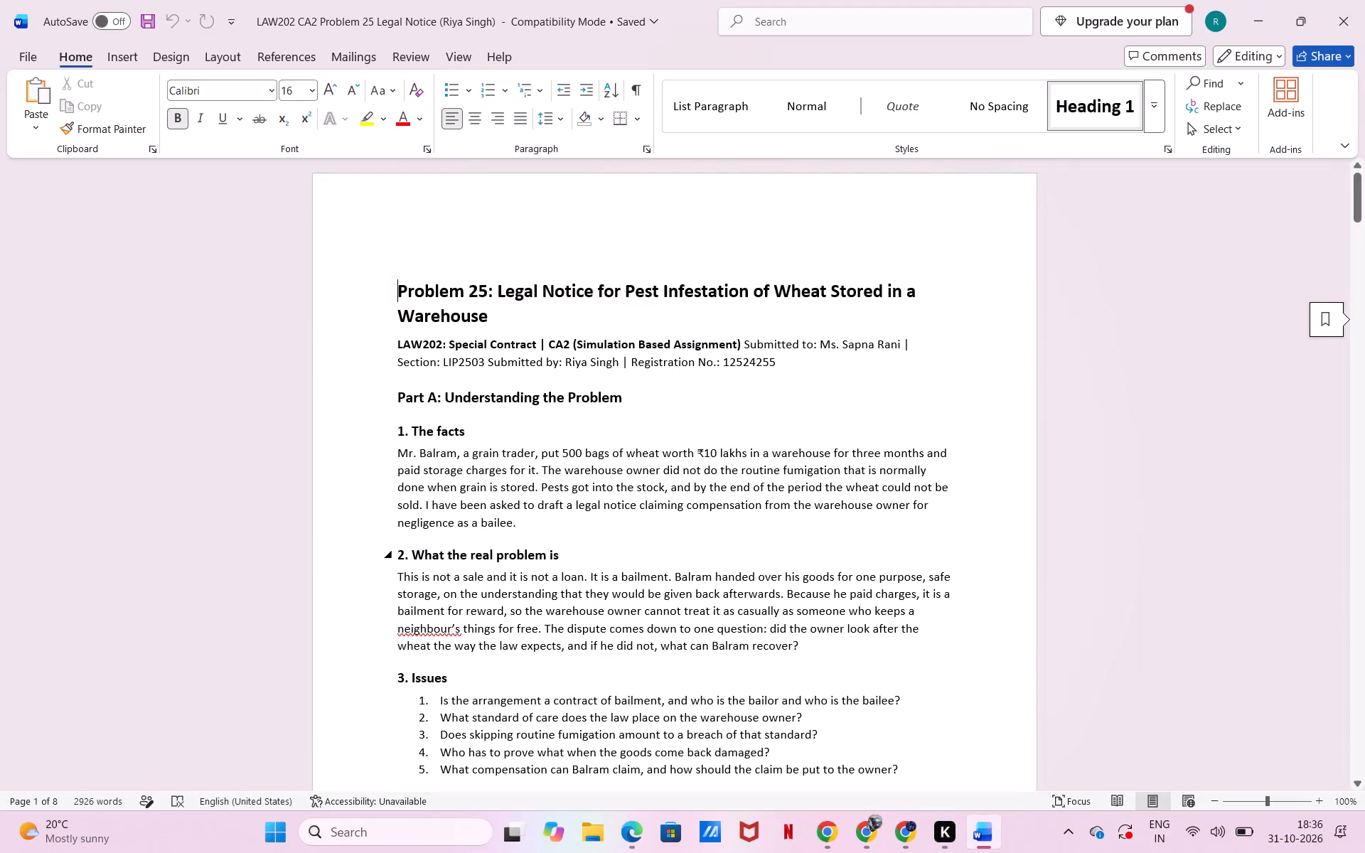
# Read through the legal notice document from the facts and issues to the legal provisions, case law and attached documents sections.
pyautogui.scroll(-1, 597, 528)
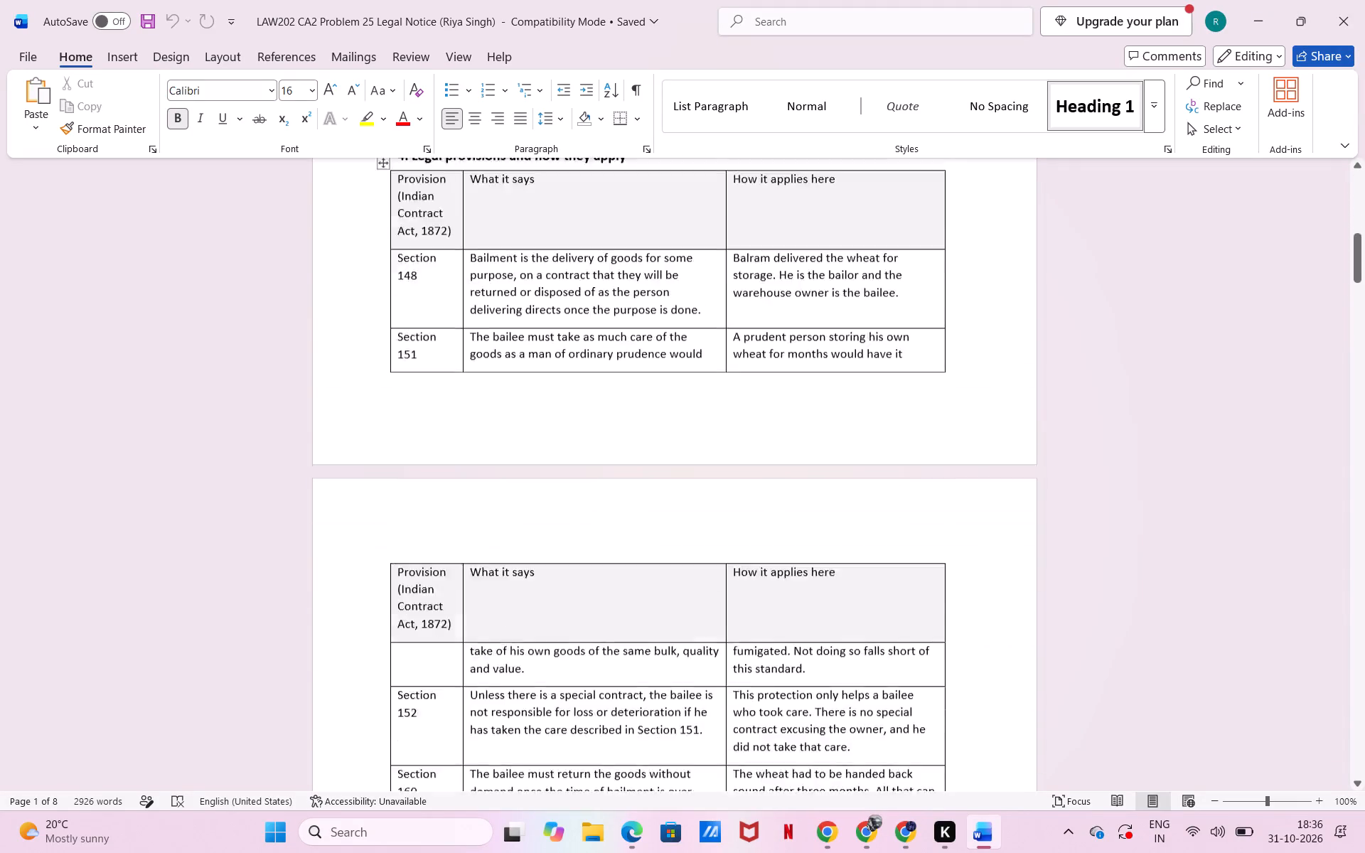
pyautogui.scroll(-3, 597, 528)
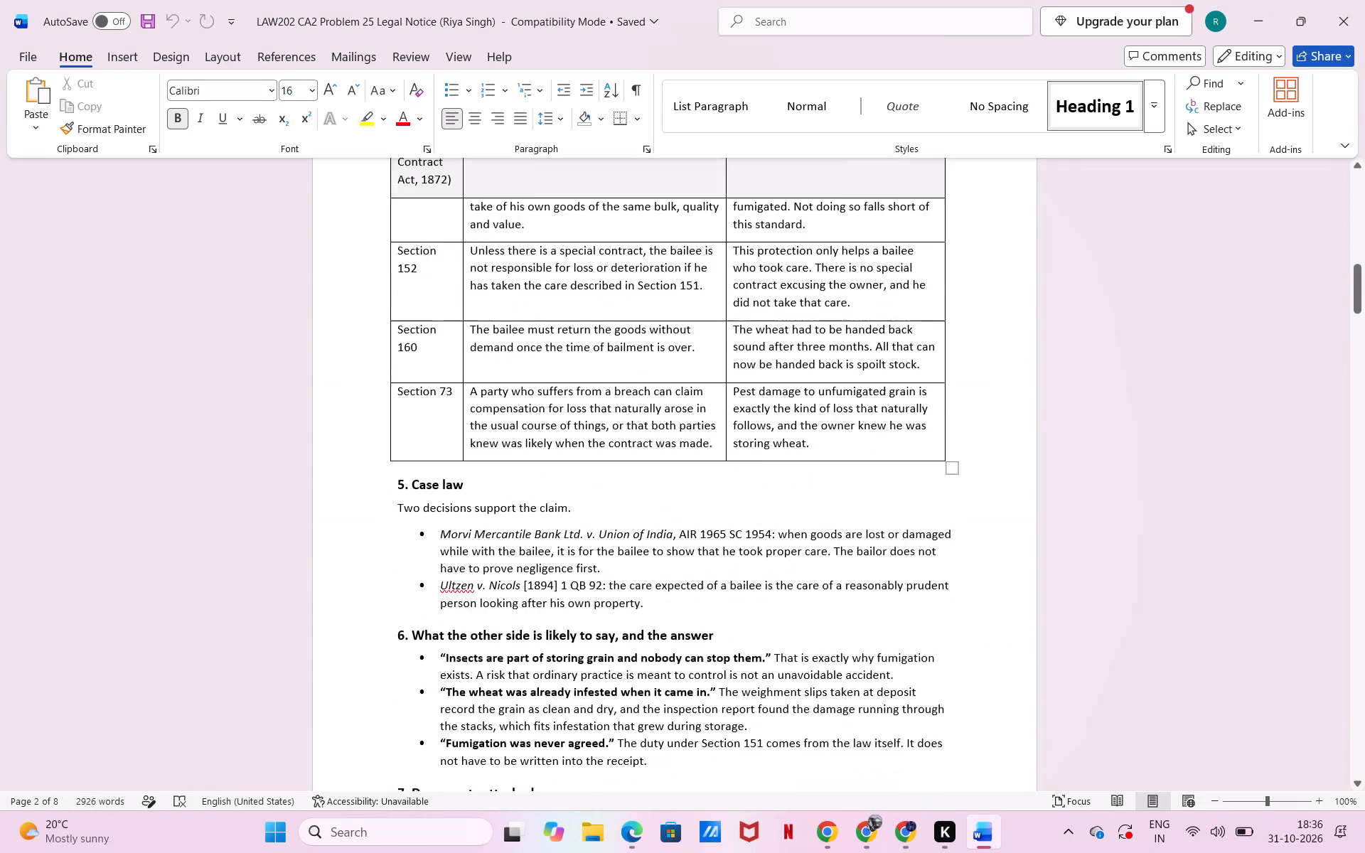
pyautogui.scroll(-1, 597, 528)
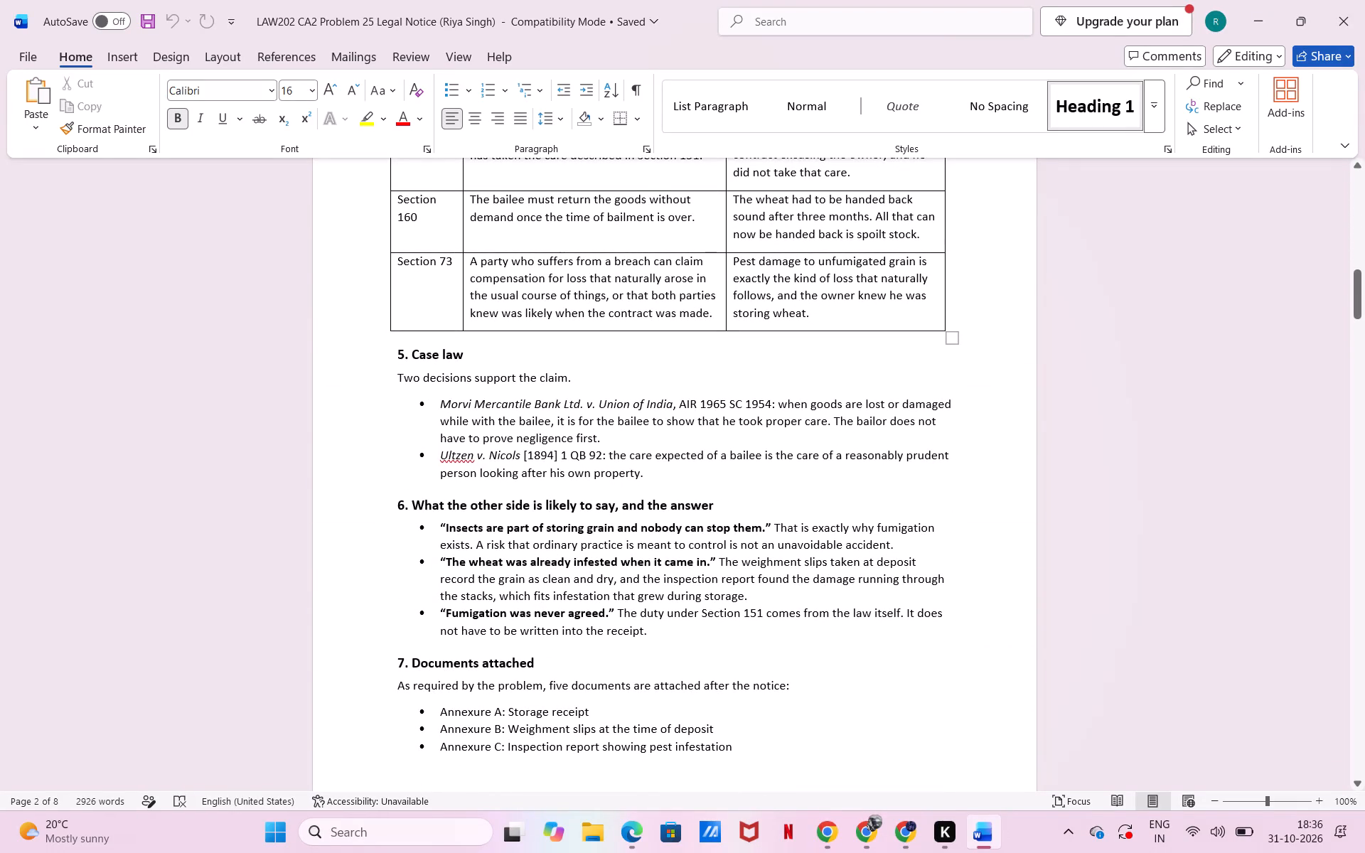
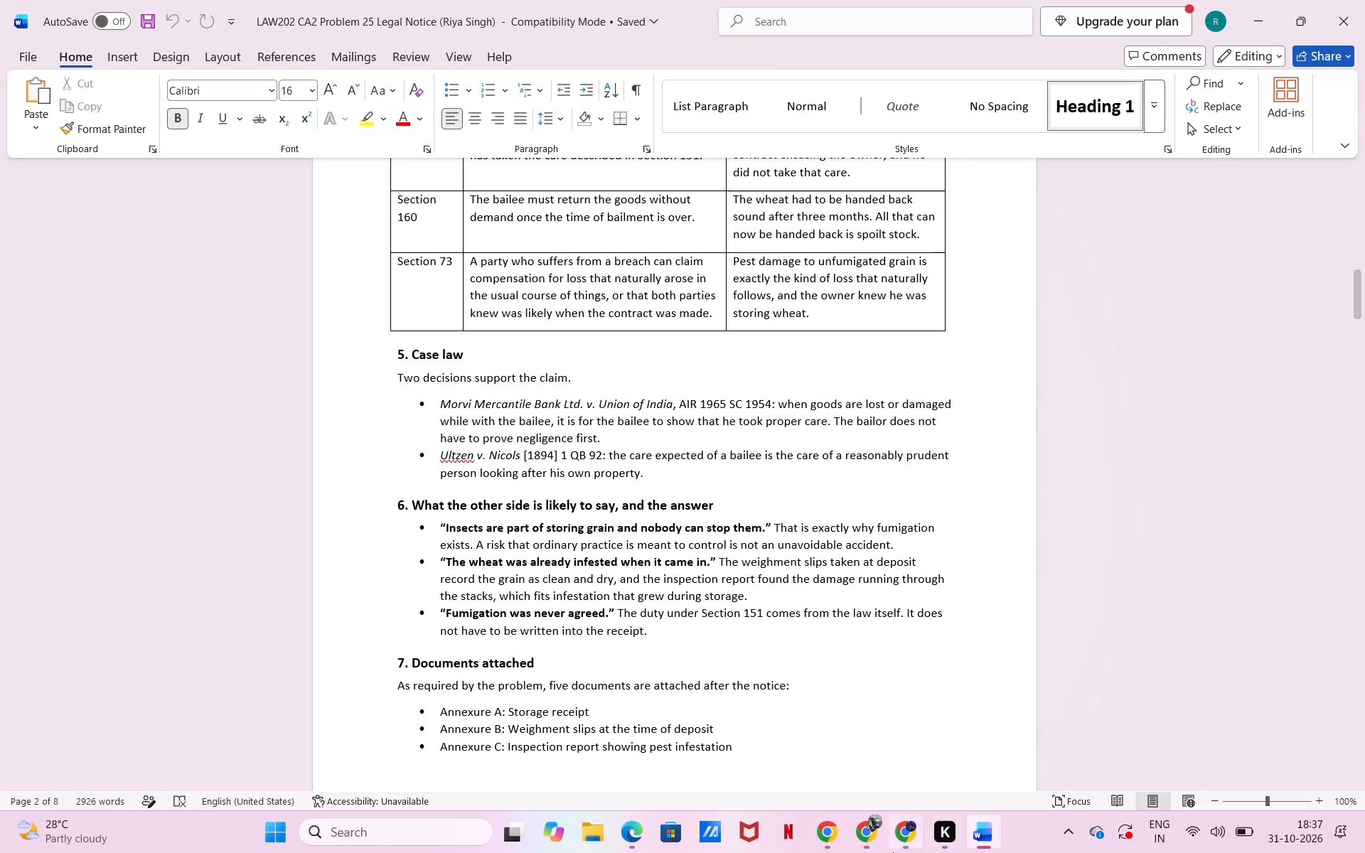
# Switch to Chrome and search Google in a new tab for "morvi mercantile bank ltd. v. union of india".
pyautogui.click(838, 837)
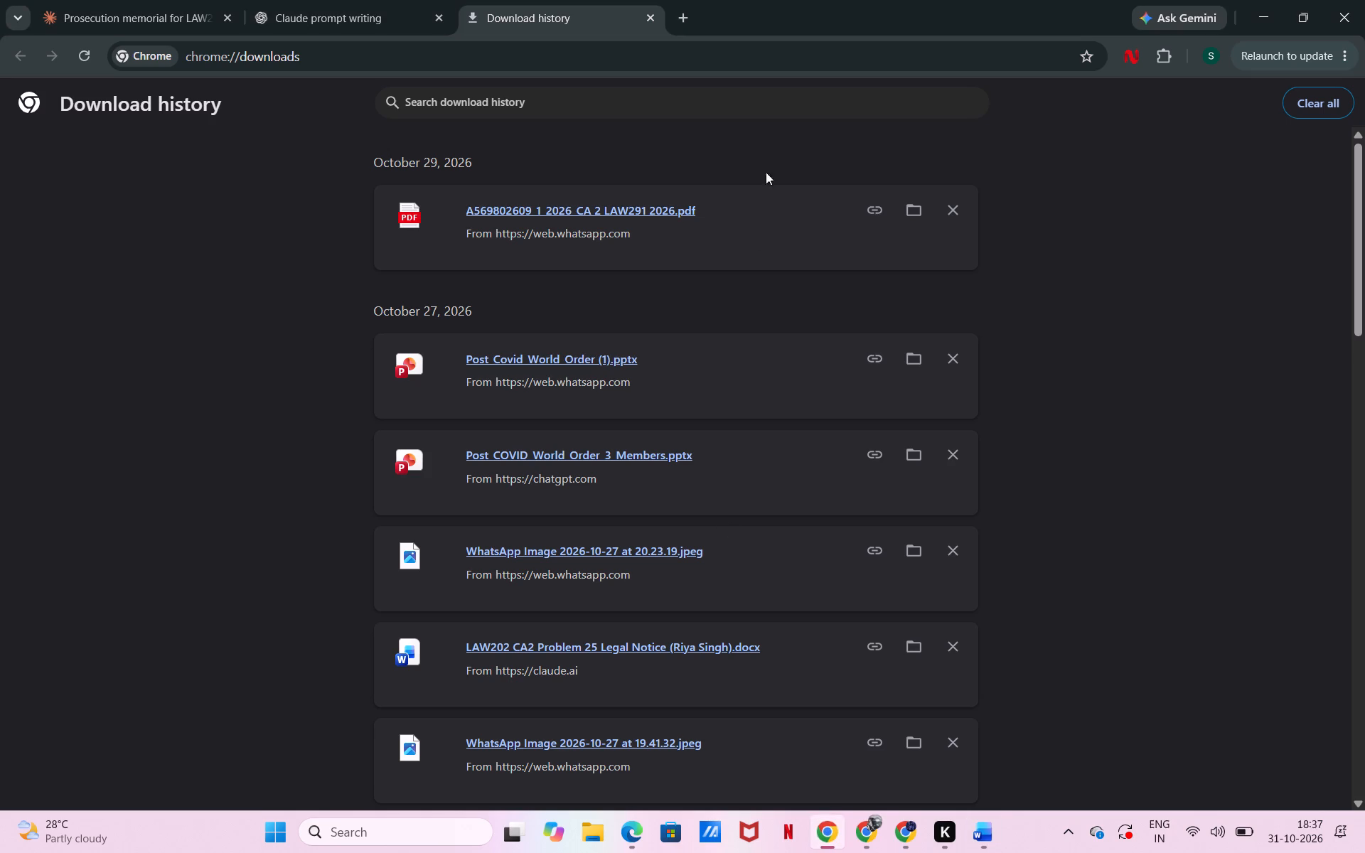
pyautogui.click(682, 16)
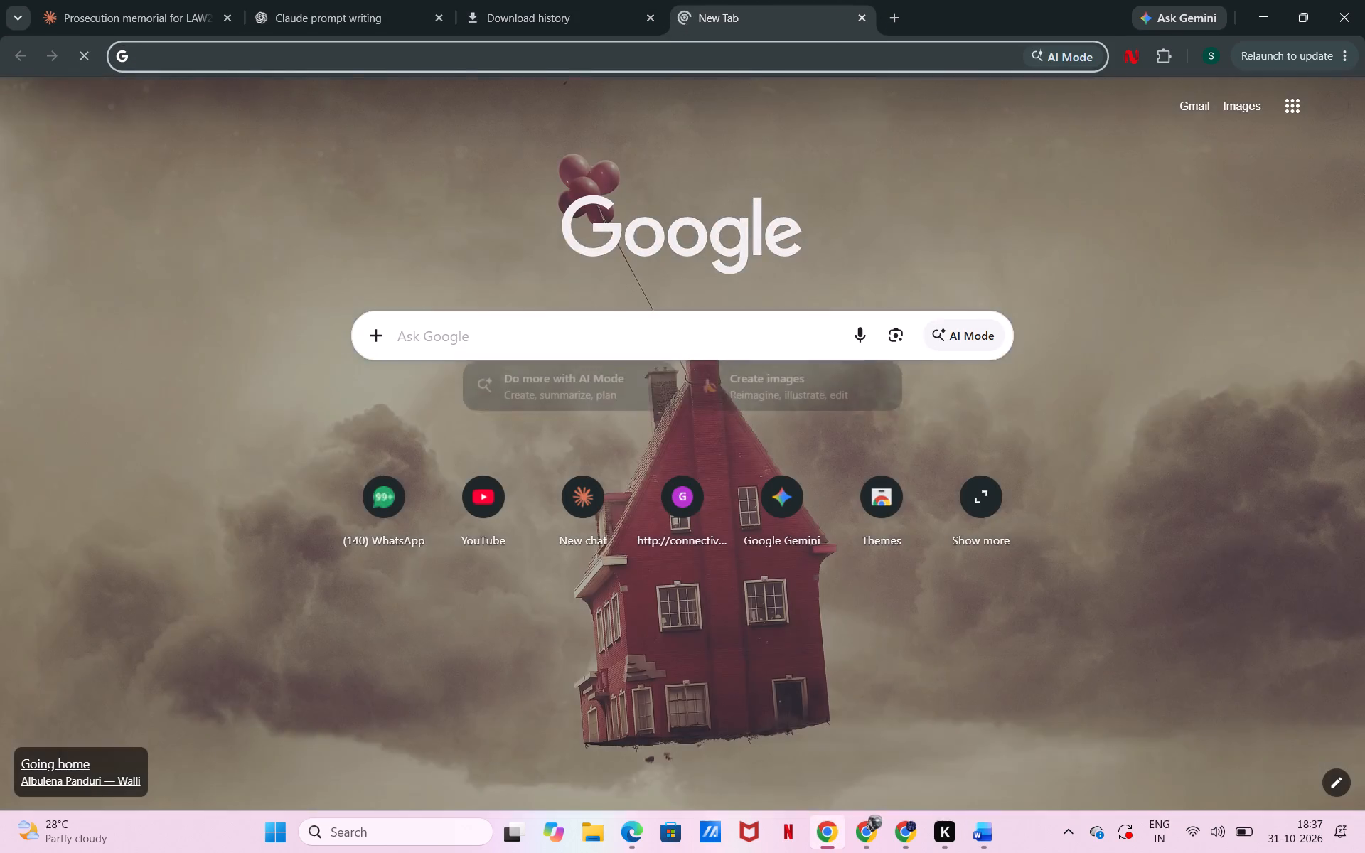
pyautogui.click(537, 334)
pyautogui.write('morvi')
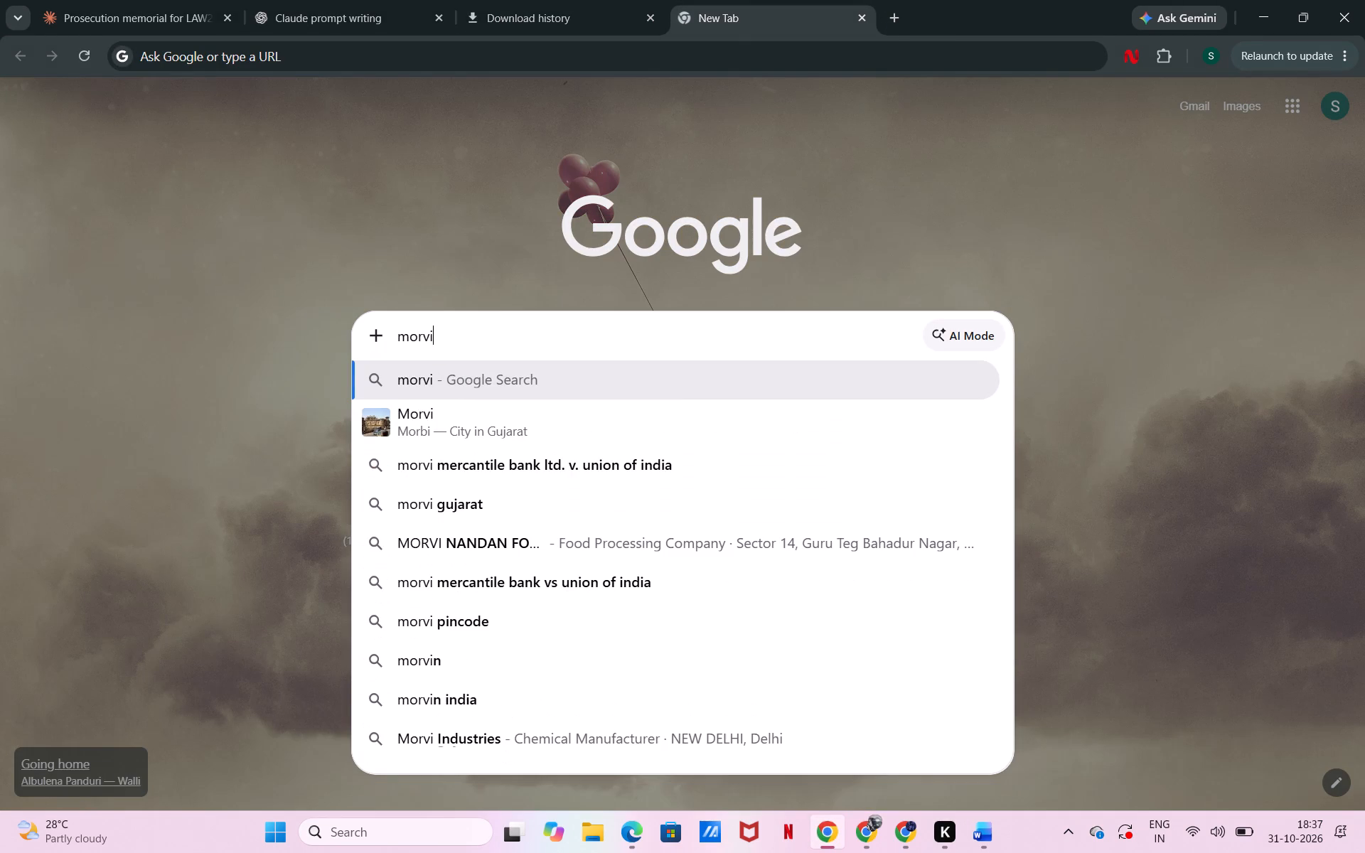
pyautogui.press('space')
pyautogui.write('mer')
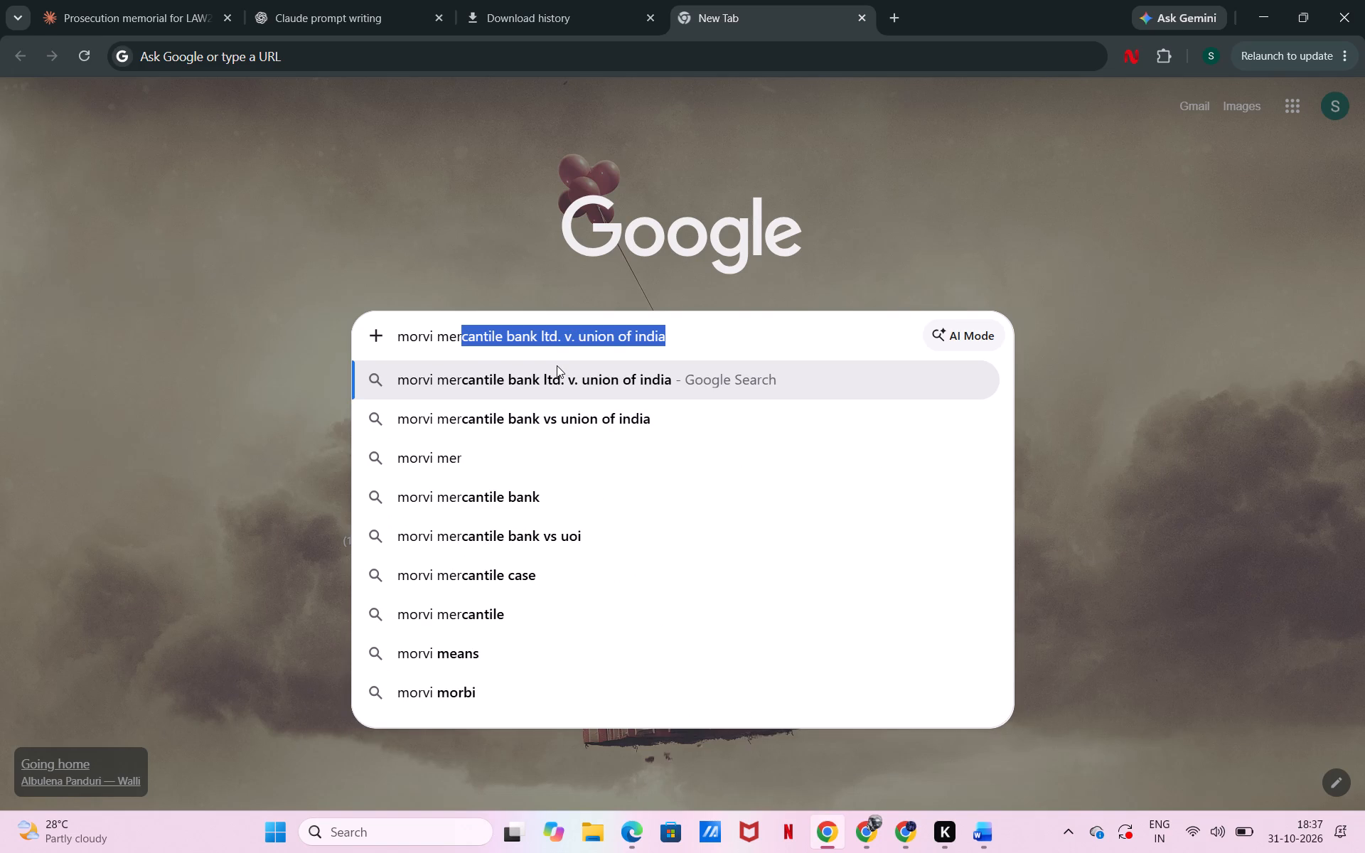
pyautogui.click(557, 365)
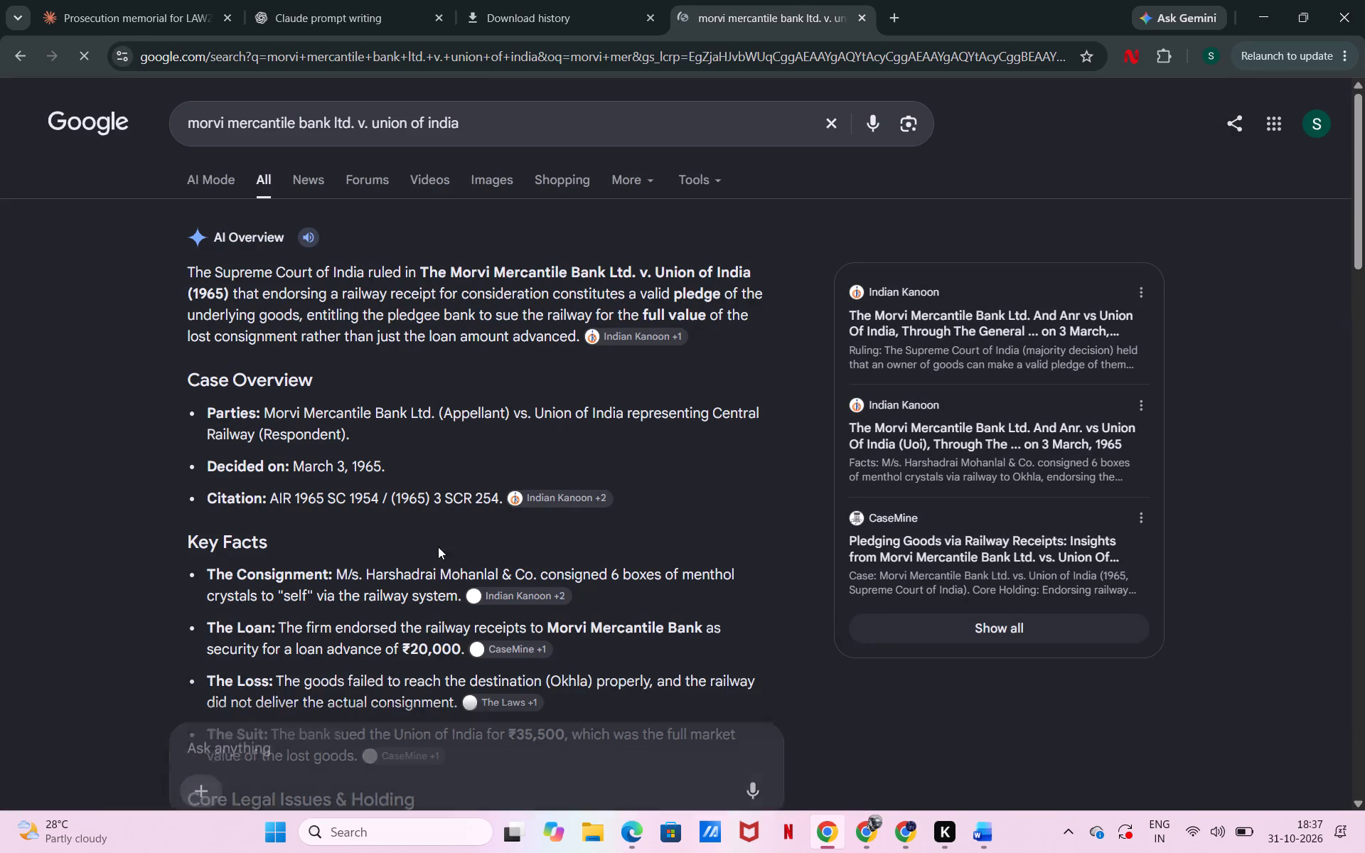
# Open the Indian Kanoon judgment of The Morvi Mercantile Bank Ltd. And Anr vs Union Of India from the search results.
pyautogui.scroll(-9, 437, 593)
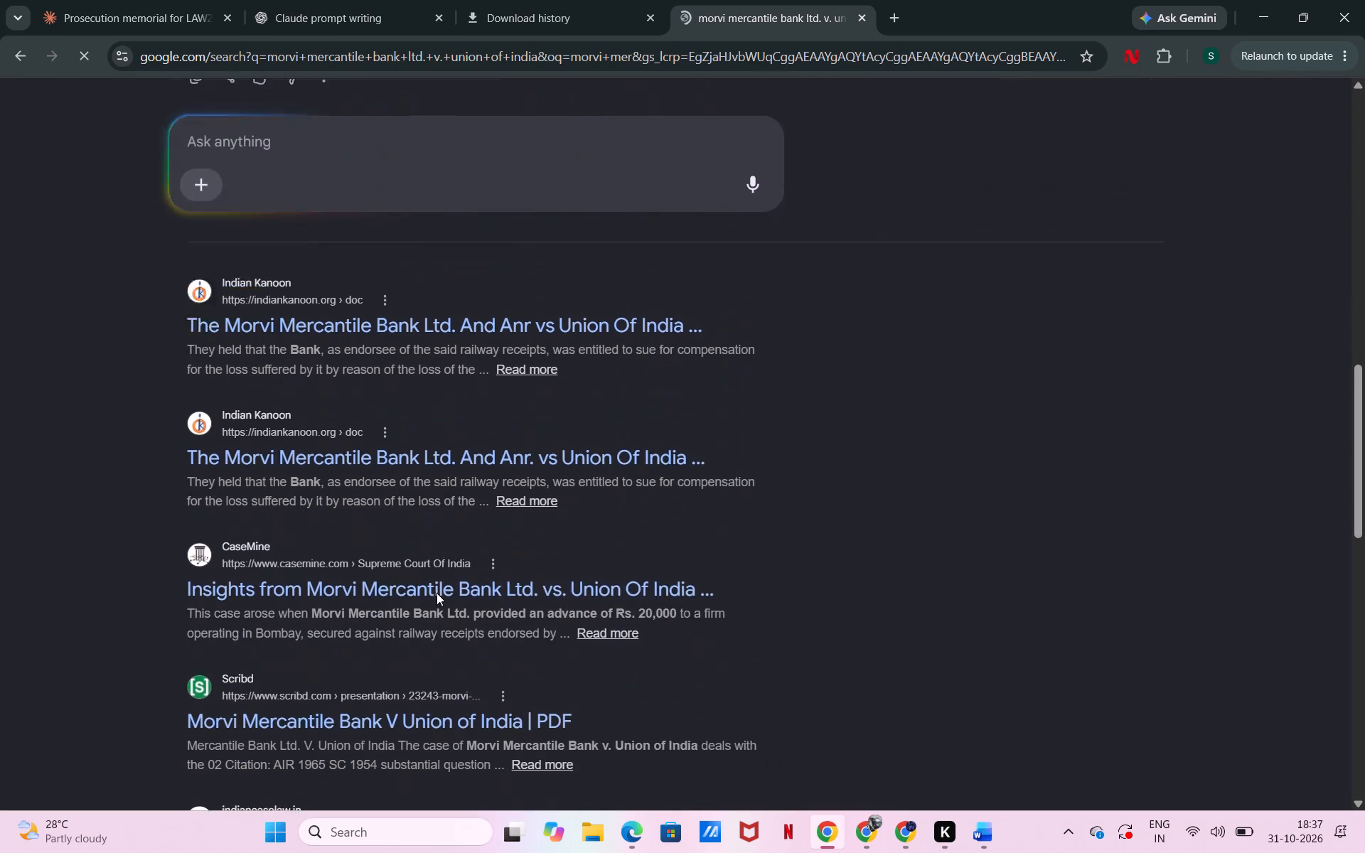
pyautogui.scroll(-1, 437, 593)
pyautogui.click(462, 215)
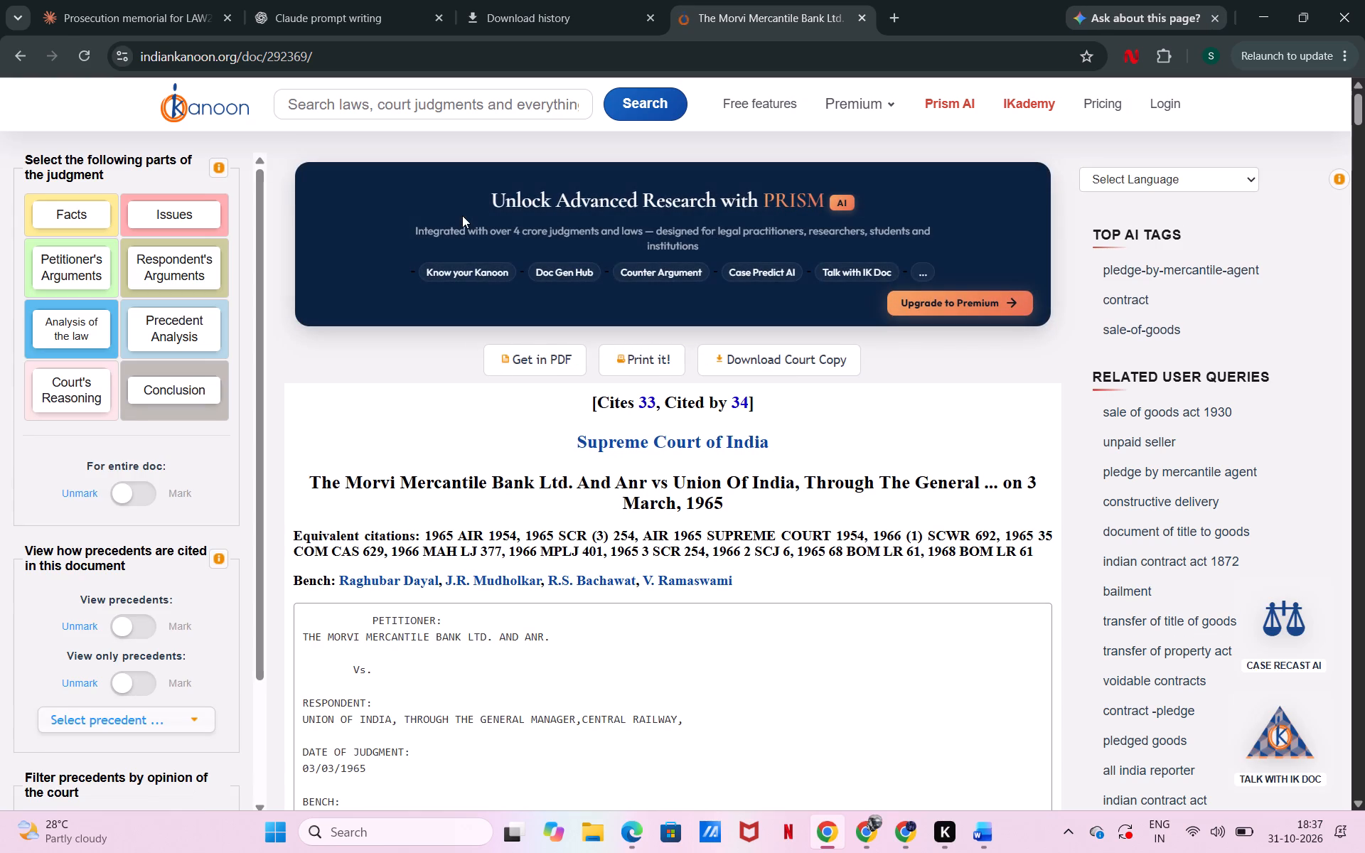
# Capture a screenshot of the Morvi Mercantile Bank judgment page showing the case title, equivalent citations, bench and party details.
pyautogui.scroll(1, 550, 433)
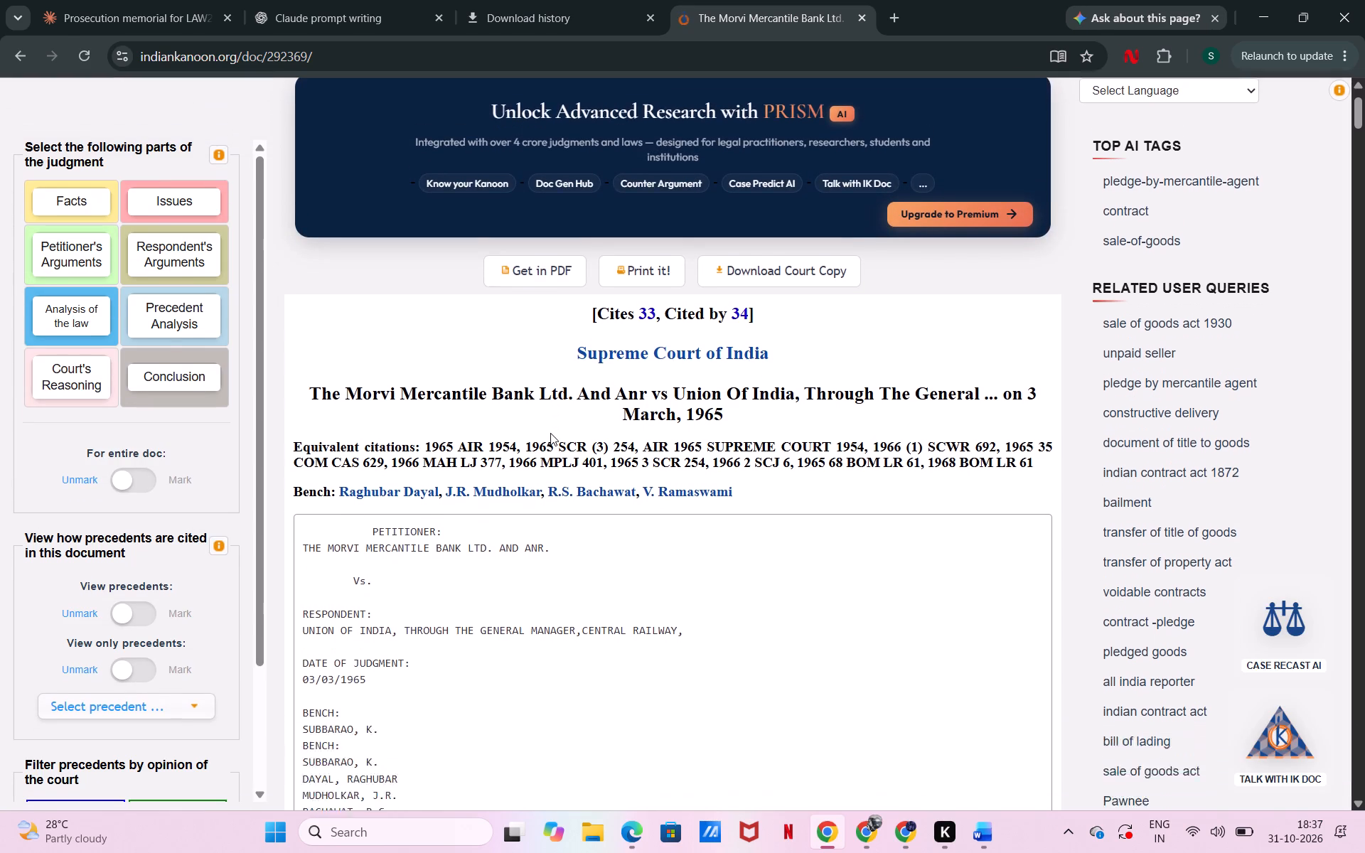
pyautogui.scroll(1, 550, 433)
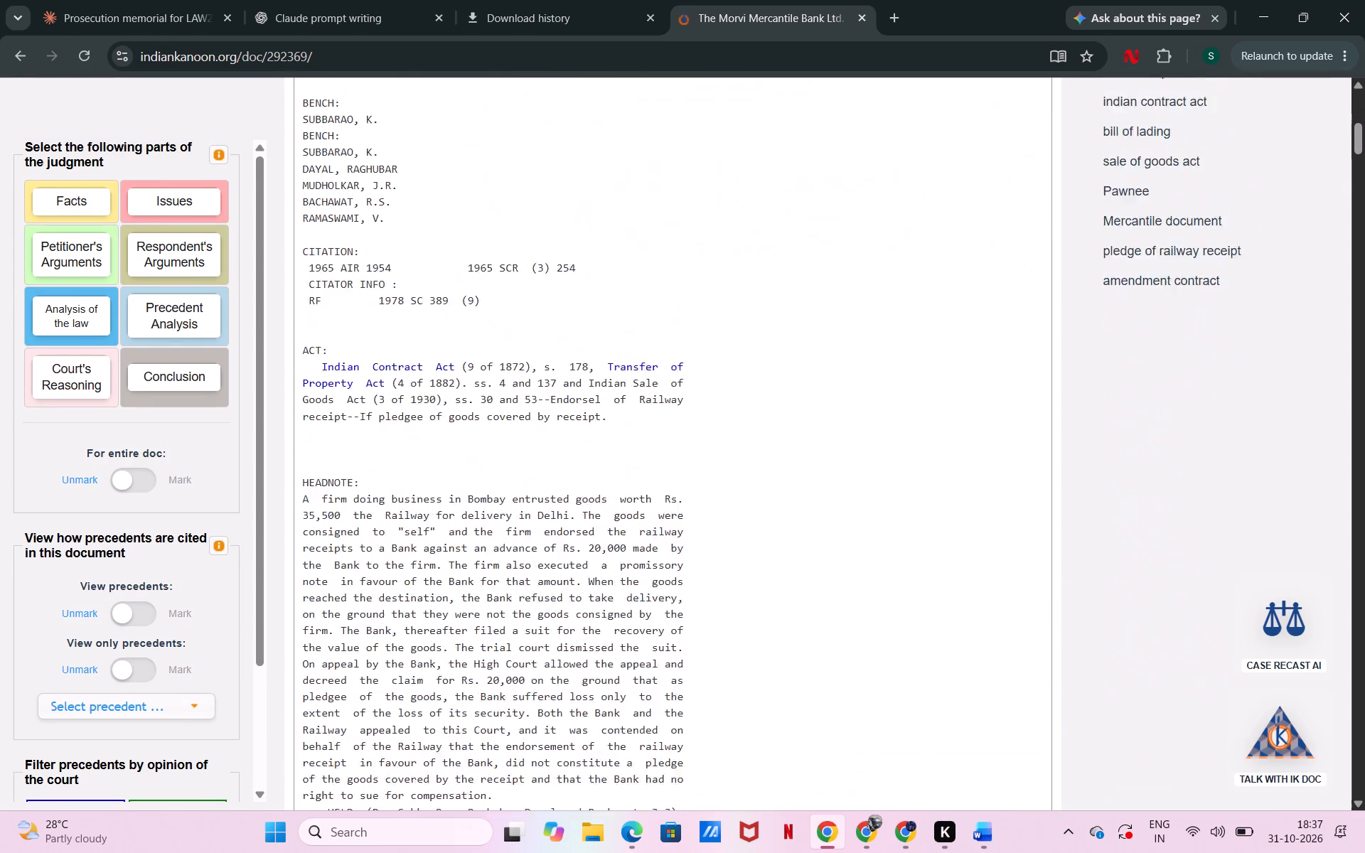
pyautogui.scroll(4, 550, 433)
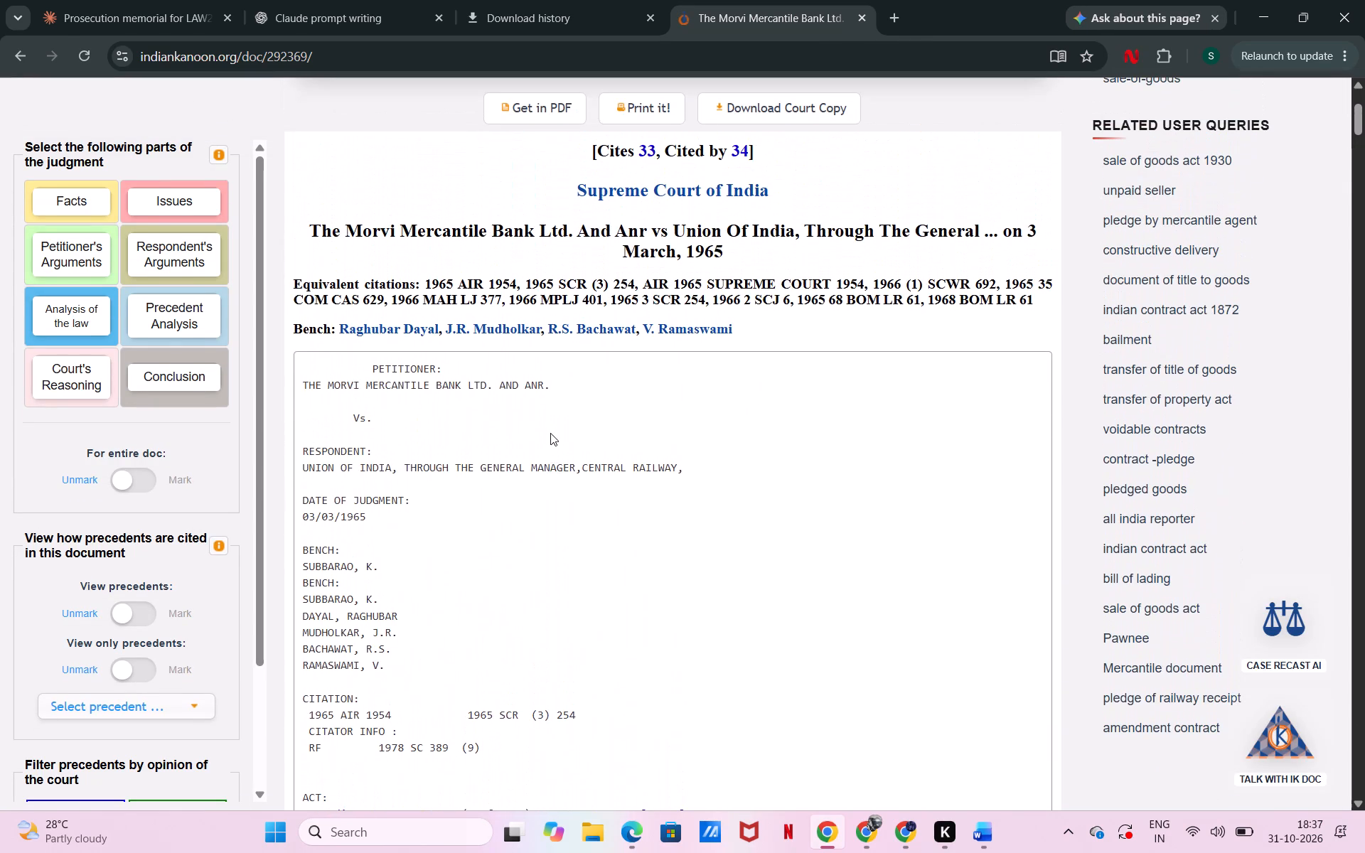
pyautogui.scroll(-1, 550, 433)
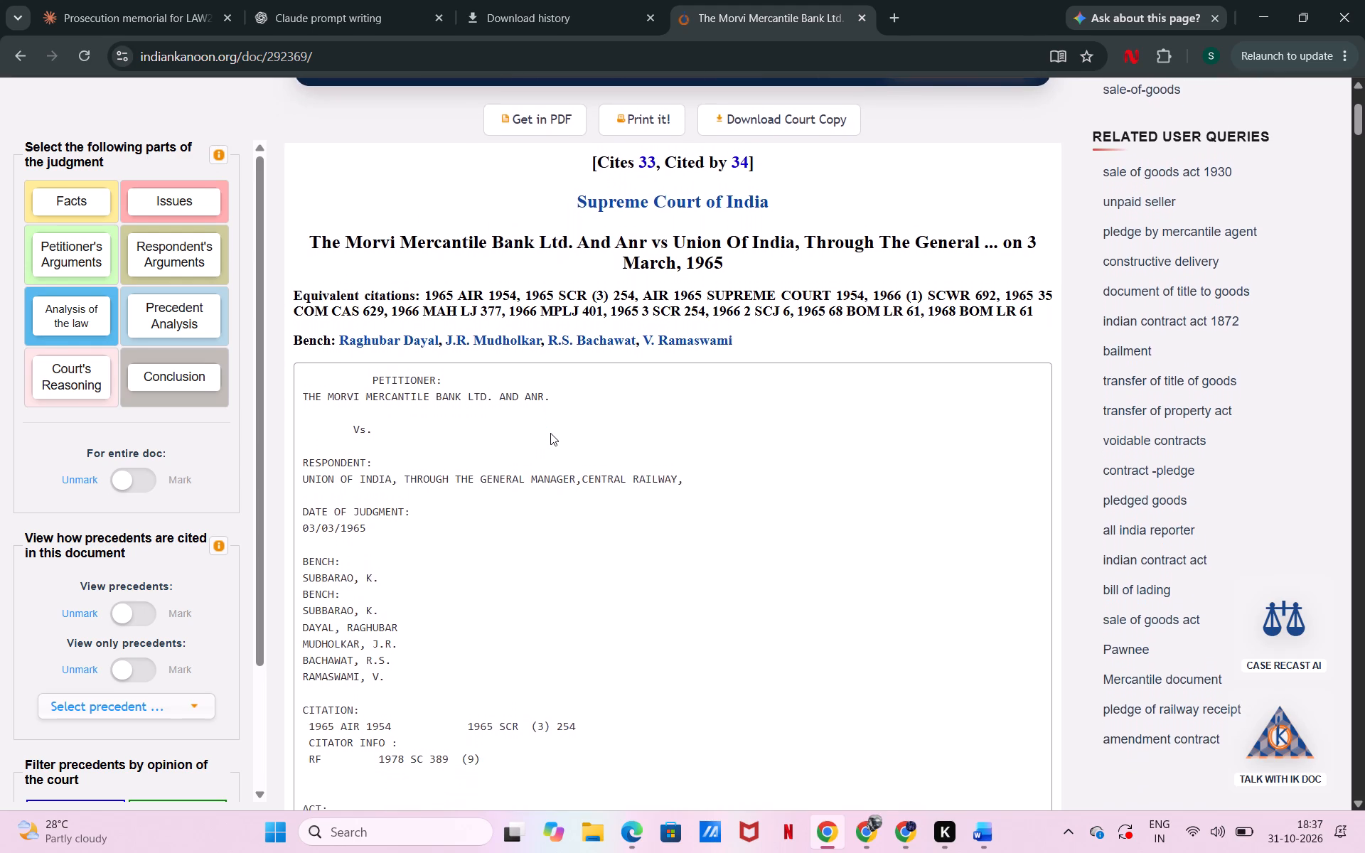
pyautogui.scroll(-2, 550, 433)
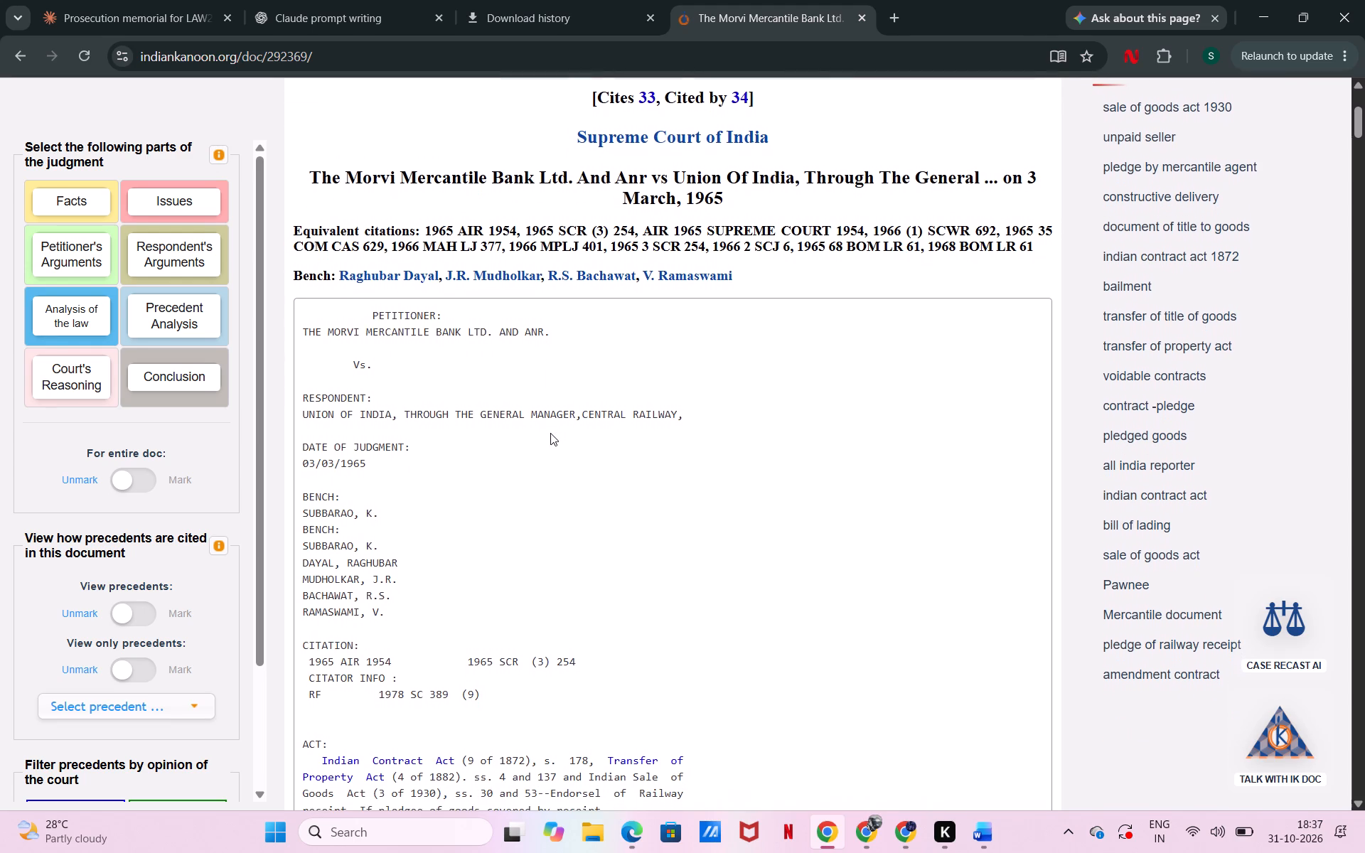
pyautogui.scroll(-2, 550, 433)
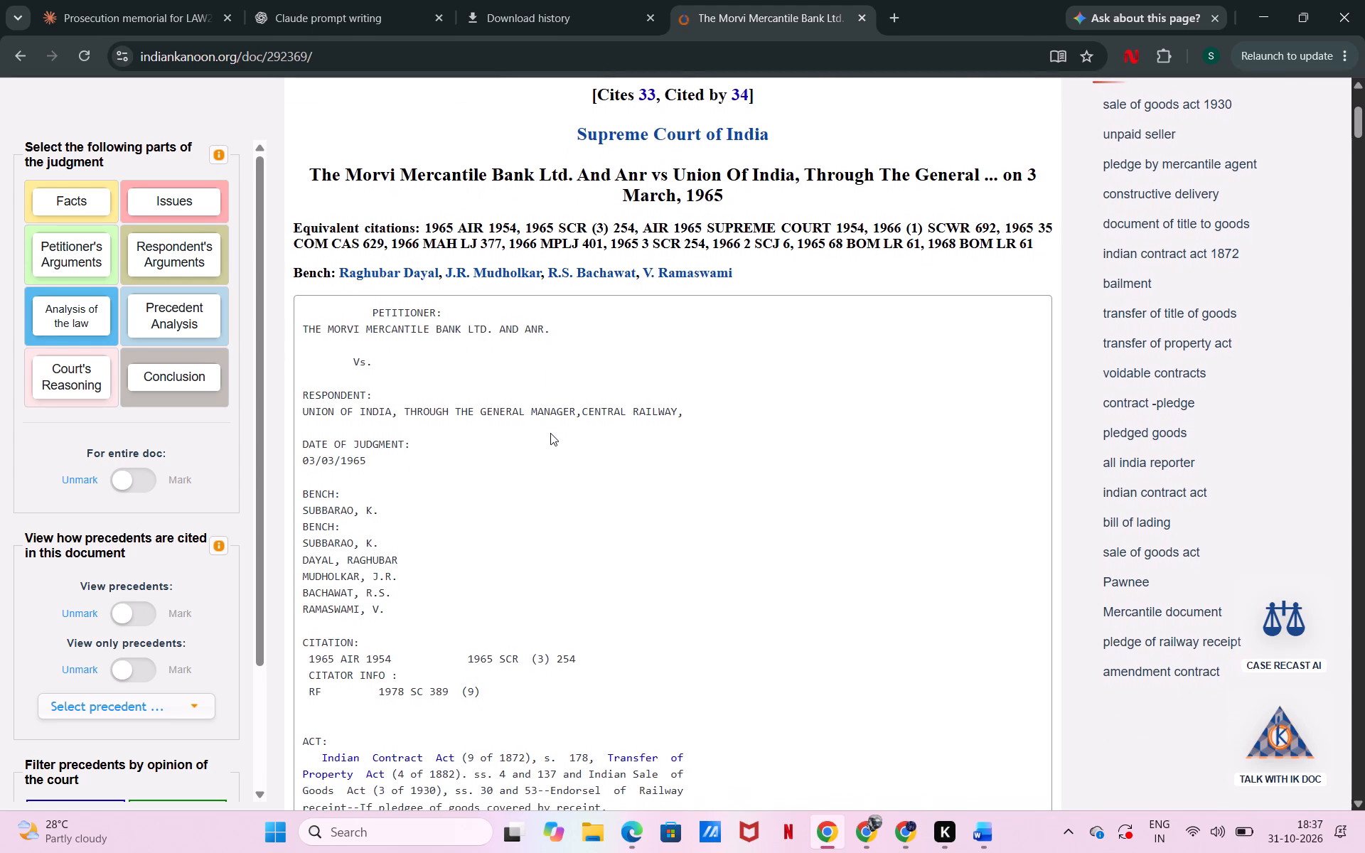
pyautogui.press('Print')
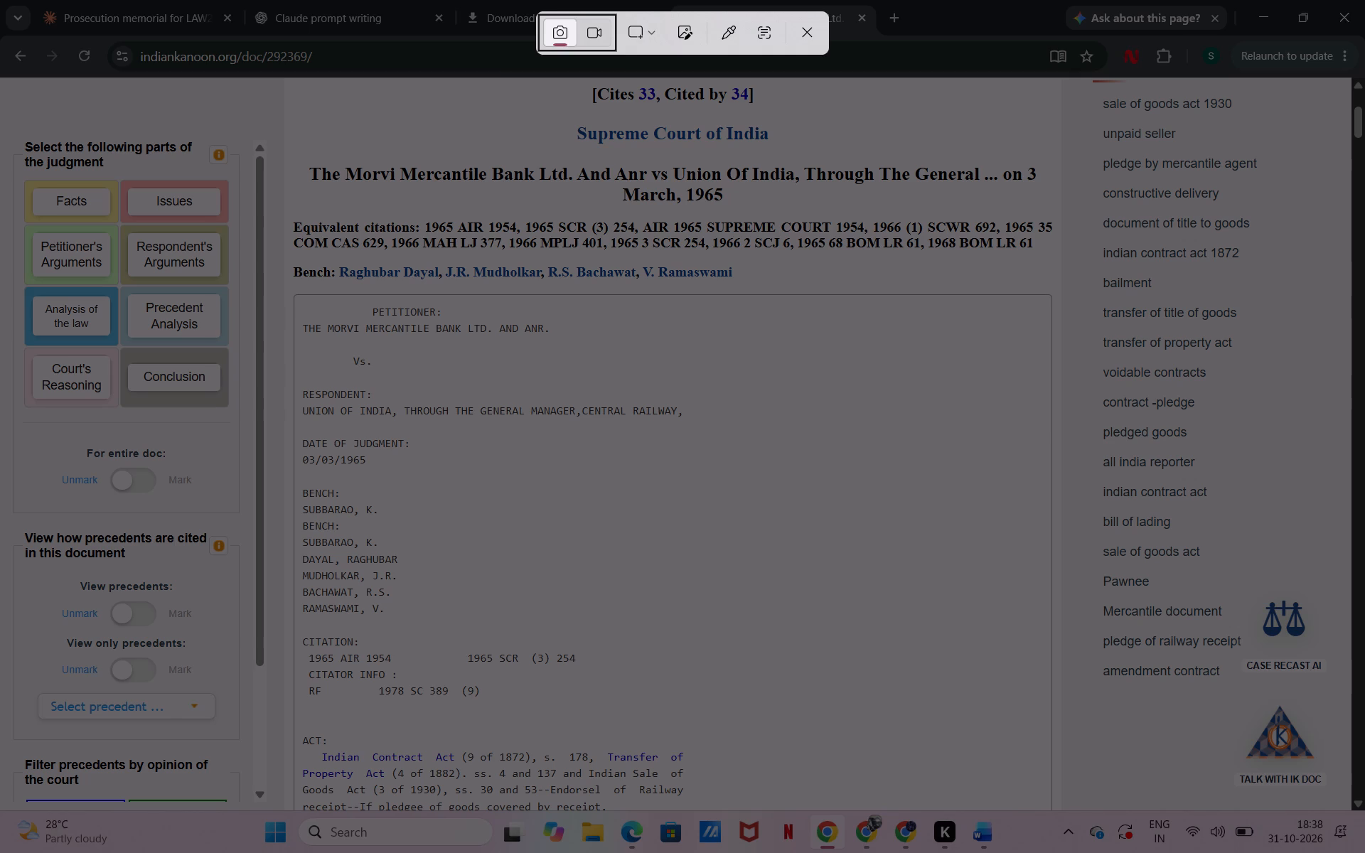
pyautogui.moveTo(0, 82); pyautogui.dragTo(1327, 833)
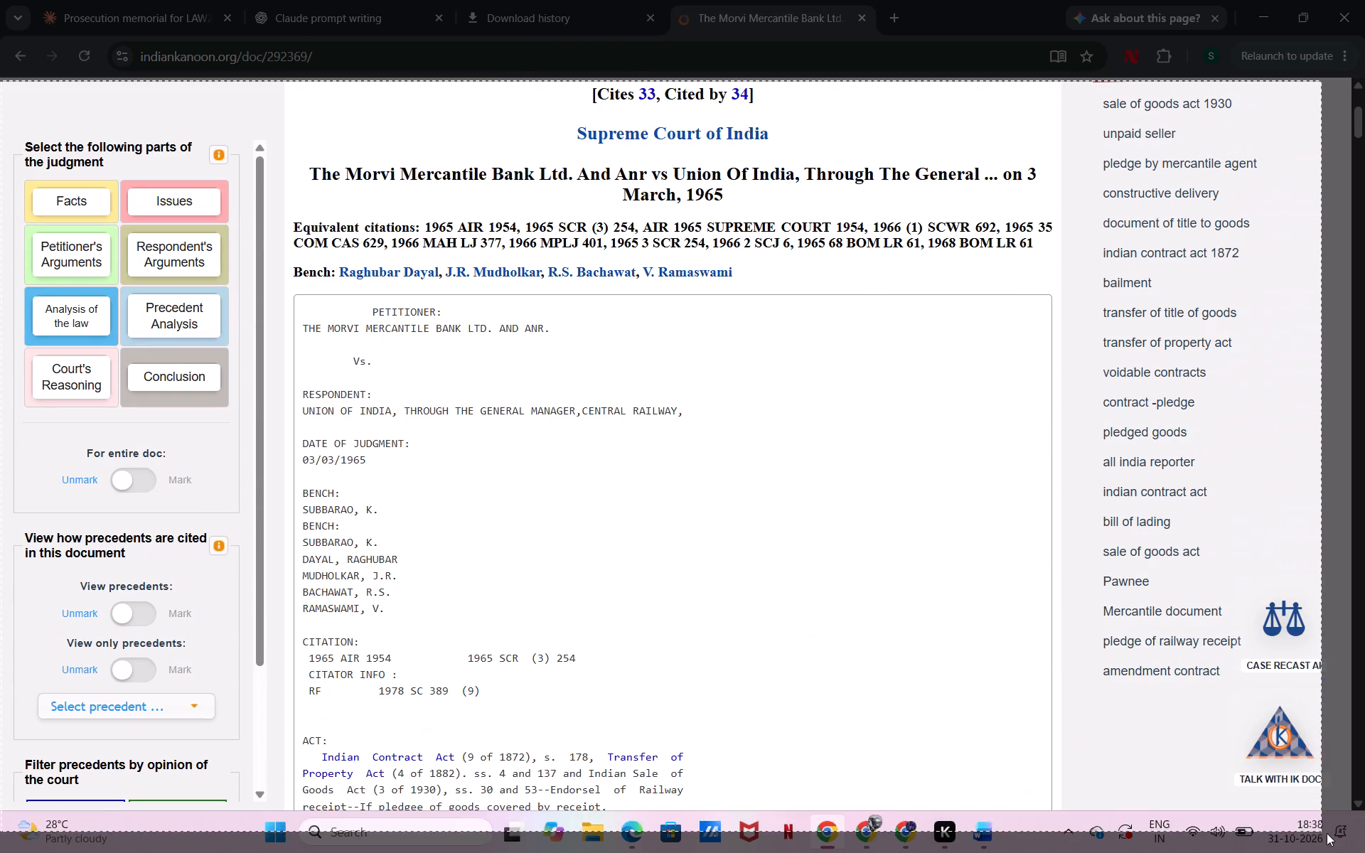
pyautogui.moveTo(1327, 833); pyautogui.dragTo(1354, 810)
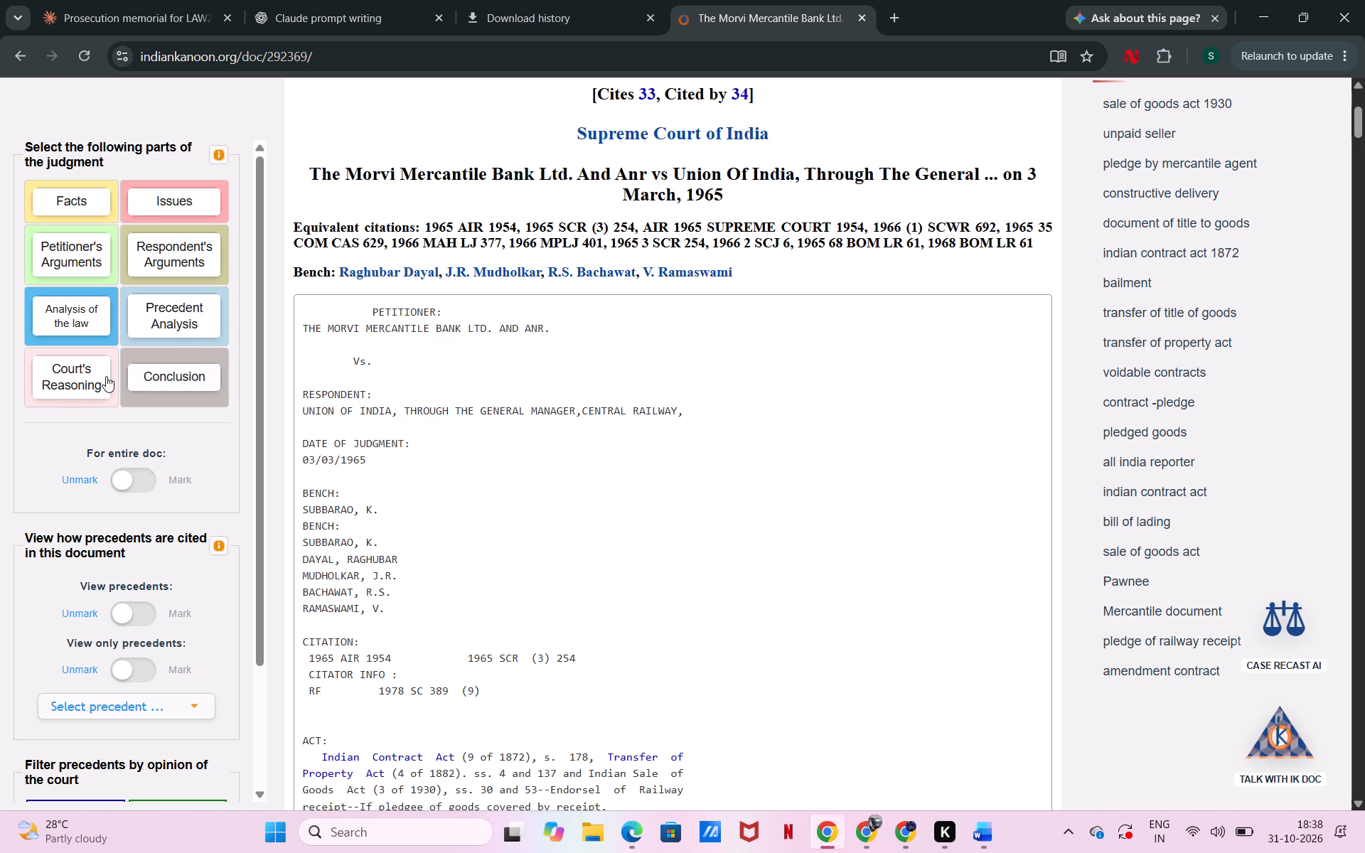
# Filter the judgment to the Court's Reasoning, capture a screenshot of that extract, and close the judgment page.
pyautogui.click(85, 379)
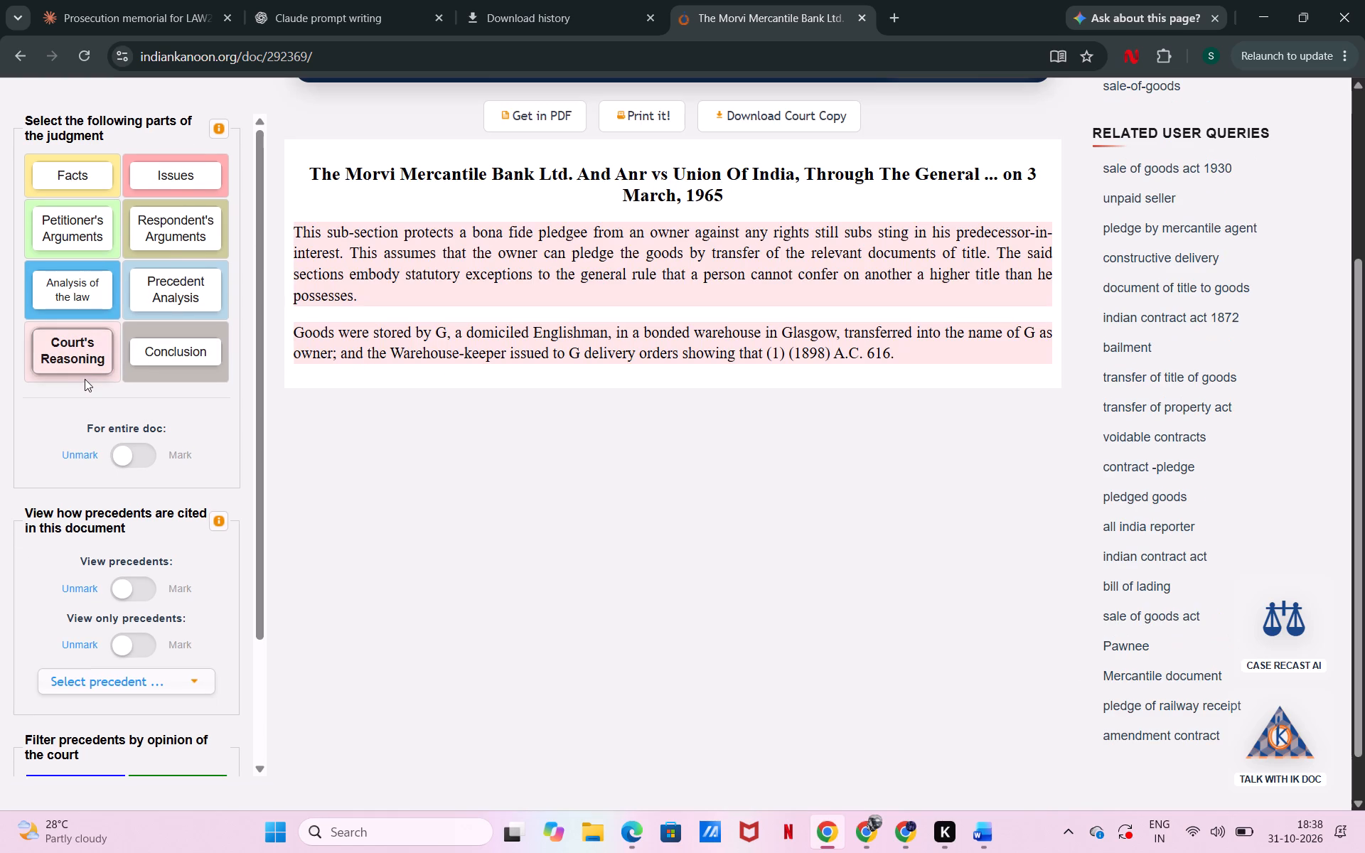
pyautogui.press('Print')
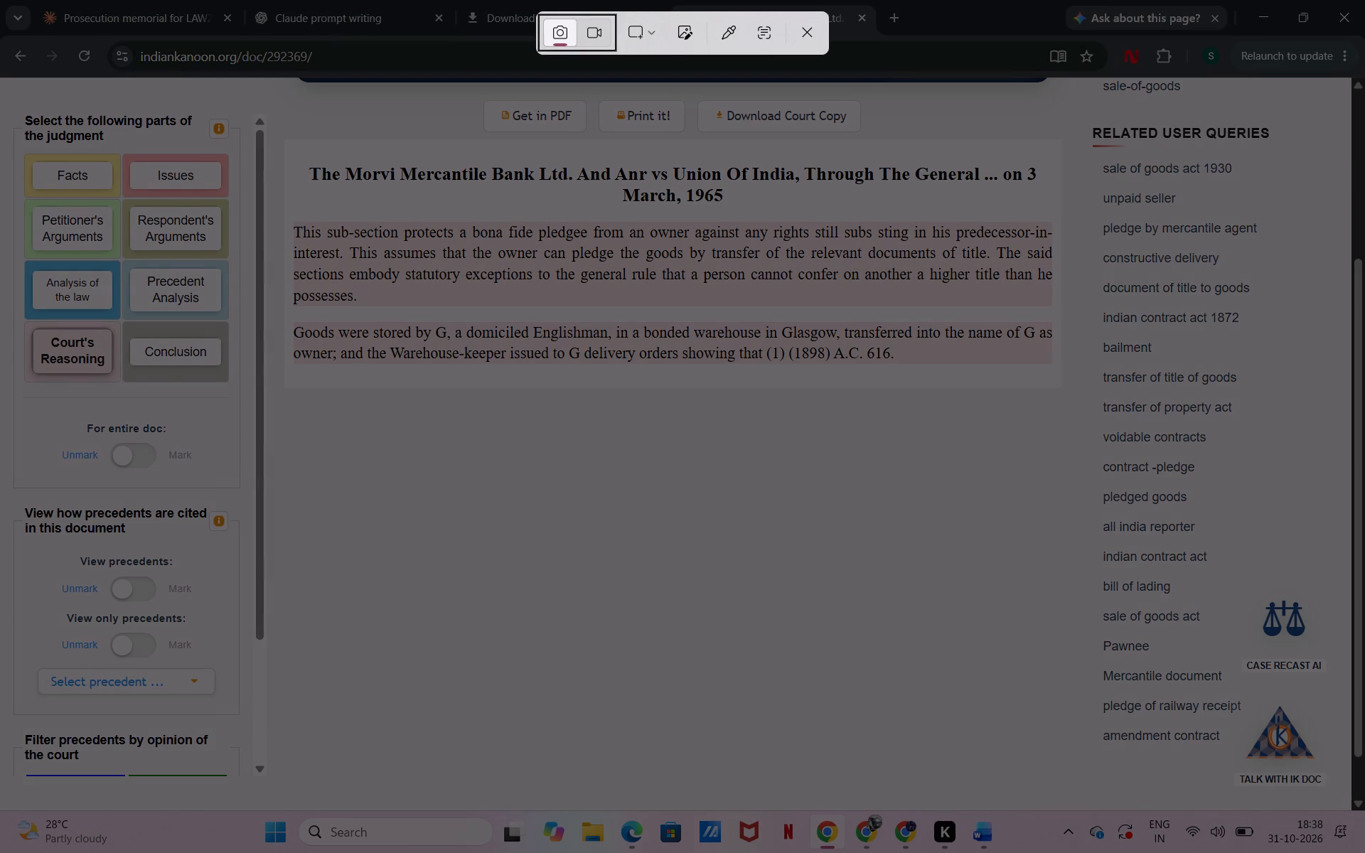
pyautogui.moveTo(0, 78); pyautogui.dragTo(1085, 800)
pyautogui.scroll(1, 1073, 733)
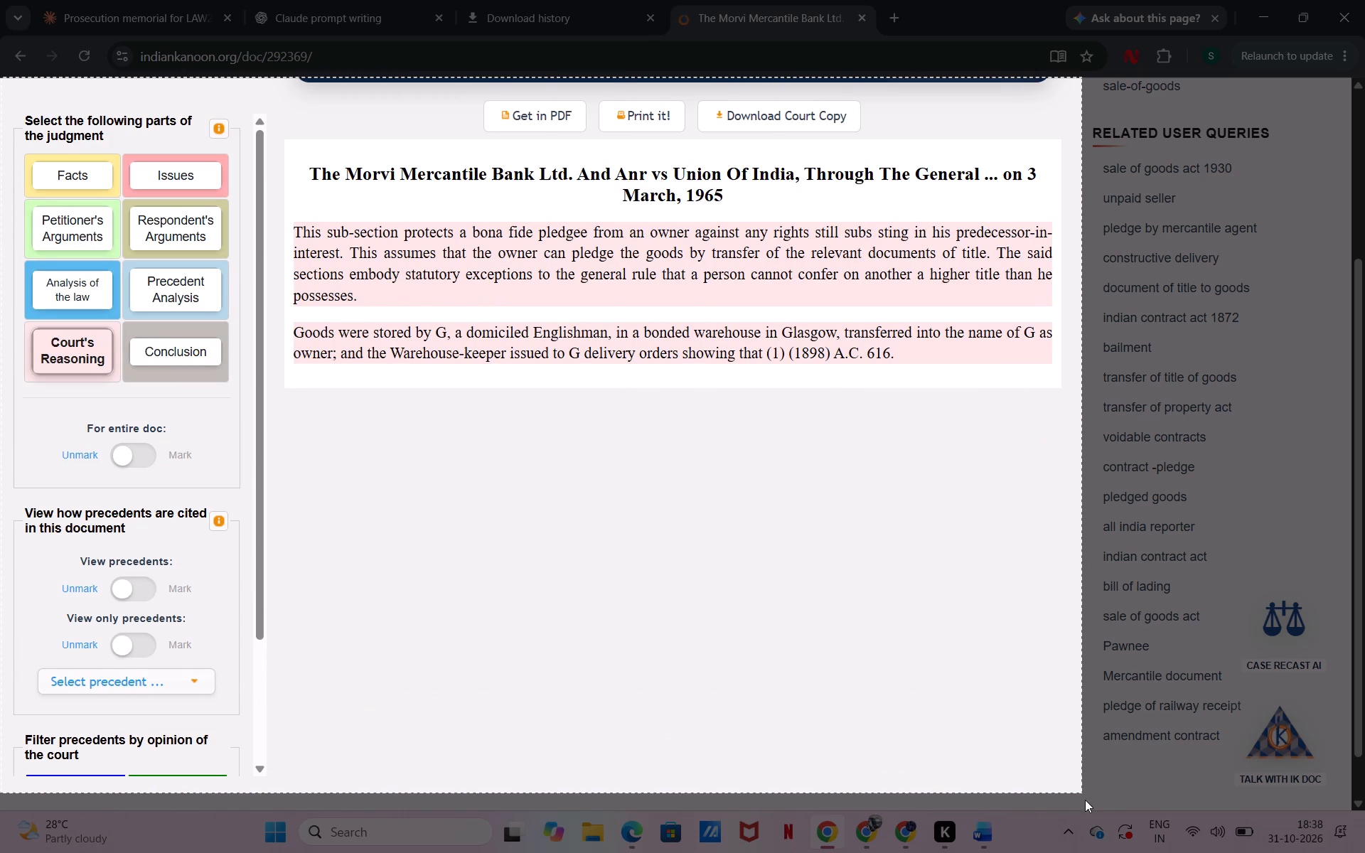
pyautogui.scroll(1, 1085, 800)
pyautogui.moveTo(1085, 800); pyautogui.dragTo(1092, 812)
pyautogui.scroll(1, 1092, 812)
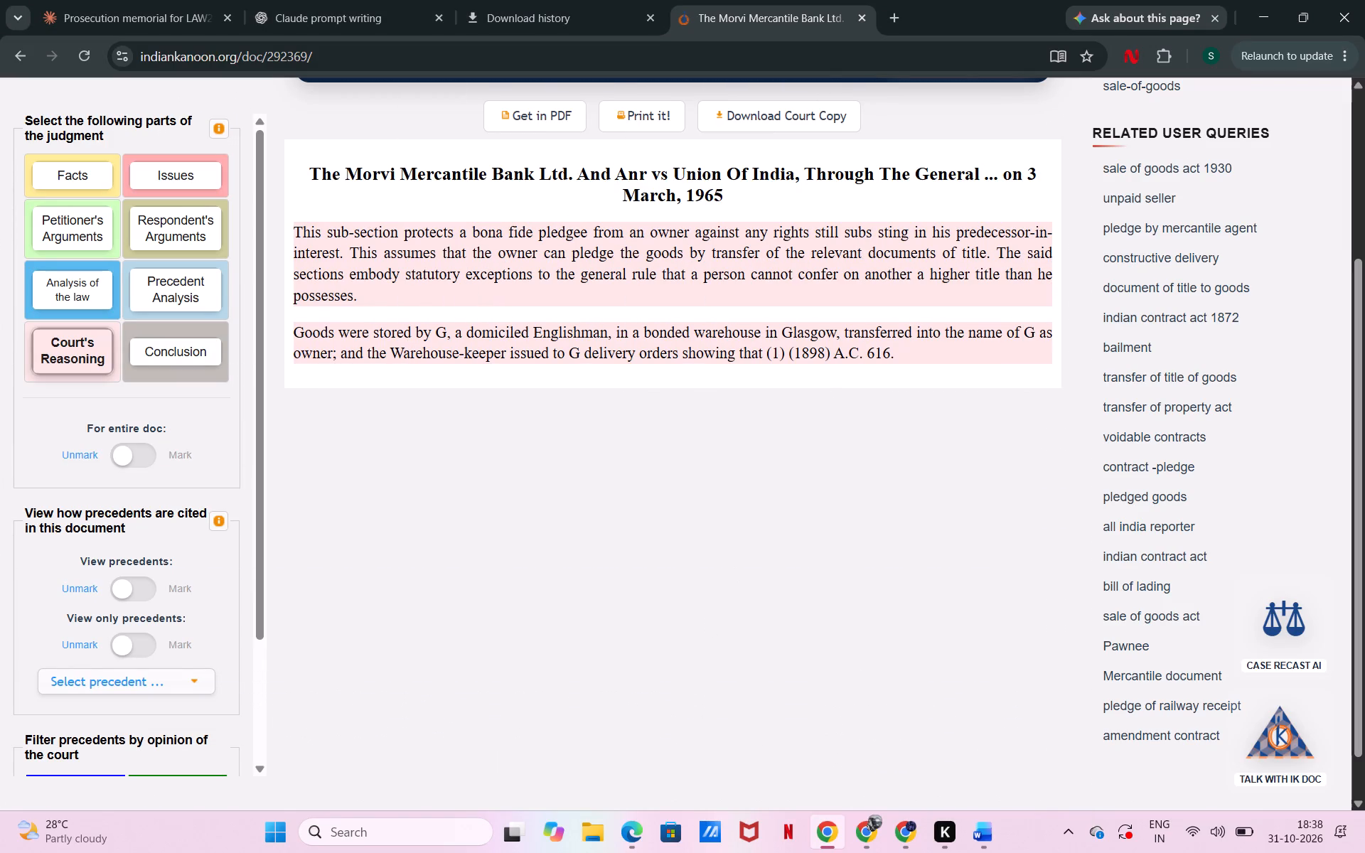
pyautogui.click(863, 18)
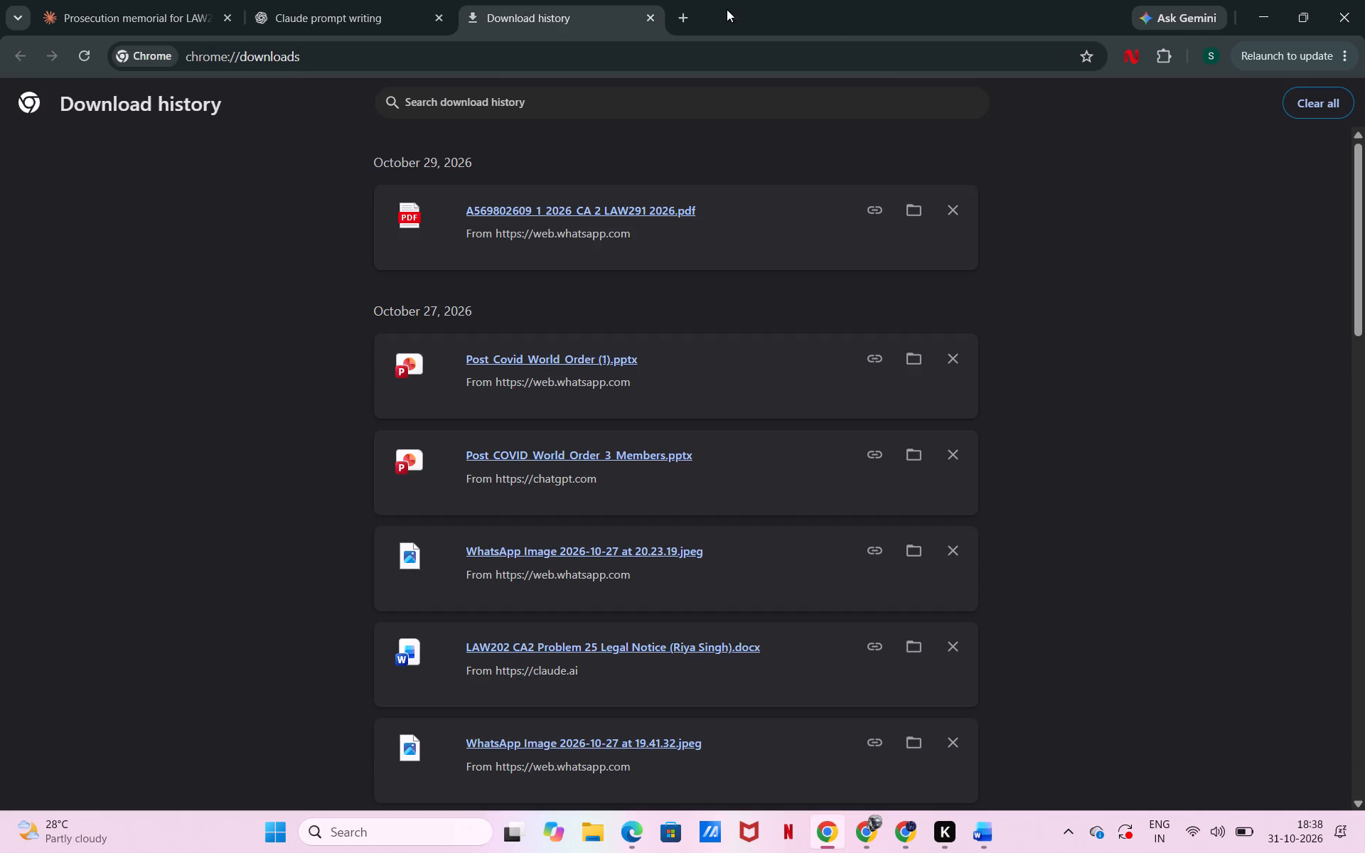
# Search Google in a new tab for the citation "Ultzen v. Nicols [1894] 1 QB 92", copied from the Word document's Case law section.
pyautogui.click(685, 17)
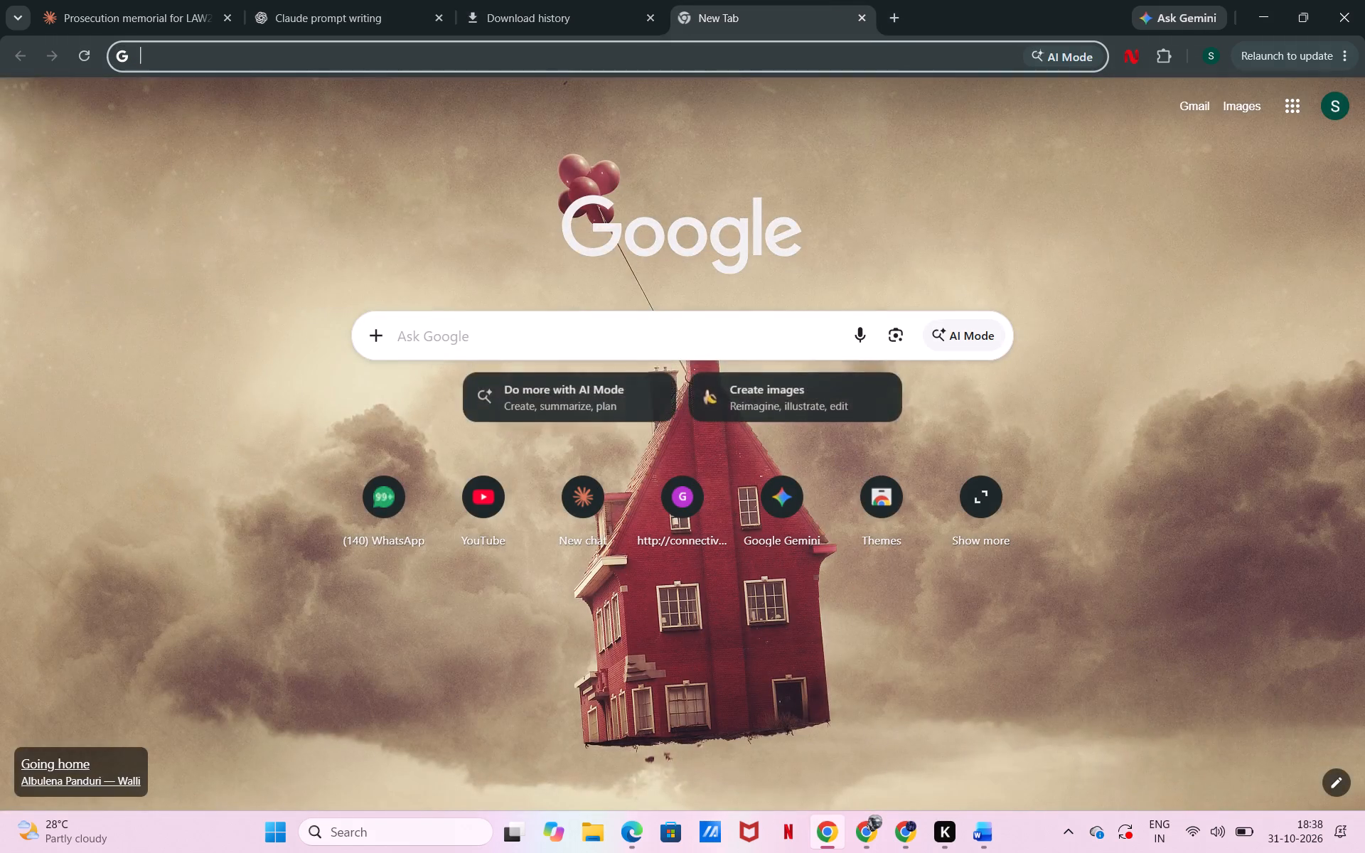
pyautogui.click(651, 328)
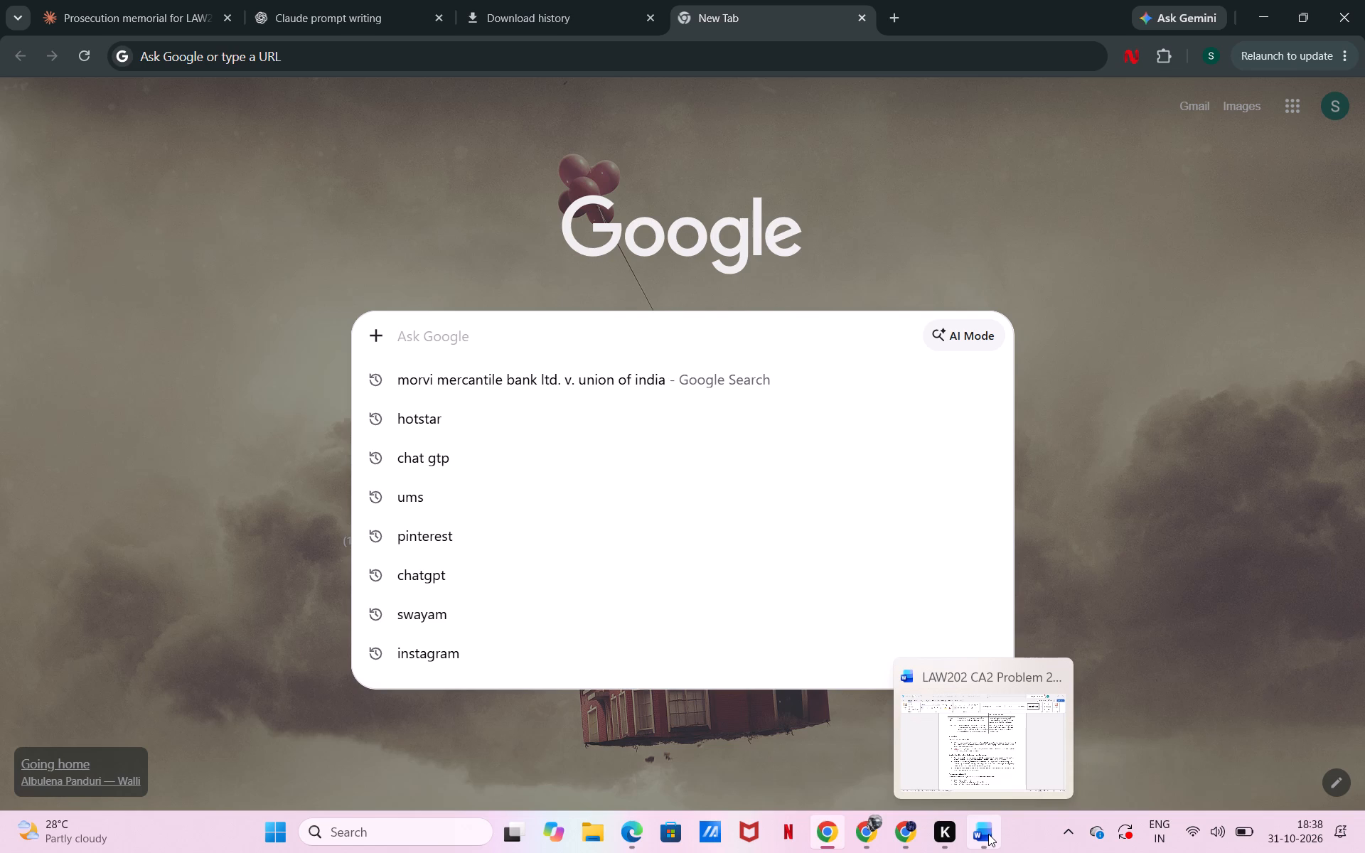
pyautogui.click(968, 746)
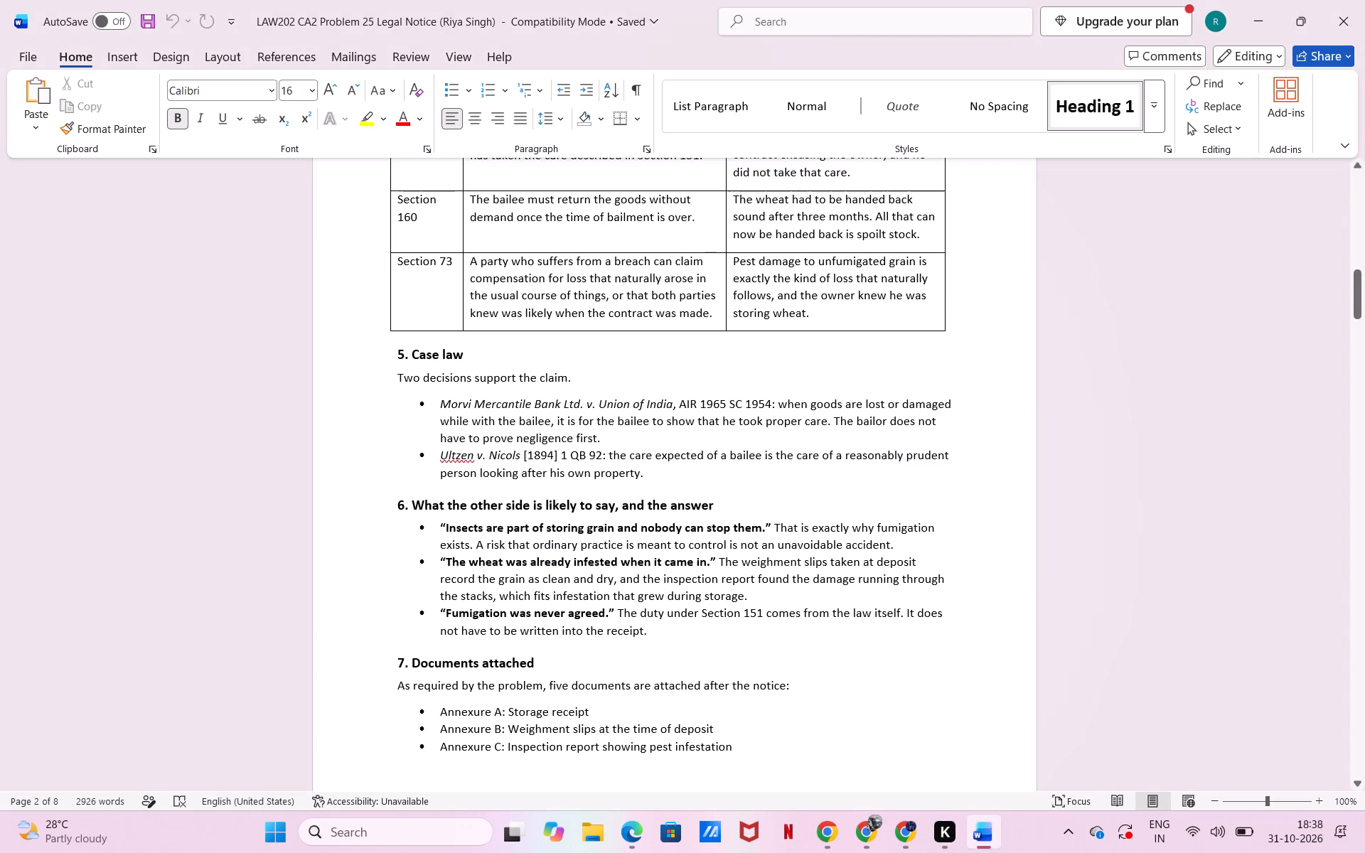
pyautogui.moveTo(437, 451); pyautogui.dragTo(497, 472)
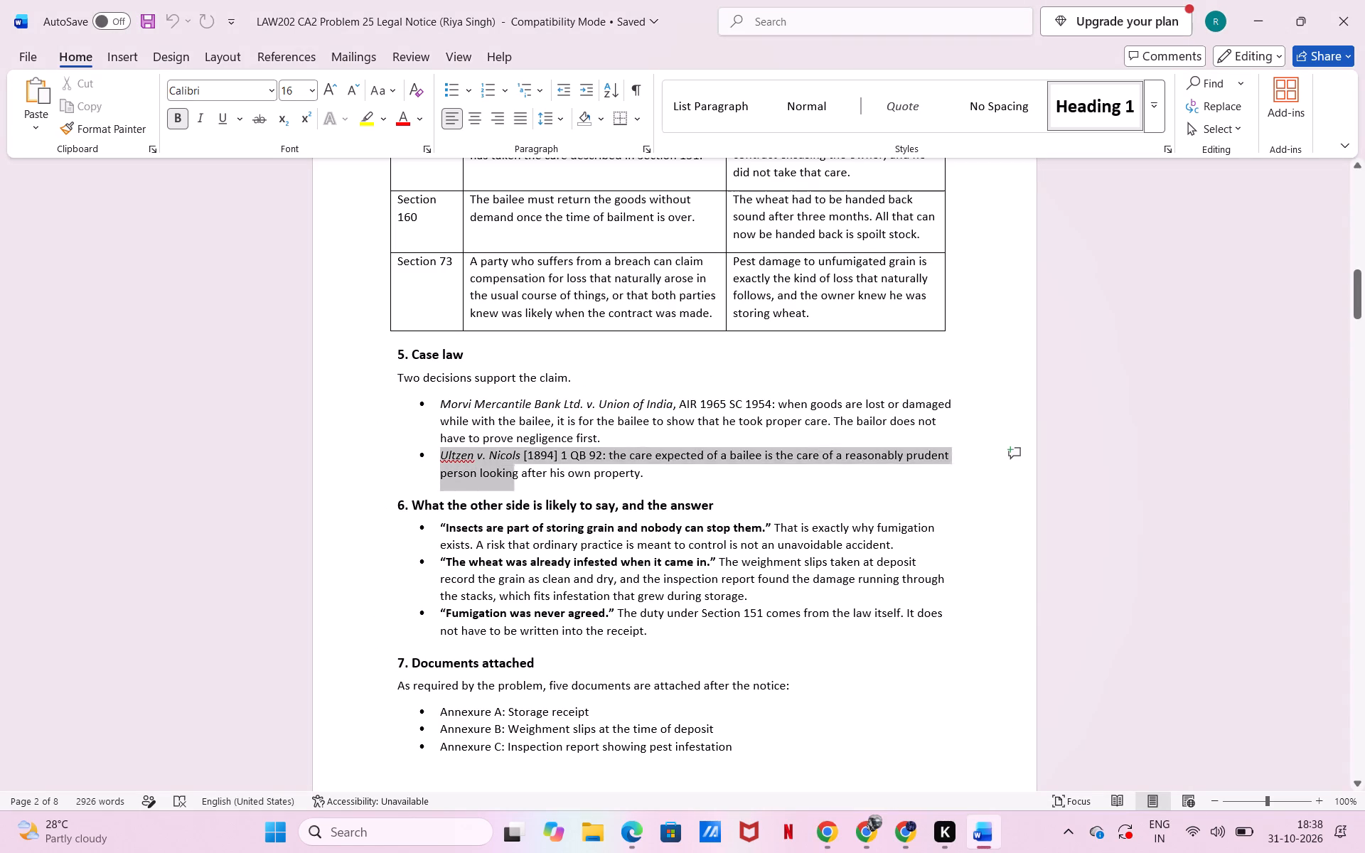
pyautogui.moveTo(497, 472); pyautogui.dragTo(596, 463)
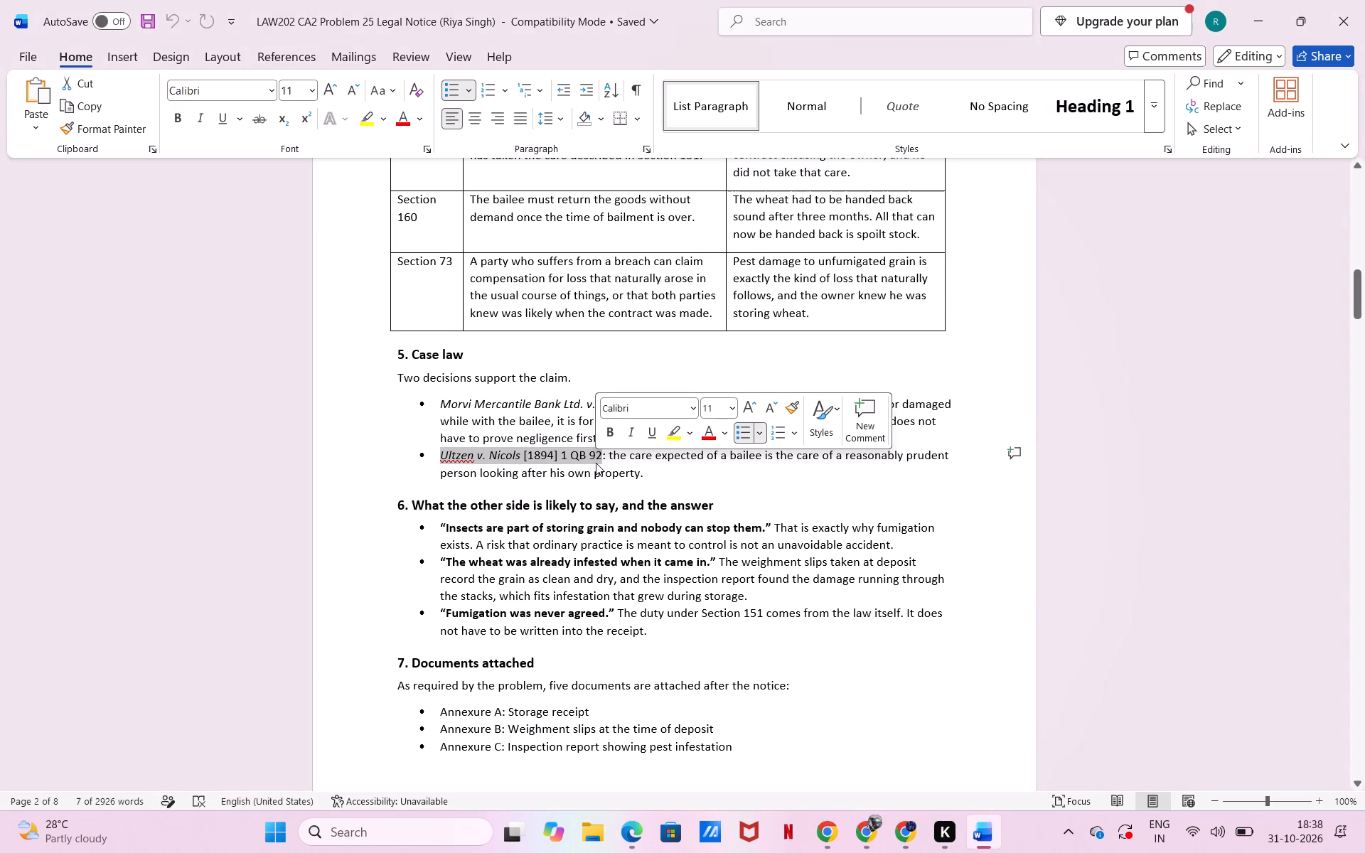
pyautogui.hotkey('ctrl', 'c')
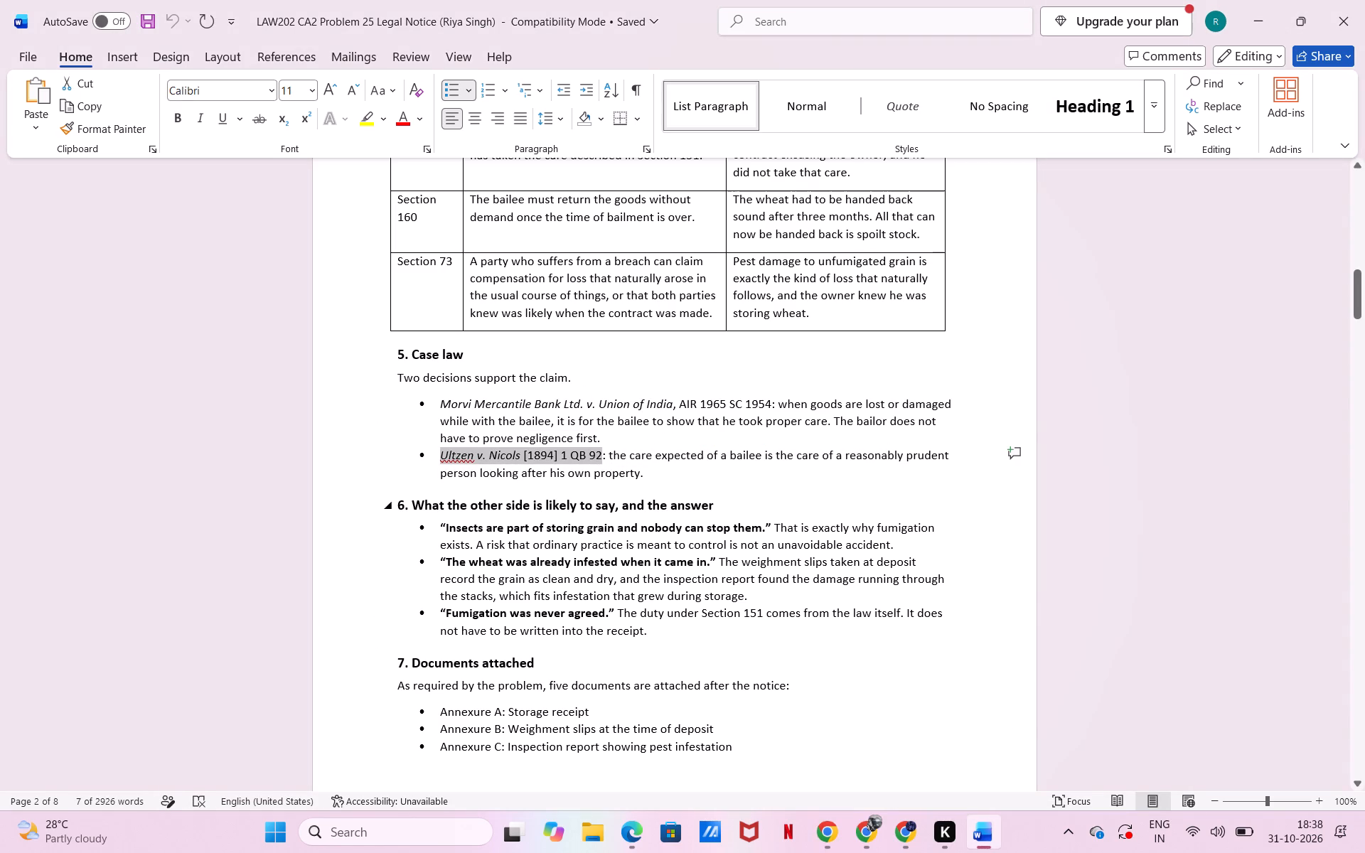
pyautogui.click(833, 848)
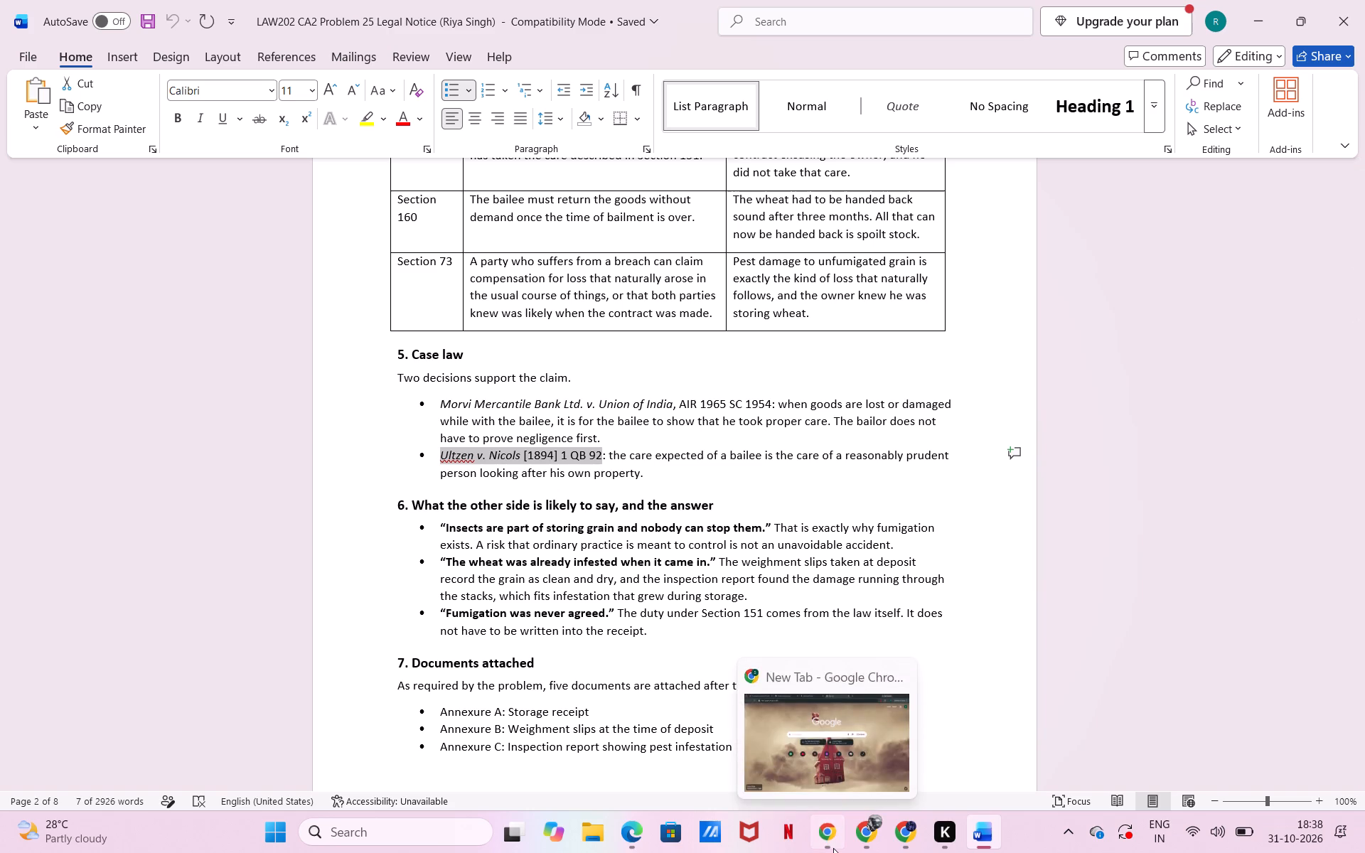
pyautogui.click(725, 338)
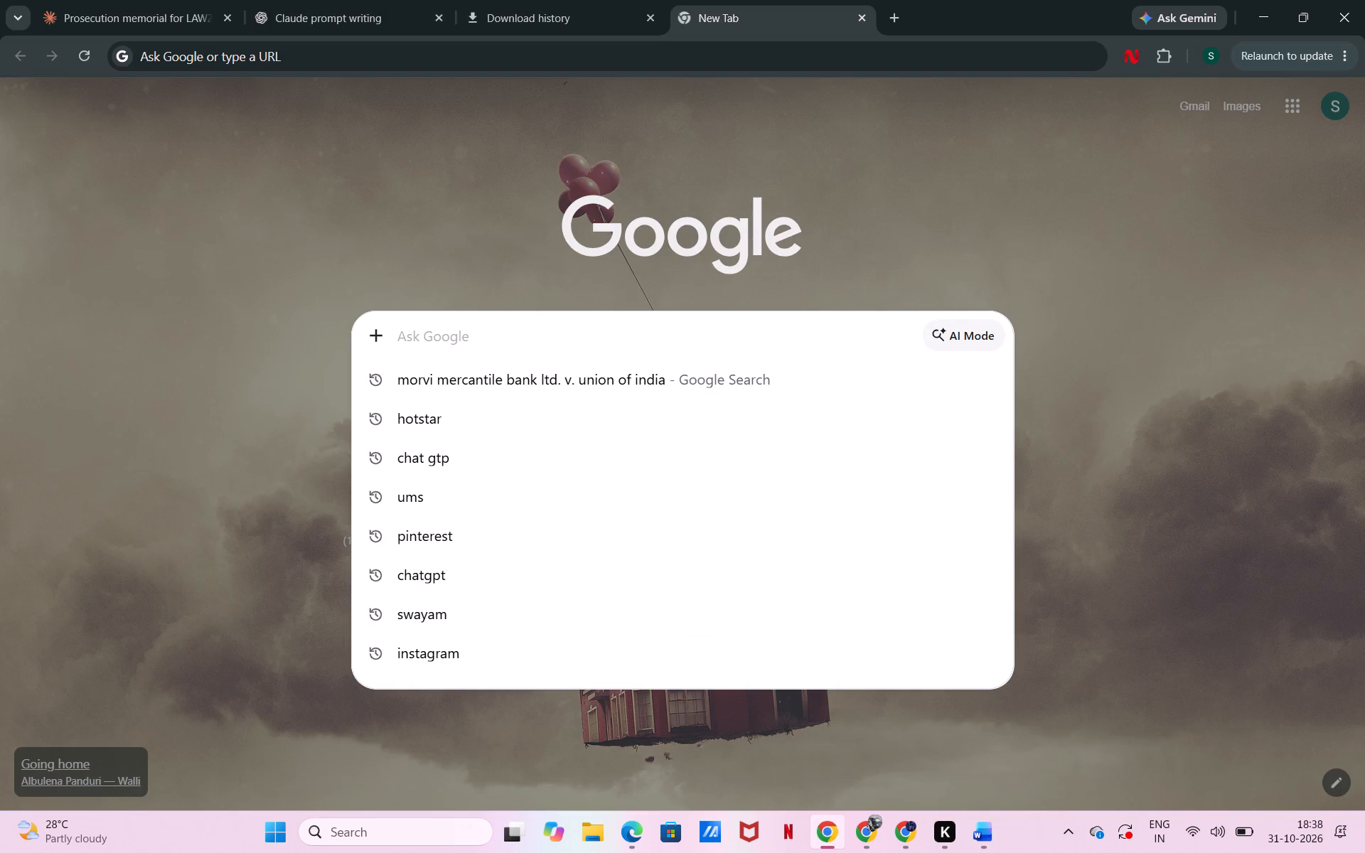
pyautogui.hotkey('ctrl', 'v')
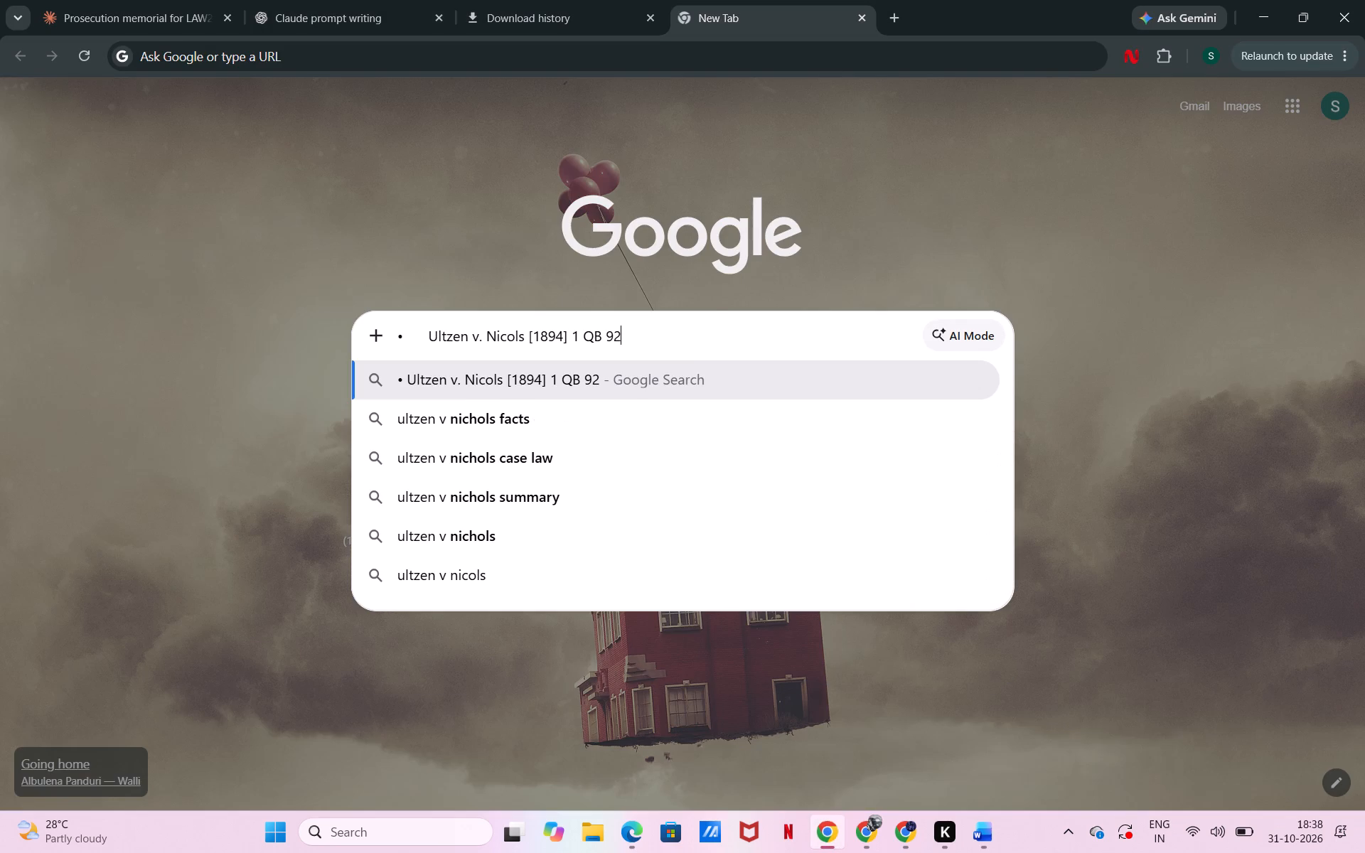
pyautogui.press('Return')
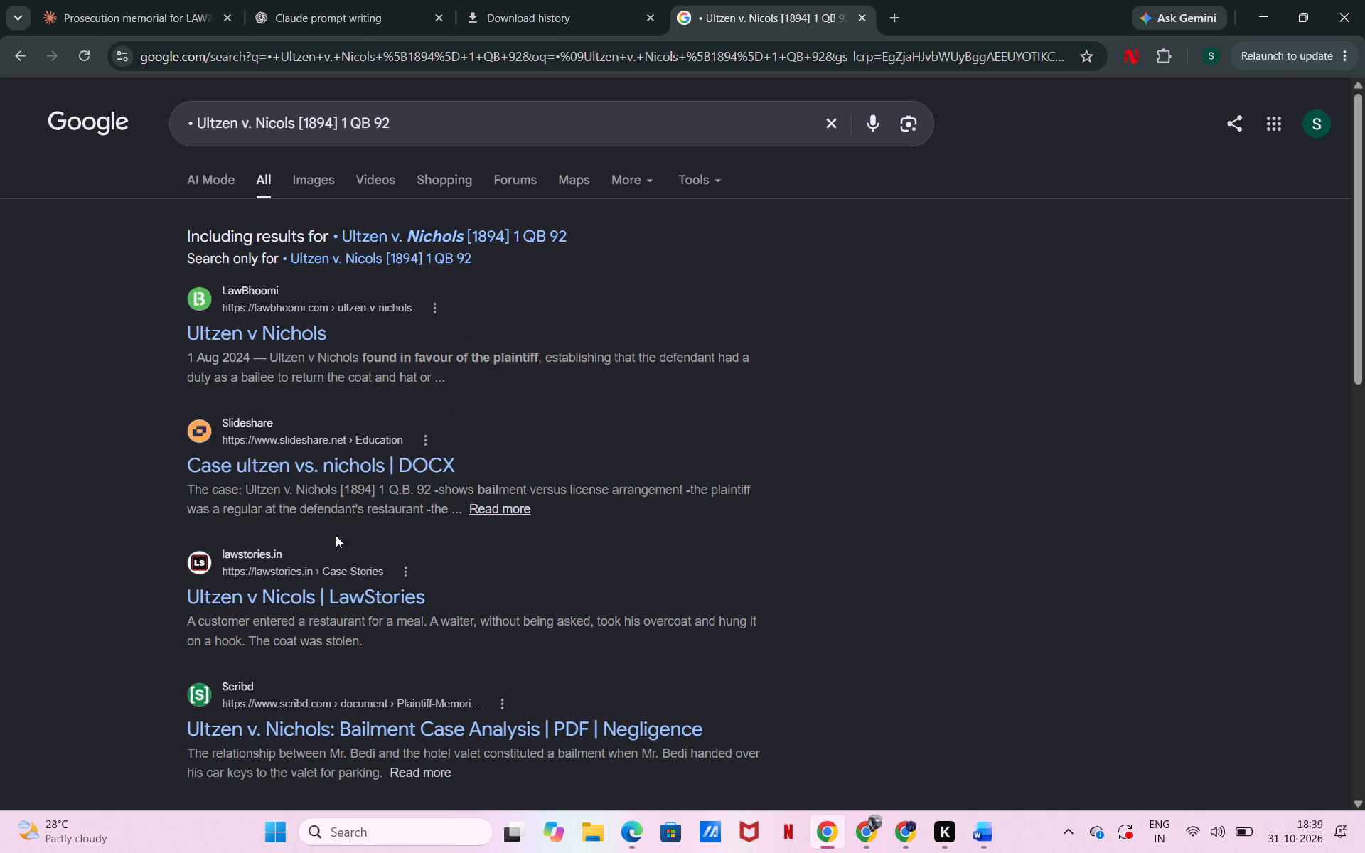
# Open the Slideshare document "Case ultzen vs. nichols" from the search results, read its case summary, and return to the results.
pyautogui.scroll(-5, 382, 737)
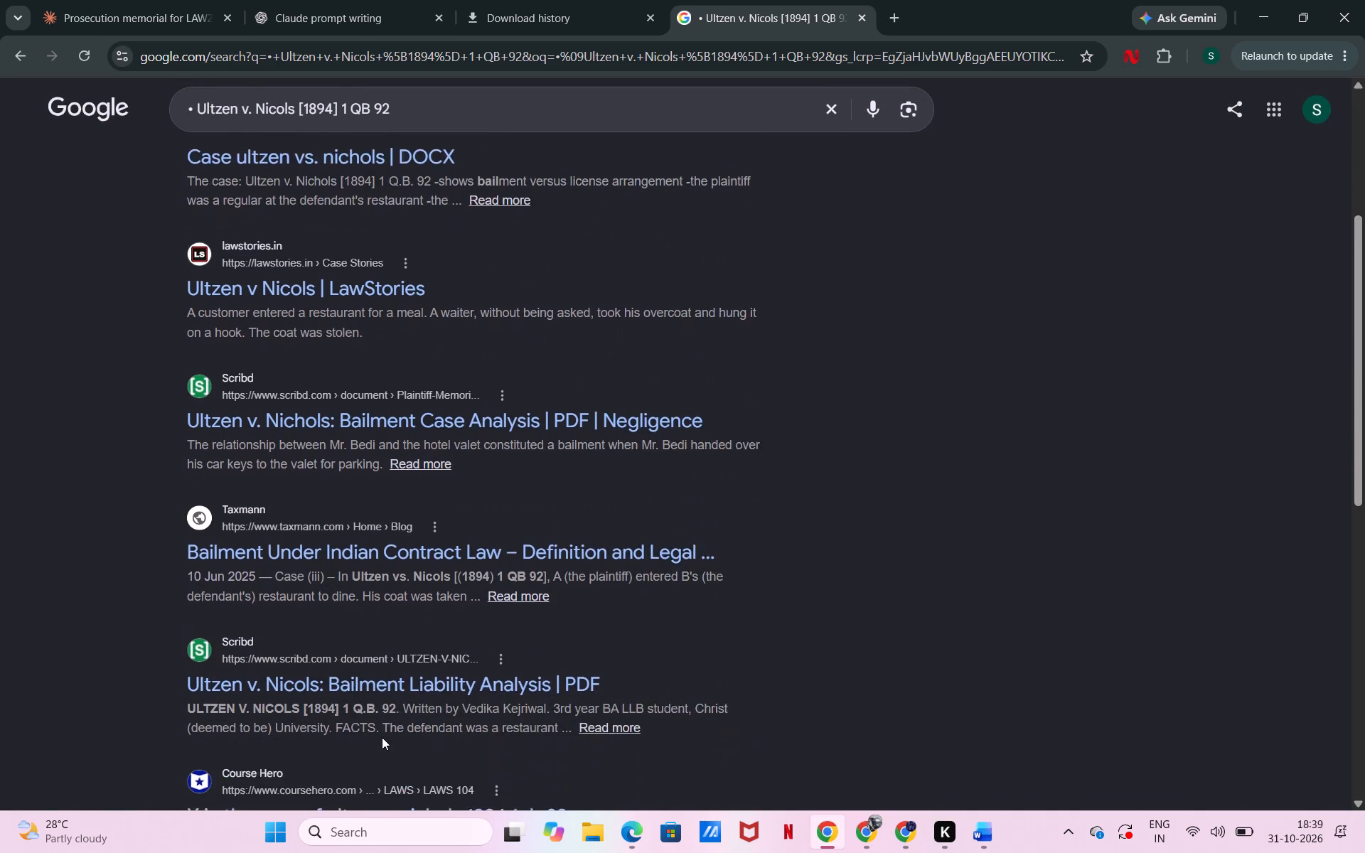
pyautogui.scroll(-3, 382, 737)
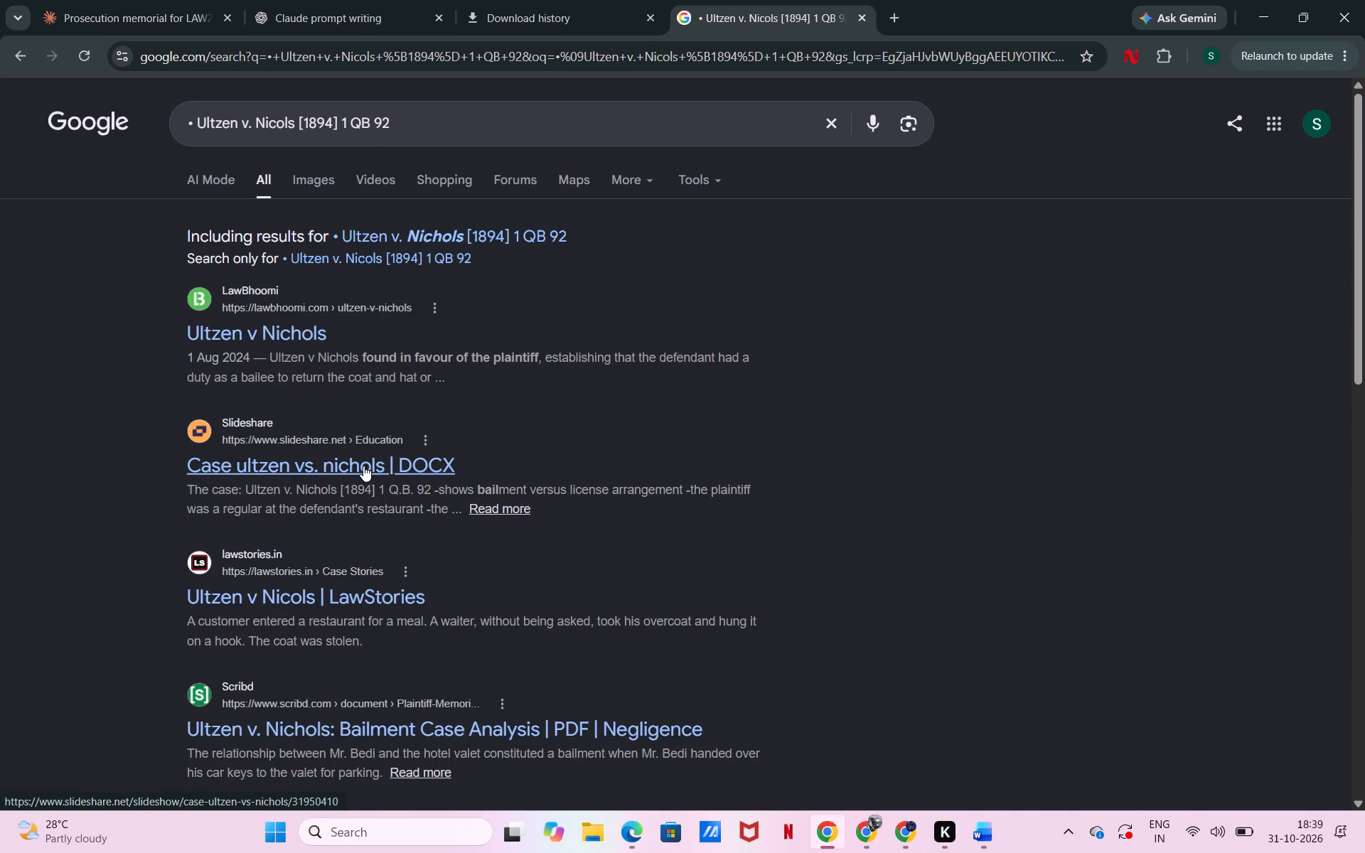
pyautogui.click(363, 466)
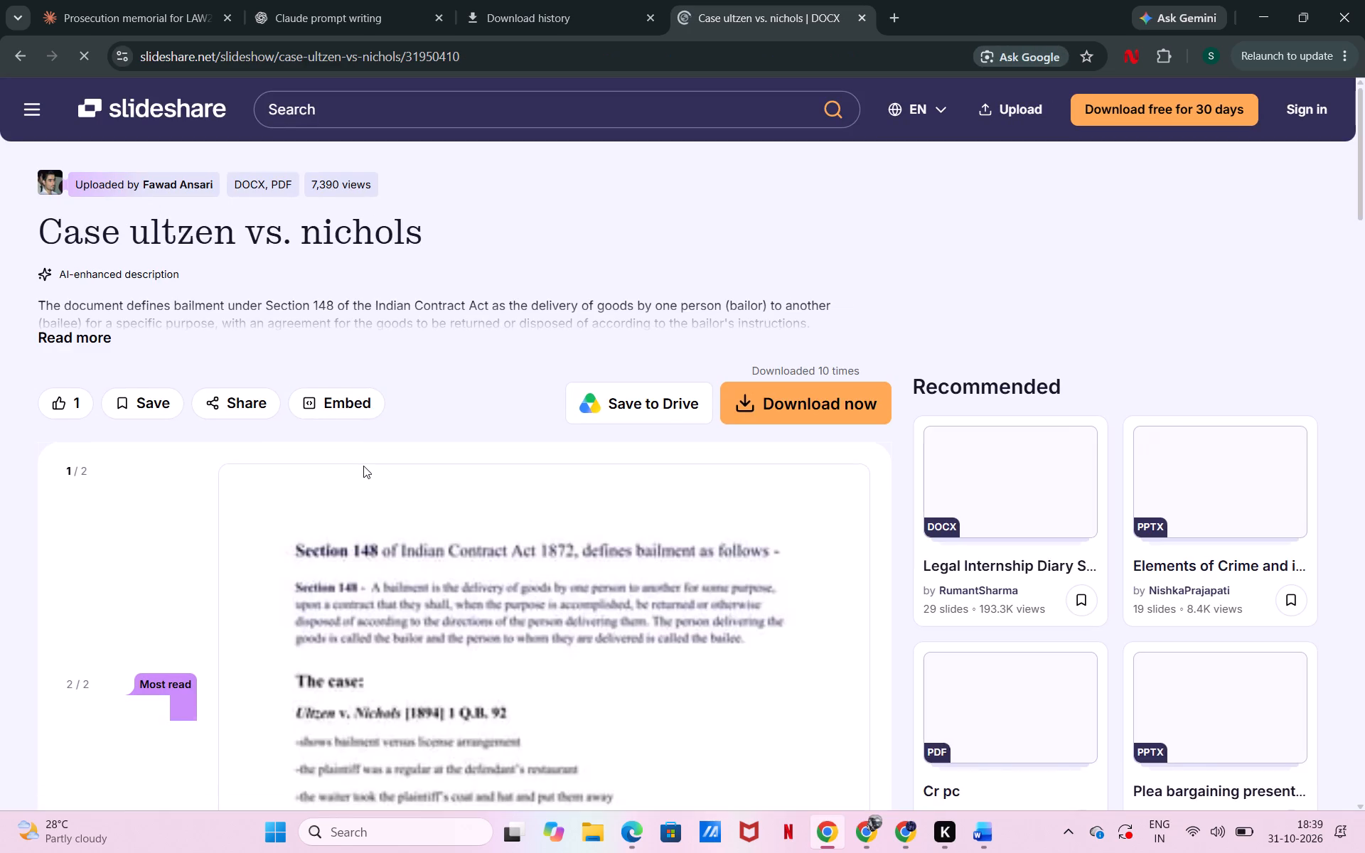
pyautogui.scroll(-3, 363, 466)
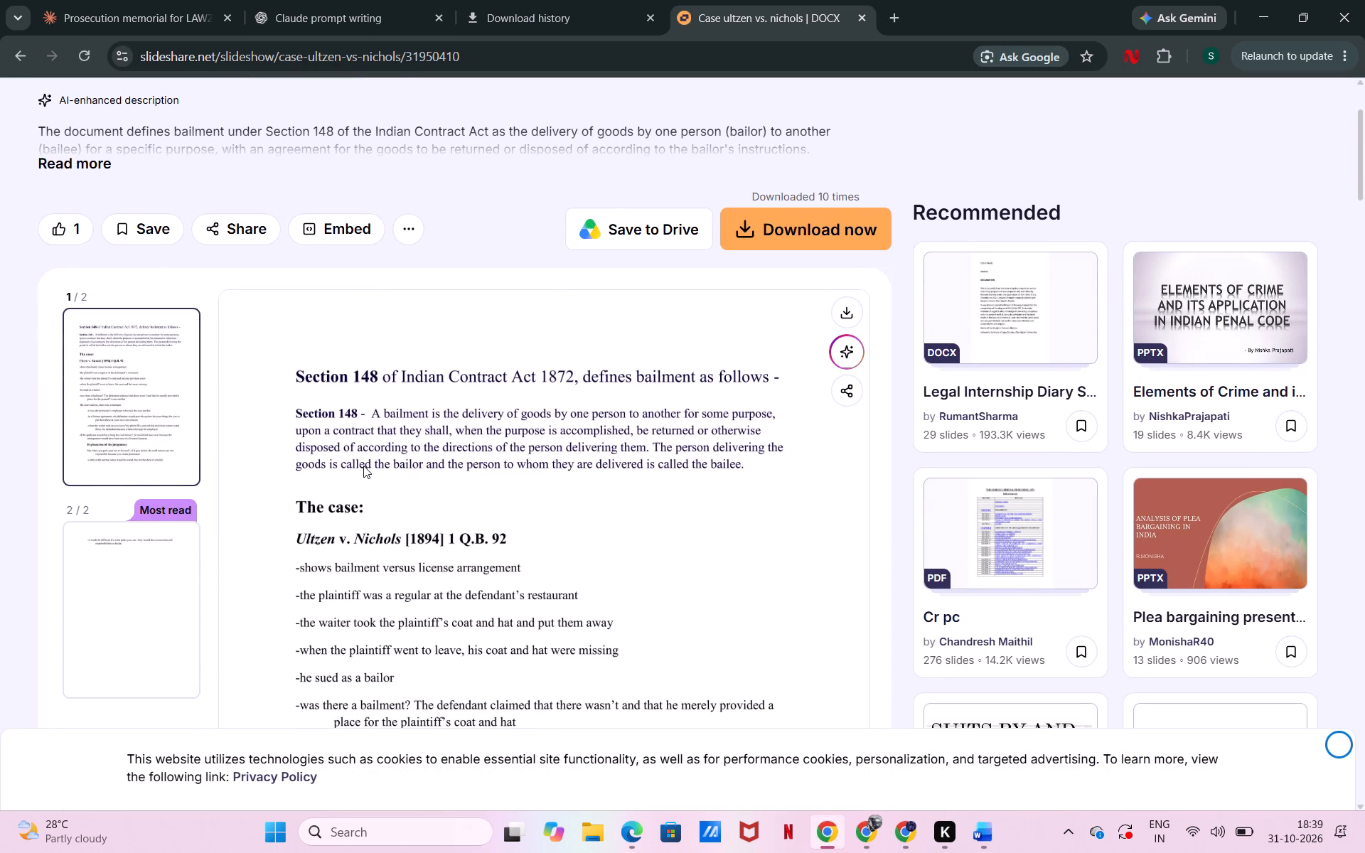
pyautogui.scroll(-4, 363, 466)
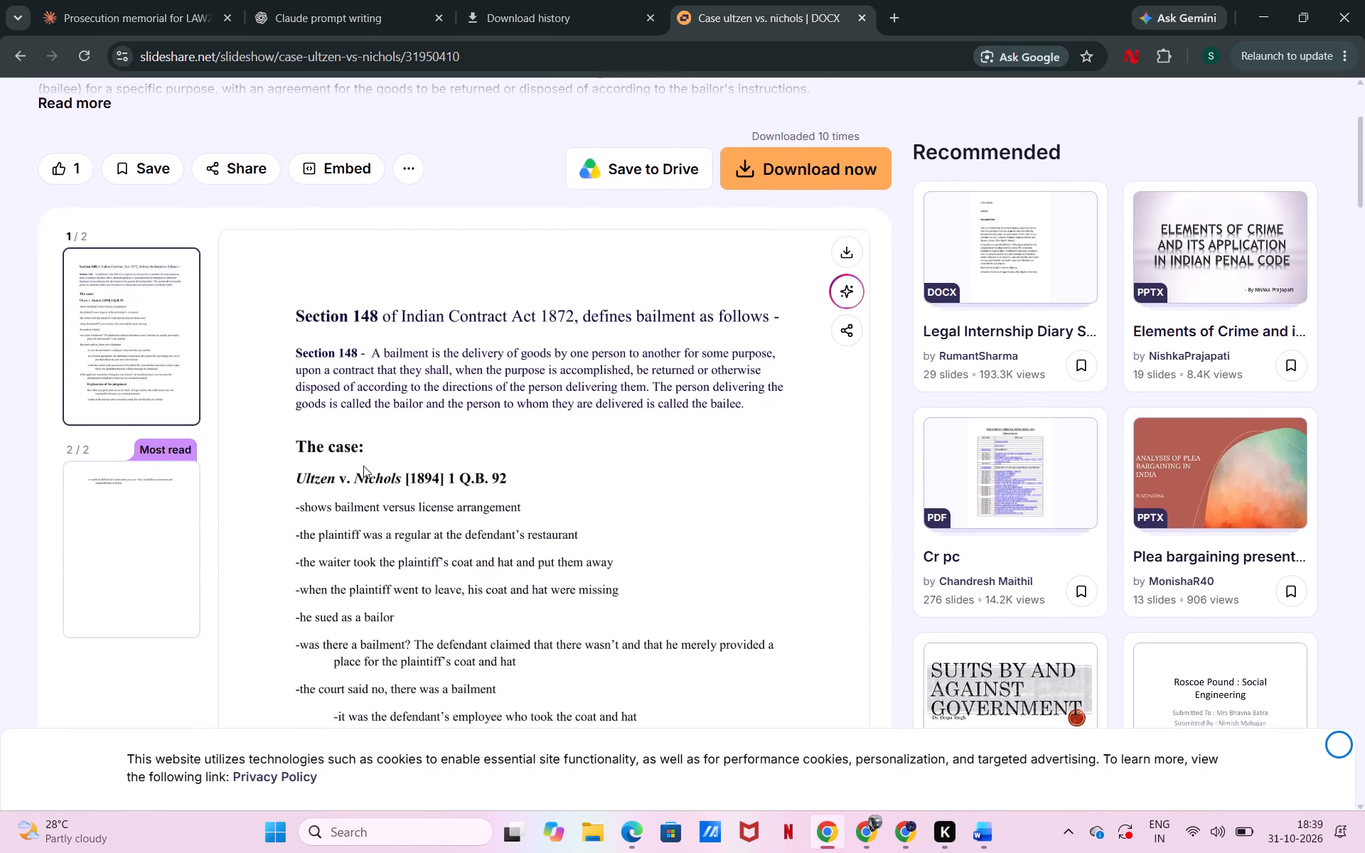
pyautogui.scroll(-6, 363, 466)
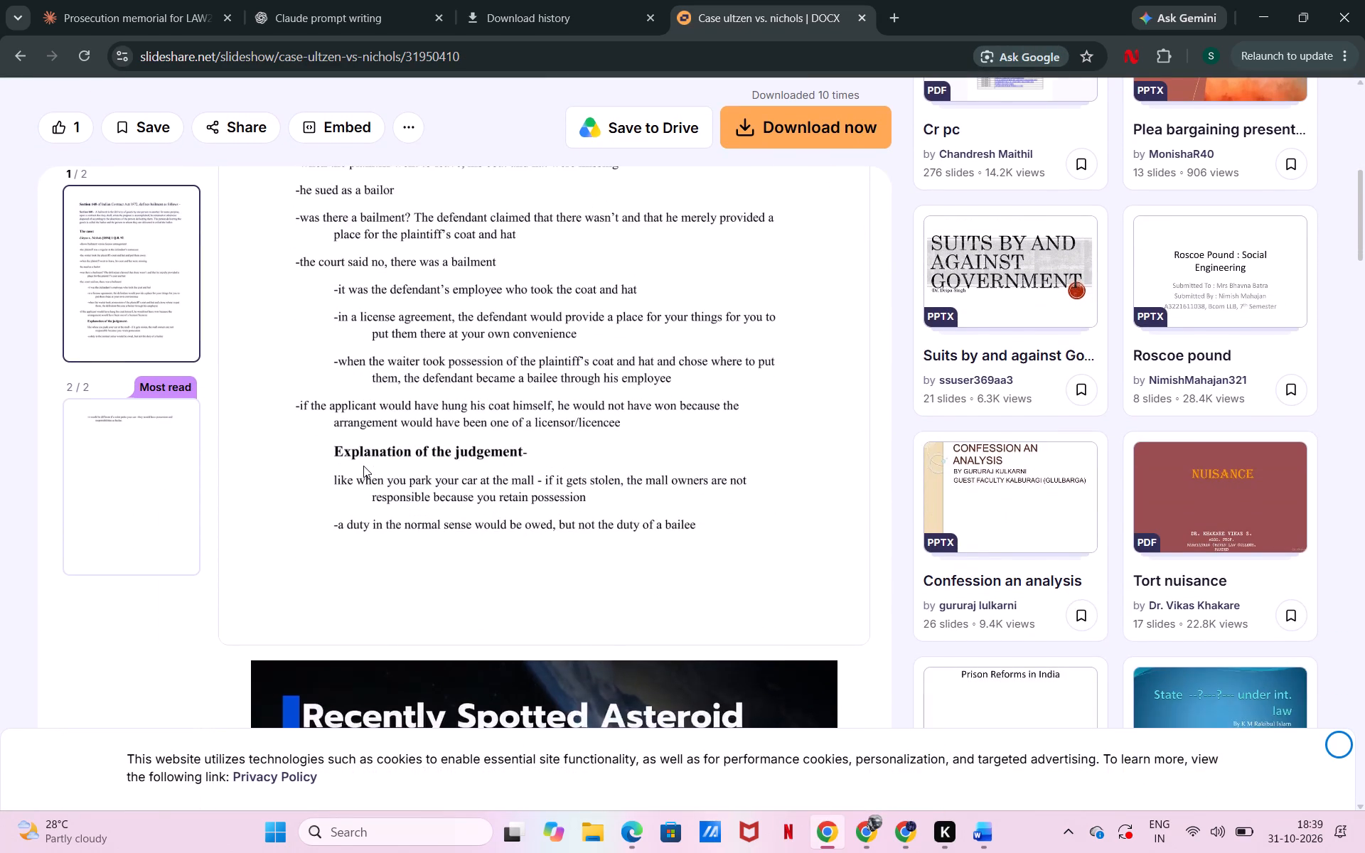
pyautogui.scroll(9, 363, 466)
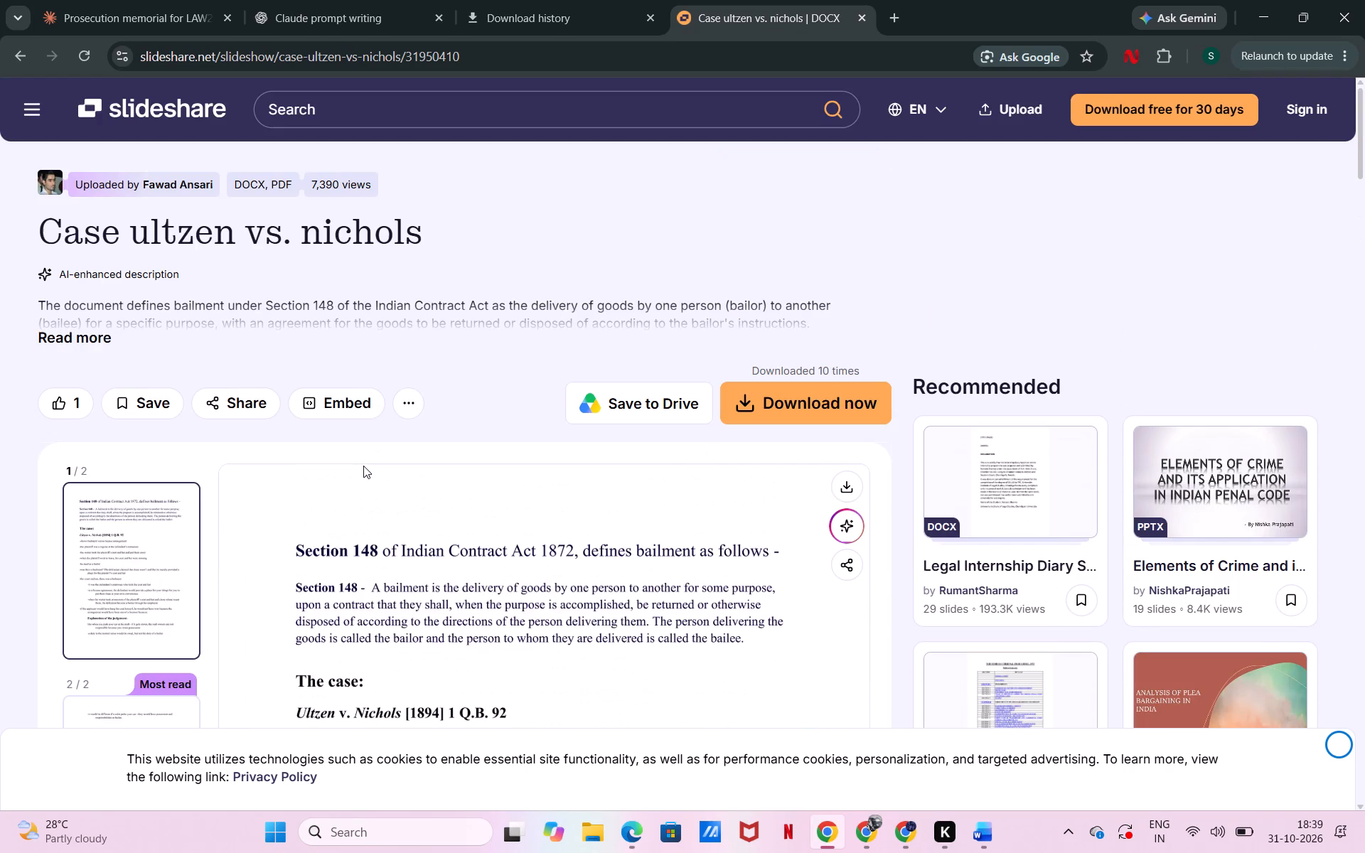
pyautogui.click(25, 56)
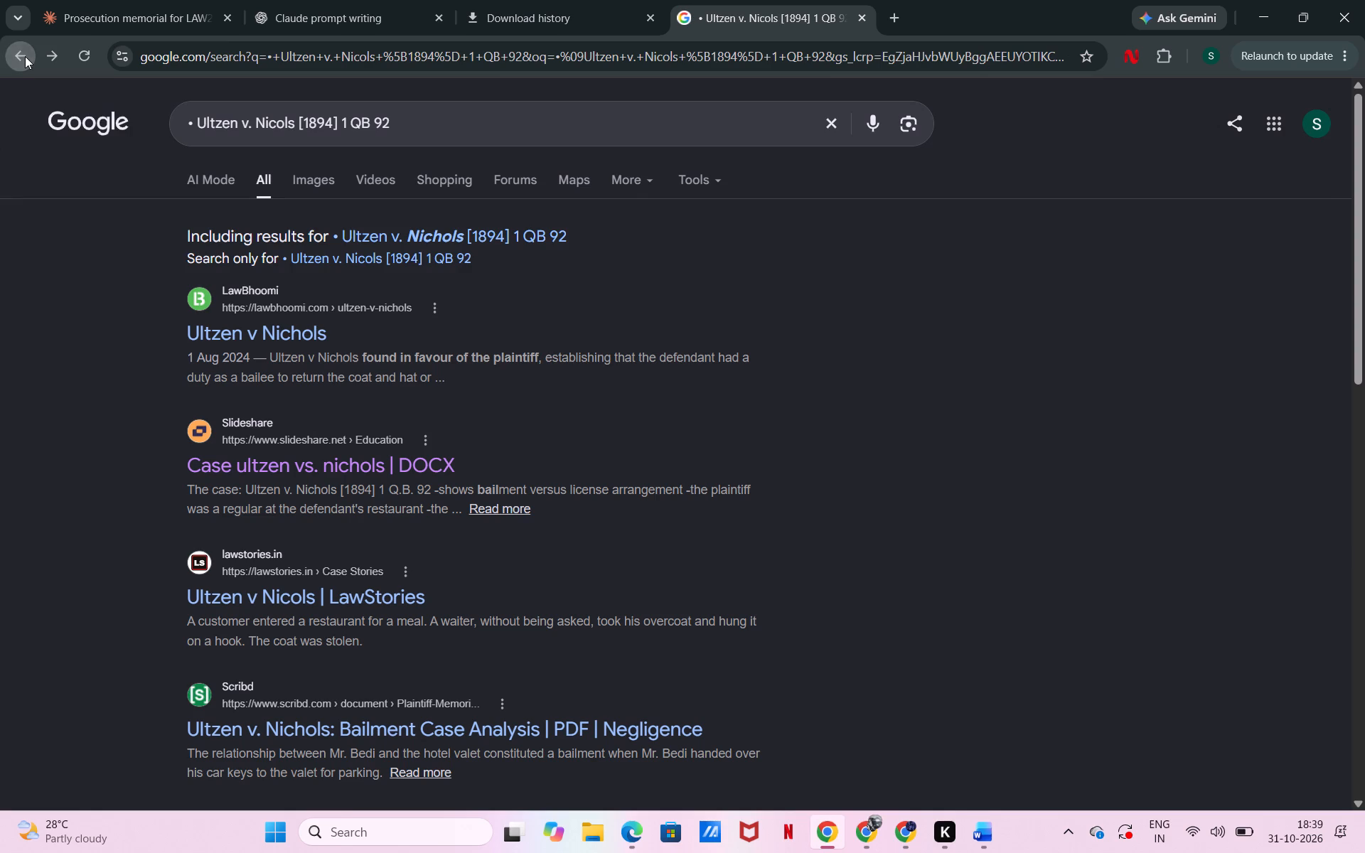
# Open LawBhoomi's "Ultzen v Nichols" case brief, review its facts, issue and court's decision, and return to the search results.
pyautogui.click(259, 315)
pyautogui.scroll(-1, 404, 673)
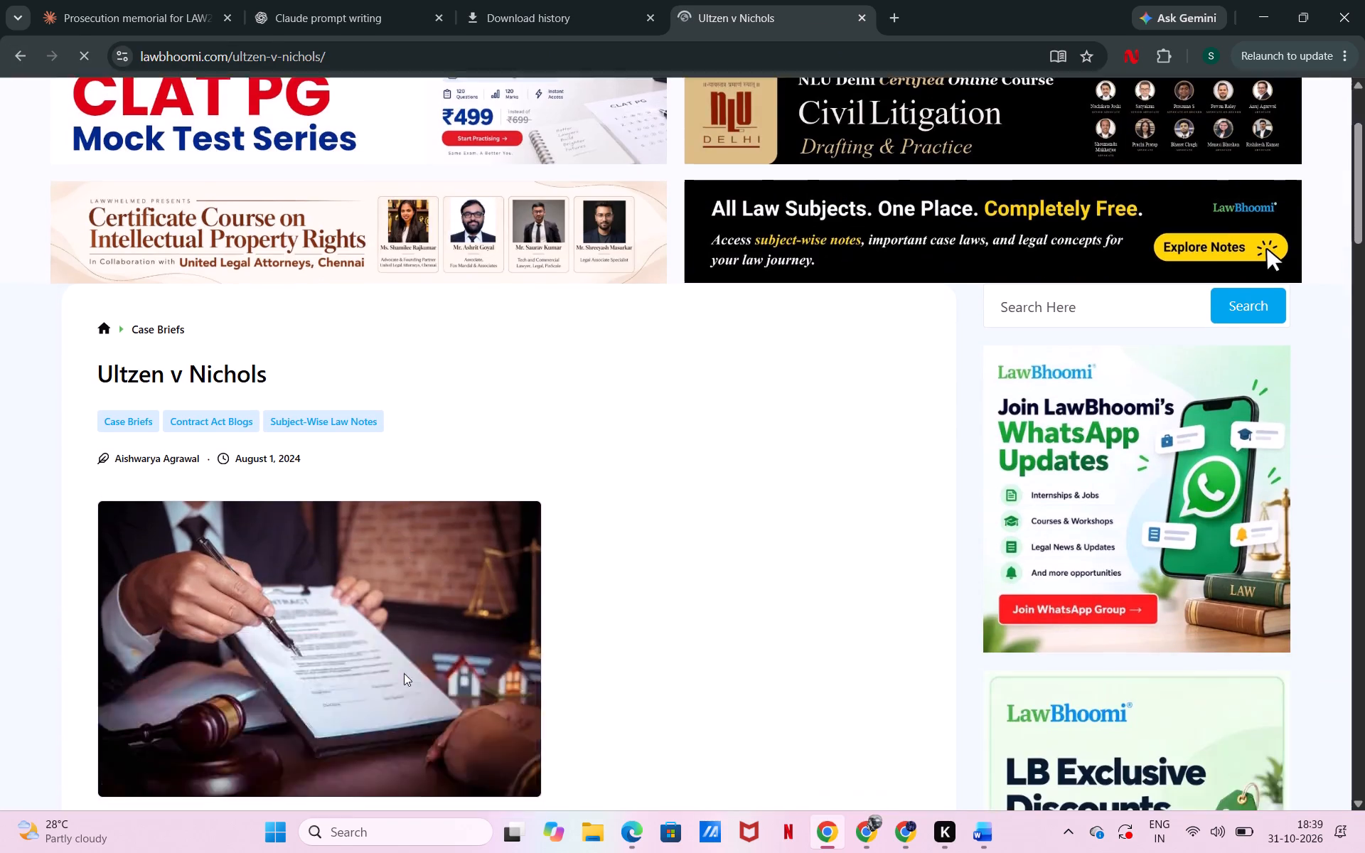
pyautogui.scroll(-8, 404, 673)
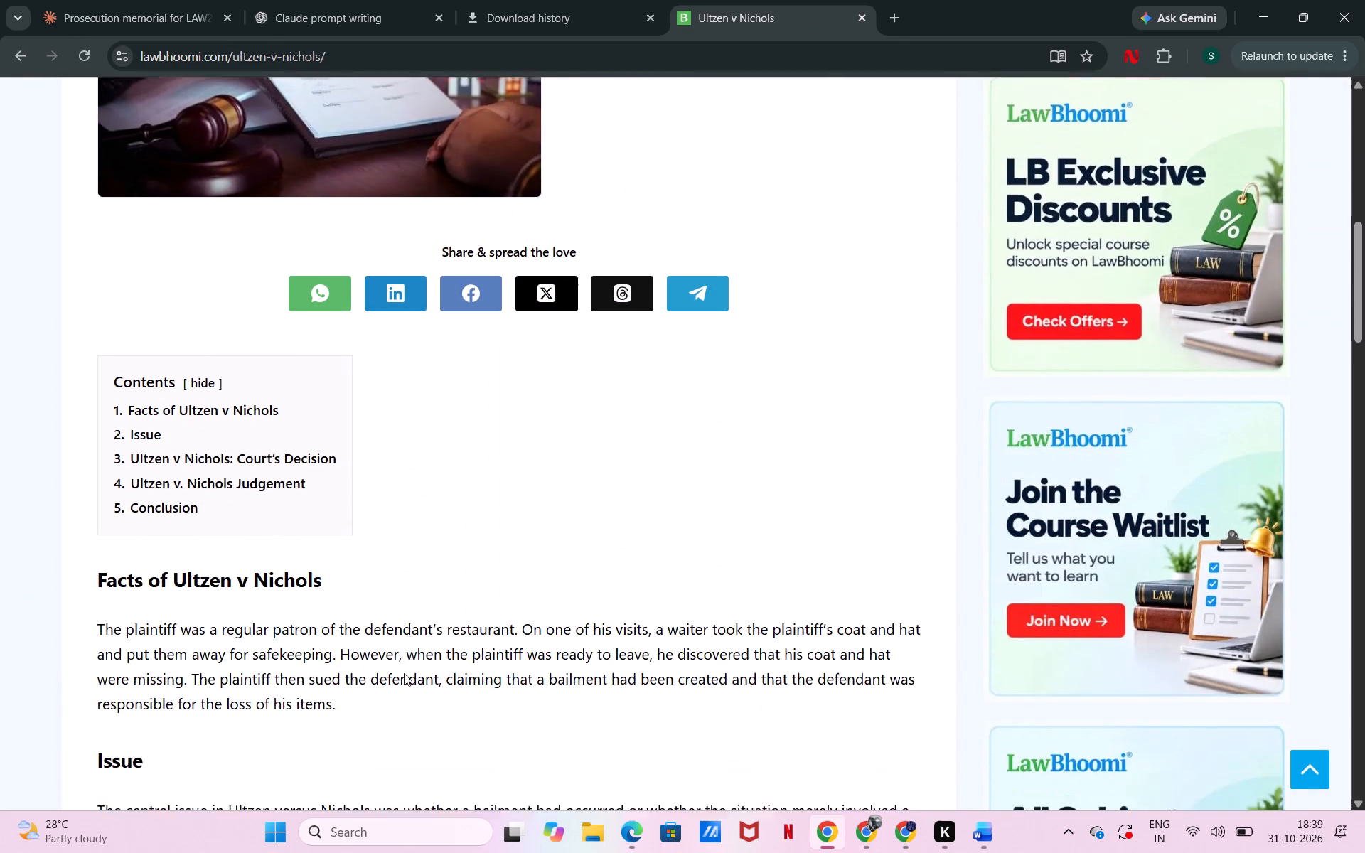
pyautogui.scroll(1, 404, 673)
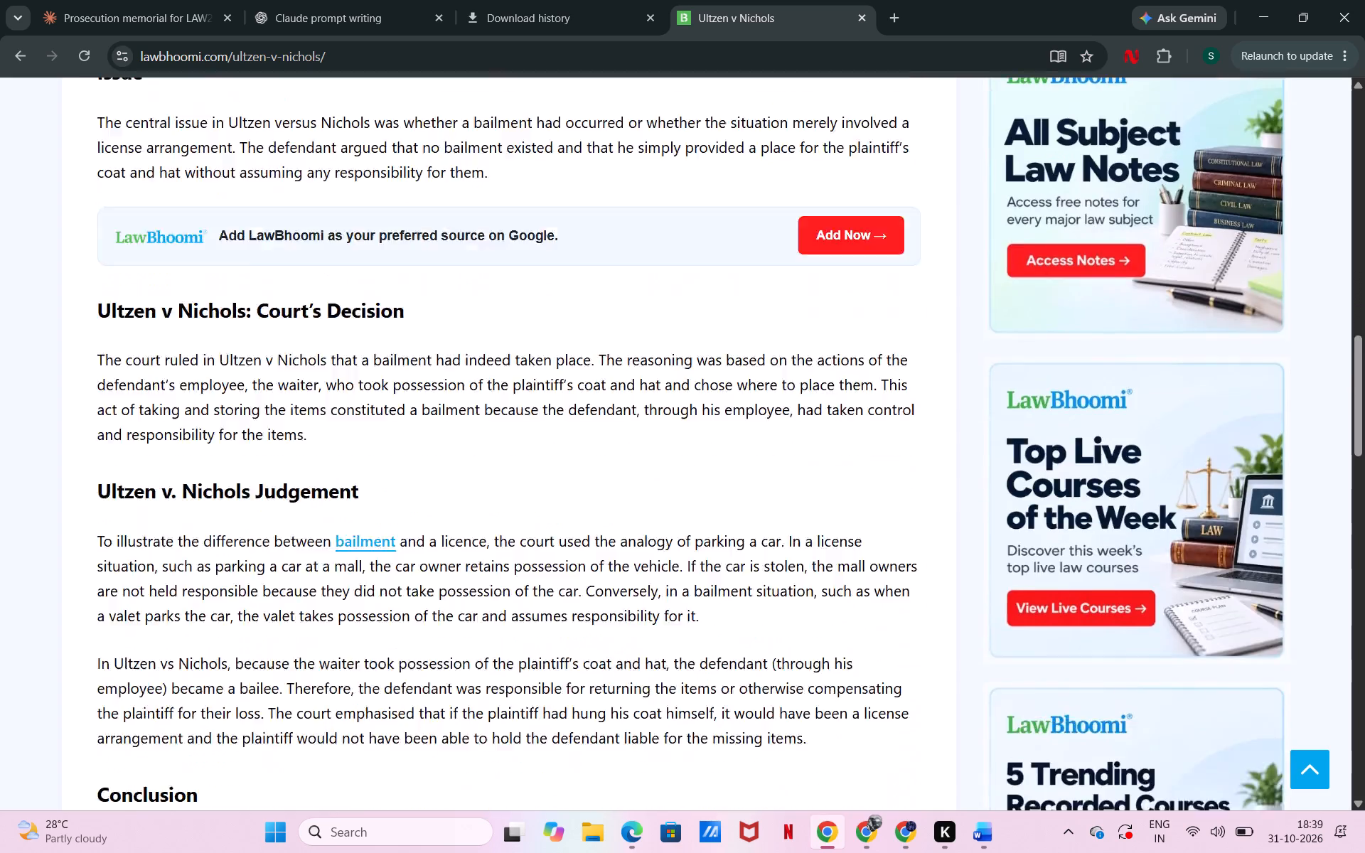
pyautogui.scroll(6, 404, 673)
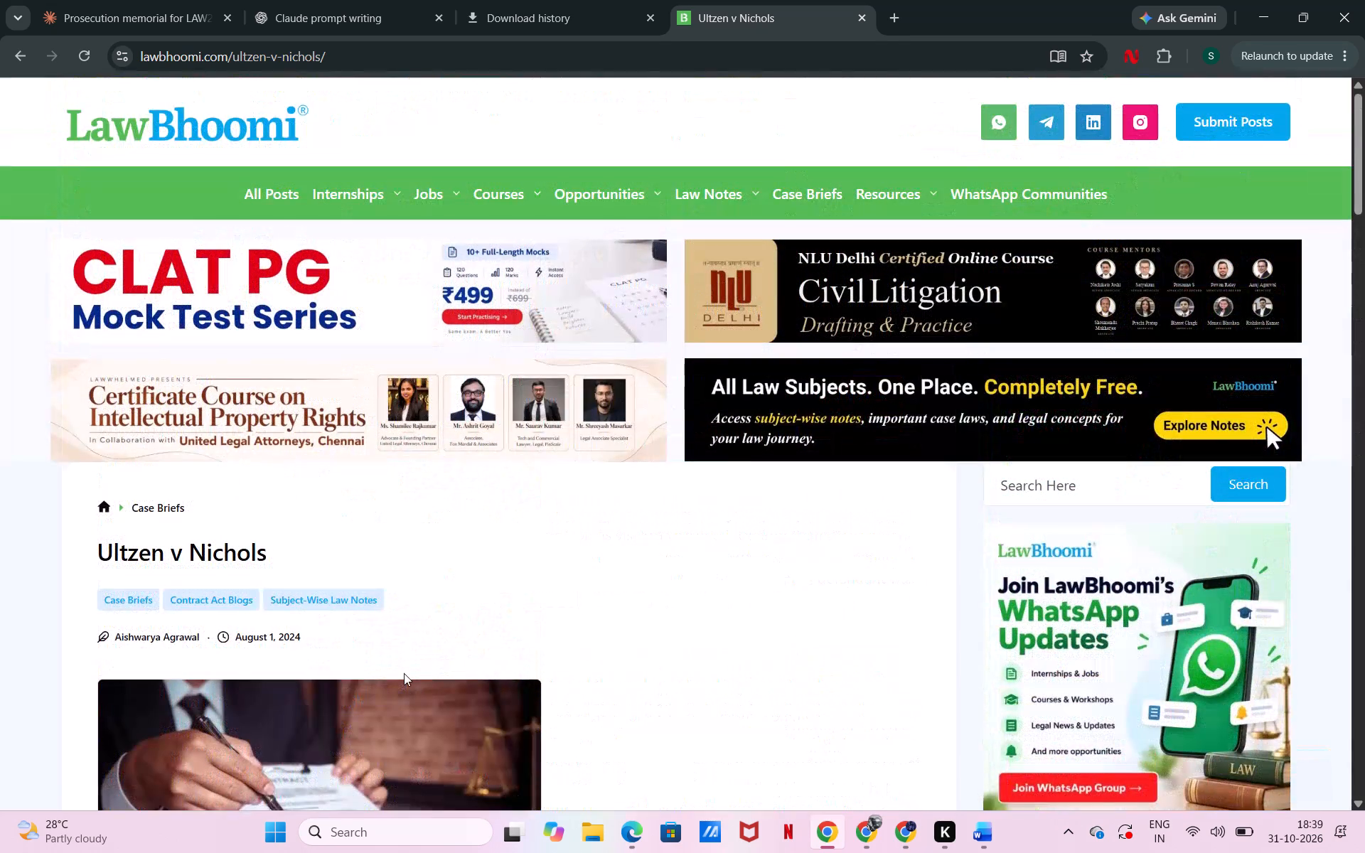
pyautogui.scroll(-1, 397, 682)
pyautogui.scroll(4, 397, 682)
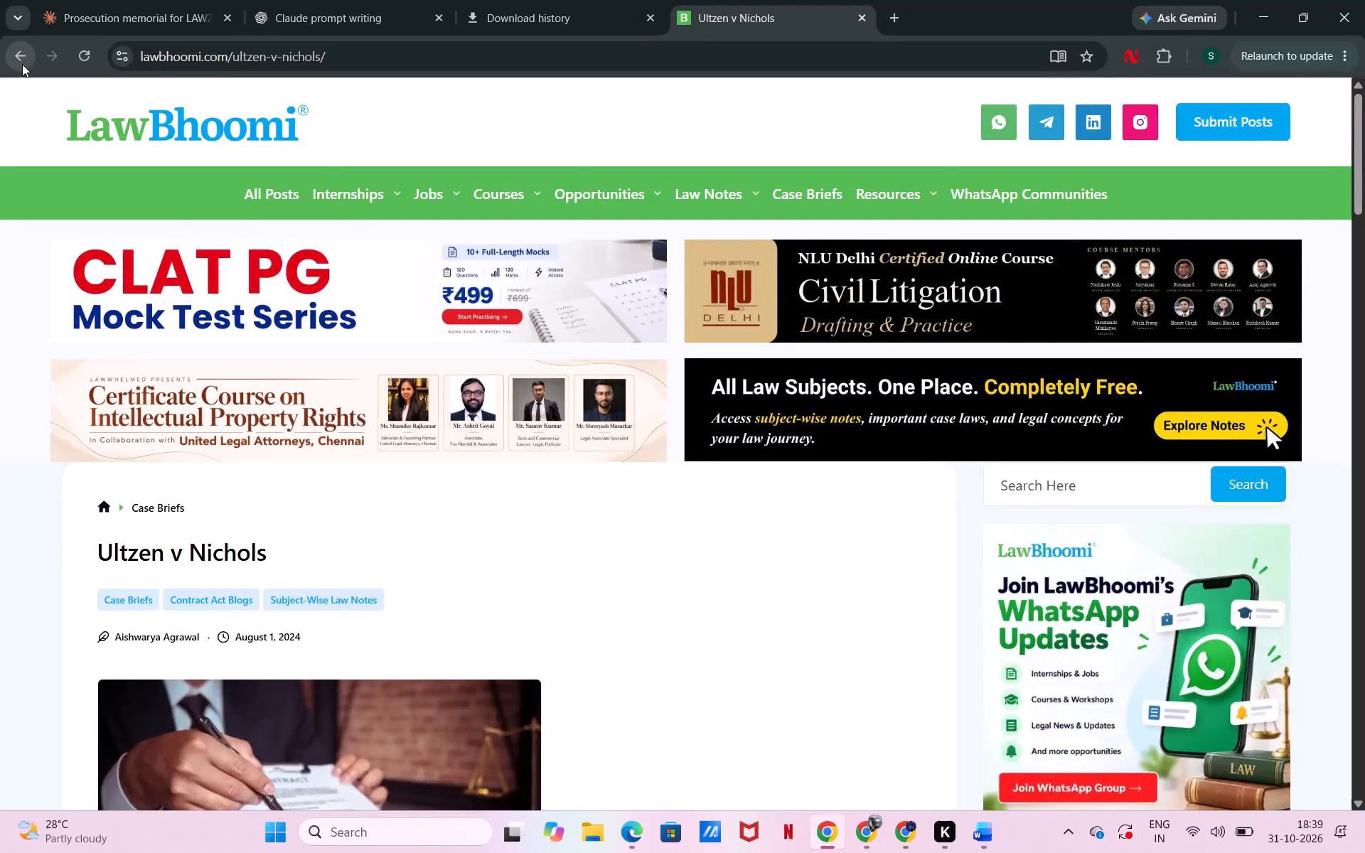
pyautogui.click(22, 64)
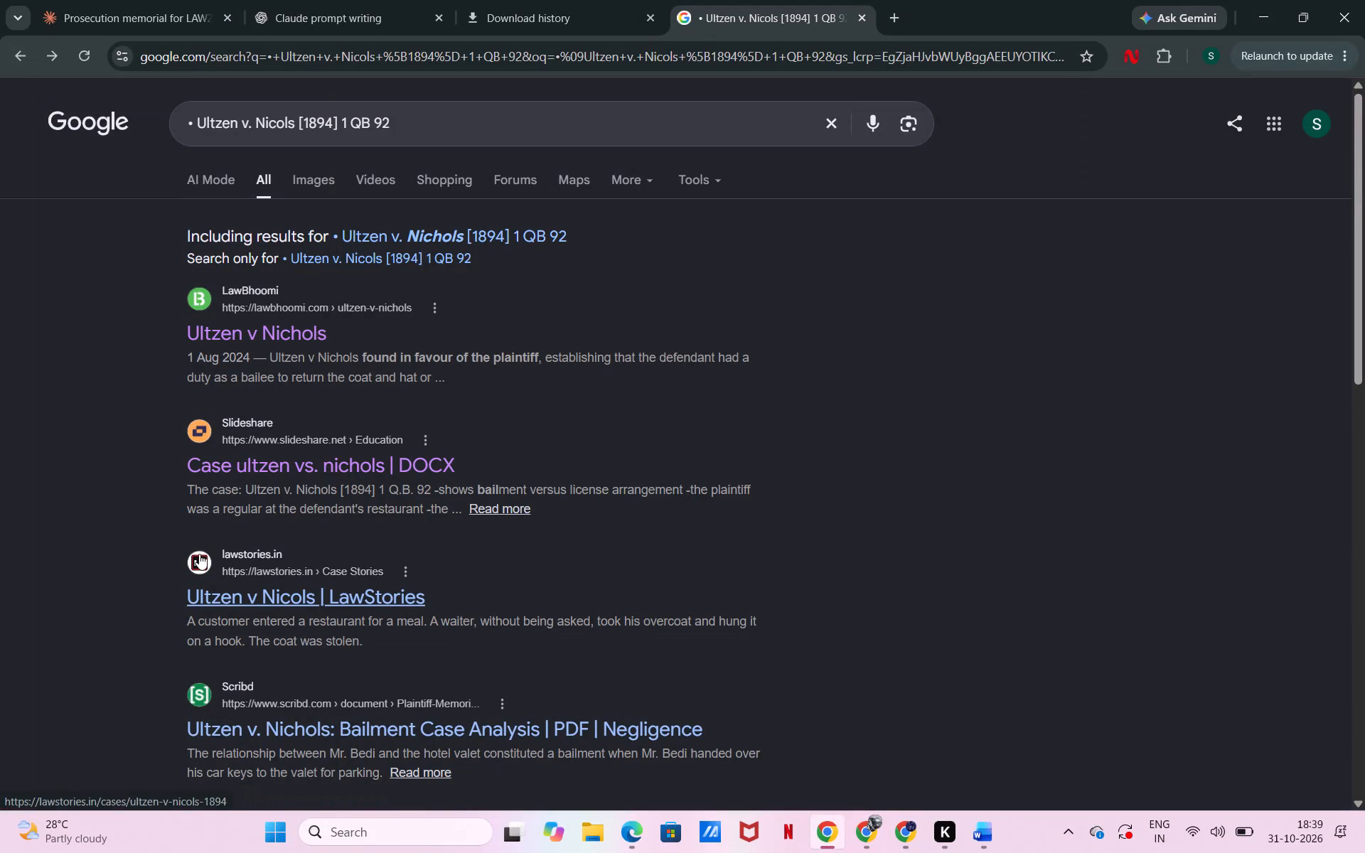
# Open Scribd's "Ultzen v. Nichols: Bailment Case Analysis" from the results, dismiss the Google sign-in prompt, and review the document's table of contents.
pyautogui.scroll(-2, 199, 554)
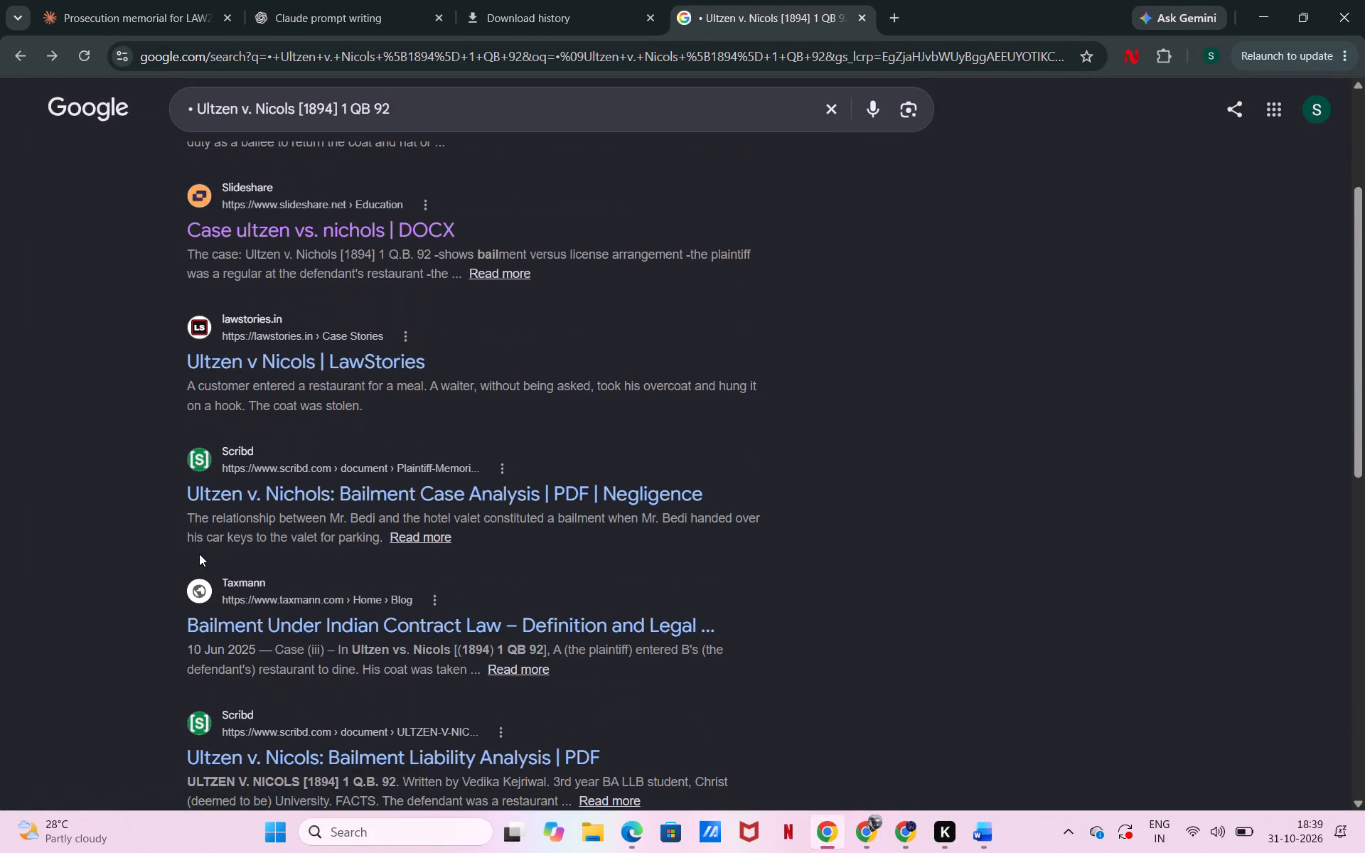
pyautogui.scroll(-2, 199, 554)
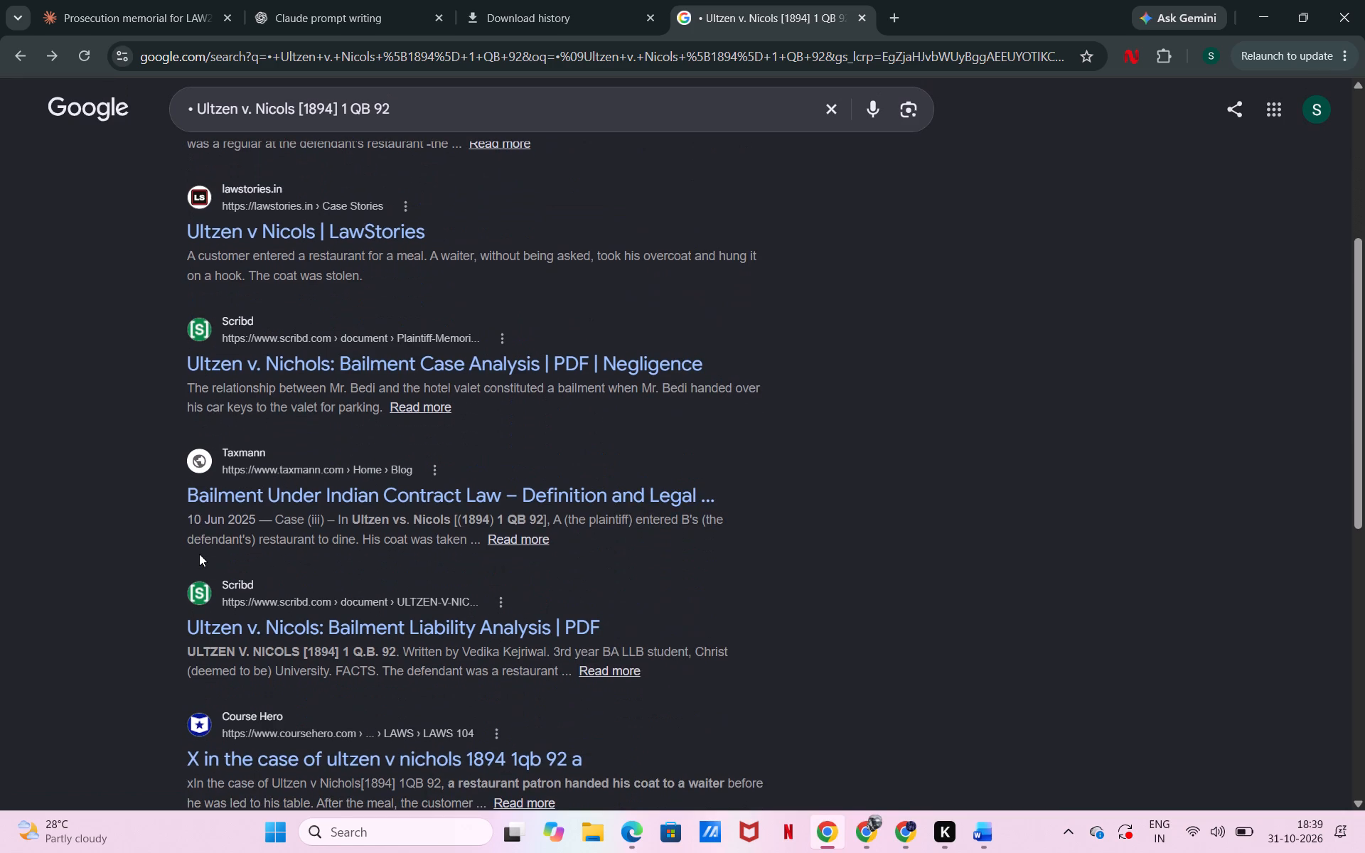
pyautogui.scroll(-2, 199, 554)
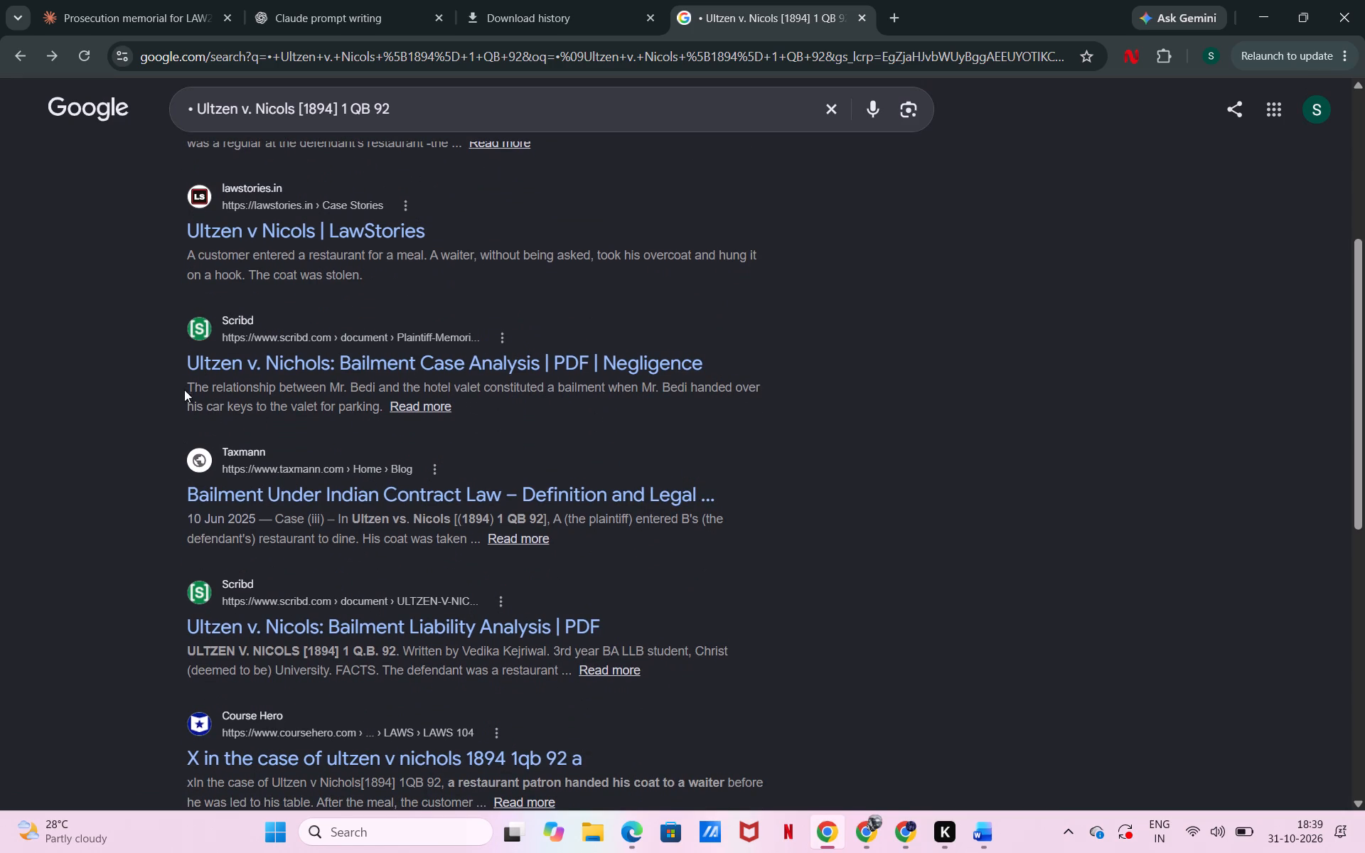
pyautogui.click(218, 358)
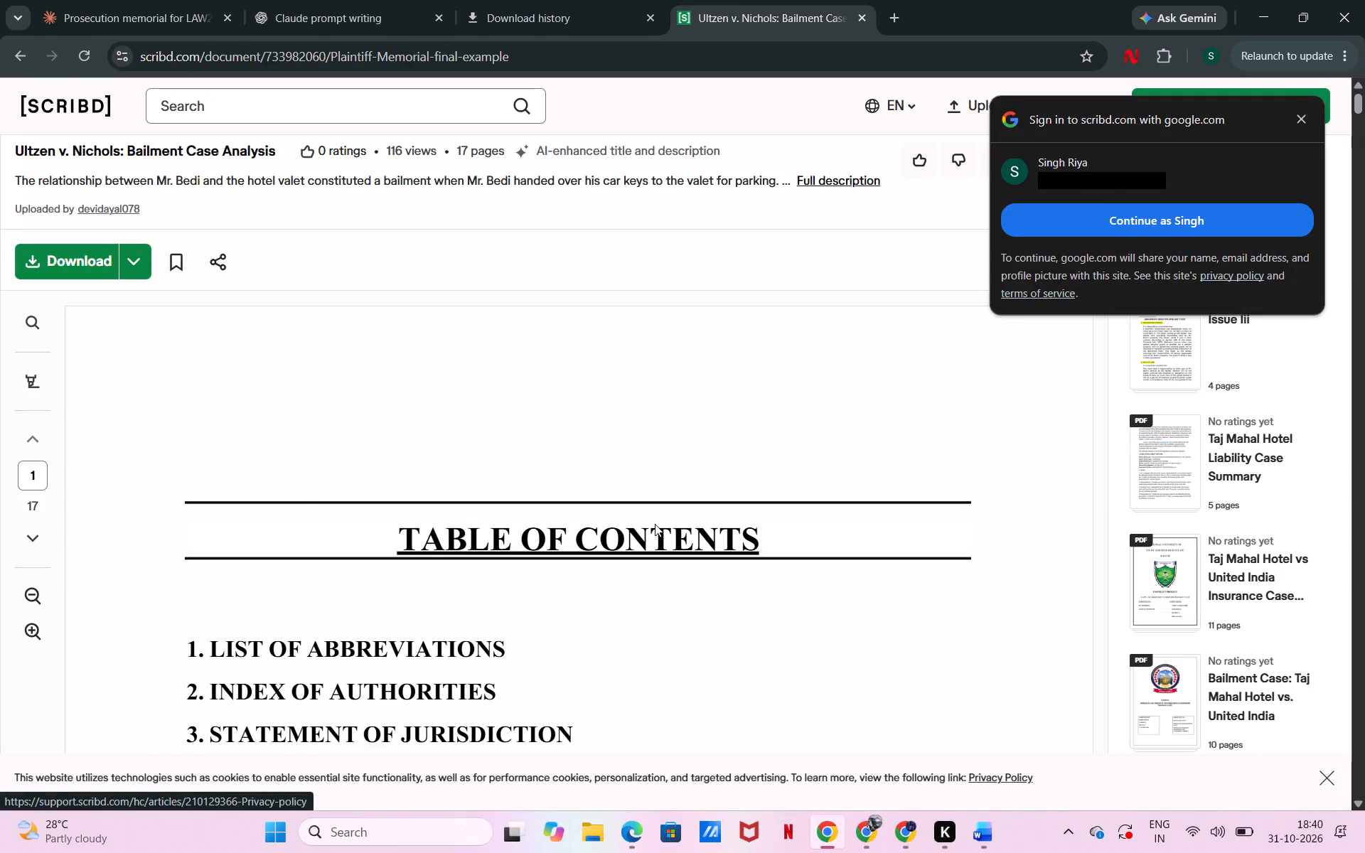
pyautogui.click(1302, 119)
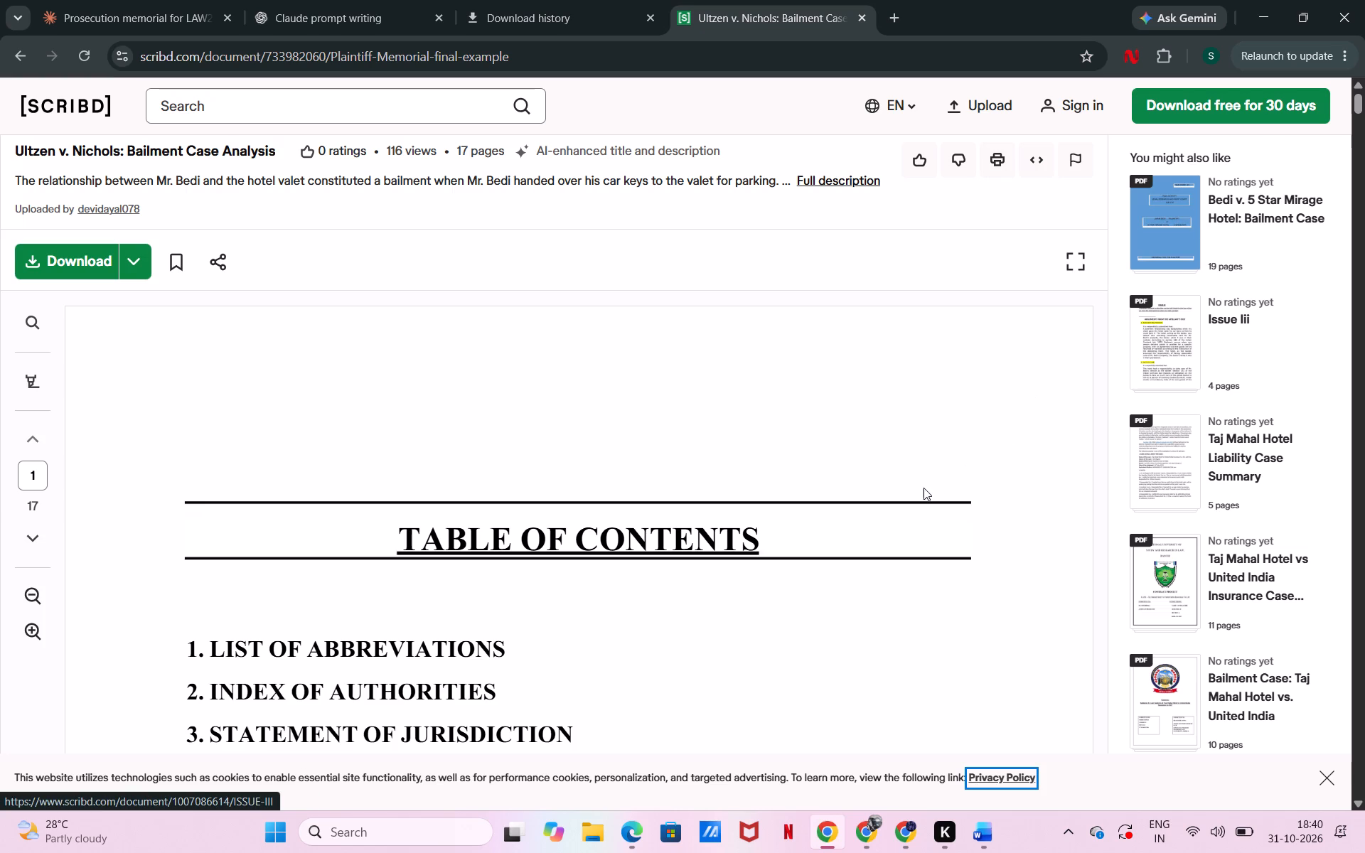
pyautogui.scroll(-6, 747, 528)
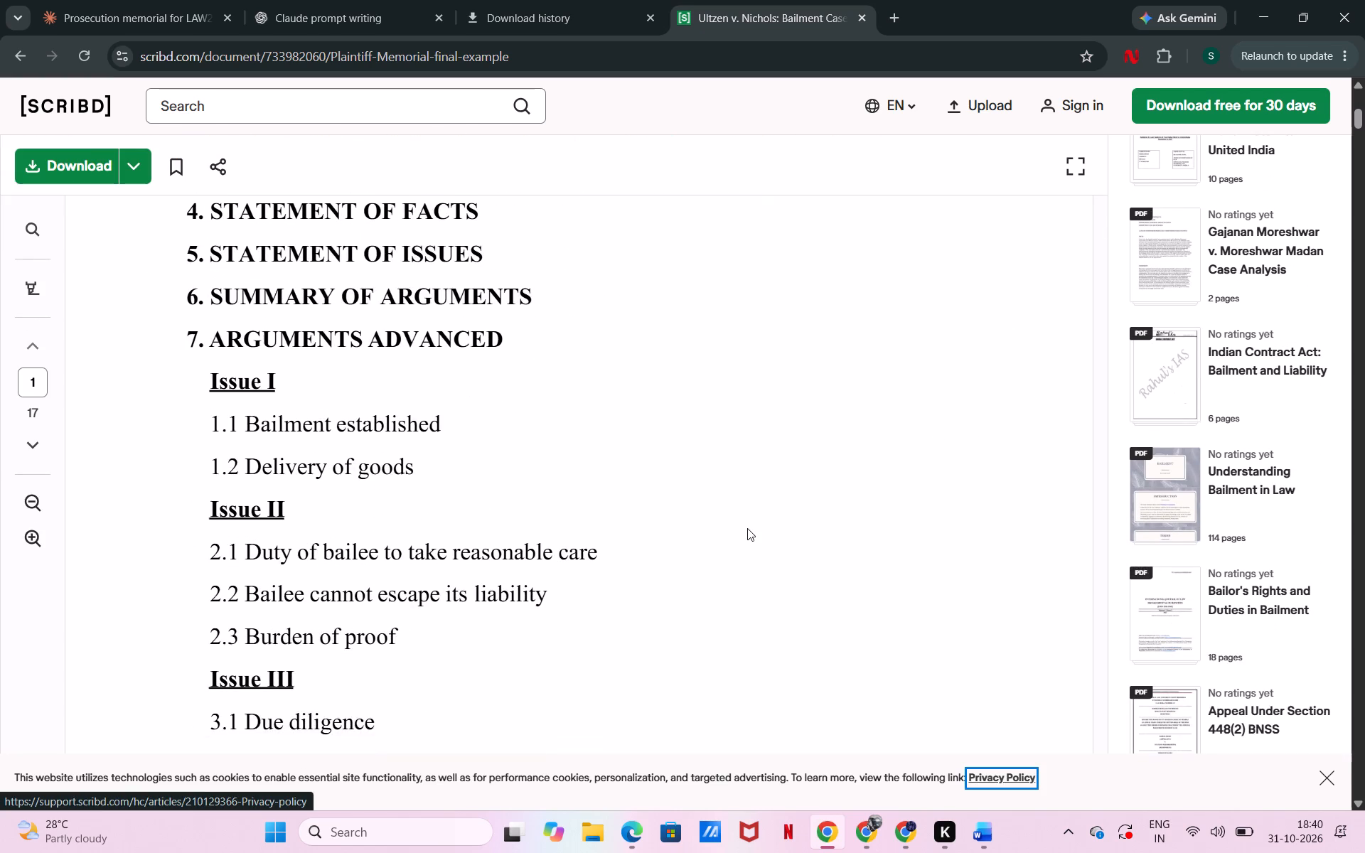
pyautogui.scroll(-5, 747, 528)
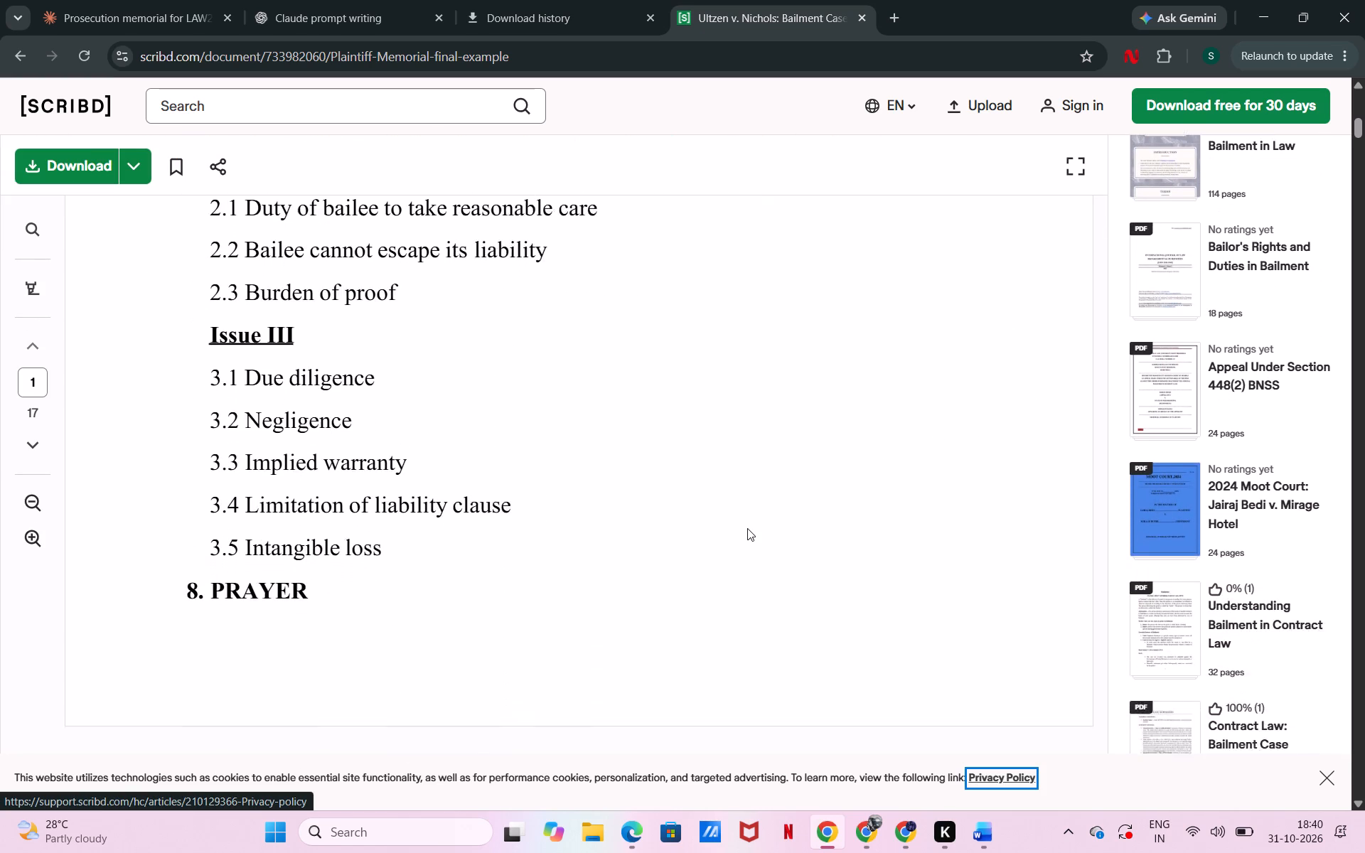
pyautogui.scroll(-4, 747, 528)
pyautogui.scroll(4, 747, 528)
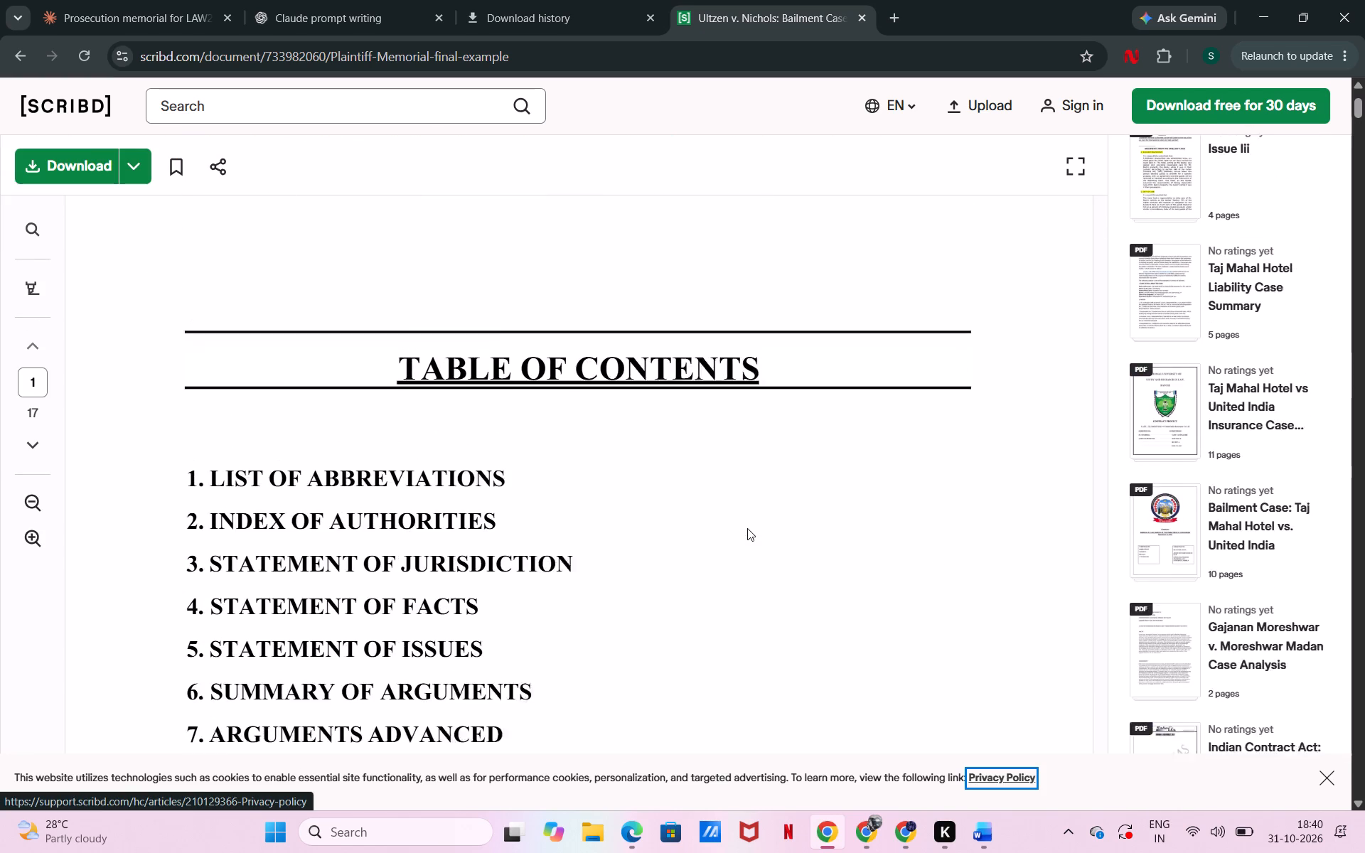
pyautogui.scroll(6, 747, 528)
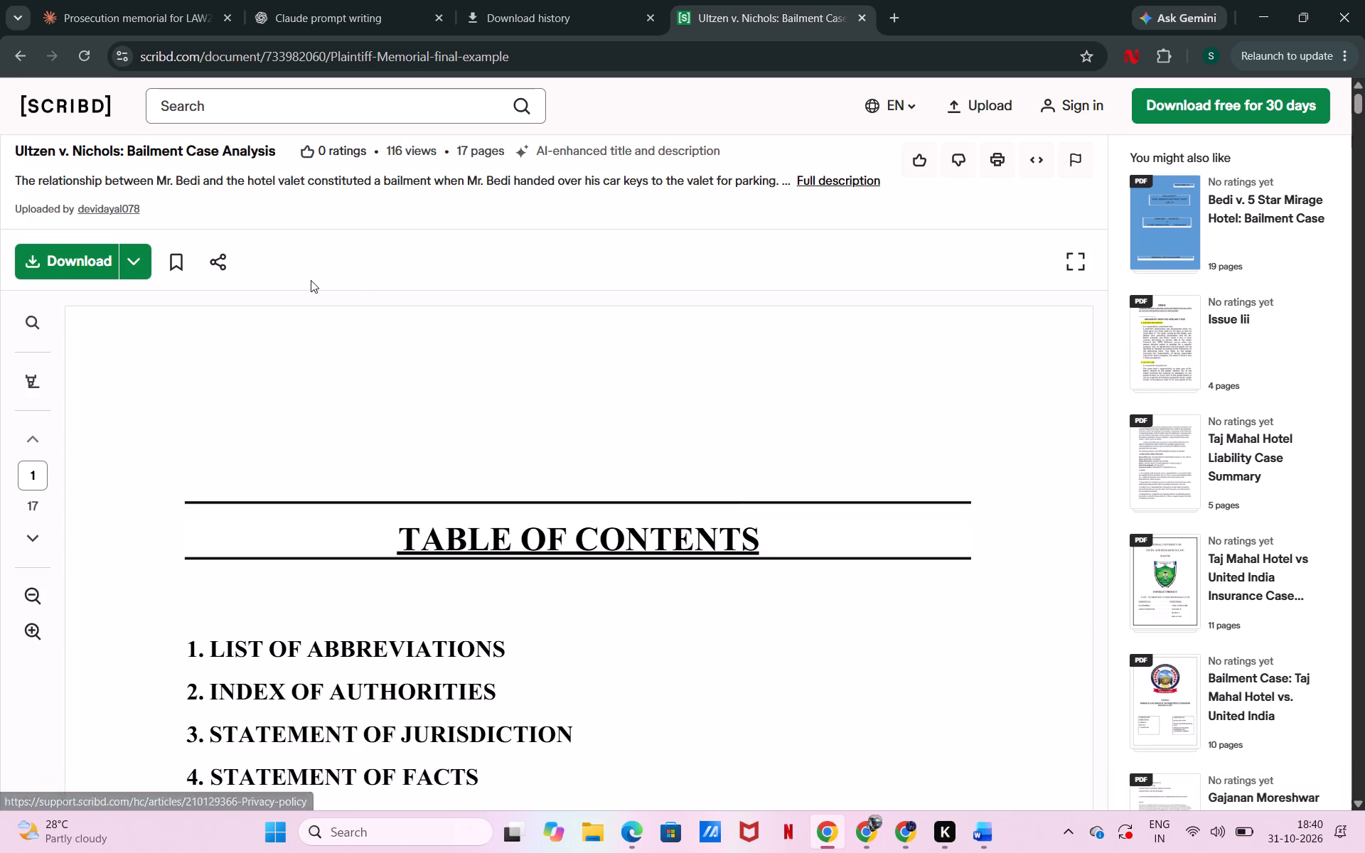
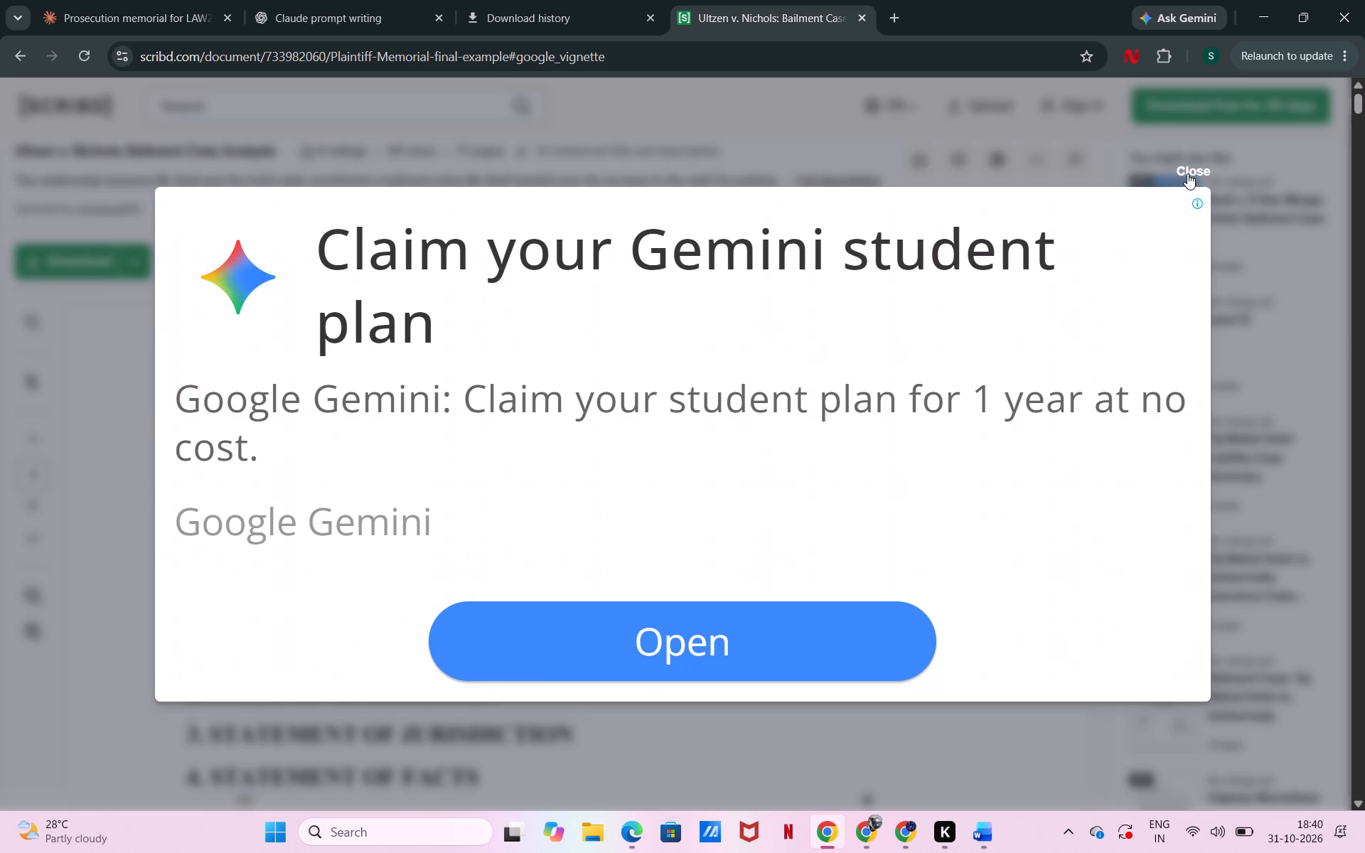
pyautogui.tripleClick(1187, 173)
pyautogui.tripleClick(1187, 173)
pyautogui.click(21, 54)
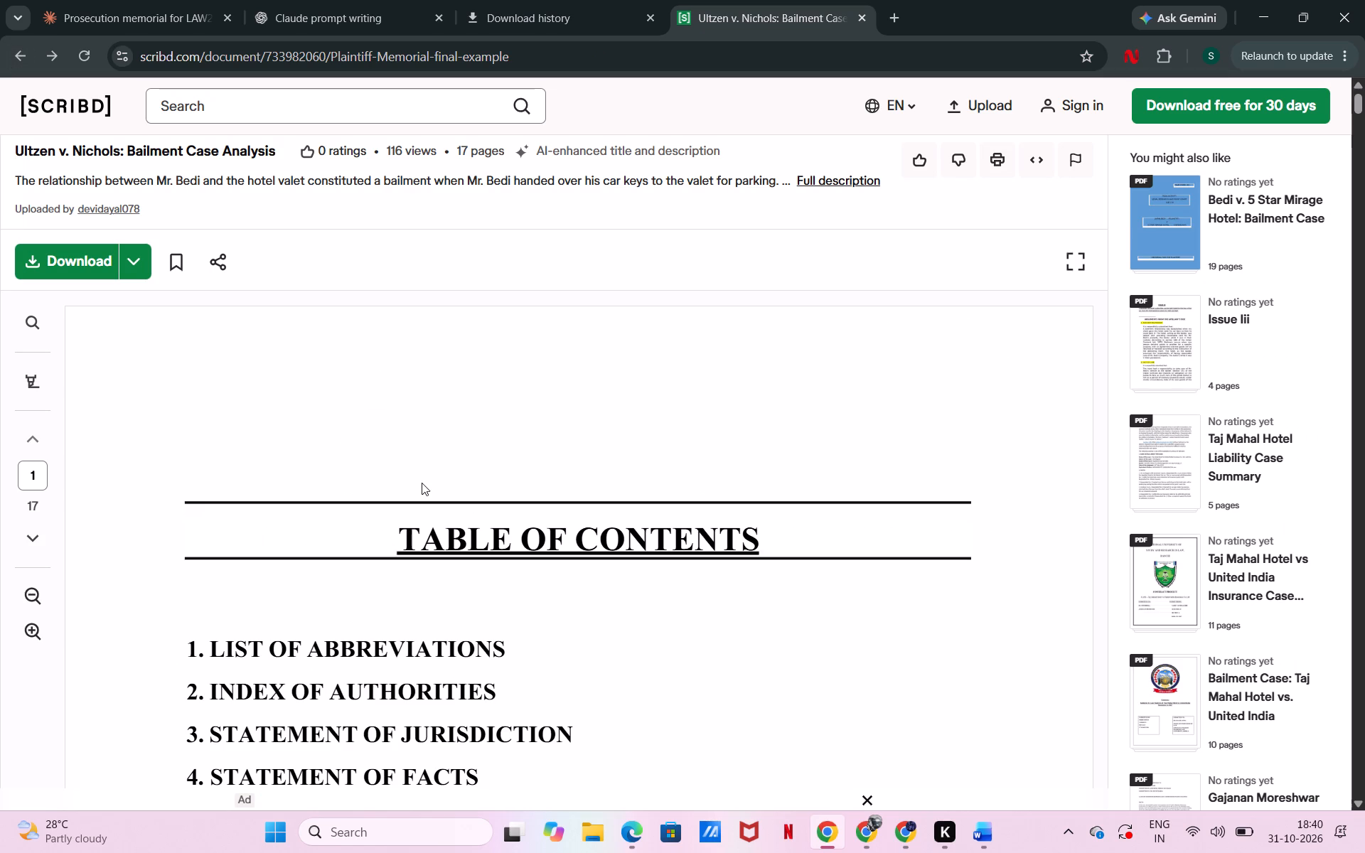
# Review the Scribd document page by page, from its table of contents to the Statement of Issue, and return to the search results.
pyautogui.scroll(-6, 422, 483)
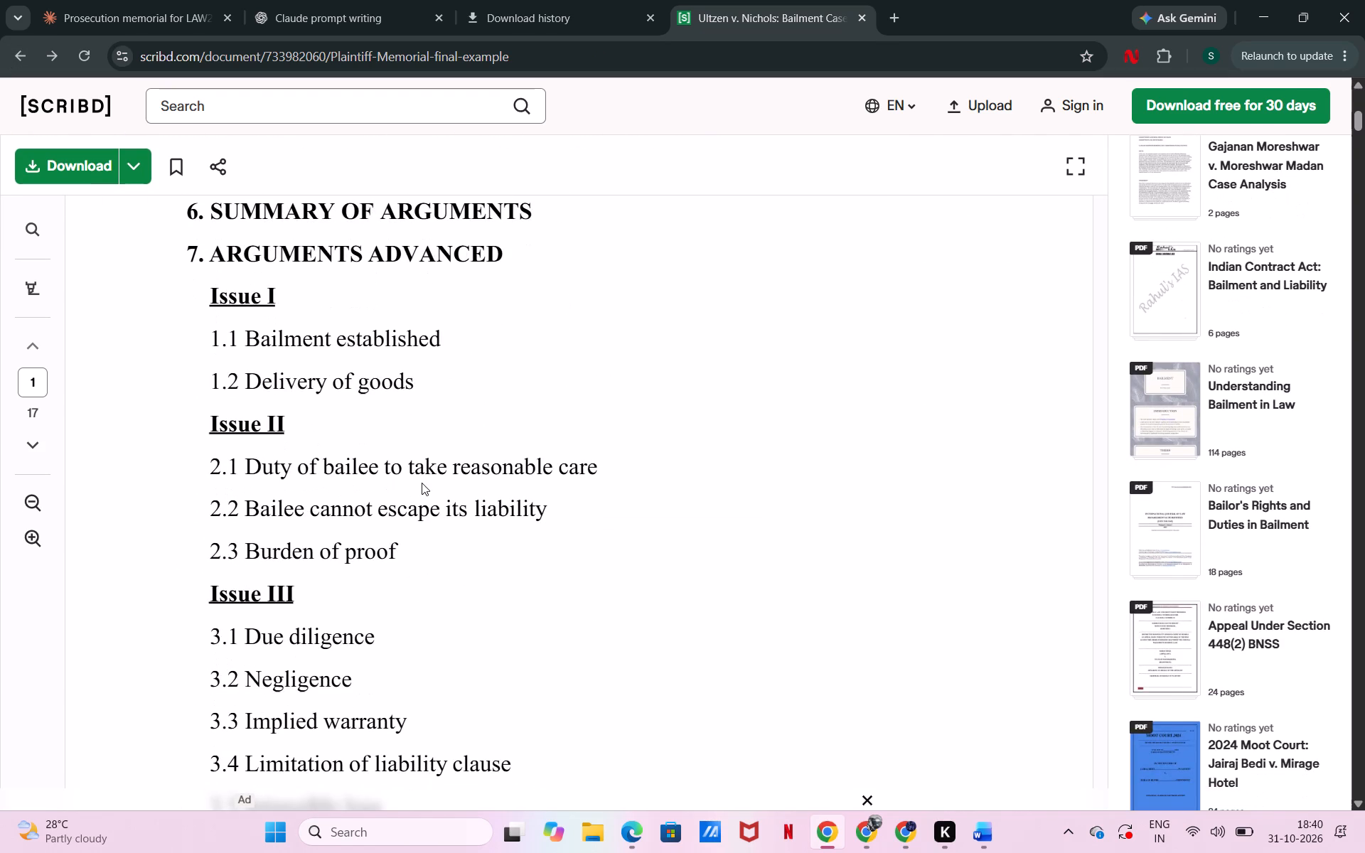
pyautogui.scroll(-6, 422, 483)
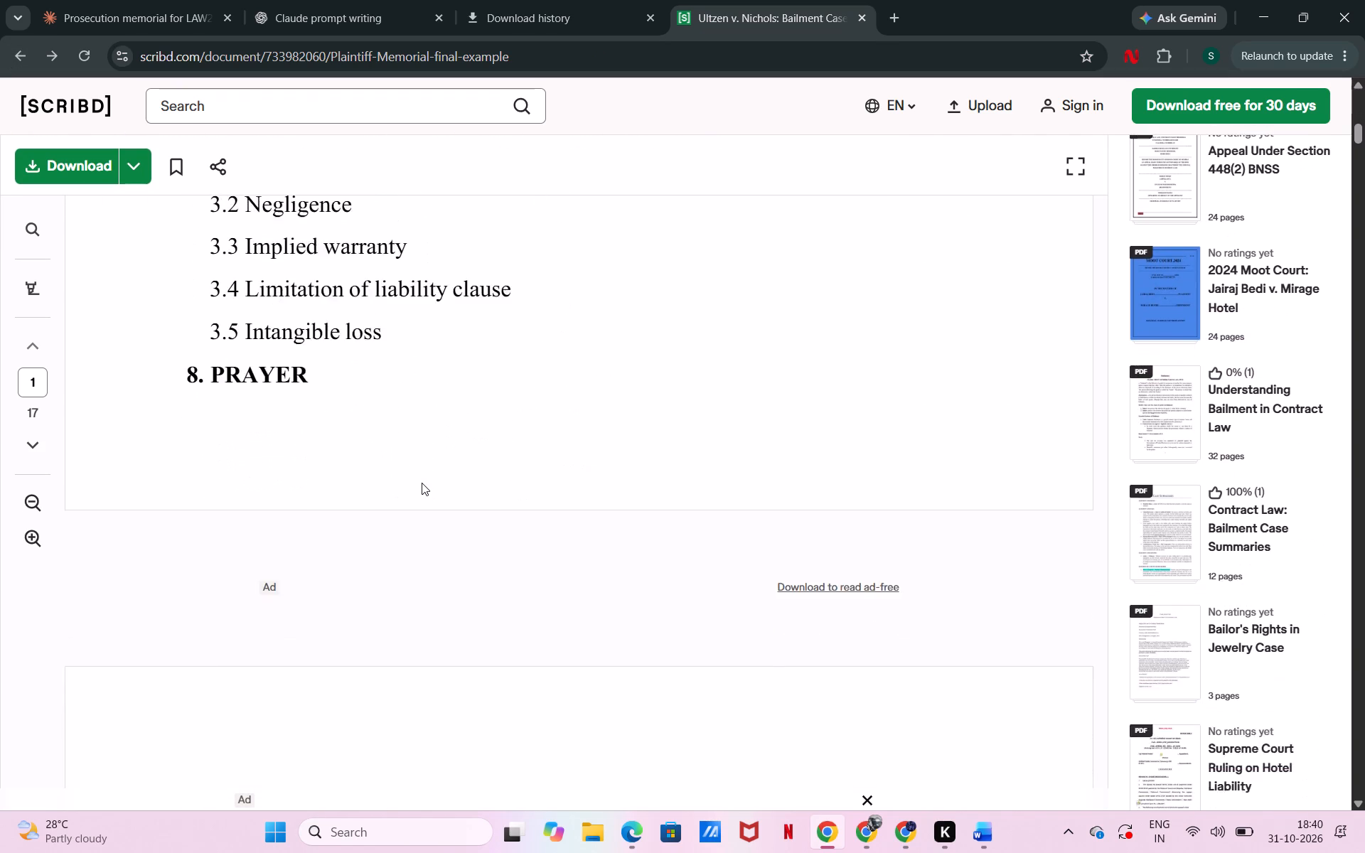
pyautogui.scroll(9, 422, 483)
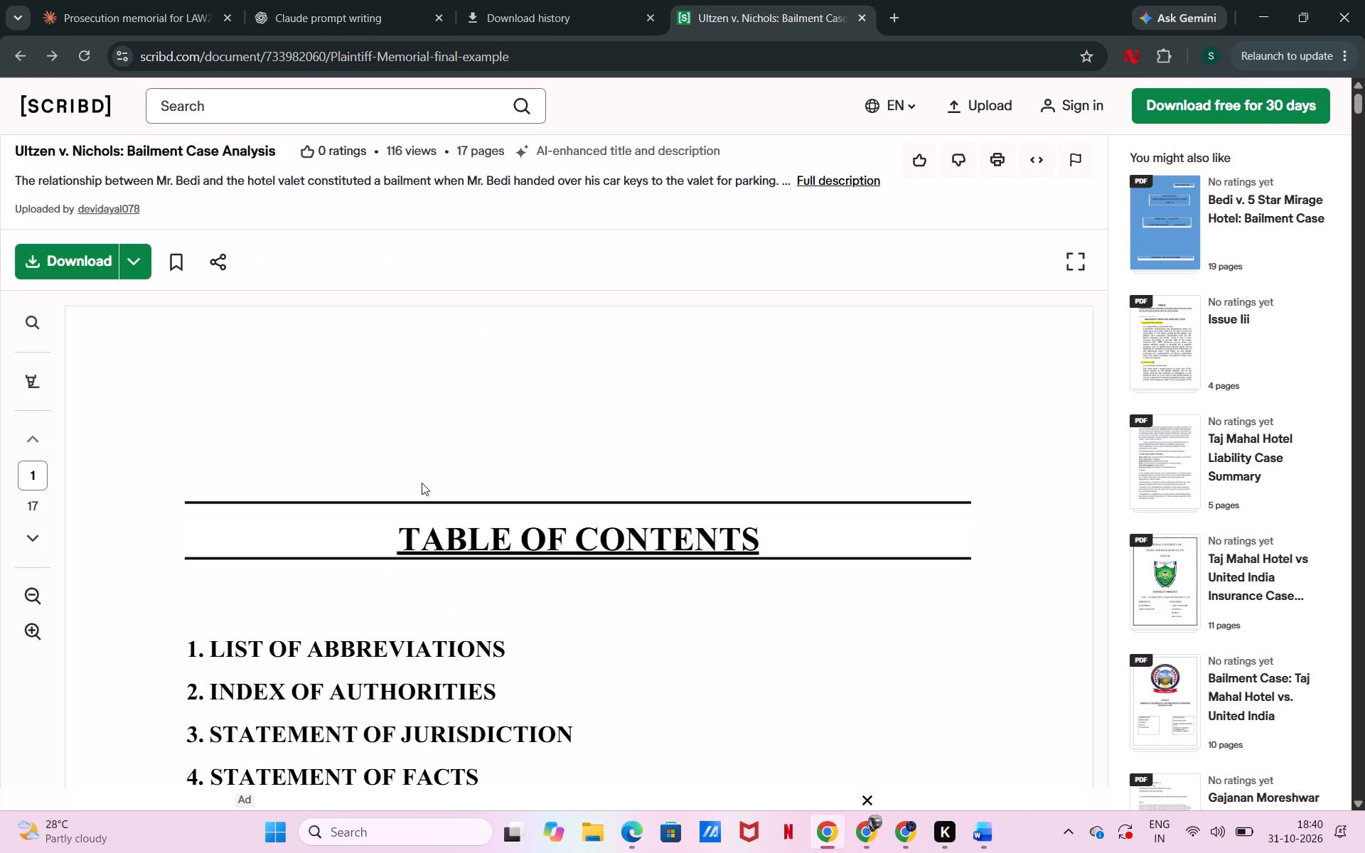
pyautogui.click(36, 512)
pyautogui.click(232, 662)
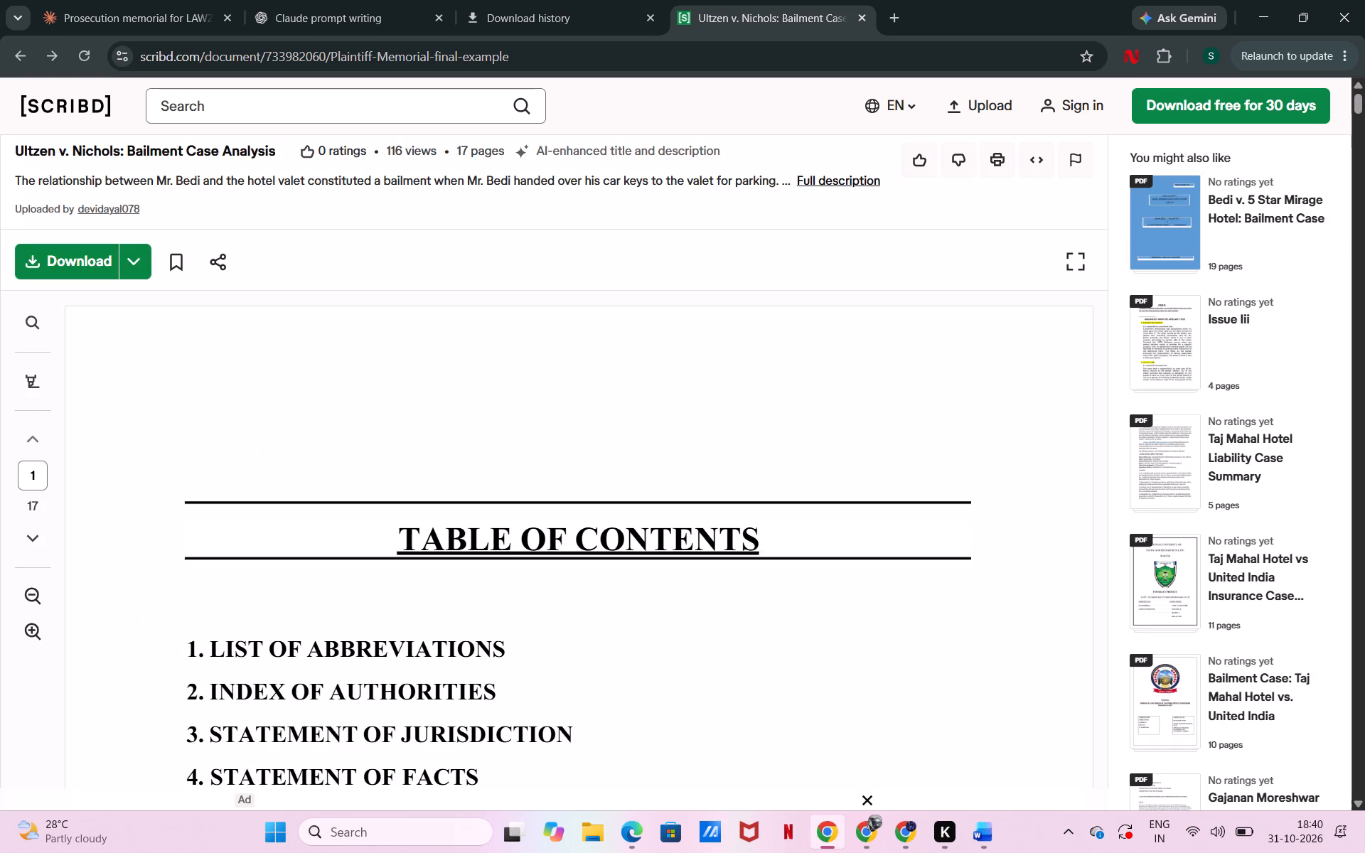
pyautogui.click(232, 643)
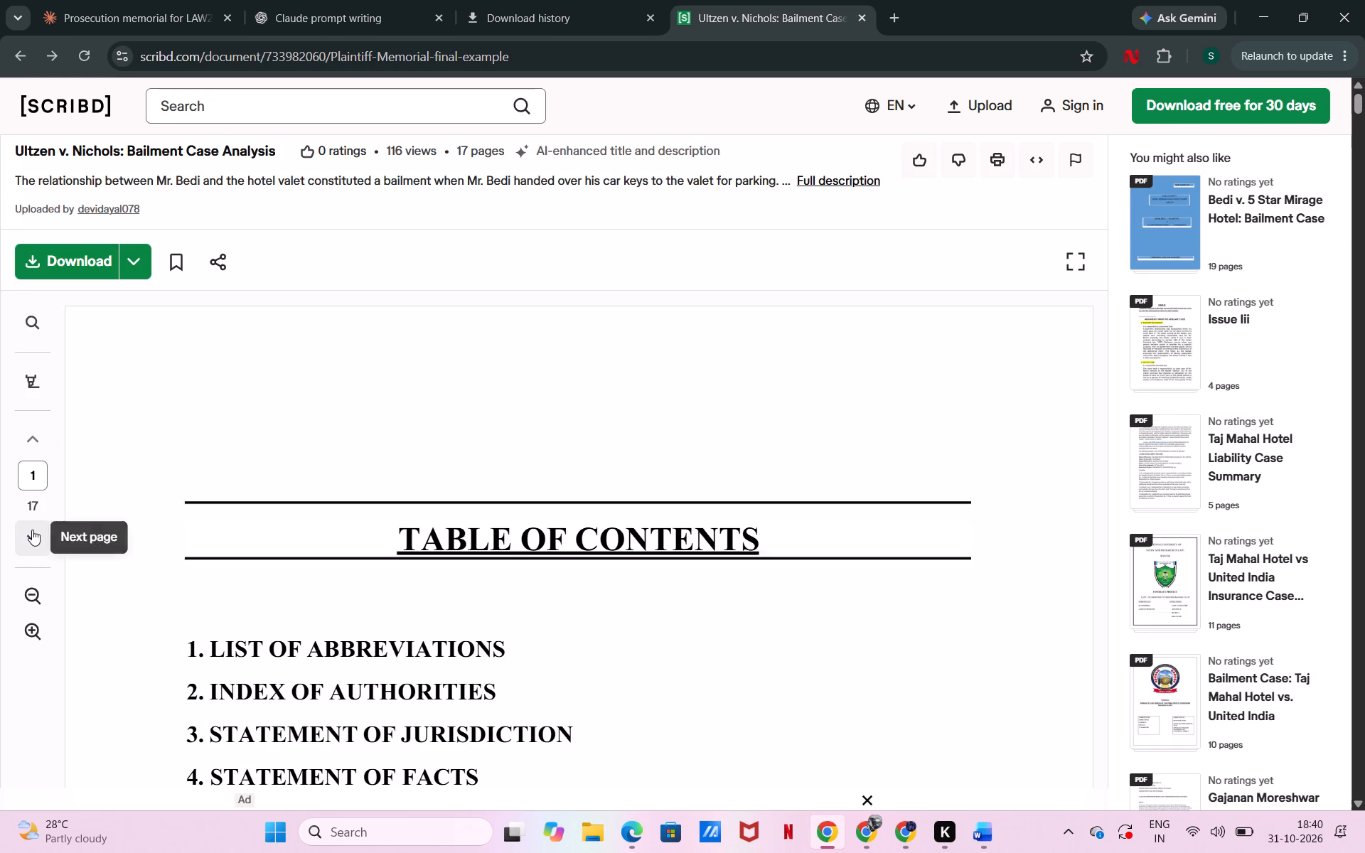
pyautogui.click(32, 530)
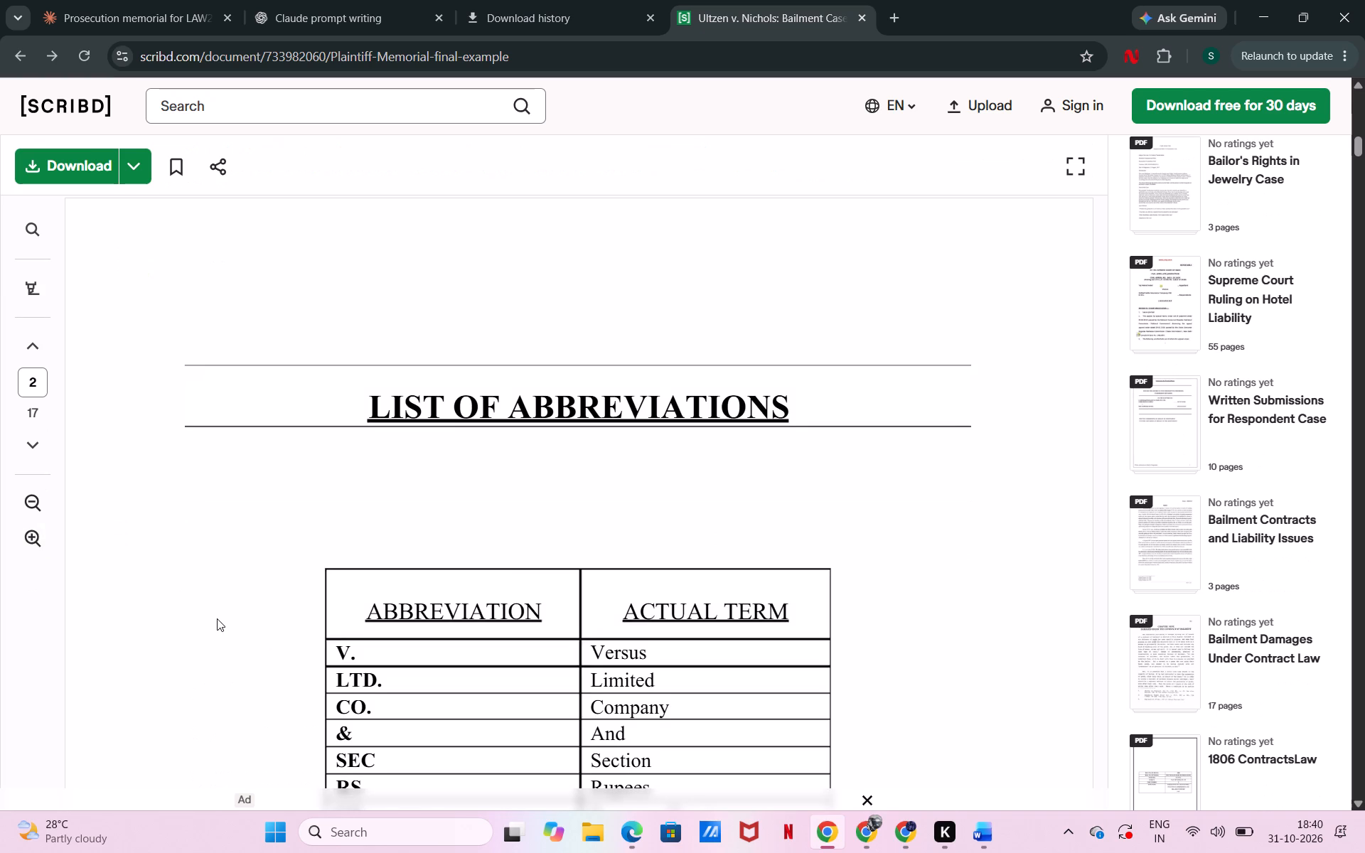
pyautogui.click(23, 441)
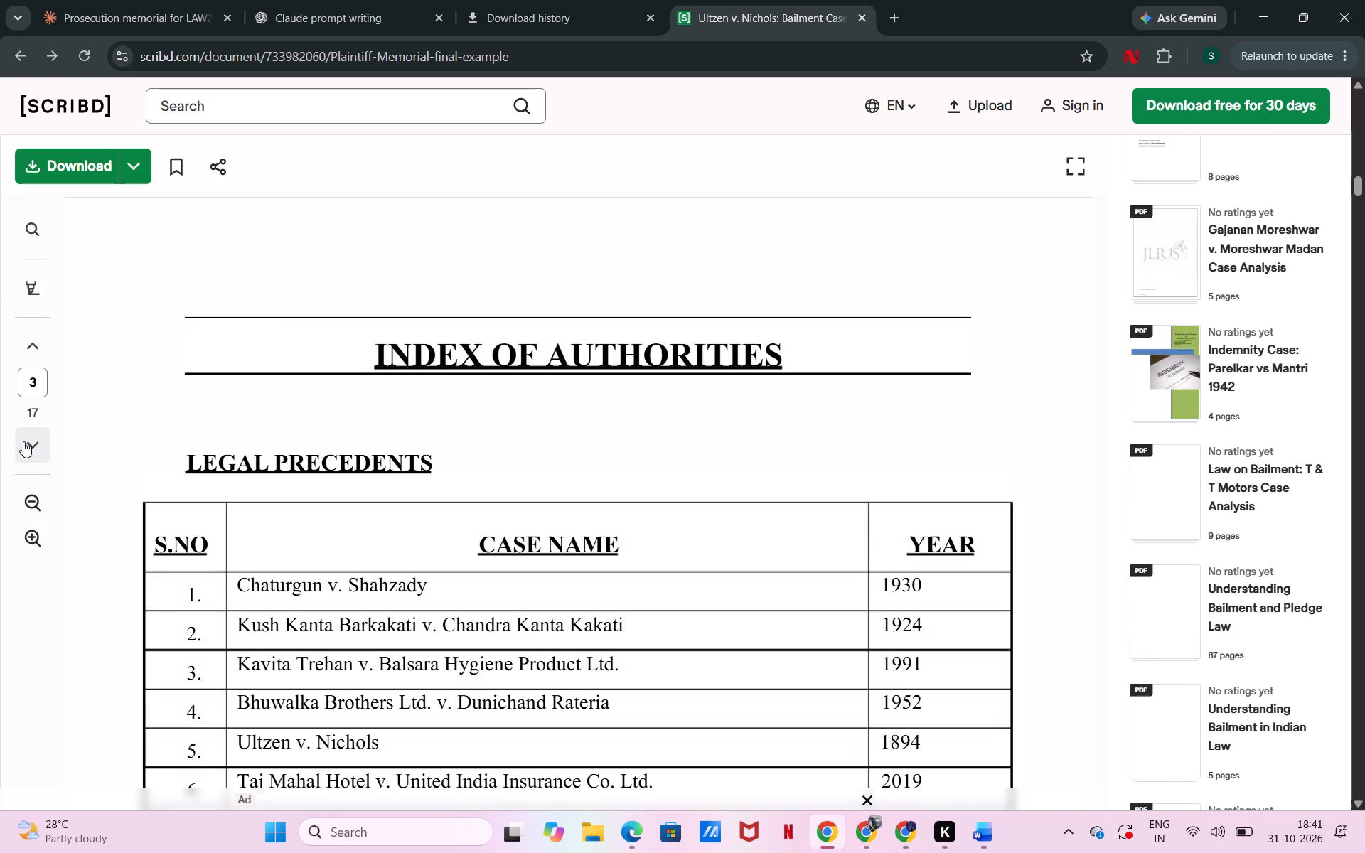
pyautogui.click(23, 441)
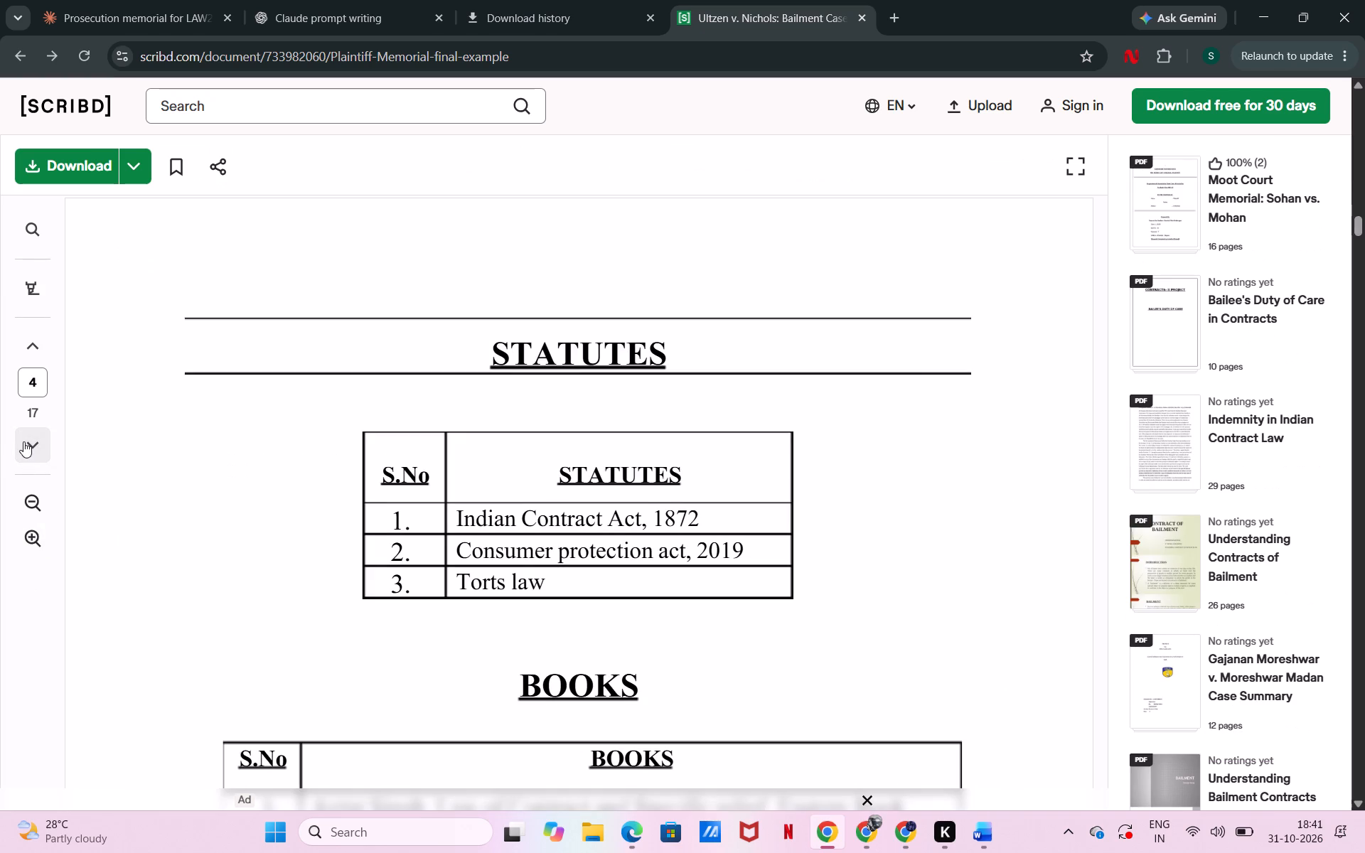
pyautogui.click(23, 441)
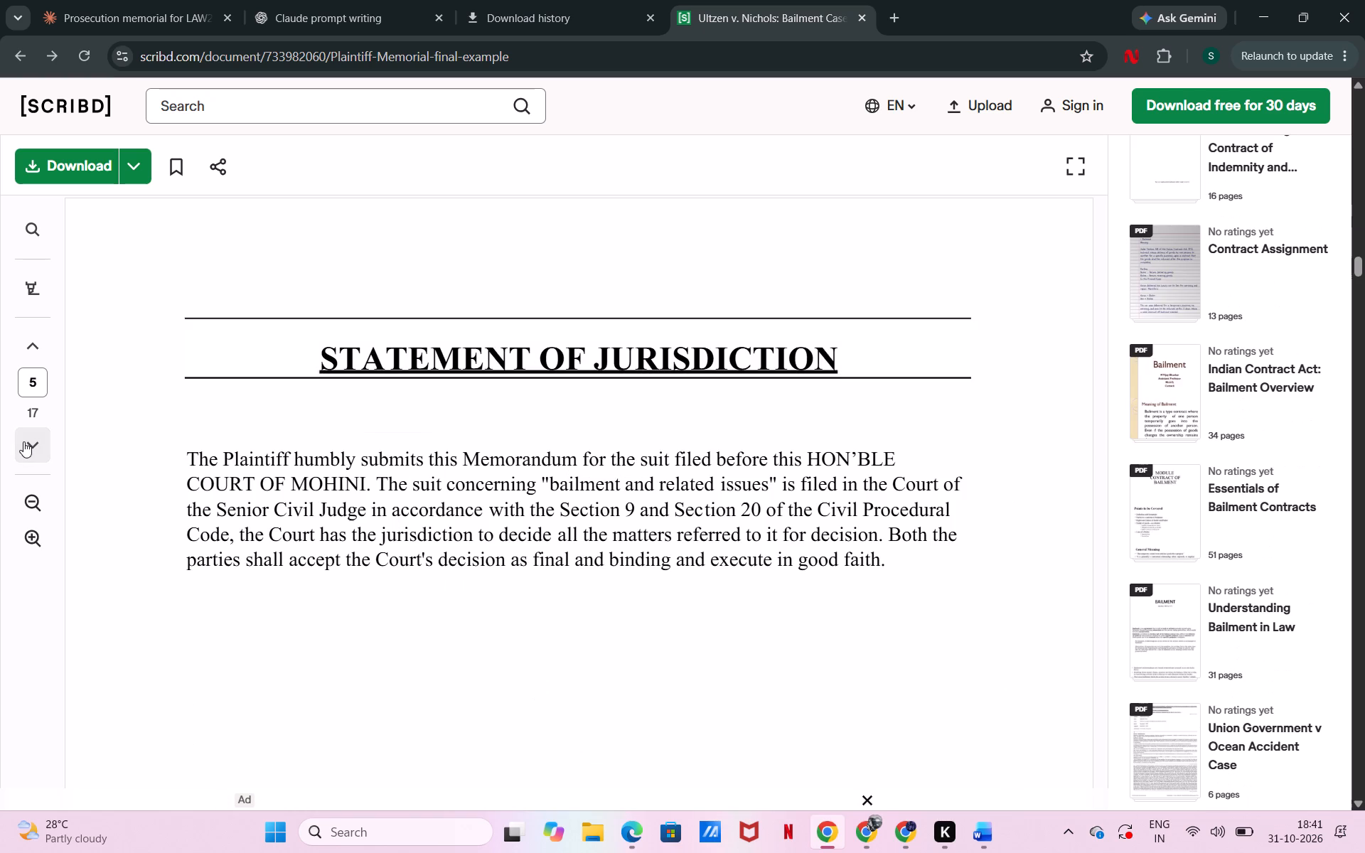
pyautogui.click(23, 441)
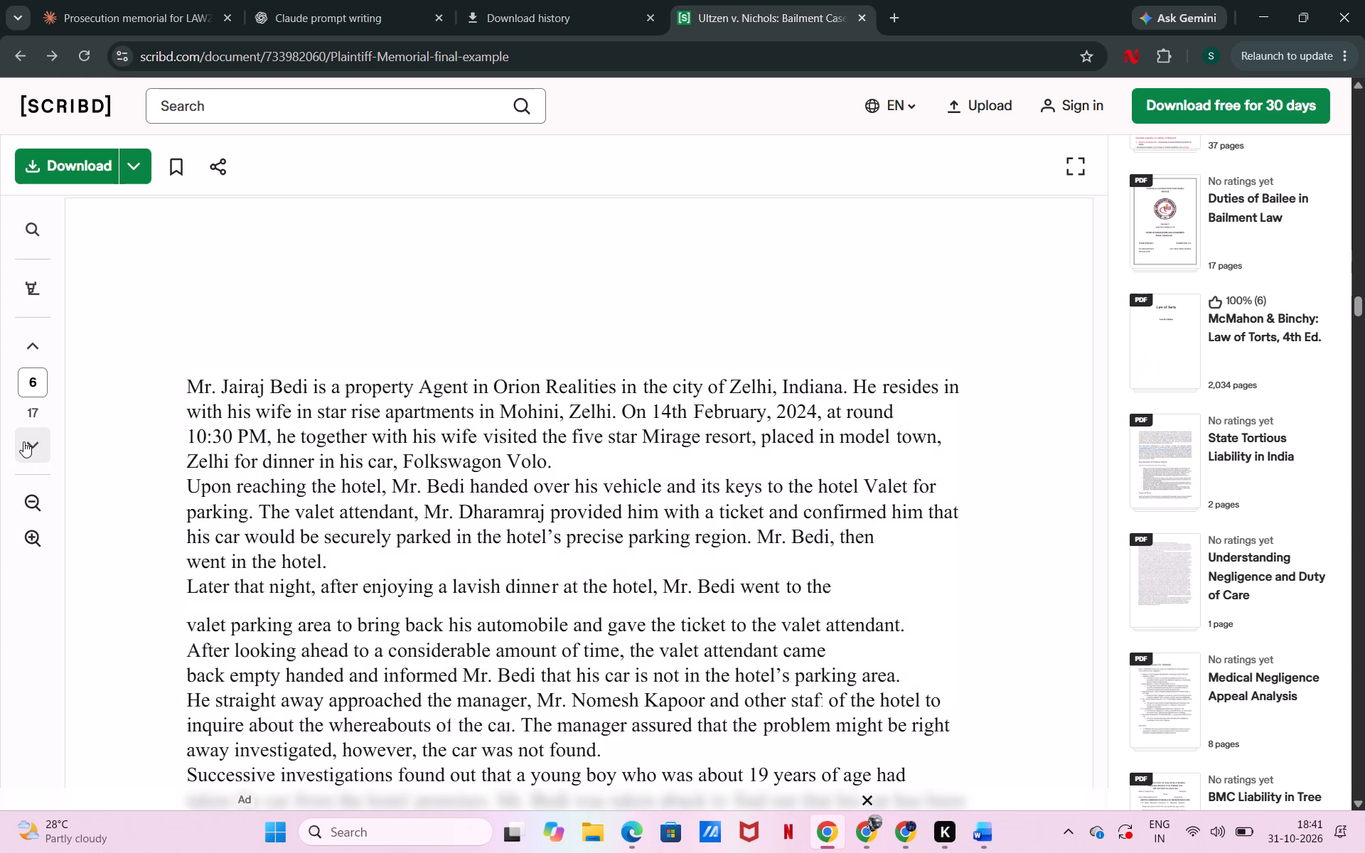
pyautogui.click(23, 441)
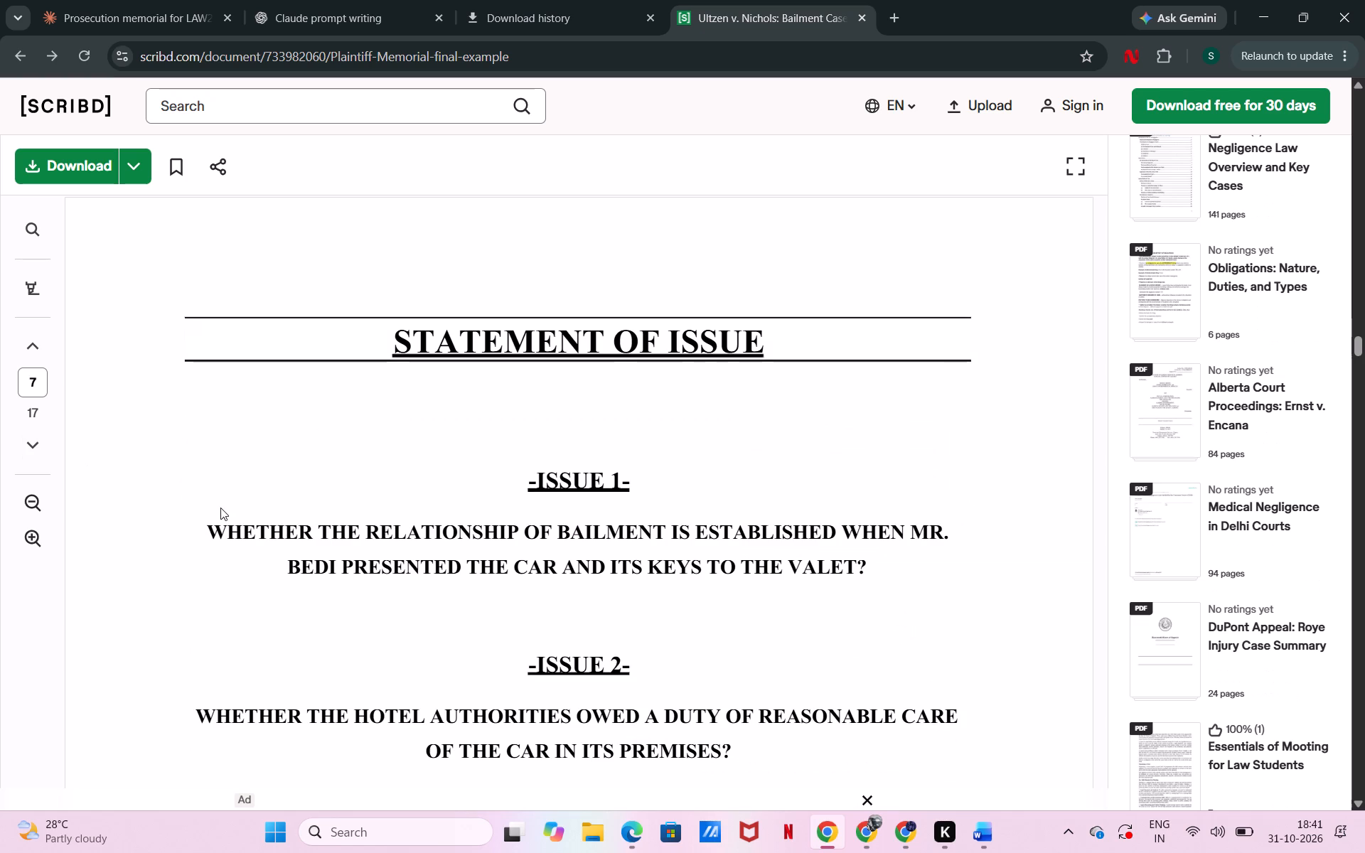
pyautogui.scroll(-4, 220, 508)
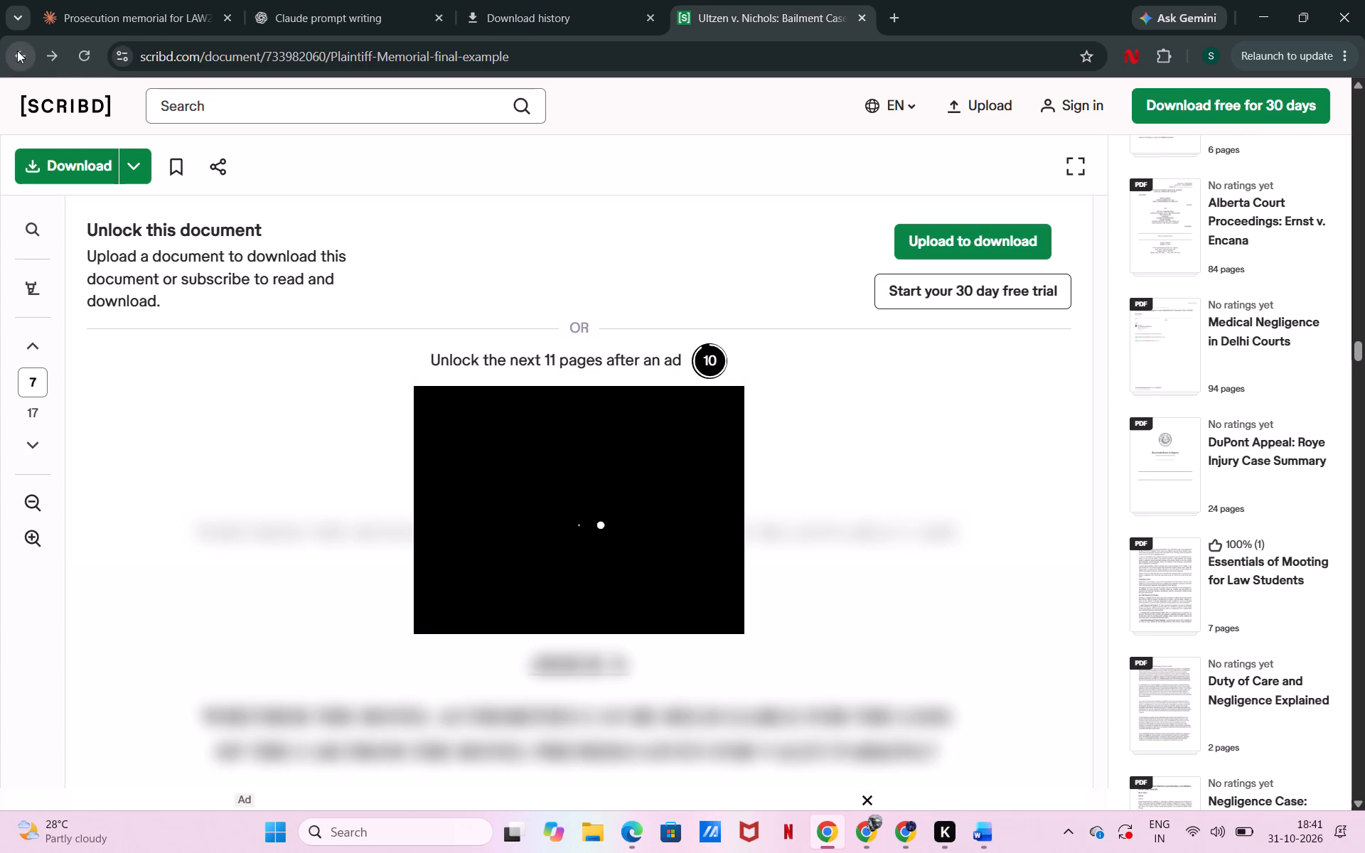
pyautogui.click(17, 50)
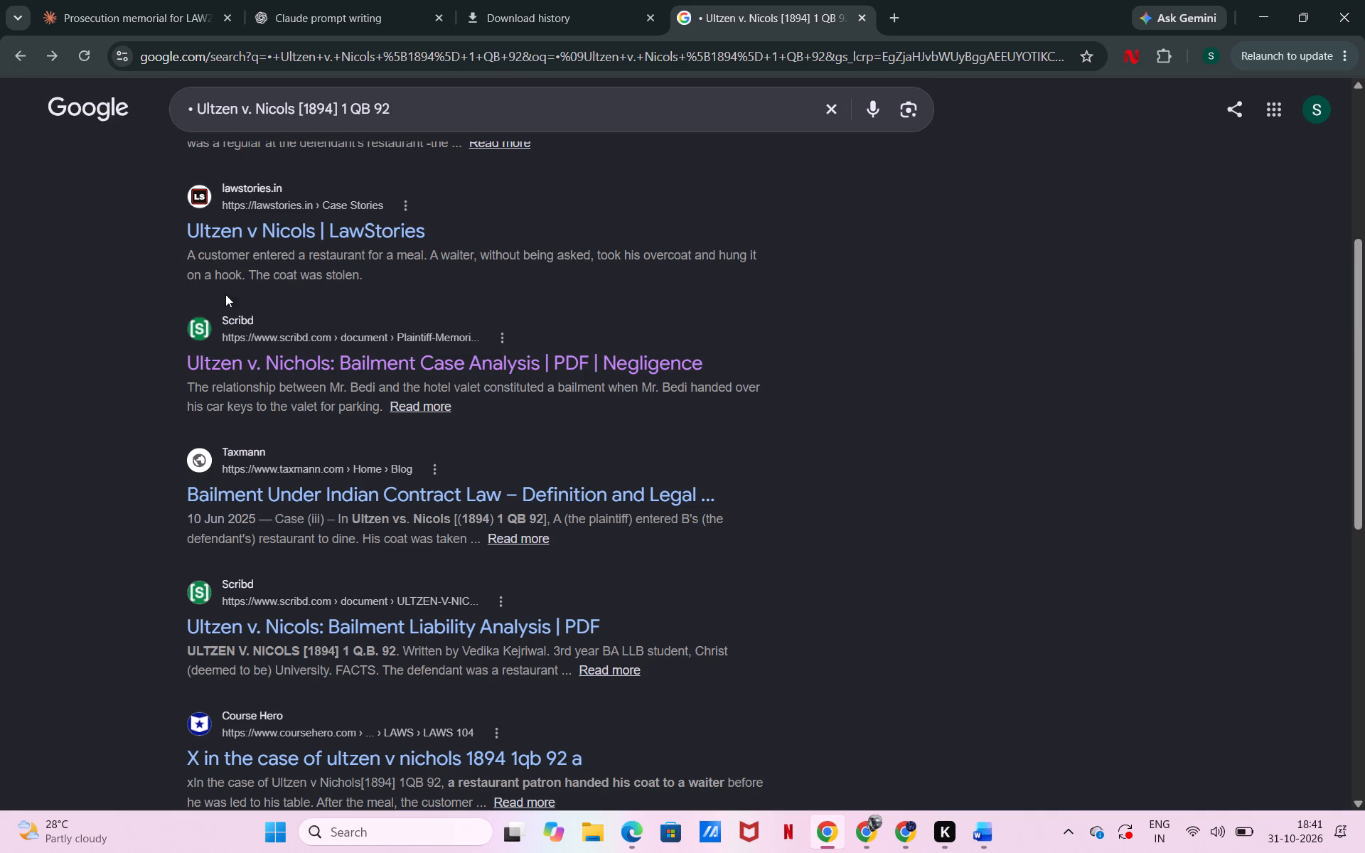
# Reopen LawBhoomi's "Ultzen v Nichols" case brief from the search results and read it through to the conclusion.
pyautogui.scroll(3, 245, 236)
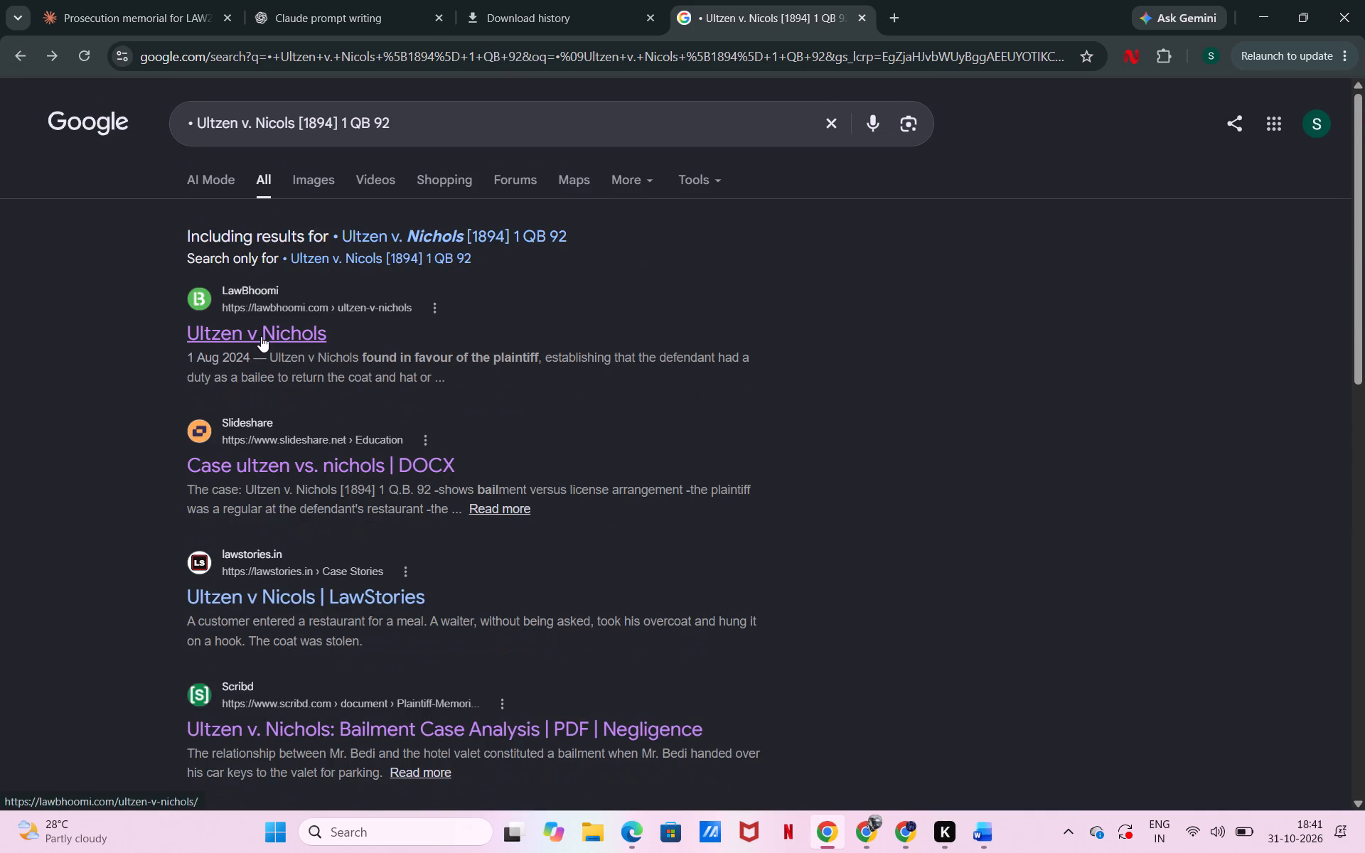
pyautogui.click(261, 336)
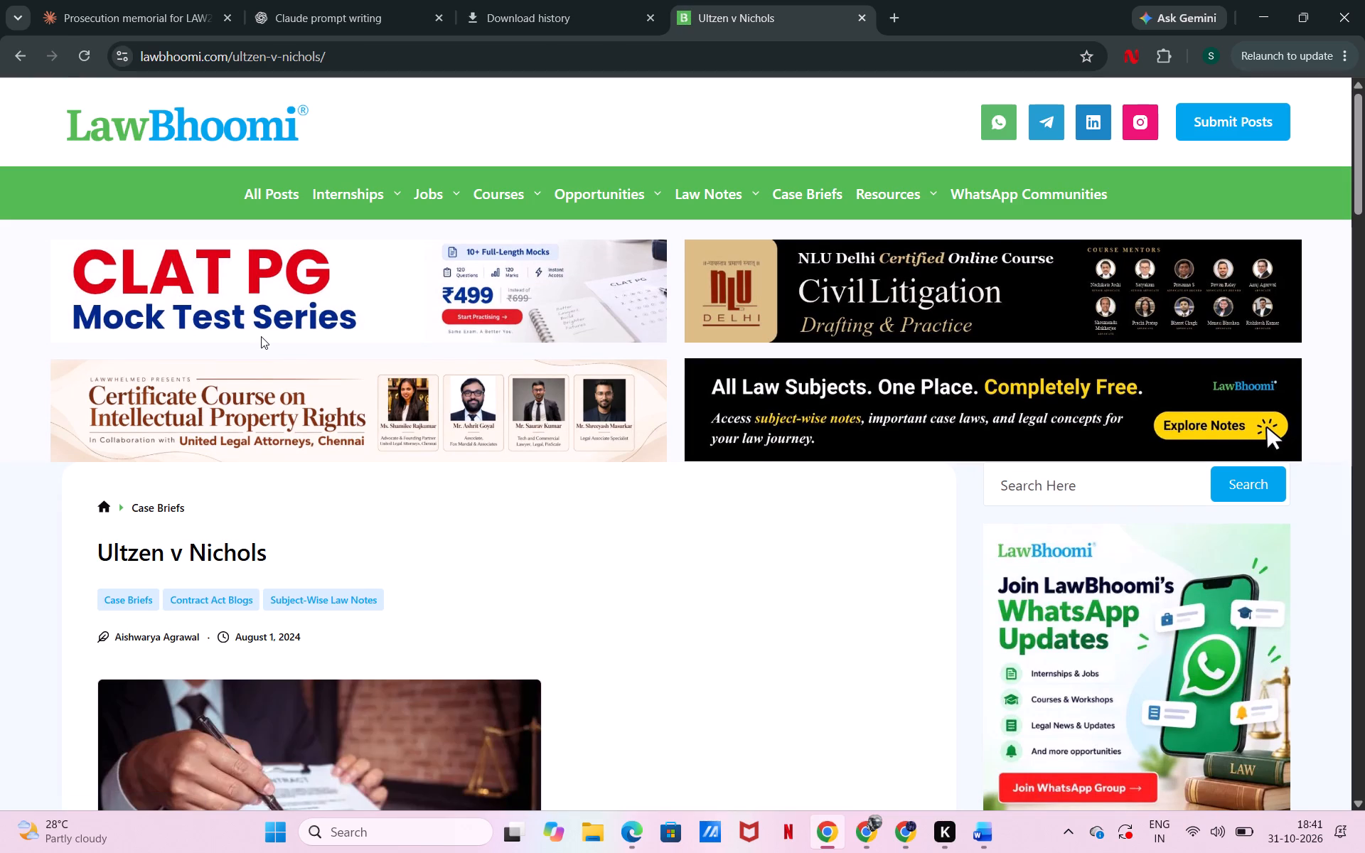
pyautogui.scroll(-9, 261, 336)
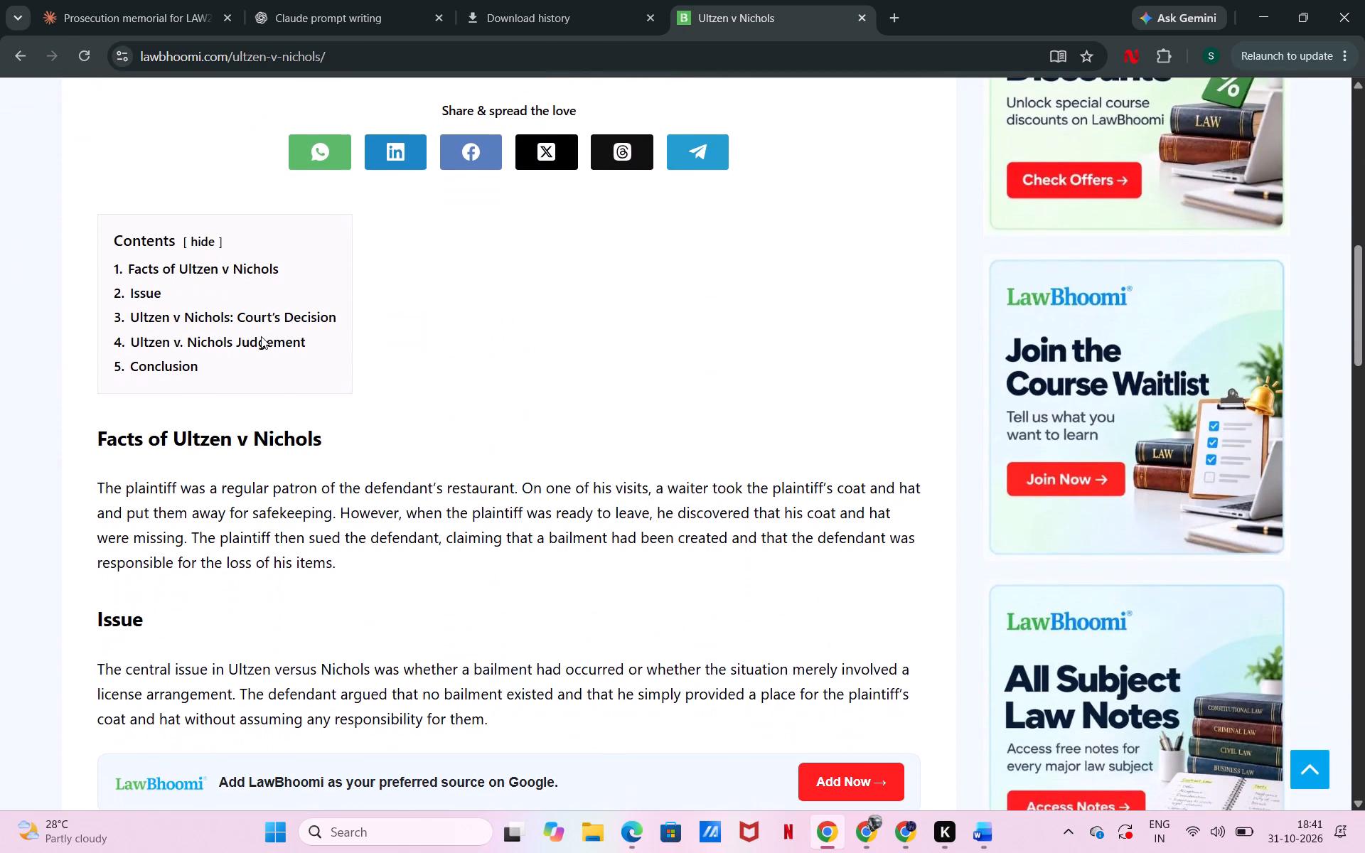
pyautogui.scroll(-5, 261, 336)
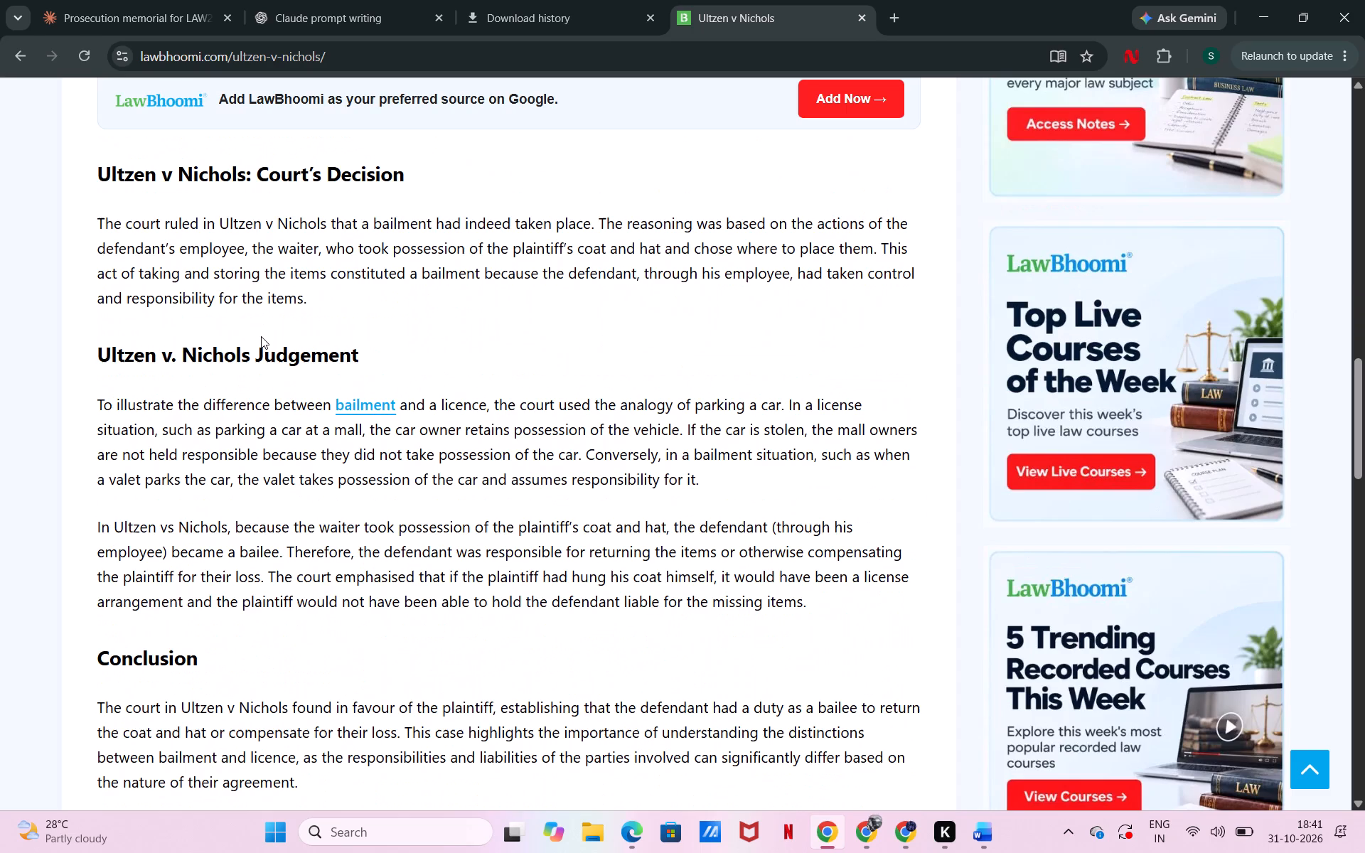
# Capture a screenshot of the brief's text column from the Facts heading to the start of the Judgement section, and close the page's tab.
pyautogui.scroll(4, 261, 336)
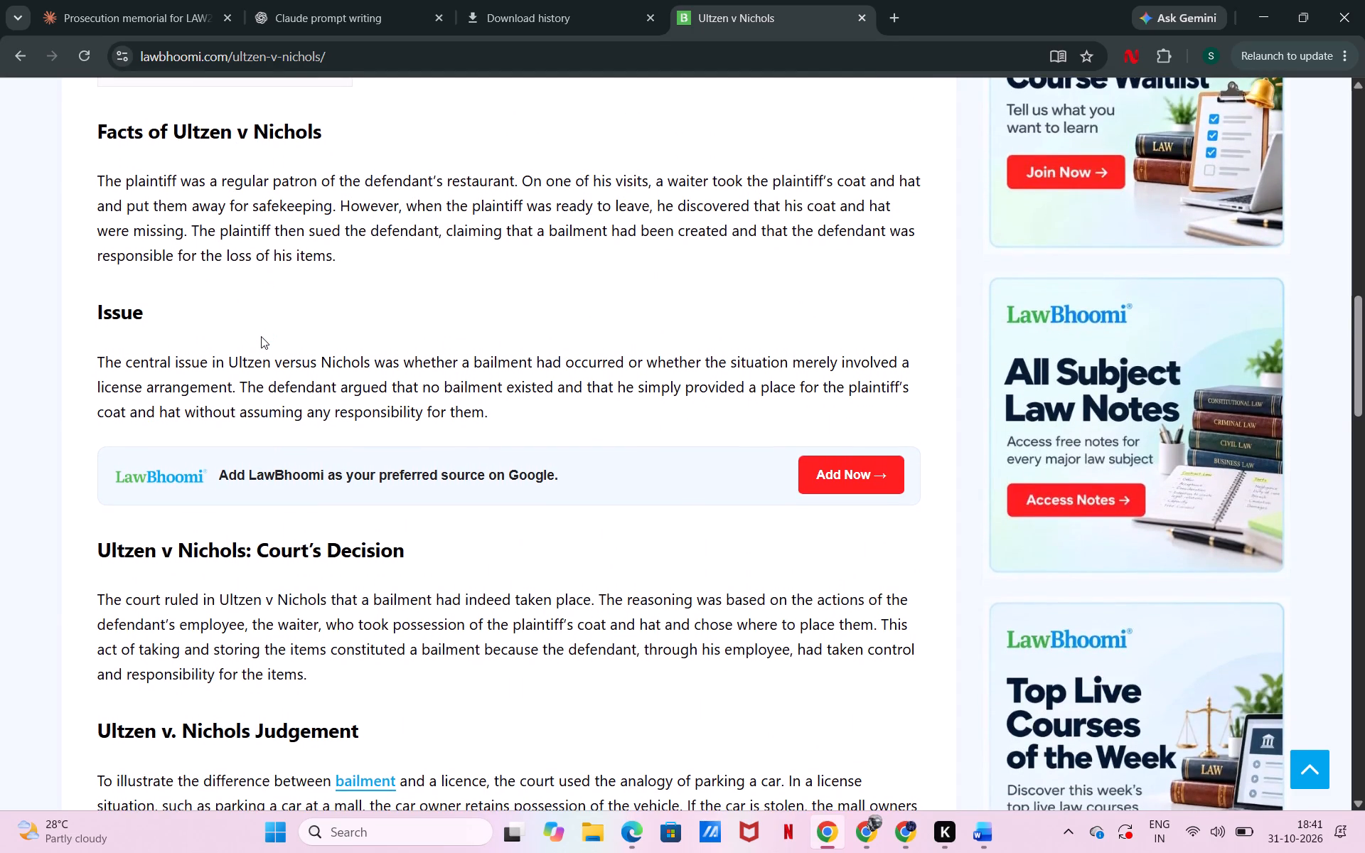
pyautogui.press('Print')
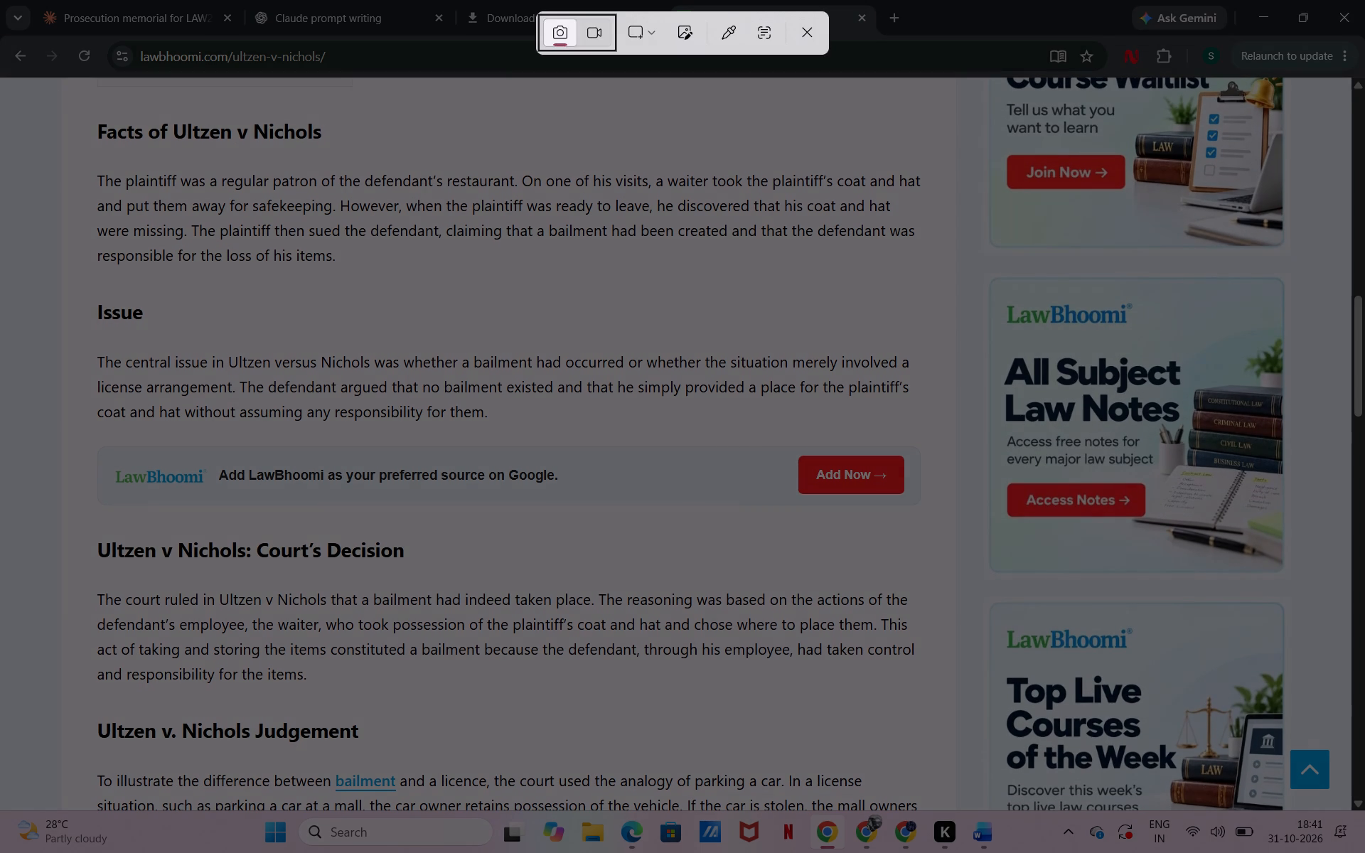
pyautogui.moveTo(67, 78); pyautogui.dragTo(557, 505)
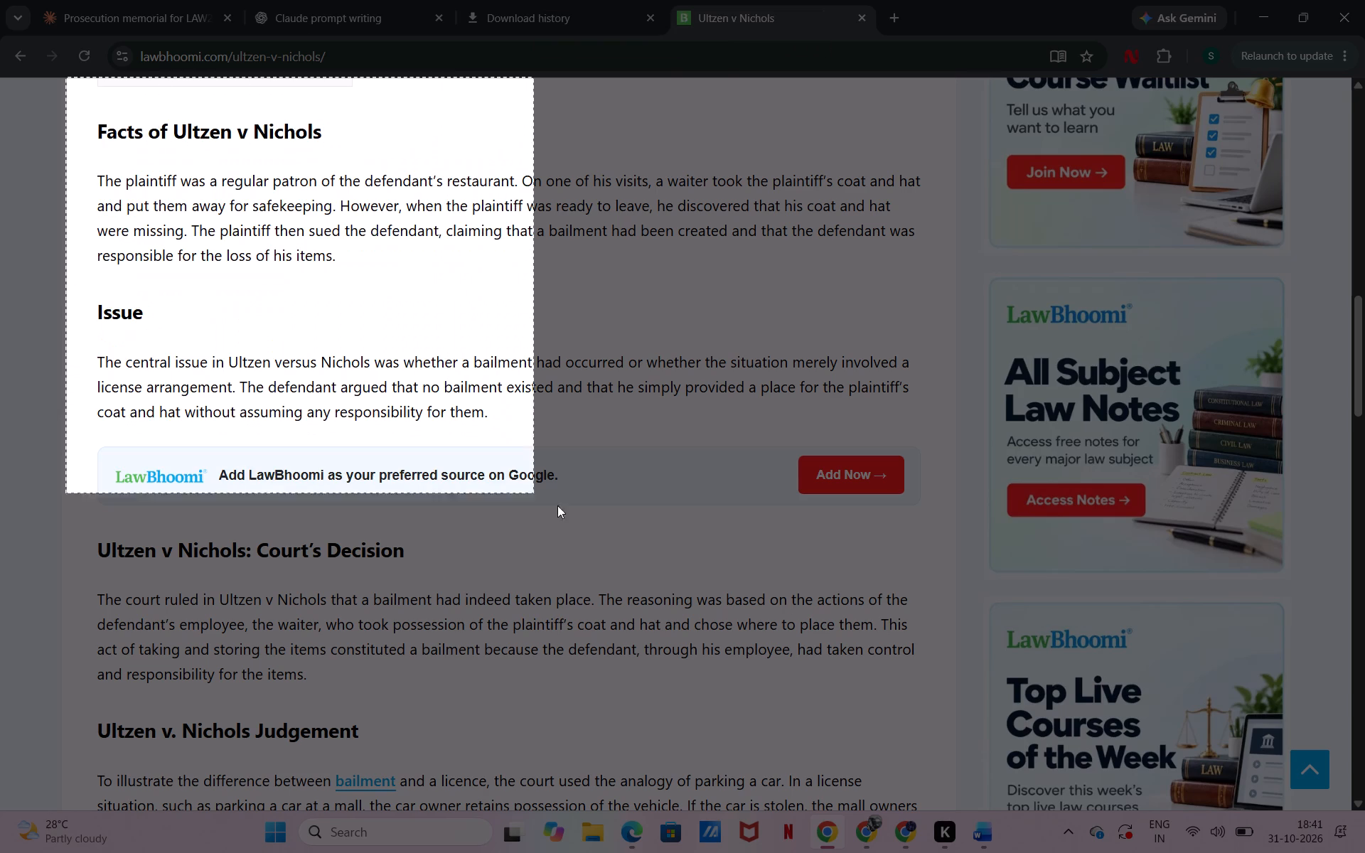
pyautogui.moveTo(557, 505); pyautogui.dragTo(953, 803)
pyautogui.hscroll(1, 939, 811)
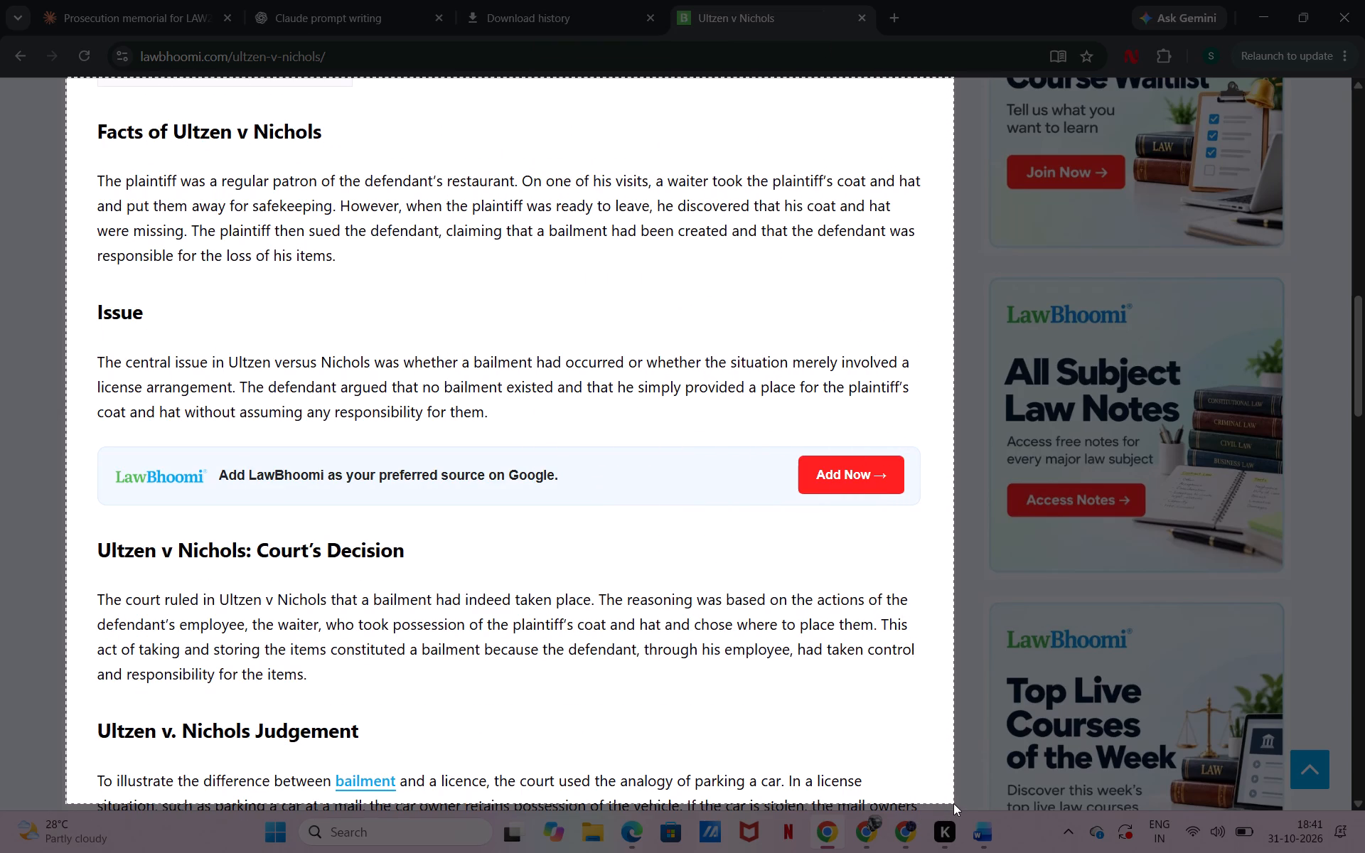
pyautogui.moveTo(953, 803); pyautogui.dragTo(961, 812)
pyautogui.hscroll(1, 953, 803)
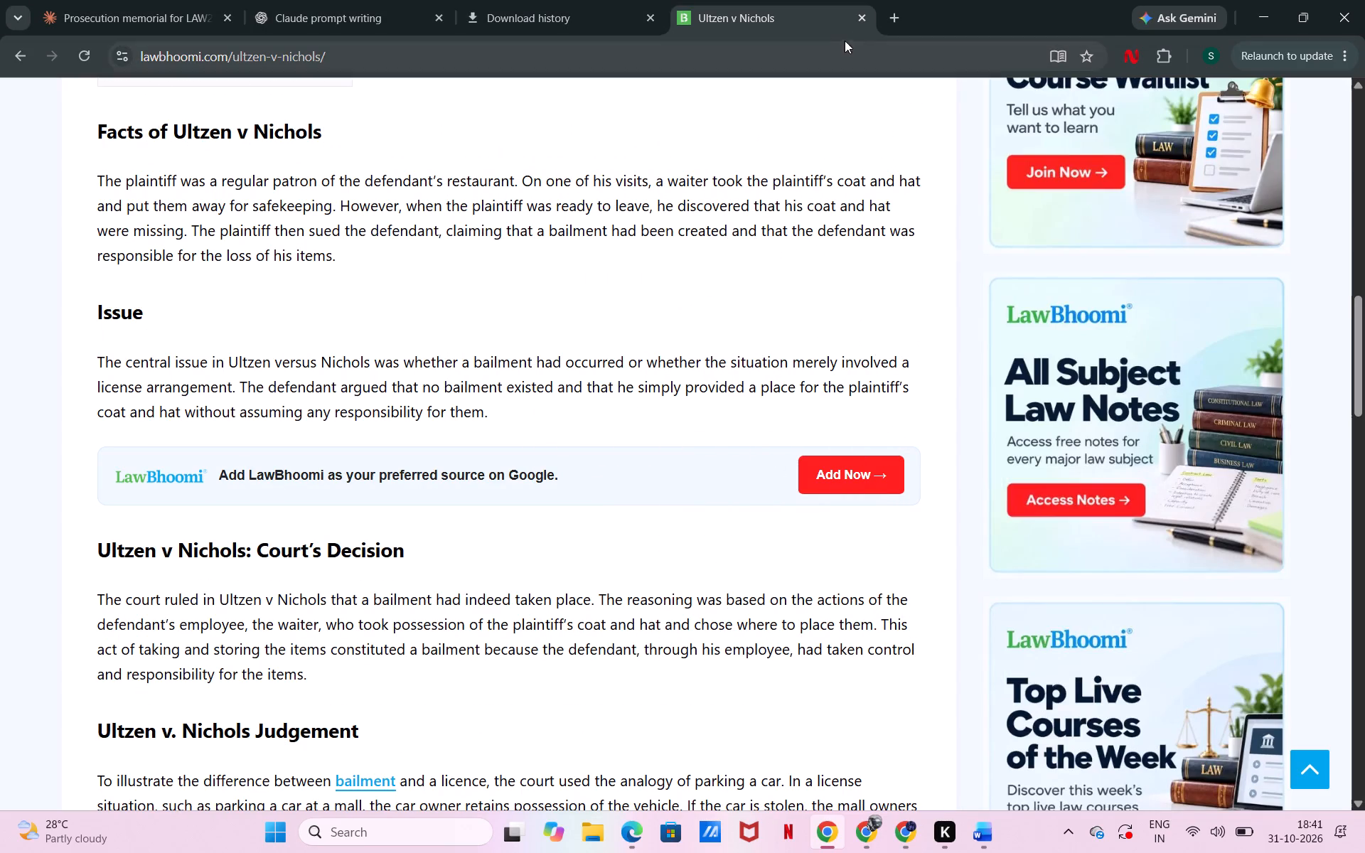
pyautogui.click(863, 18)
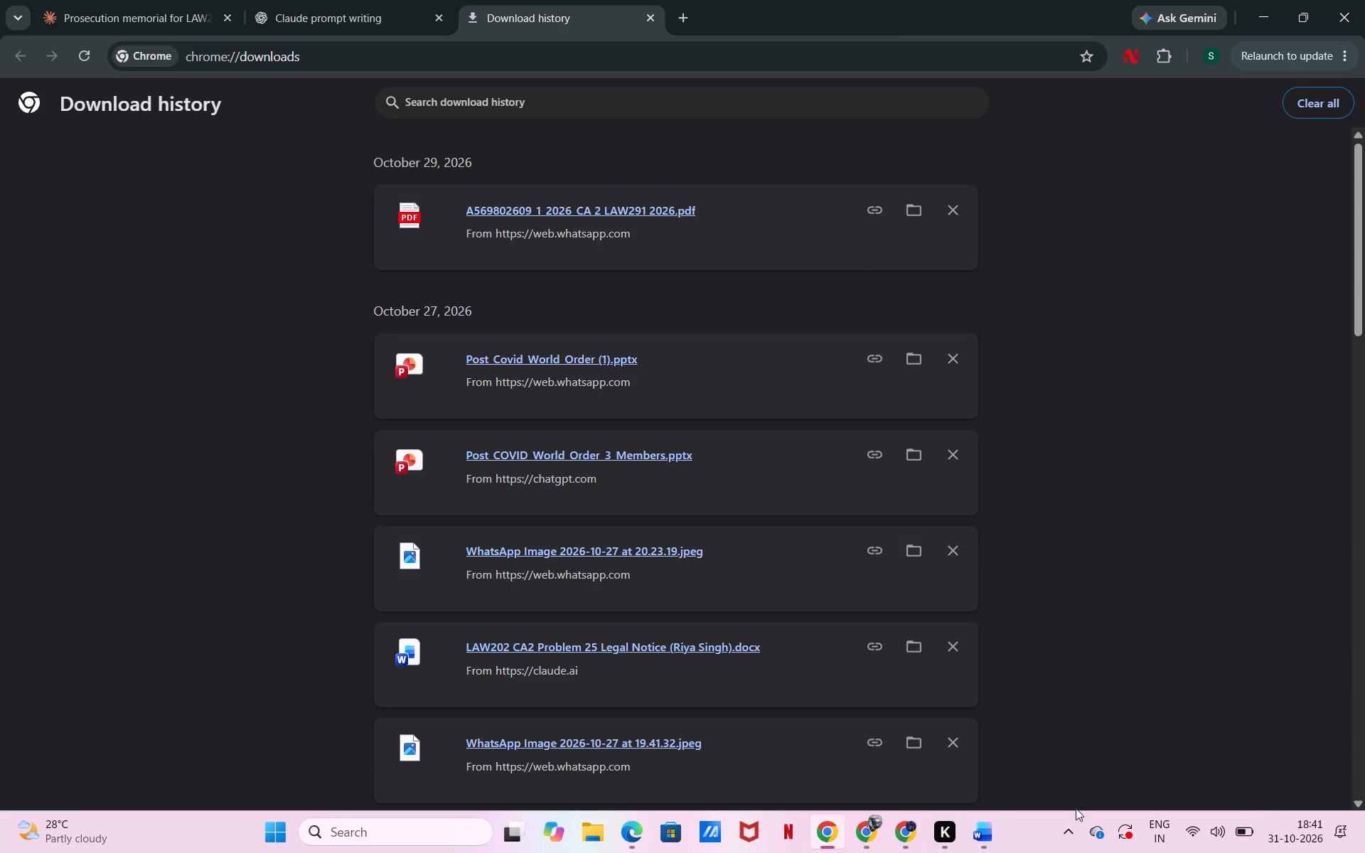
# Switch to the LAW202 Legal Notice in Word and review Part A, from the attached documents list back up to the title.
pyautogui.click(978, 818)
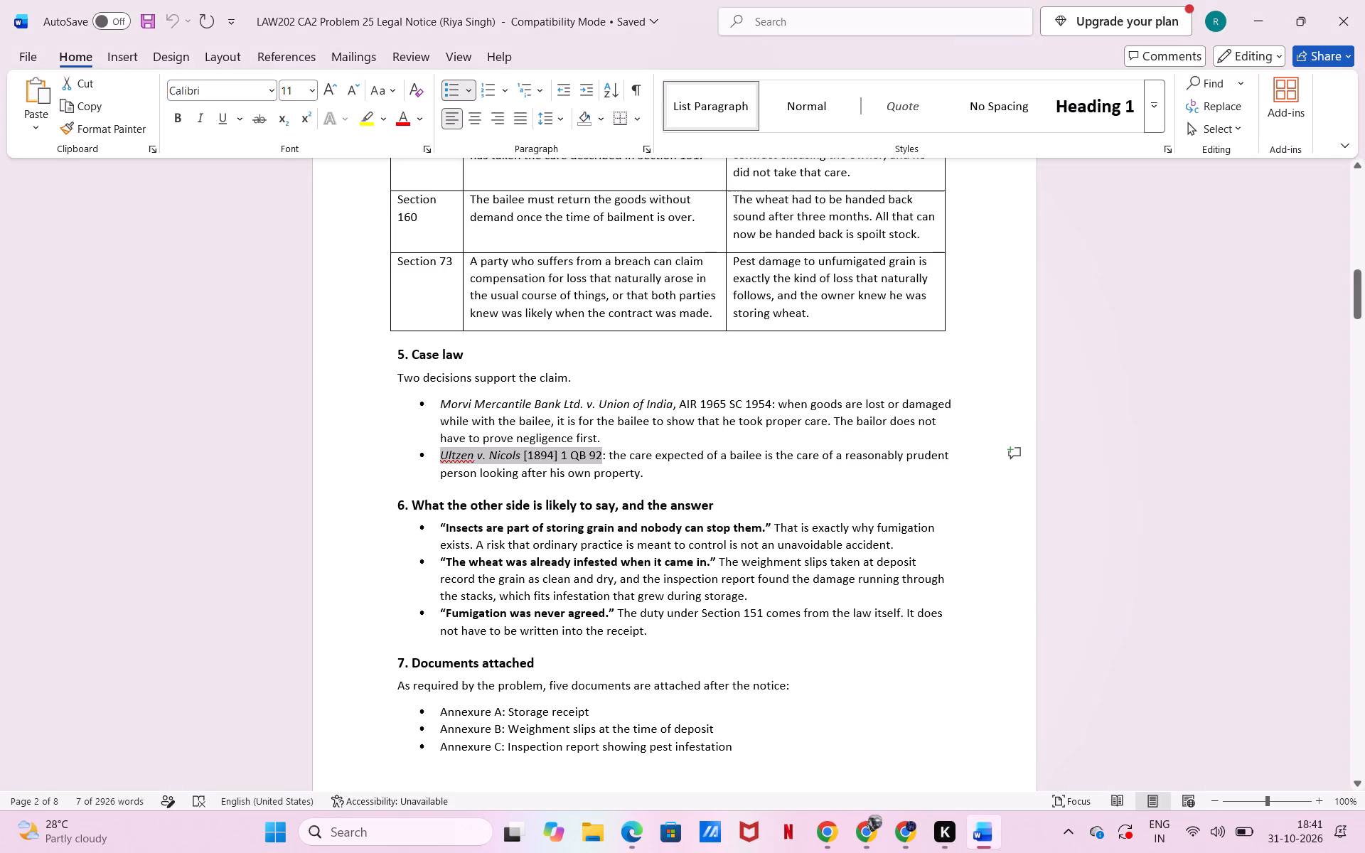
pyautogui.click(980, 396)
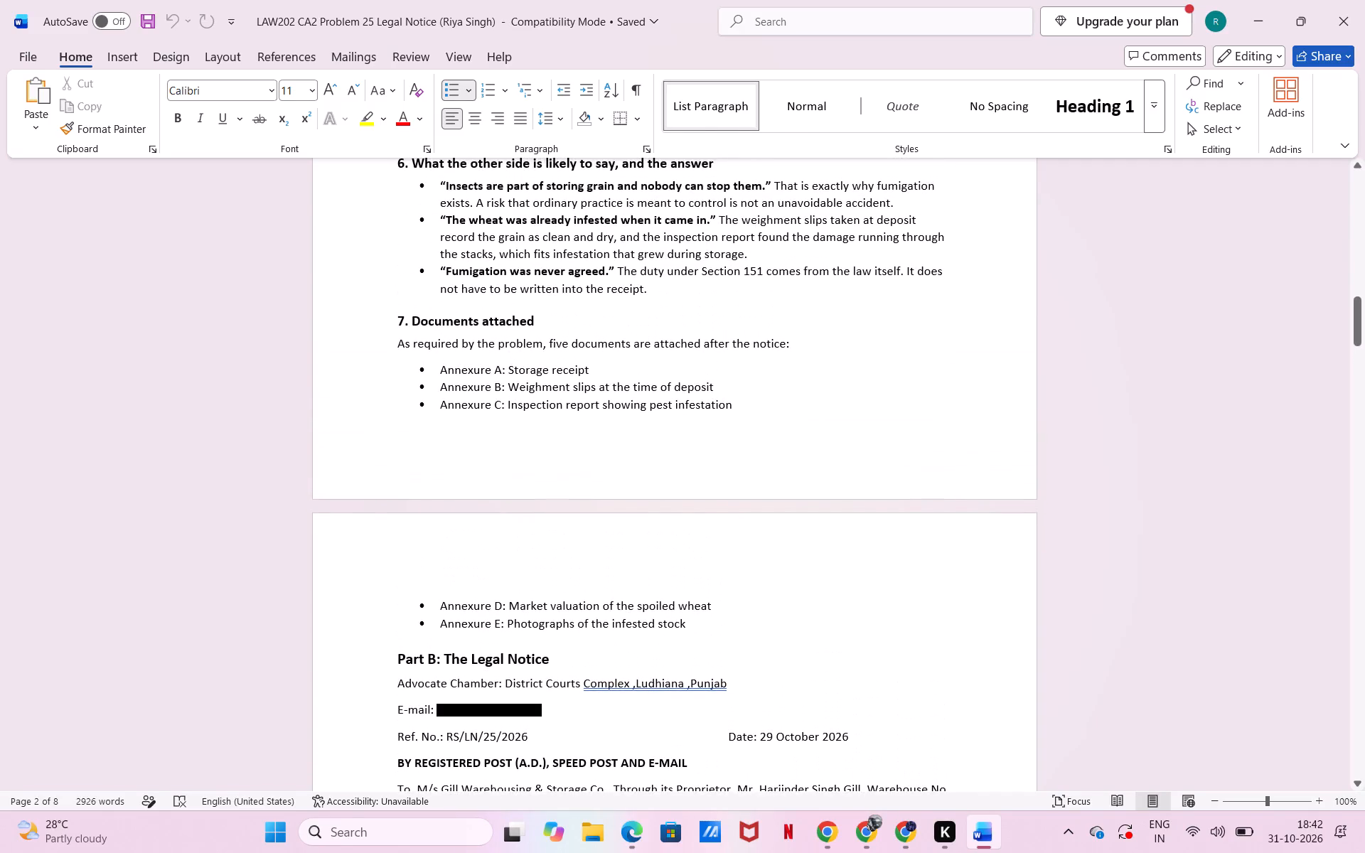
pyautogui.scroll(2, 668, 577)
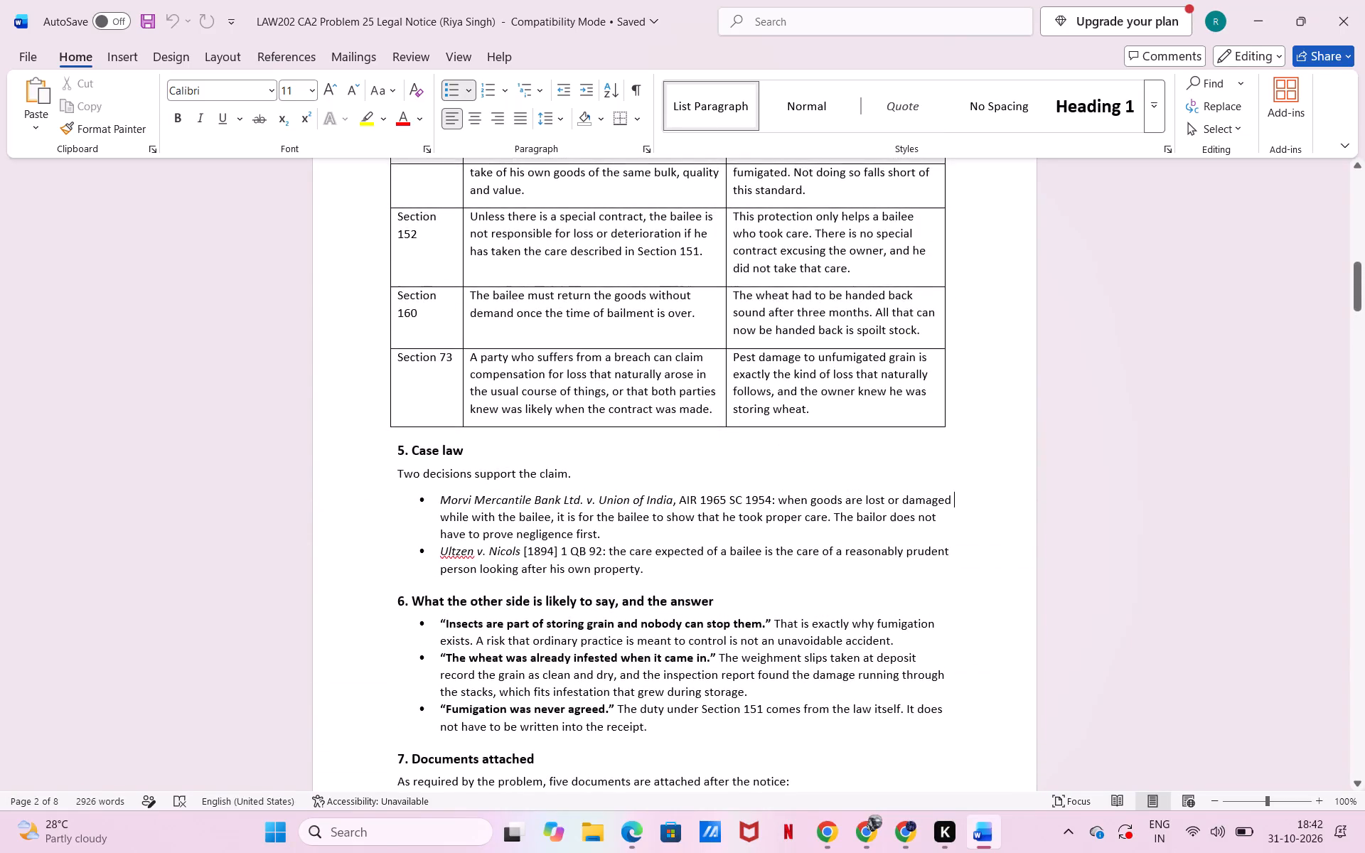
pyautogui.scroll(3, 668, 577)
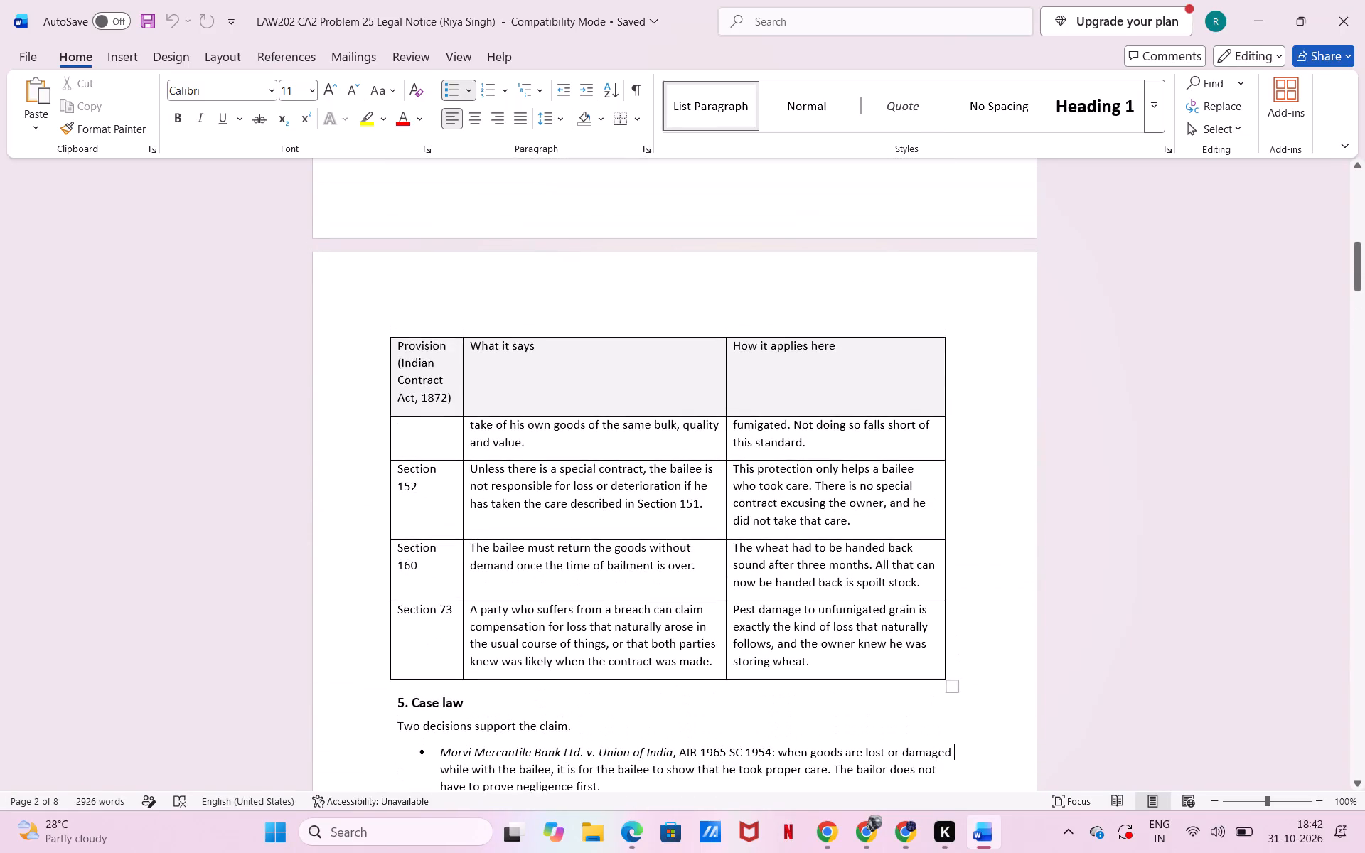
pyautogui.scroll(7, 668, 577)
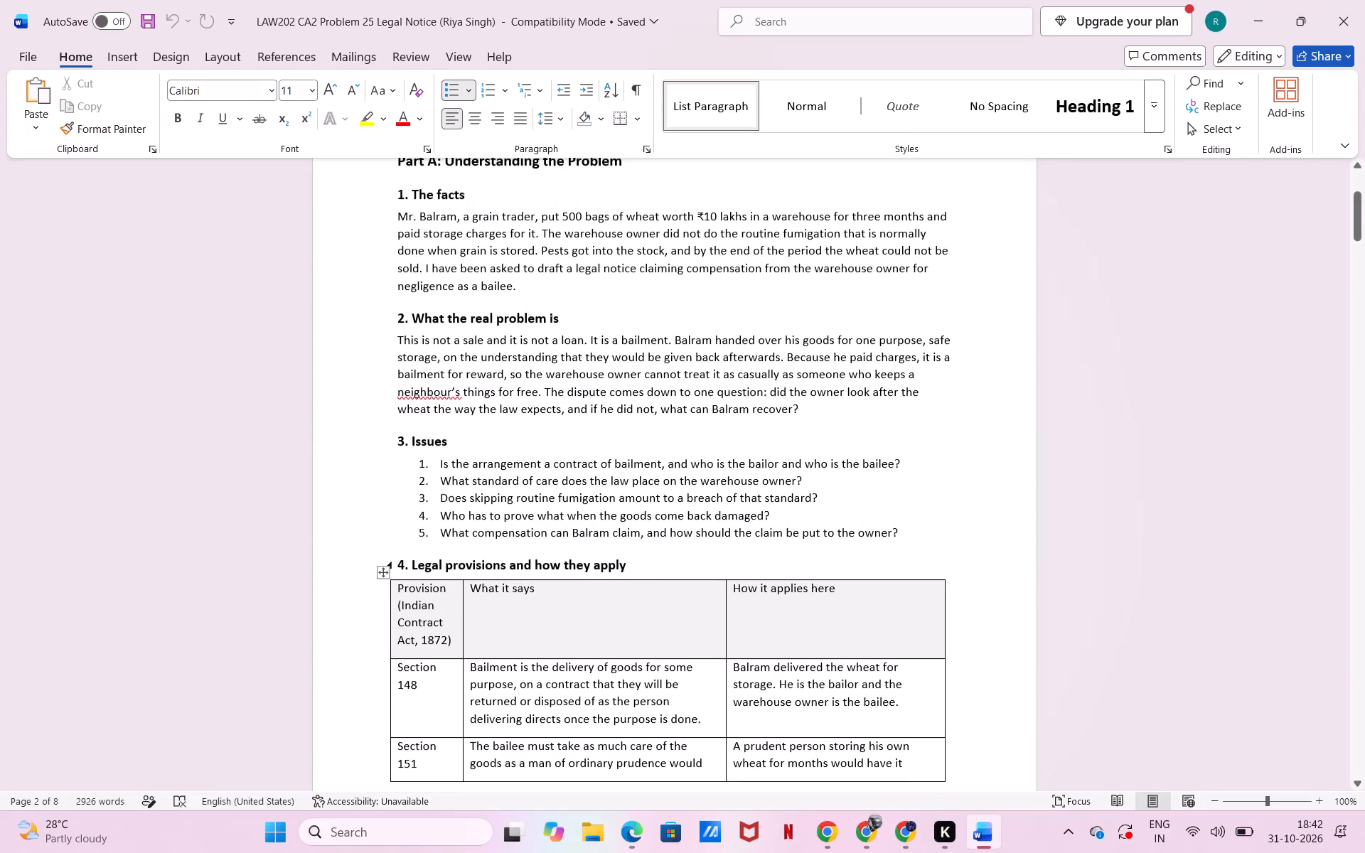
pyautogui.scroll(2, 668, 577)
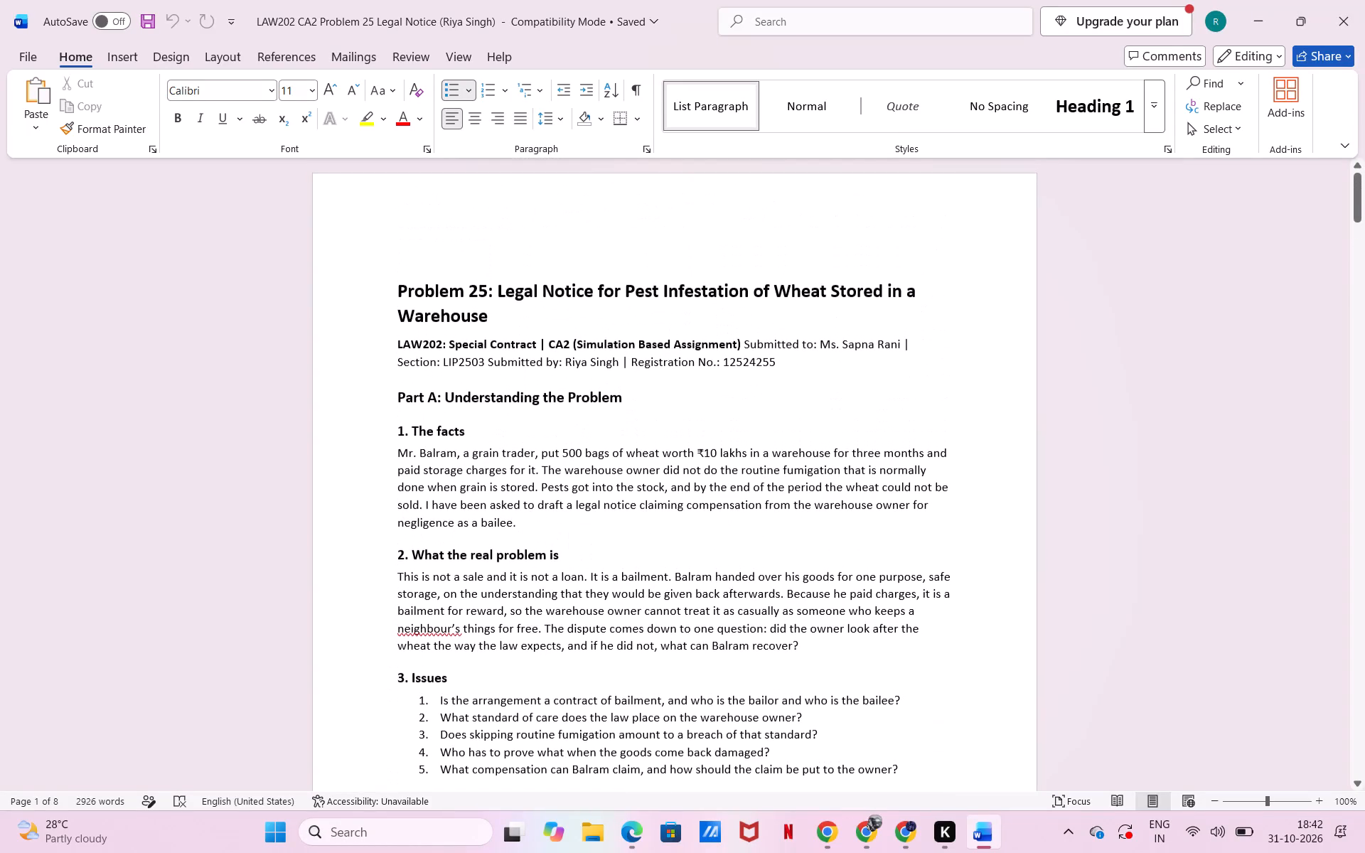
pyautogui.scroll(1, 668, 577)
pyautogui.scroll(-1, 668, 577)
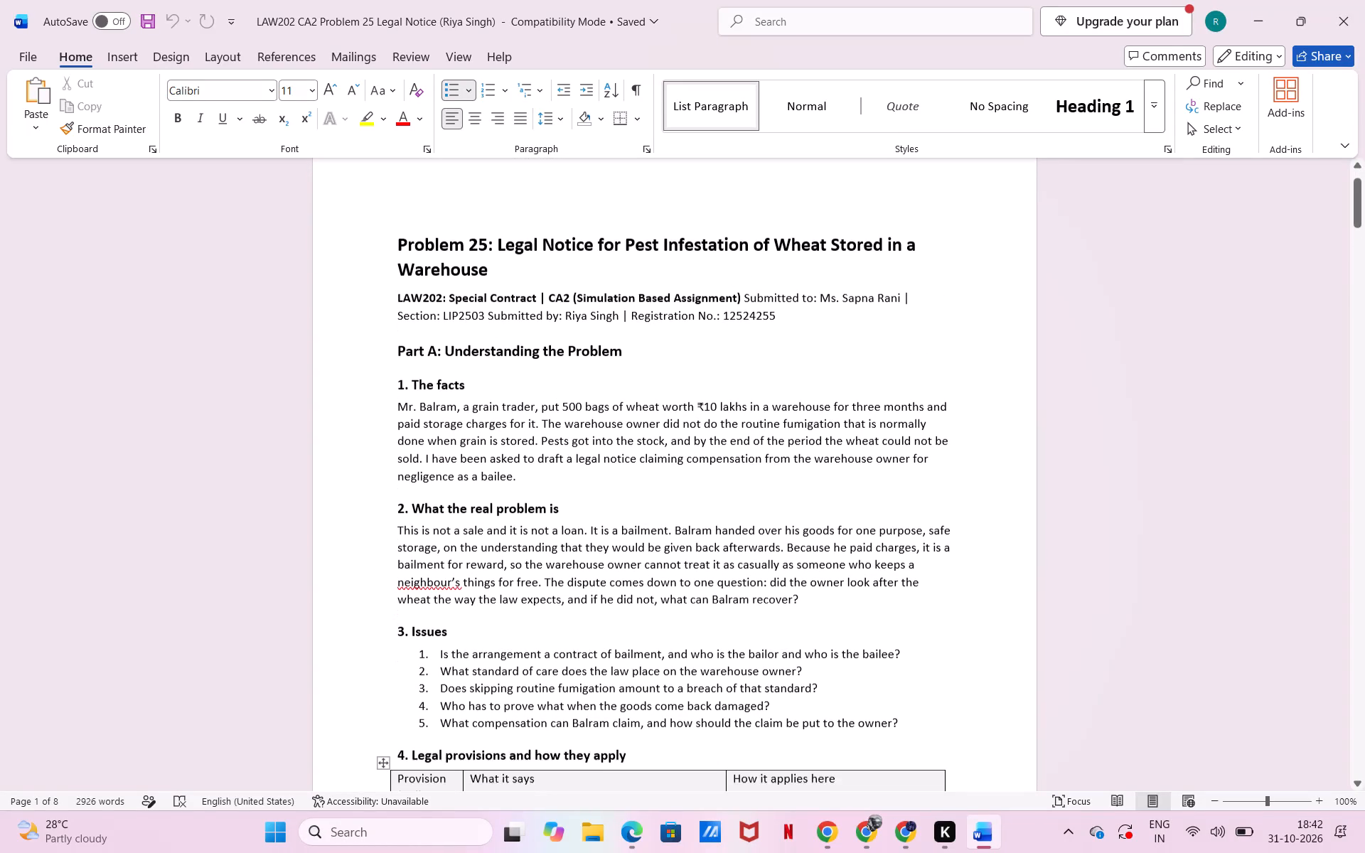
# Delete the course, submission and registration details paragraph between the document title and the Part A heading.
pyautogui.scroll(-1, 668, 577)
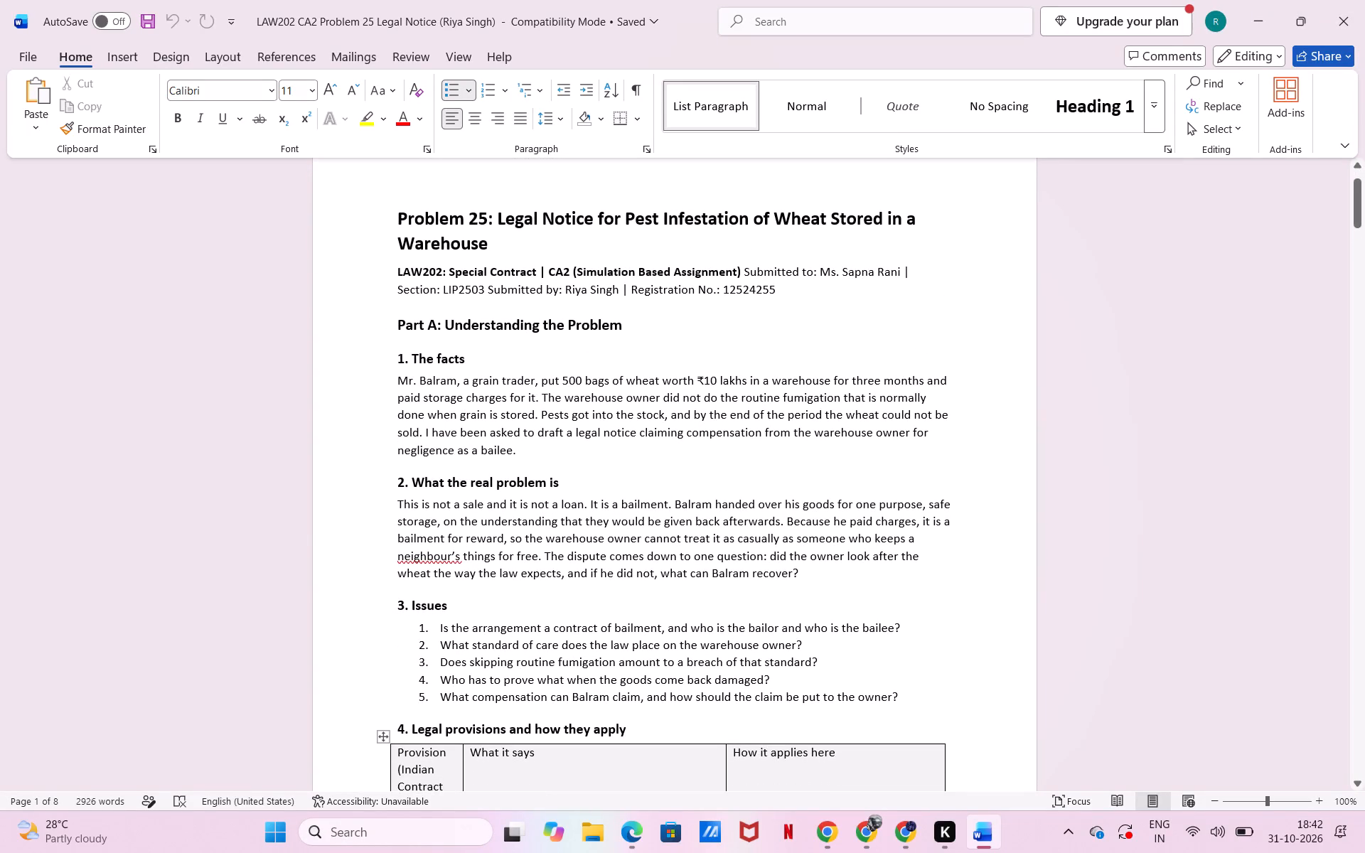
pyautogui.click(784, 294)
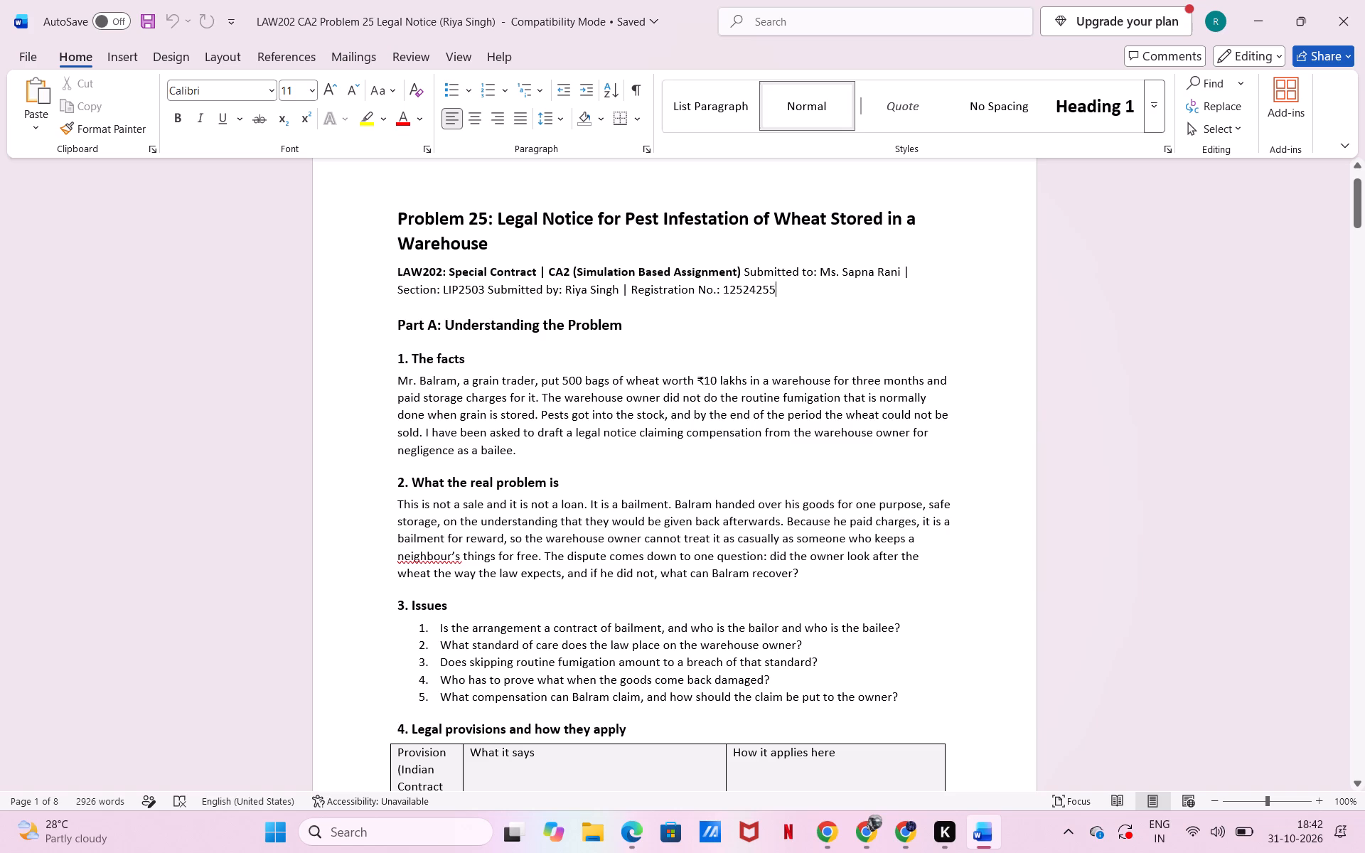
pyautogui.click(784, 294)
pyautogui.moveTo(784, 294); pyautogui.dragTo(472, 269)
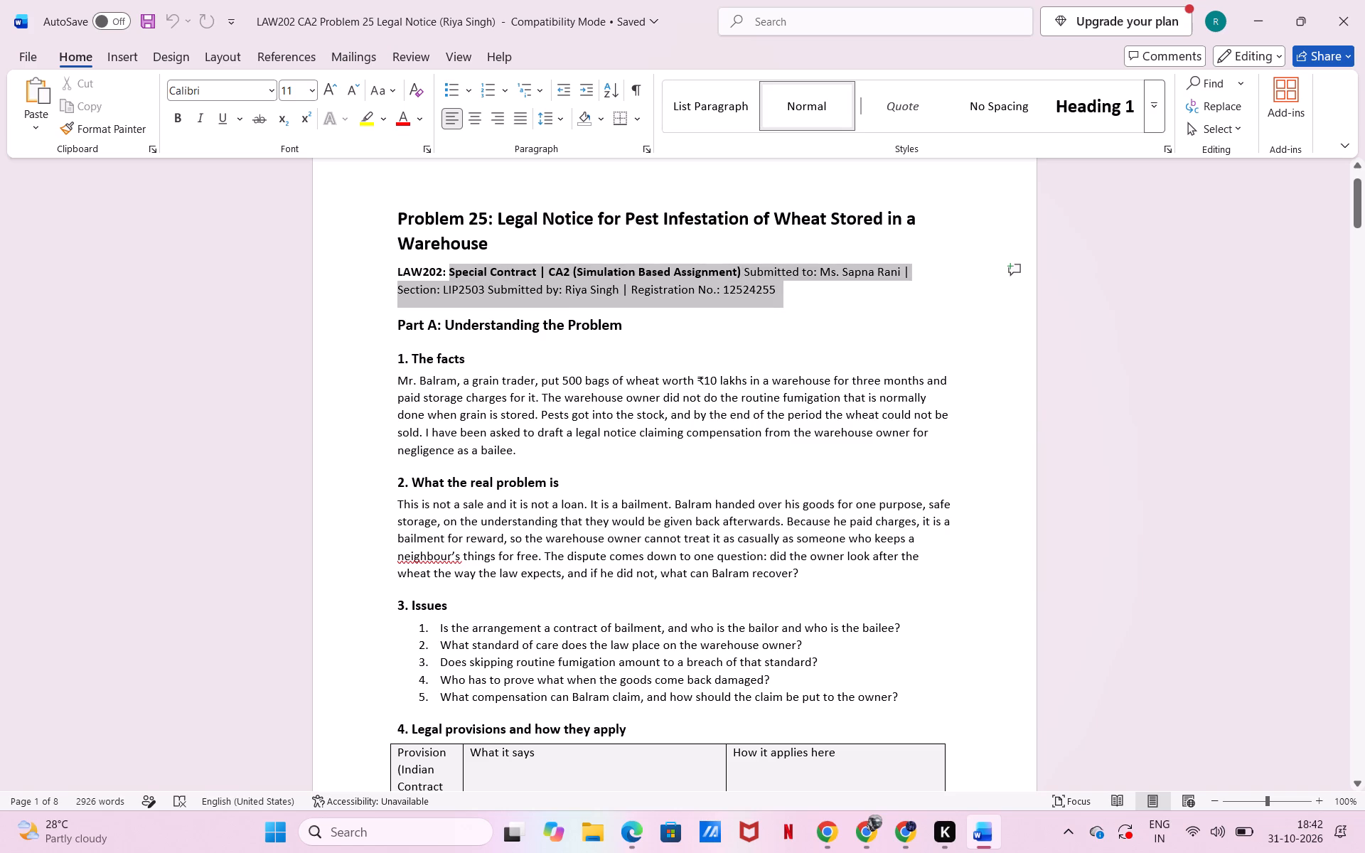
pyautogui.moveTo(472, 269); pyautogui.dragTo(400, 277)
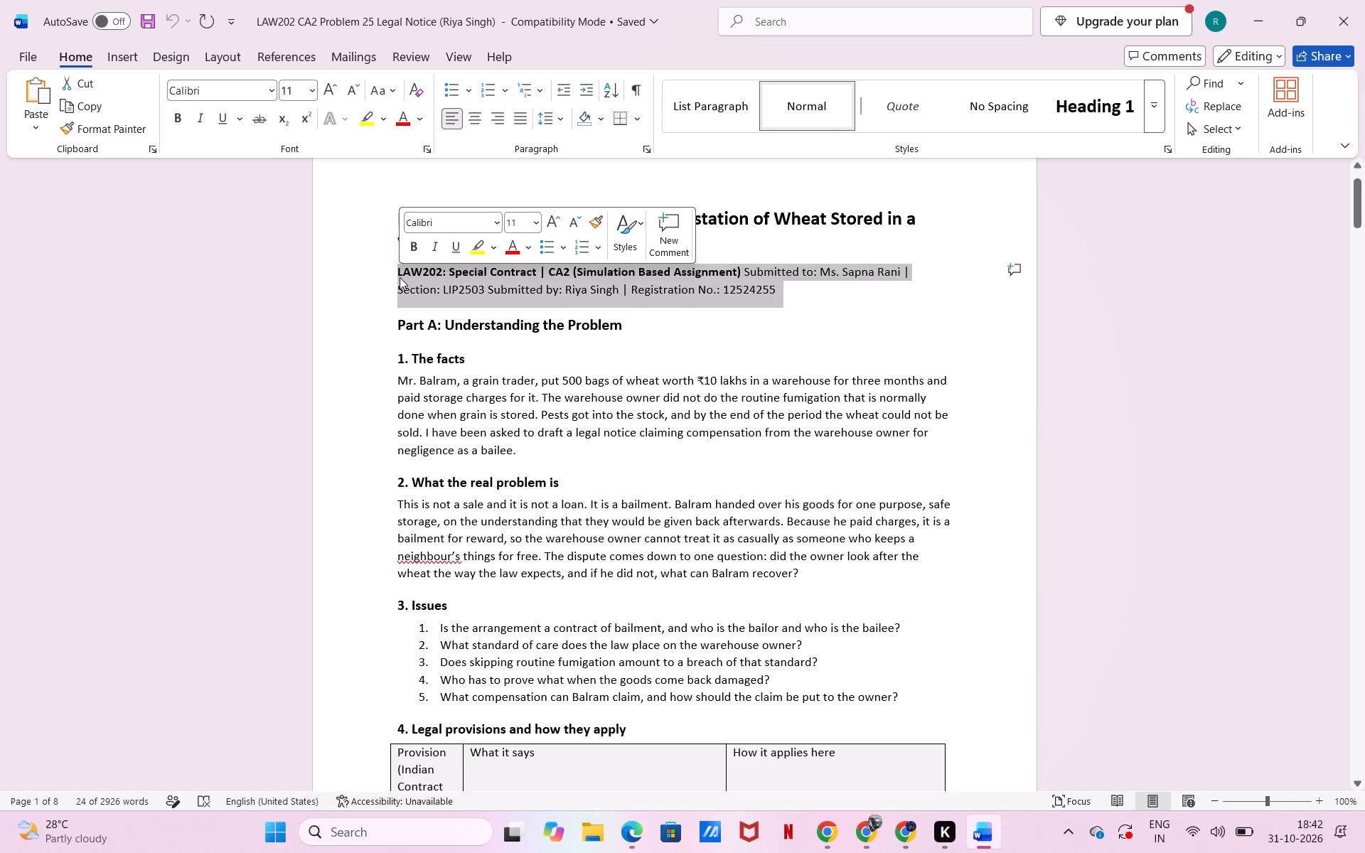
pyautogui.press('BackSpace')
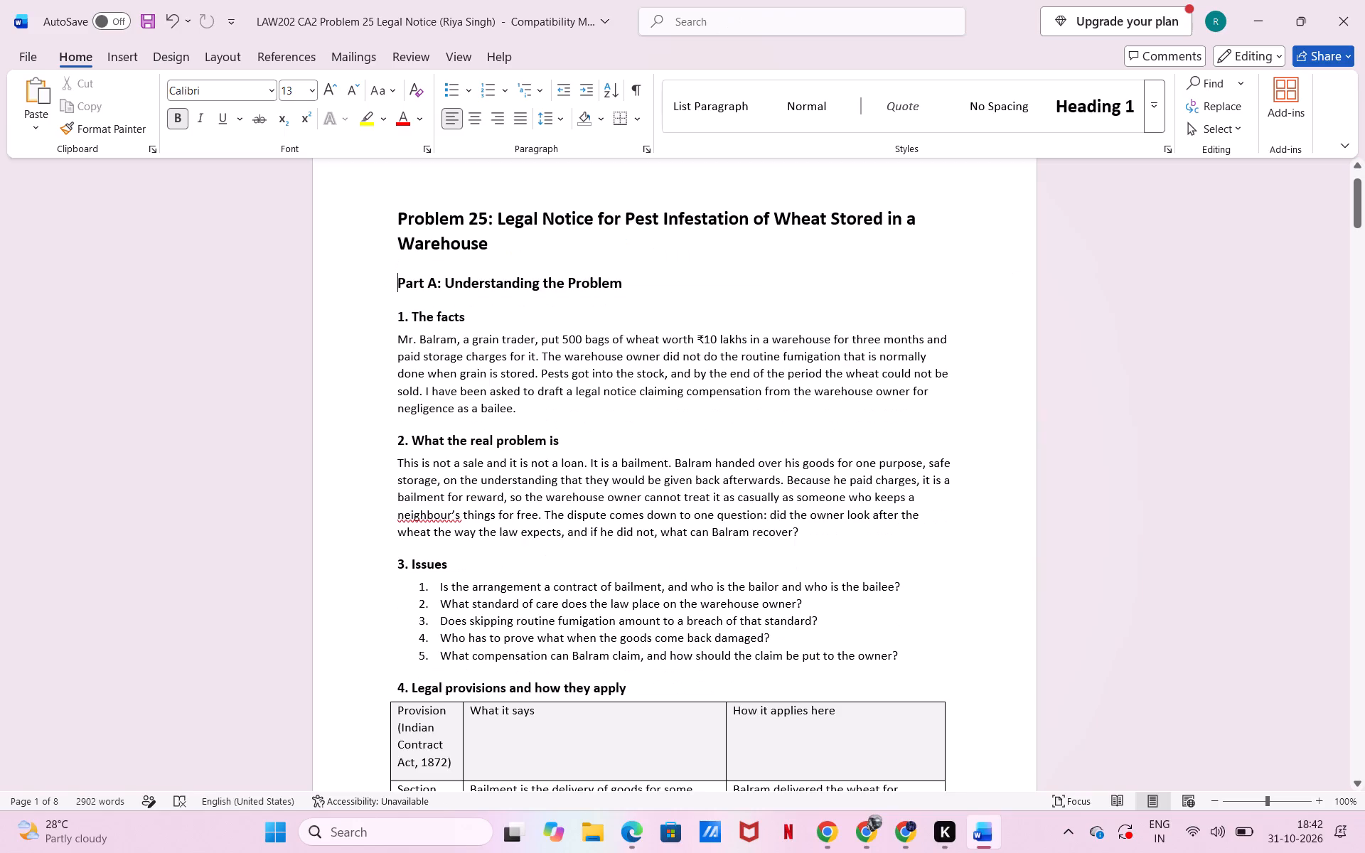
pyautogui.scroll(-9, 525, 444)
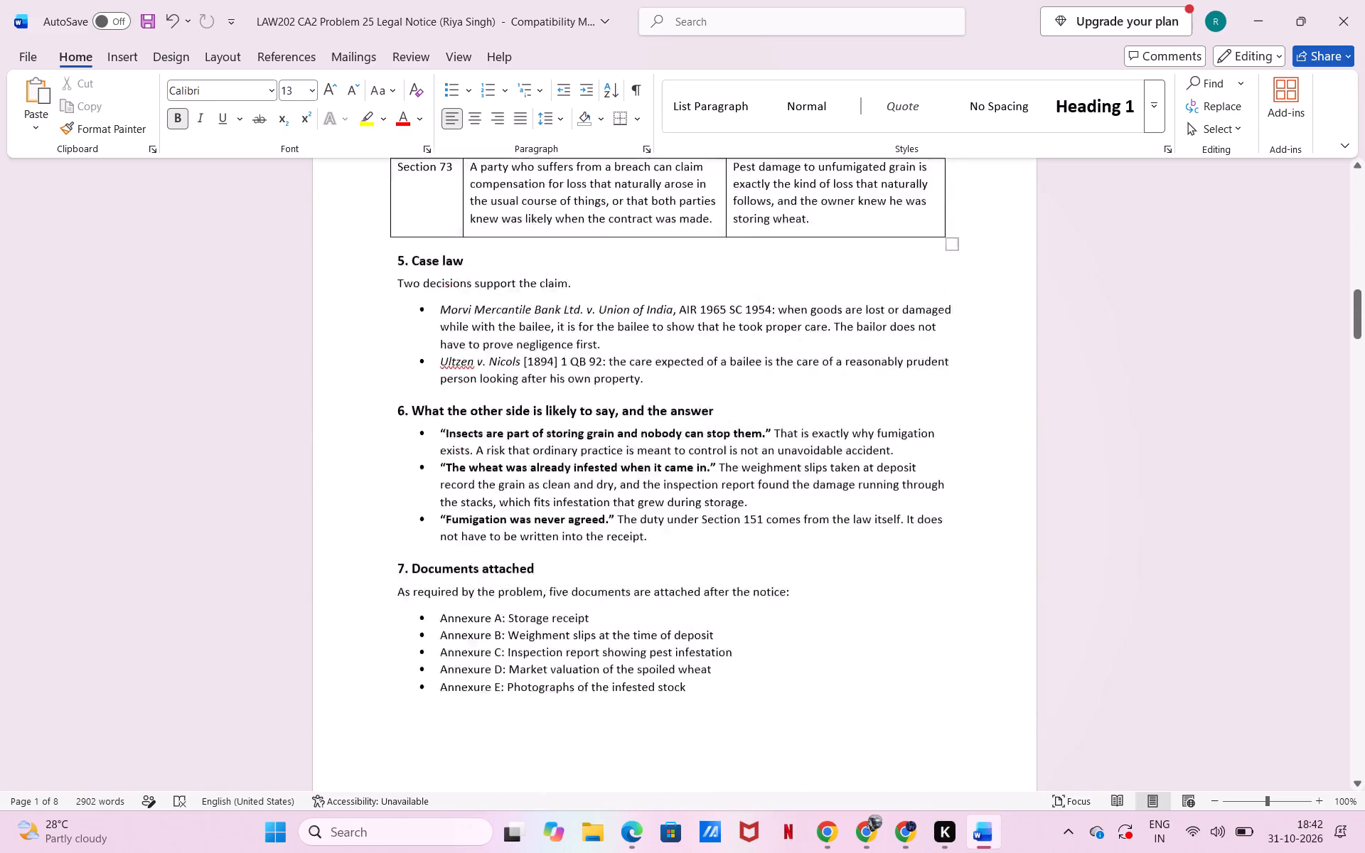
pyautogui.scroll(-11, 525, 444)
pyautogui.scroll(-15, 525, 444)
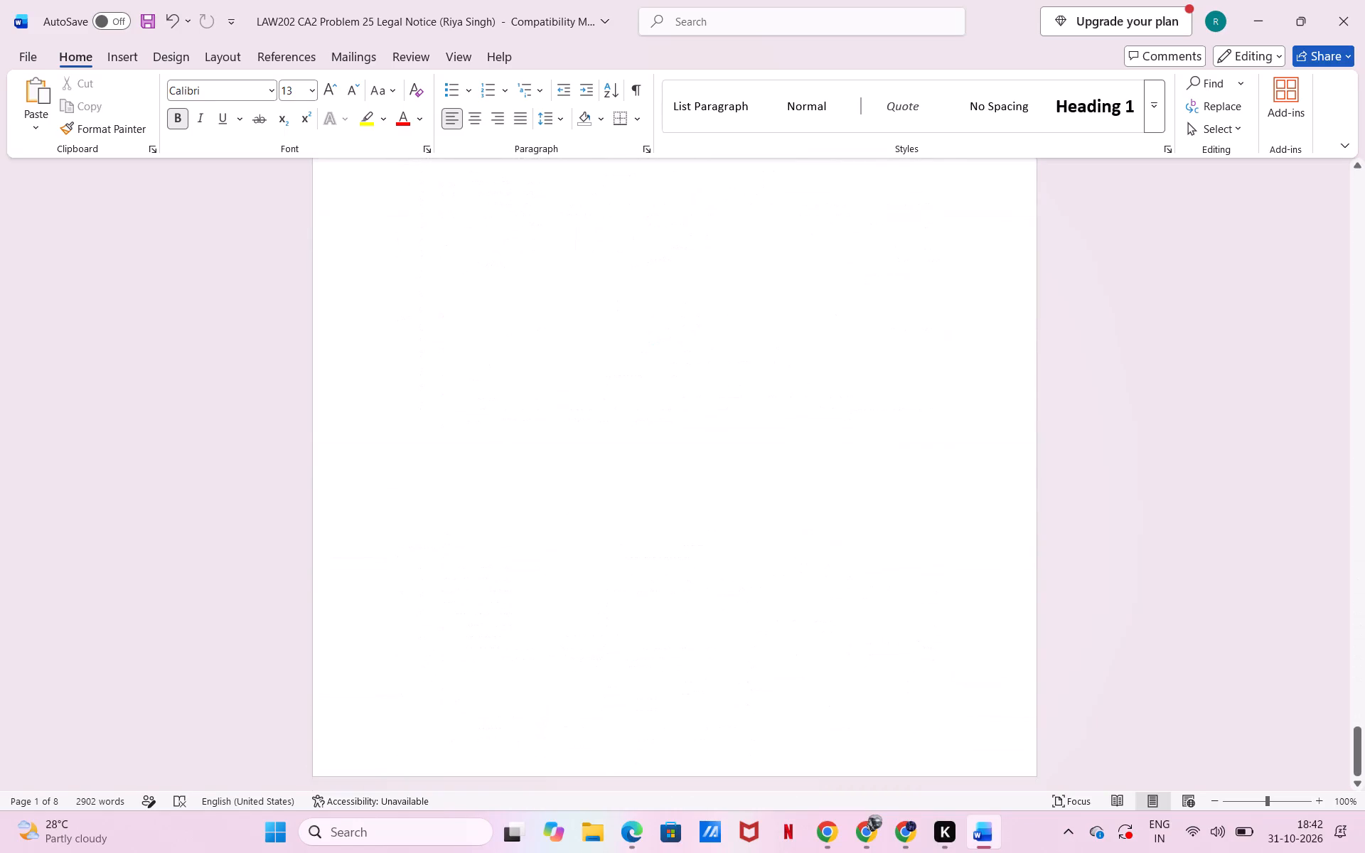
pyautogui.scroll(-11, 525, 444)
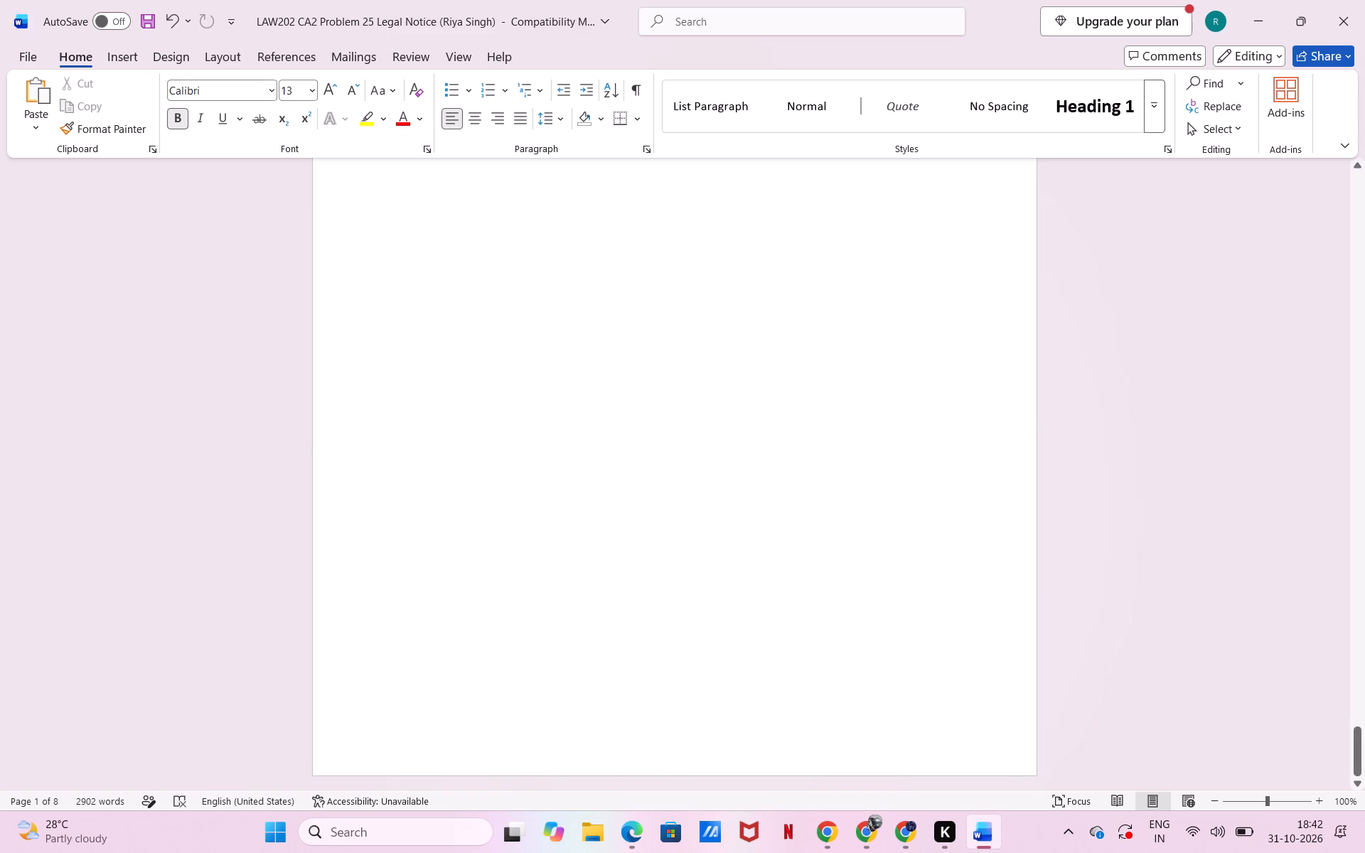
pyautogui.rightClick(577, 427)
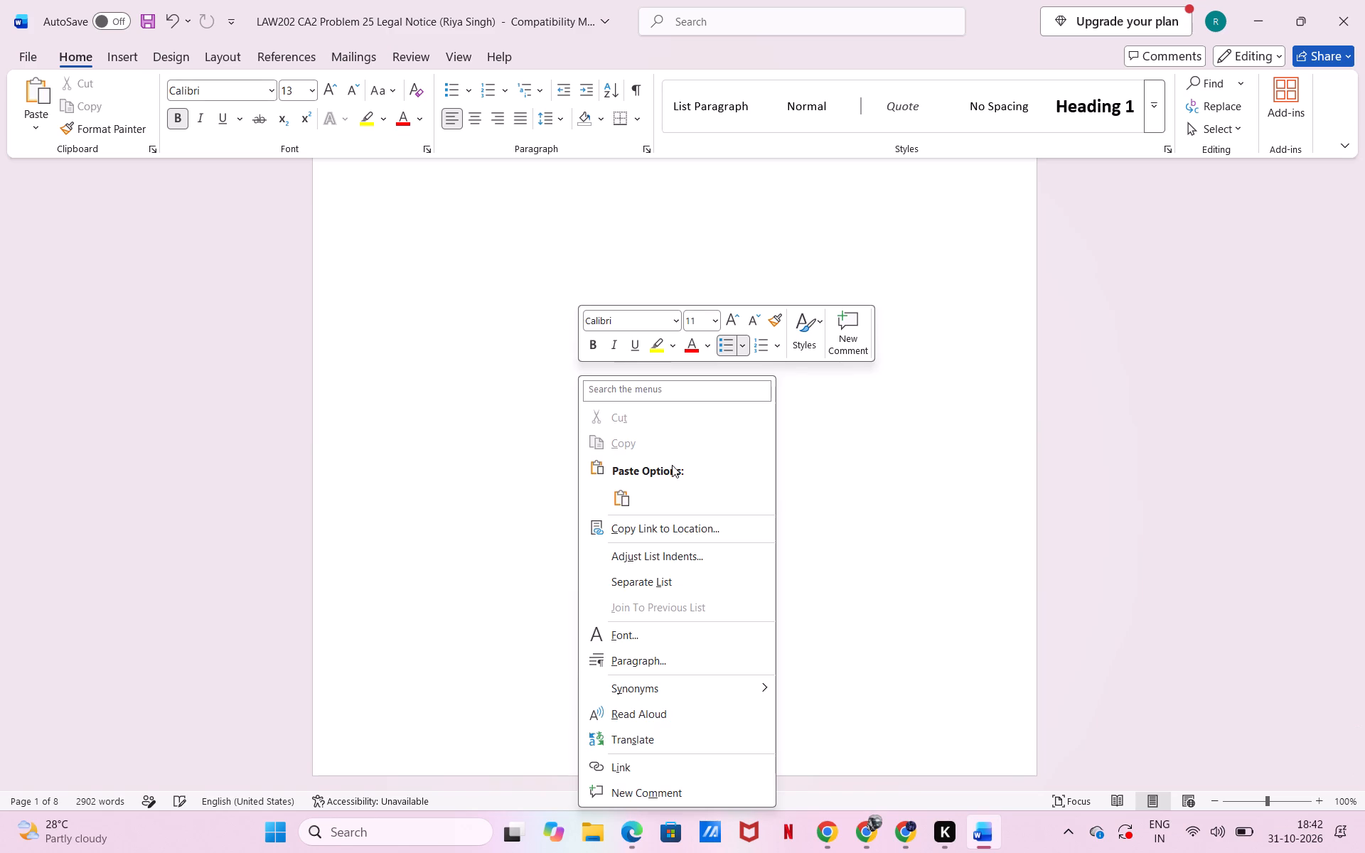
pyautogui.click(120, 57)
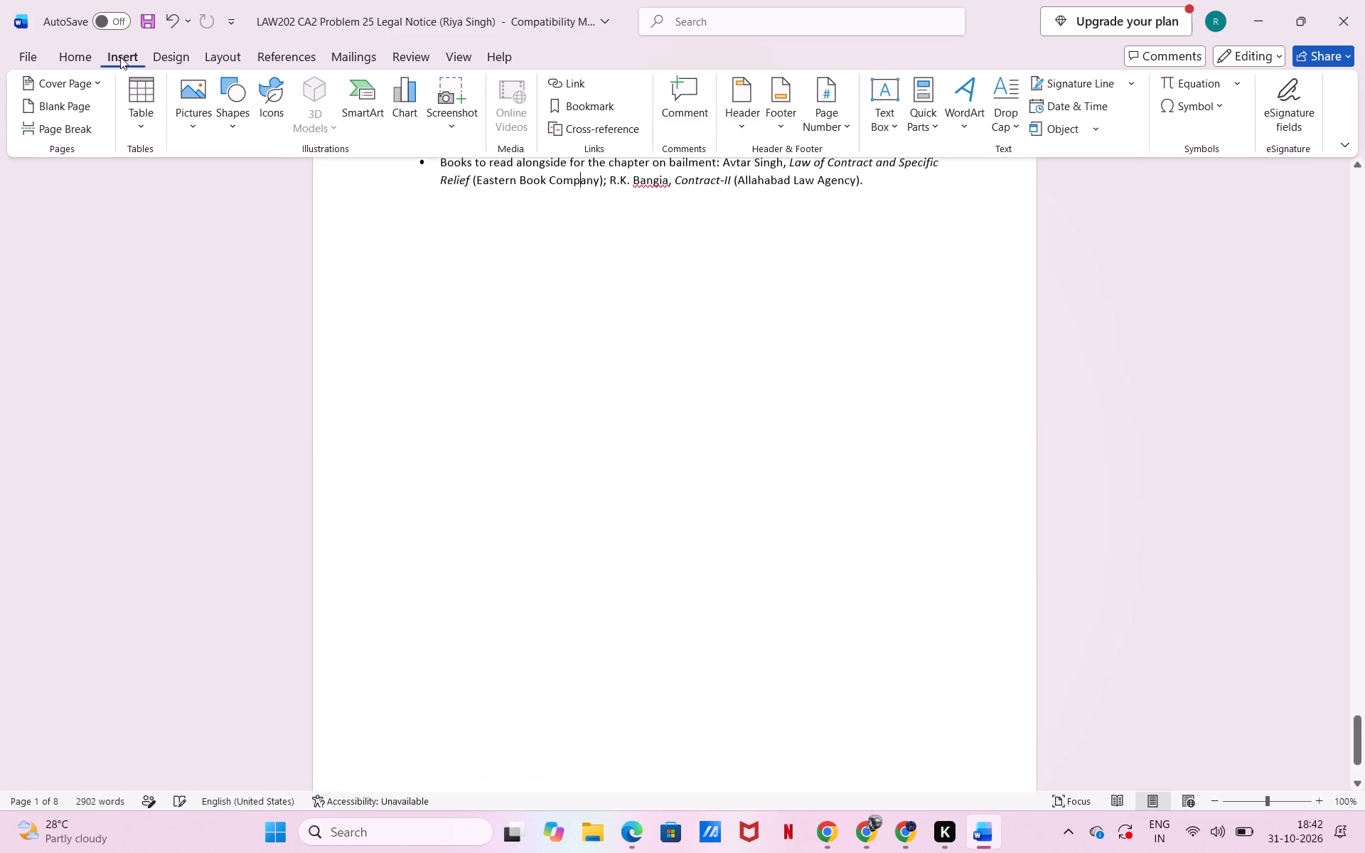
pyautogui.click(185, 124)
pyautogui.click(232, 178)
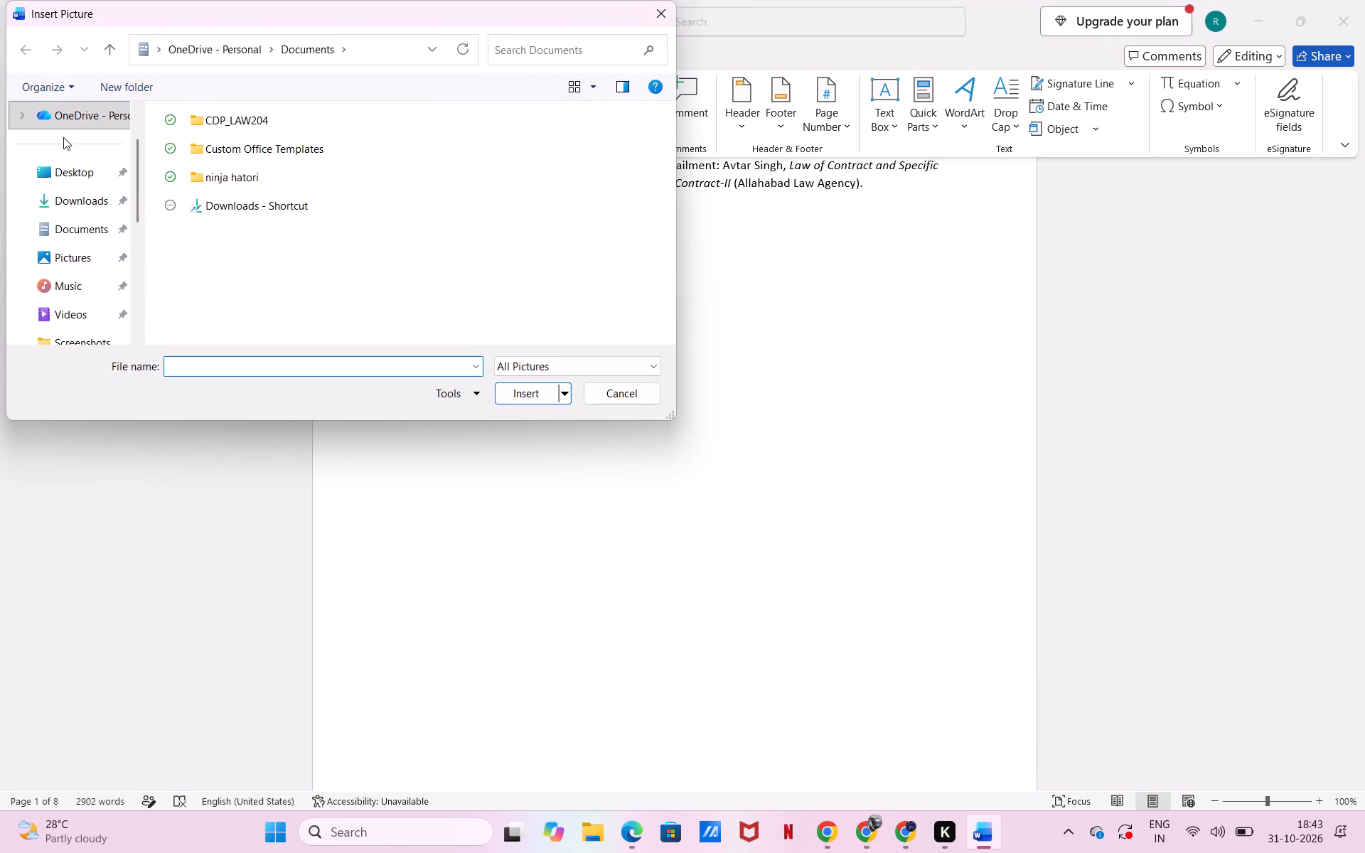
pyautogui.click(94, 236)
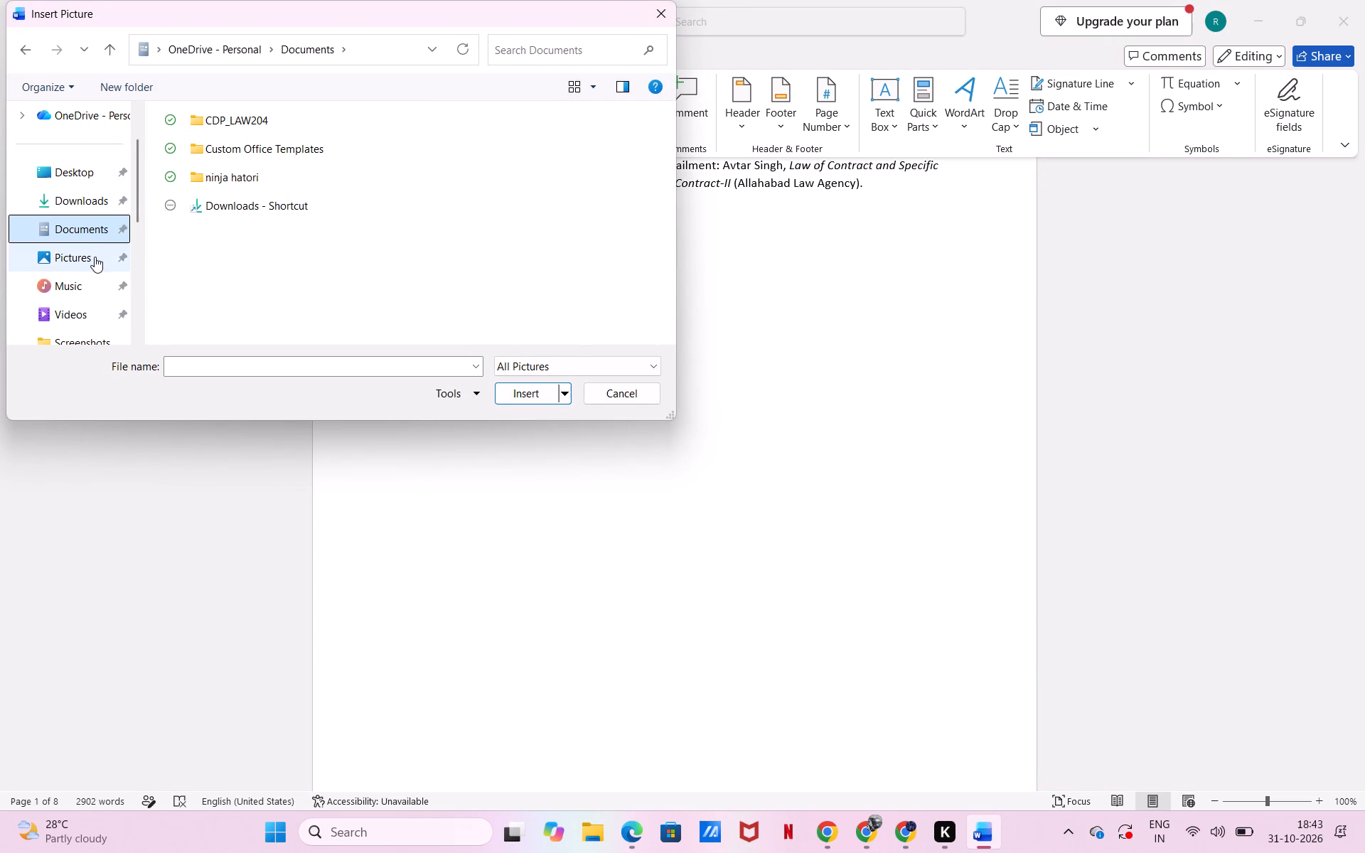
pyautogui.click(95, 257)
pyautogui.click(238, 176)
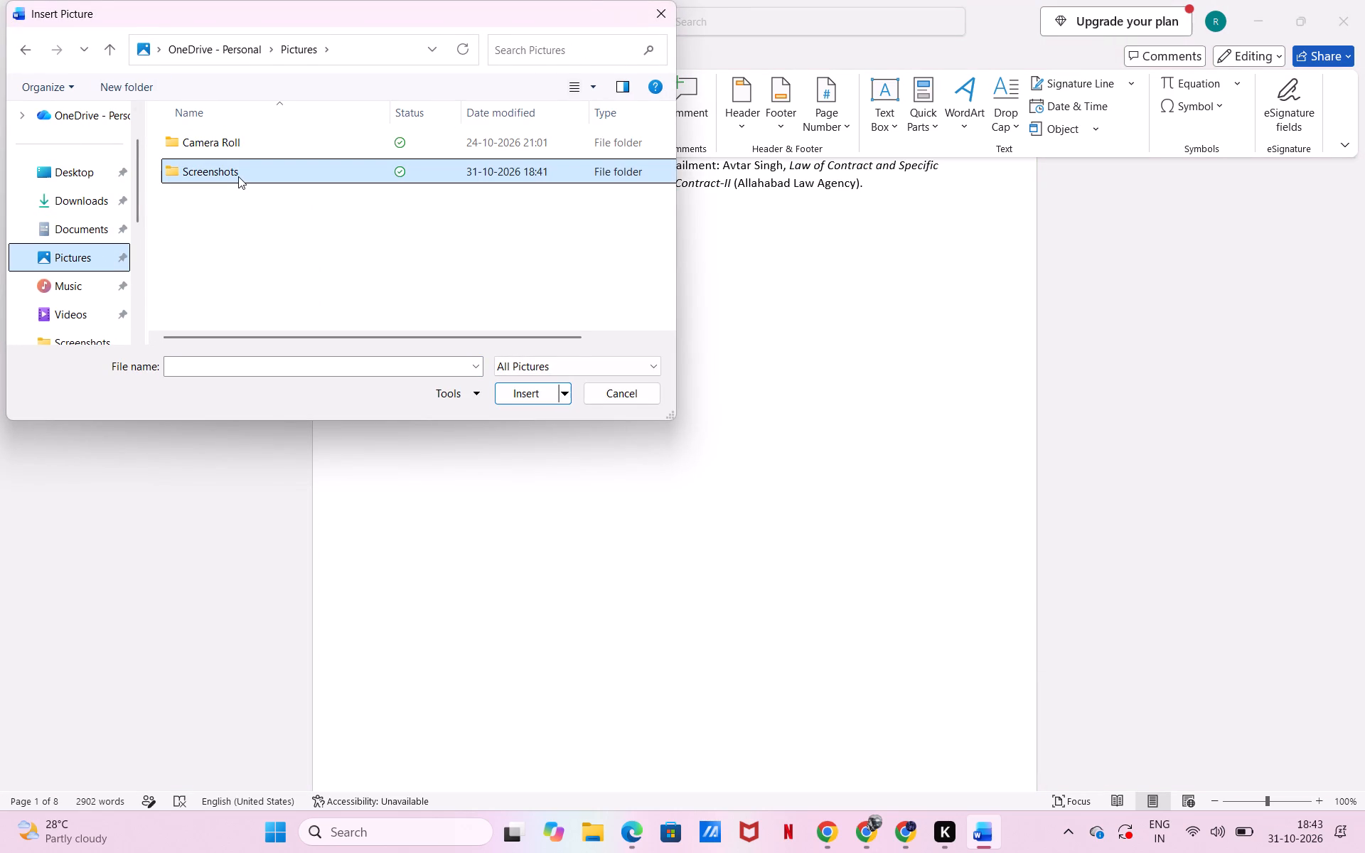
pyautogui.doubleClick(238, 176)
pyautogui.scroll(-8, 238, 176)
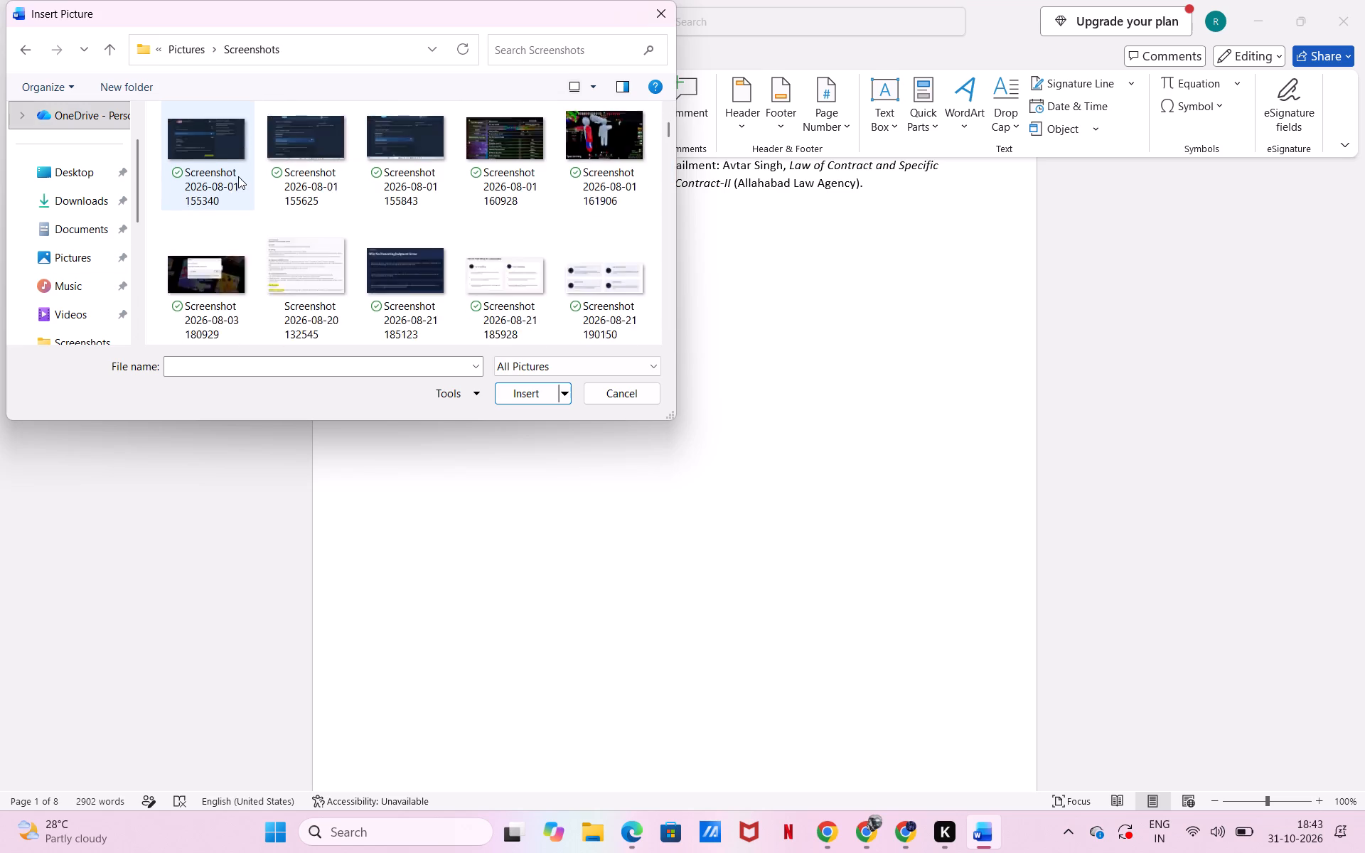
pyautogui.scroll(14, 238, 176)
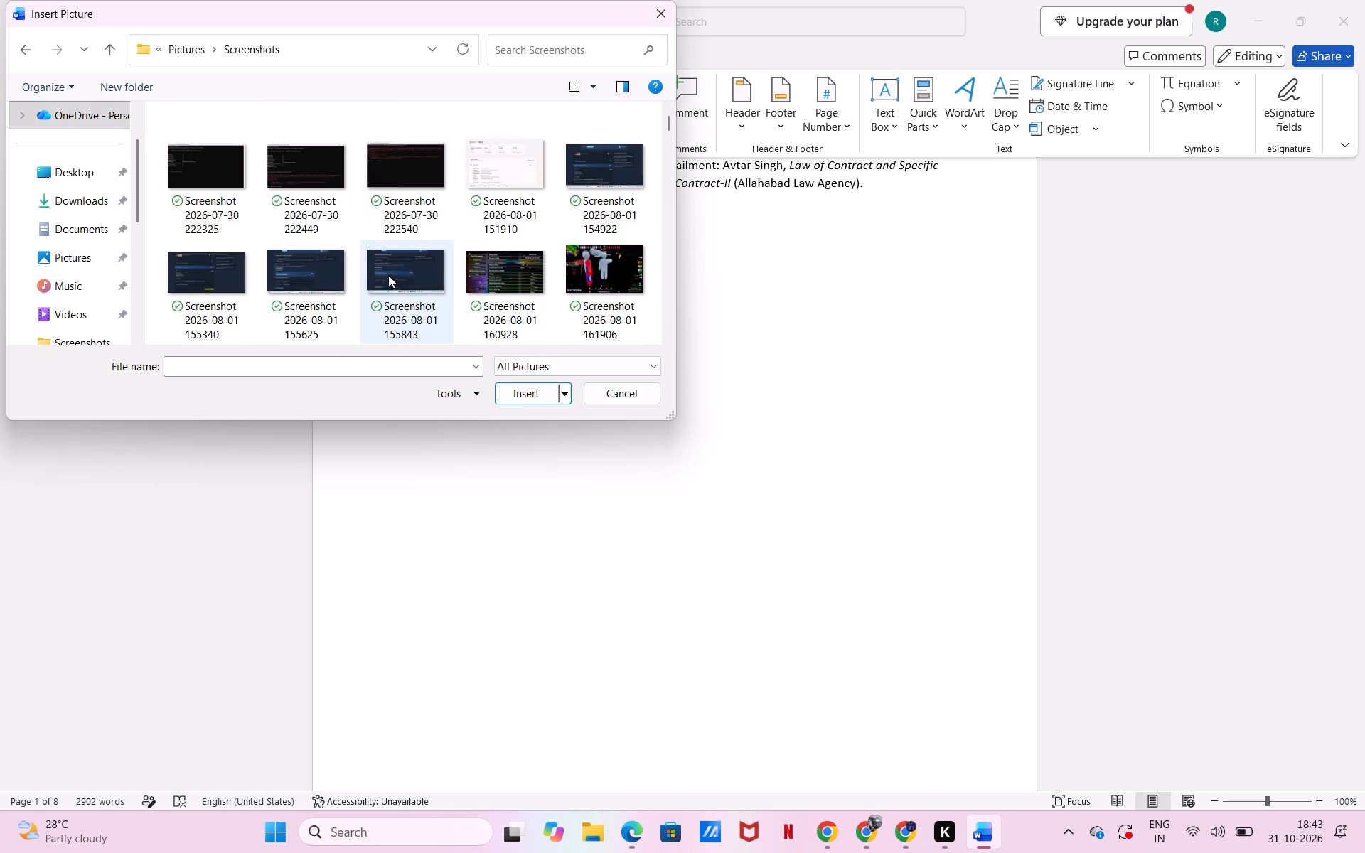
pyautogui.scroll(-20, 328, 247)
pyautogui.scroll(-1, 328, 247)
pyautogui.scroll(3, 328, 247)
pyautogui.scroll(-20, 328, 247)
pyautogui.scroll(-20, 328, 247)
pyautogui.scroll(-20, 328, 247)
pyautogui.scroll(-12, 328, 247)
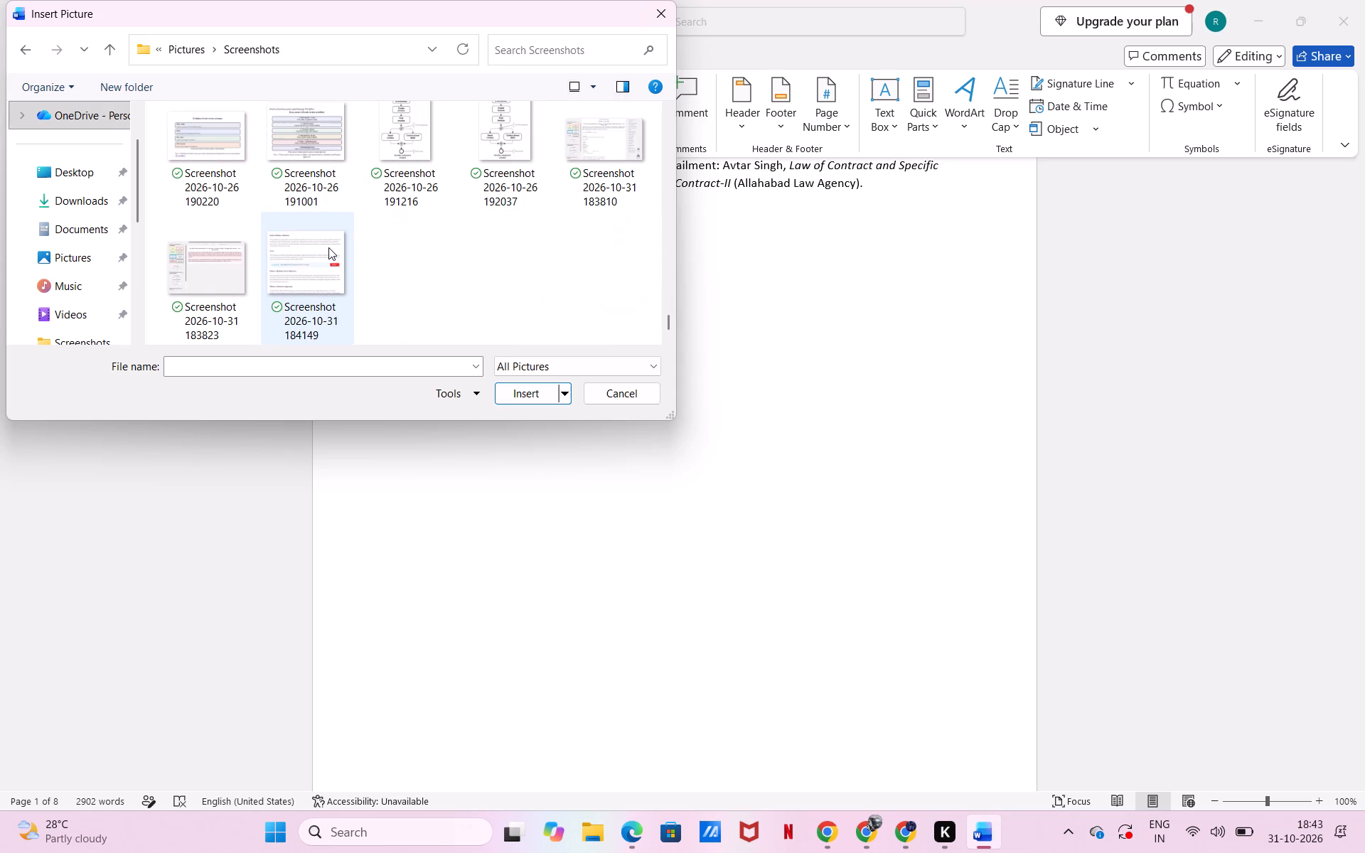
pyautogui.scroll(-7, 328, 247)
pyautogui.click(591, 124)
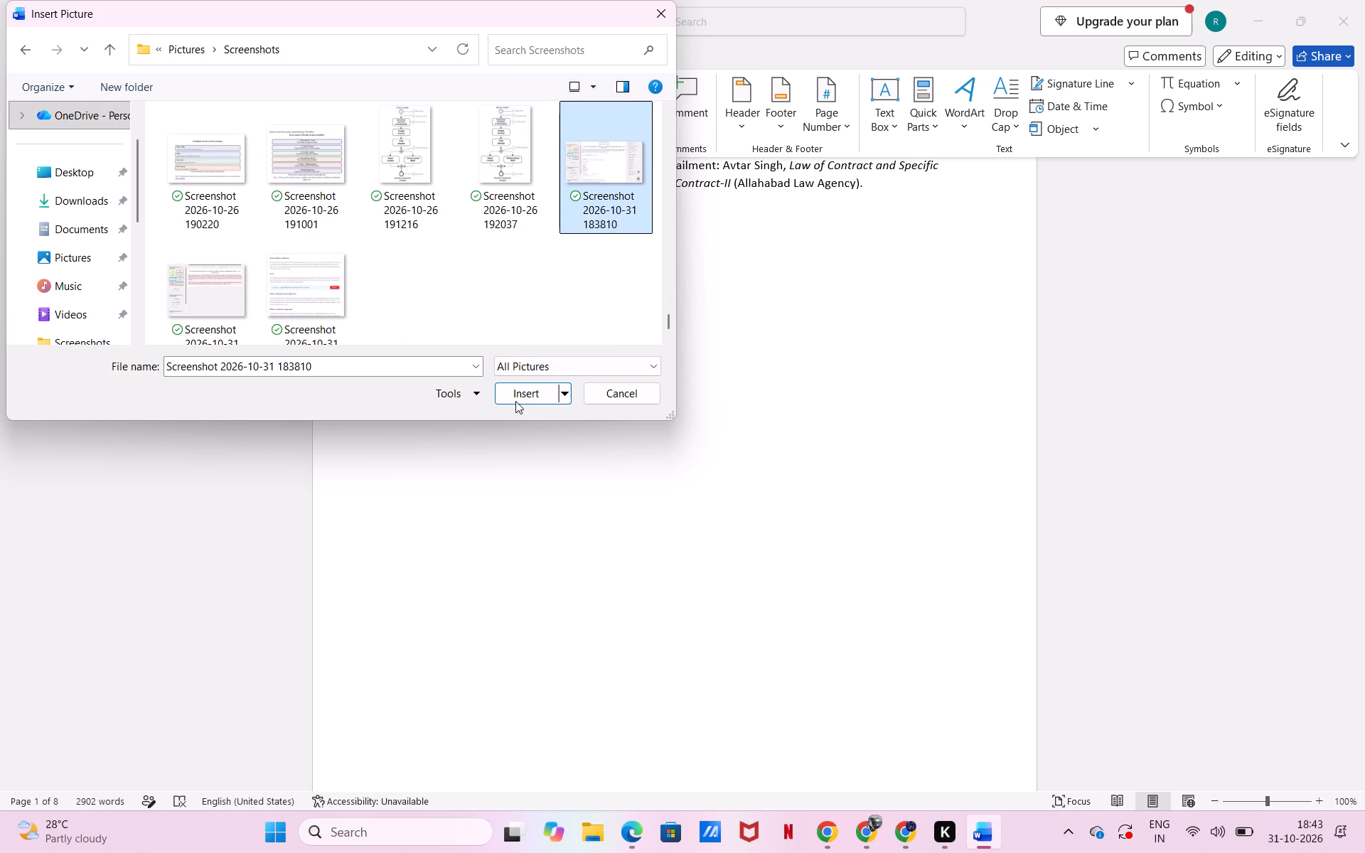
pyautogui.click(247, 296)
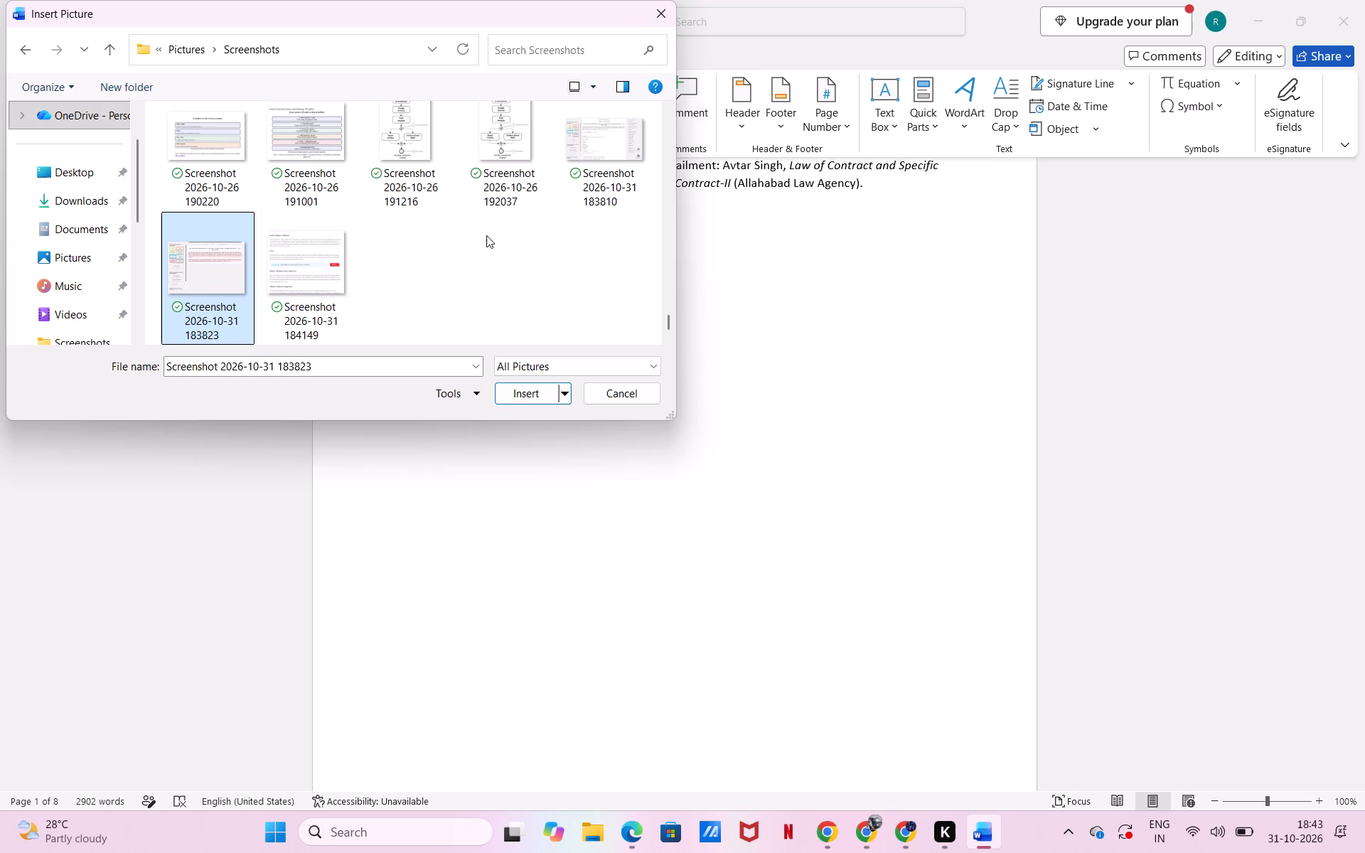
pyautogui.click(594, 183)
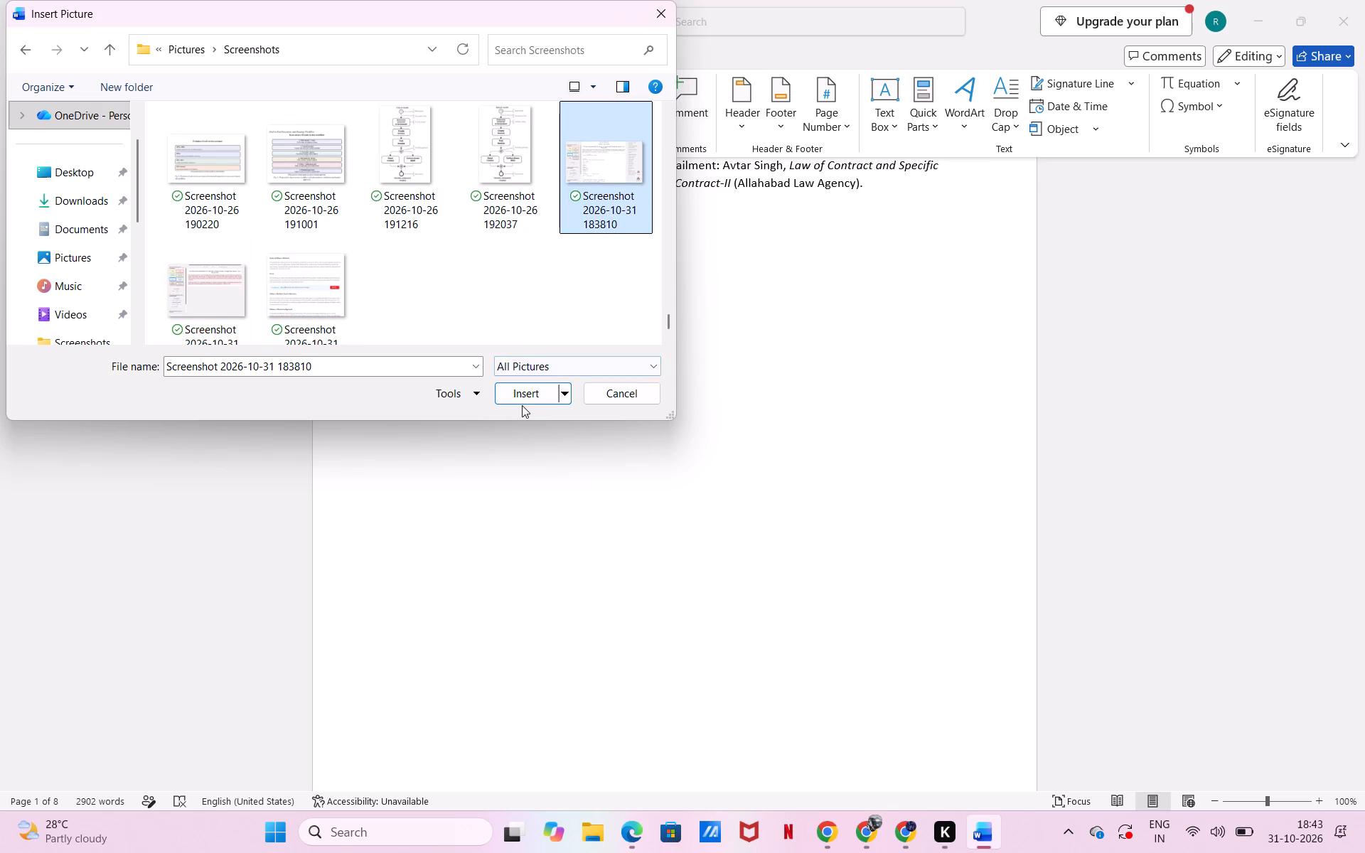
pyautogui.click(522, 397)
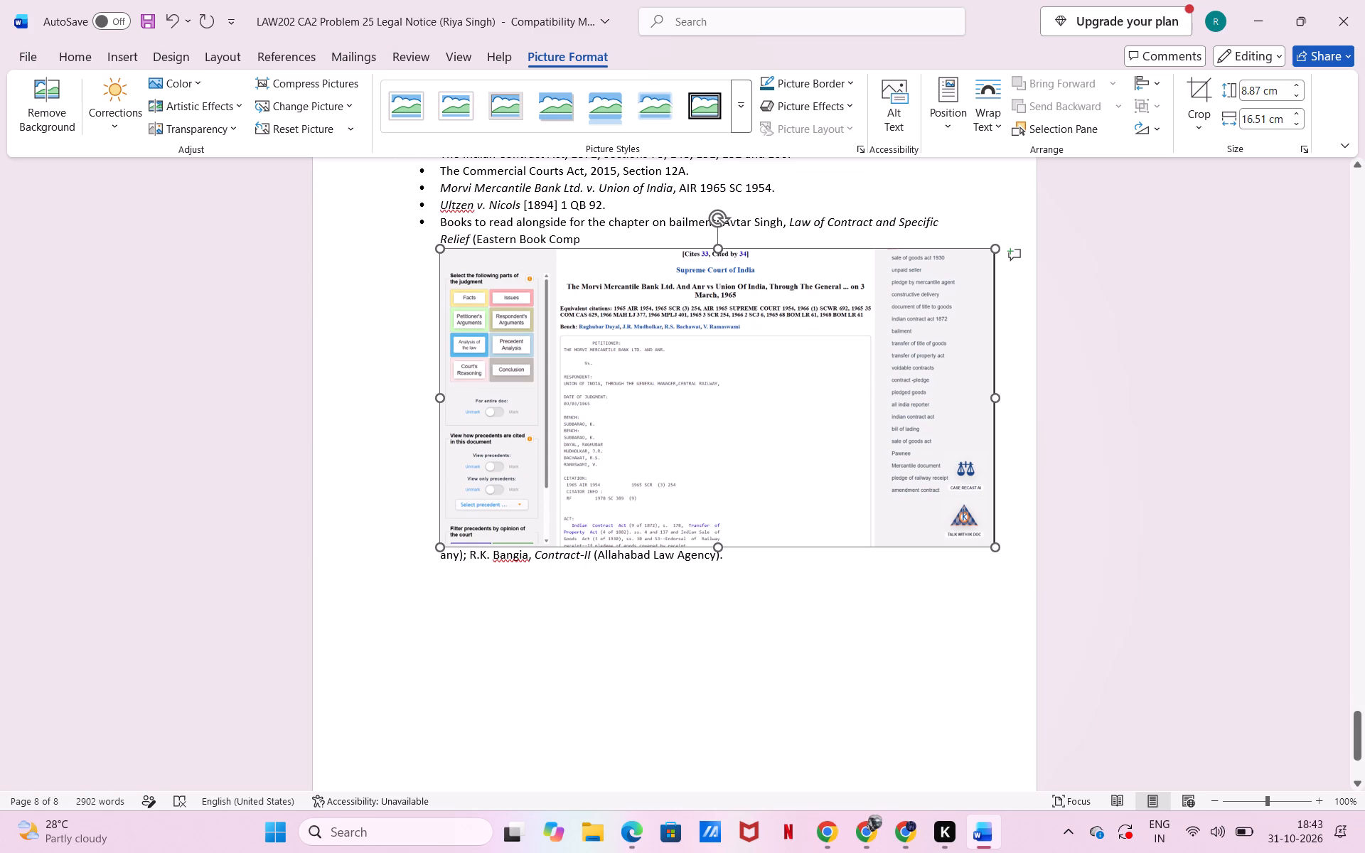
# Move the inserted screenshot to after "(Allahabad Law Agency)." so it no longer splits the last Sources bullet.
pyautogui.moveTo(712, 317); pyautogui.dragTo(697, 655)
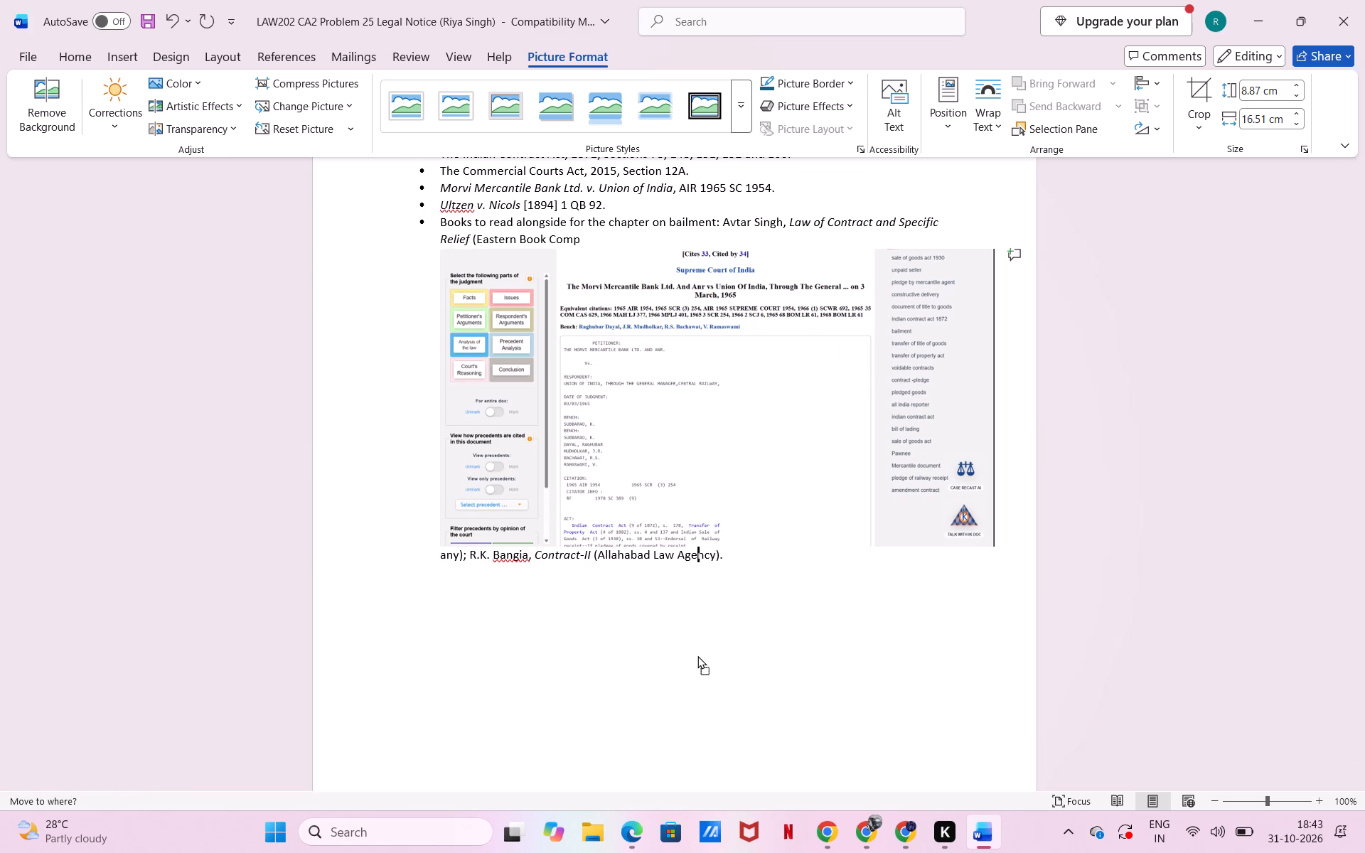
pyautogui.moveTo(697, 655); pyautogui.dragTo(697, 656)
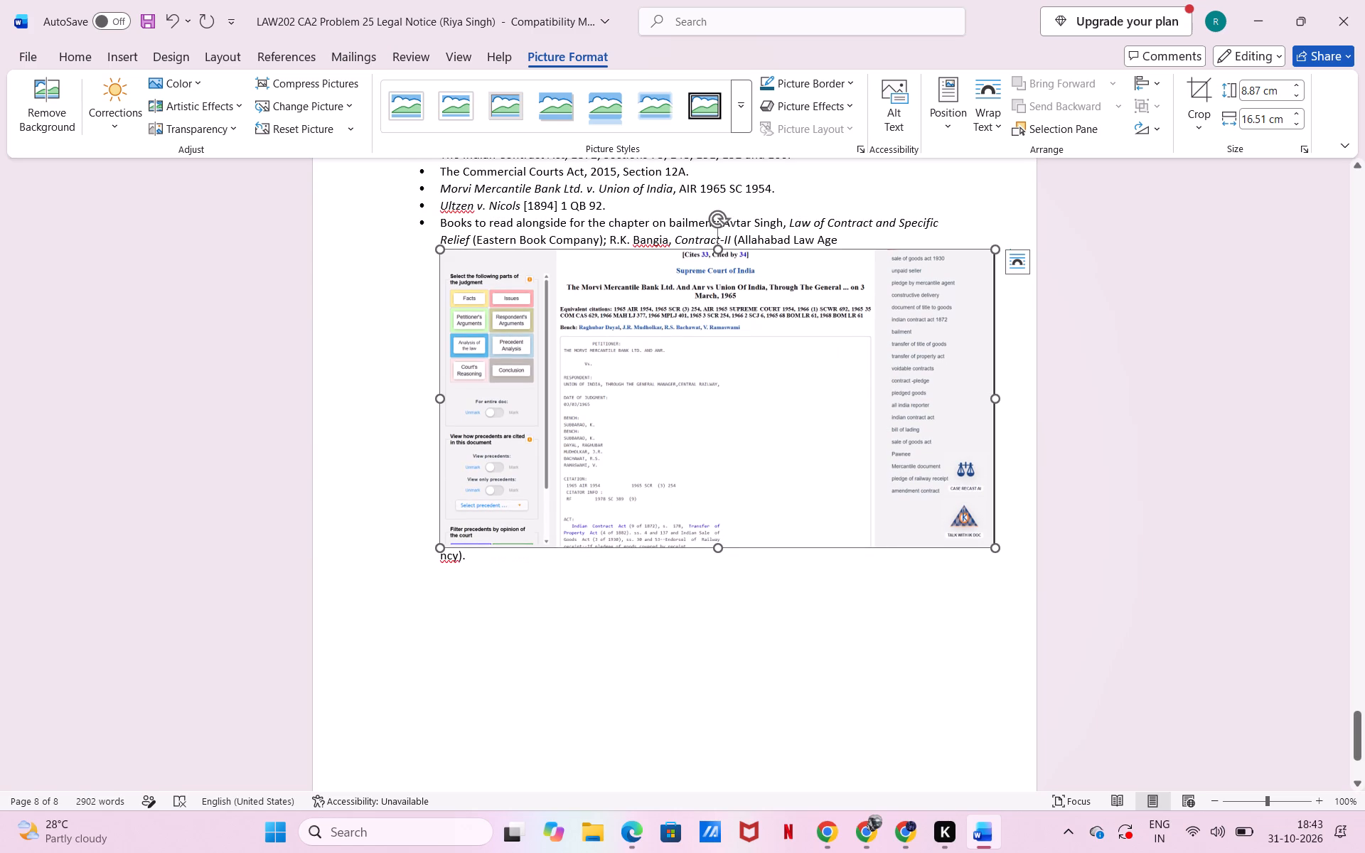
pyautogui.moveTo(739, 406); pyautogui.dragTo(773, 701)
pyautogui.click(557, 631)
pyautogui.click(557, 631)
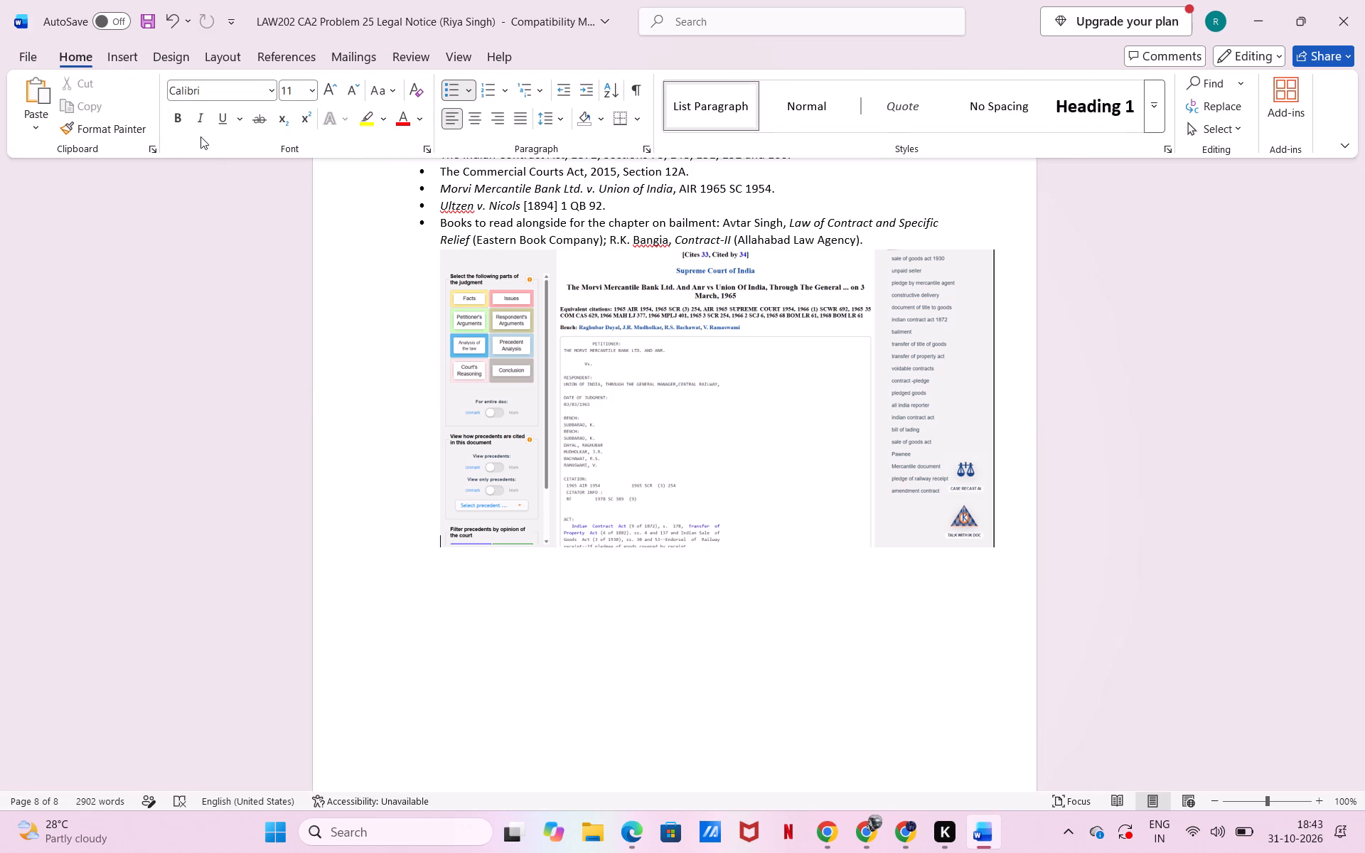
pyautogui.click(126, 61)
pyautogui.click(196, 107)
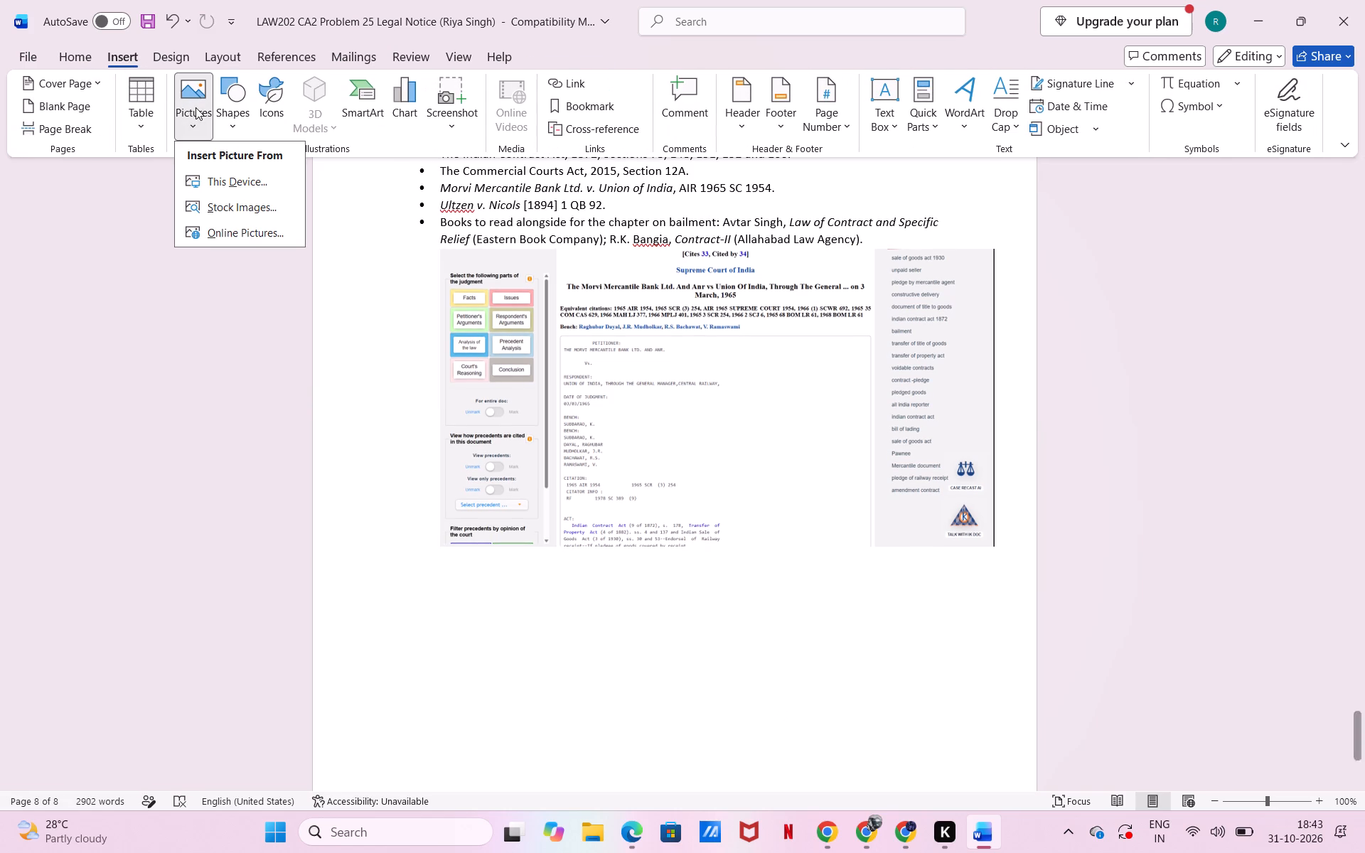
pyautogui.click(230, 188)
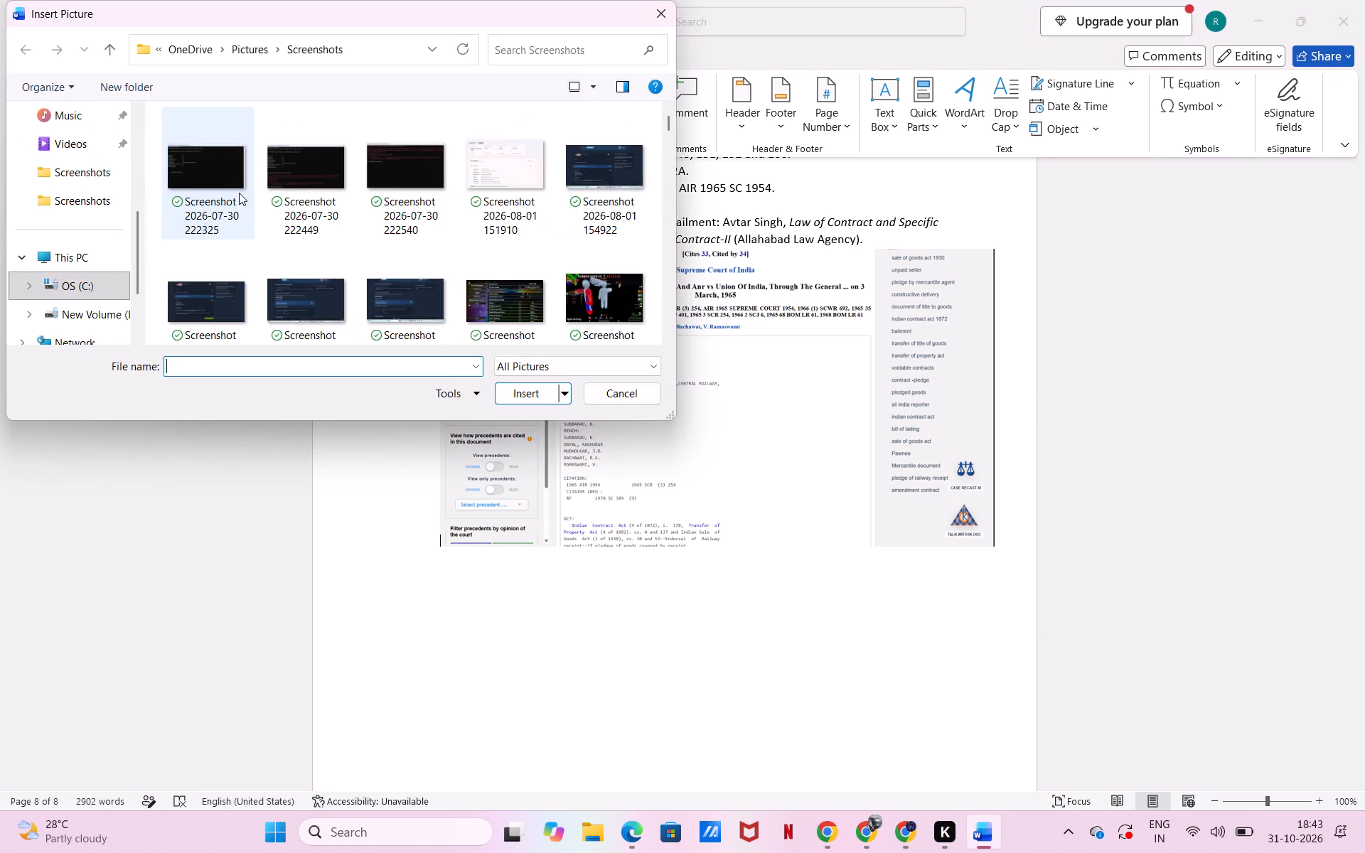
pyautogui.scroll(-18, 256, 203)
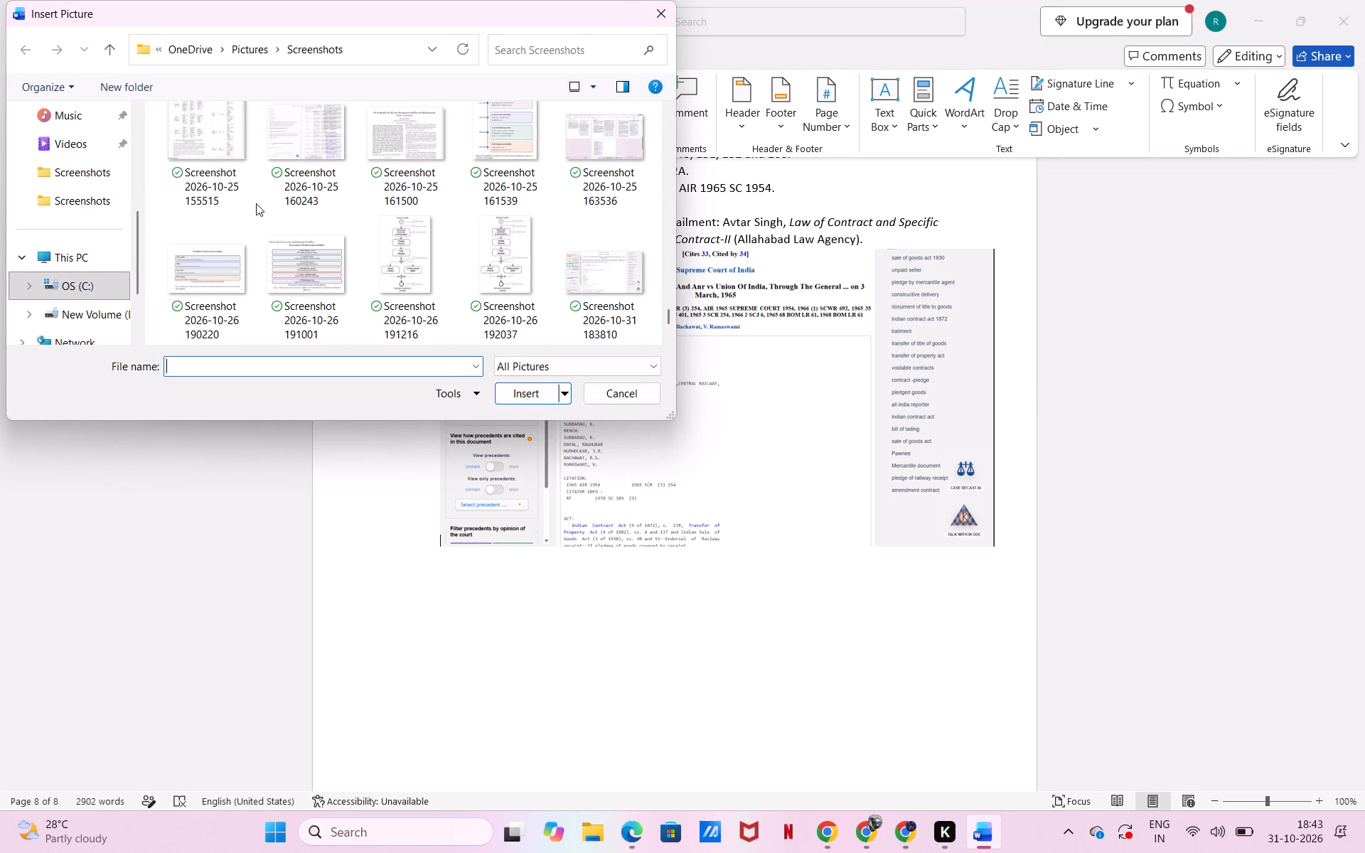
pyautogui.scroll(-16, 256, 203)
pyautogui.click(186, 252)
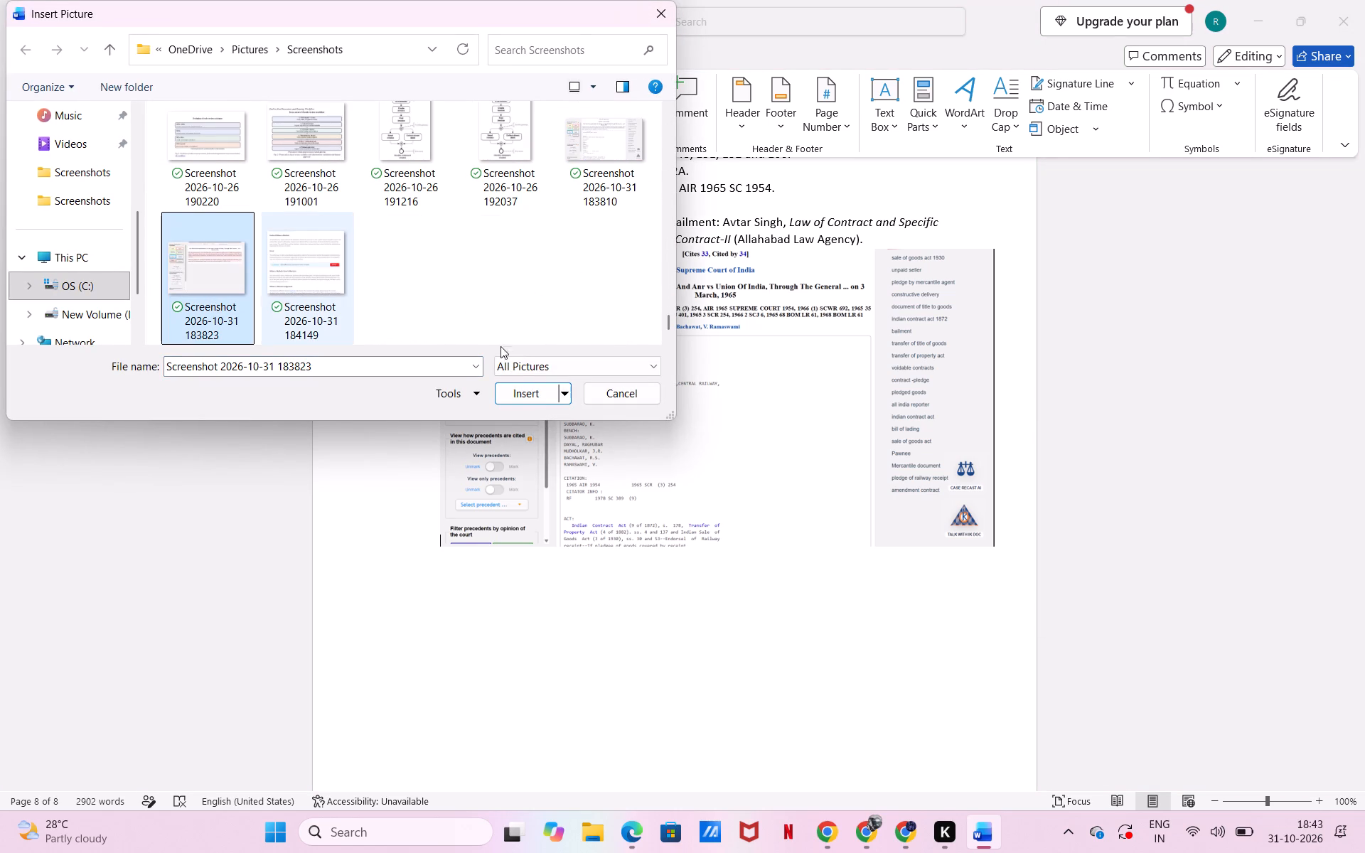
pyautogui.click(532, 388)
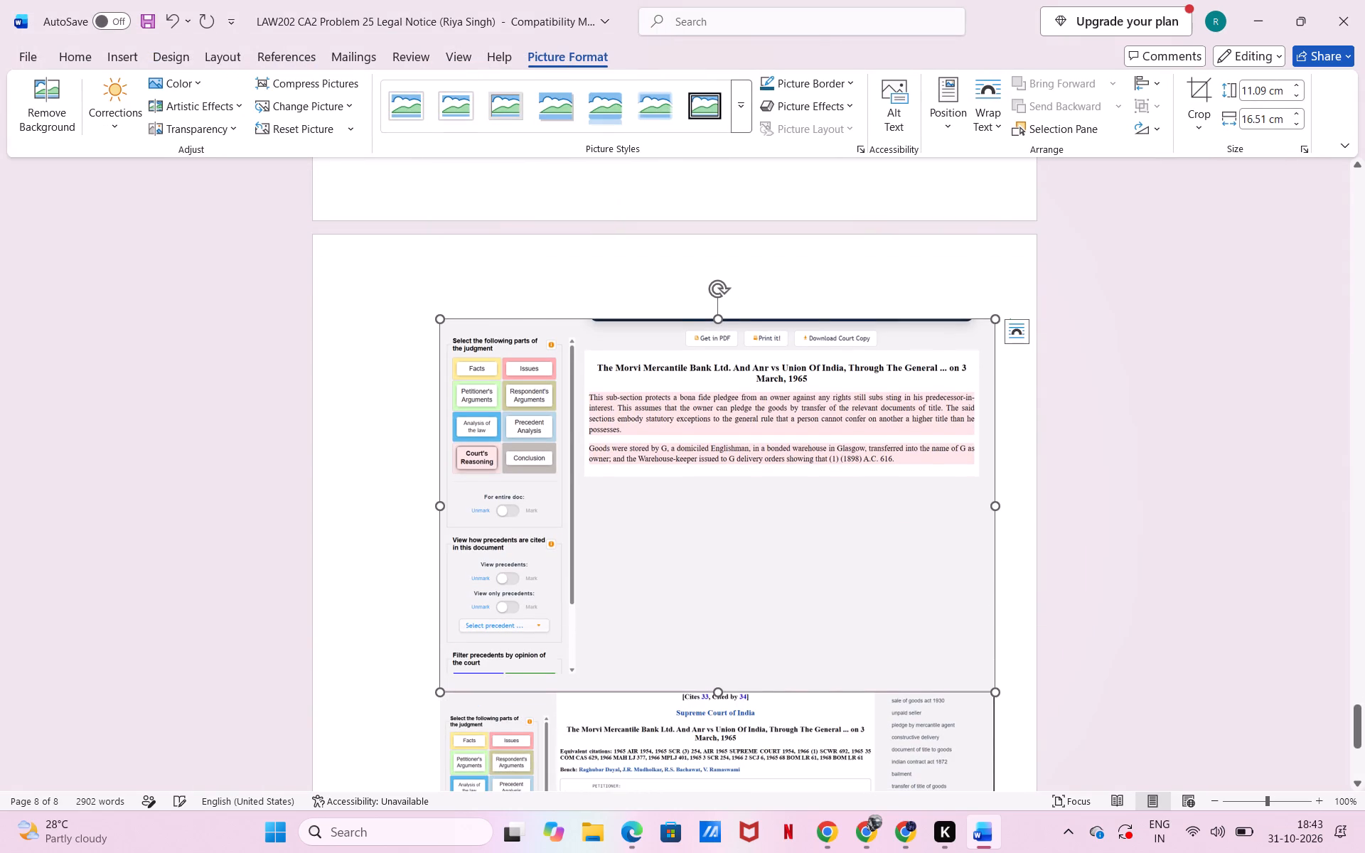
# Move the Supreme Court of India case-page screenshot up into the last Sources bullet, ahead of the Court's Reasoning screenshot.
pyautogui.scroll(1, 532, 388)
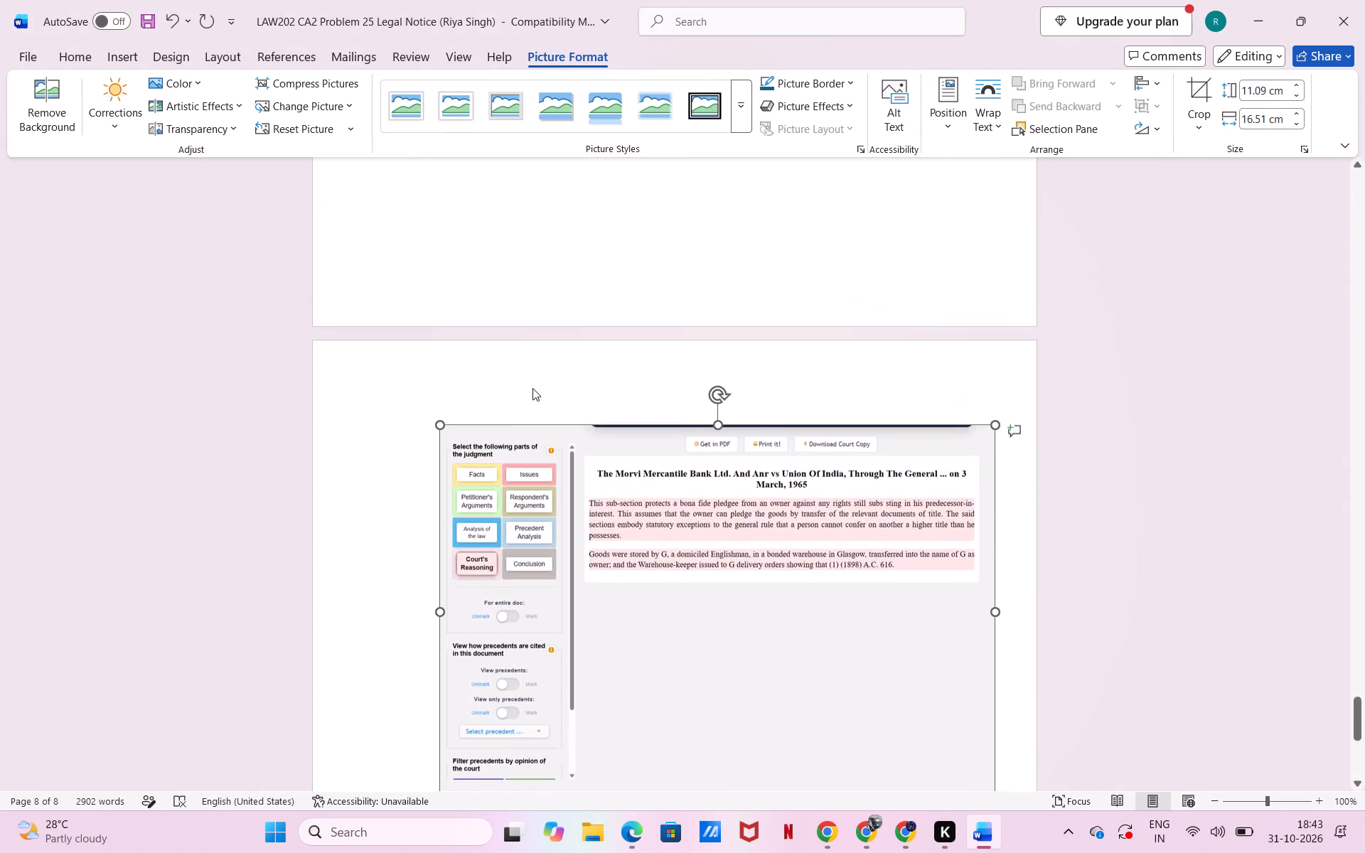
pyautogui.scroll(6, 532, 388)
pyautogui.scroll(-1, 532, 388)
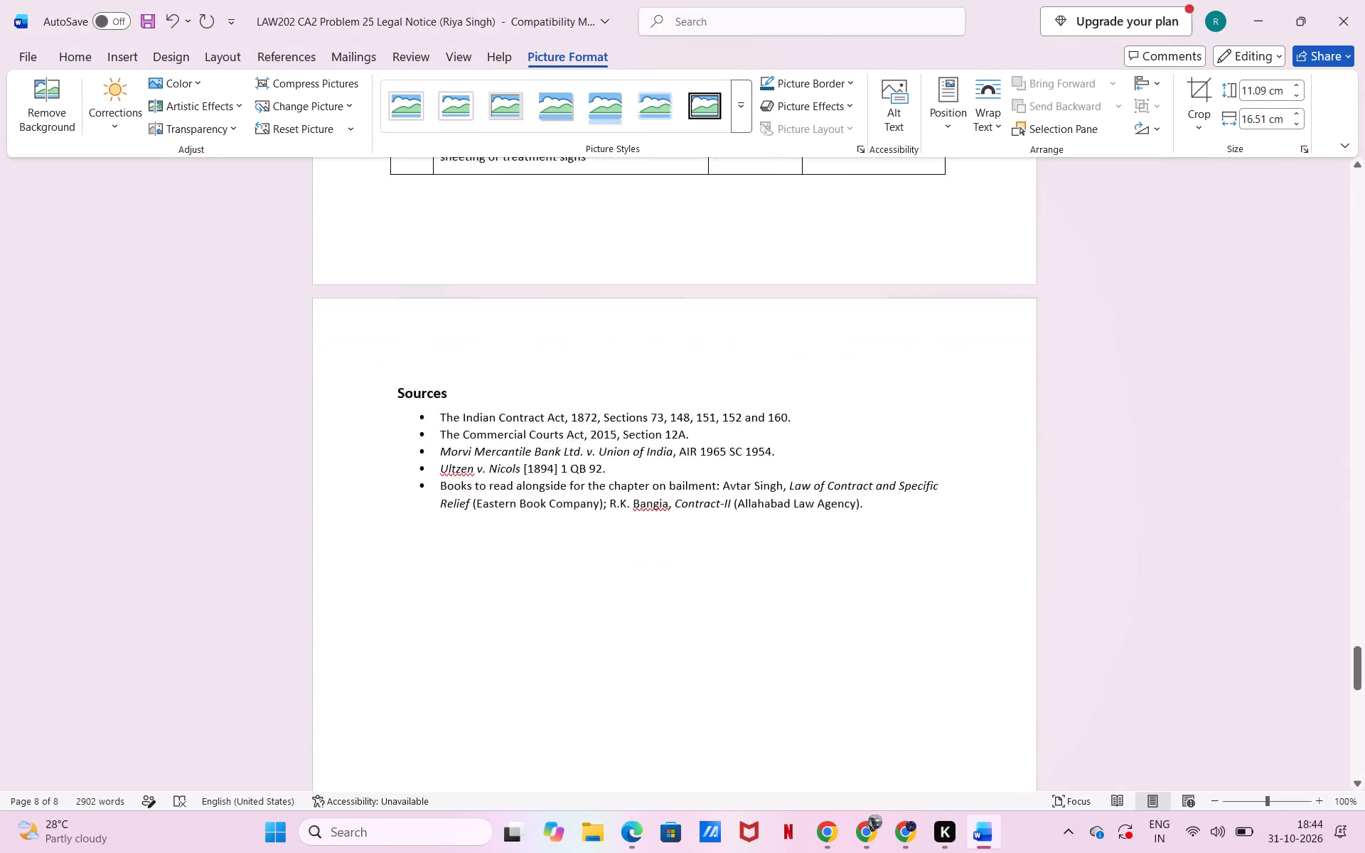
pyautogui.scroll(-2, 532, 388)
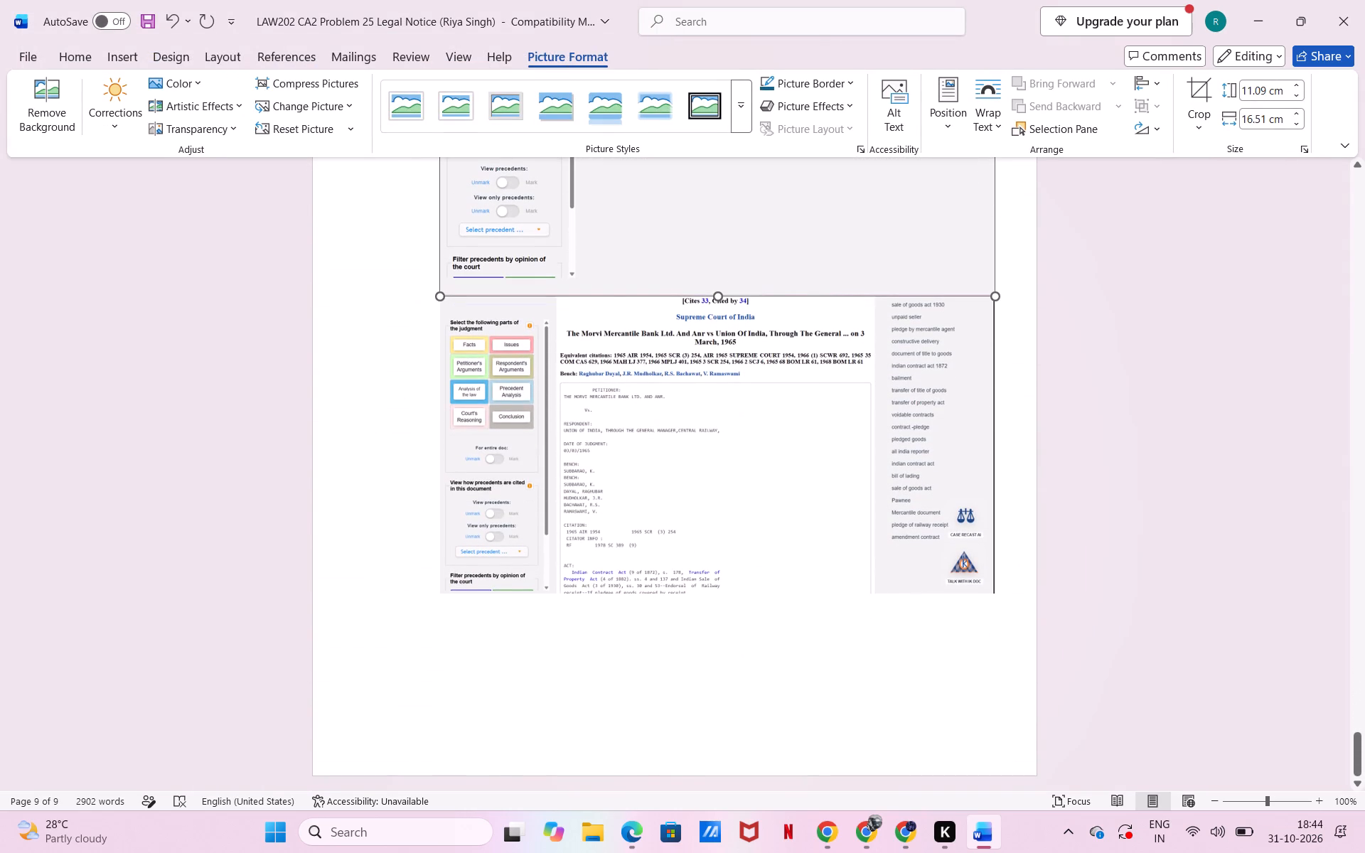
pyautogui.moveTo(649, 419); pyautogui.dragTo(598, 151)
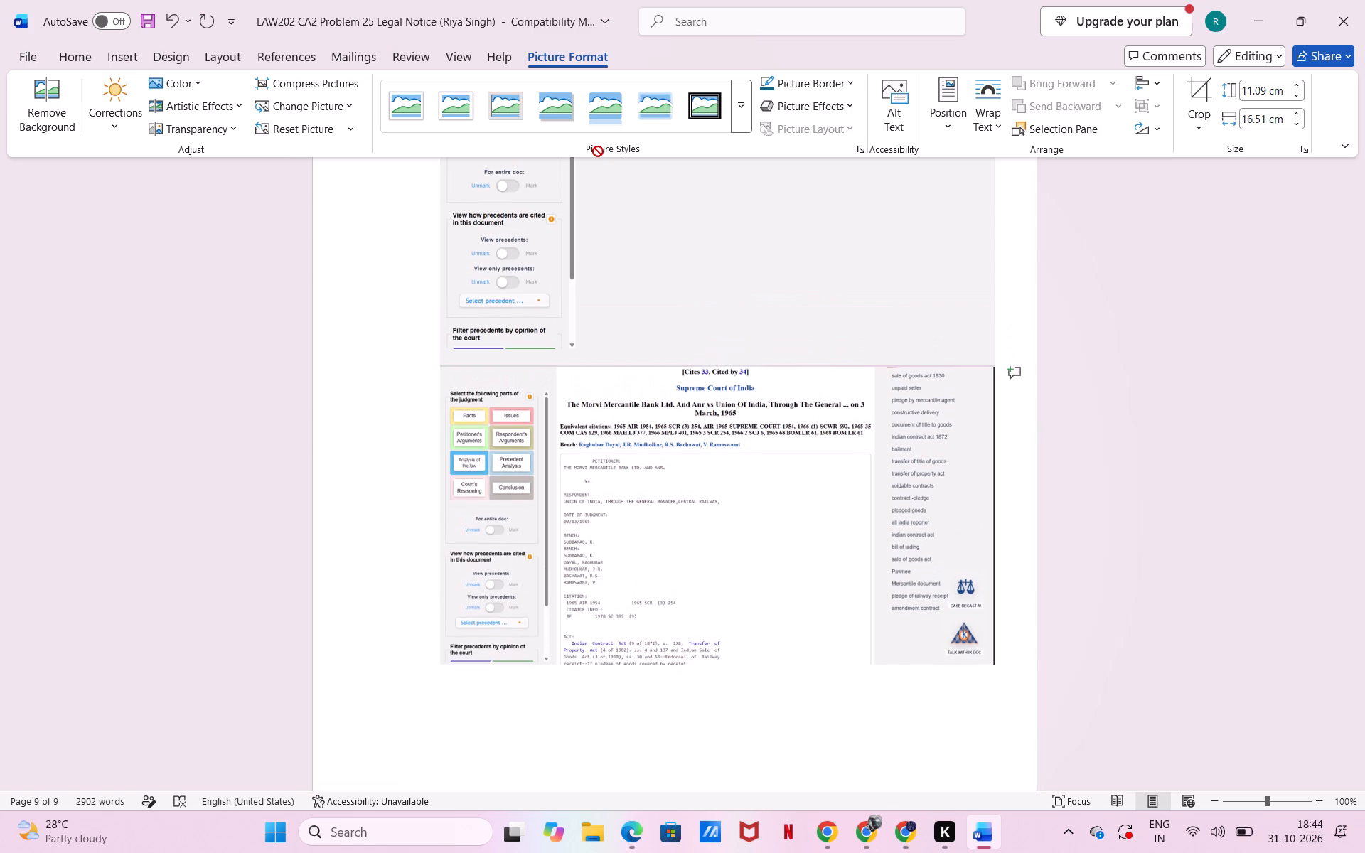
pyautogui.moveTo(598, 151); pyautogui.dragTo(570, 0)
pyautogui.scroll(-1, 606, 196)
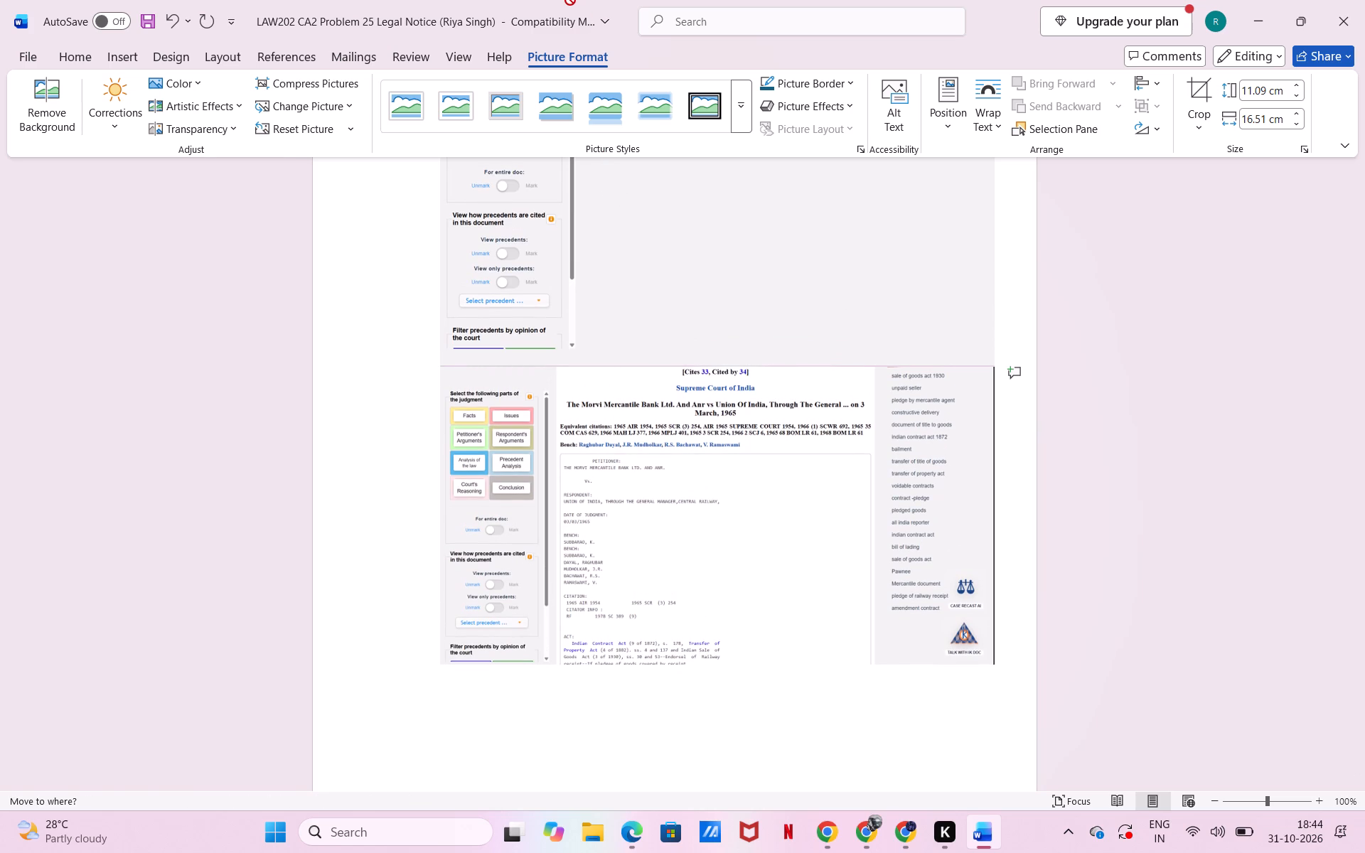
pyautogui.scroll(-1, 570, 0)
pyautogui.moveTo(570, 0); pyautogui.dragTo(605, 510)
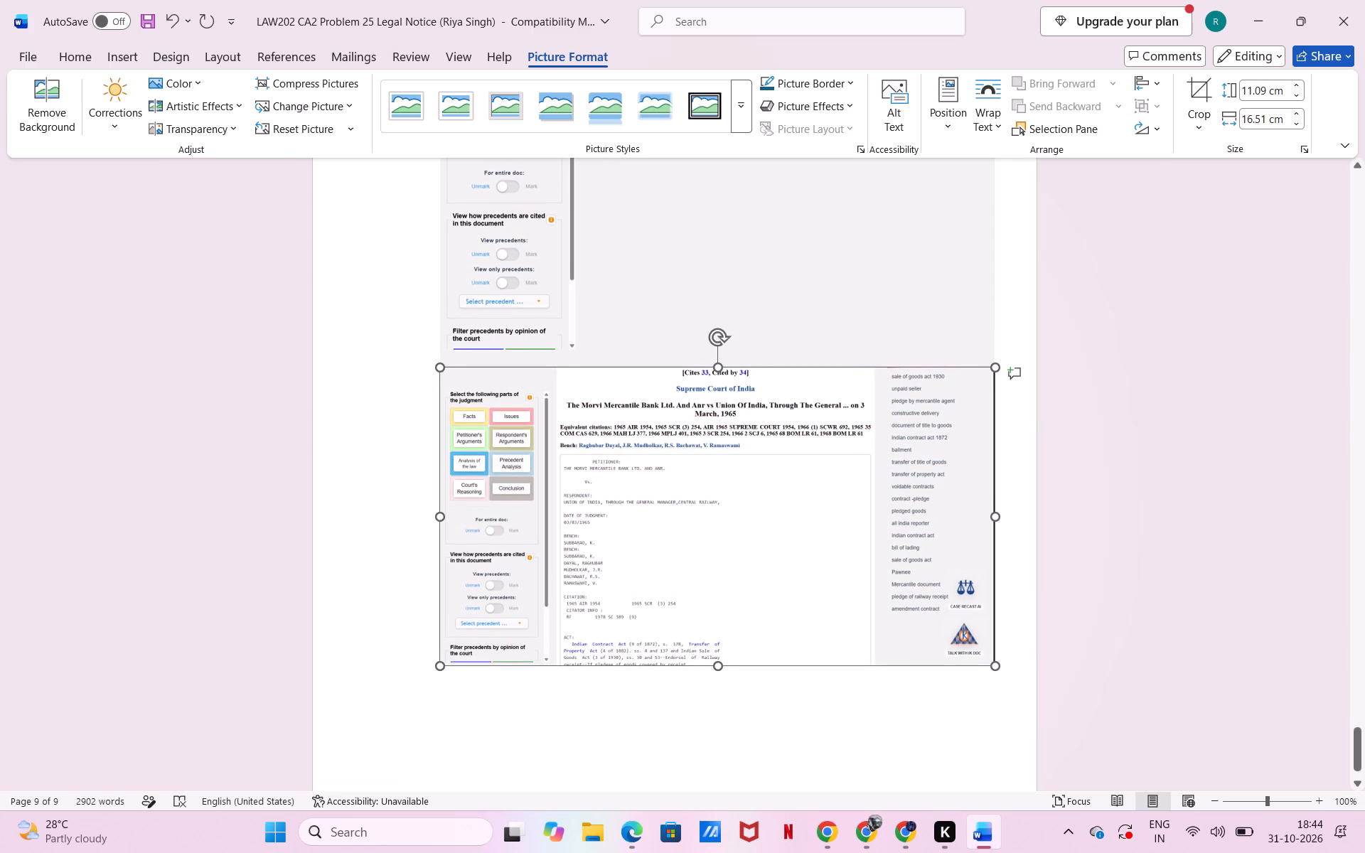
pyautogui.scroll(2, 605, 510)
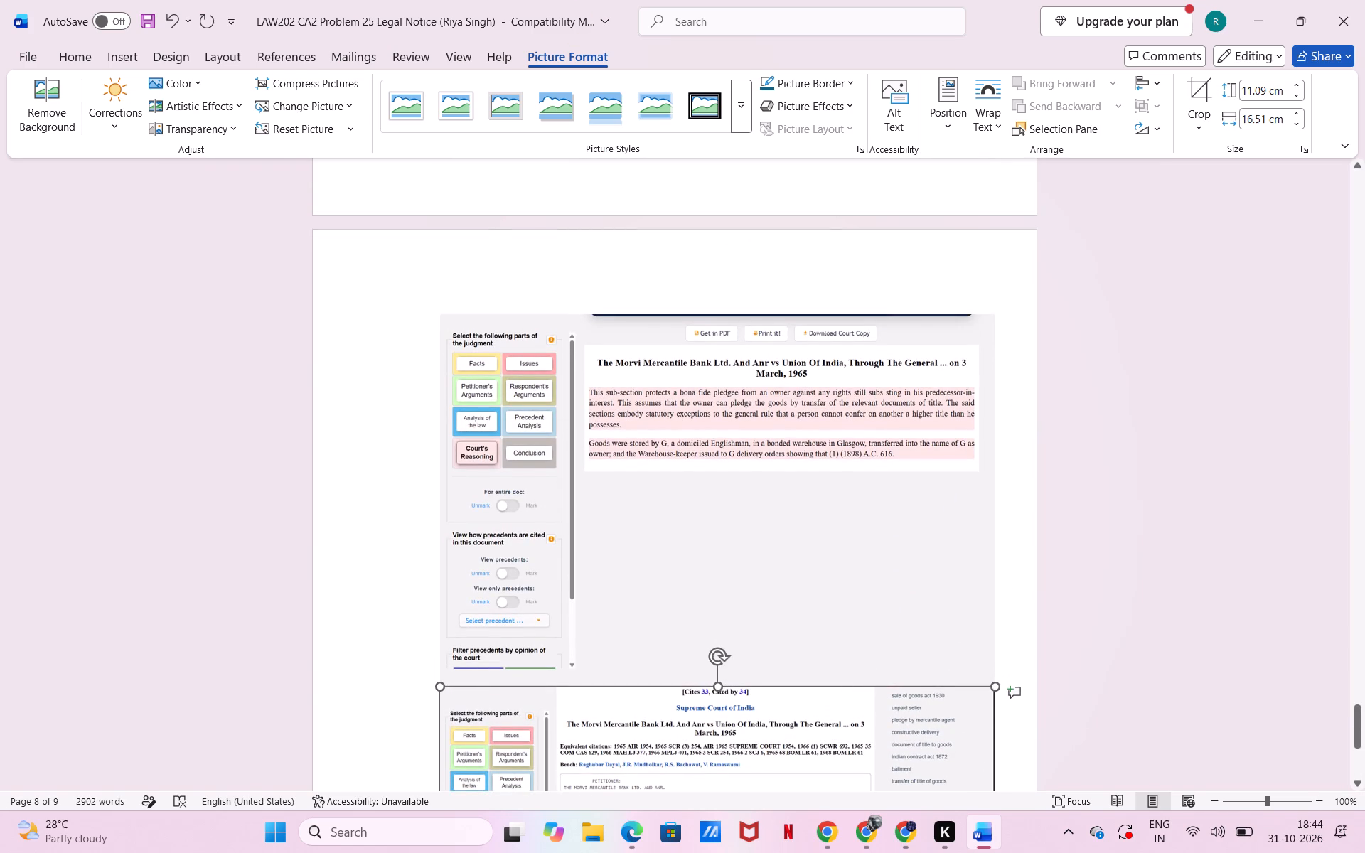
pyautogui.moveTo(659, 744); pyautogui.dragTo(758, 100)
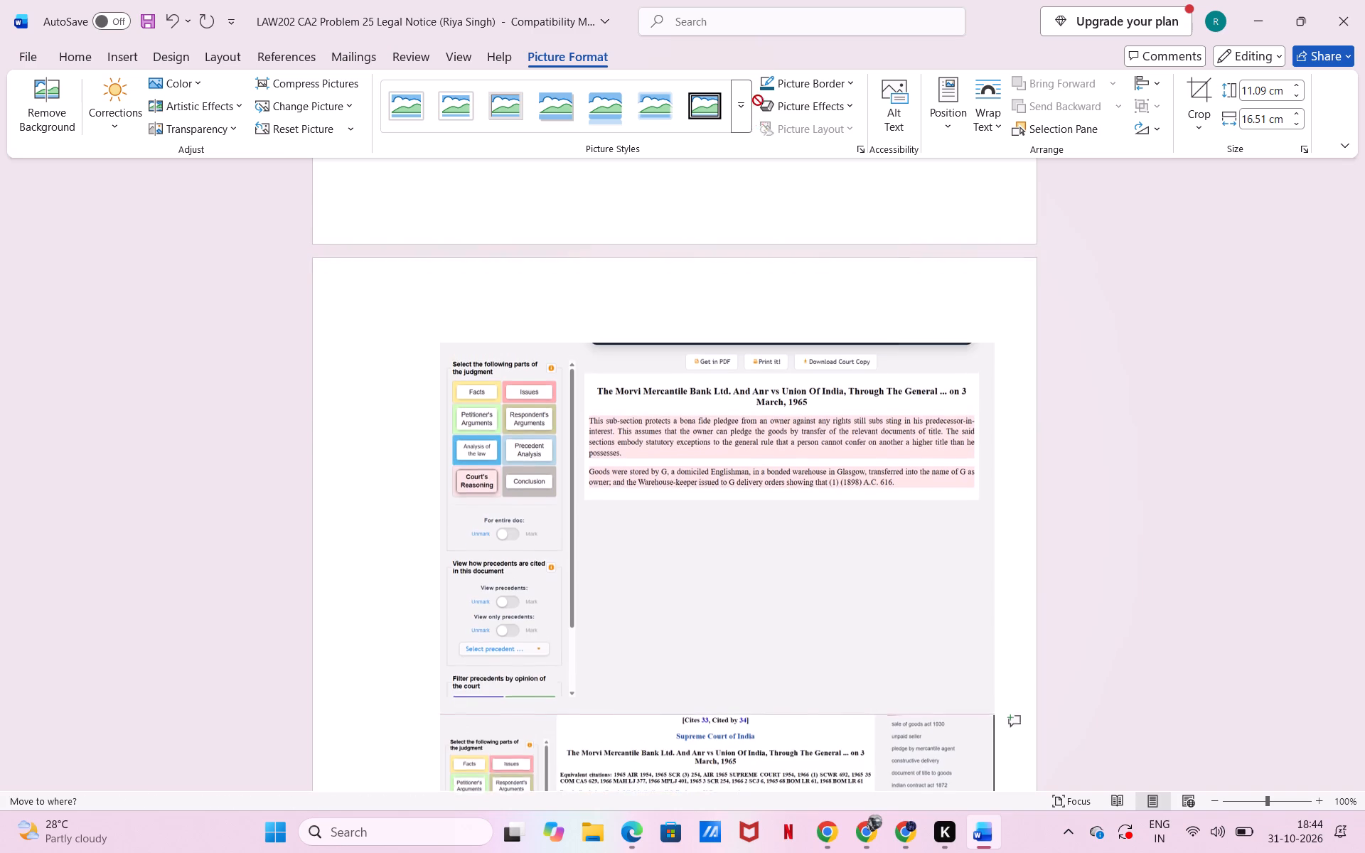
pyautogui.moveTo(758, 100); pyautogui.dragTo(771, 181)
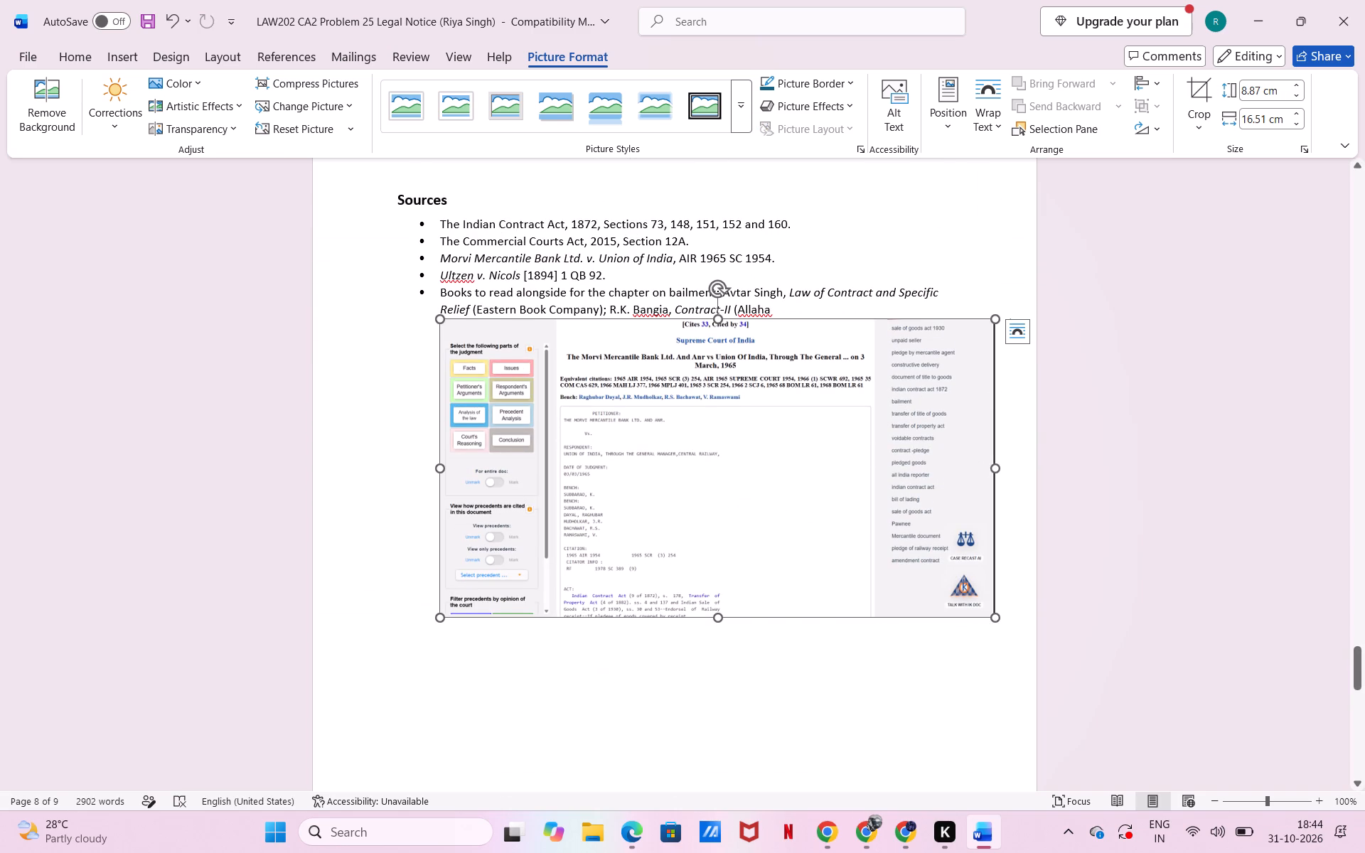
# Copy the split-off "bad Law Agency)." text to directly after "(Allaha" in the last Sources bullet and close the gap between them.
pyautogui.scroll(-4, 782, 598)
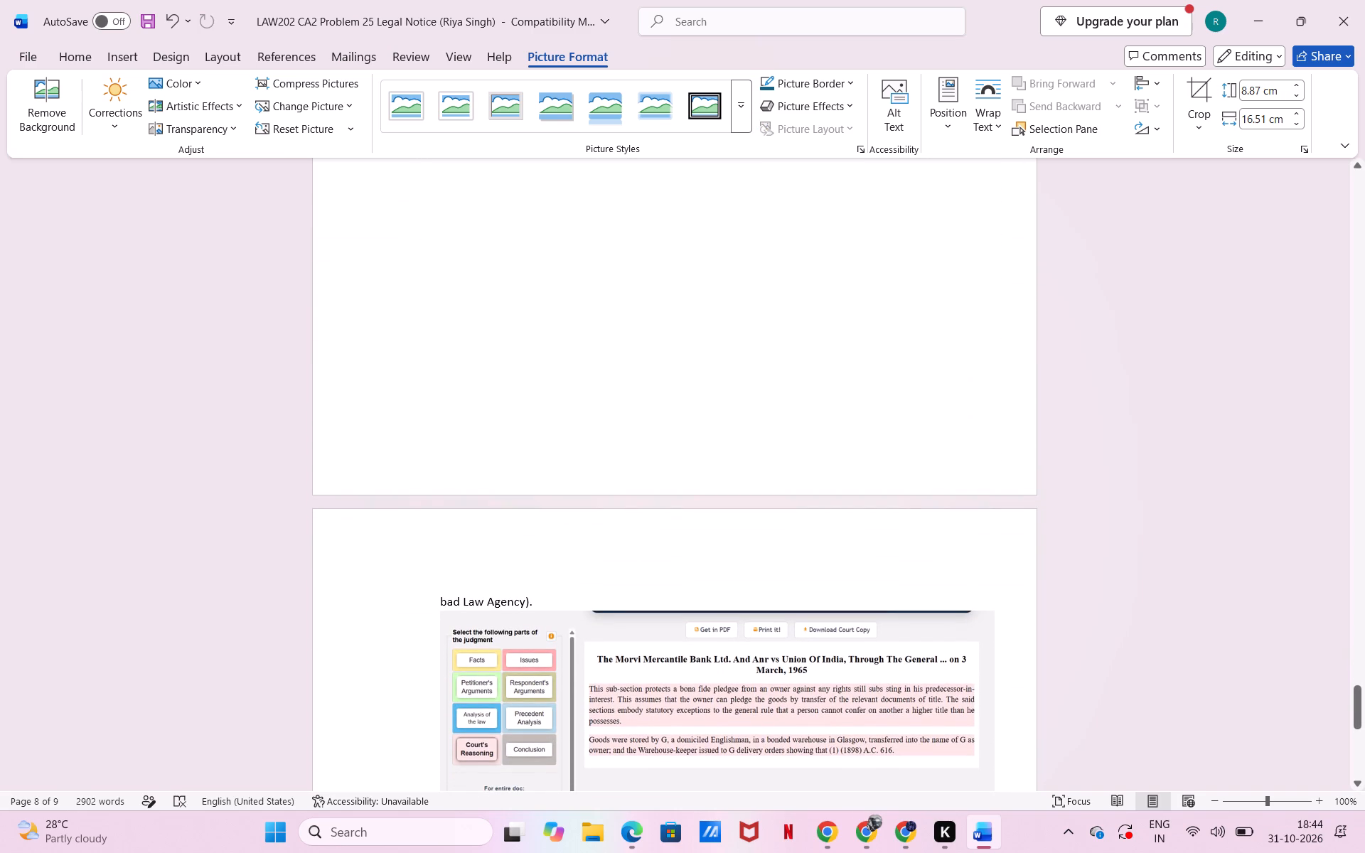
pyautogui.moveTo(540, 603); pyautogui.dragTo(419, 609)
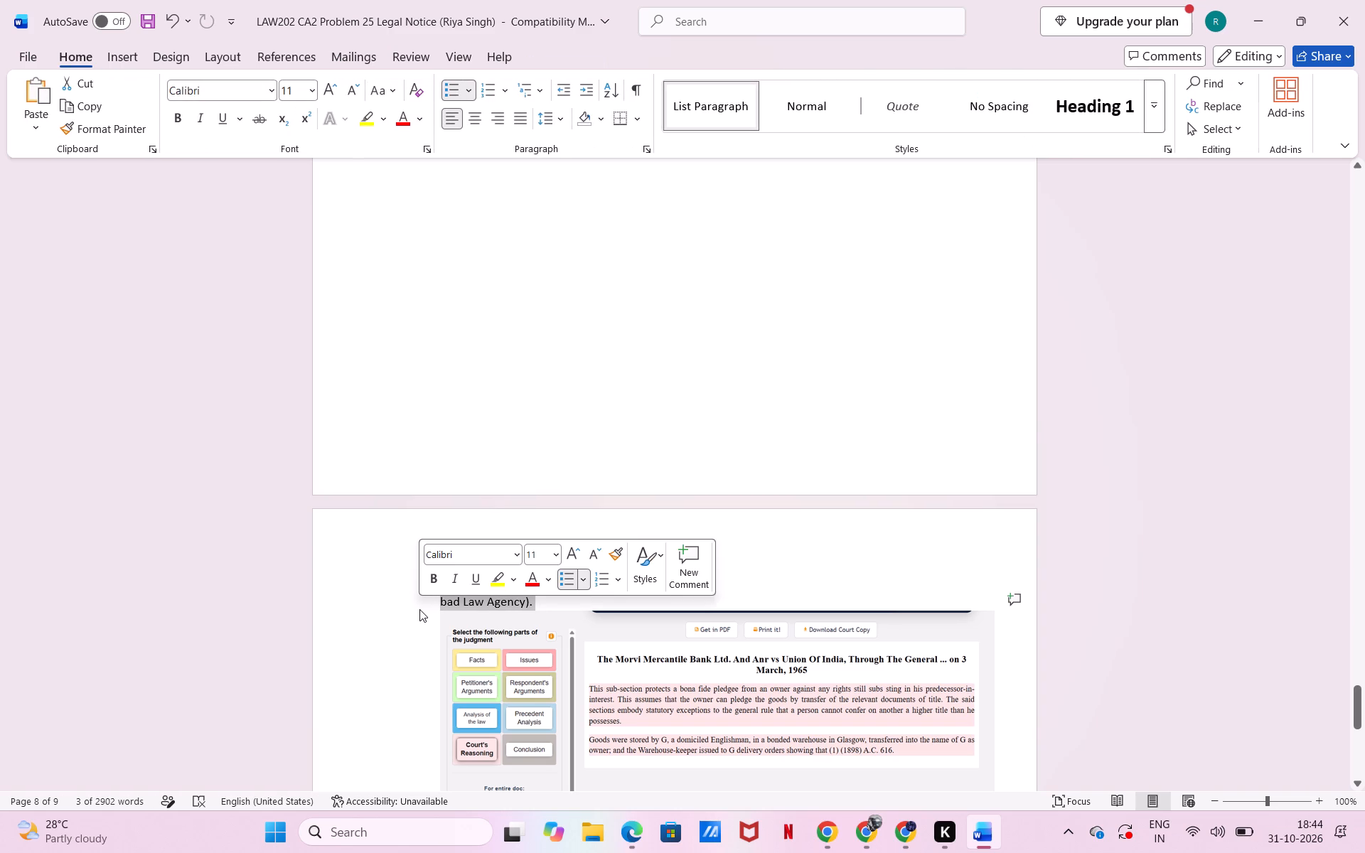
pyautogui.hotkey('ctrl', 'c')
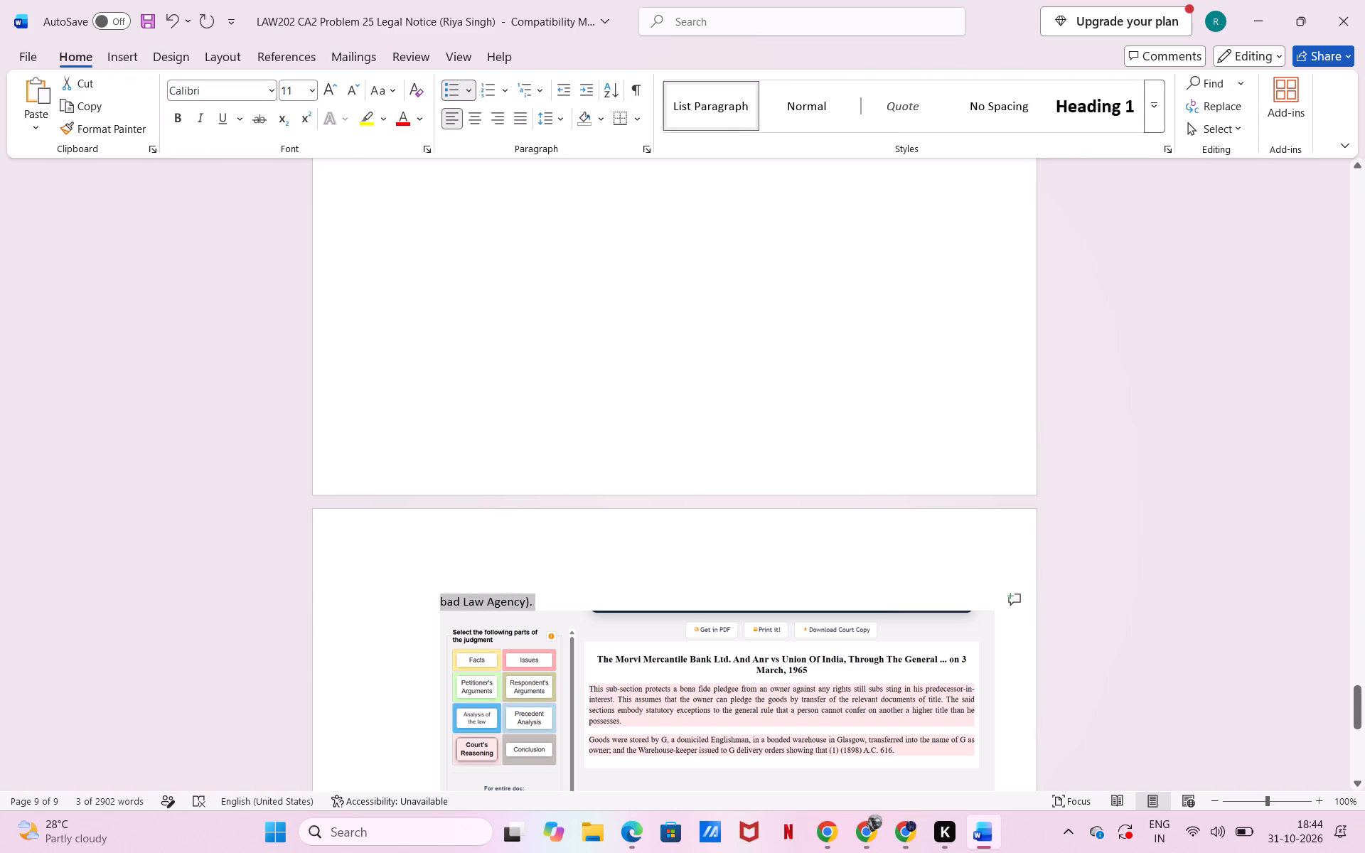
pyautogui.scroll(4, 618, 365)
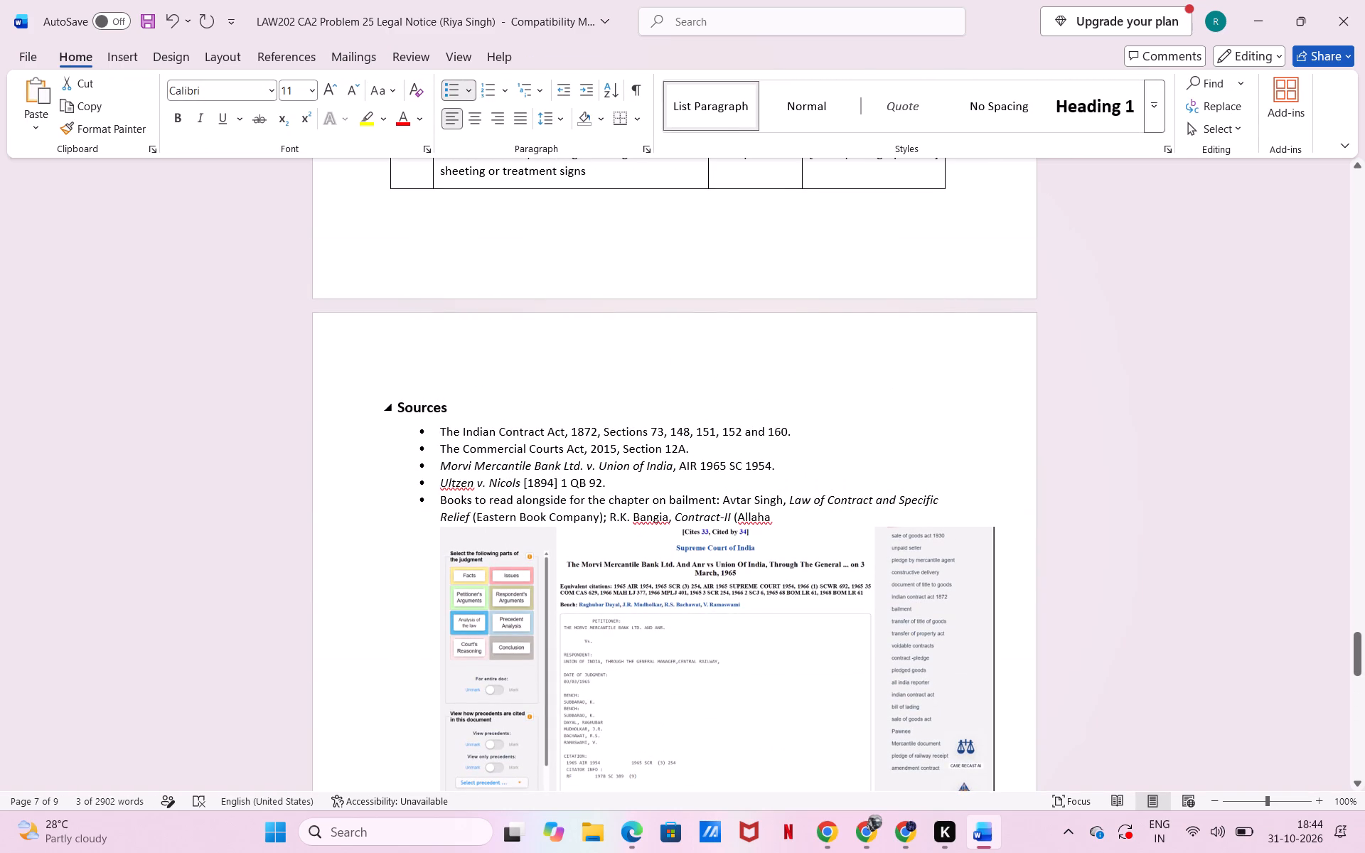
pyautogui.click(795, 522)
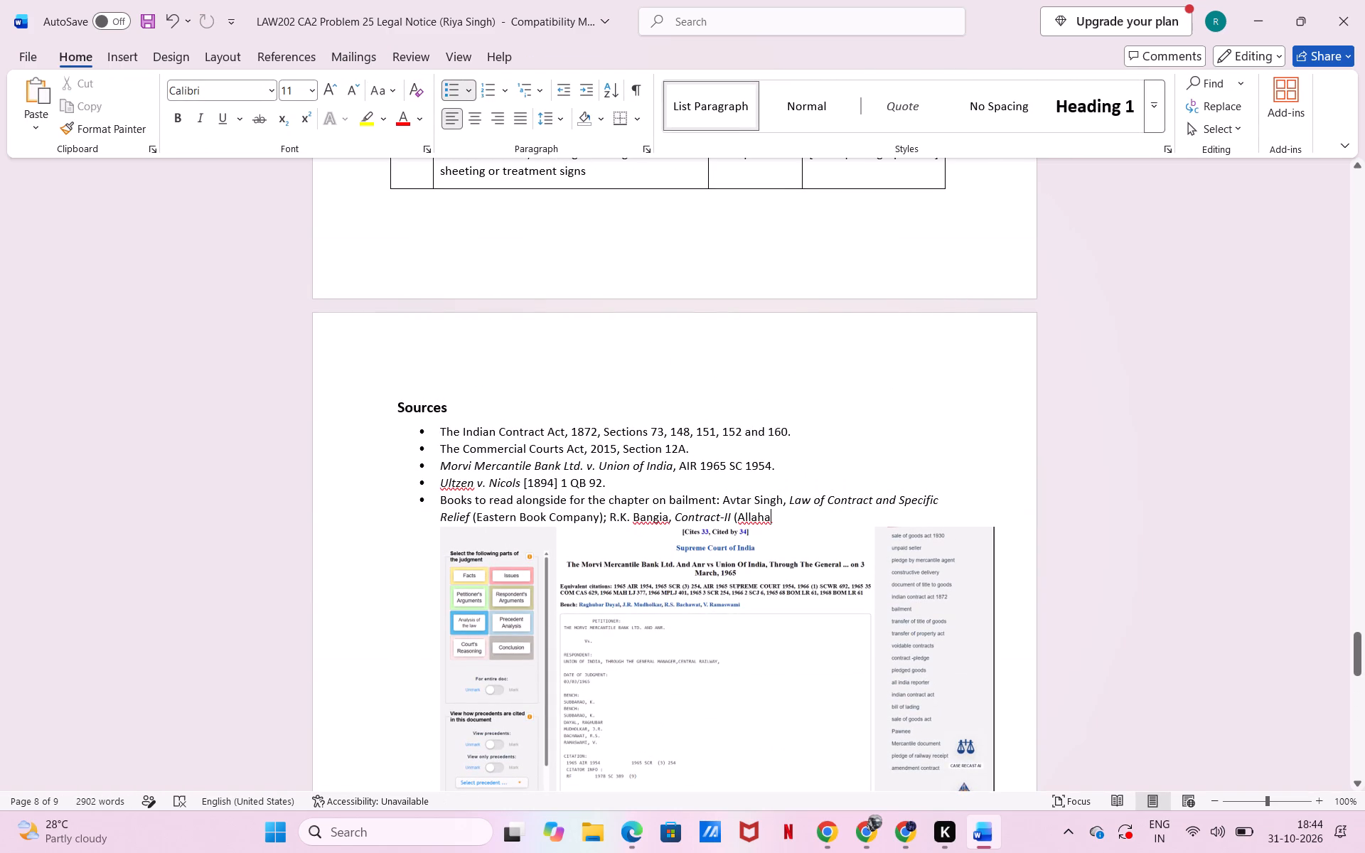
pyautogui.hotkey('ctrl', 'v')
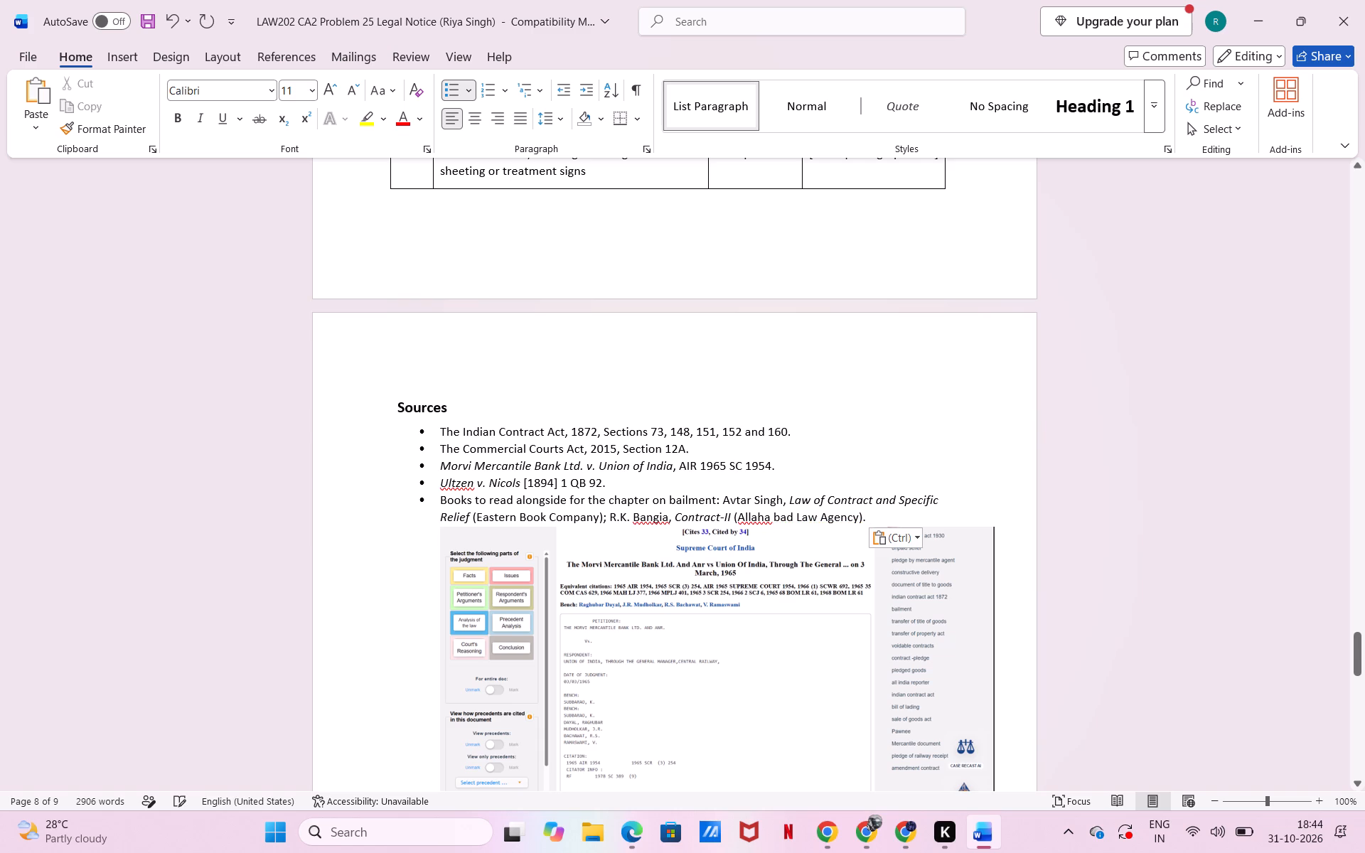
pyautogui.scroll(-1, 795, 522)
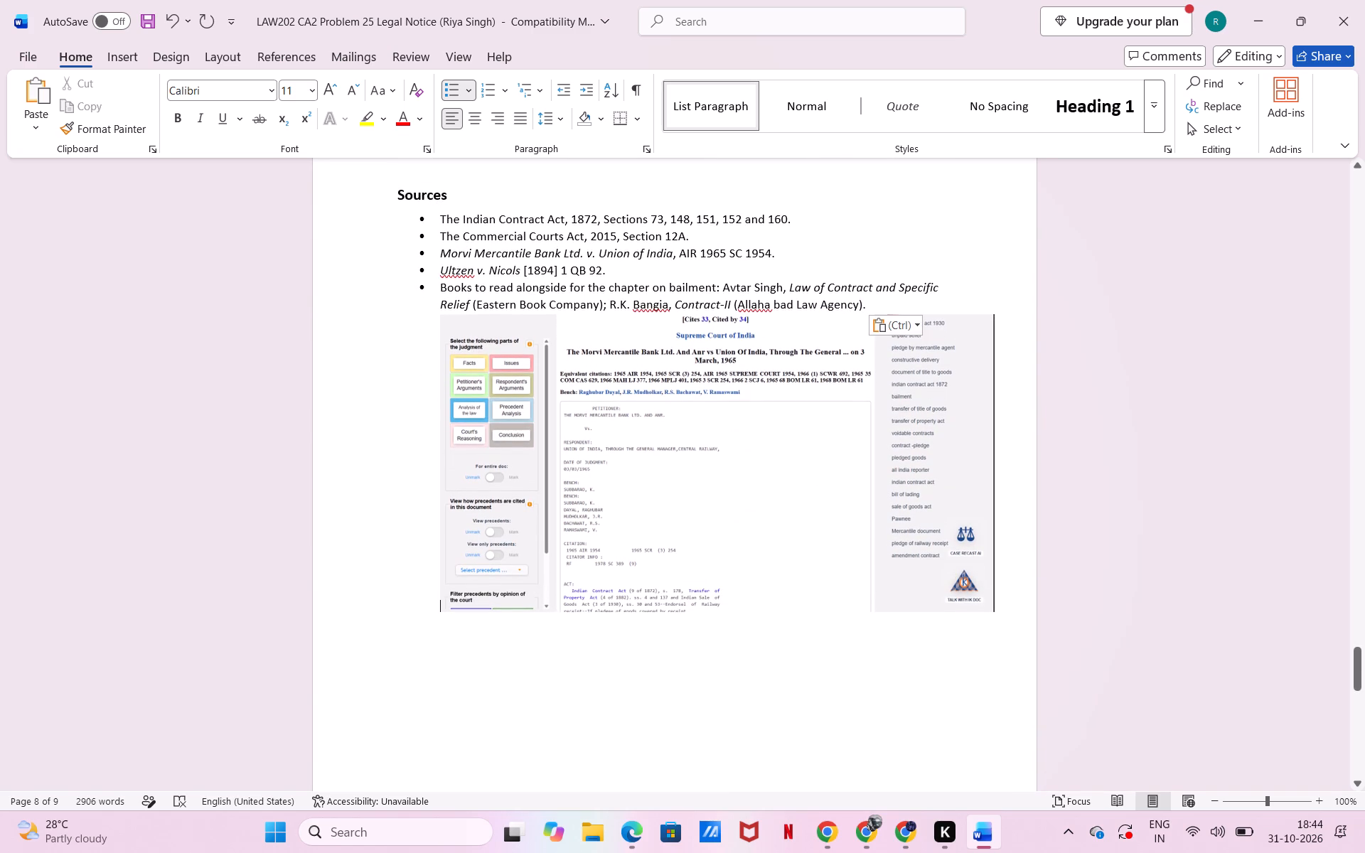
pyautogui.click(775, 304)
pyautogui.press('BackSpace')
# Delete the leftover "bad Law Agency)." text above the Court's Reasoning screenshot.
pyautogui.scroll(-2, 775, 304)
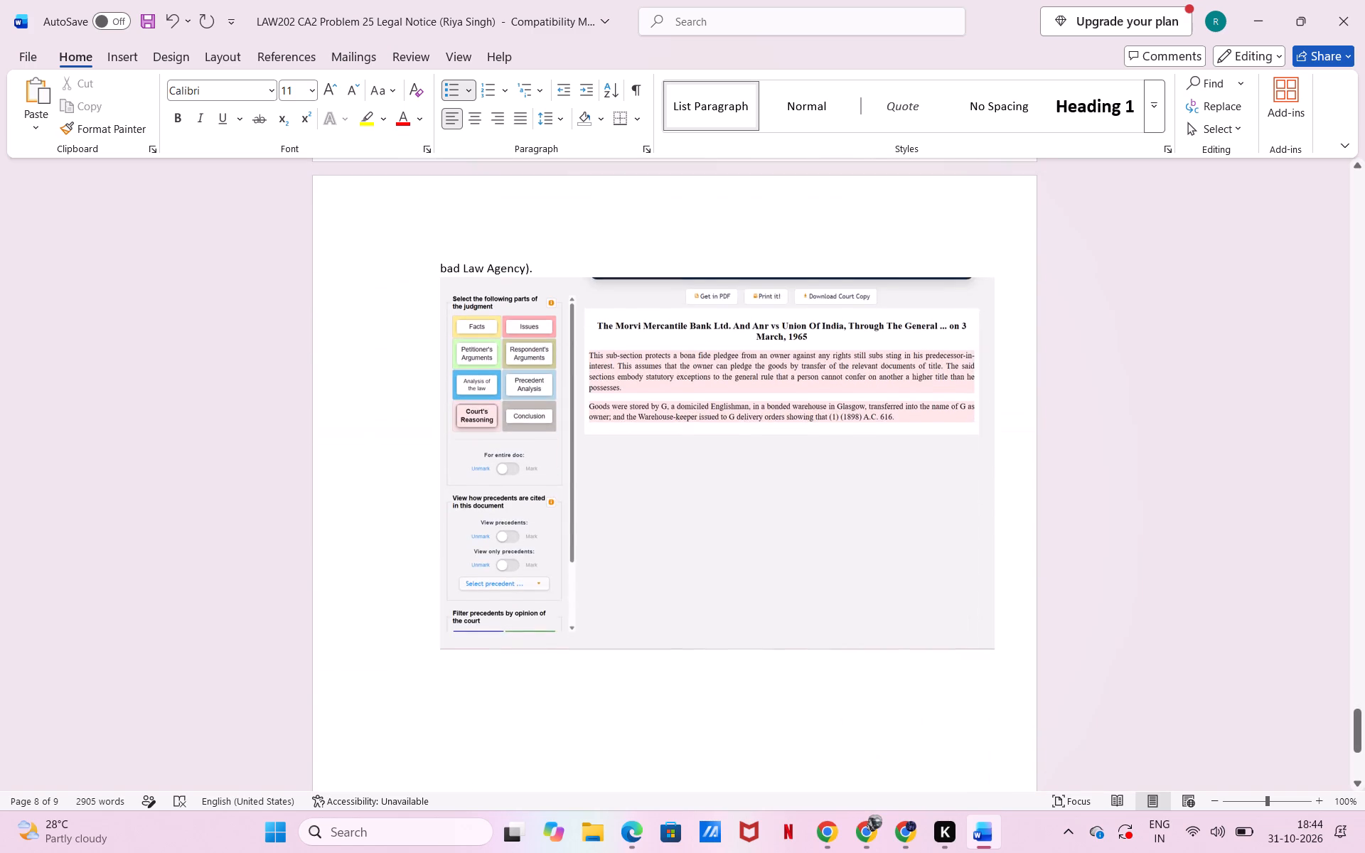
pyautogui.scroll(-1, 775, 304)
pyautogui.click(559, 312)
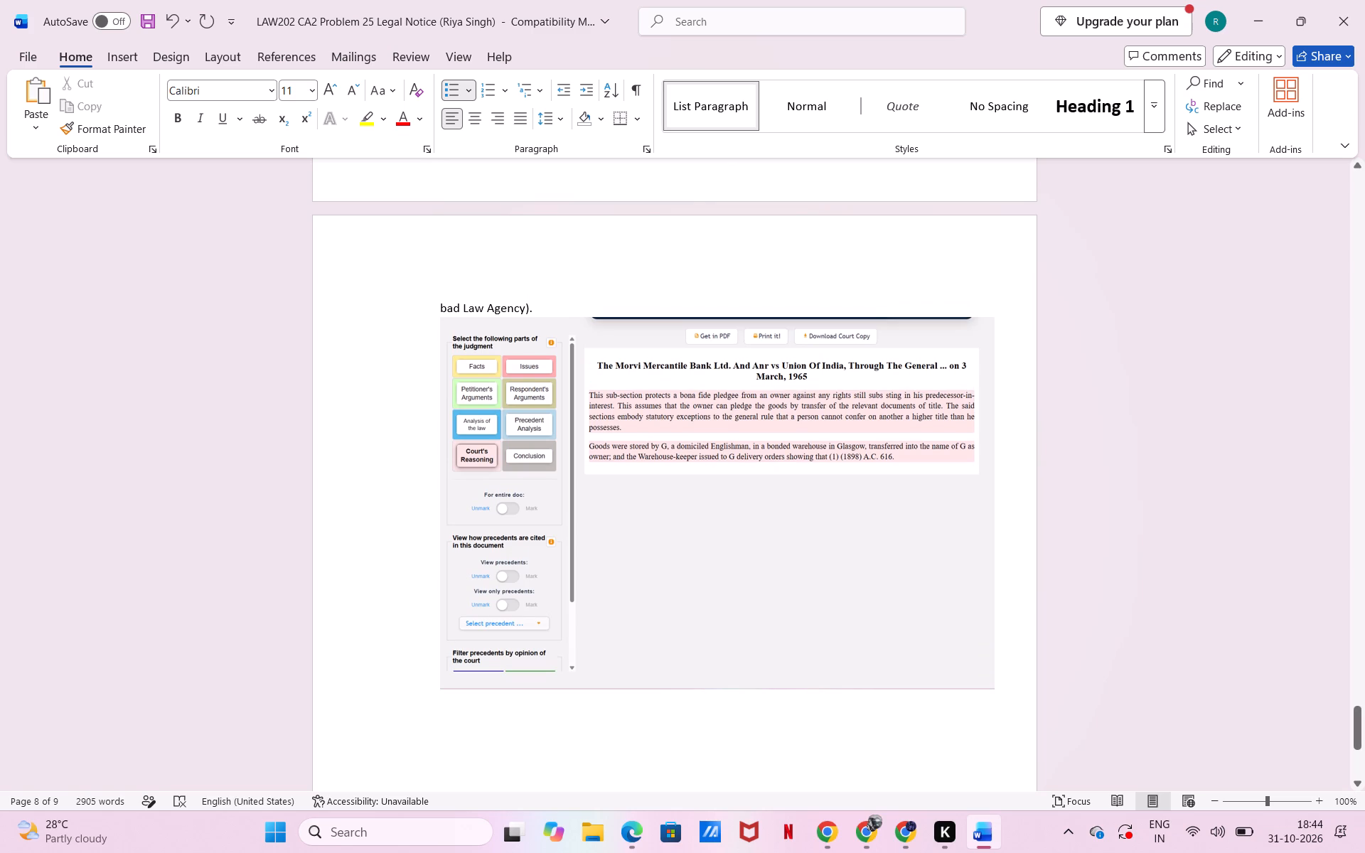
pyautogui.press('BackSpace')
pyautogui.press('BackSpace')
pyautogui.press('BackSpace')
pyautogui.press('BackSpace')
pyautogui.press('BackSpace')
pyautogui.press('BackSpace')
pyautogui.press('BackSpace')
pyautogui.press('BackSpace')
pyautogui.press('BackSpace')
pyautogui.press('BackSpace')
pyautogui.press('BackSpace')
pyautogui.press('BackSpace')
pyautogui.press('BackSpace')
pyautogui.press('BackSpace')
pyautogui.press('BackSpace')
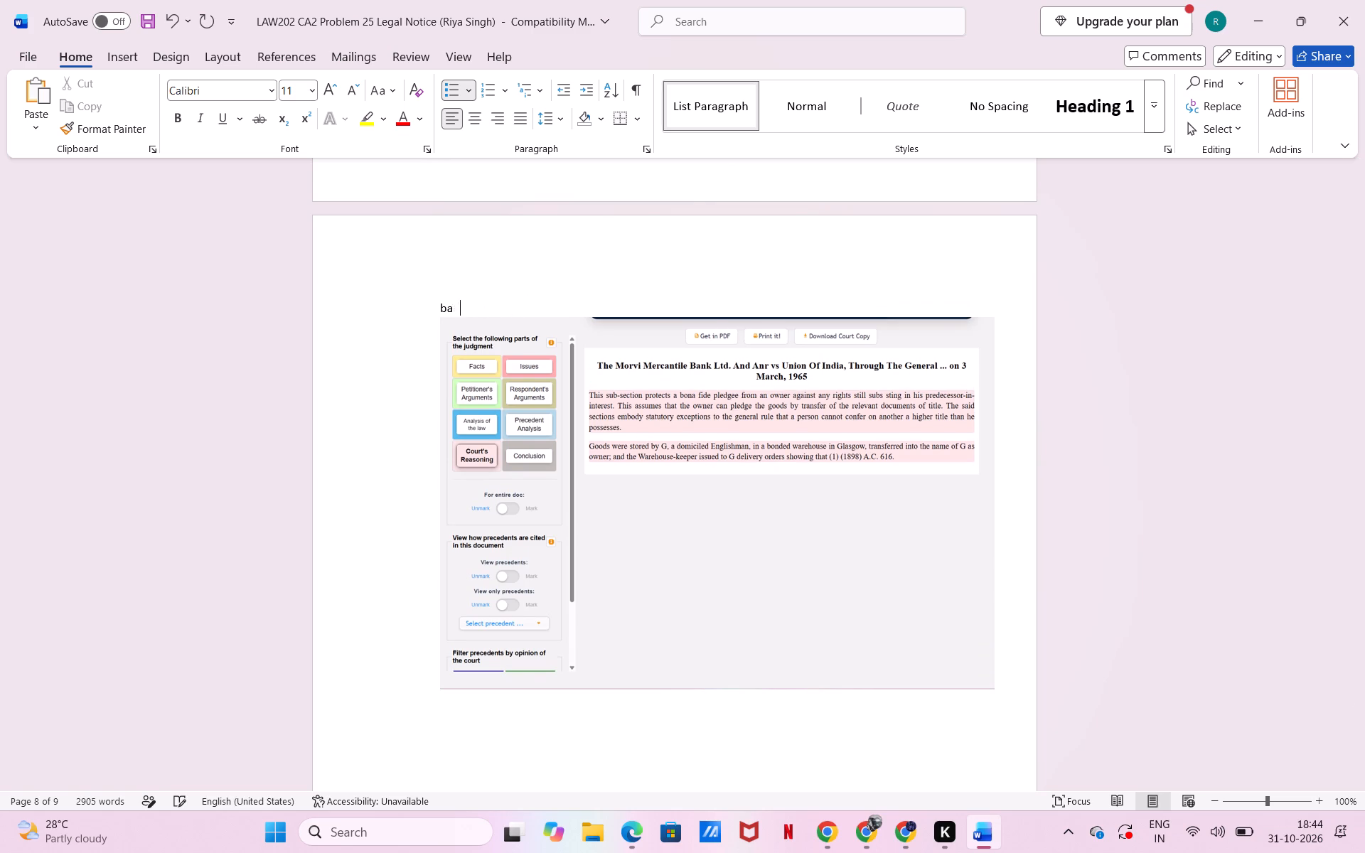
pyautogui.press('BackSpace')
pyautogui.press('BackSpace')
# Insert a paragraph break between the Supreme Court case-page screenshot and the Court's Reasoning screenshot.
pyautogui.scroll(1, 559, 312)
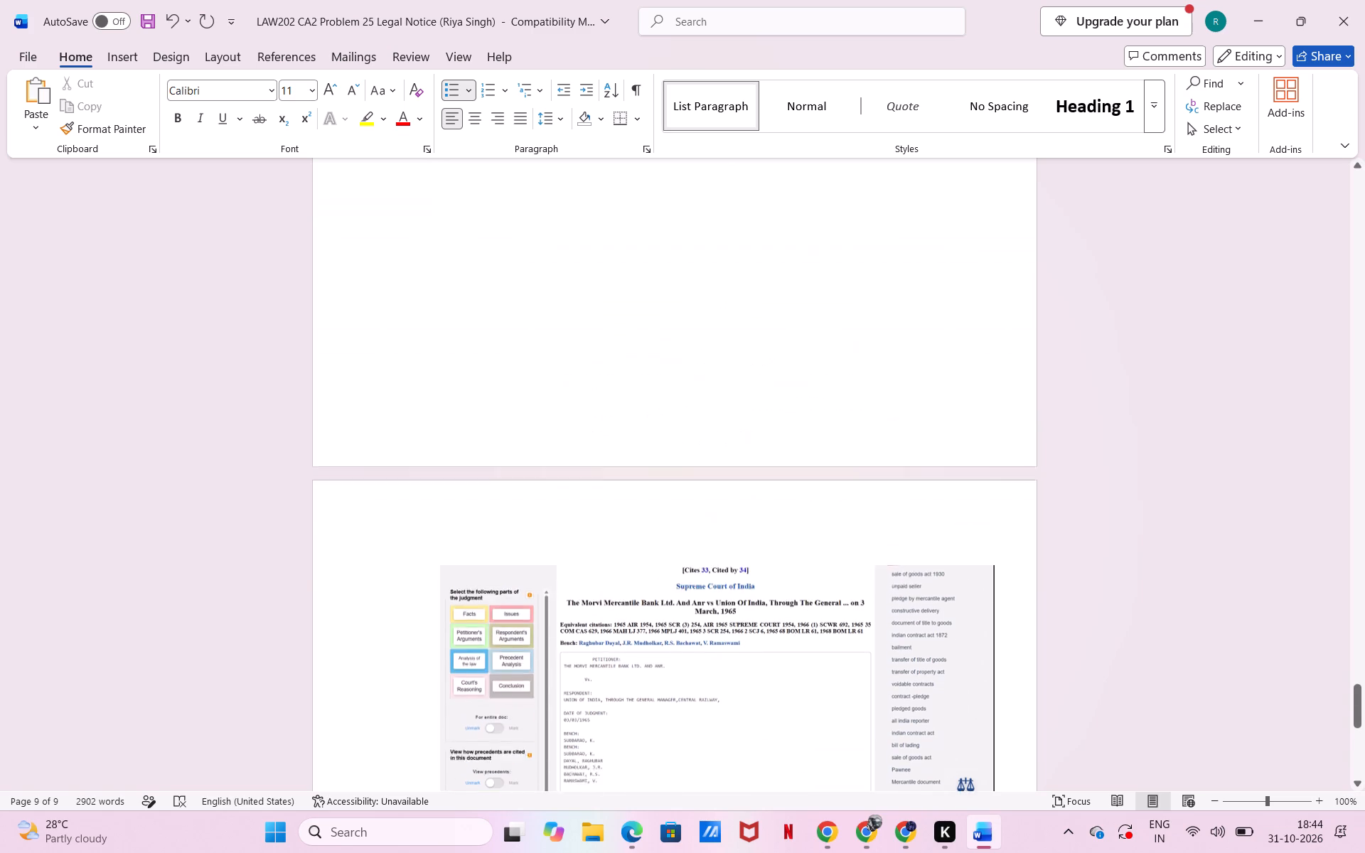
pyautogui.scroll(3, 559, 312)
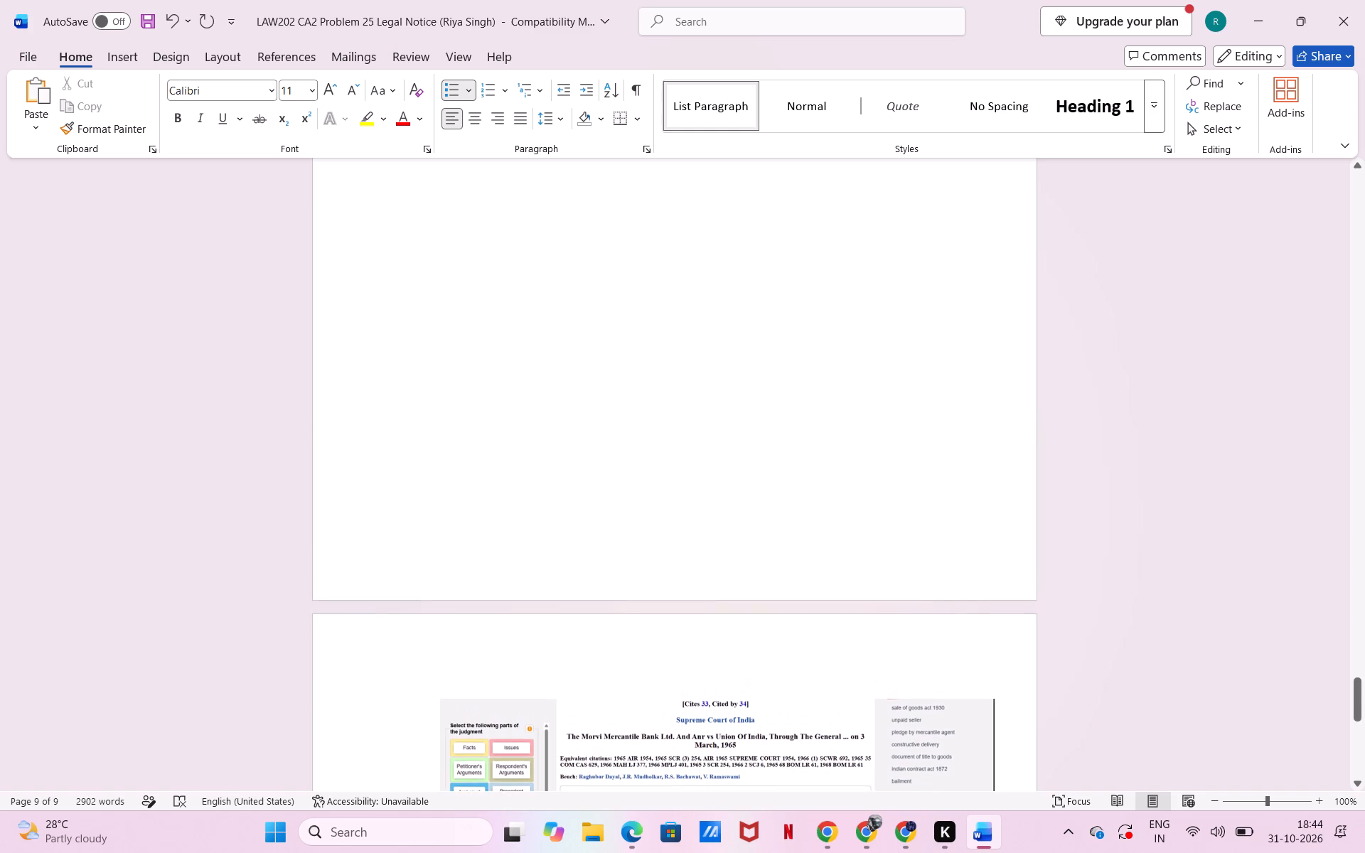
pyautogui.press('Return')
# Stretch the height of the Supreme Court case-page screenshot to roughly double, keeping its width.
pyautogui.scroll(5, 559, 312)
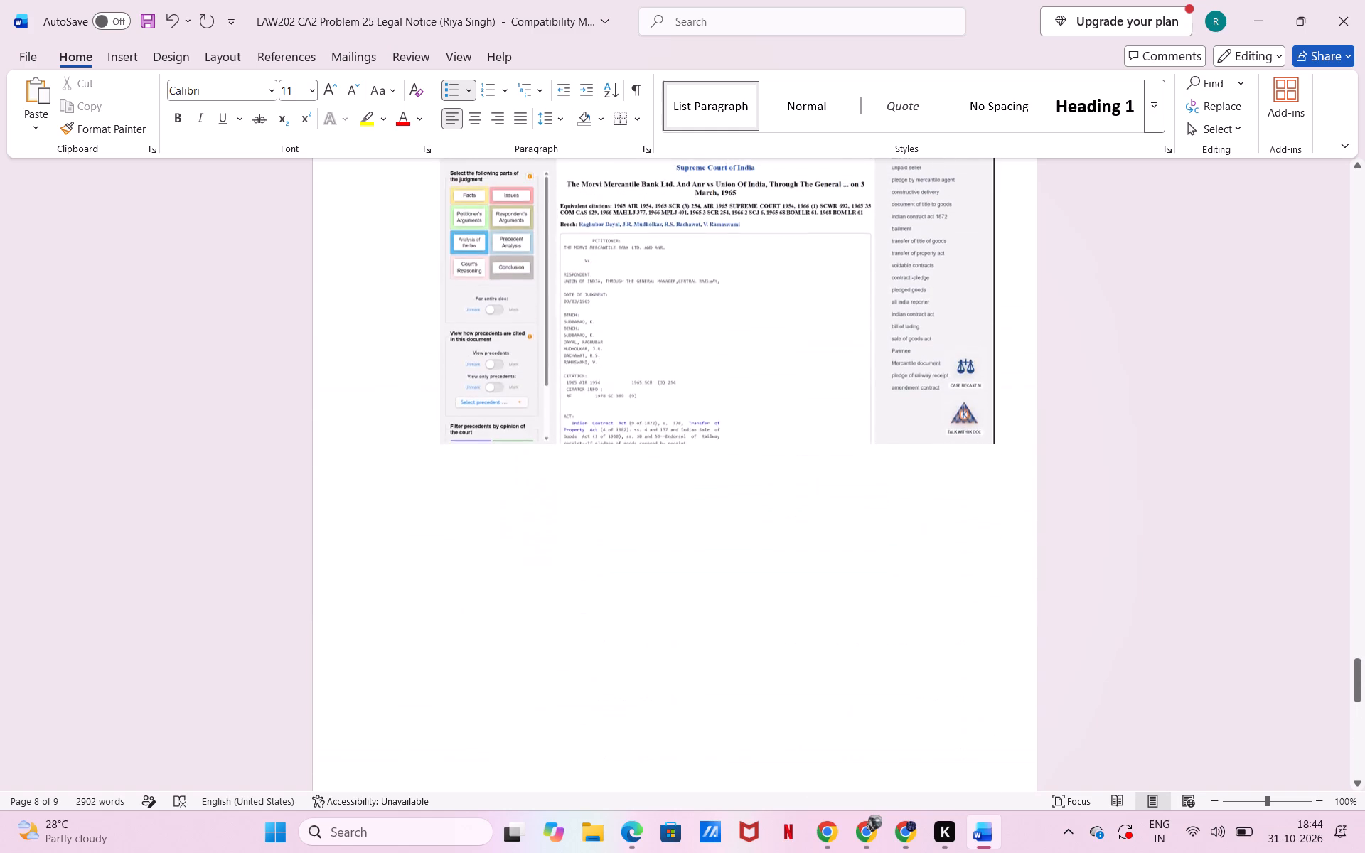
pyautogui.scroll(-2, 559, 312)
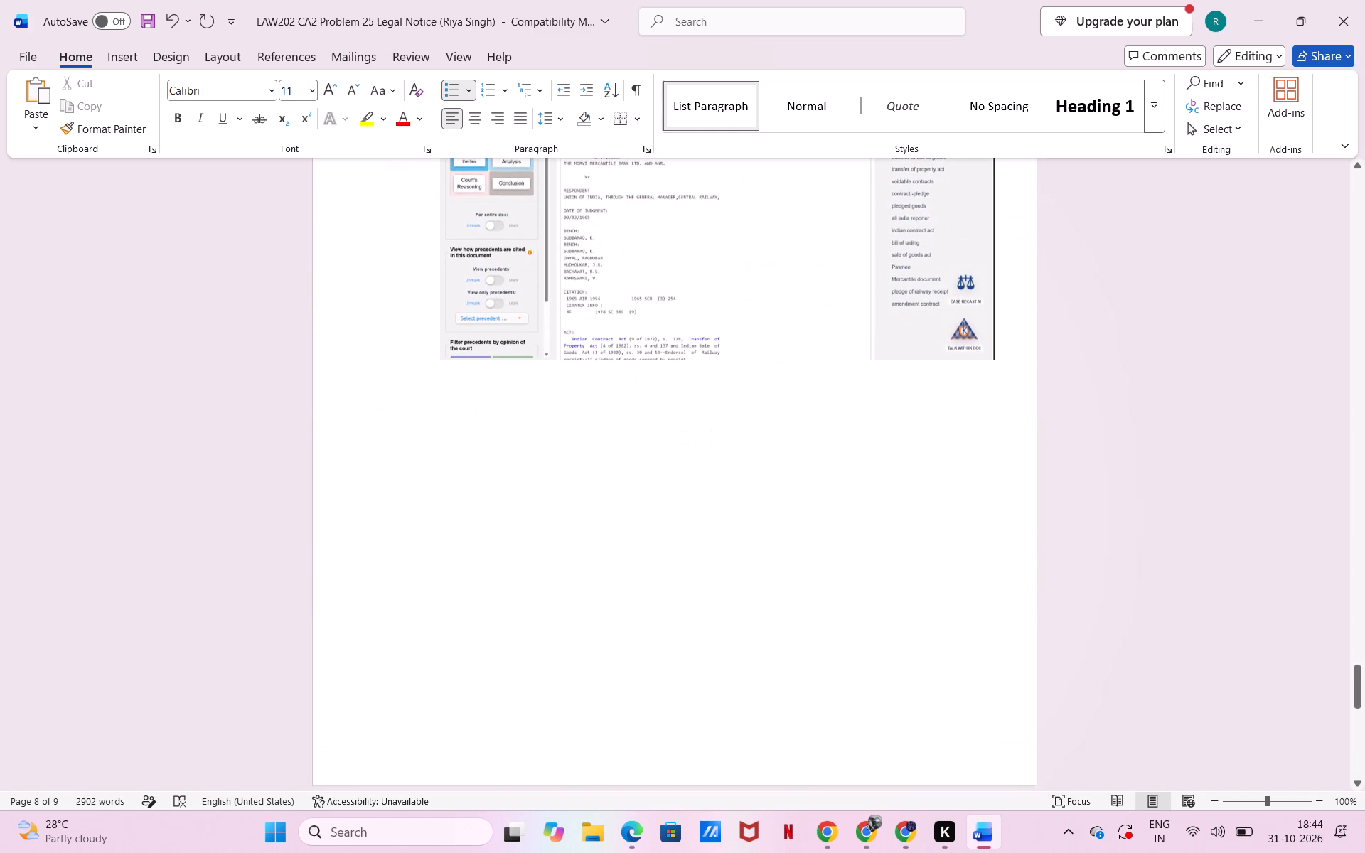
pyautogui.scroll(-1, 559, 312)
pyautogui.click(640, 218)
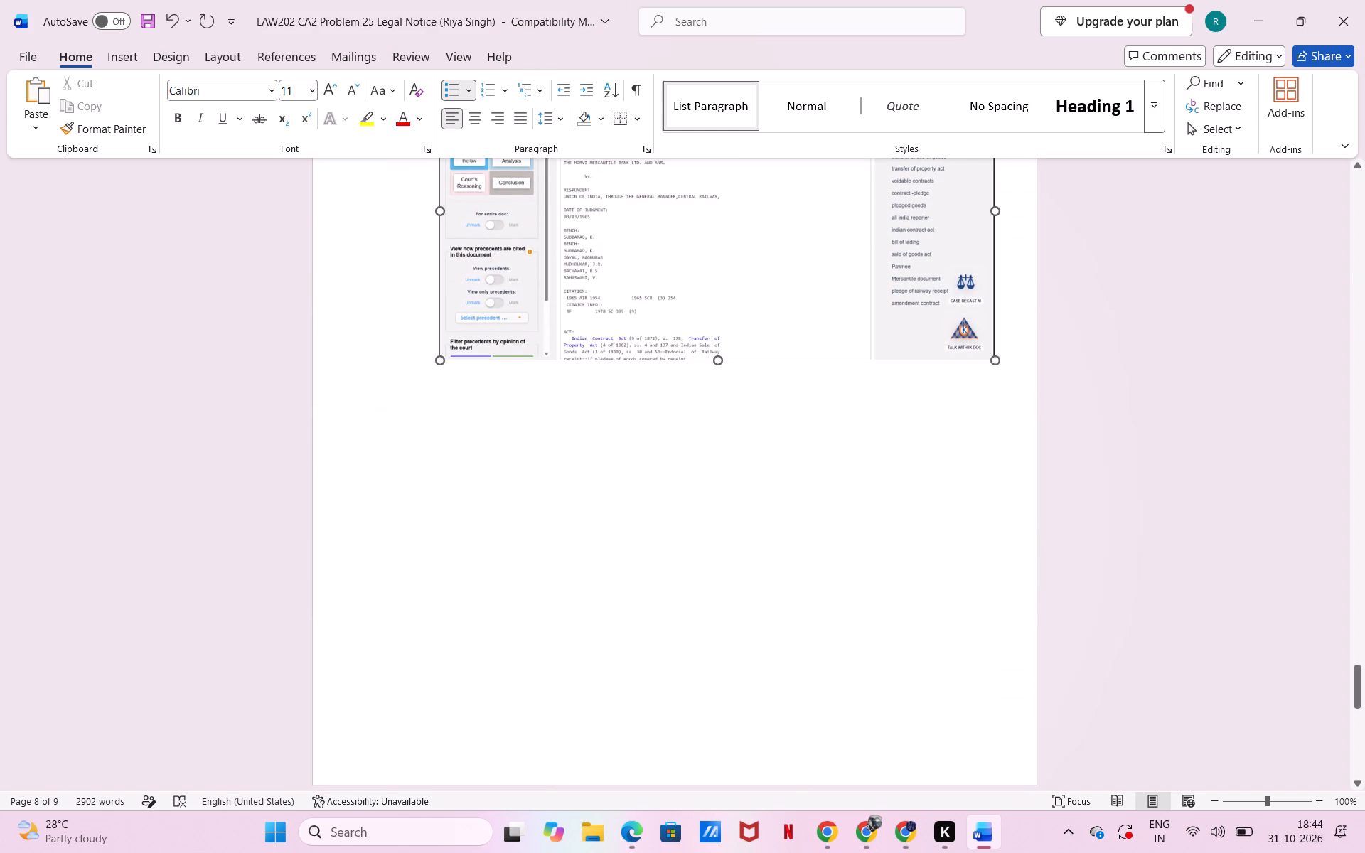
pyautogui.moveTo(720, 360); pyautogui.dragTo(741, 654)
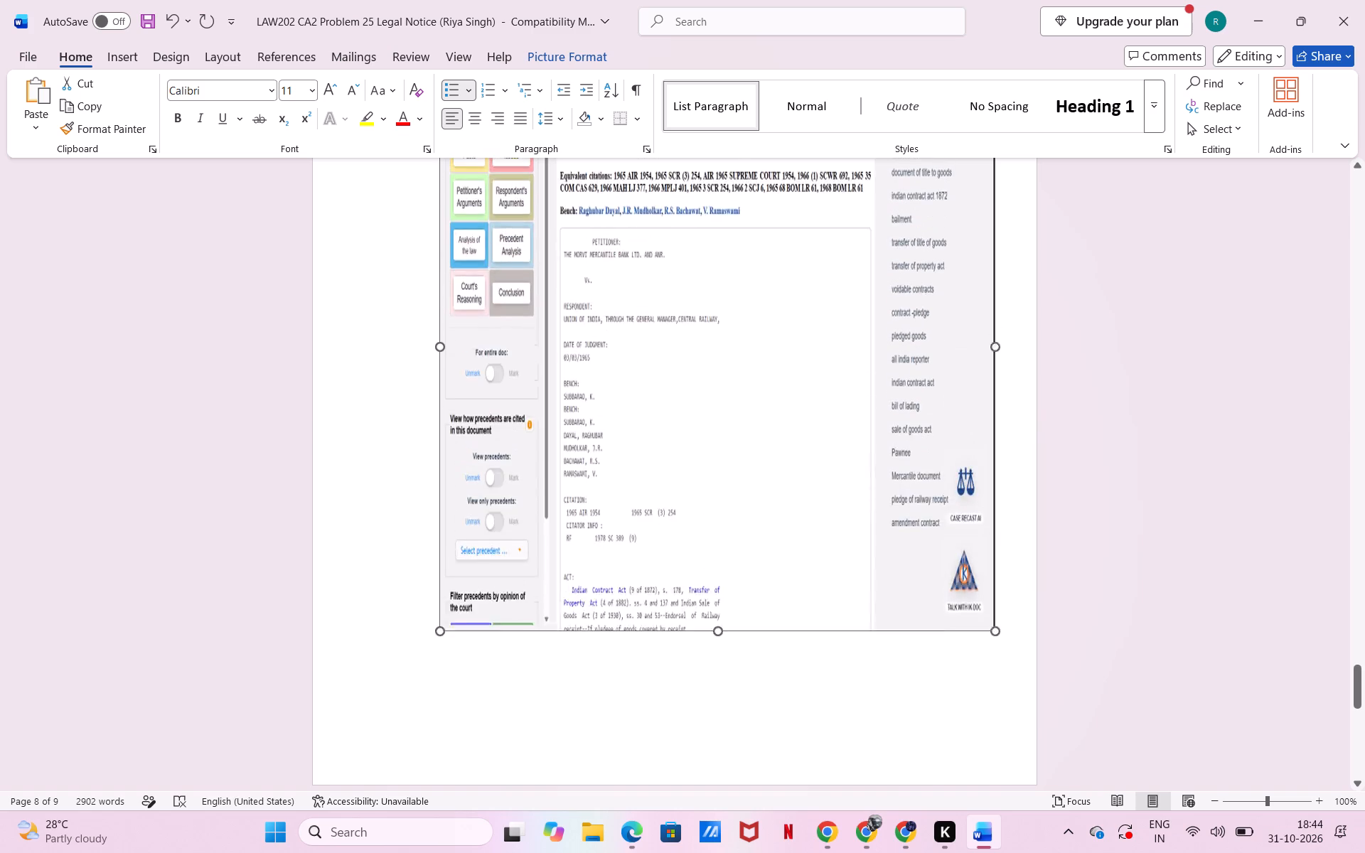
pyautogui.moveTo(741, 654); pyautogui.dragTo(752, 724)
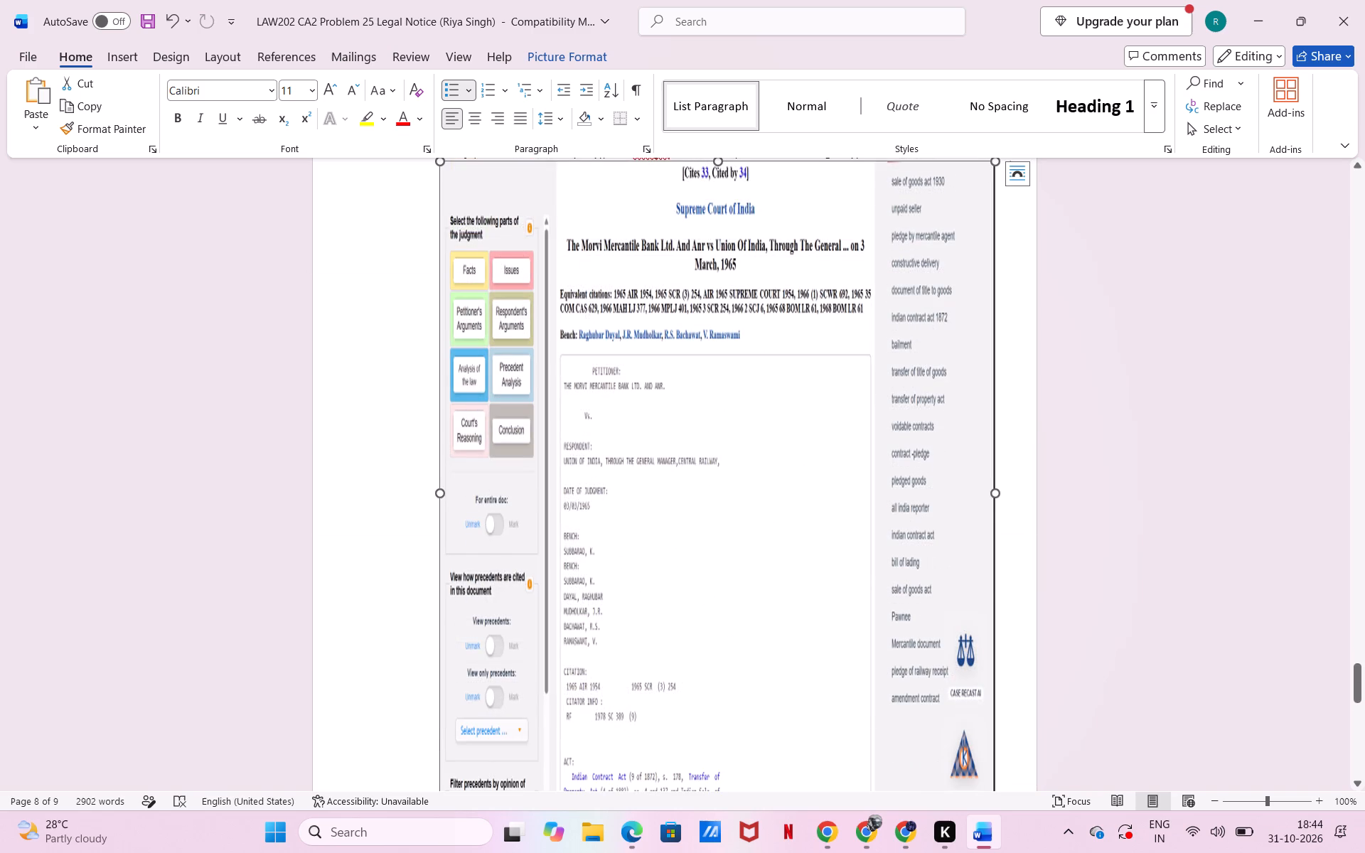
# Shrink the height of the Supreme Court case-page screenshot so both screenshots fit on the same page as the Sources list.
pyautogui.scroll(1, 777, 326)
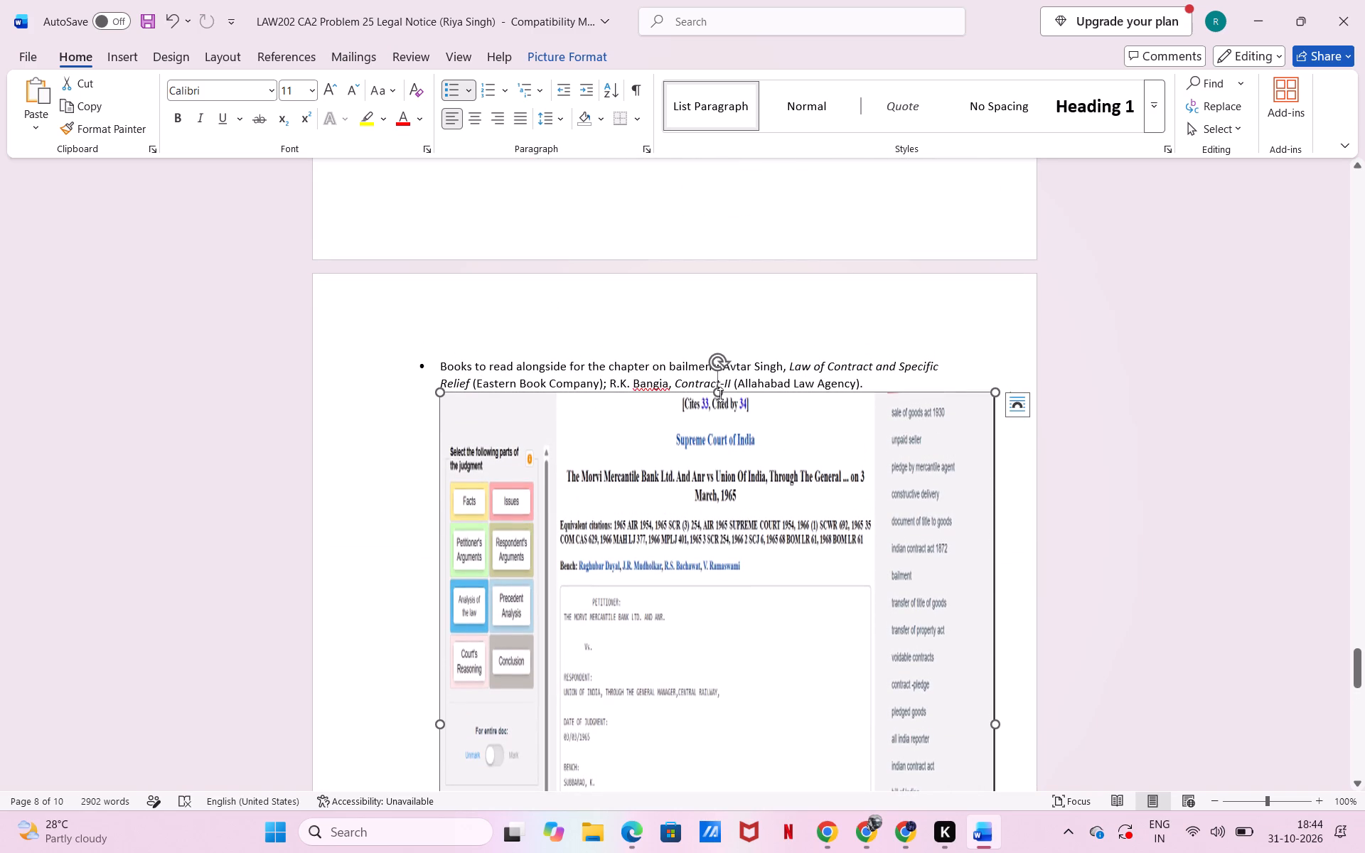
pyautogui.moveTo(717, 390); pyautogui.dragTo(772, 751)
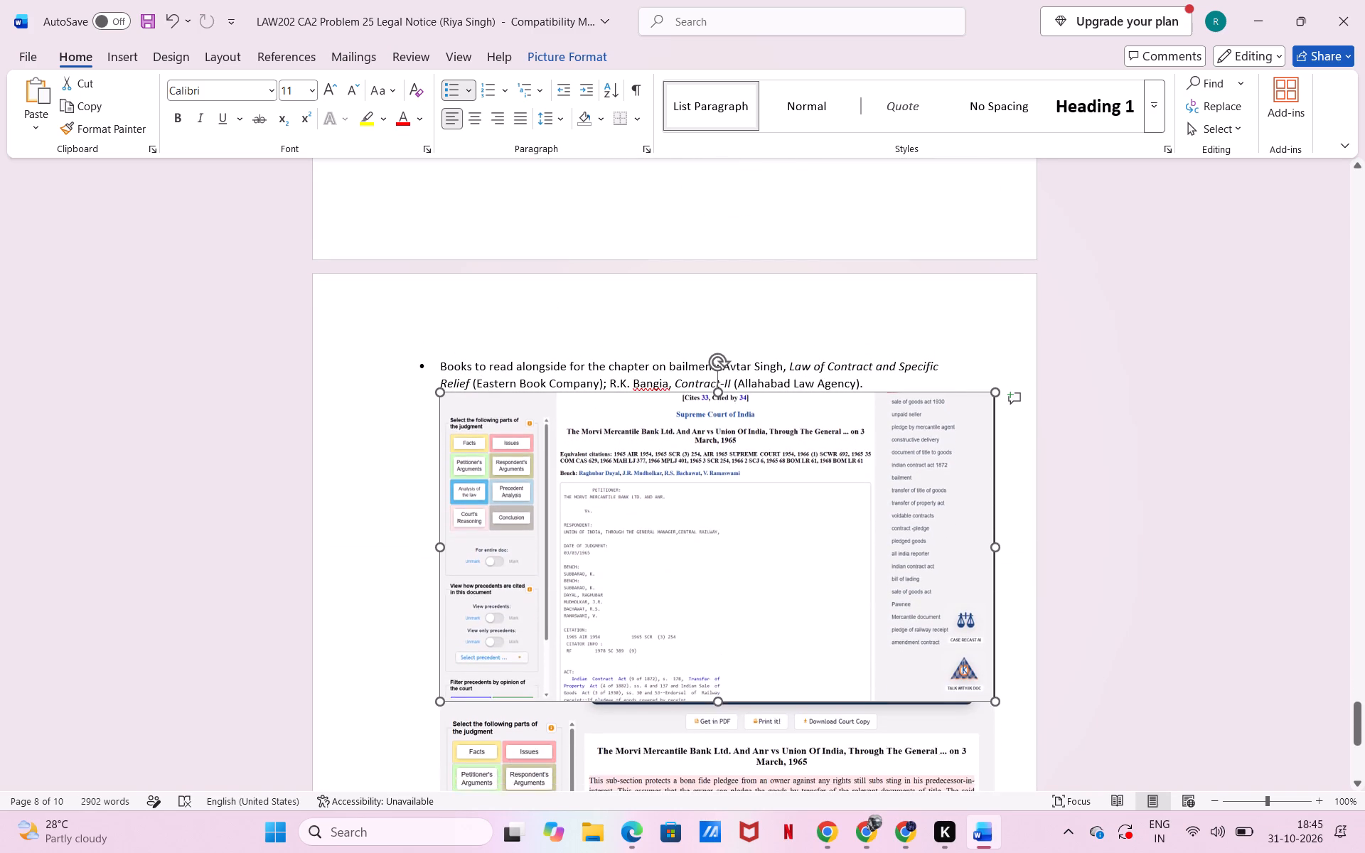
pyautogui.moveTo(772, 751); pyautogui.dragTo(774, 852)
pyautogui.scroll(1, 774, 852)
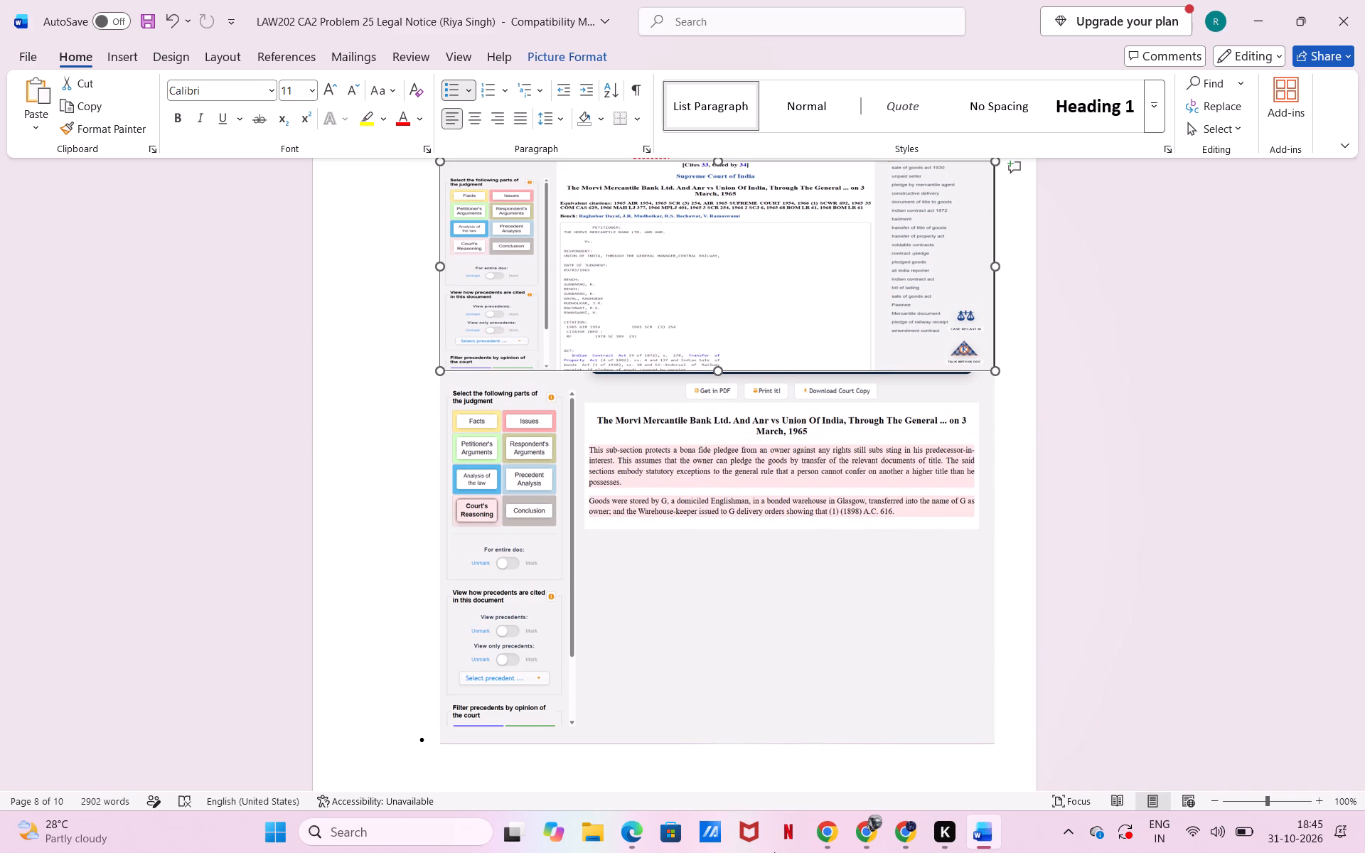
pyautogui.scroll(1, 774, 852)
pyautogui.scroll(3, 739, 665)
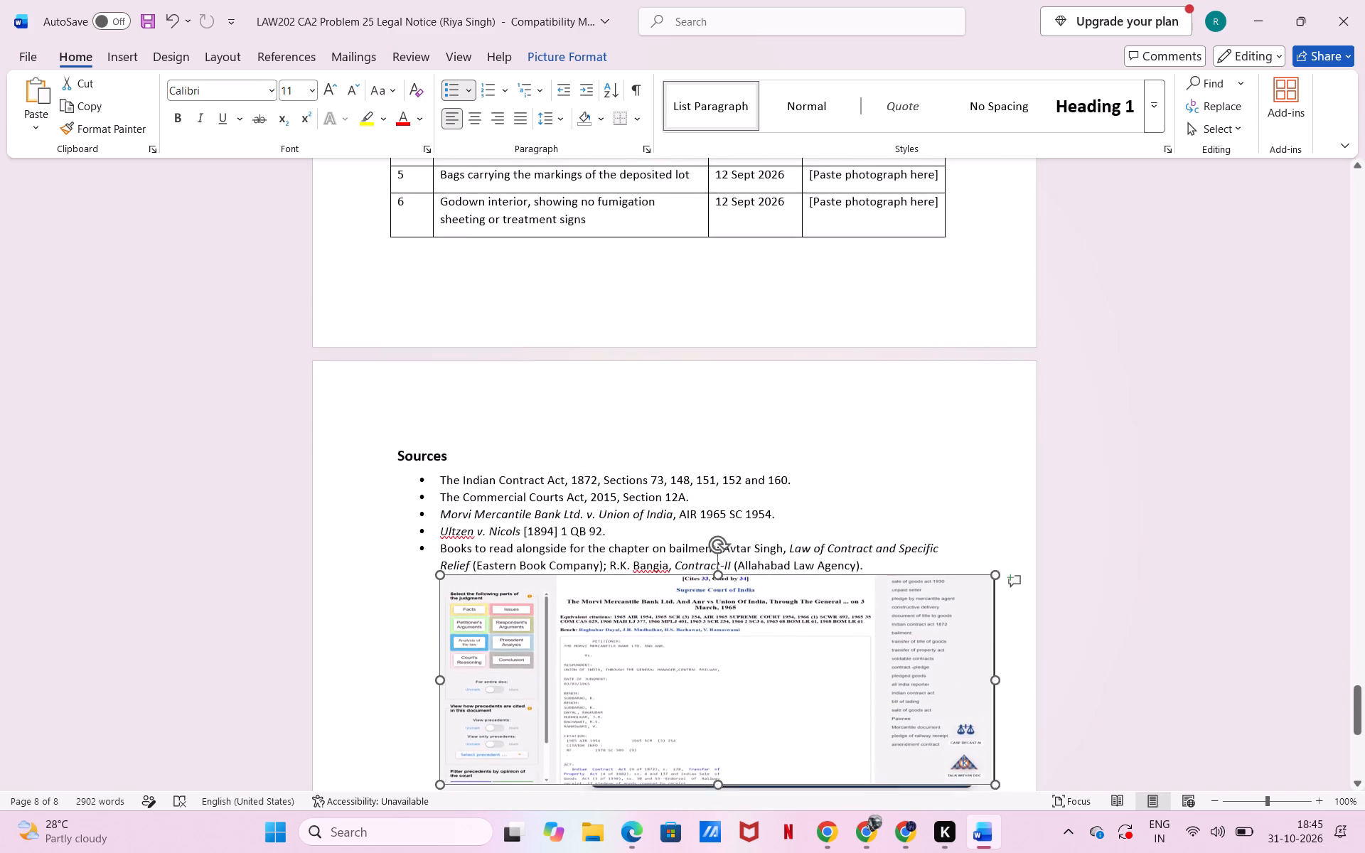
# Increase the height of the Supreme Court case-page screenshot by about half, keeping its width.
pyautogui.scroll(-5, 739, 665)
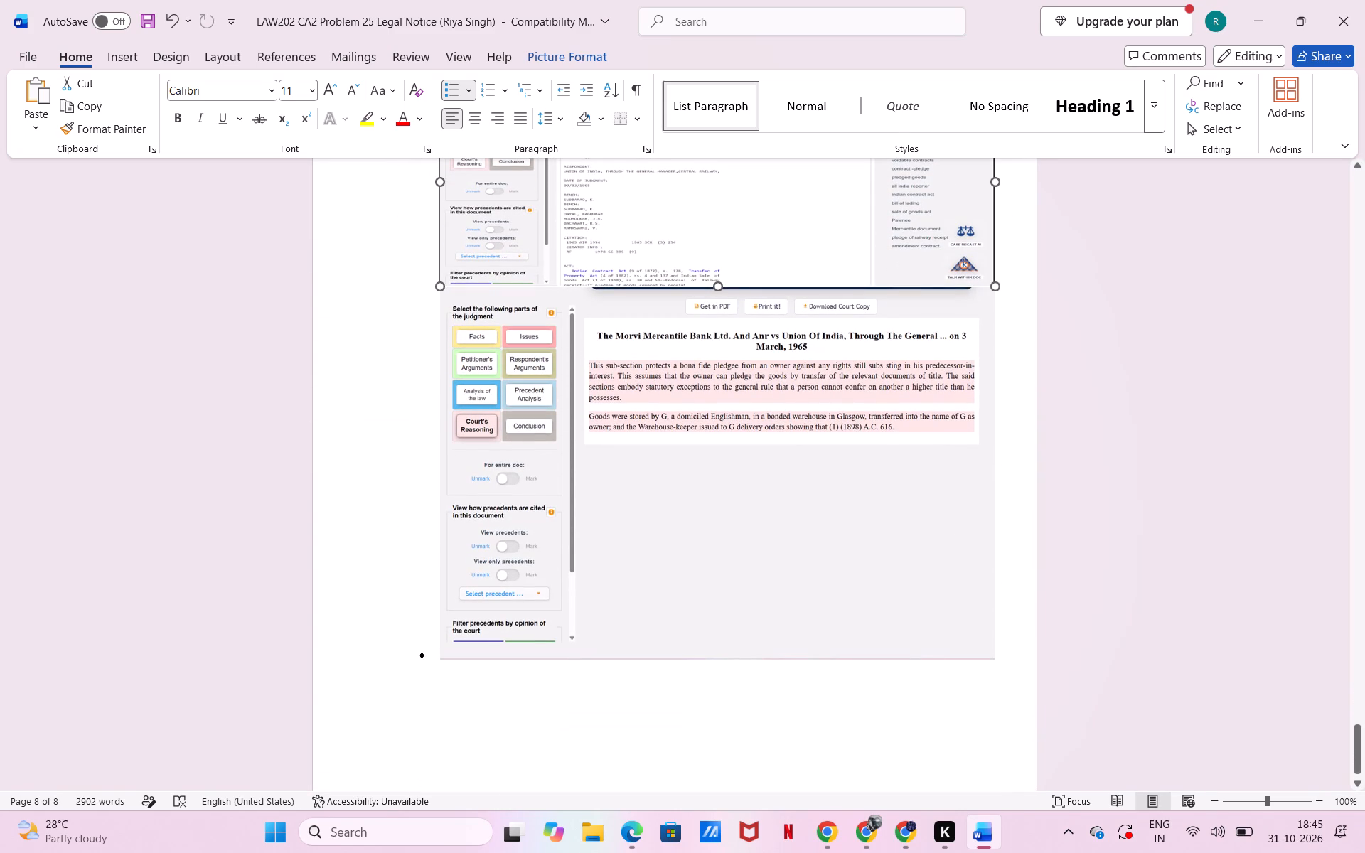
pyautogui.moveTo(719, 288); pyautogui.dragTo(738, 396)
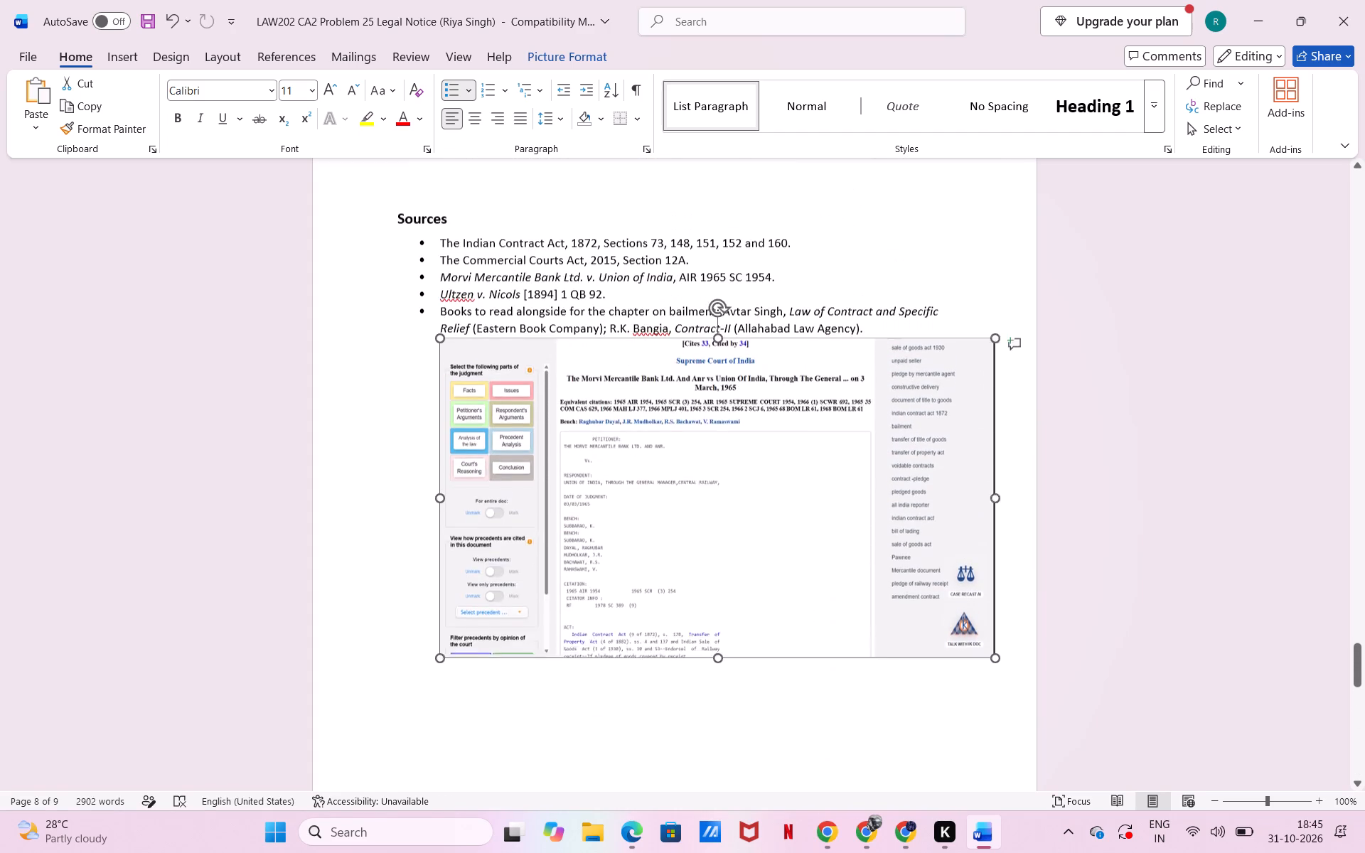
pyautogui.scroll(-3, 738, 396)
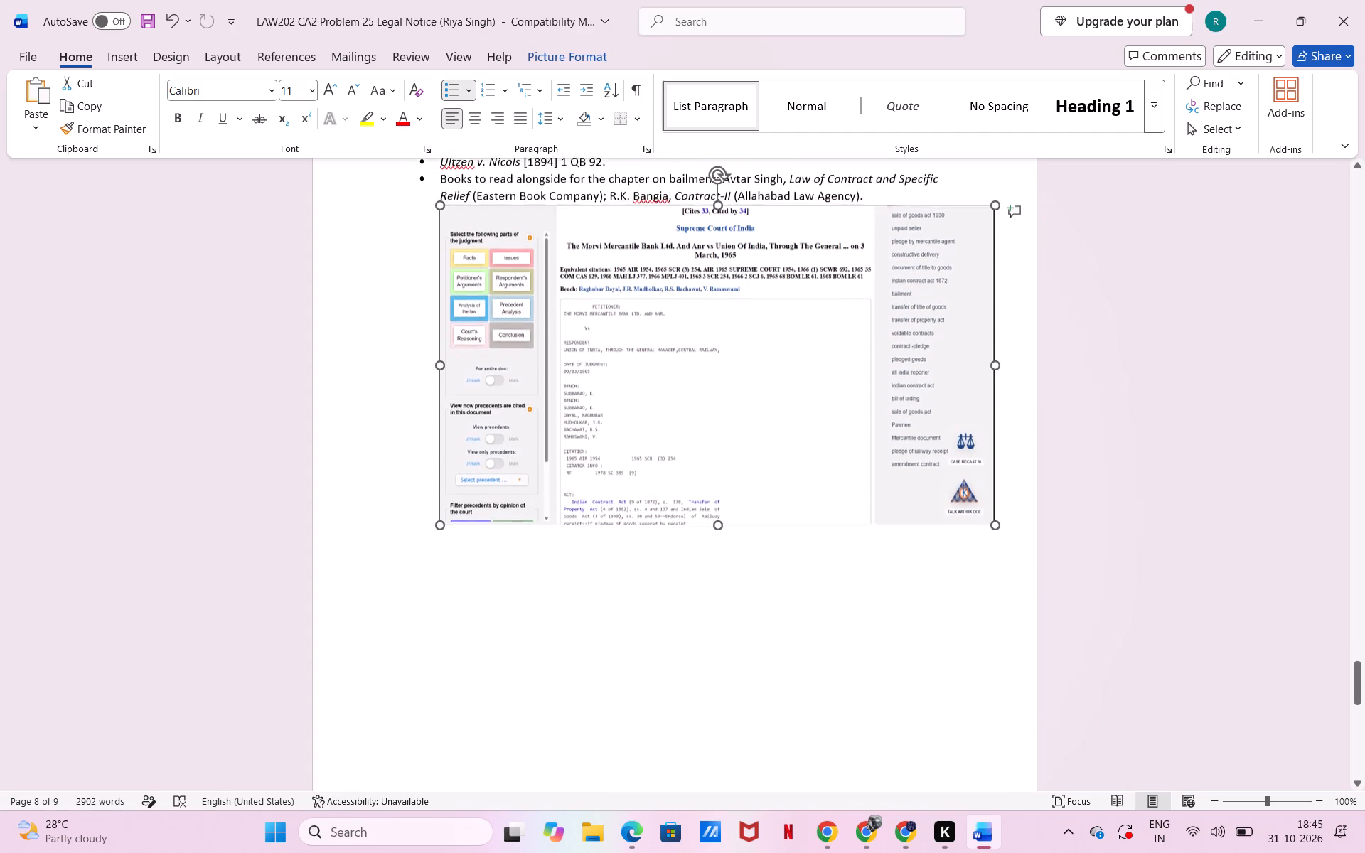
pyautogui.scroll(-8, 738, 396)
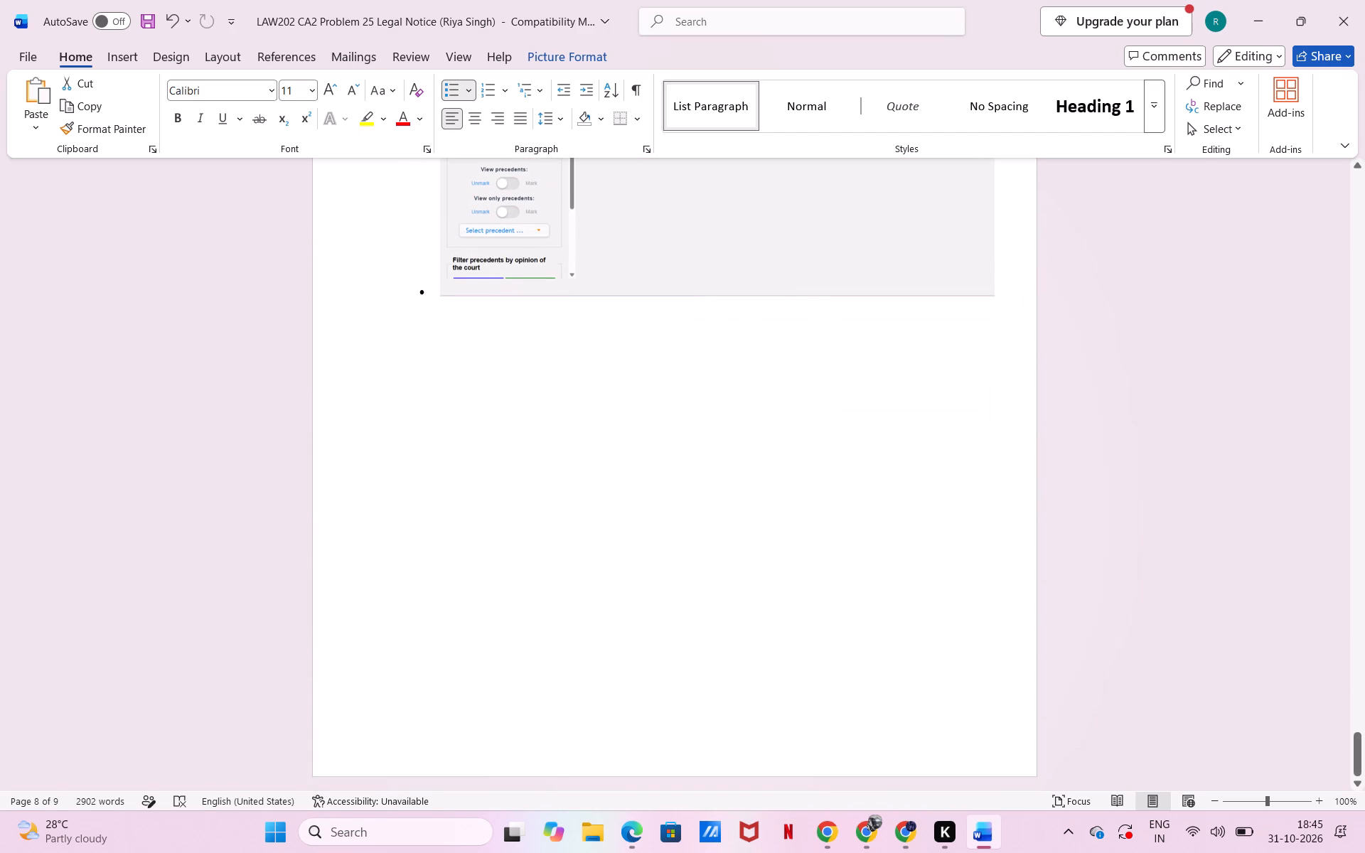
pyautogui.click(738, 396)
pyautogui.click(738, 396)
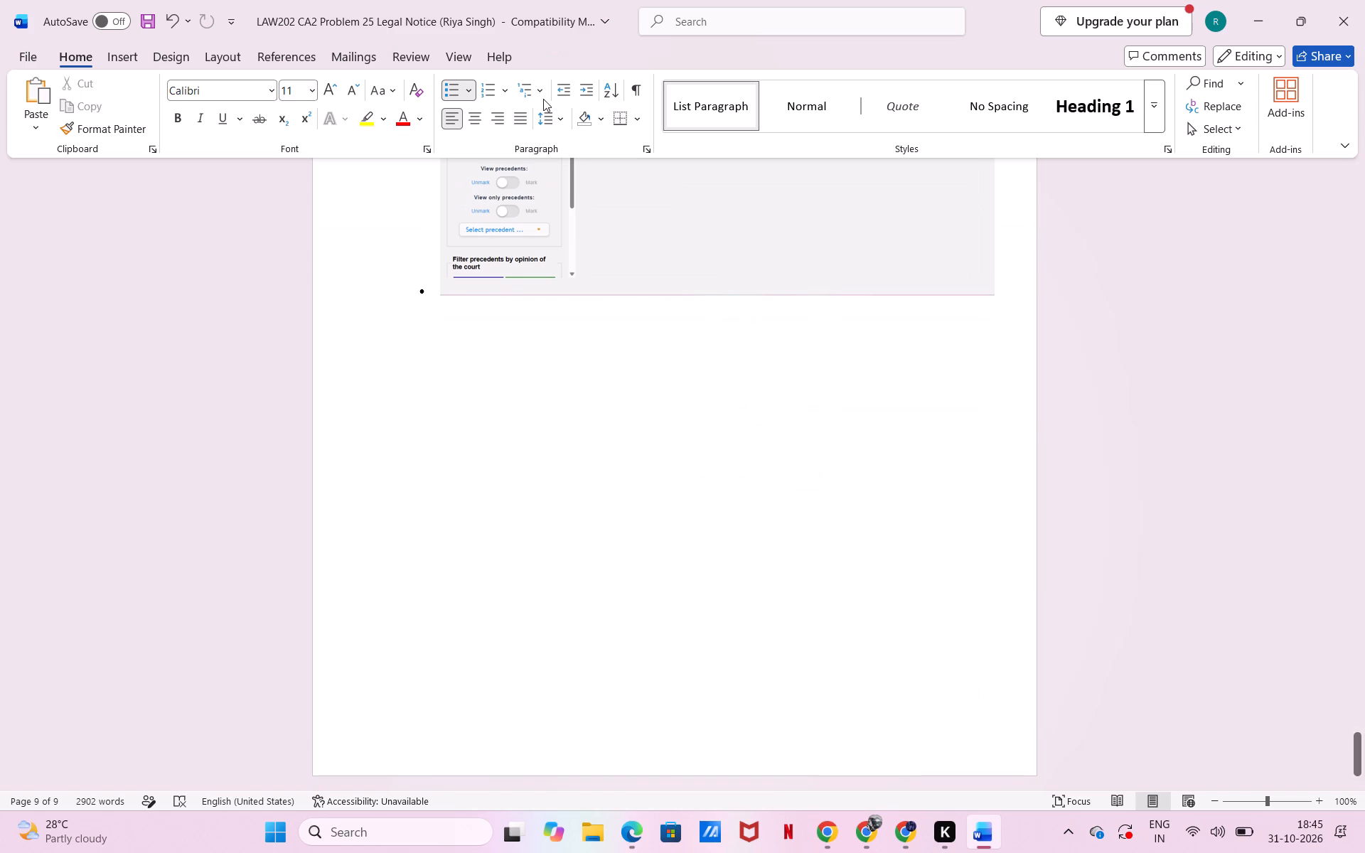
pyautogui.click(107, 62)
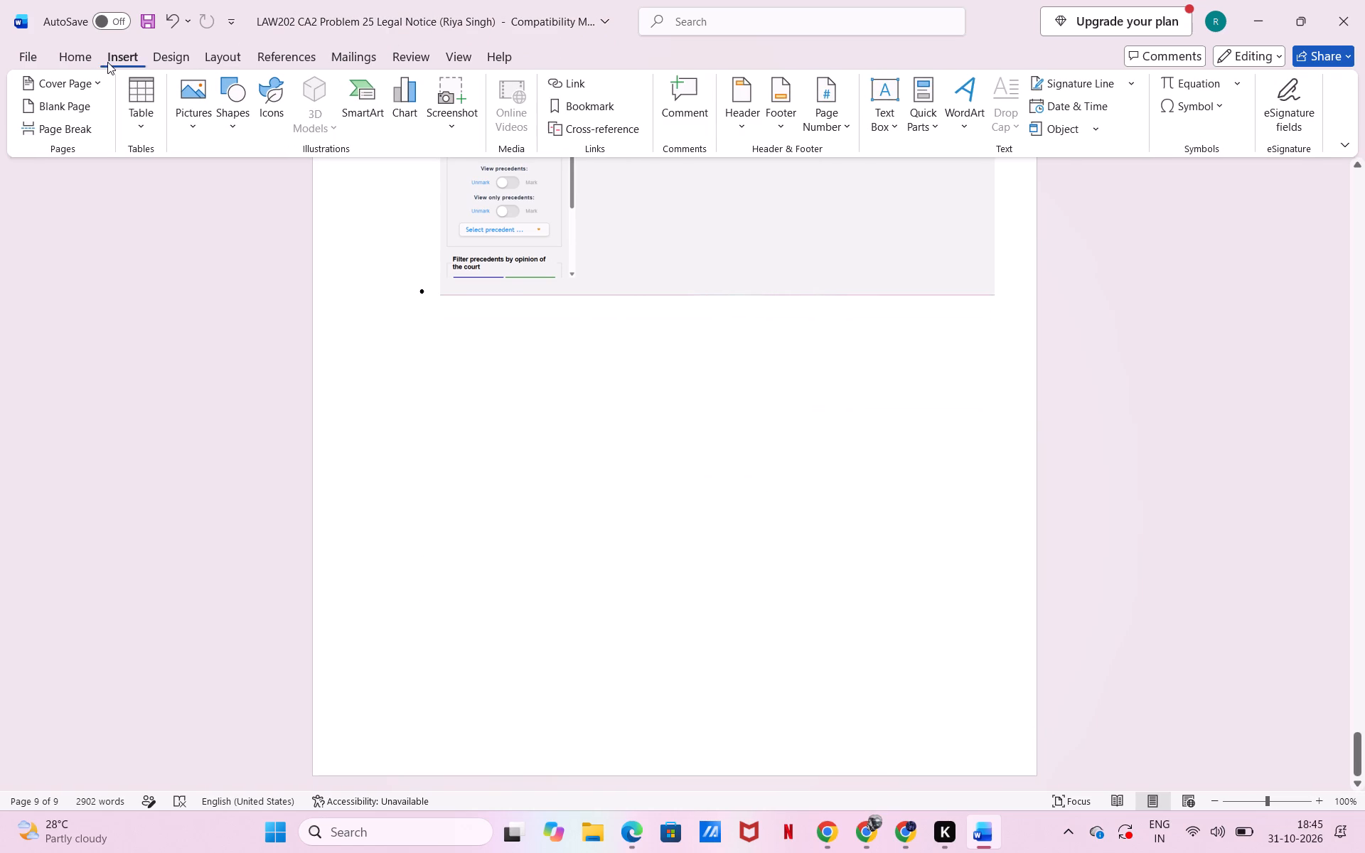
pyautogui.click(184, 113)
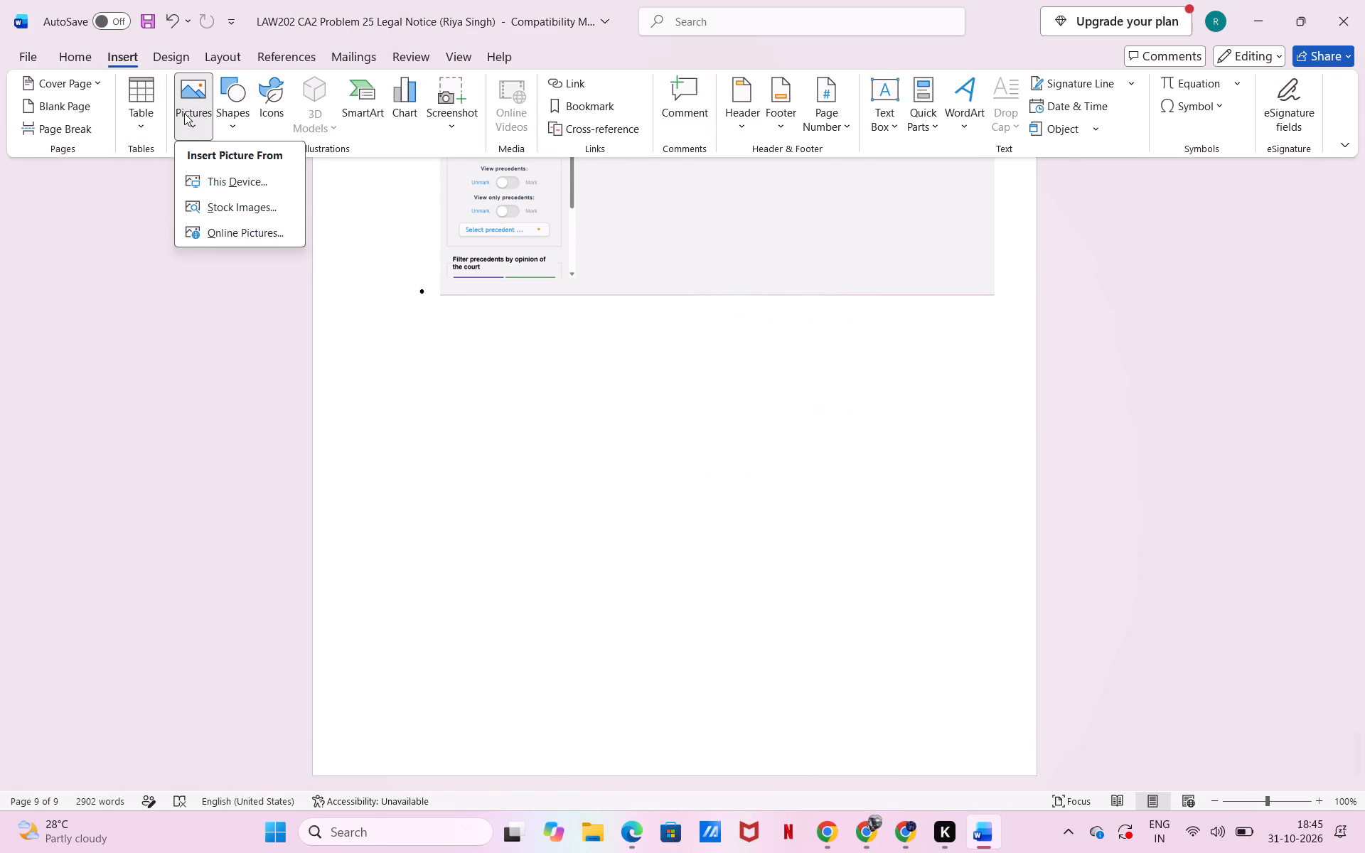
pyautogui.click(242, 180)
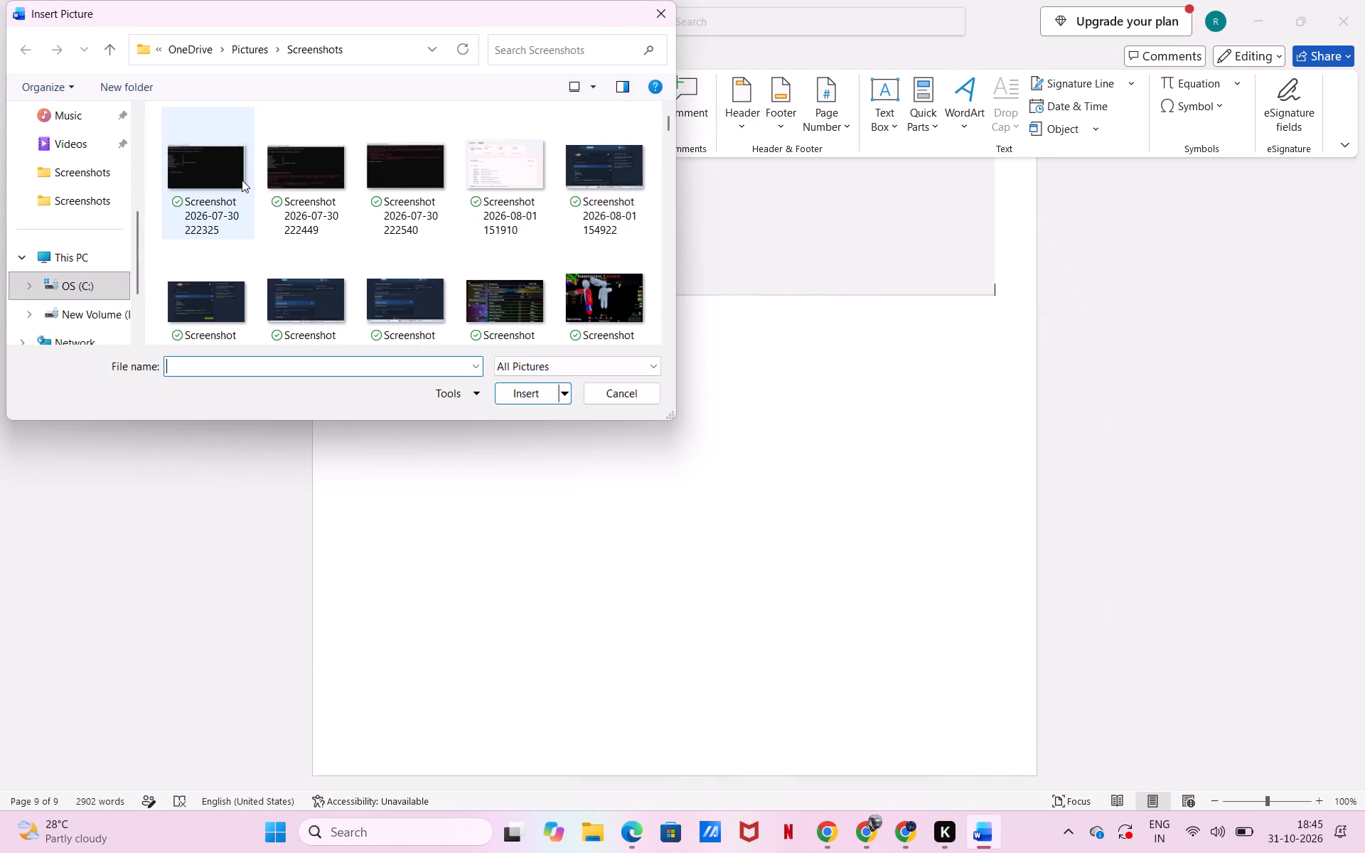
pyautogui.scroll(-12, 341, 217)
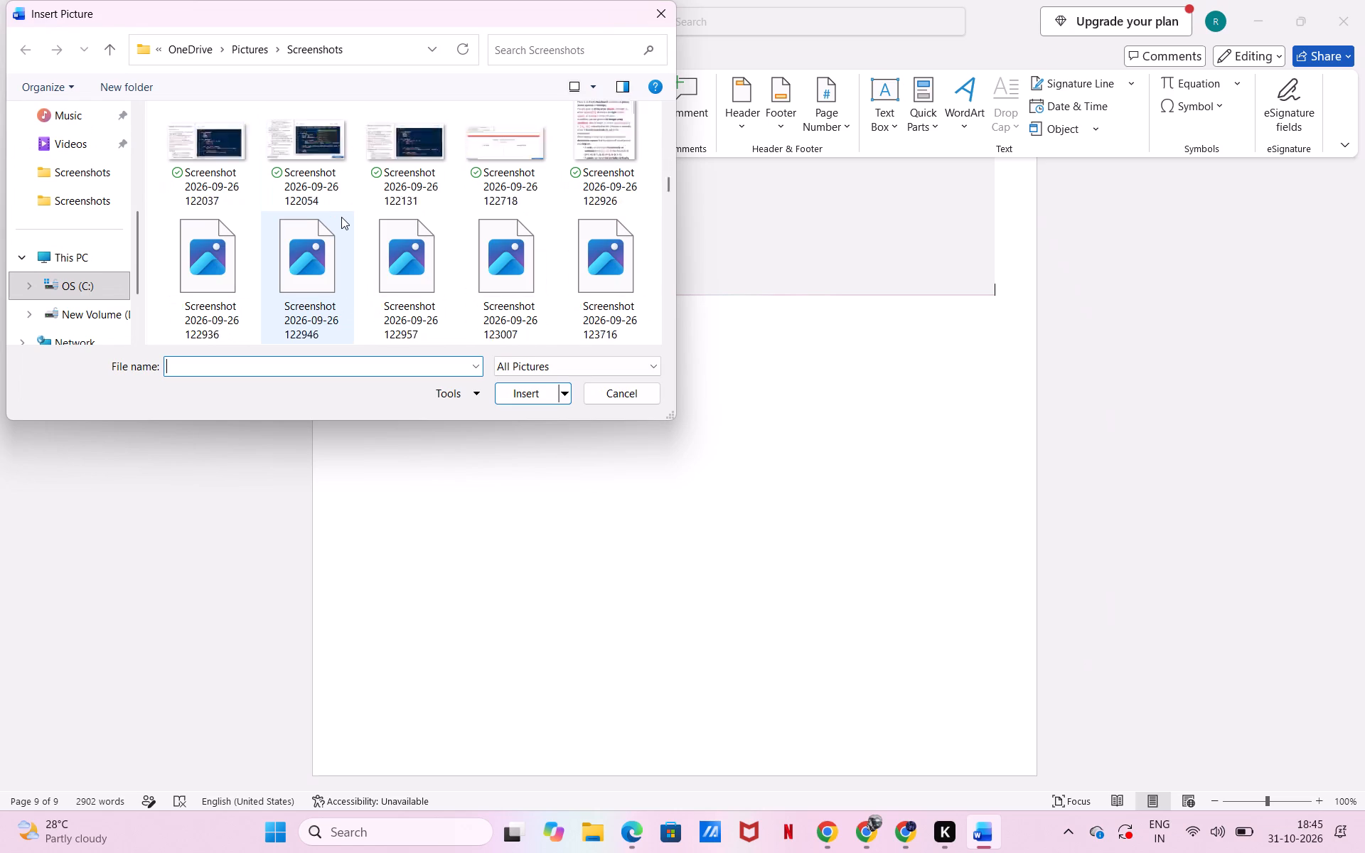
pyautogui.scroll(-16, 341, 217)
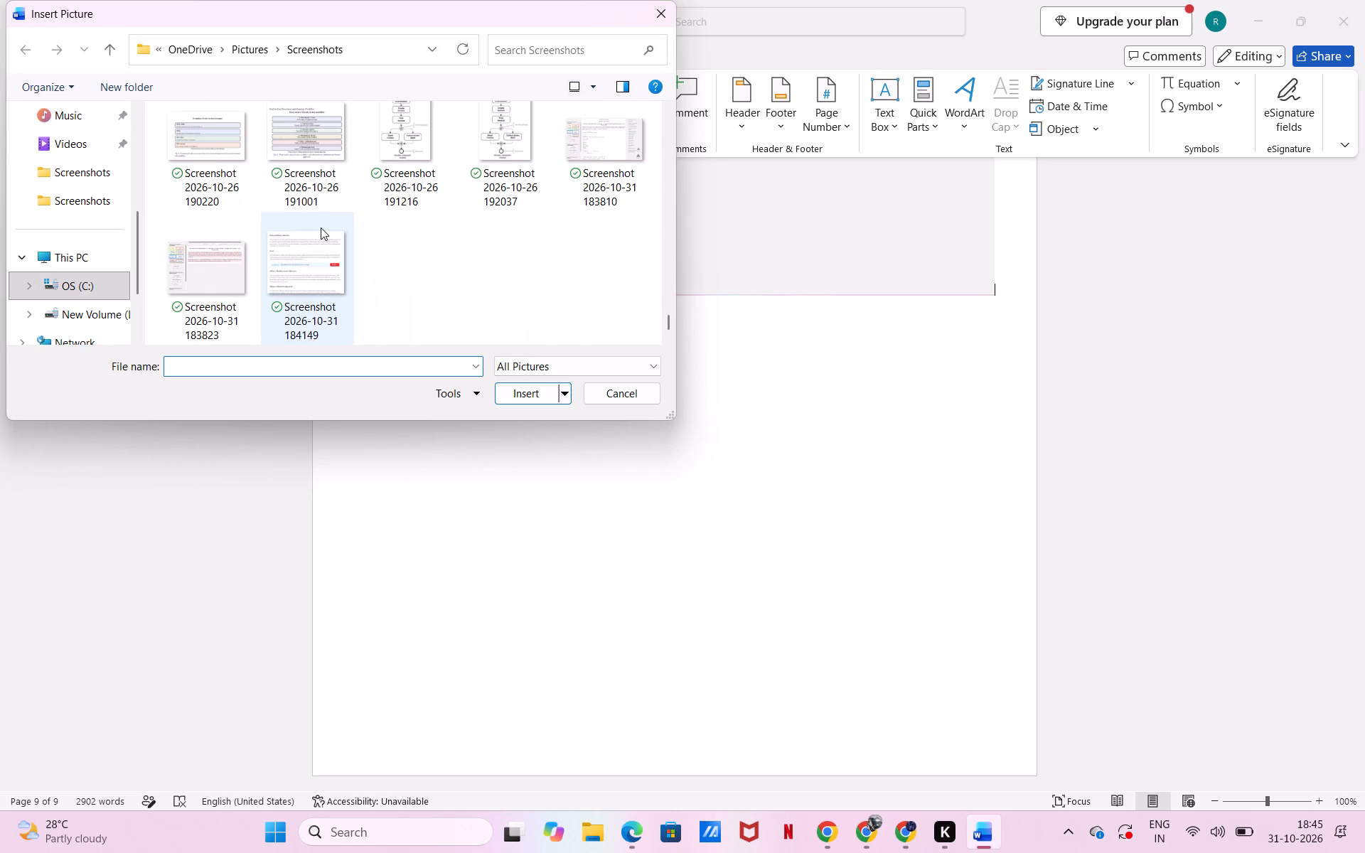
pyautogui.click(321, 227)
pyautogui.click(526, 390)
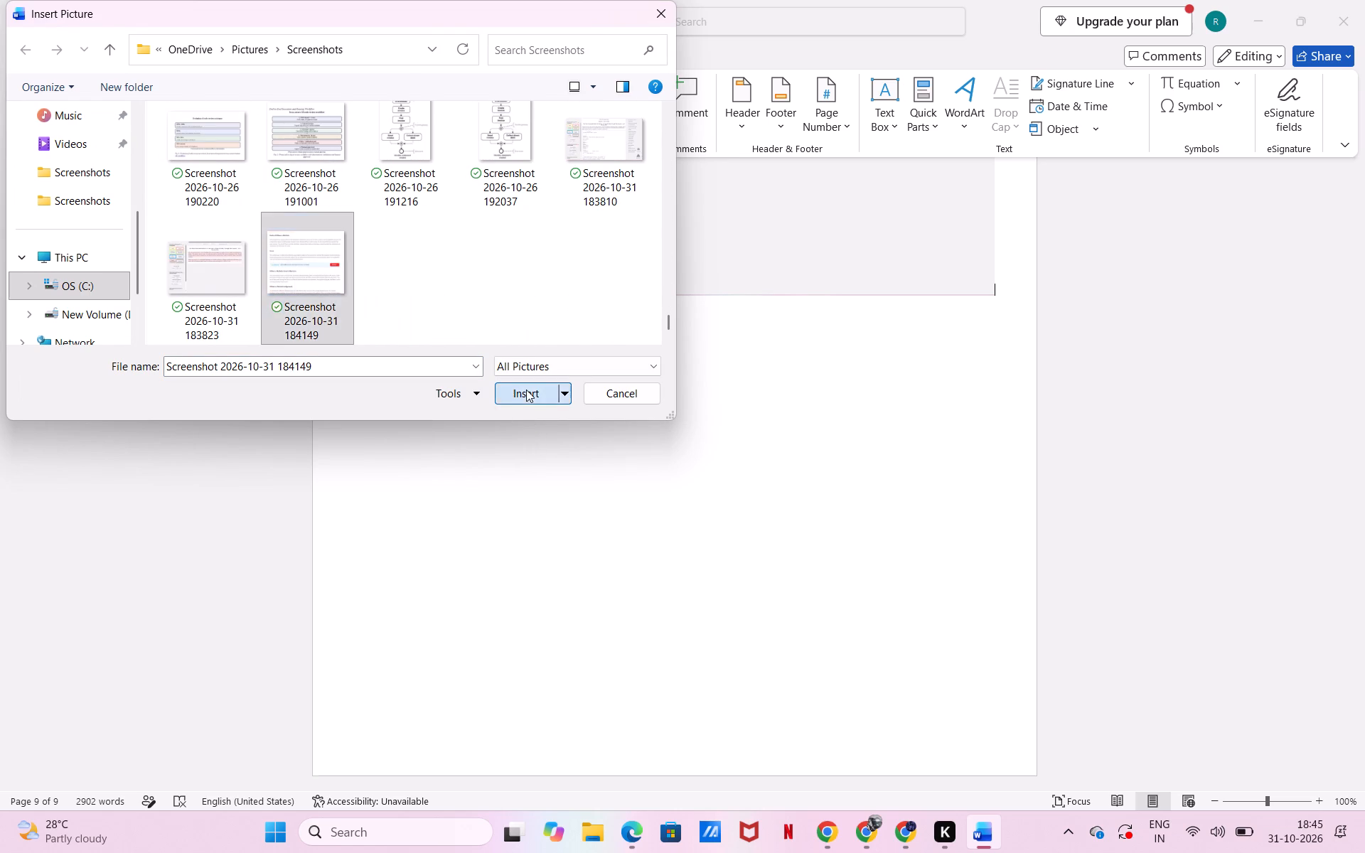
# Check the placement of the inserted Ultzen v Nichols picture and review the Sources, Annexure E and Annexure D pages.
pyautogui.scroll(5, 526, 390)
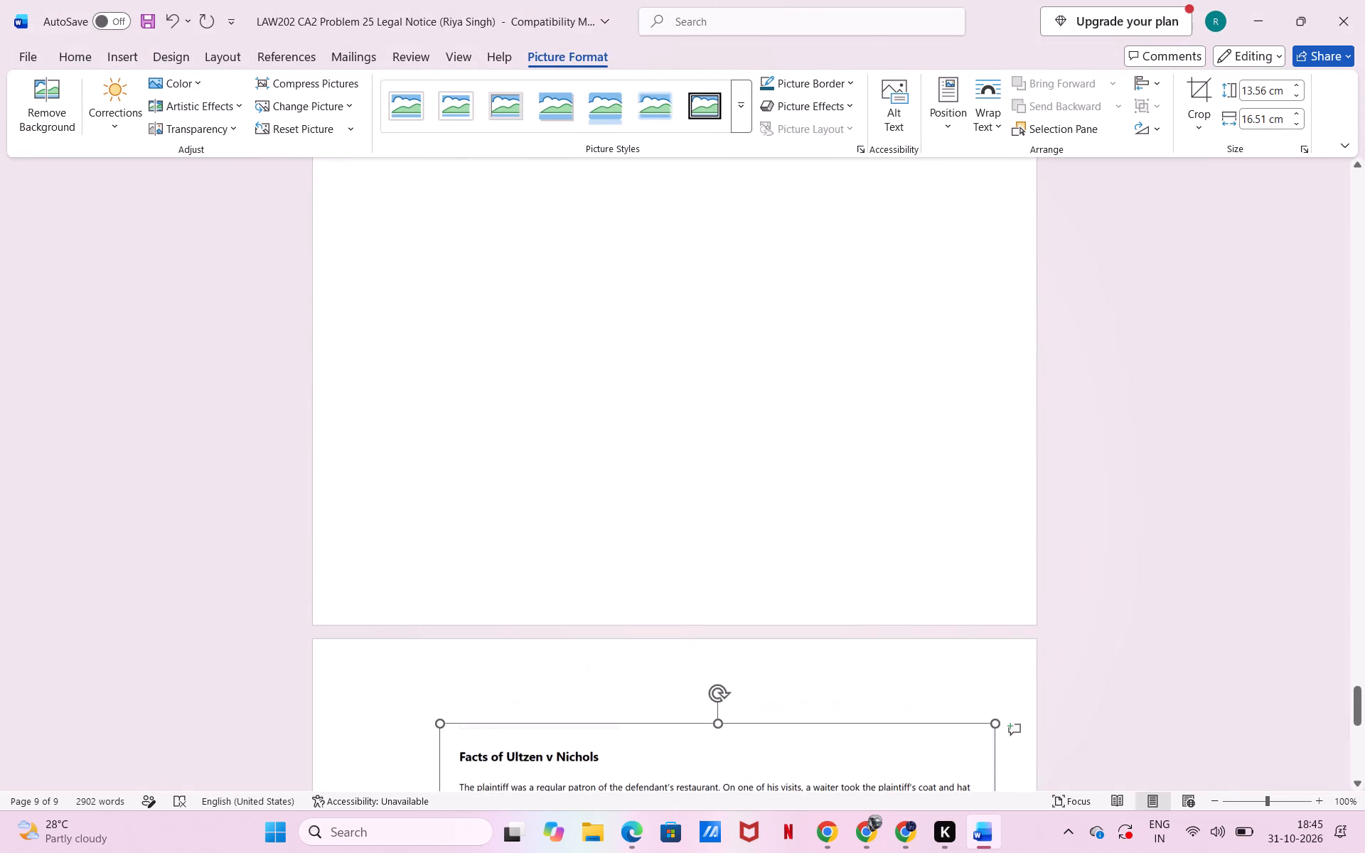
pyautogui.scroll(-6, 526, 390)
pyautogui.scroll(1, 526, 390)
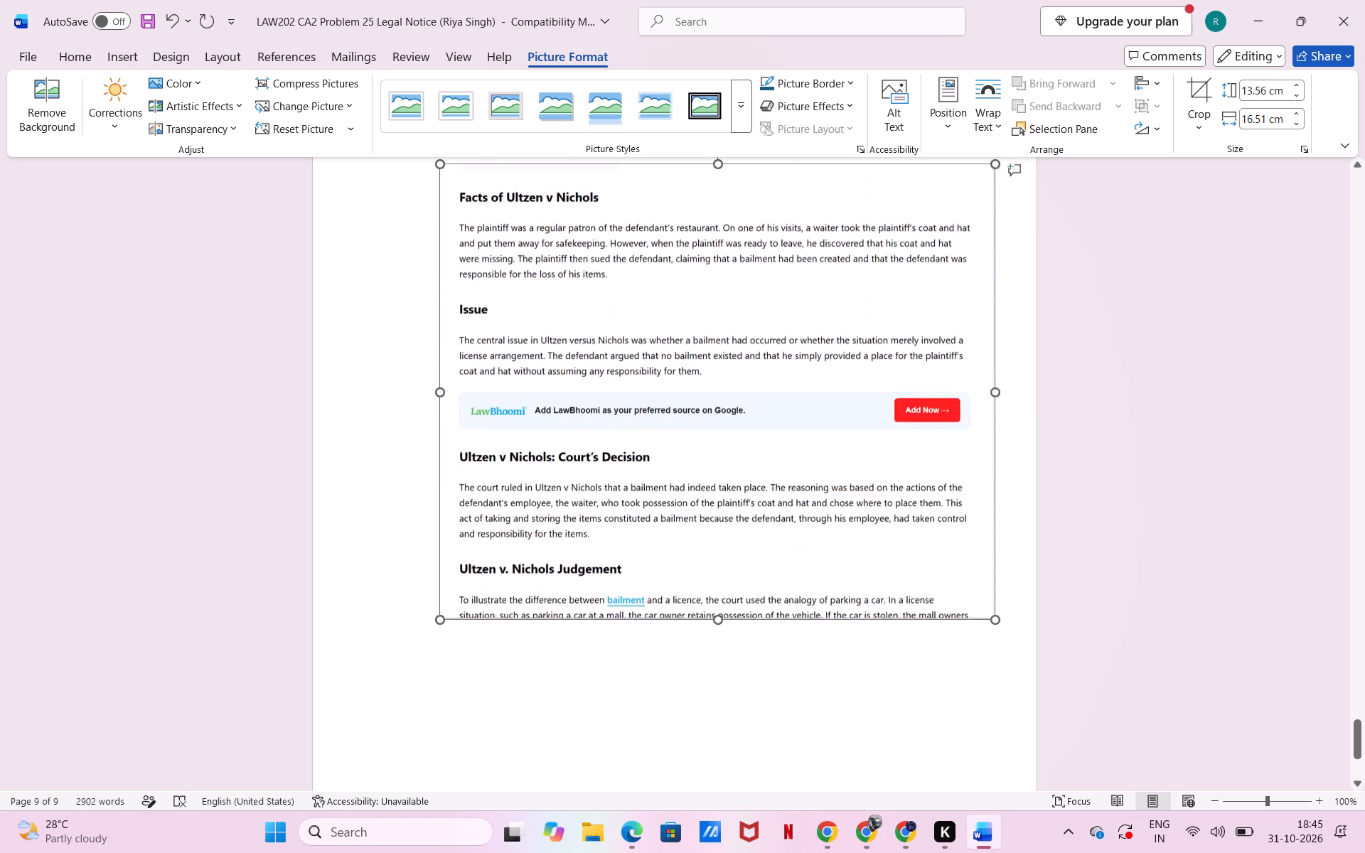
pyautogui.scroll(2, 526, 390)
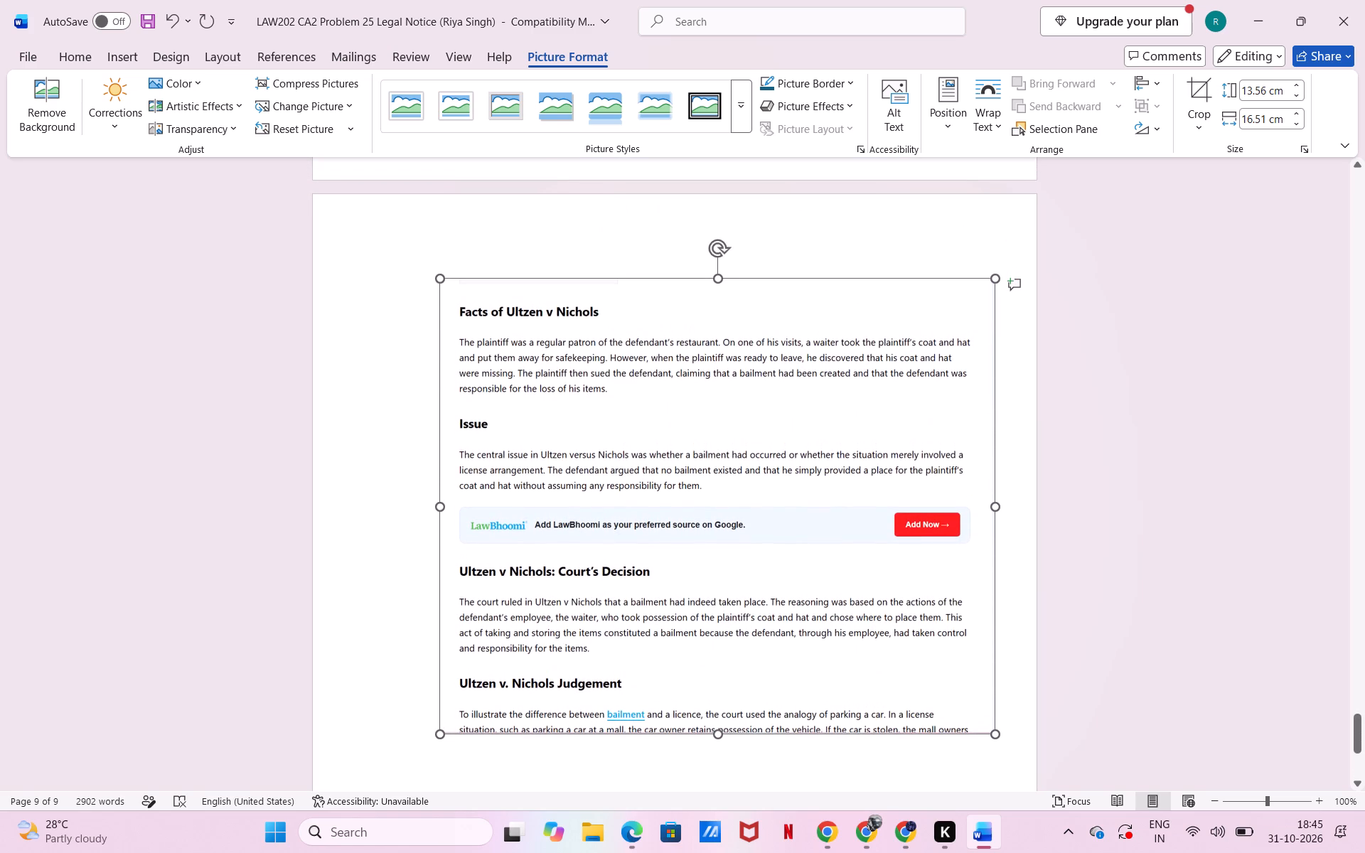
pyautogui.scroll(10, 526, 390)
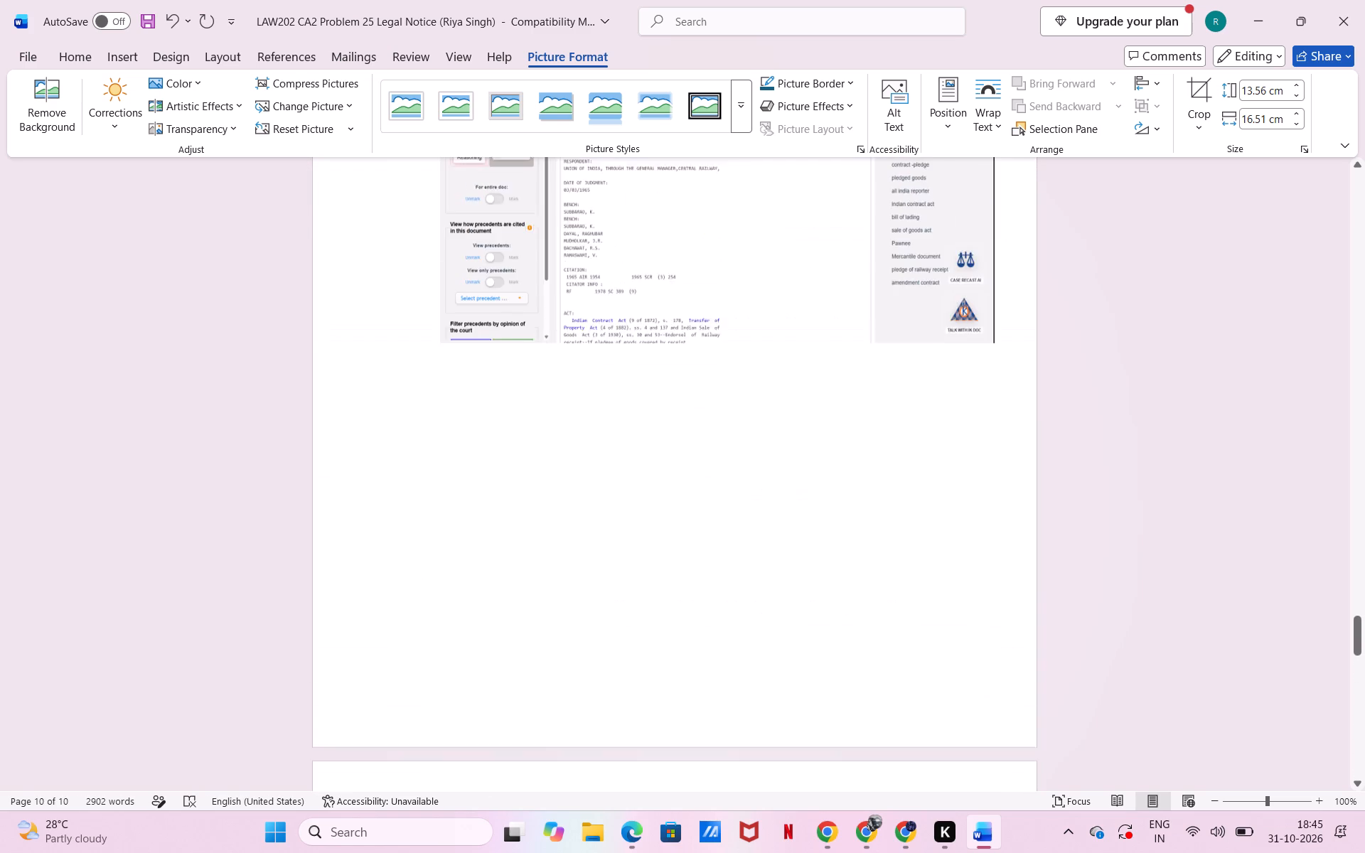
pyautogui.scroll(5, 526, 390)
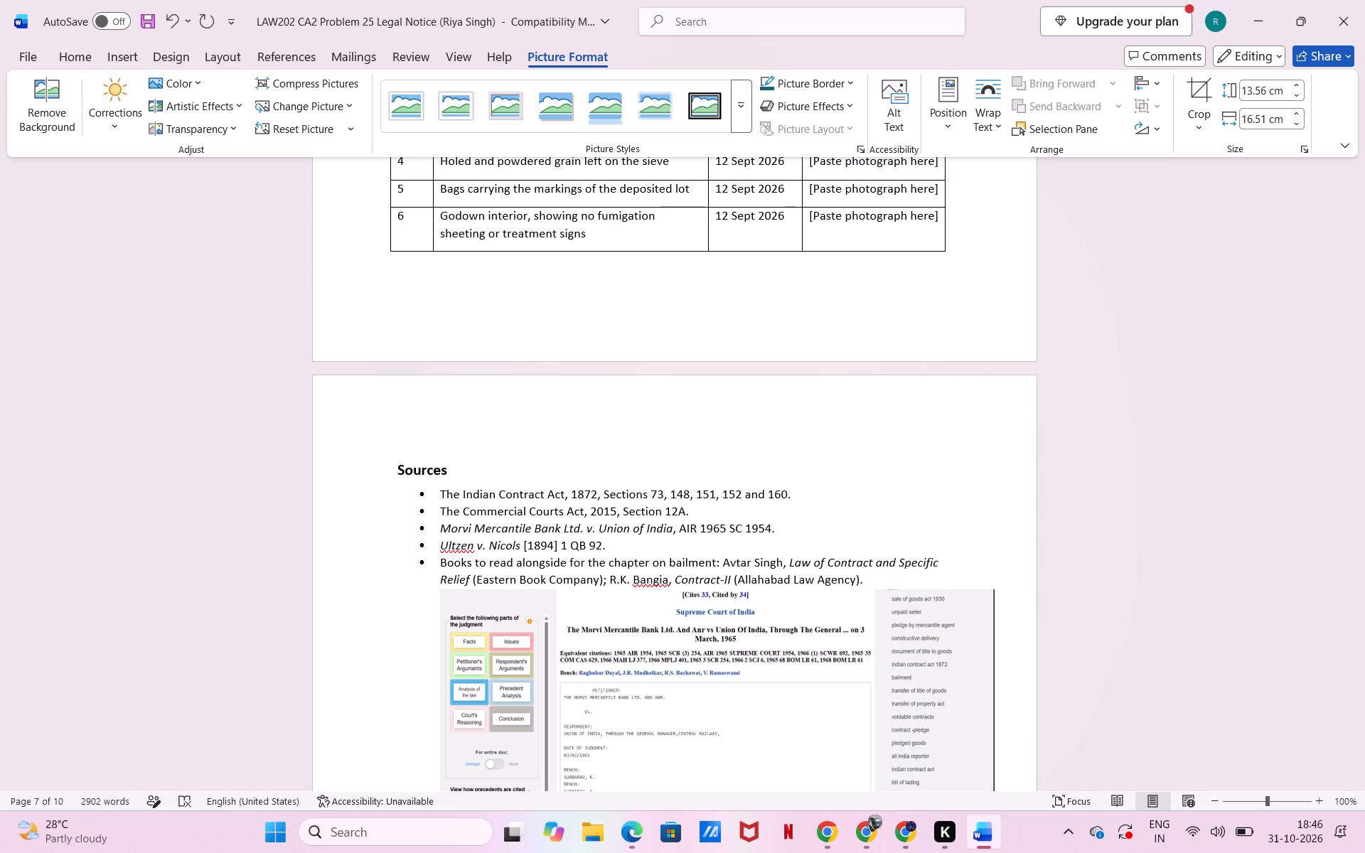
pyautogui.scroll(1, 526, 390)
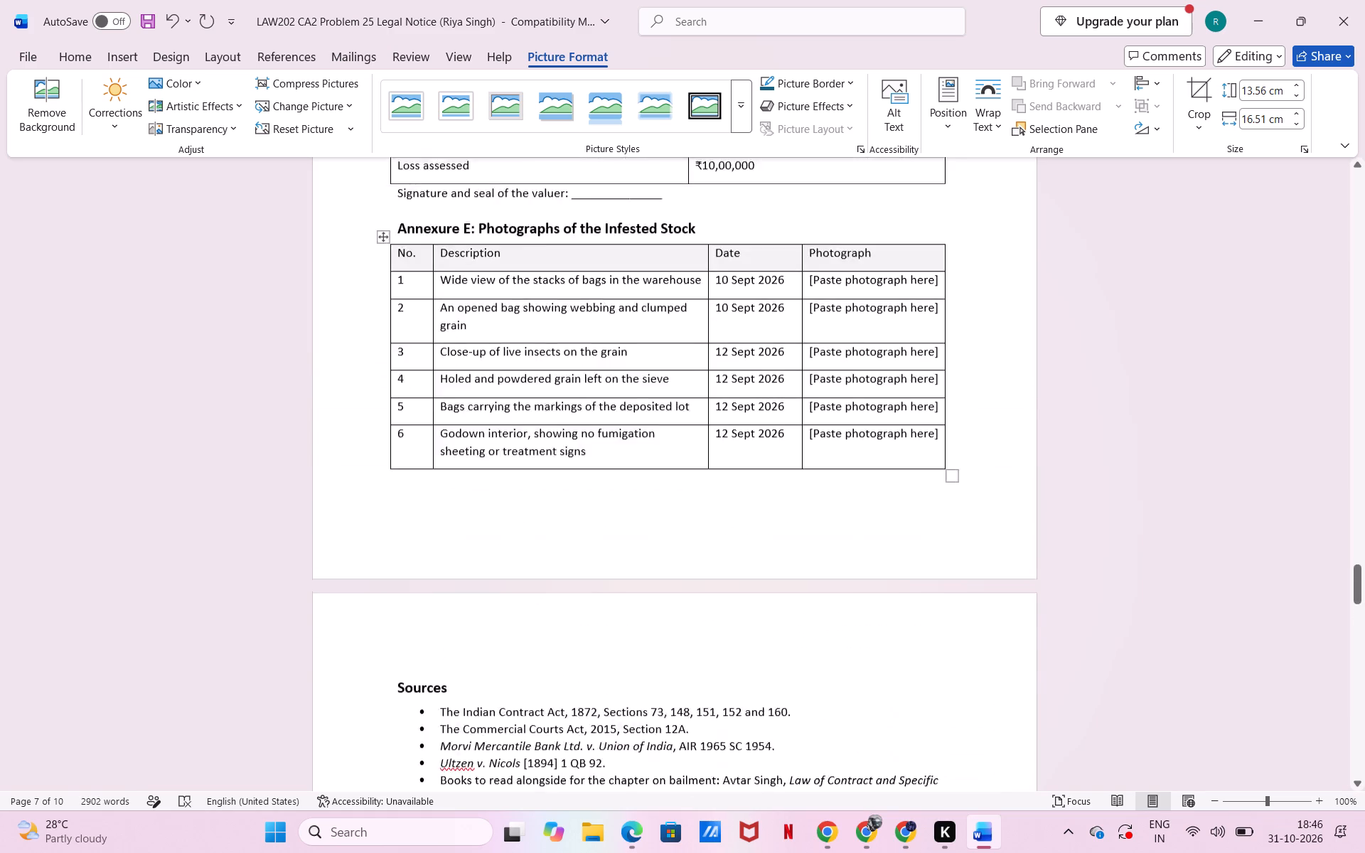
pyautogui.scroll(1, 526, 390)
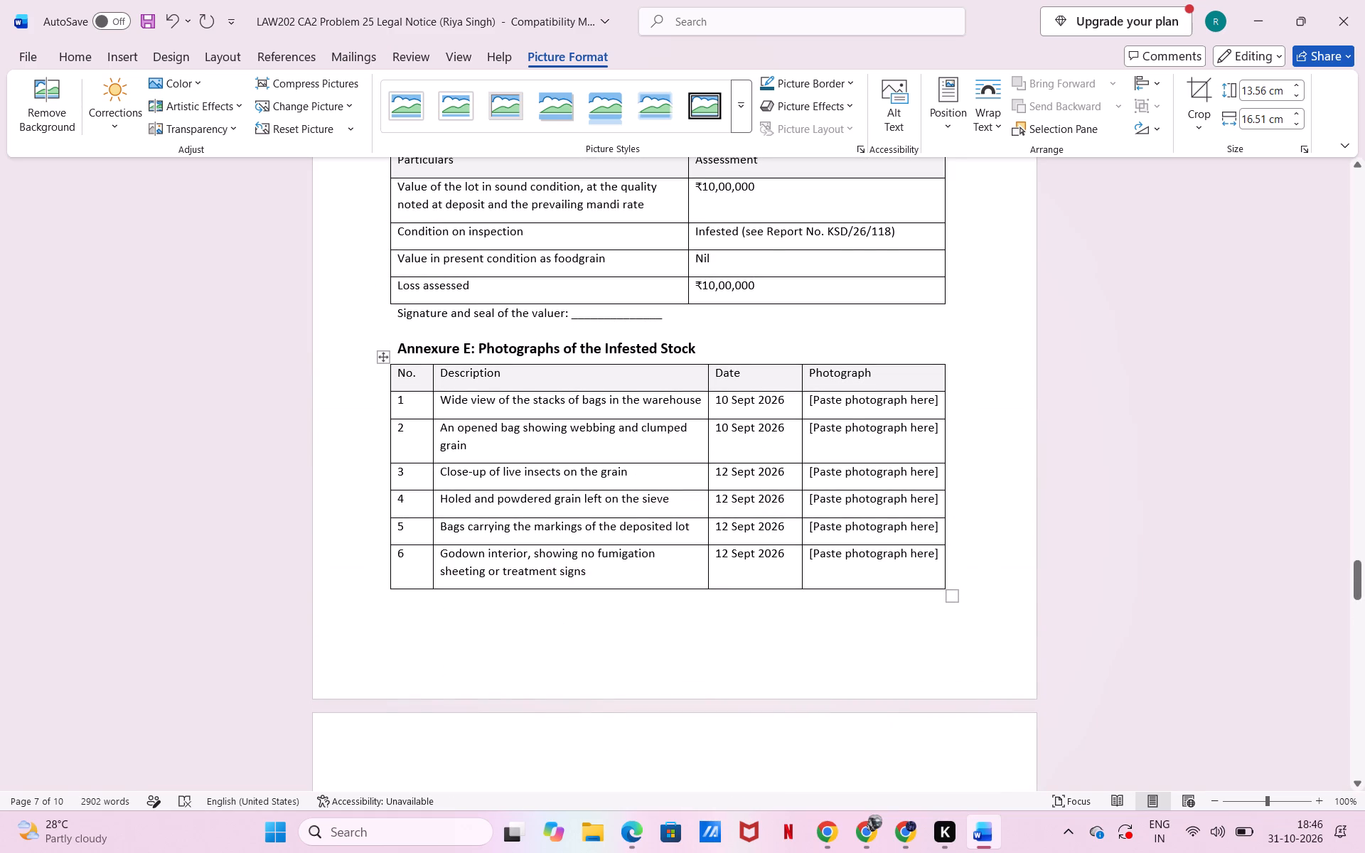
pyautogui.scroll(1, 526, 390)
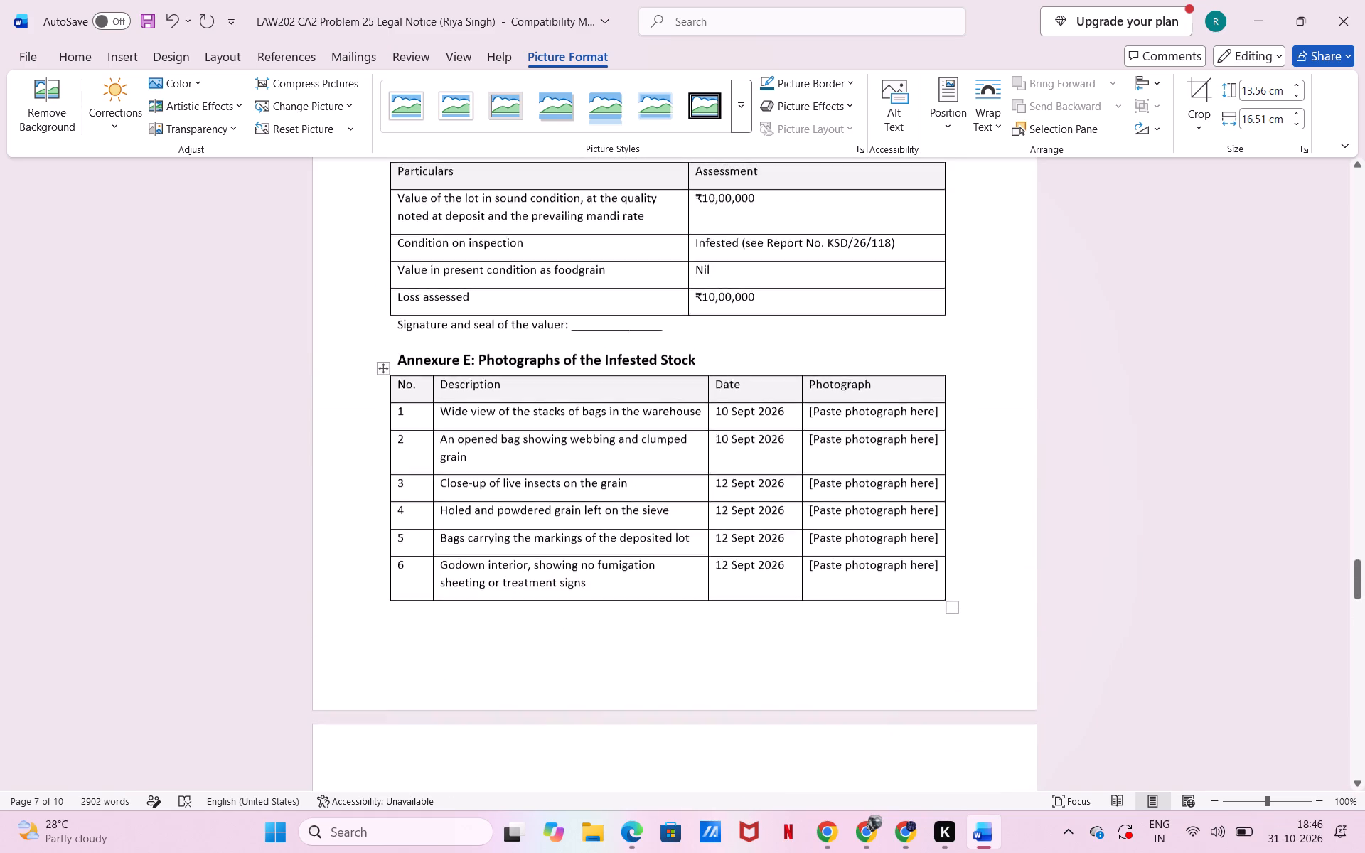
pyautogui.scroll(2, 526, 390)
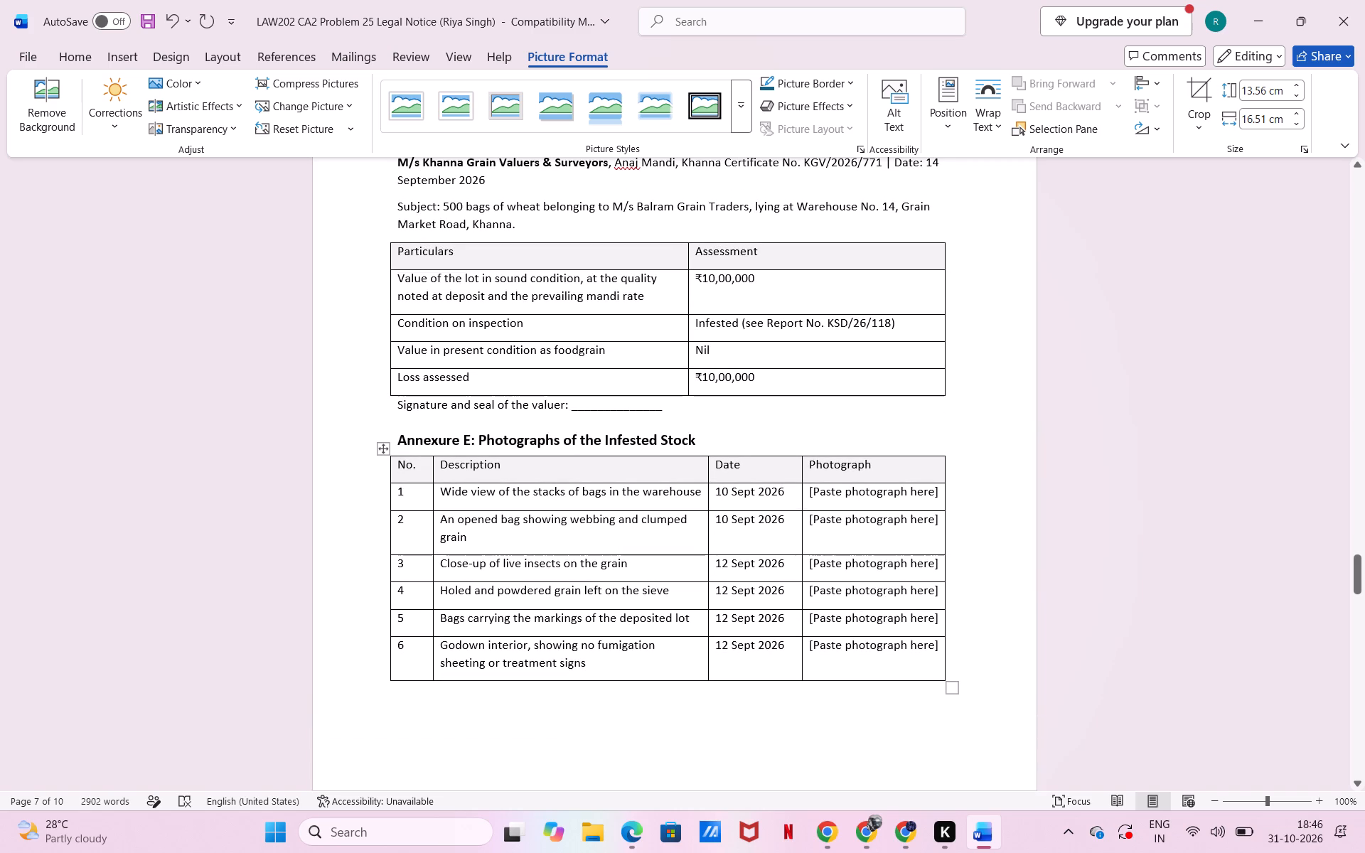
pyautogui.scroll(2, 526, 390)
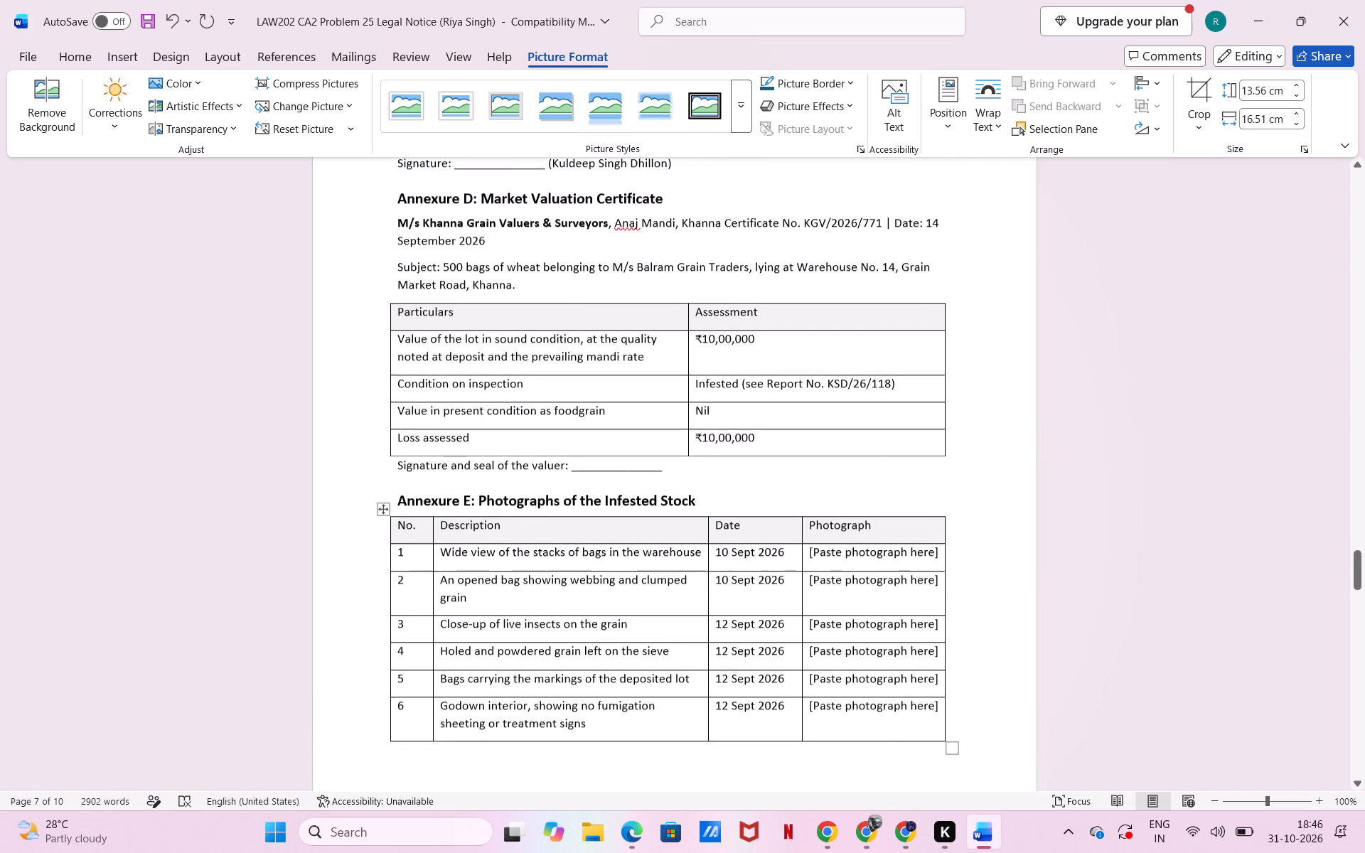
pyautogui.scroll(2, 526, 390)
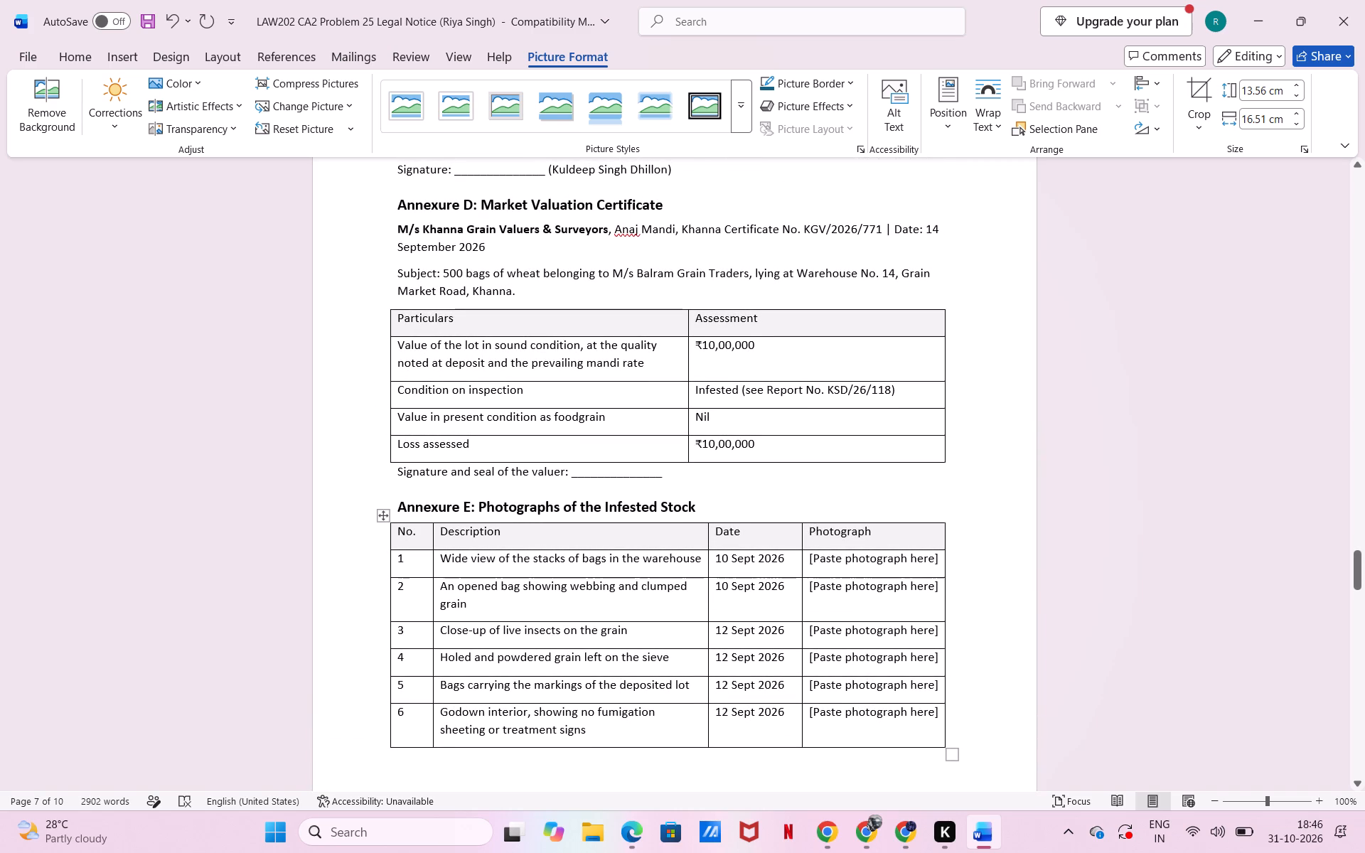
pyautogui.scroll(1, 526, 390)
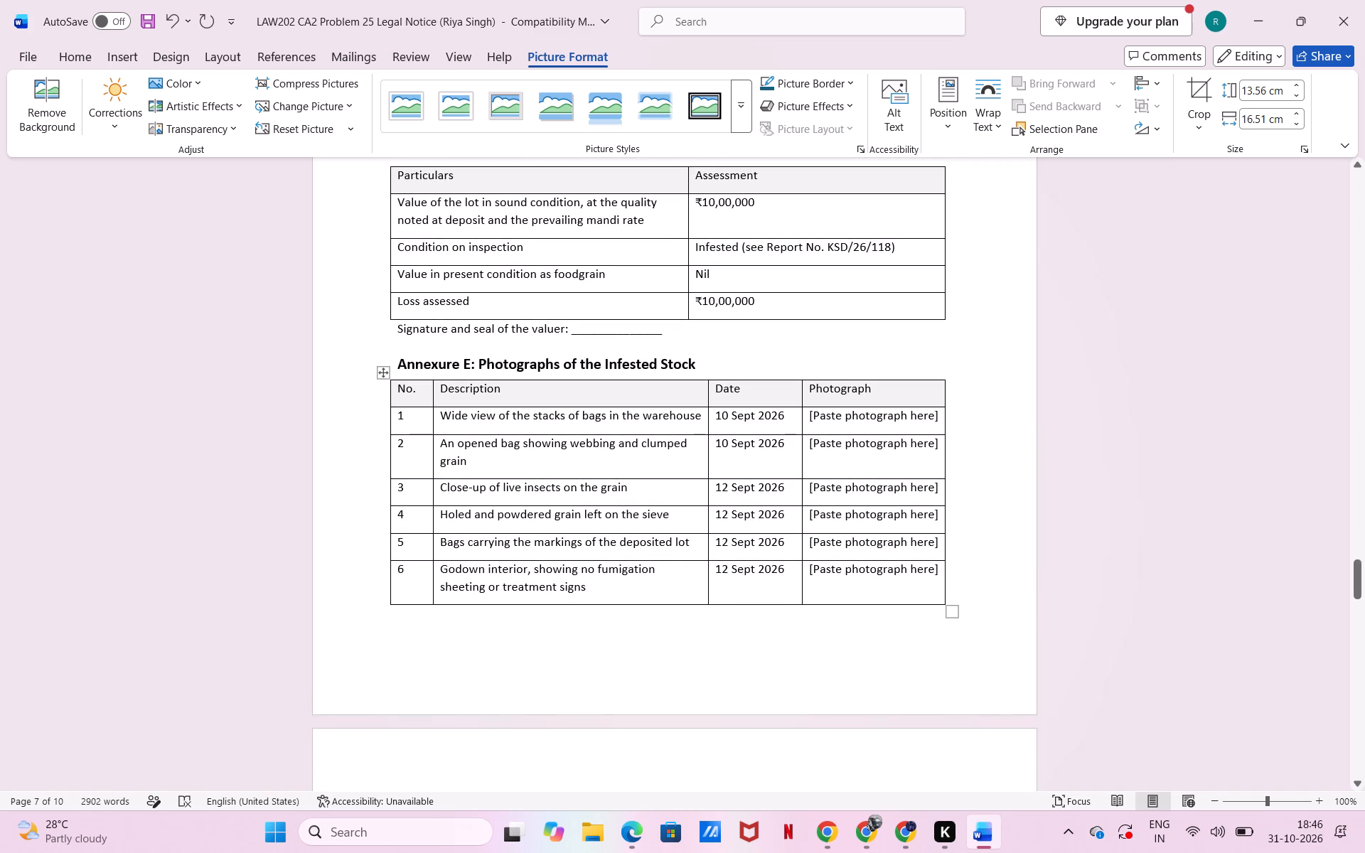
pyautogui.scroll(3, 526, 390)
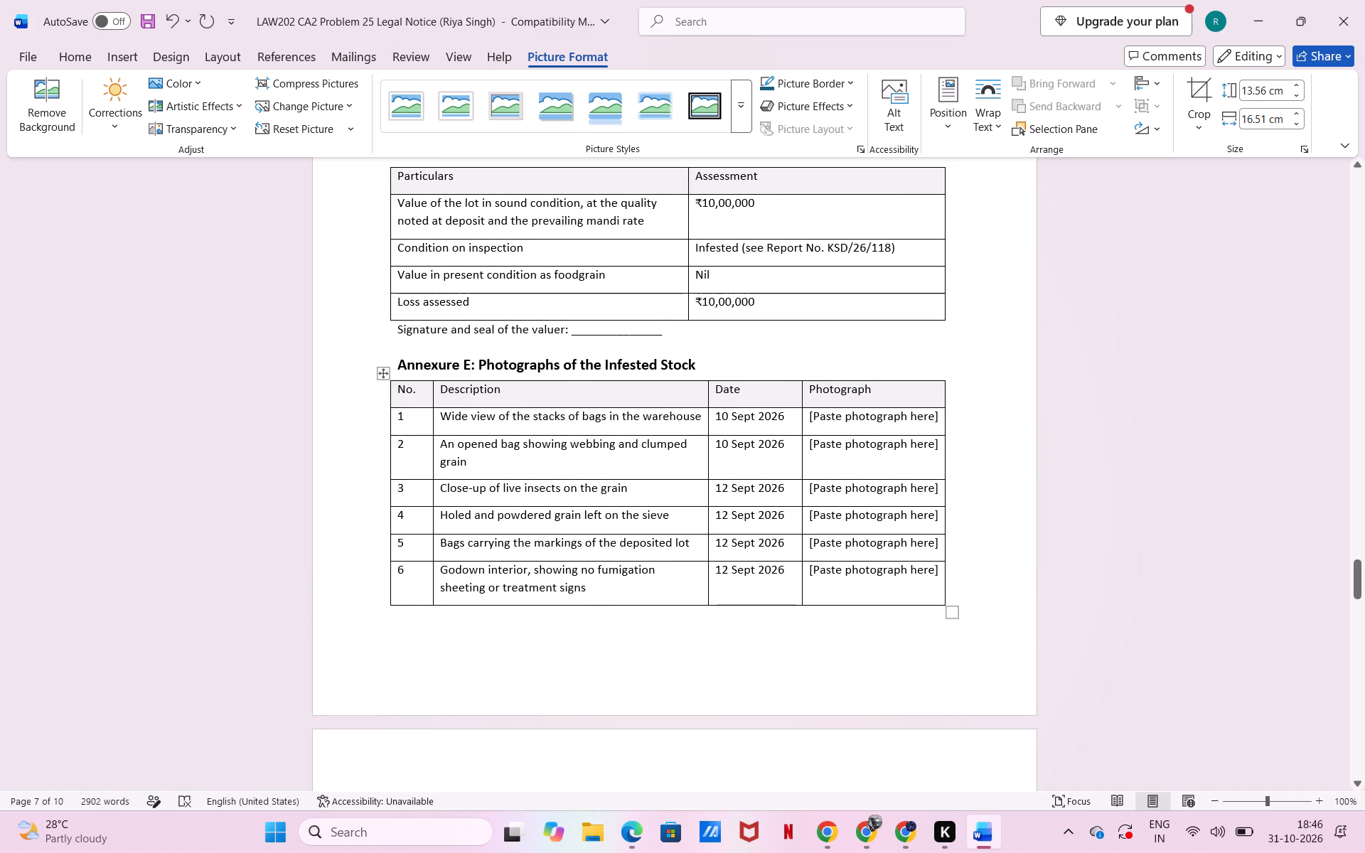
pyautogui.scroll(2, 526, 390)
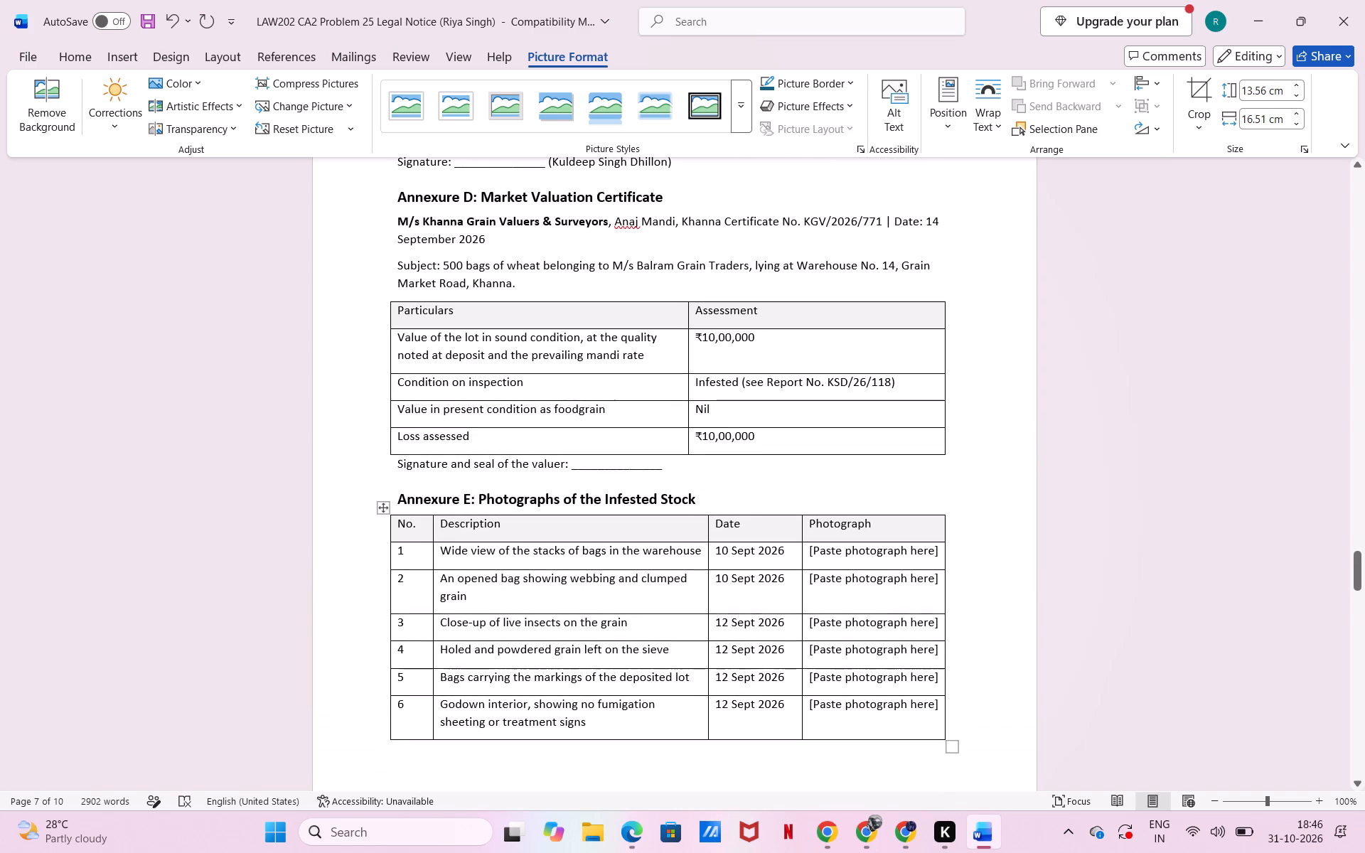
pyautogui.scroll(1, 526, 390)
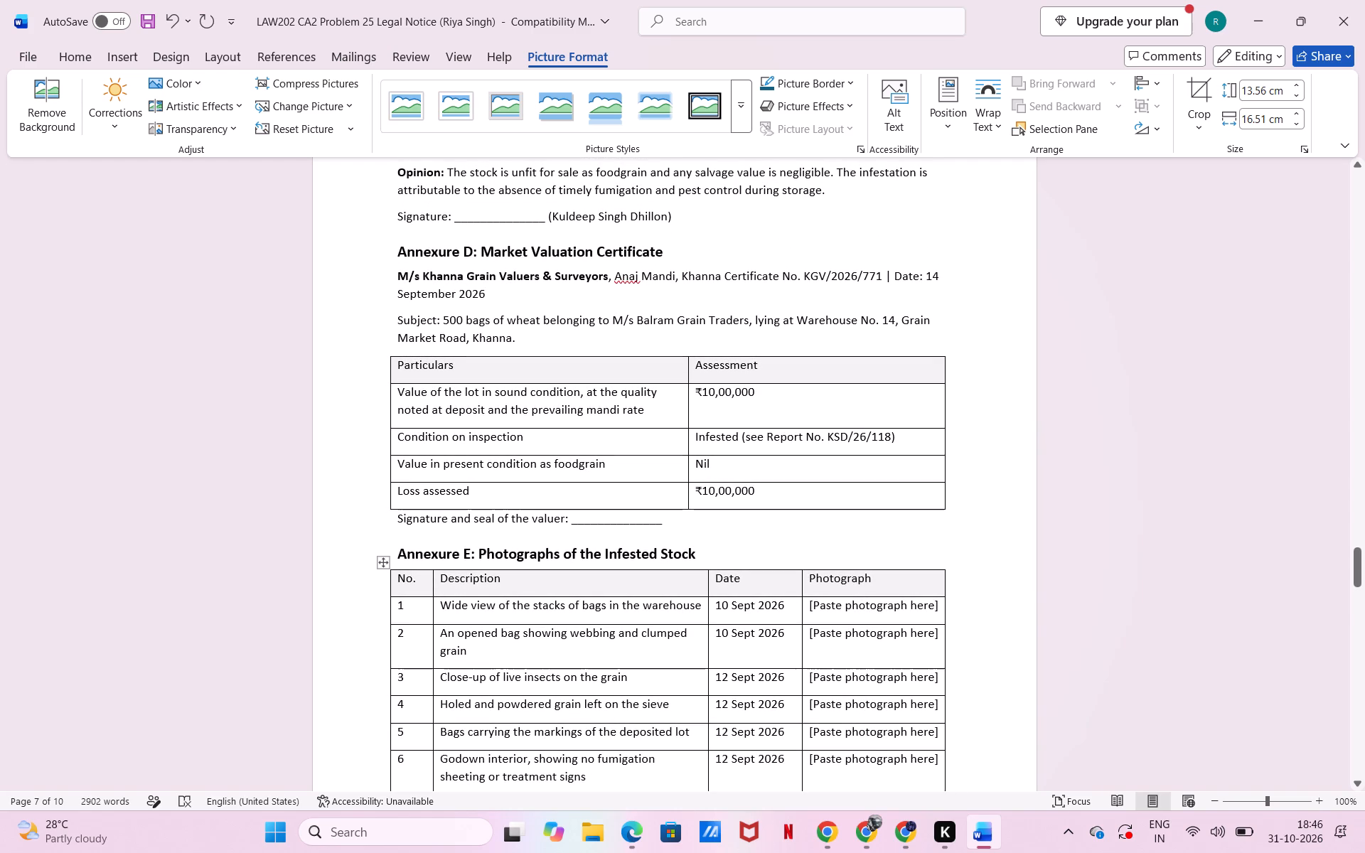
pyautogui.scroll(1, 526, 388)
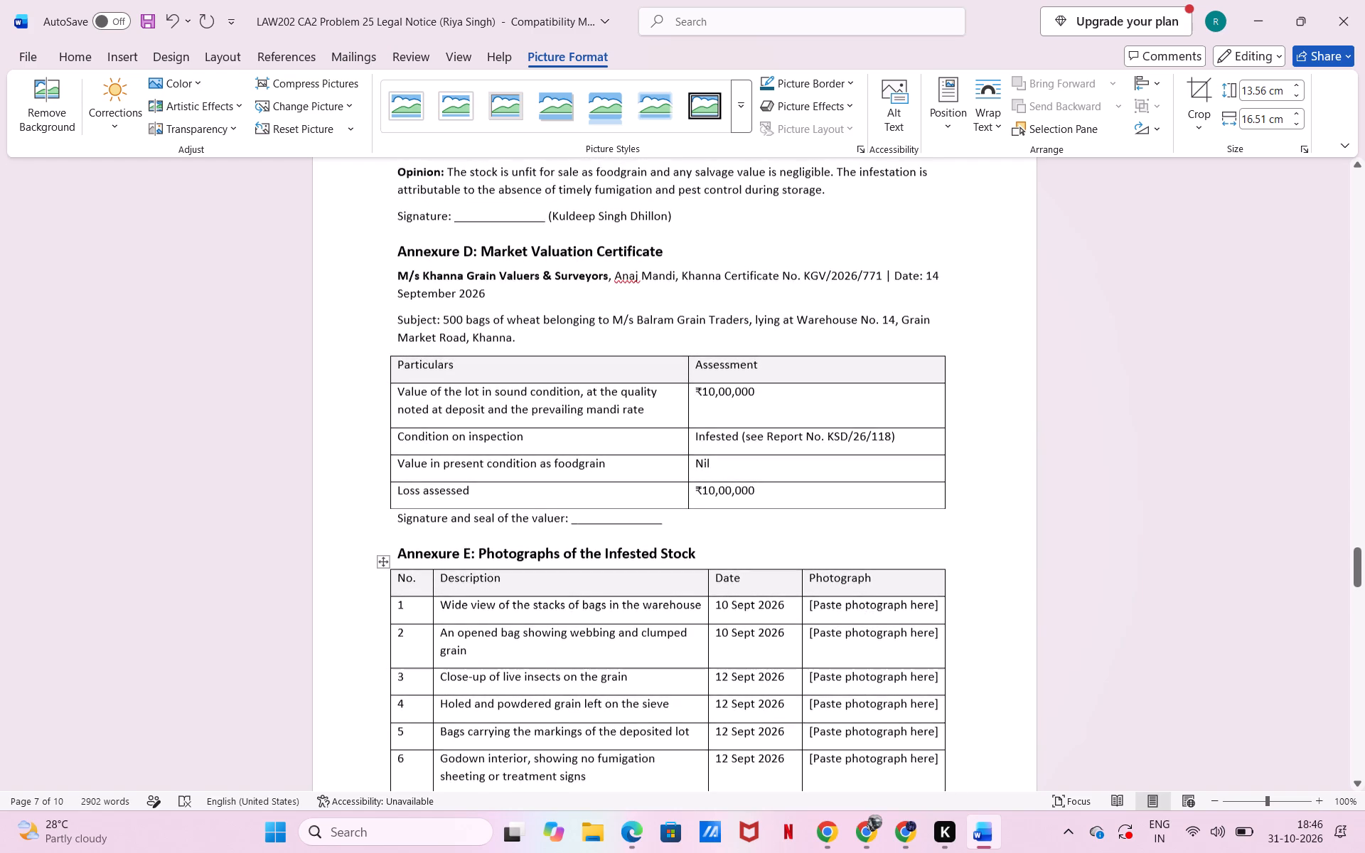
# Delete the blank underscore line between "Signature:" and the signatory's name, just above Annexure D.
pyautogui.scroll(1, 526, 388)
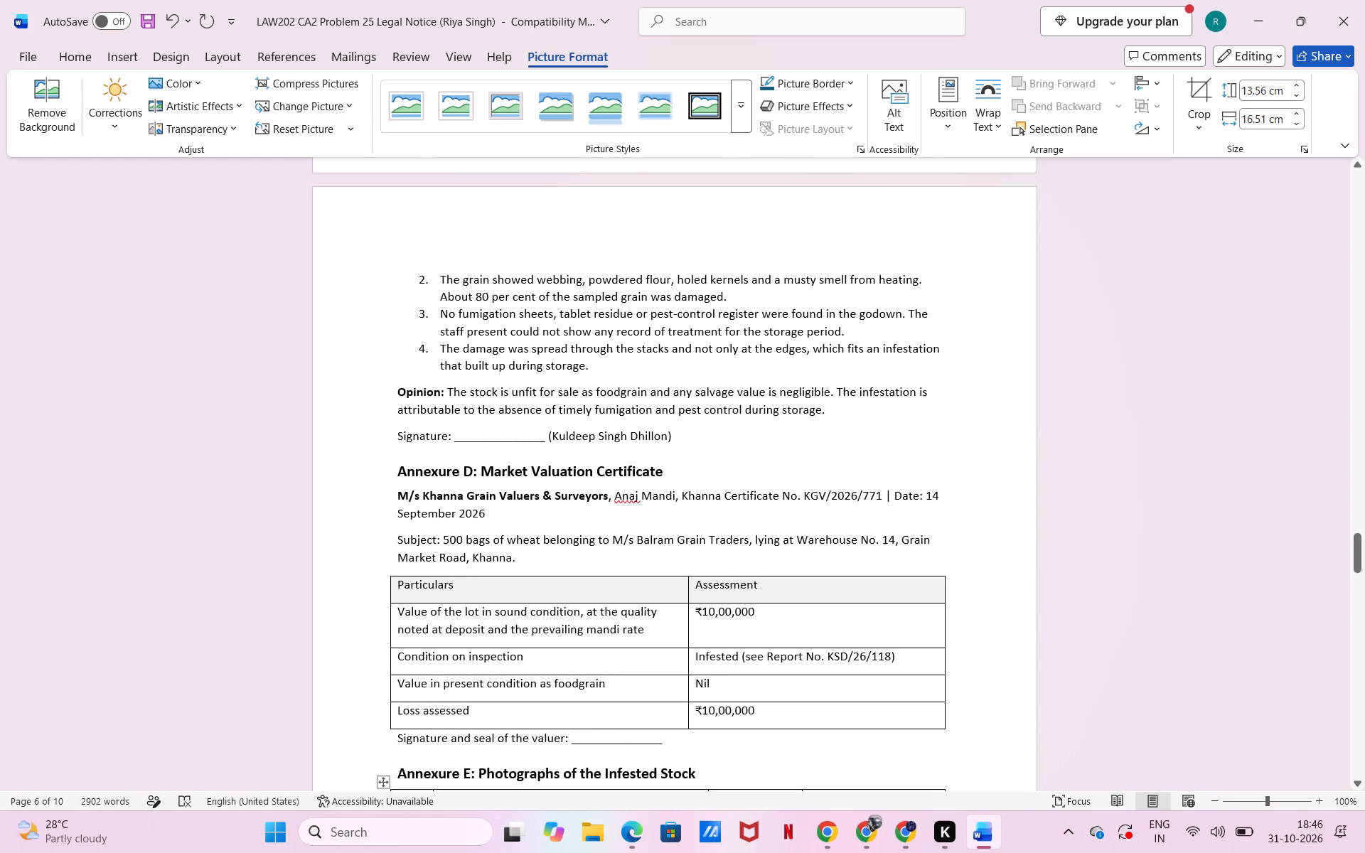
pyautogui.scroll(1, 526, 388)
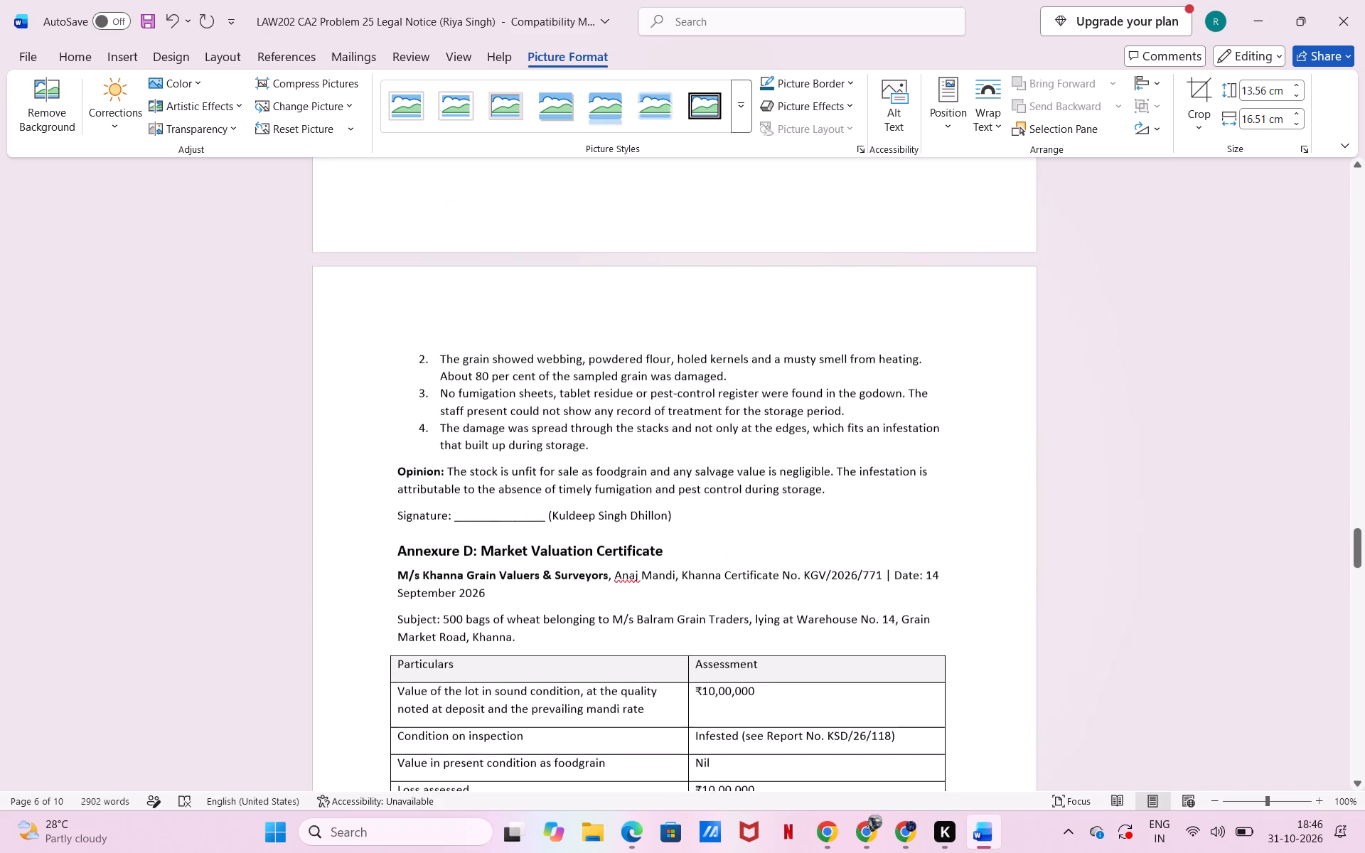
pyautogui.scroll(1, 526, 388)
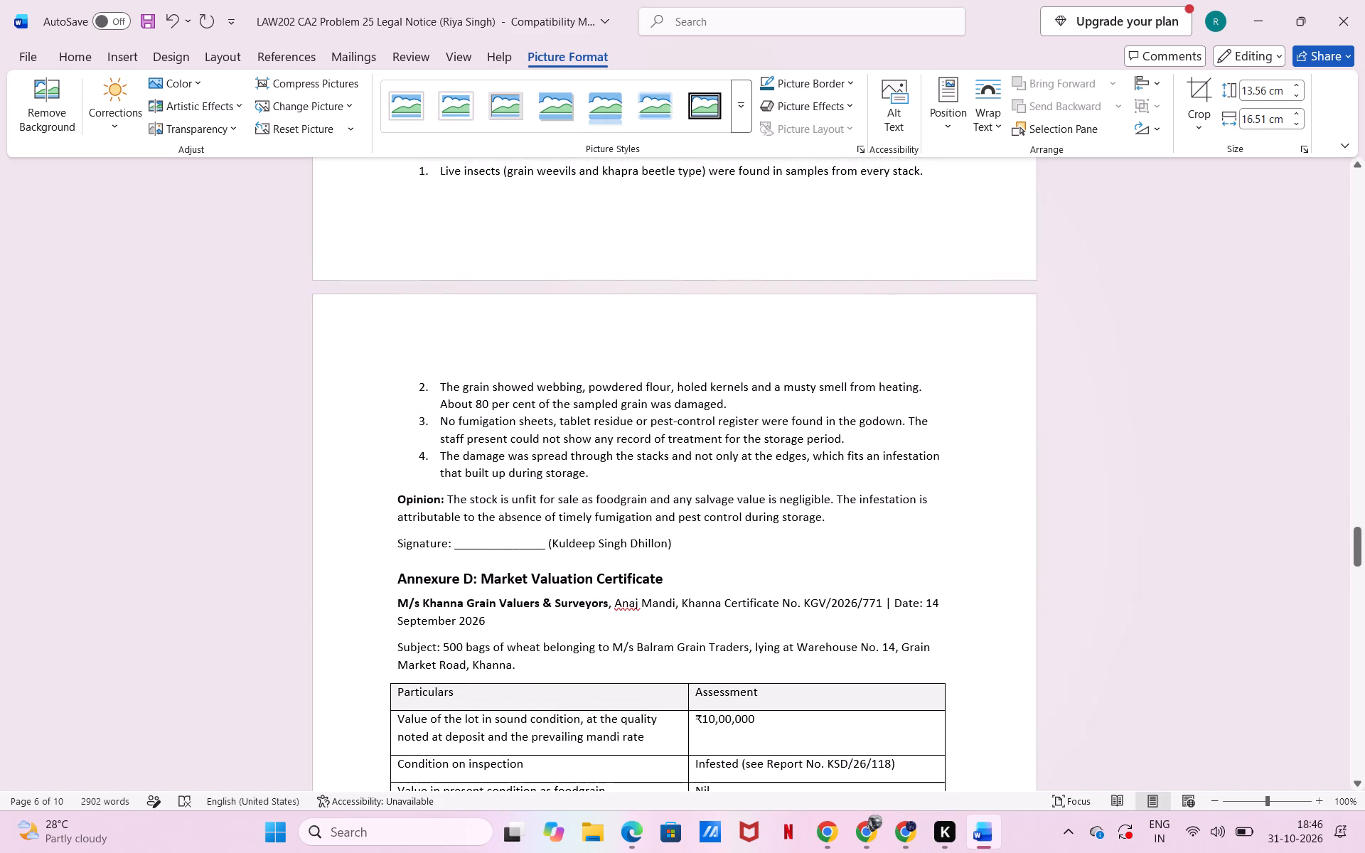
pyautogui.click(543, 550)
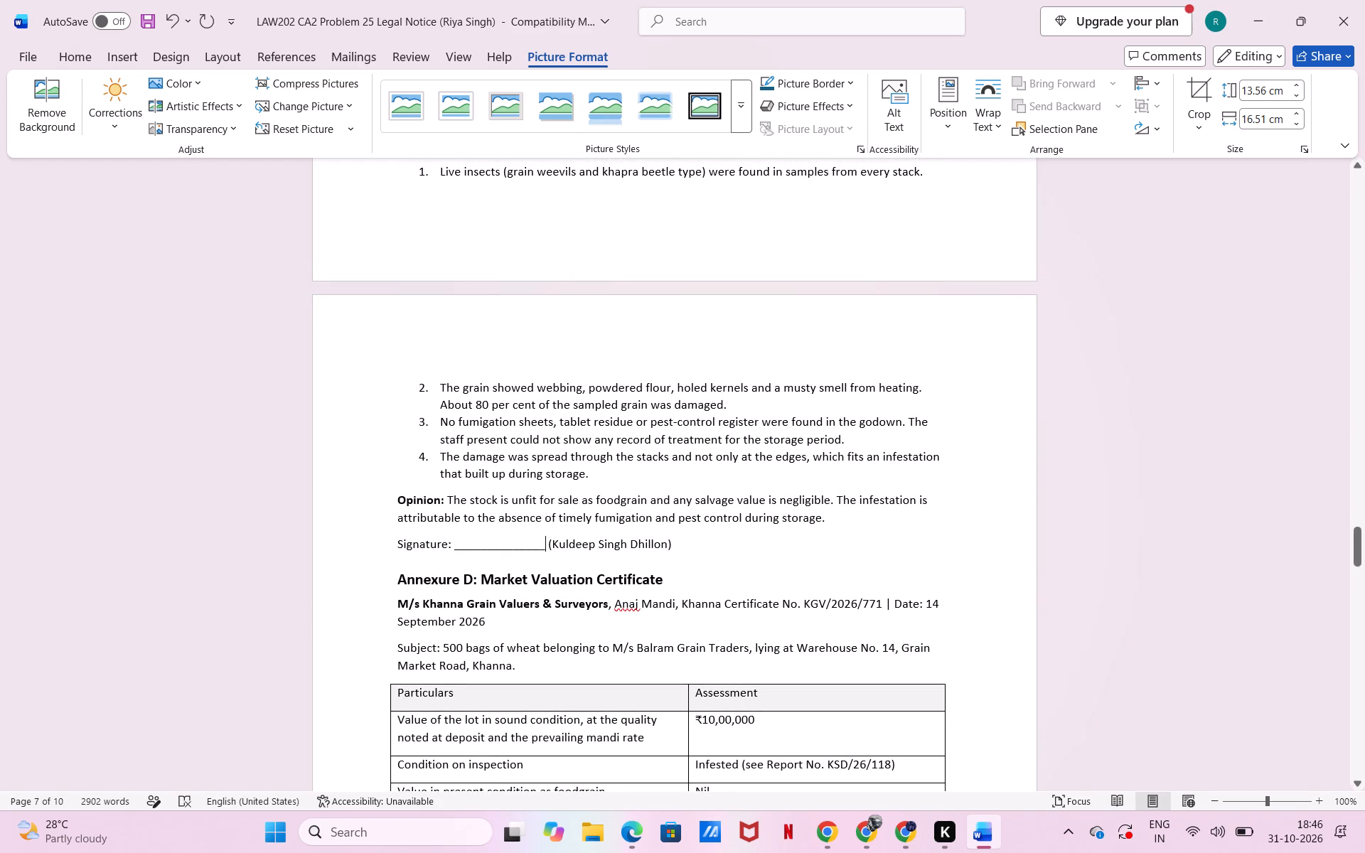
pyautogui.press('BackSpace')
pyautogui.press('BackSpace')
pyautogui.press('BackSpace')
pyautogui.press('BackSpace')
pyautogui.press('BackSpace')
pyautogui.press('BackSpace')
pyautogui.press('BackSpace')
pyautogui.press('BackSpace')
pyautogui.press('BackSpace')
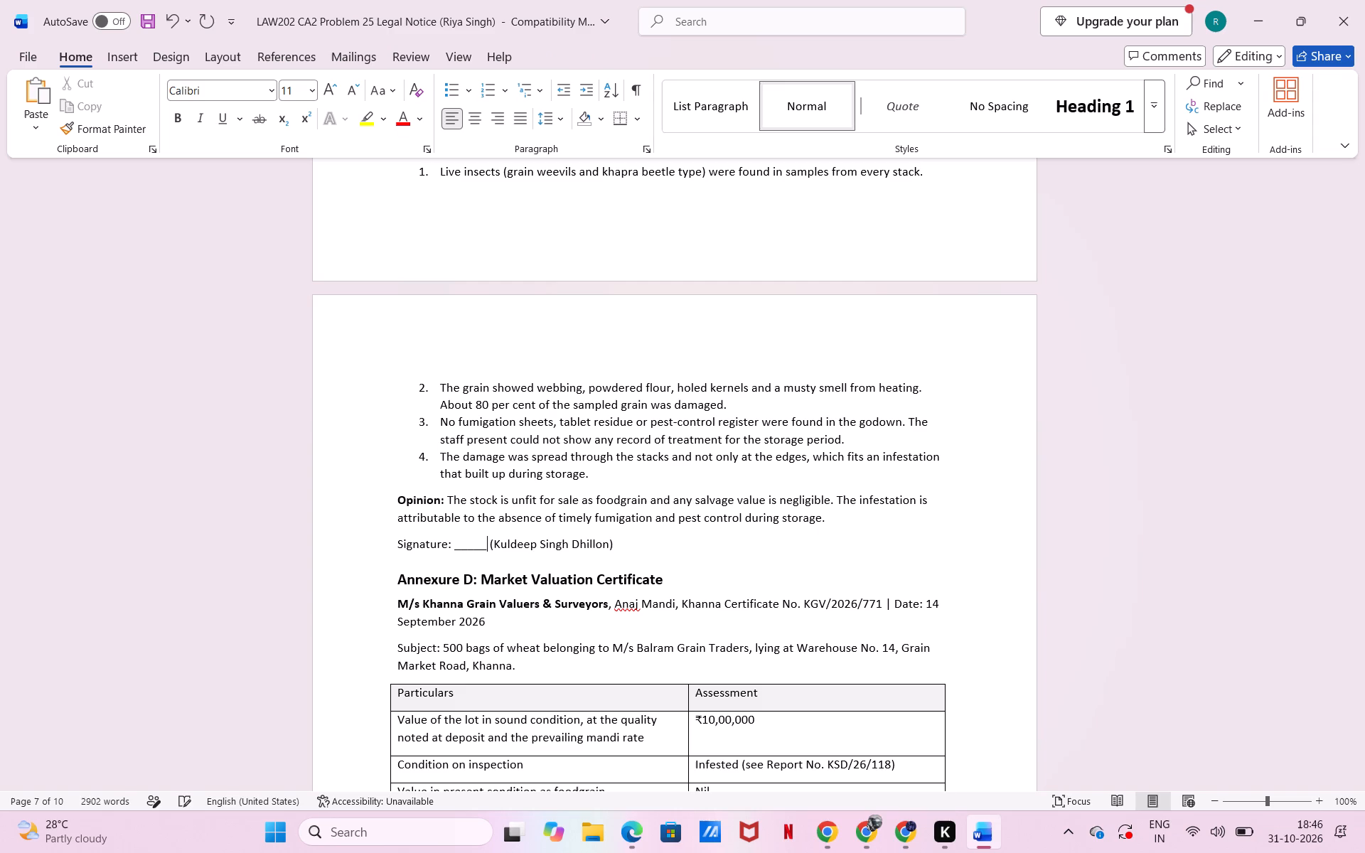
pyautogui.press('BackSpace')
pyautogui.press('BackSpace')
pyautogui.press('BackSpace')
pyautogui.press('BackSpace')
pyautogui.press('BackSpace')
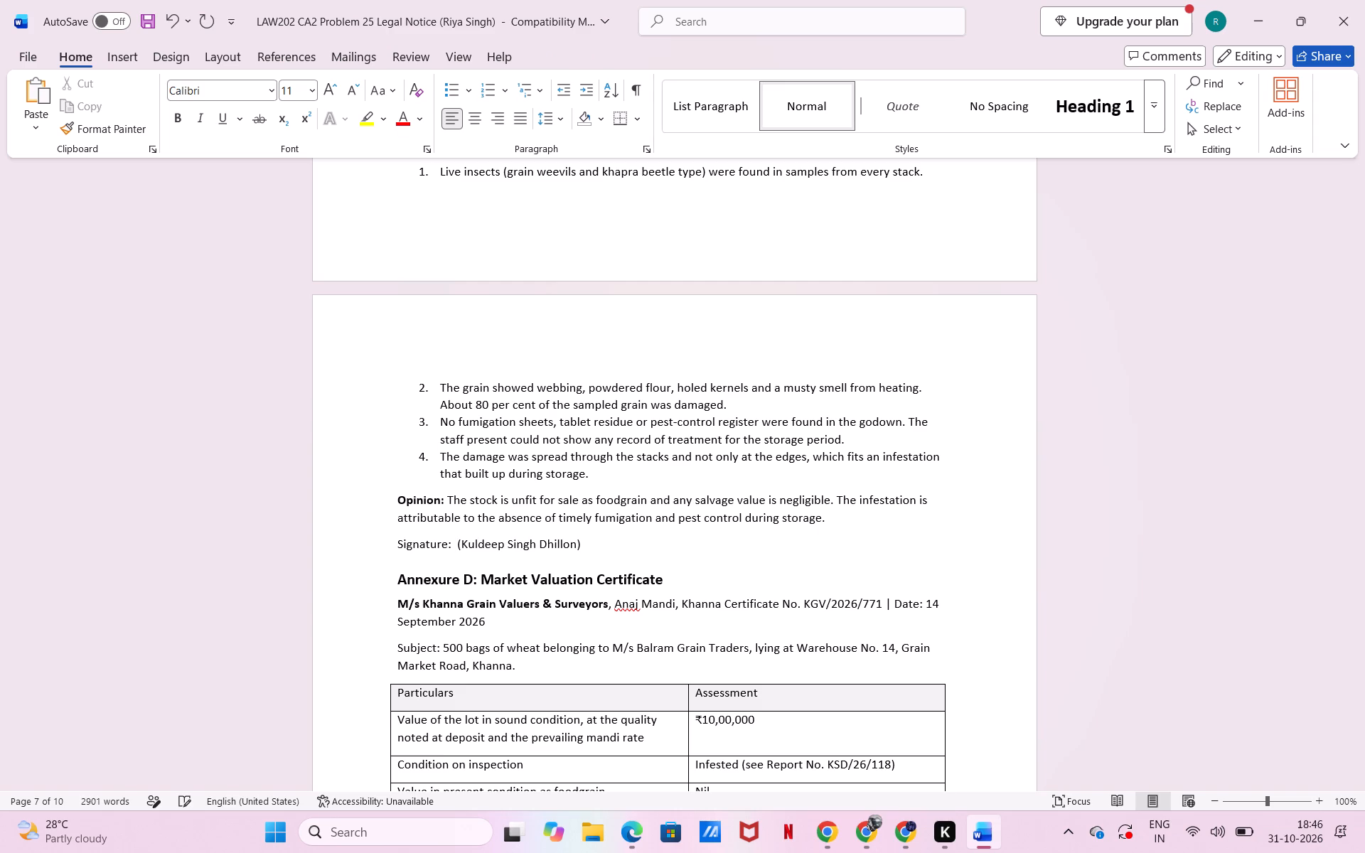
pyautogui.press('BackSpace')
# Remove the opening and closing parentheses around the signatory's name on the signature line just above Annexure D.
pyautogui.press('Right')
pyautogui.press('Right')
pyautogui.press('BackSpace')
pyautogui.press('Right')
pyautogui.press('Right')
pyautogui.press('Right')
pyautogui.press('Right')
pyautogui.press('Right')
pyautogui.press('Right')
pyautogui.press('Right')
pyautogui.press('Right')
pyautogui.press('Right')
pyautogui.press('Right')
pyautogui.press('Right')
pyautogui.press('Right')
pyautogui.press('Right')
pyautogui.press('Right')
pyautogui.press('Right')
pyautogui.press('Right')
pyautogui.press('Right')
pyautogui.press('Right')
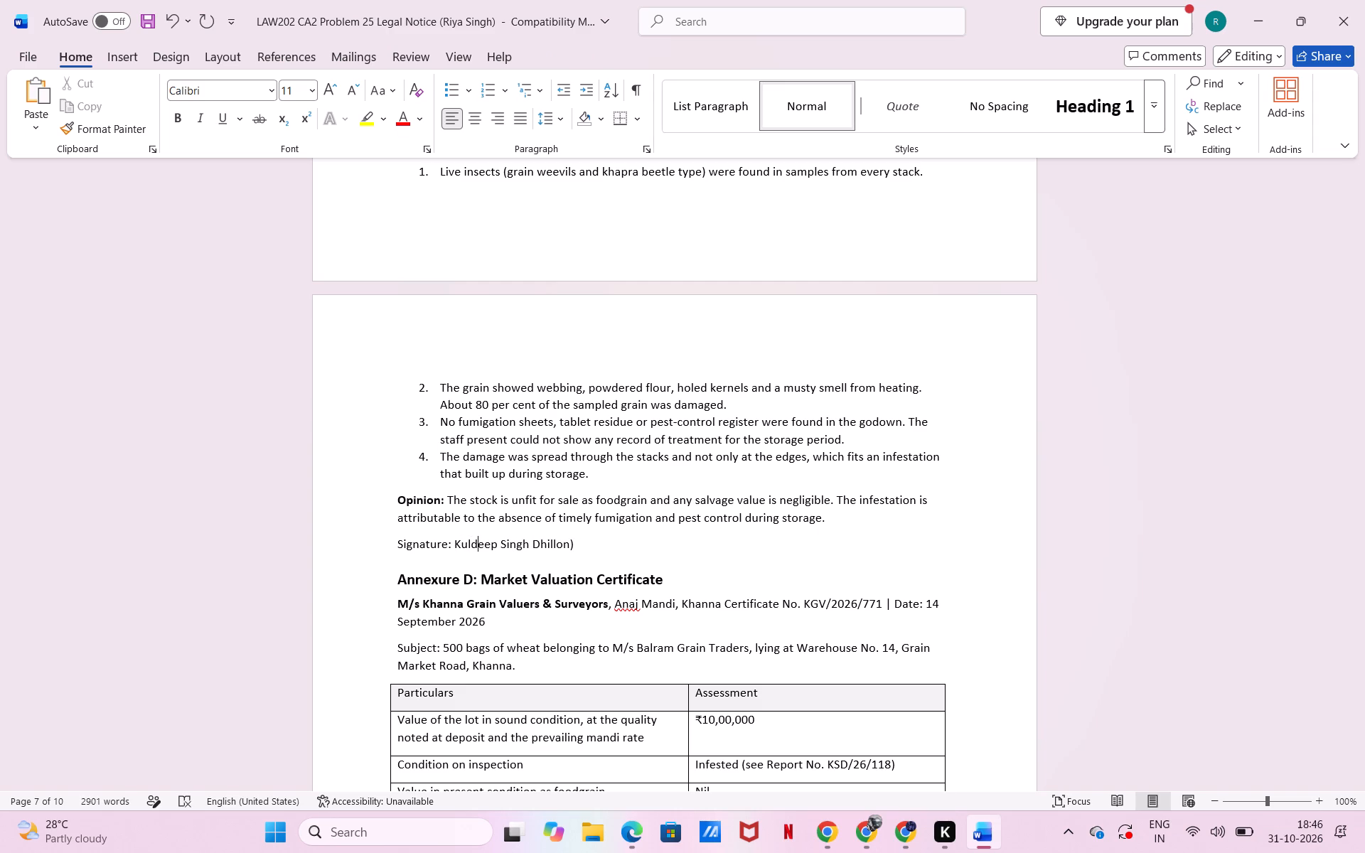
pyautogui.press('Right')
pyautogui.press('Right')
pyautogui.press('Right')
pyautogui.press('Right')
pyautogui.press('BackSpace')
# Review the document backwards from Annexure C through the annexures, Part C and the Part B legal notice to the case law section.
pyautogui.scroll(15, 543, 550)
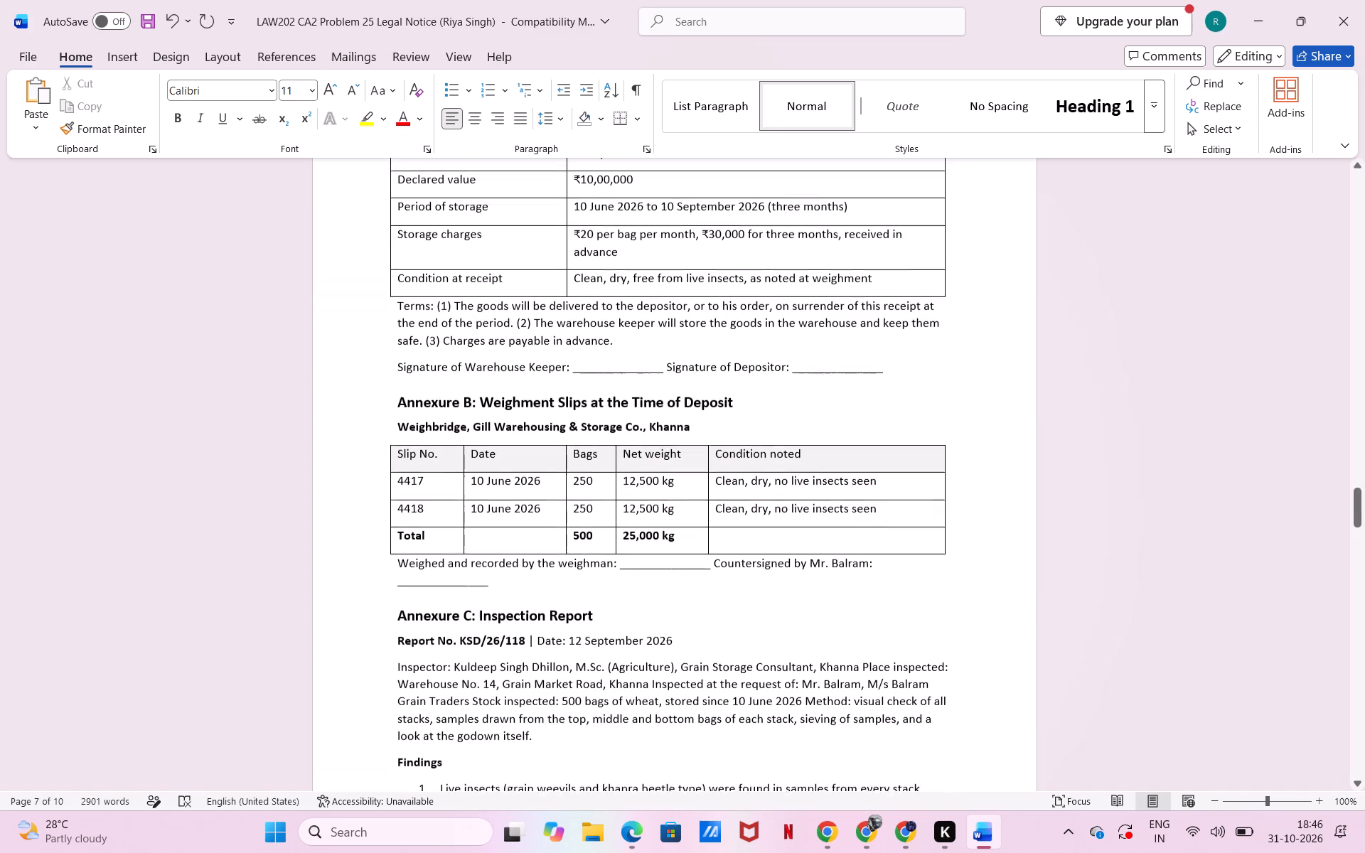
pyautogui.scroll(2, 543, 550)
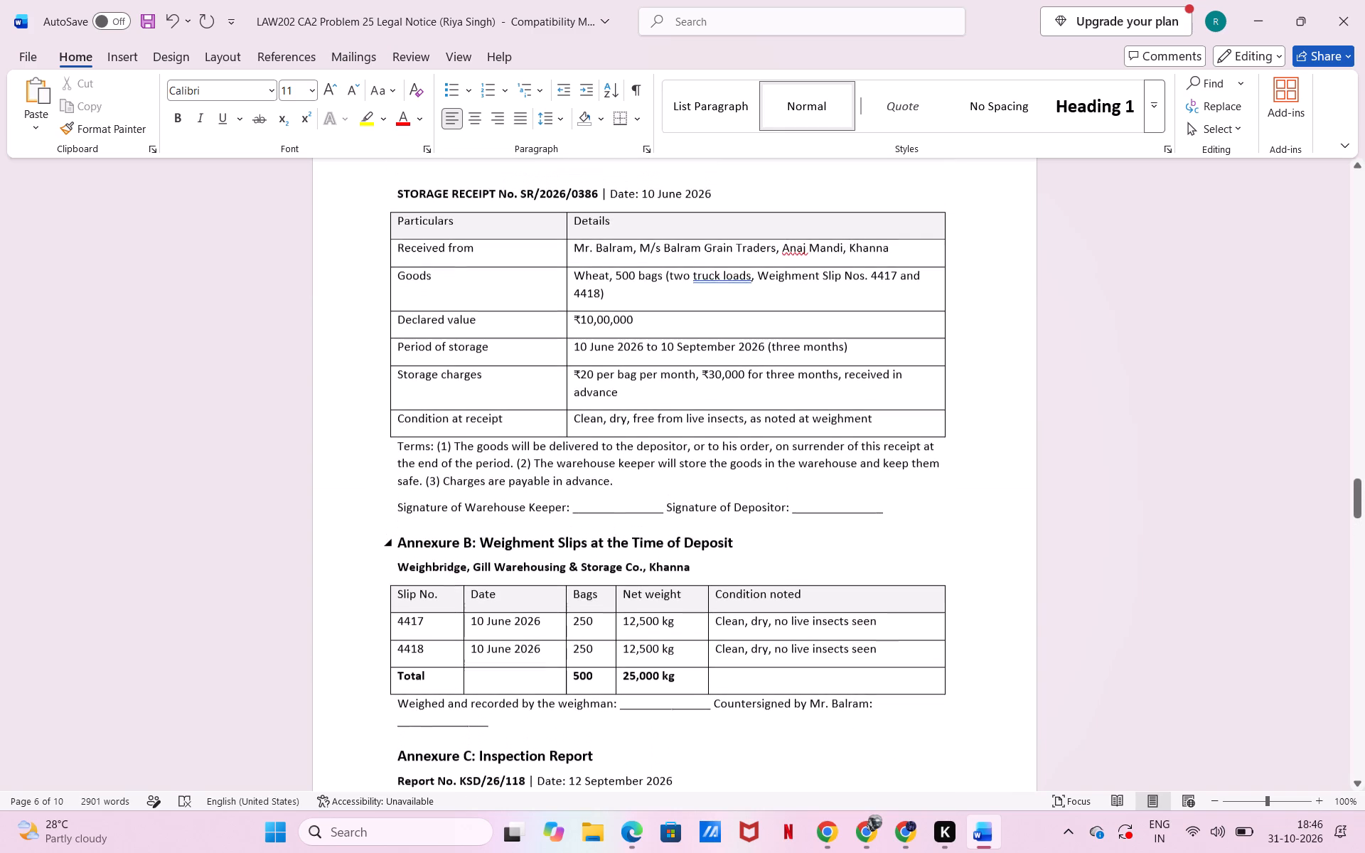
pyautogui.scroll(3, 543, 550)
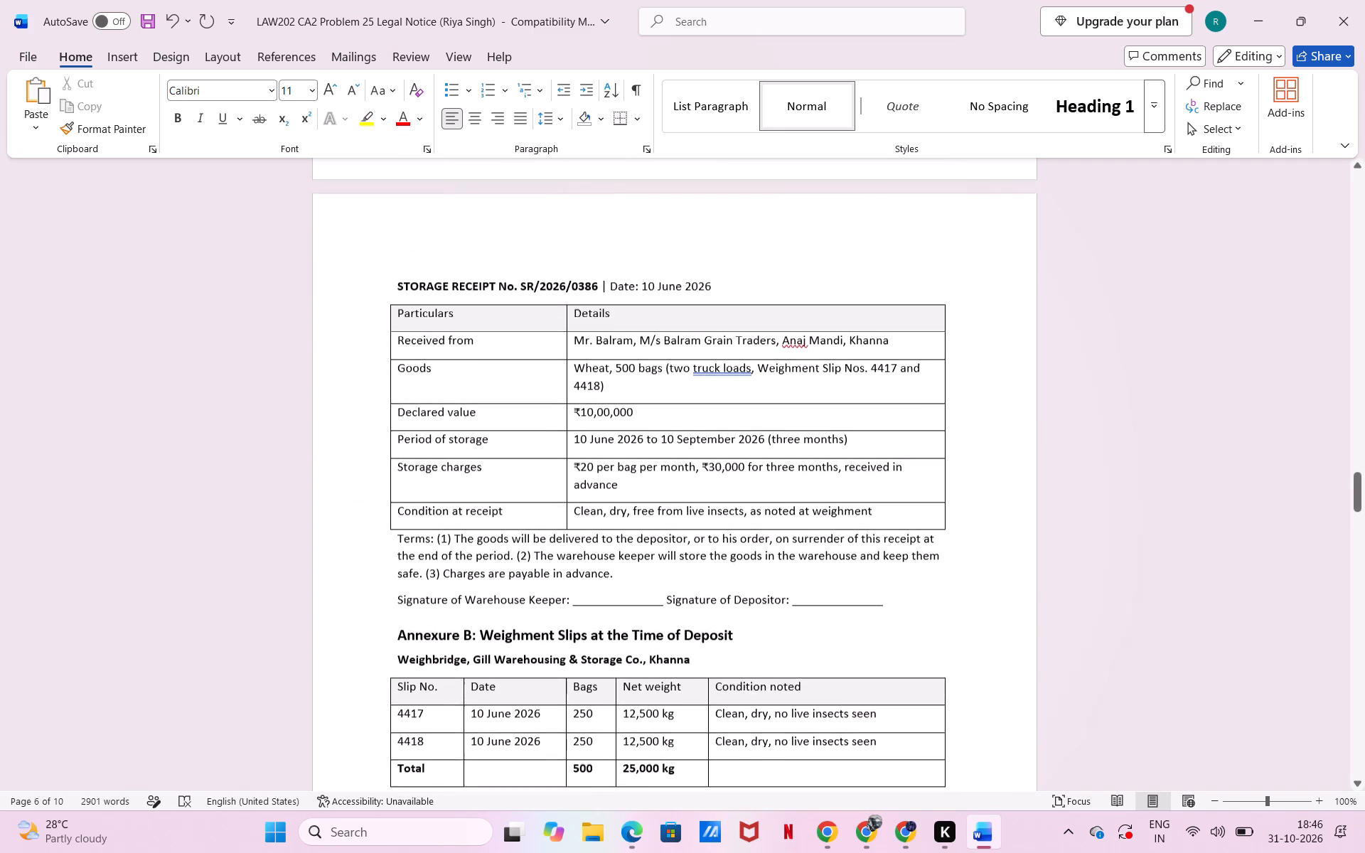
pyautogui.scroll(6, 543, 550)
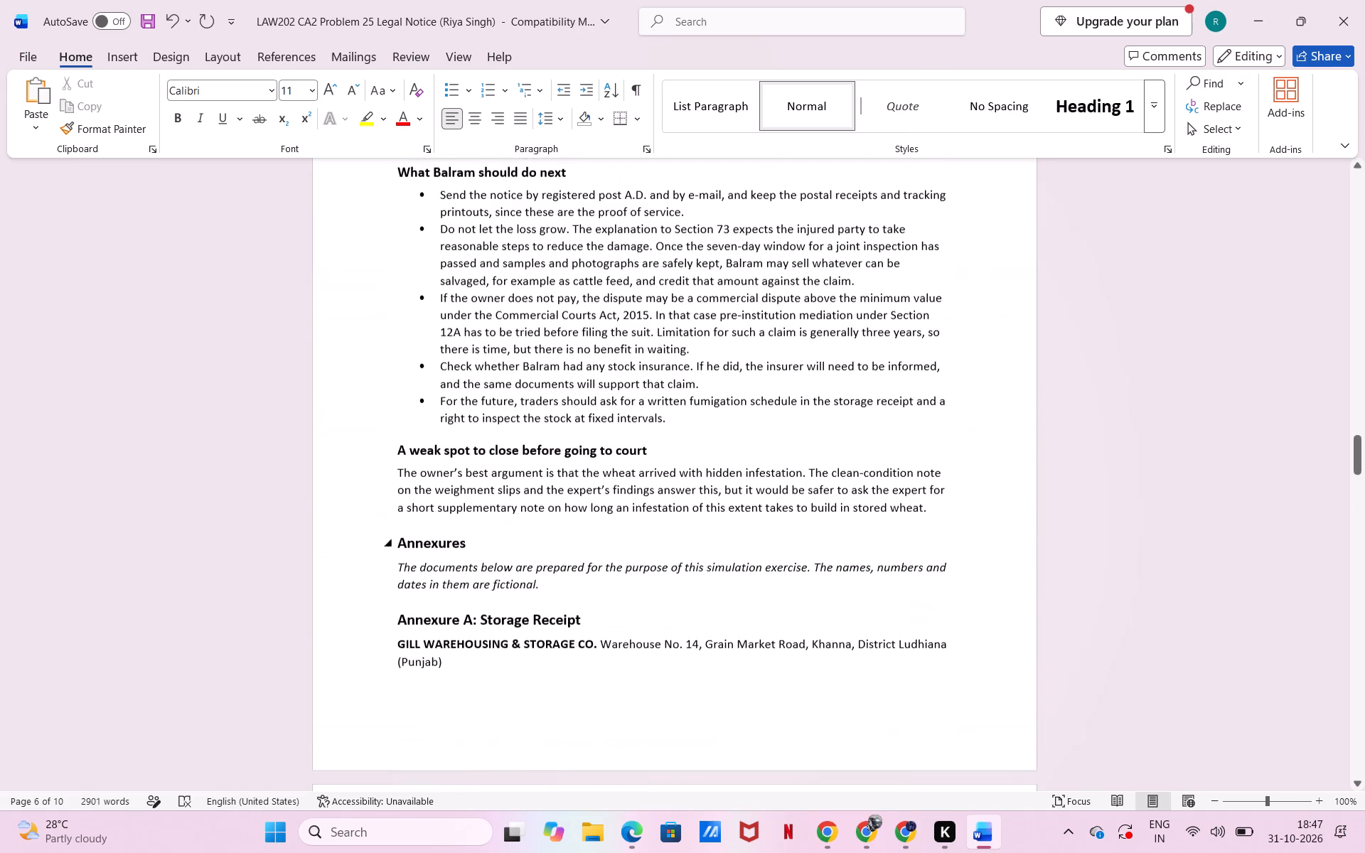
pyautogui.scroll(7, 543, 550)
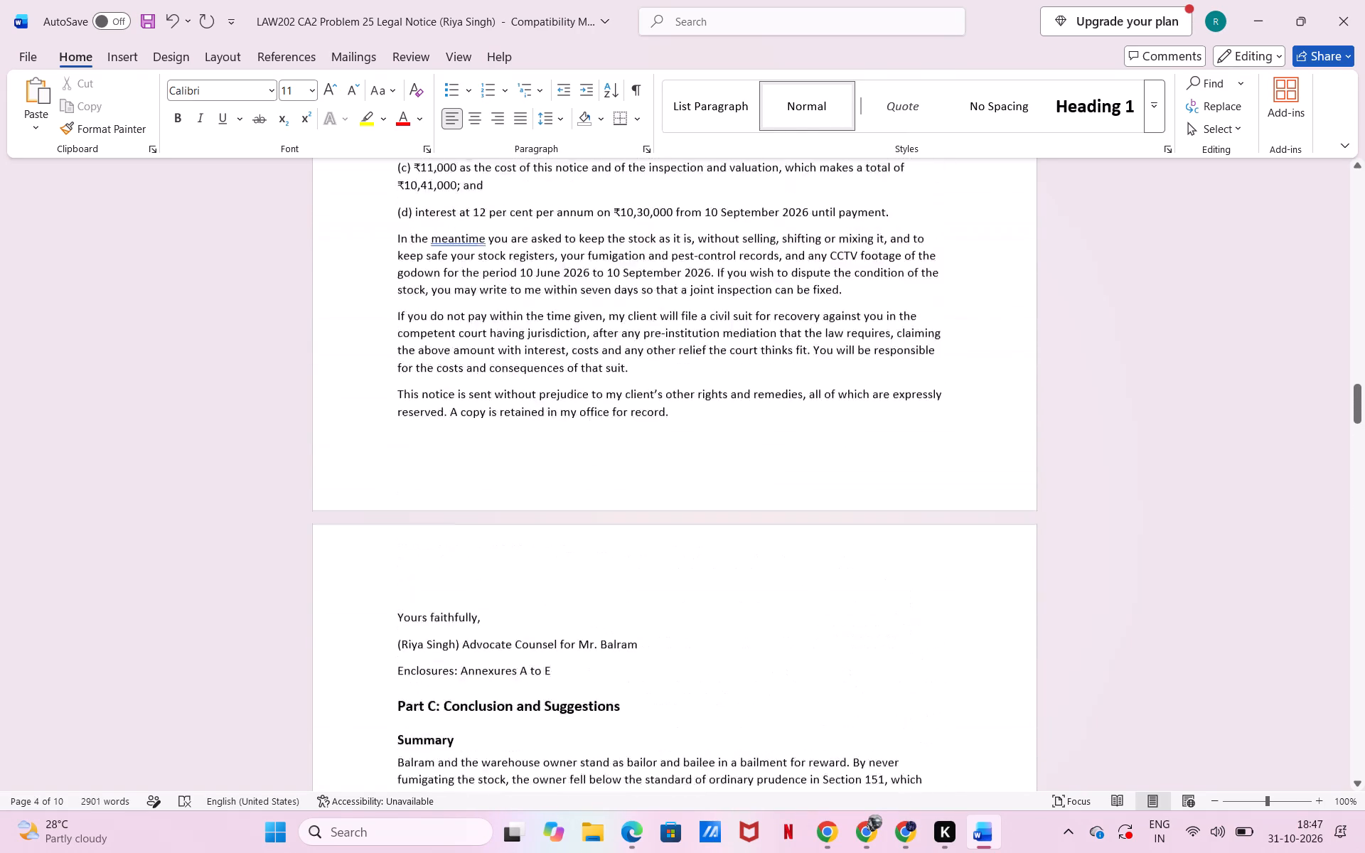
pyautogui.scroll(6, 543, 550)
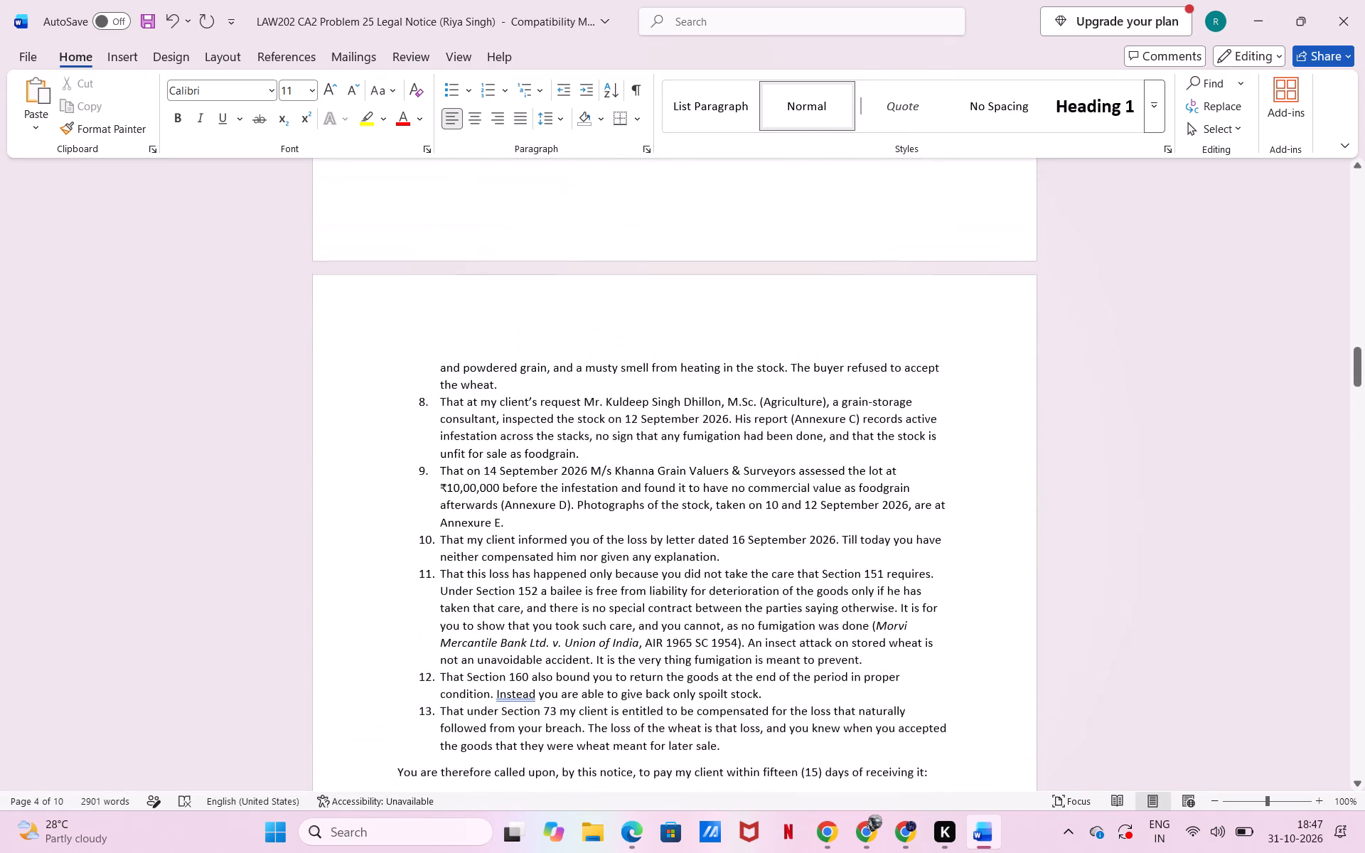
pyautogui.scroll(6, 543, 550)
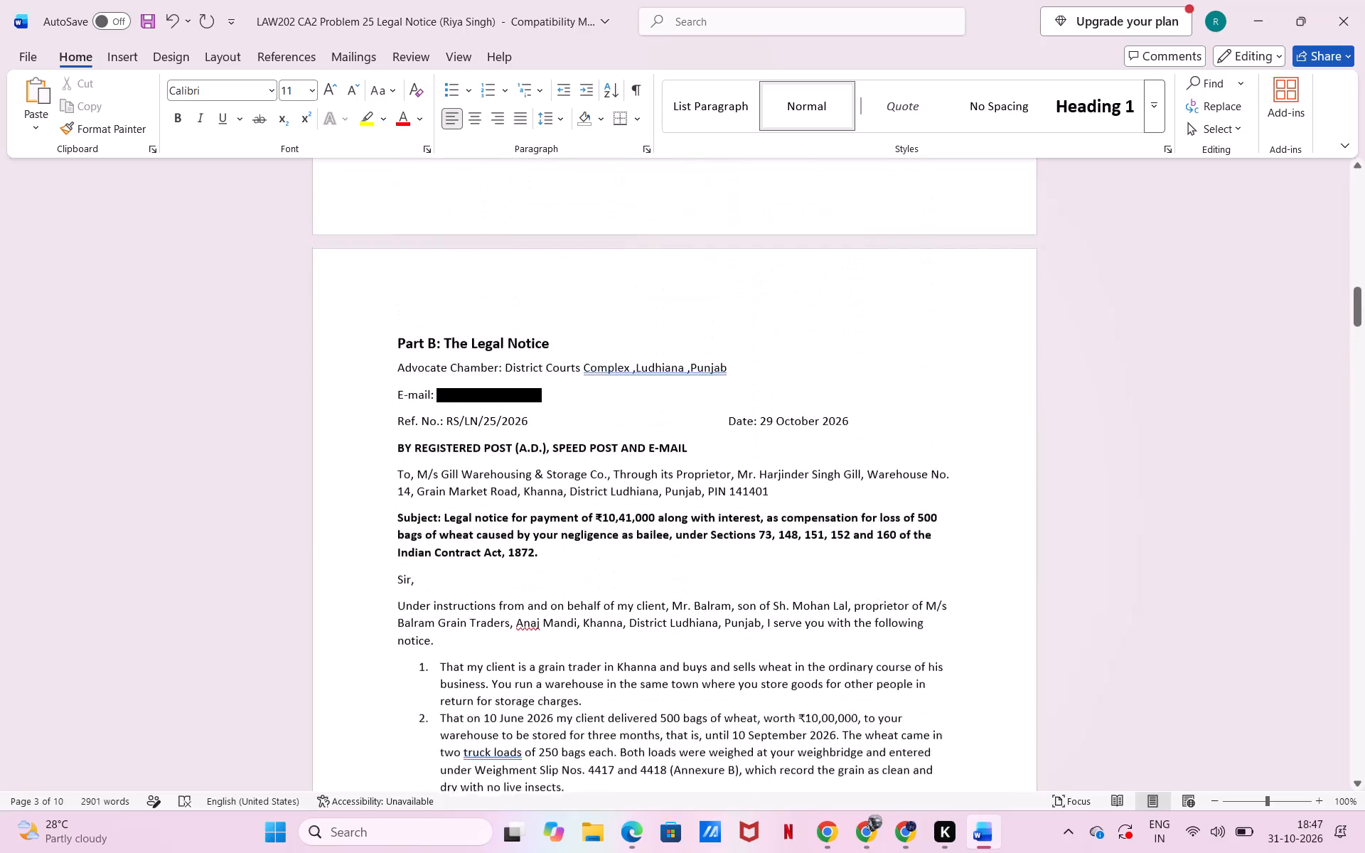
pyautogui.scroll(3, 543, 550)
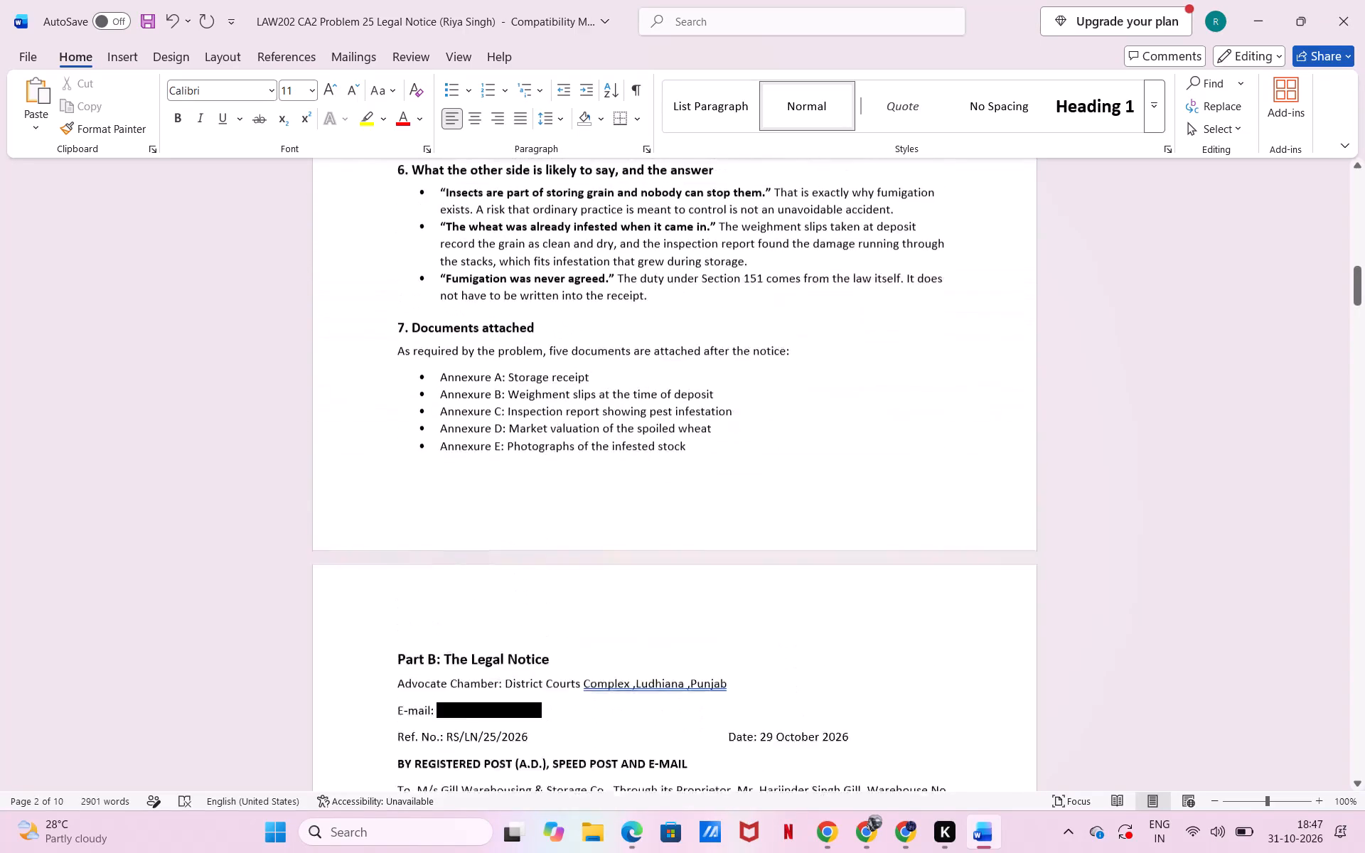
pyautogui.scroll(4, 543, 550)
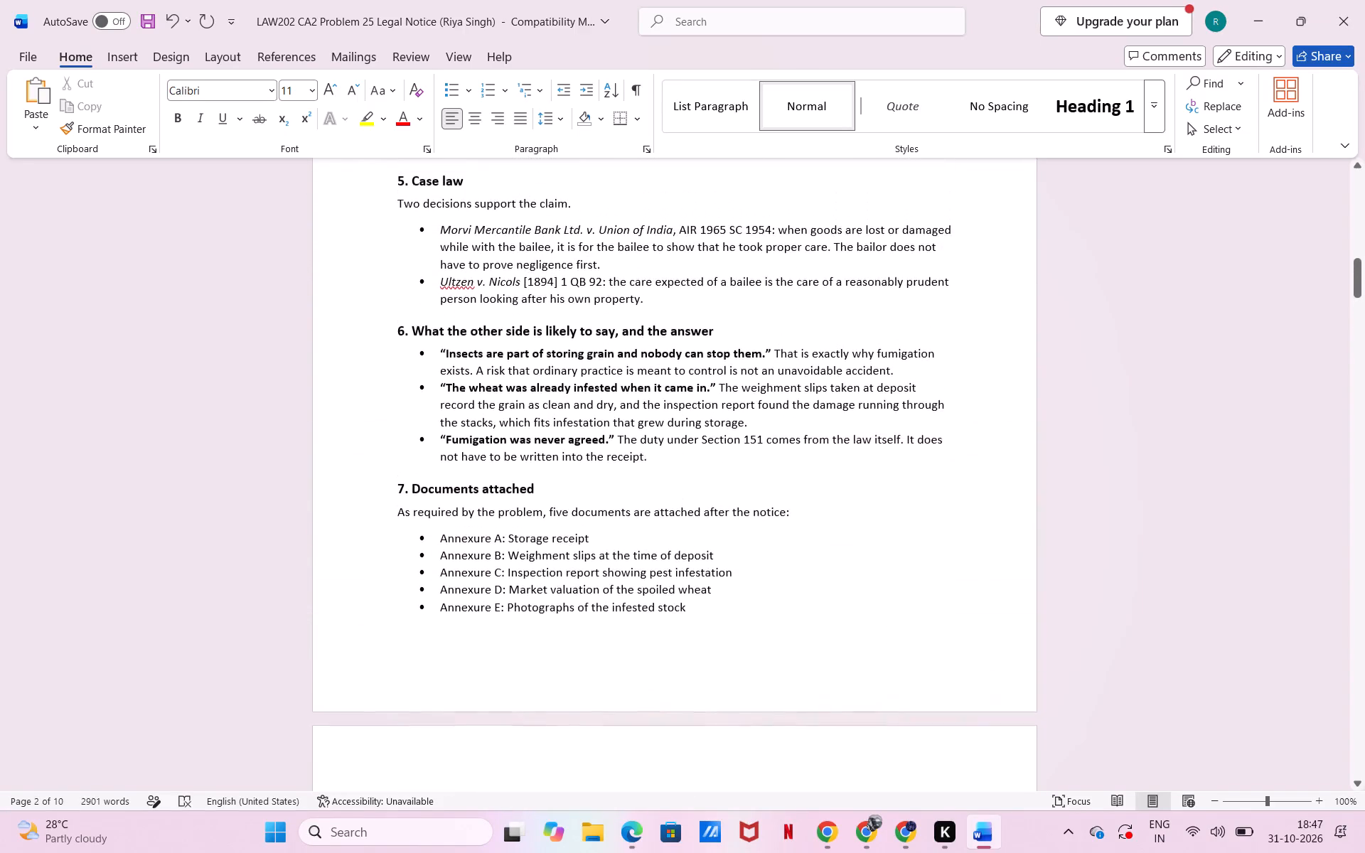
pyautogui.scroll(-1, 543, 550)
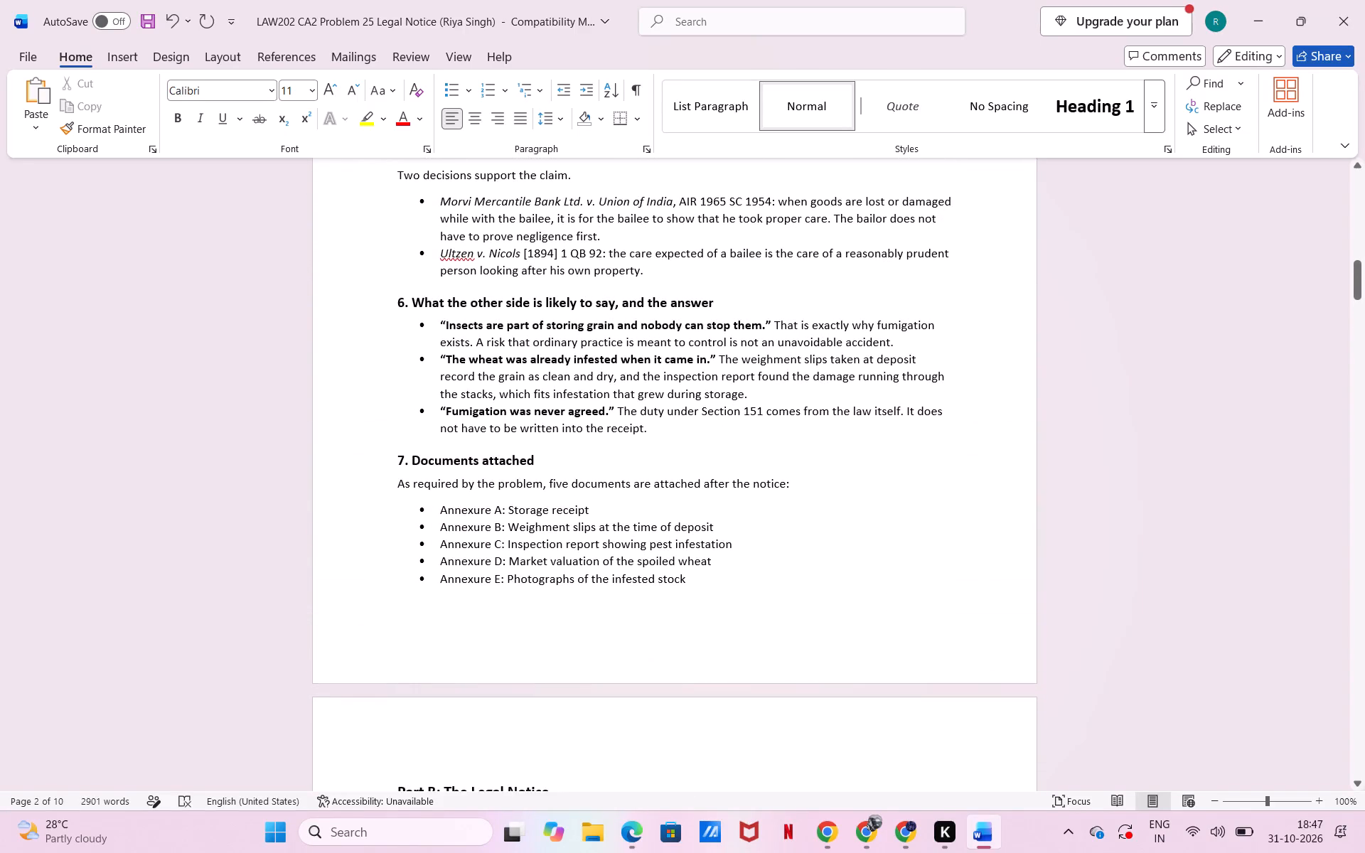
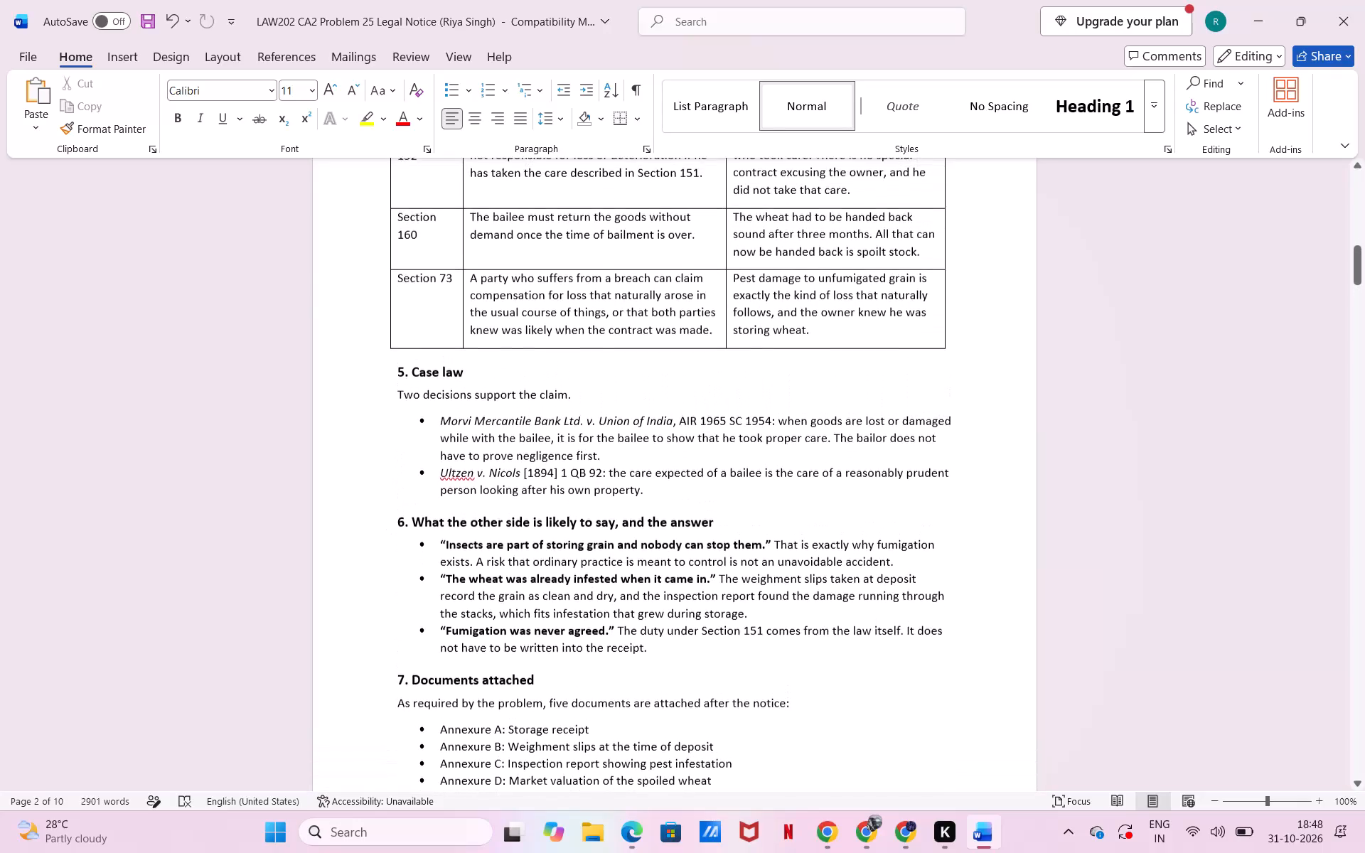
# Review Part A of the notice, covering the facts, issues, the legal provisions table, case law and anticipated defences.
pyautogui.scroll(7, 543, 550)
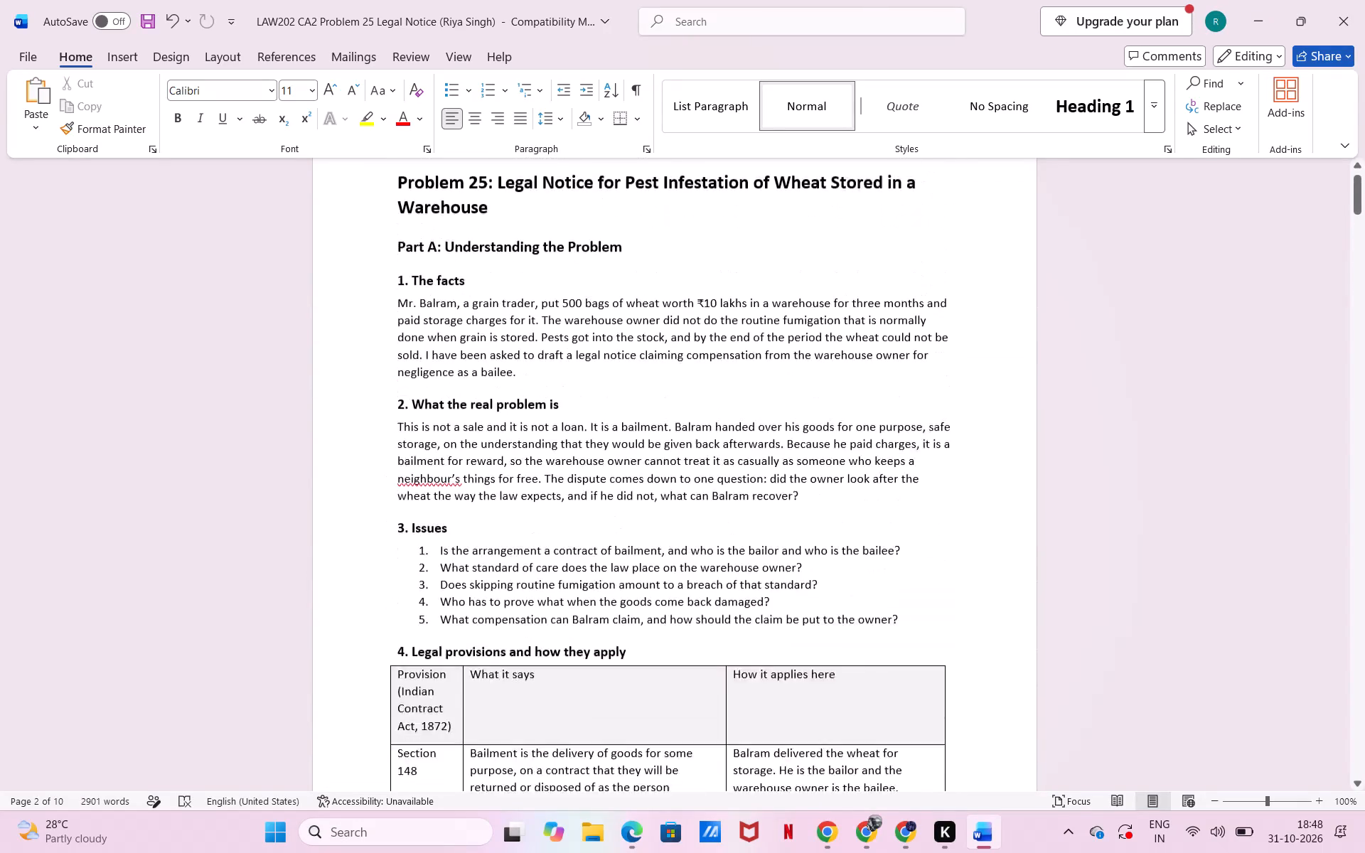
pyautogui.scroll(1, 543, 550)
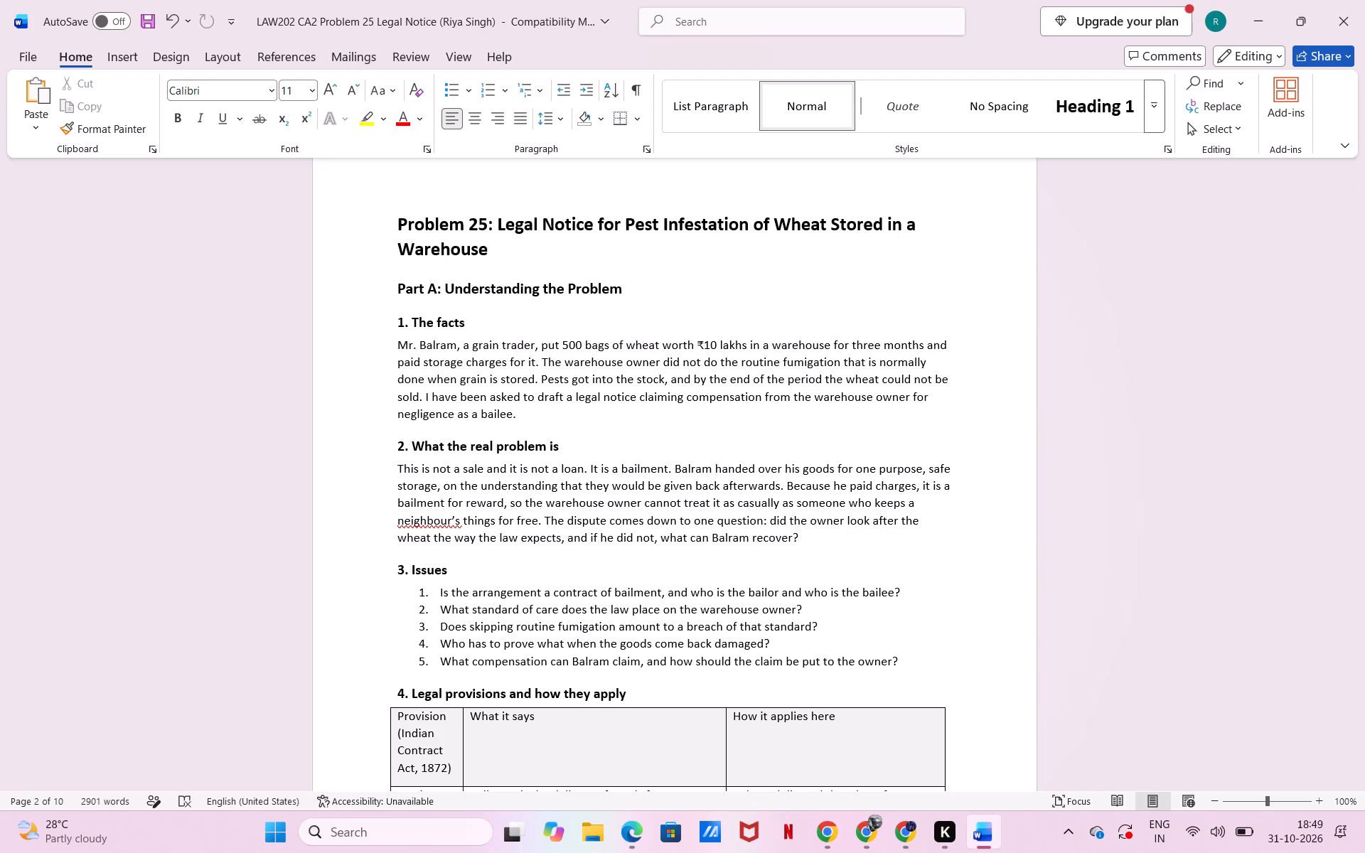
pyautogui.scroll(-2, 543, 550)
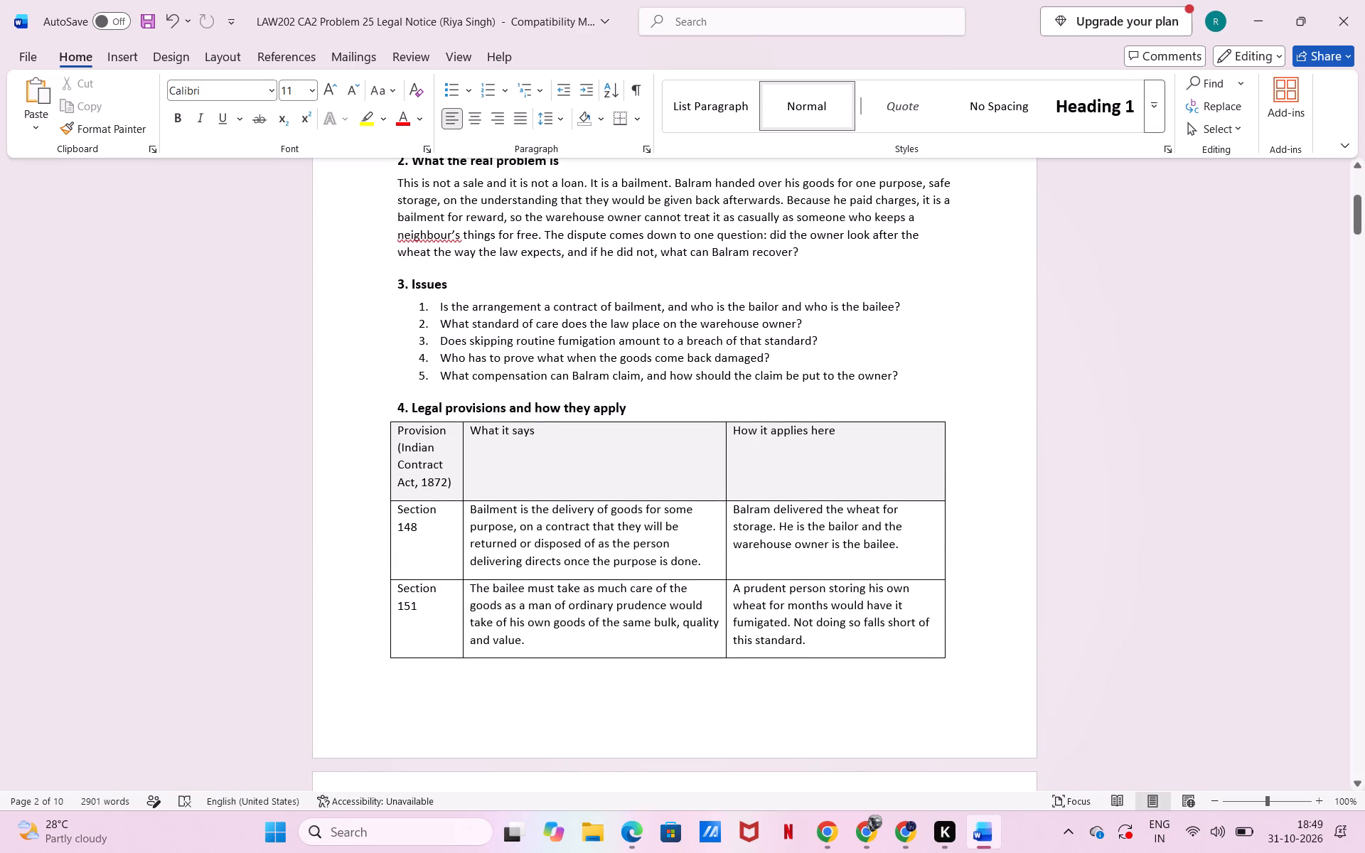
pyautogui.scroll(-1, 543, 550)
pyautogui.scroll(2, 543, 550)
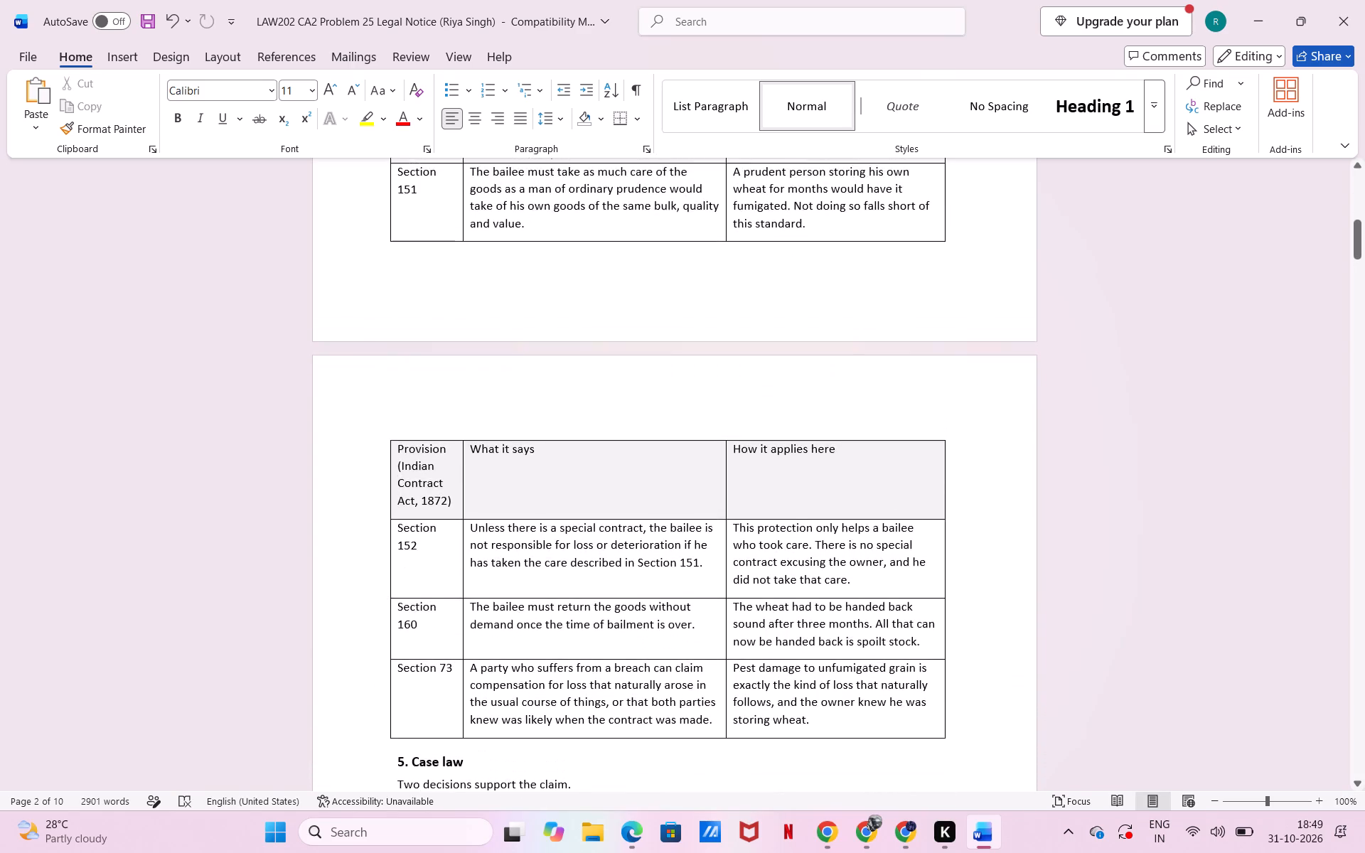
pyautogui.scroll(1, 543, 550)
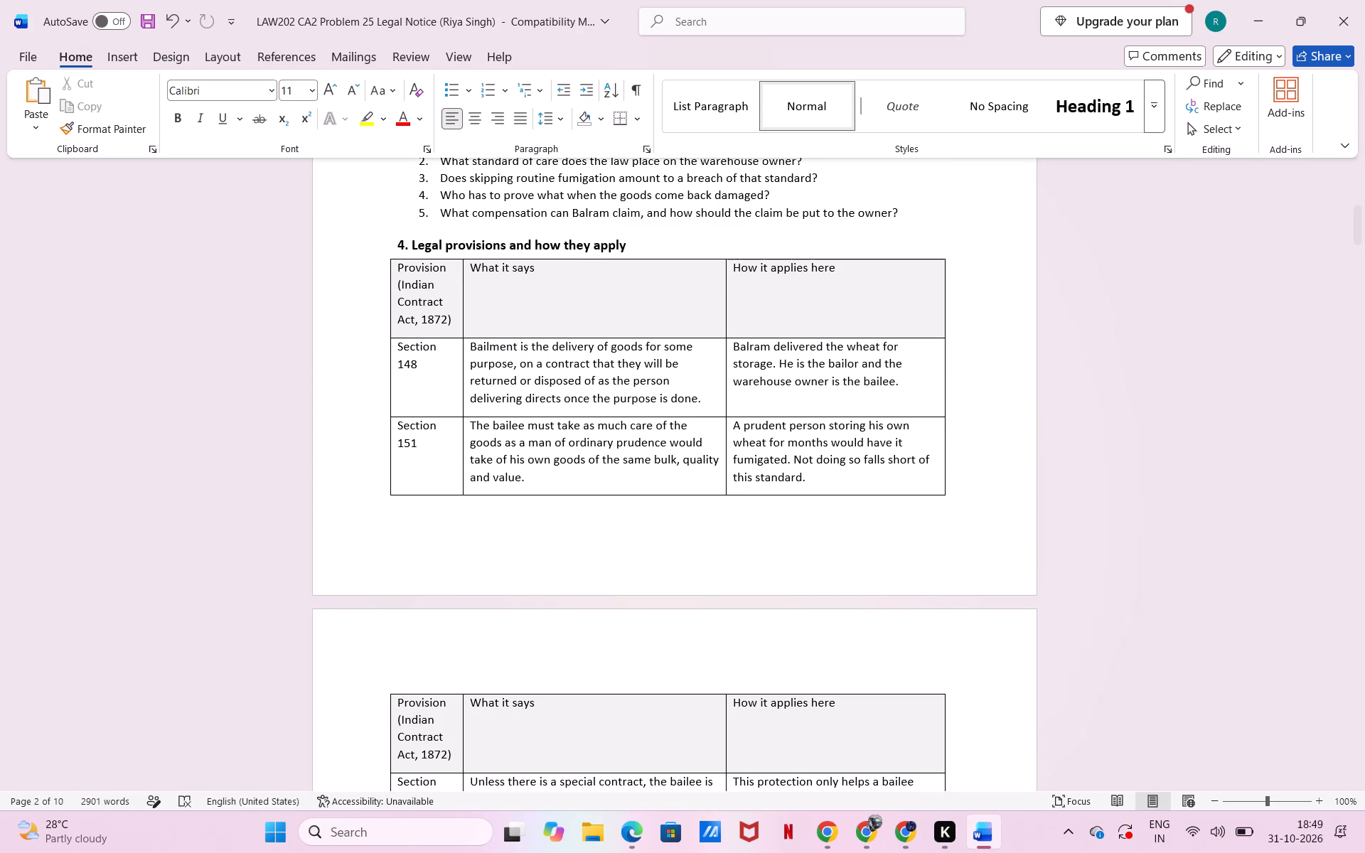
pyautogui.scroll(-2, 543, 550)
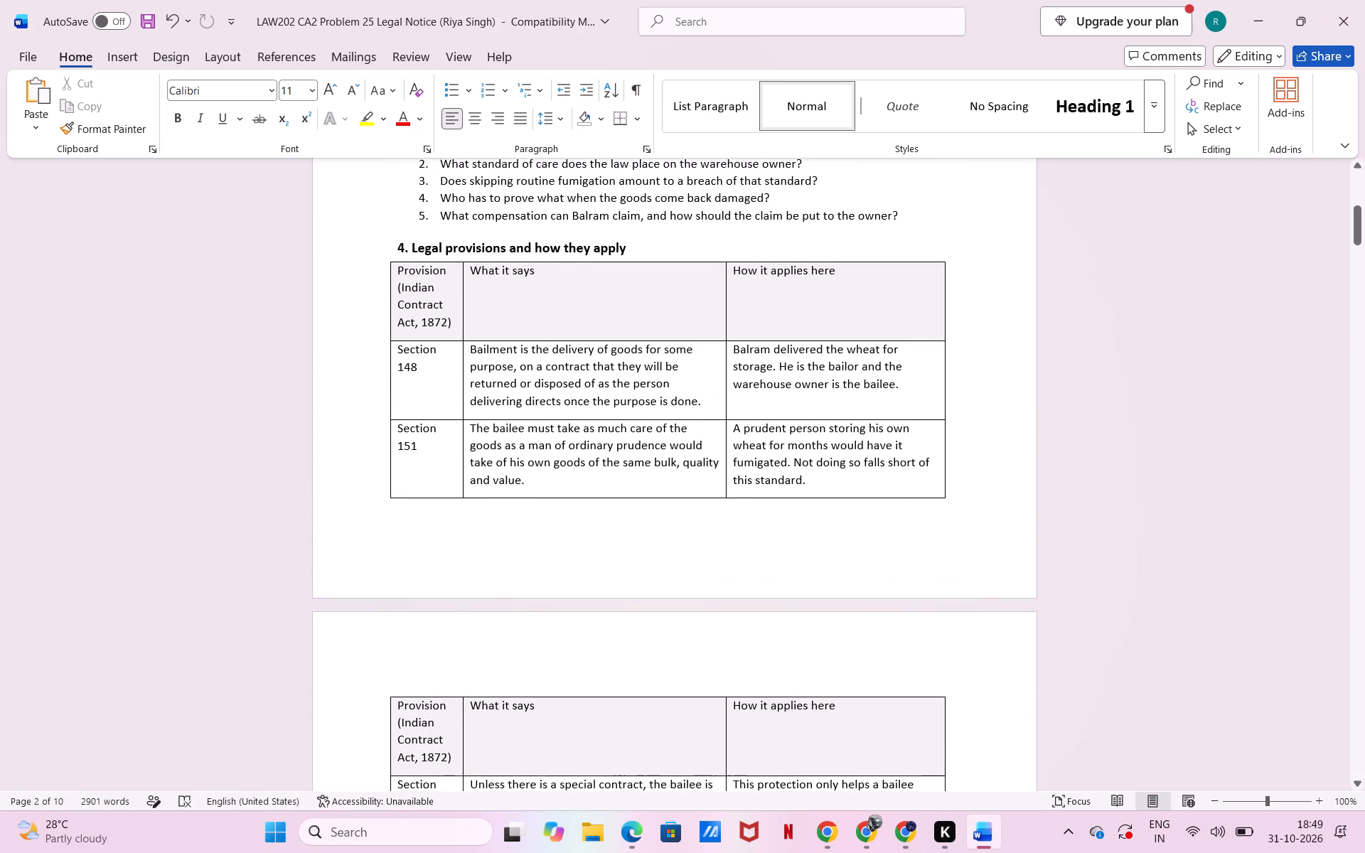
pyautogui.scroll(-2, 543, 550)
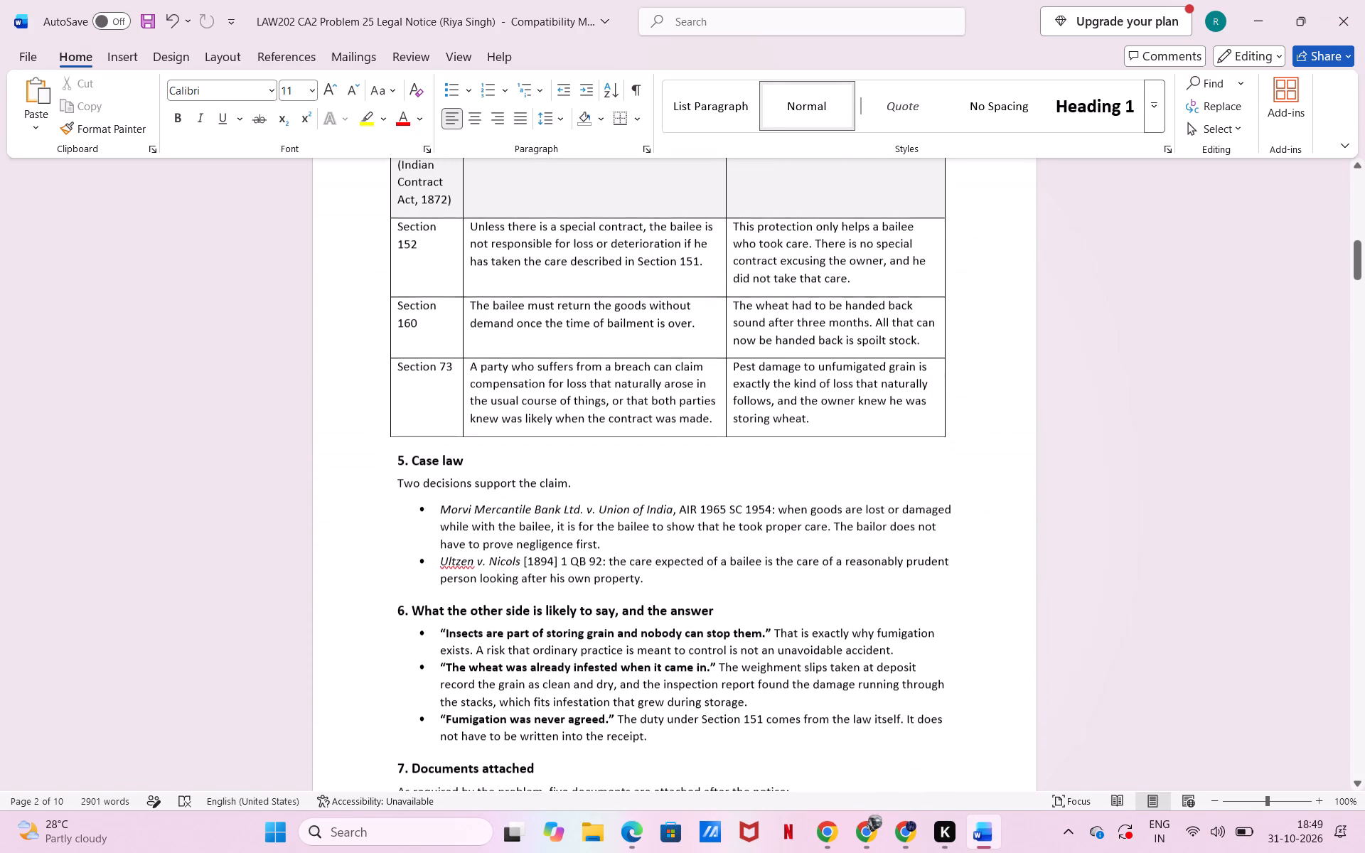
pyautogui.scroll(-2, 543, 550)
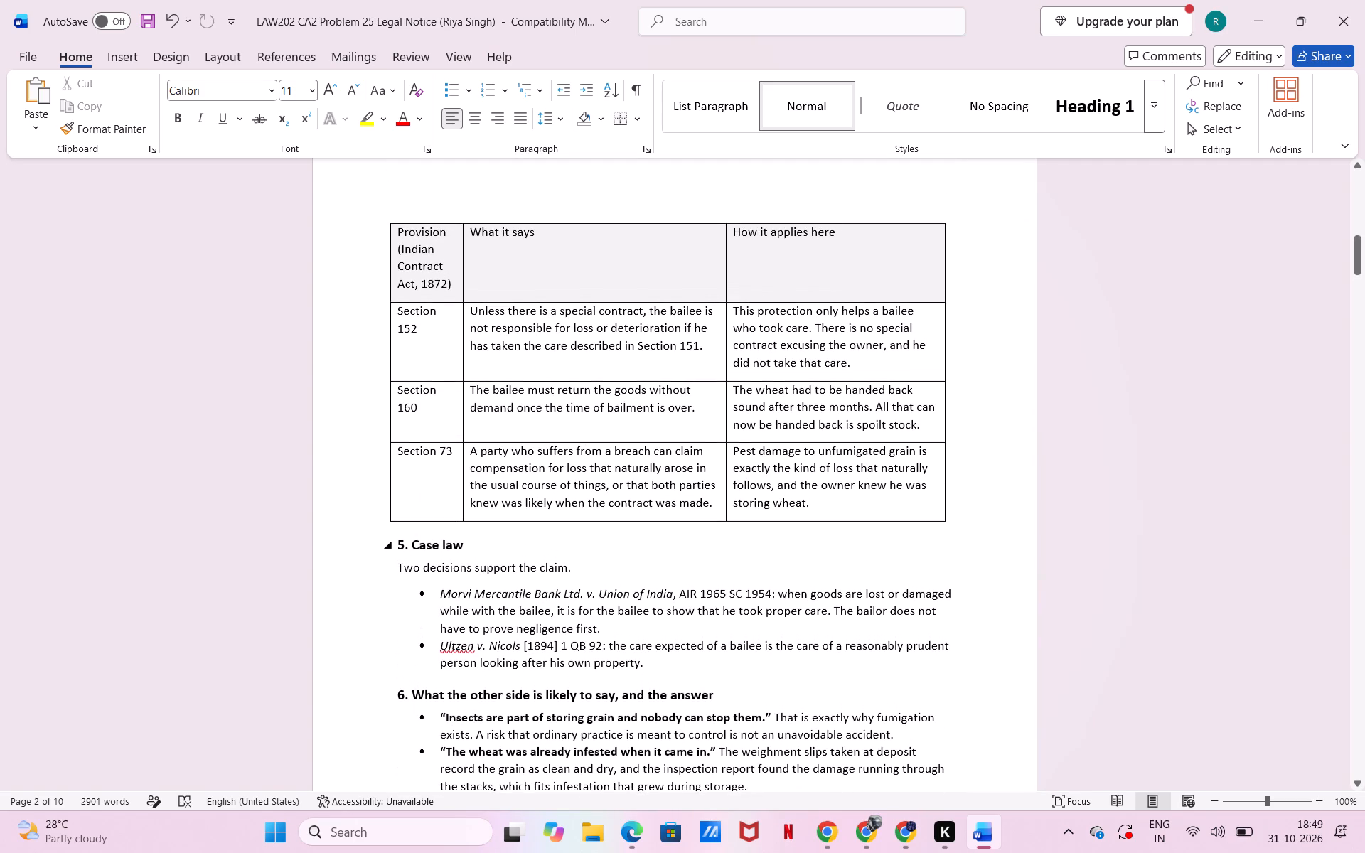
pyautogui.scroll(-1, 543, 550)
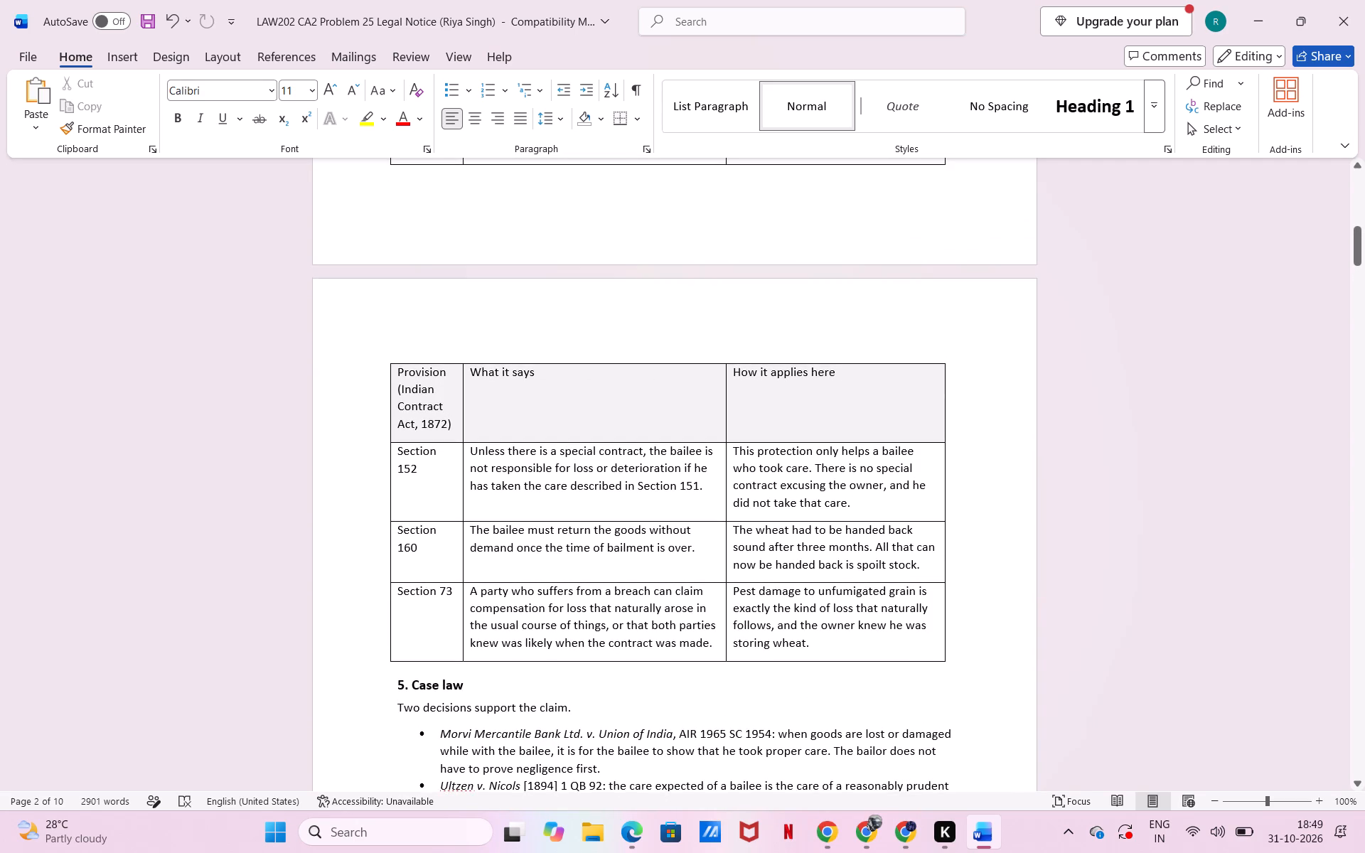
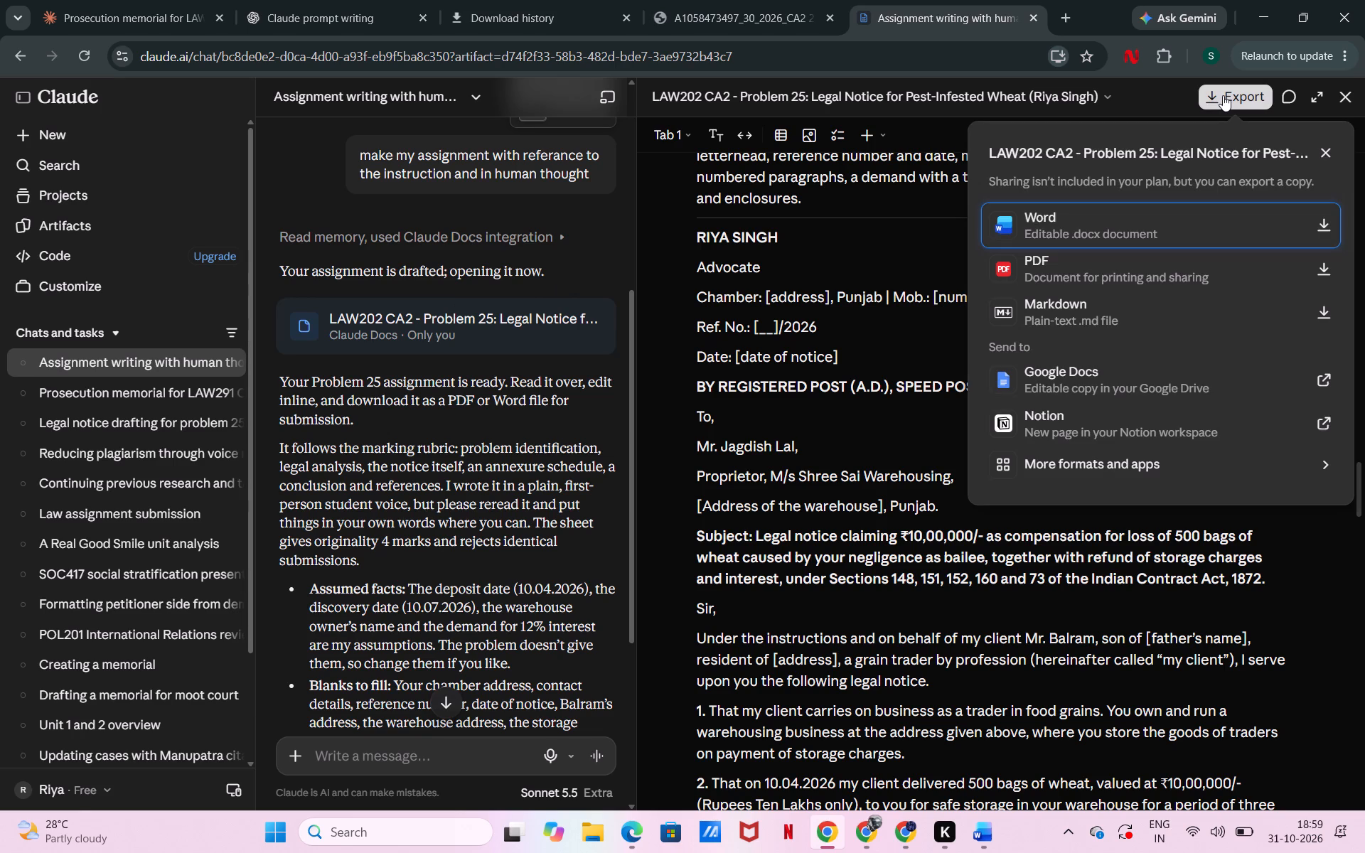
pyautogui.click(1201, 219)
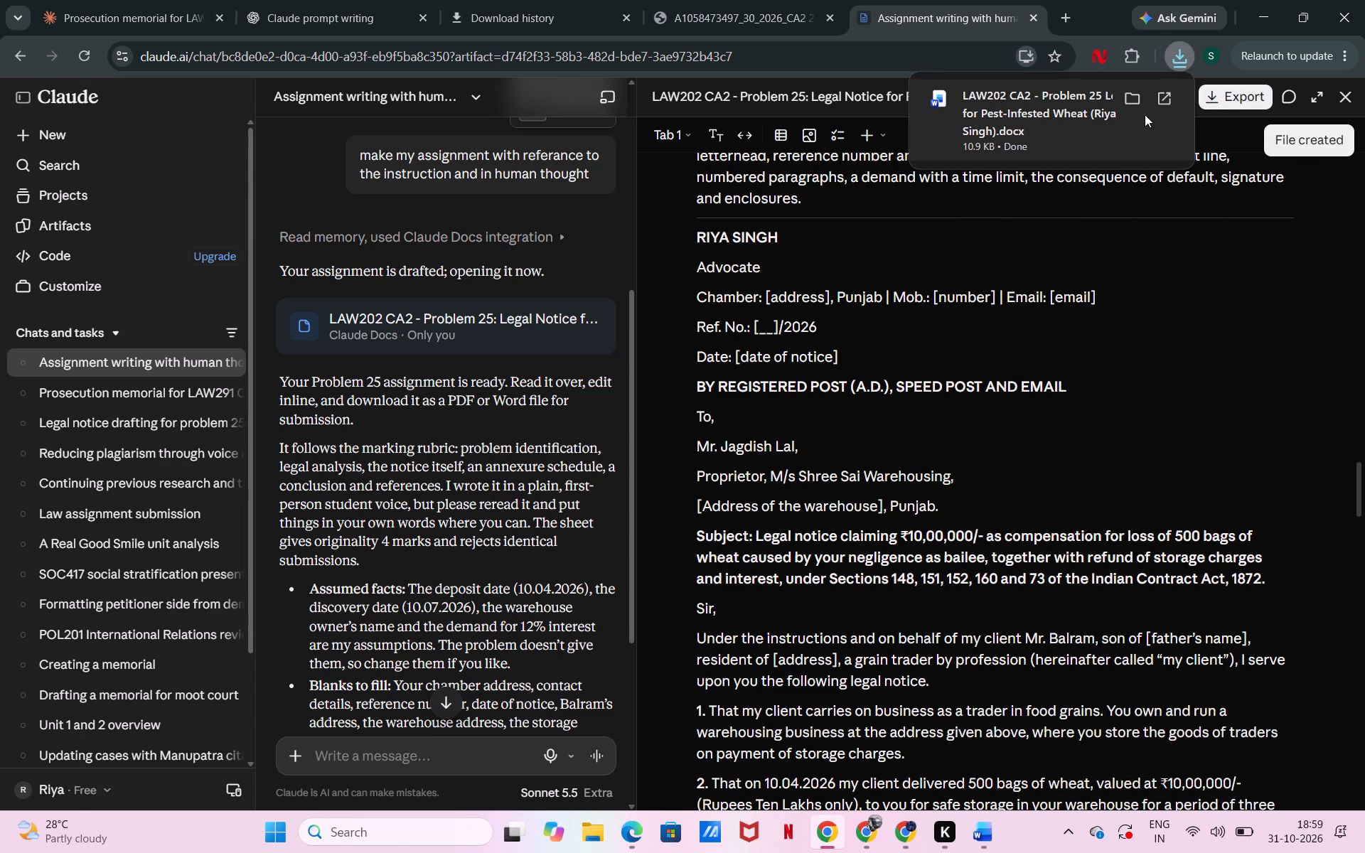
pyautogui.click(1140, 114)
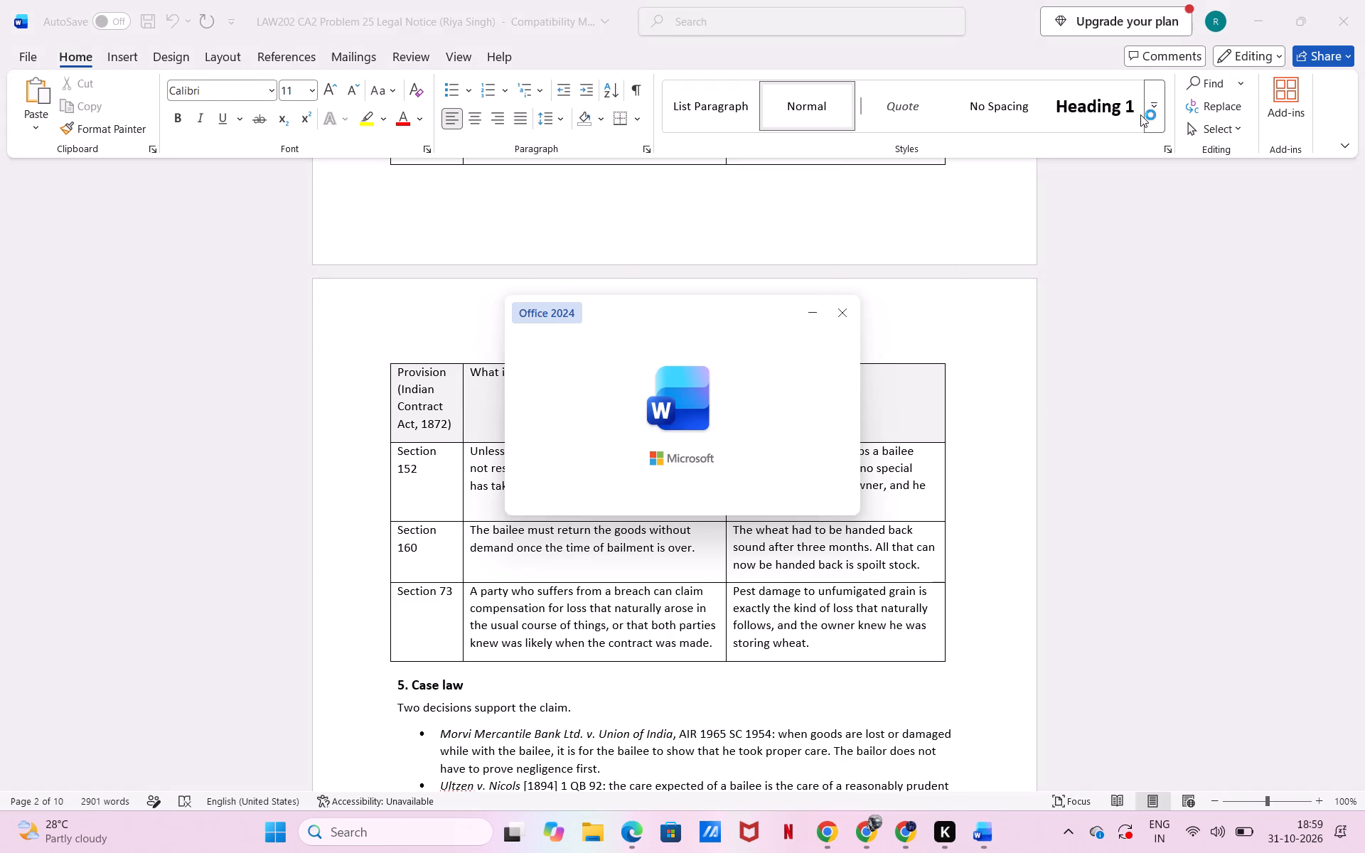
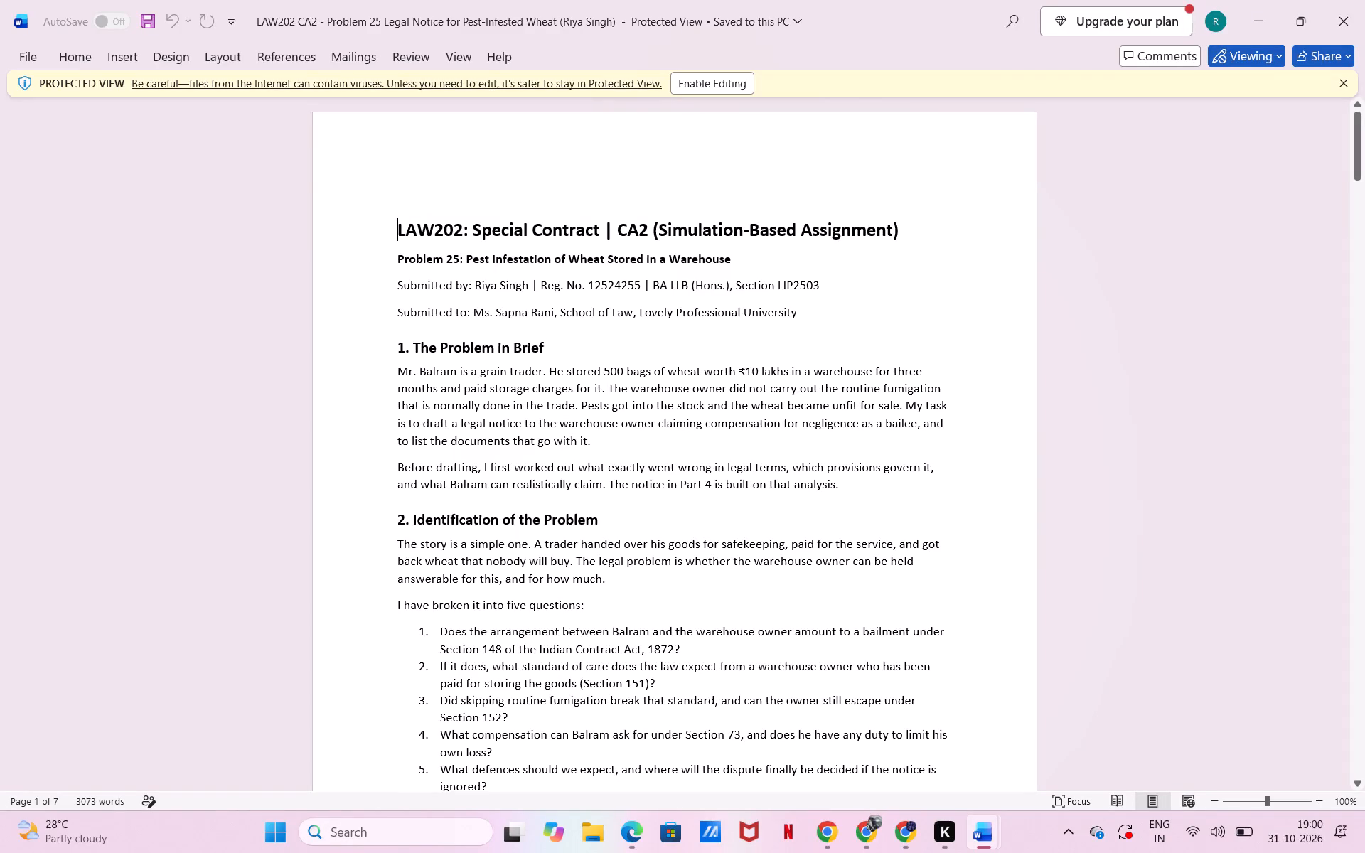
# Enable editing of the document and delete the "Submitted by" and "Submitted to" lines below the Problem 25 subtitle.
pyautogui.moveTo(815, 318); pyautogui.dragTo(793, 313)
pyautogui.moveTo(793, 313); pyautogui.dragTo(405, 286)
pyautogui.press('BackSpace')
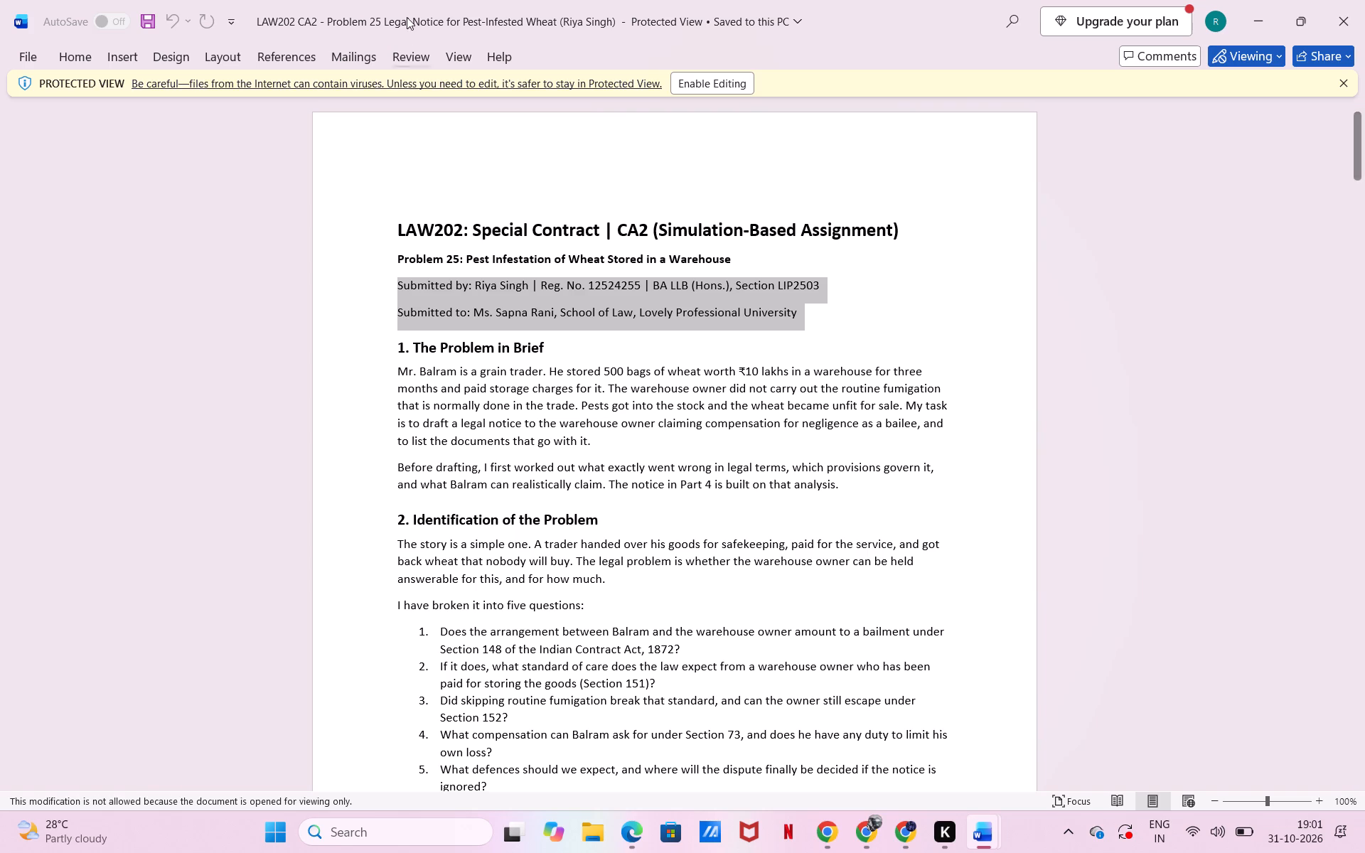
pyautogui.click(703, 75)
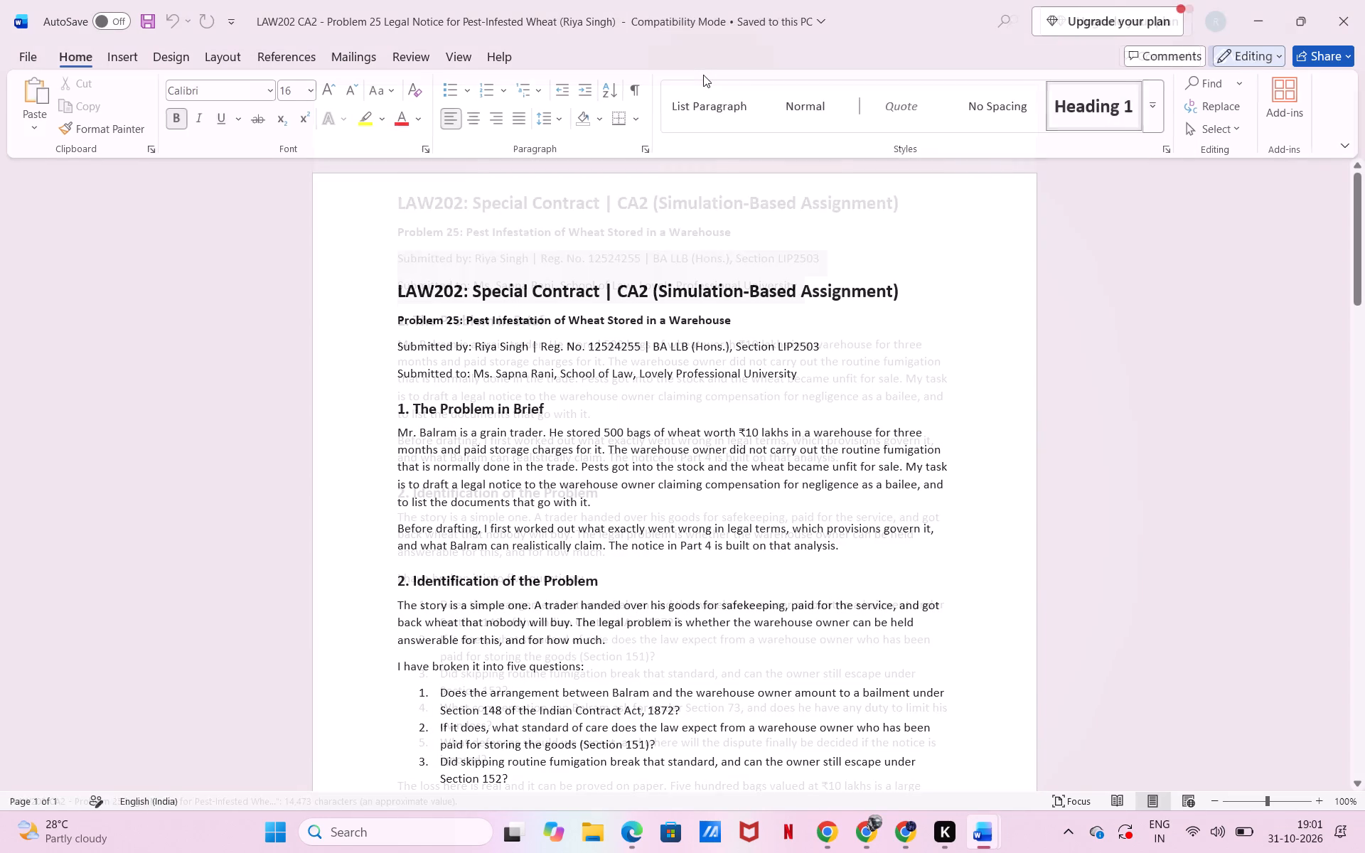
pyautogui.moveTo(812, 381); pyautogui.dragTo(673, 360)
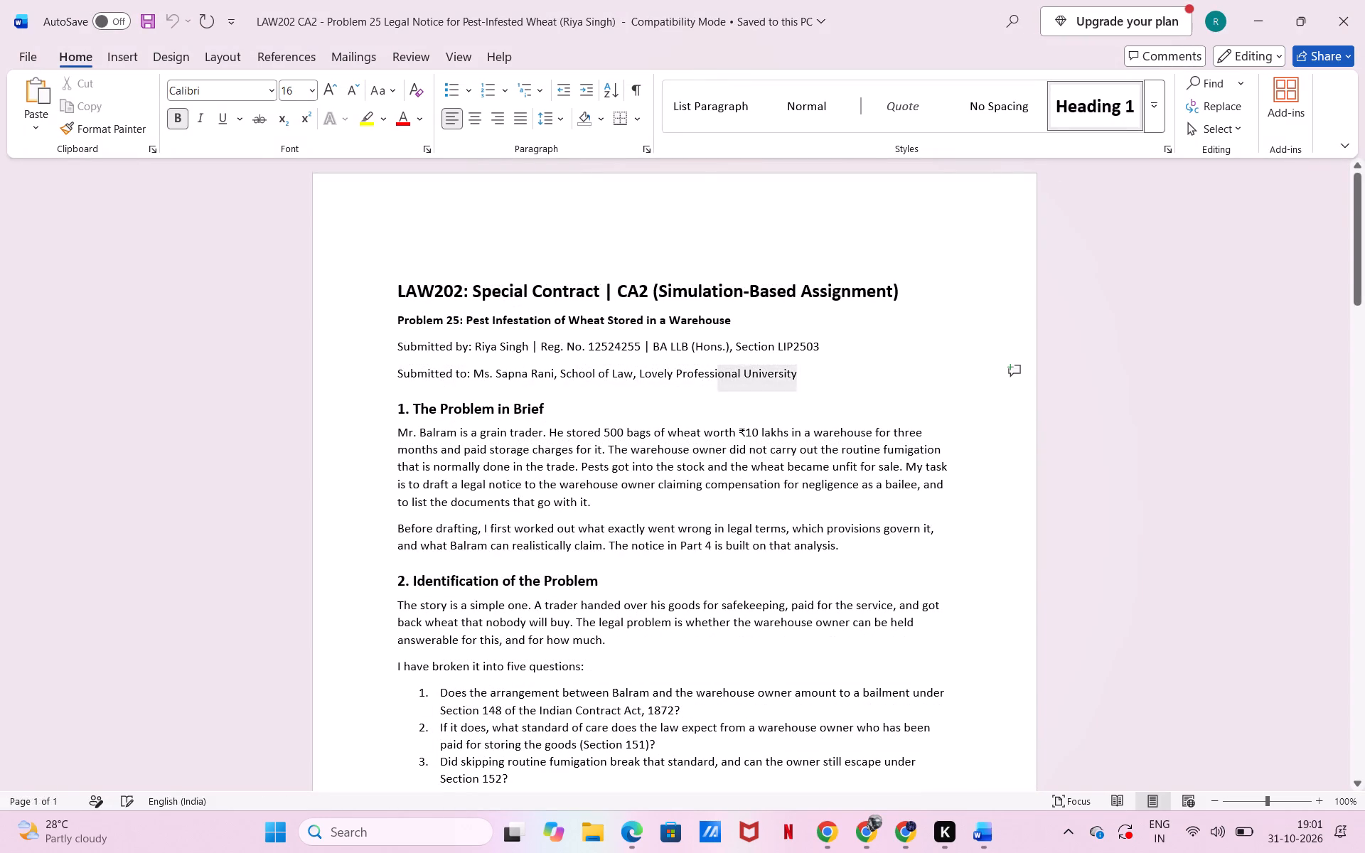
pyautogui.moveTo(673, 360); pyautogui.dragTo(378, 354)
pyautogui.press('BackSpace')
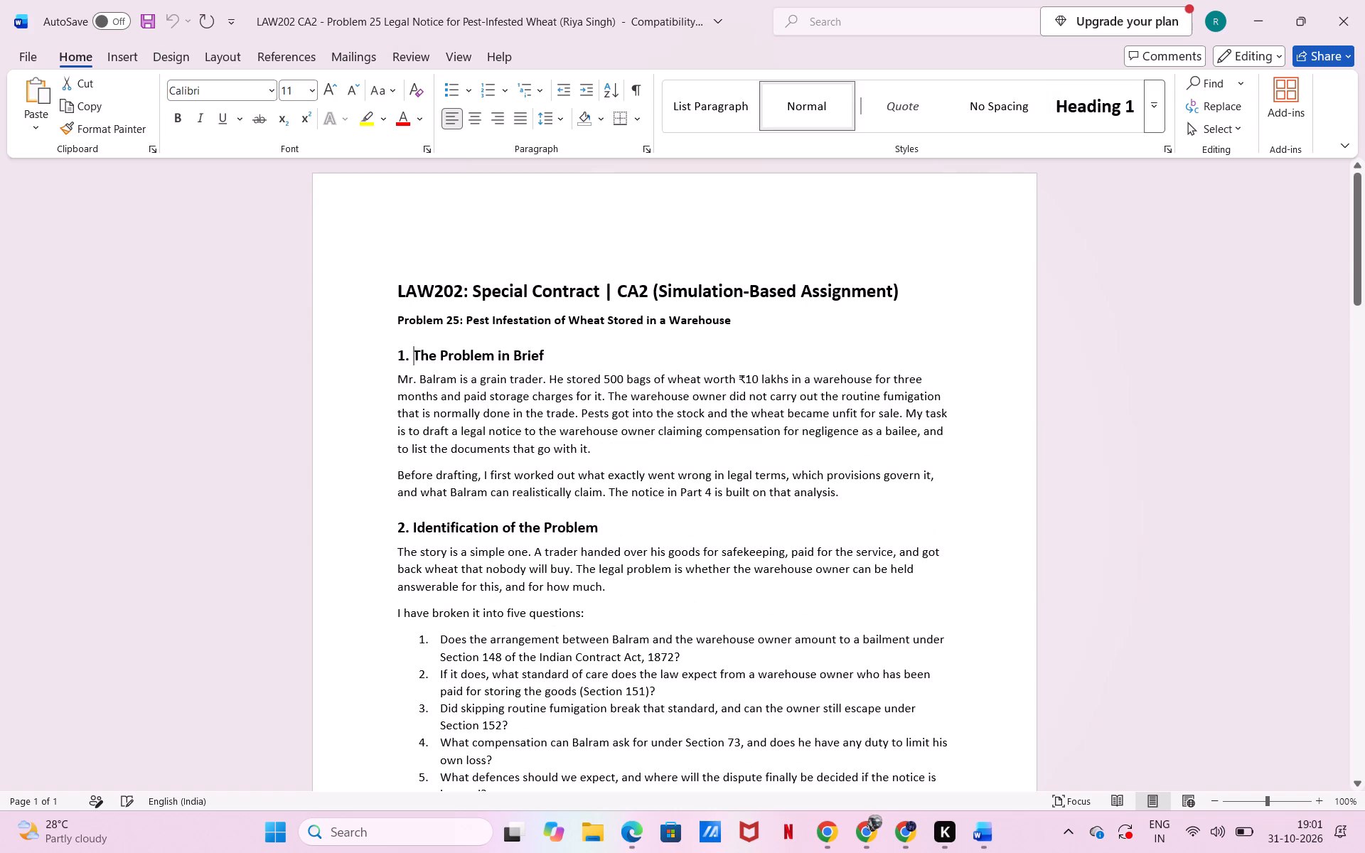
# Format the LAW202 title line and the Problem 25 subtitle in Times New Roman at 16 pt.
pyautogui.moveTo(397, 323); pyautogui.dragTo(679, 336)
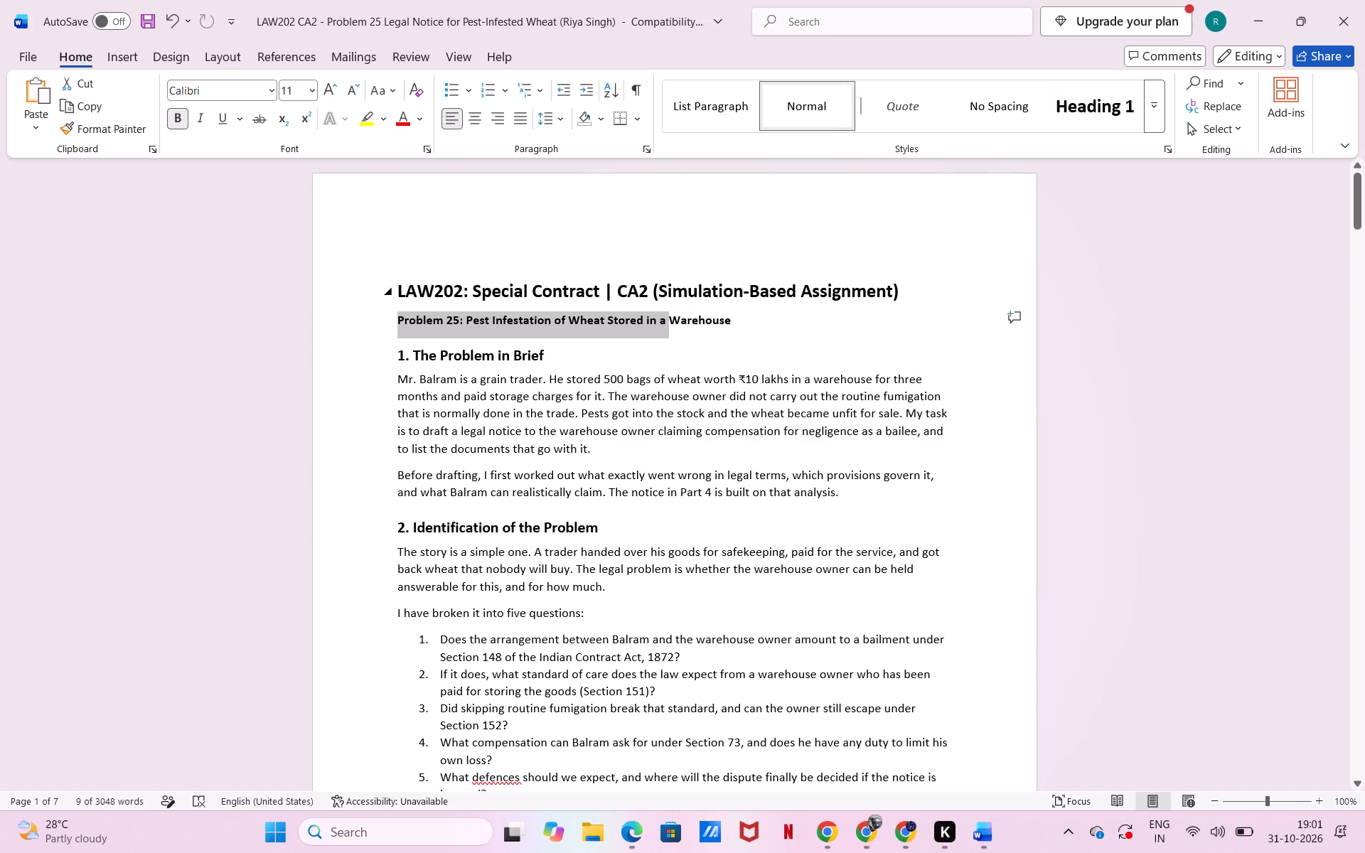
pyautogui.moveTo(392, 309); pyautogui.dragTo(725, 326)
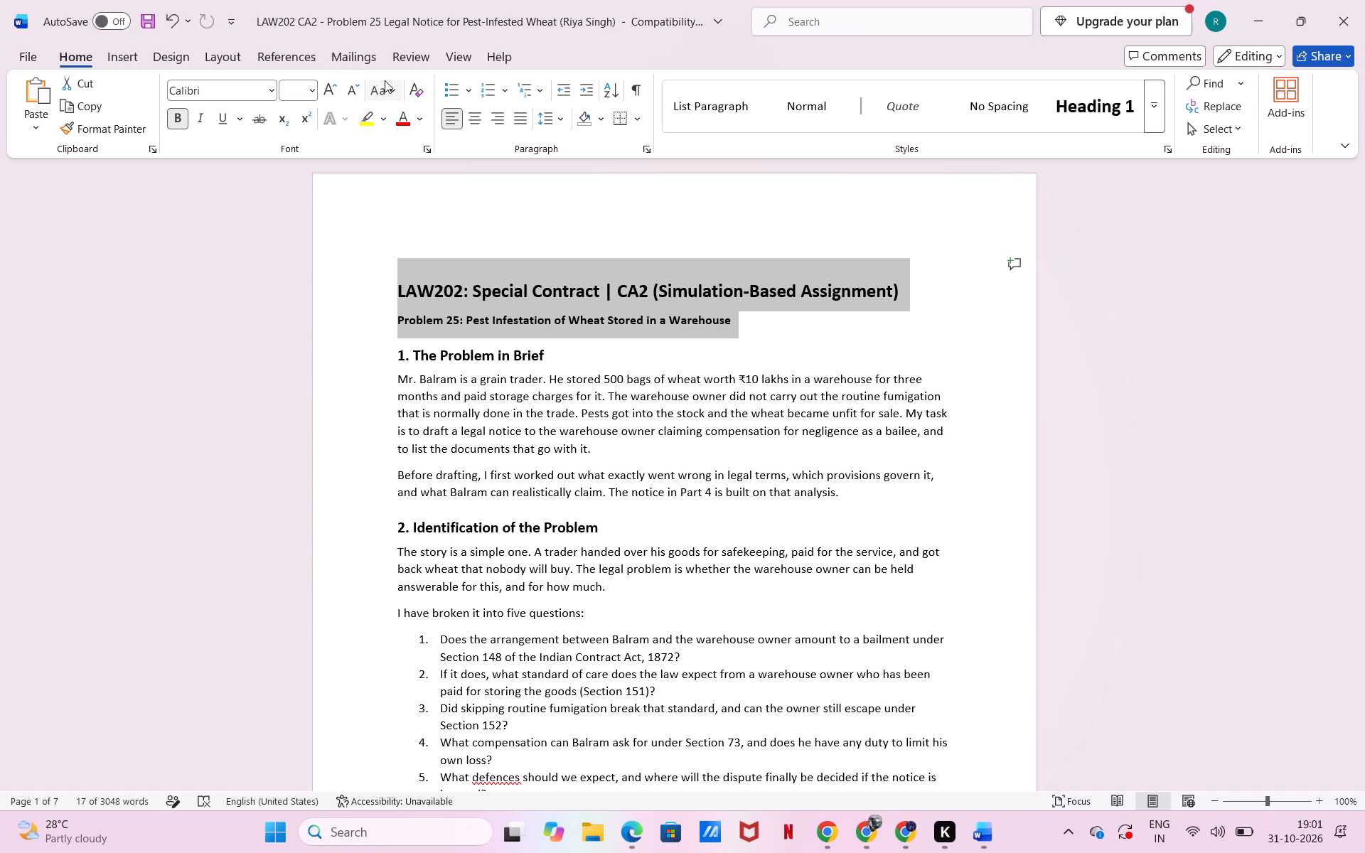
pyautogui.click(274, 88)
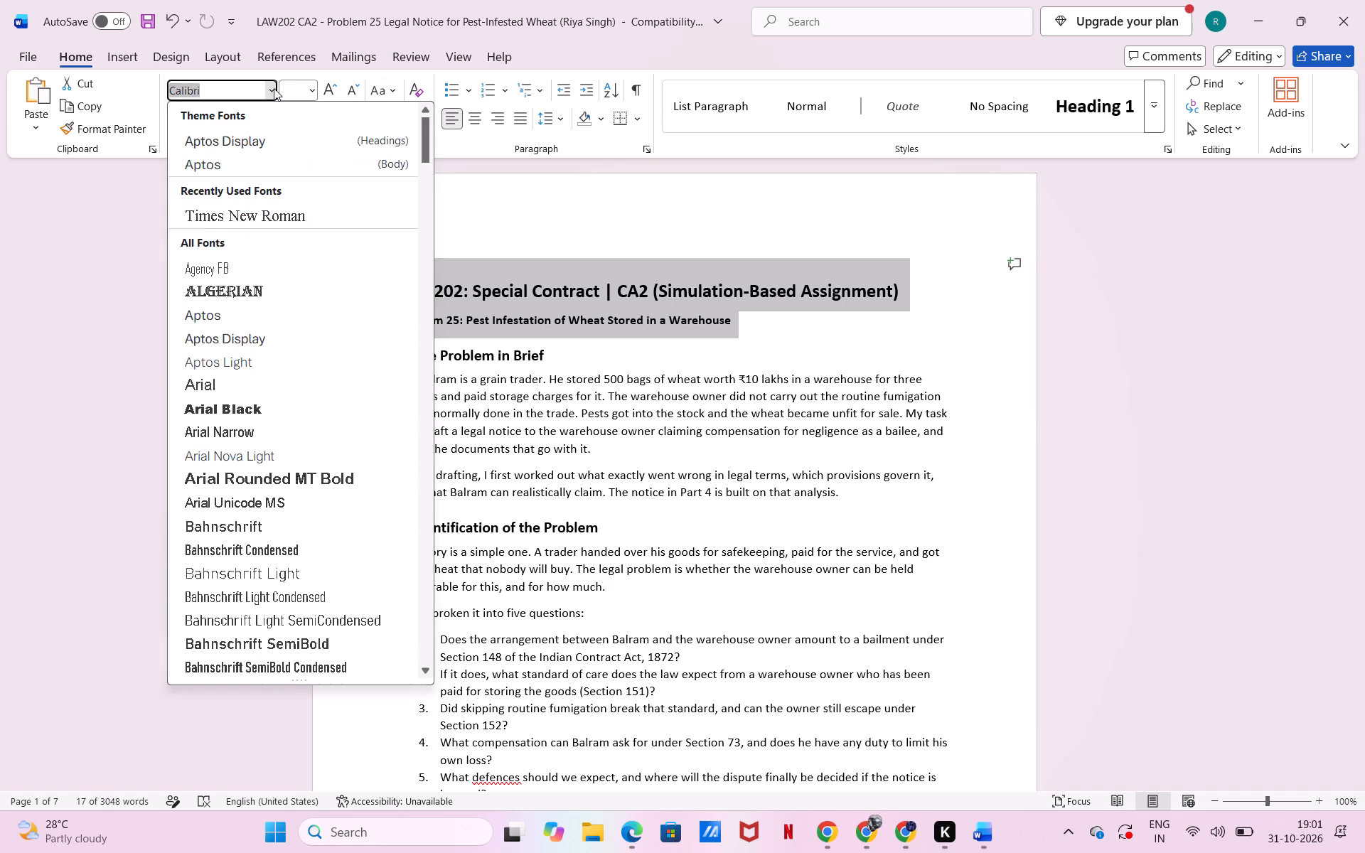
pyautogui.click(267, 215)
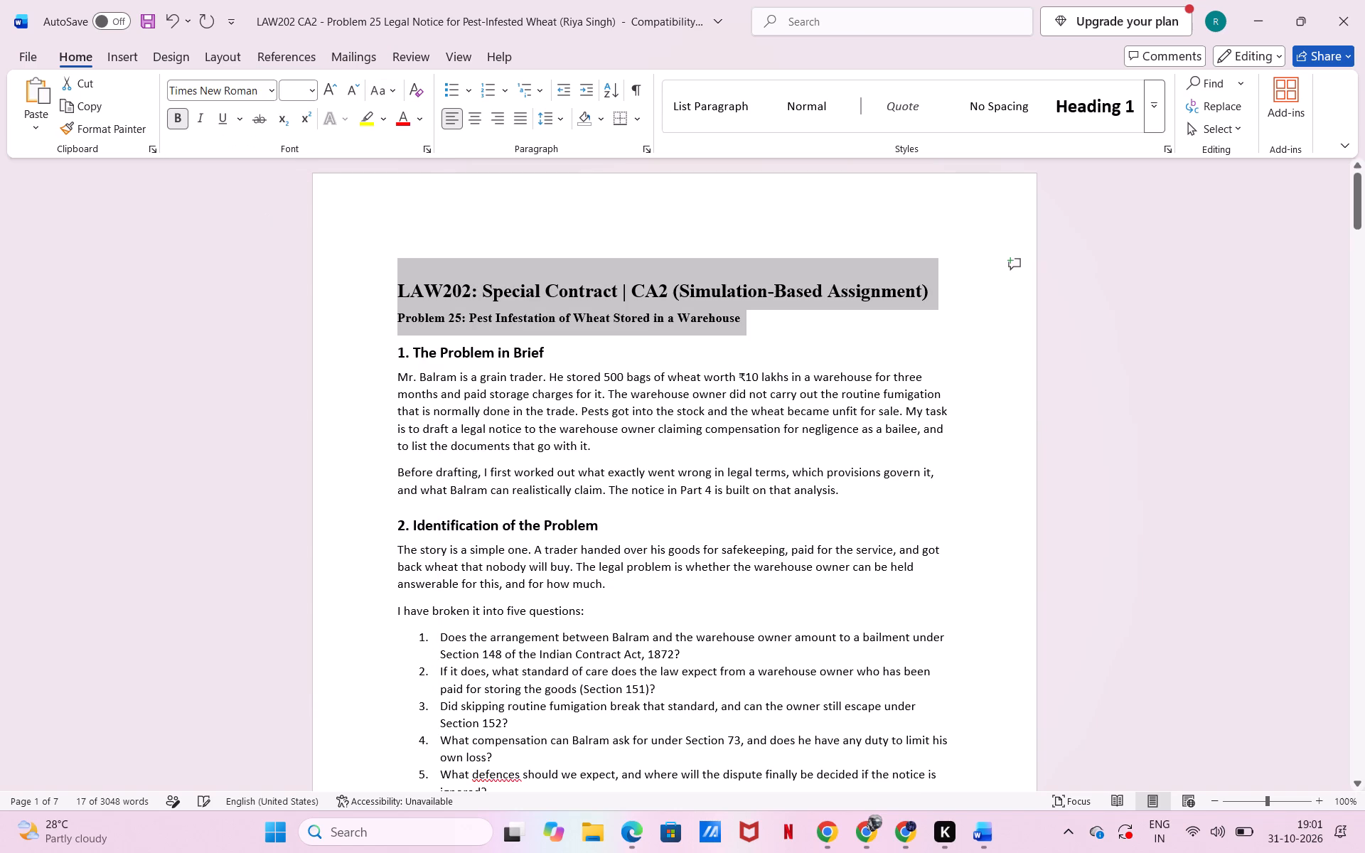
pyautogui.click(307, 87)
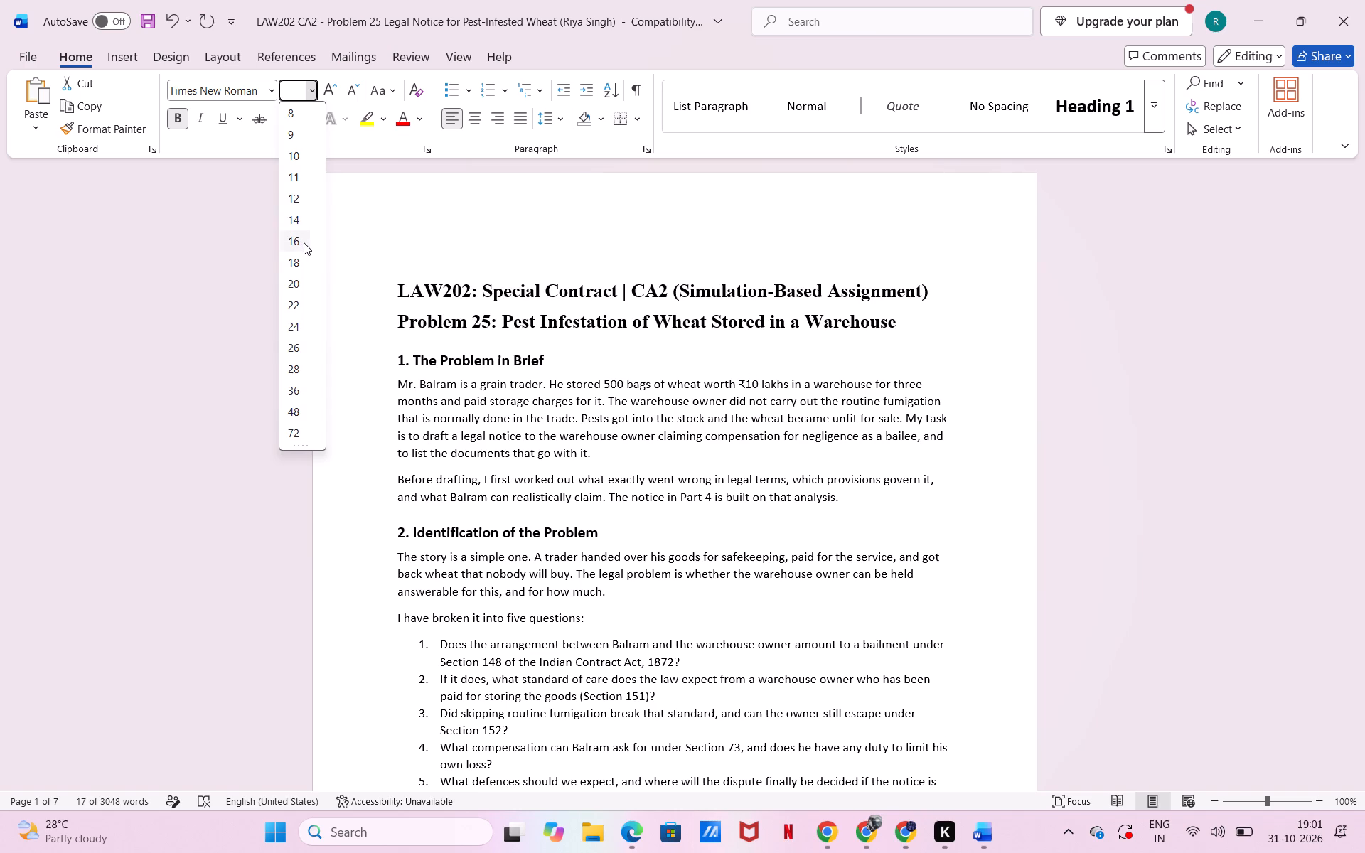
pyautogui.click(304, 242)
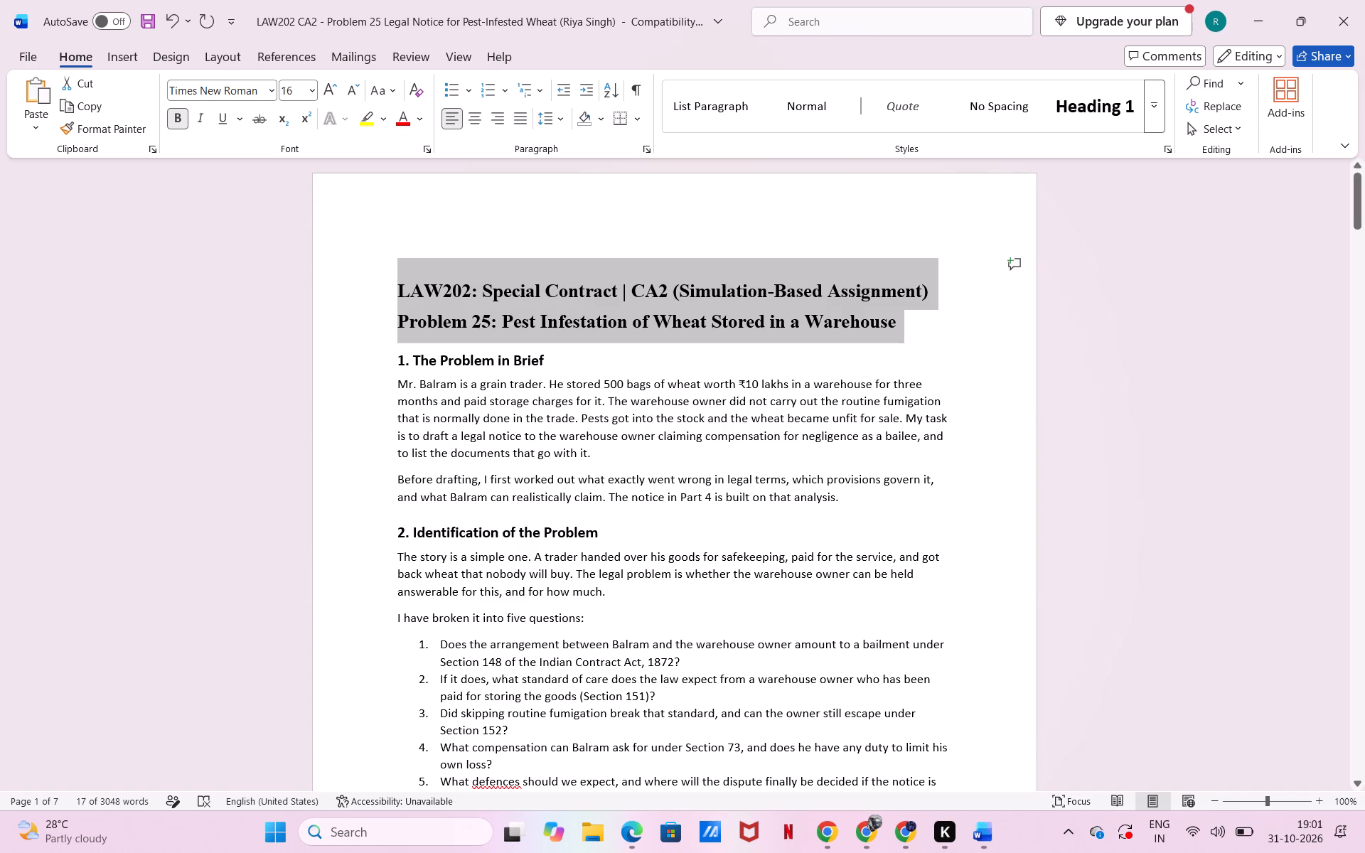
pyautogui.click(852, 234)
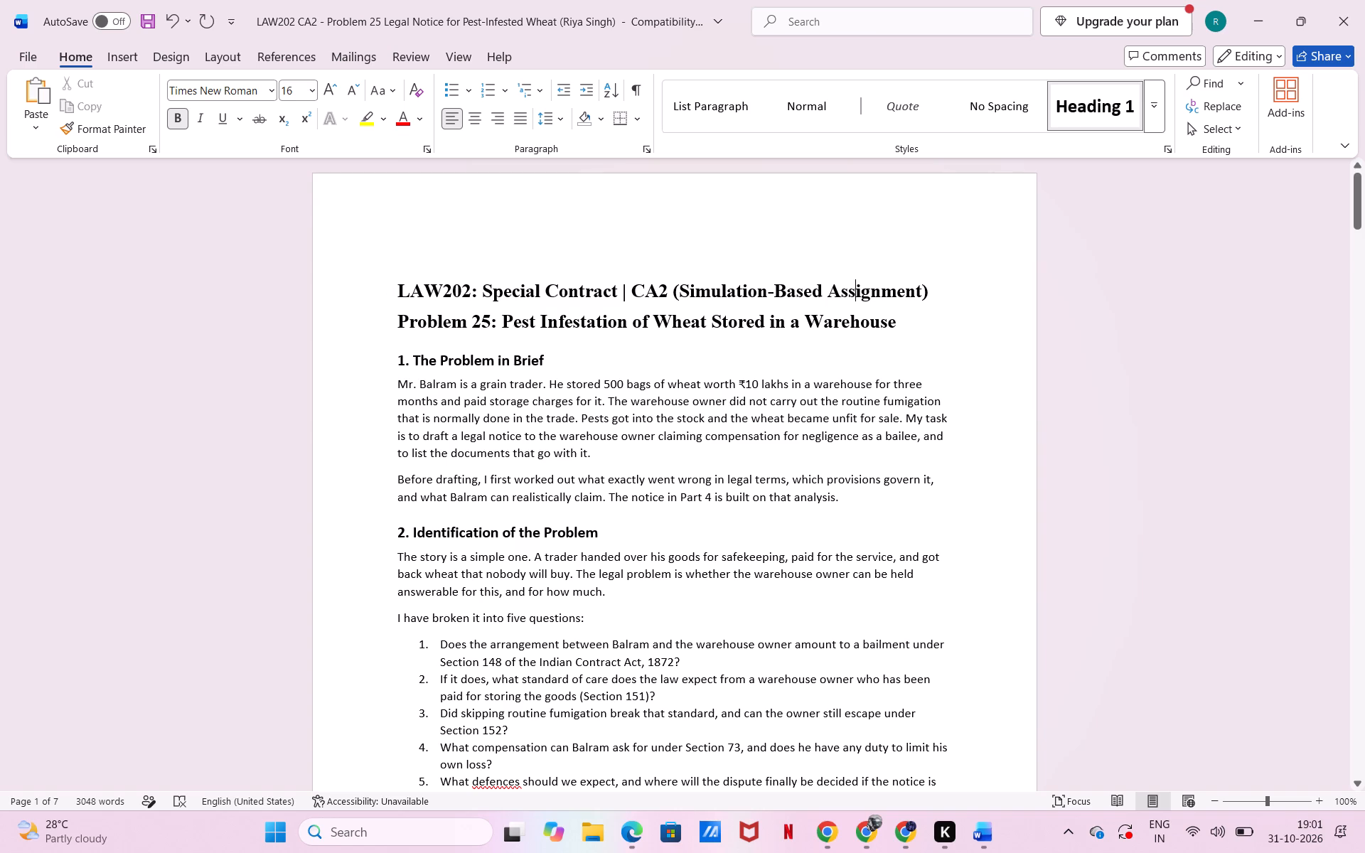
# Delete the title line "LAW202: Special Contract | CA2 (Simulation-Based Assignment)".
pyautogui.moveTo(931, 291); pyautogui.dragTo(466, 323)
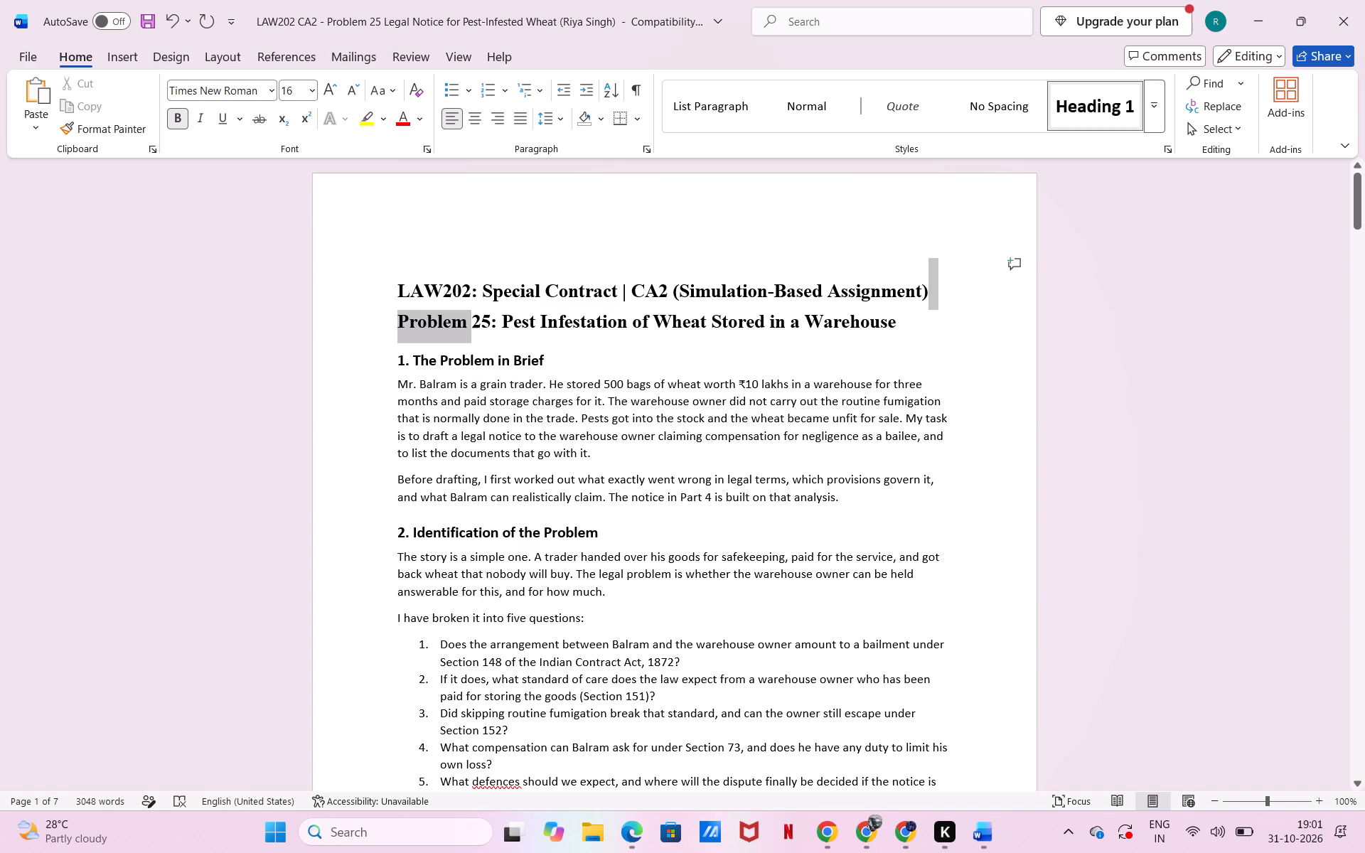
pyautogui.moveTo(466, 323); pyautogui.dragTo(422, 286)
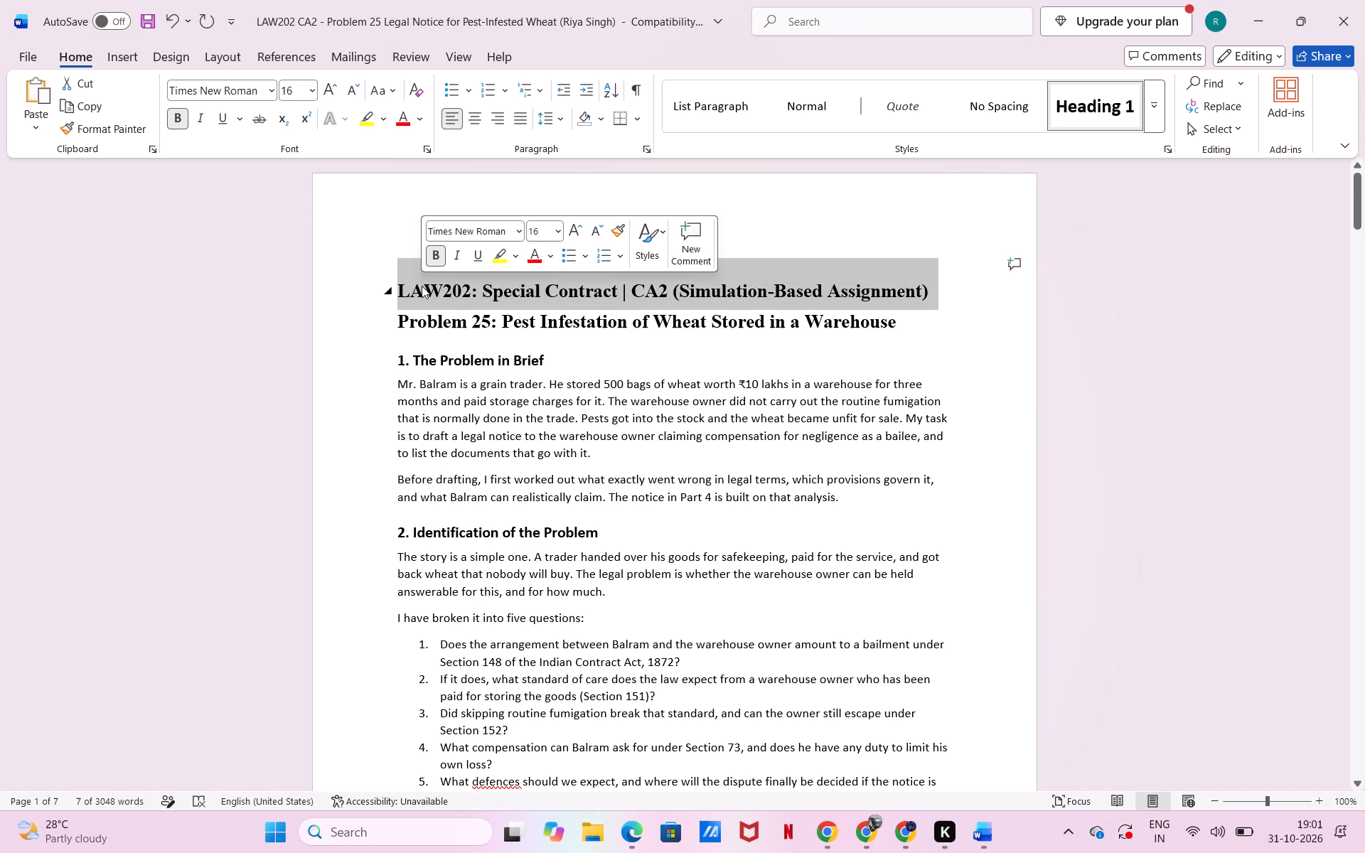
pyautogui.press('BackSpace')
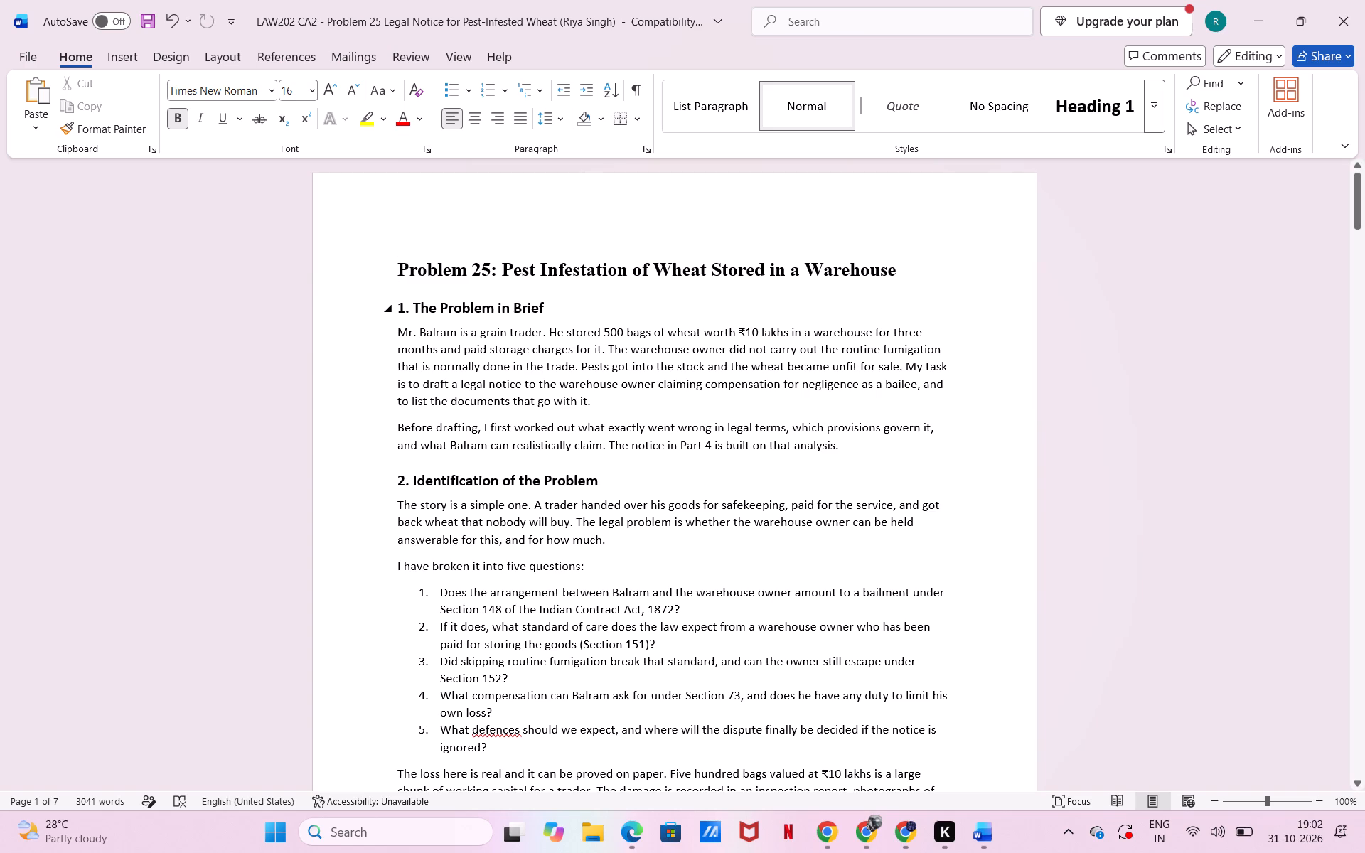
# Set the headings "1. The Problem in Brief" and "2. Identification of the Problem" to 14 pt.
pyautogui.moveTo(557, 307); pyautogui.dragTo(381, 309)
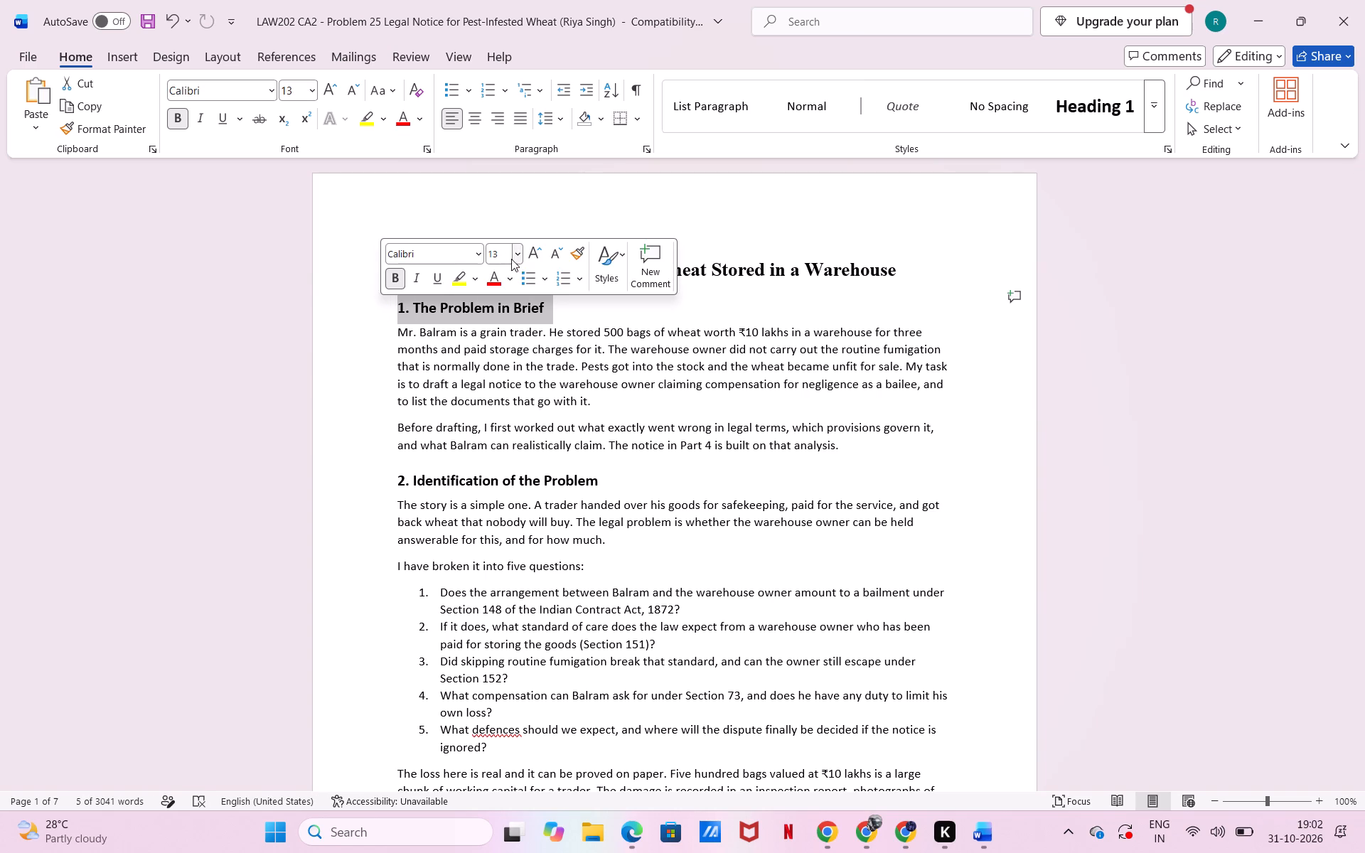
pyautogui.click(520, 253)
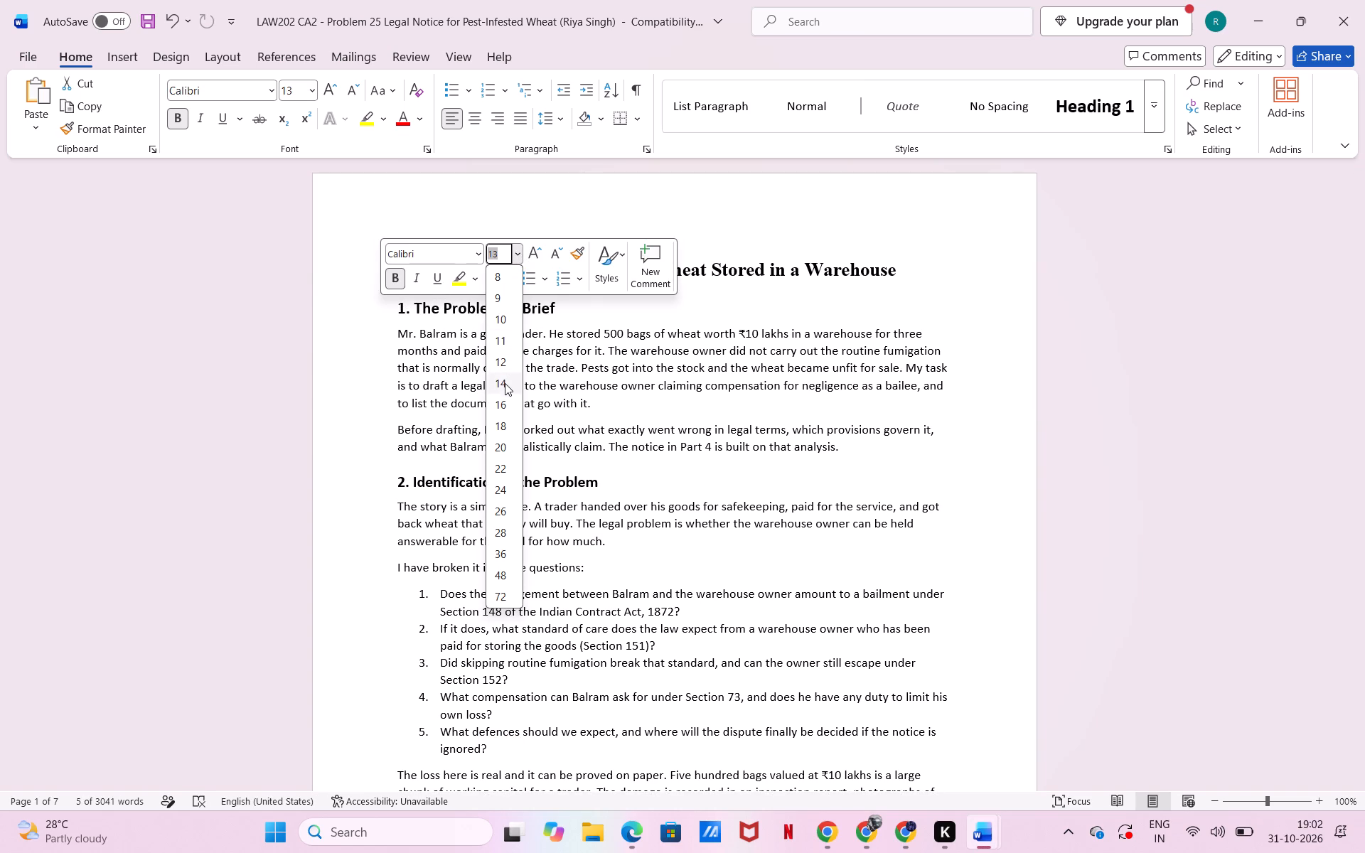
pyautogui.click(505, 383)
pyautogui.click(713, 195)
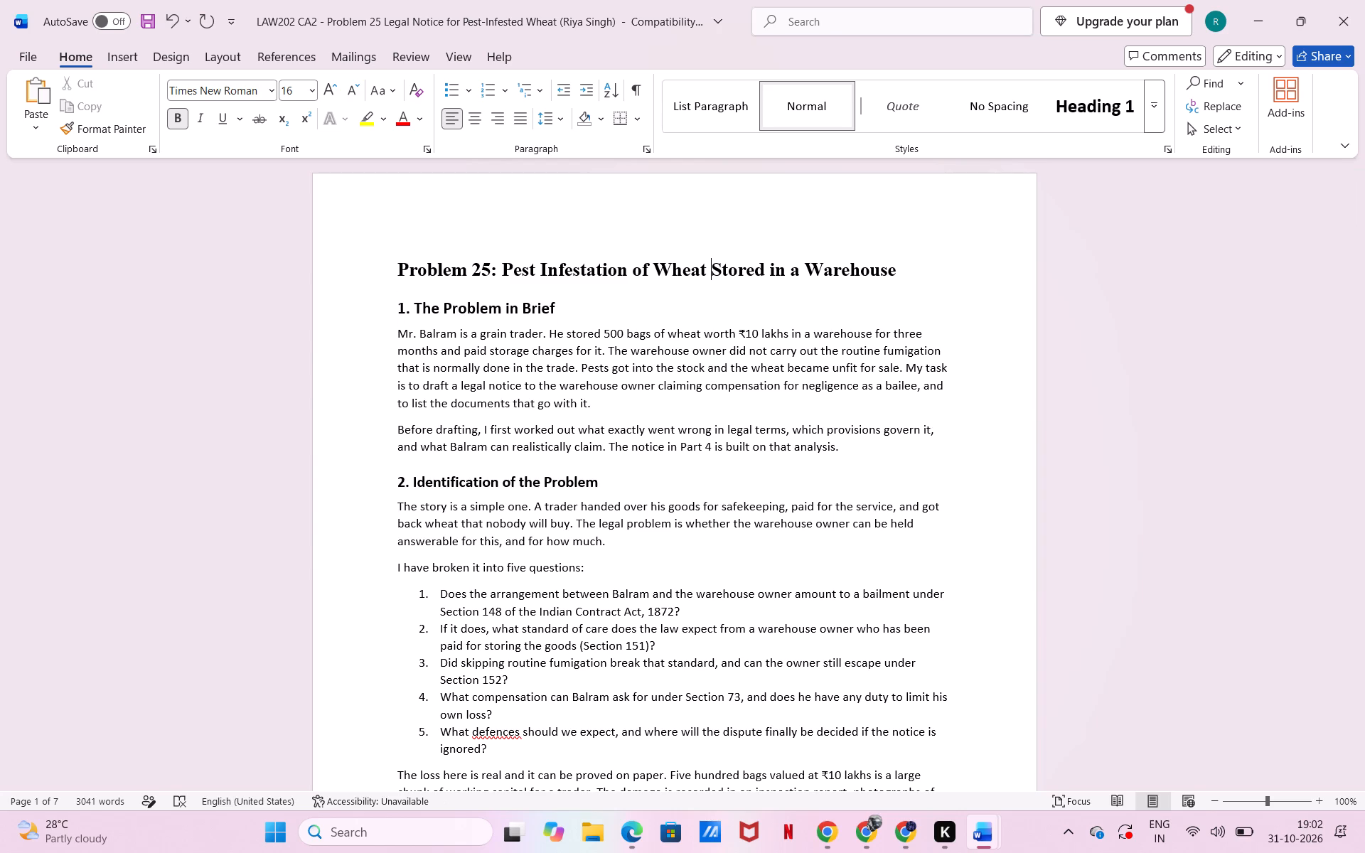
pyautogui.moveTo(620, 481); pyautogui.dragTo(609, 481)
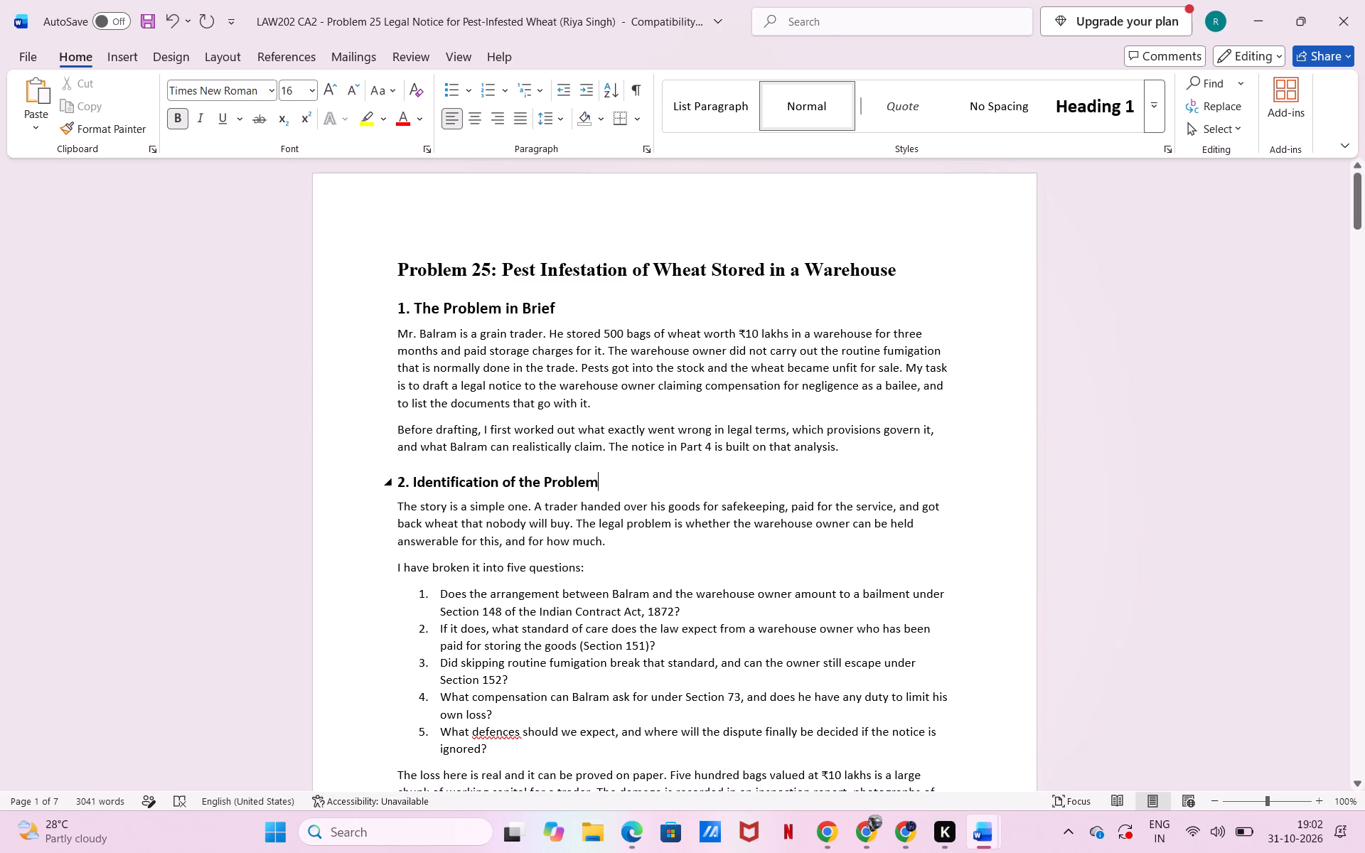
pyautogui.moveTo(609, 481); pyautogui.dragTo(380, 490)
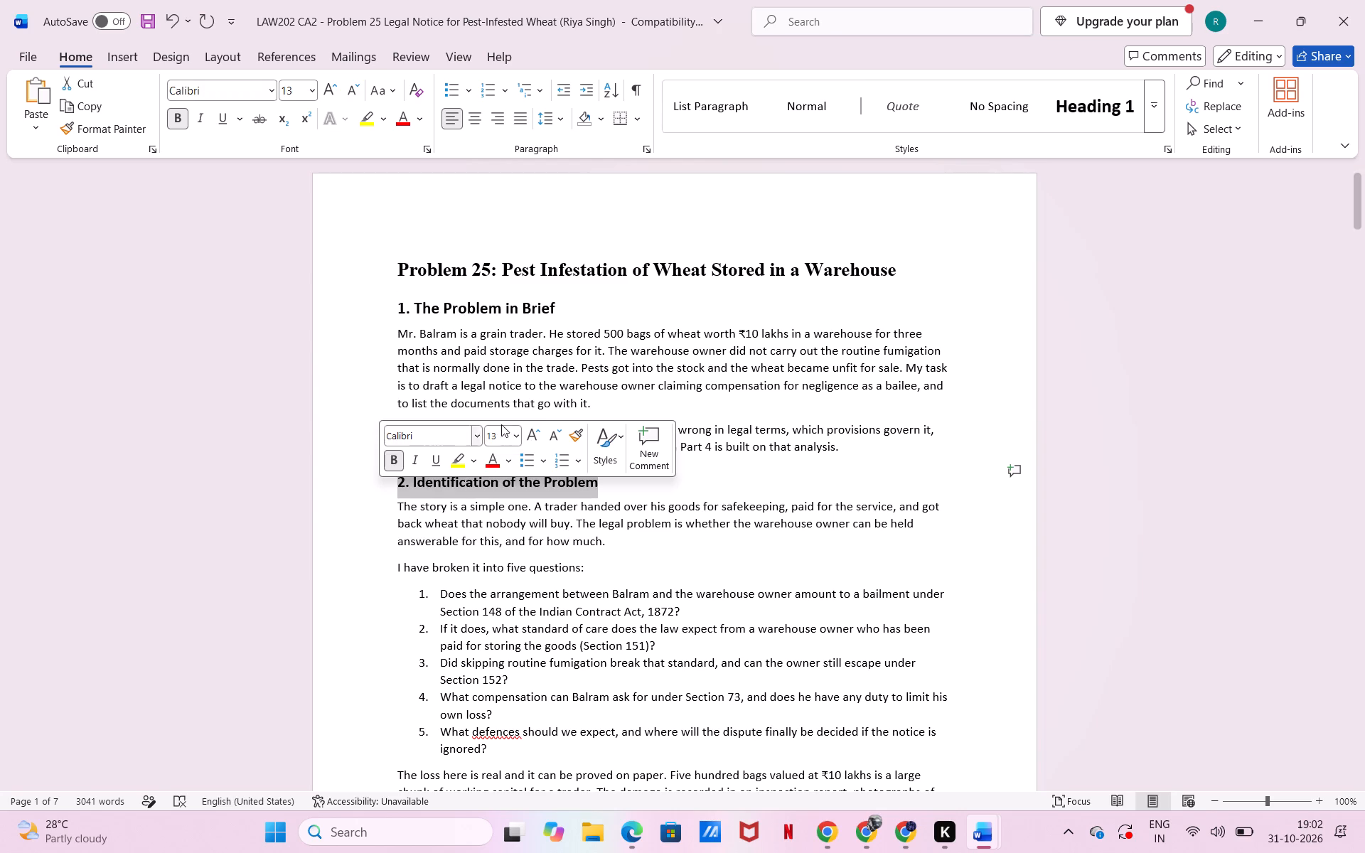
pyautogui.click(518, 430)
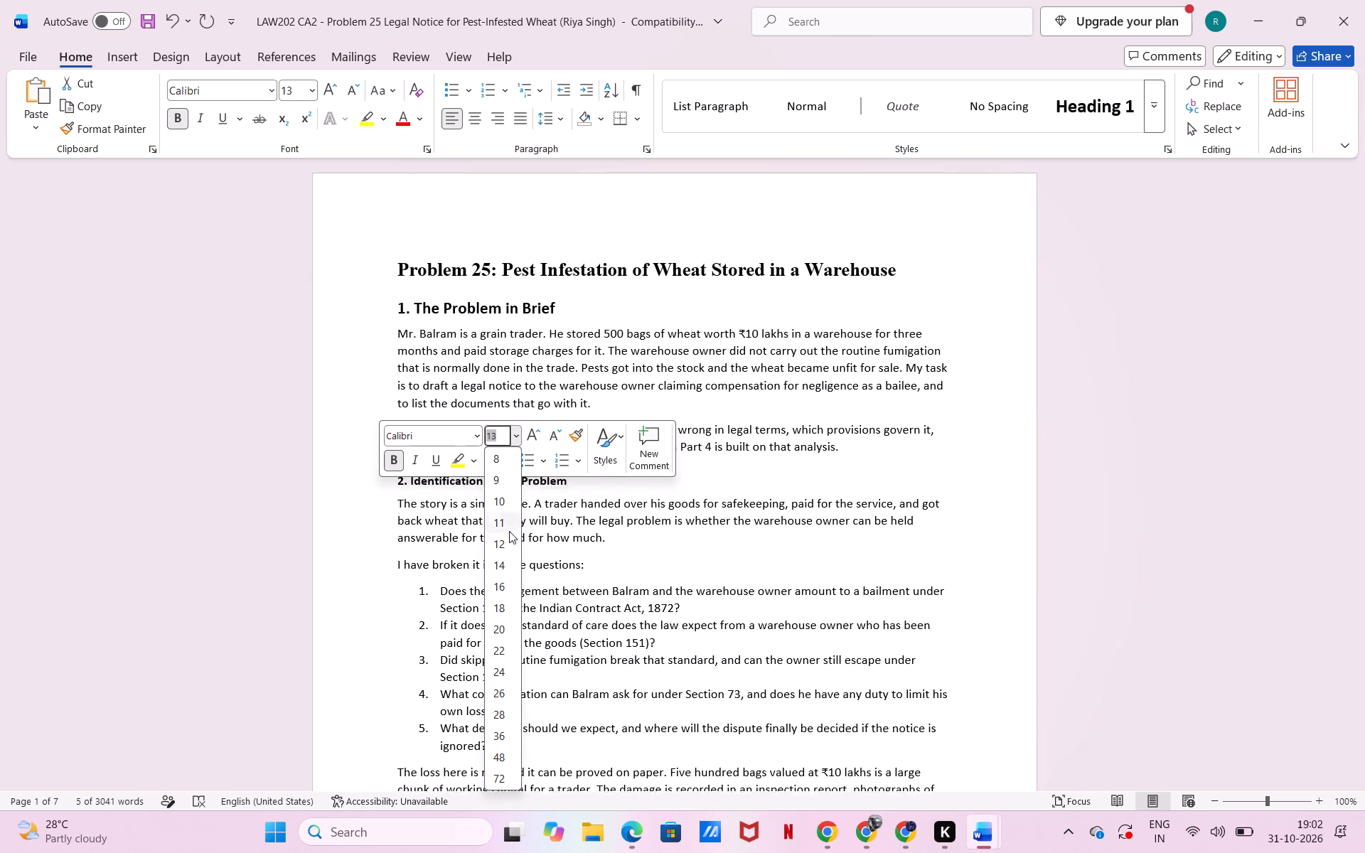
pyautogui.click(505, 559)
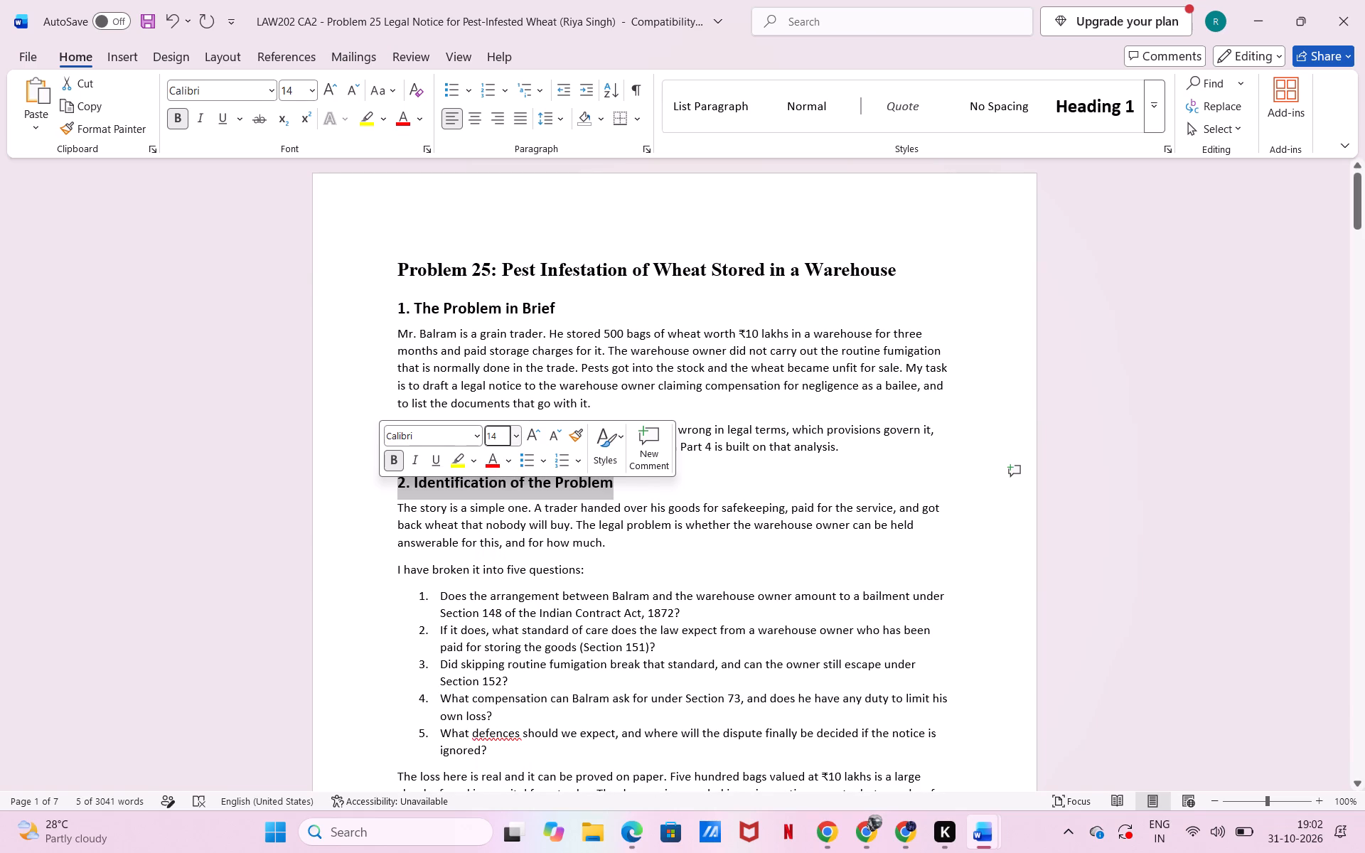
pyautogui.click(737, 552)
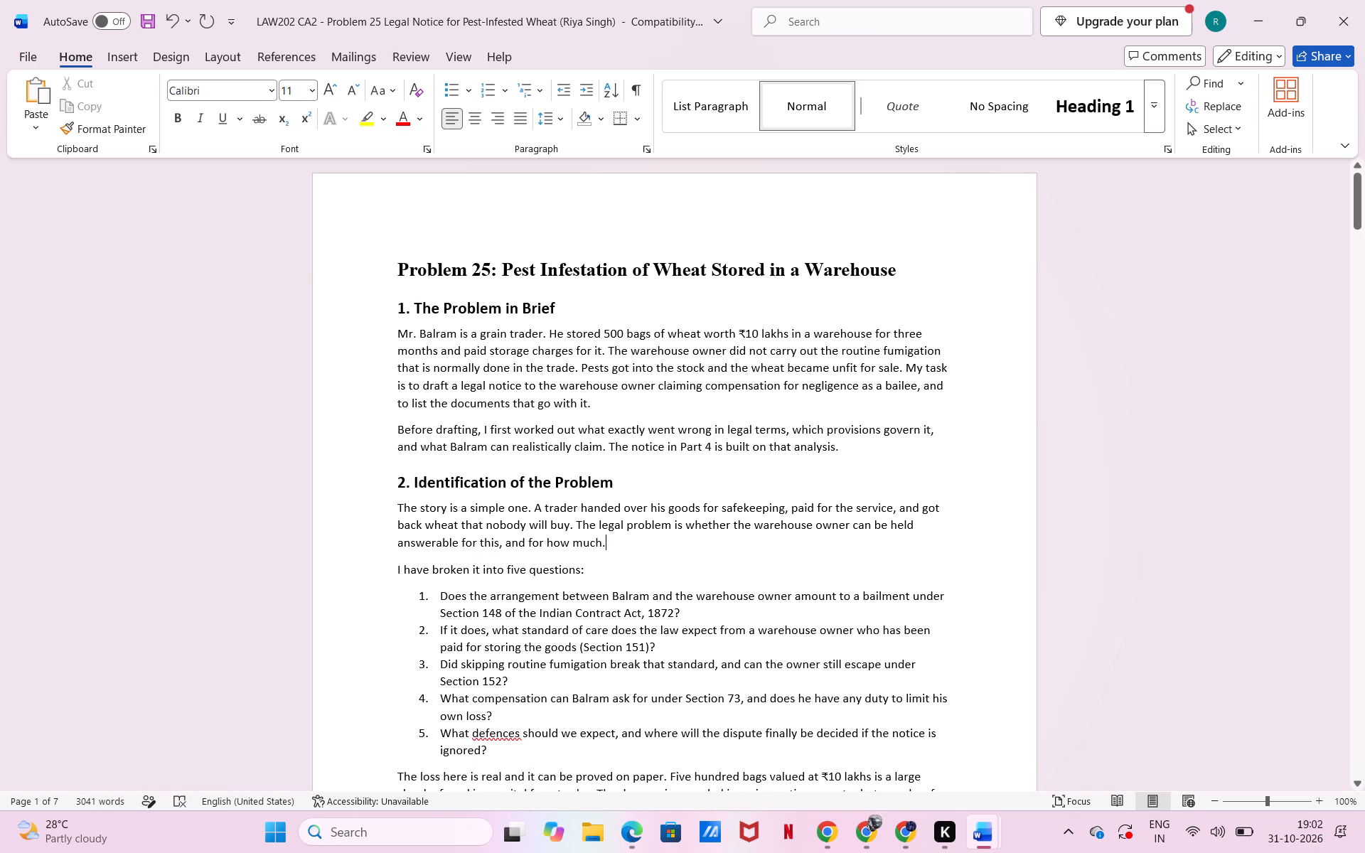
# Set the two body paragraphs under "1. The Problem in Brief" to 12 pt.
pyautogui.moveTo(849, 452); pyautogui.dragTo(453, 312)
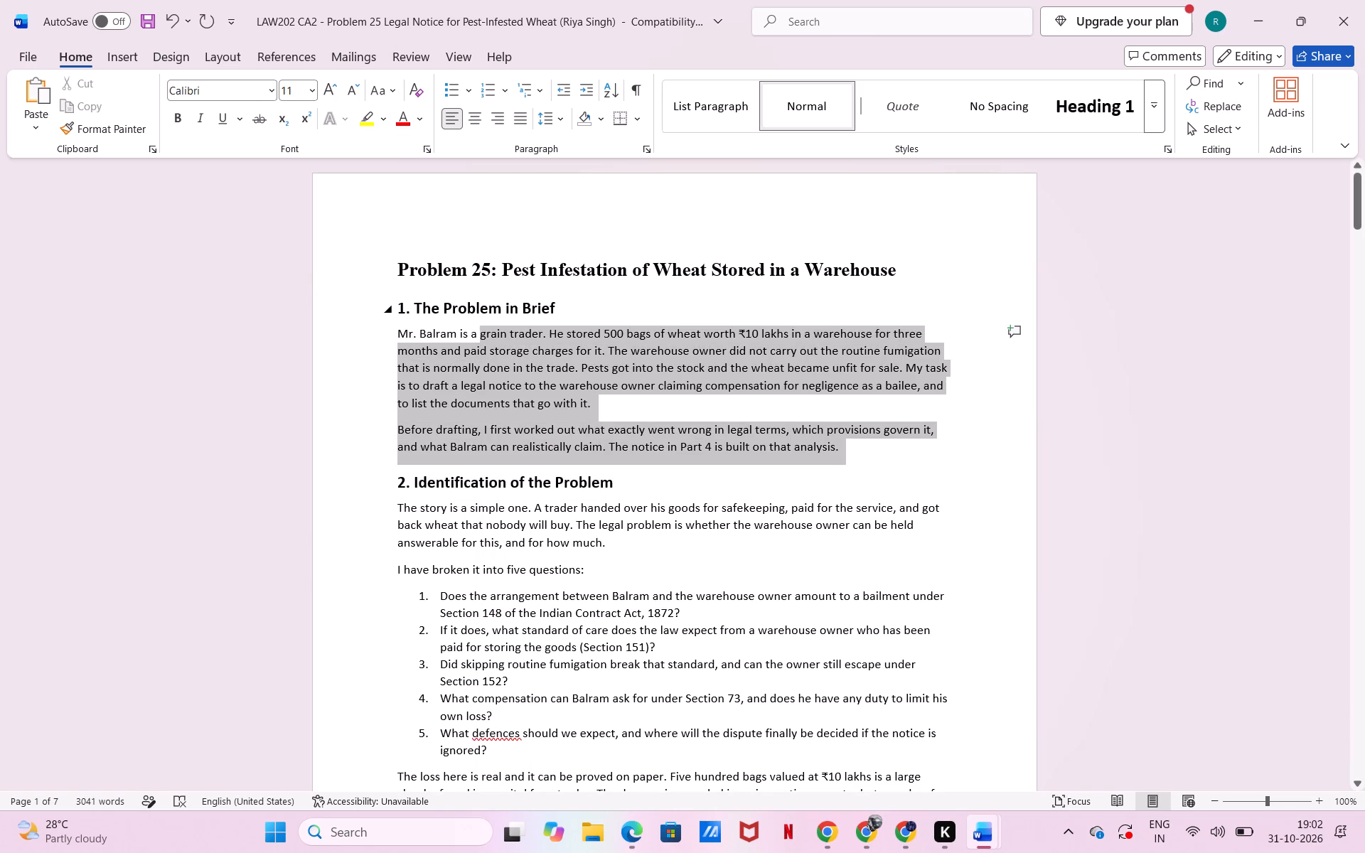
pyautogui.moveTo(453, 312); pyautogui.dragTo(389, 329)
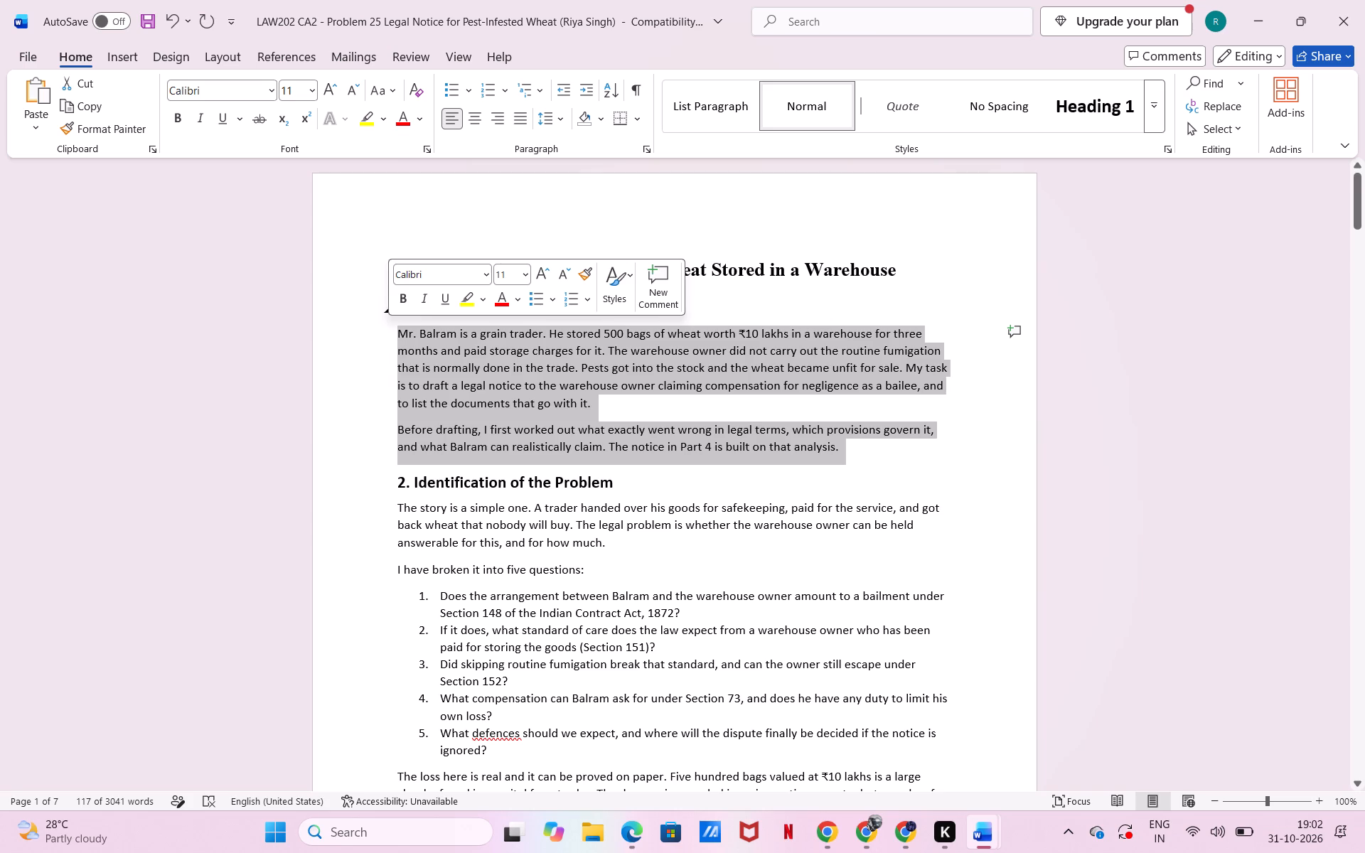
pyautogui.click(525, 280)
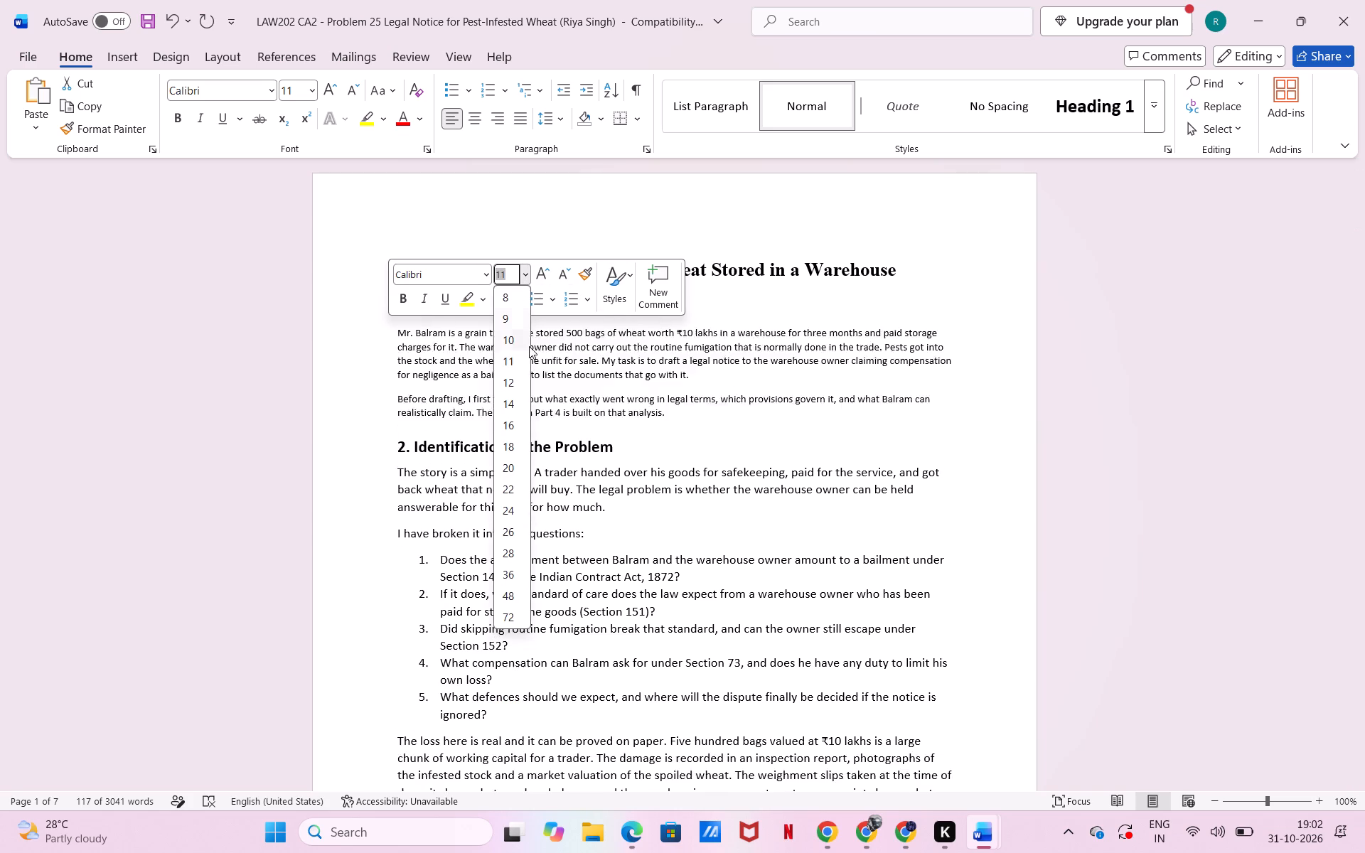
pyautogui.click(507, 386)
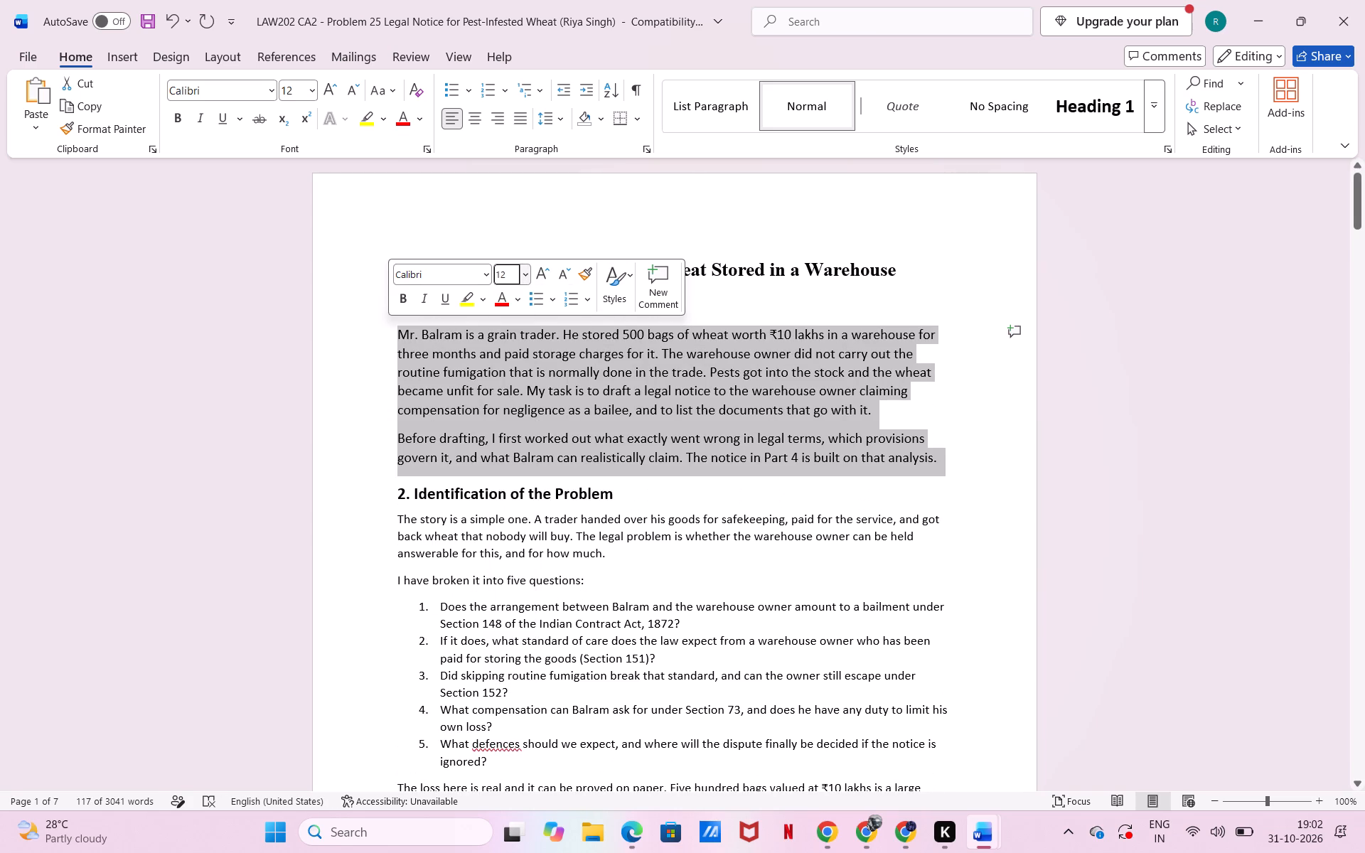
pyautogui.click(333, 422)
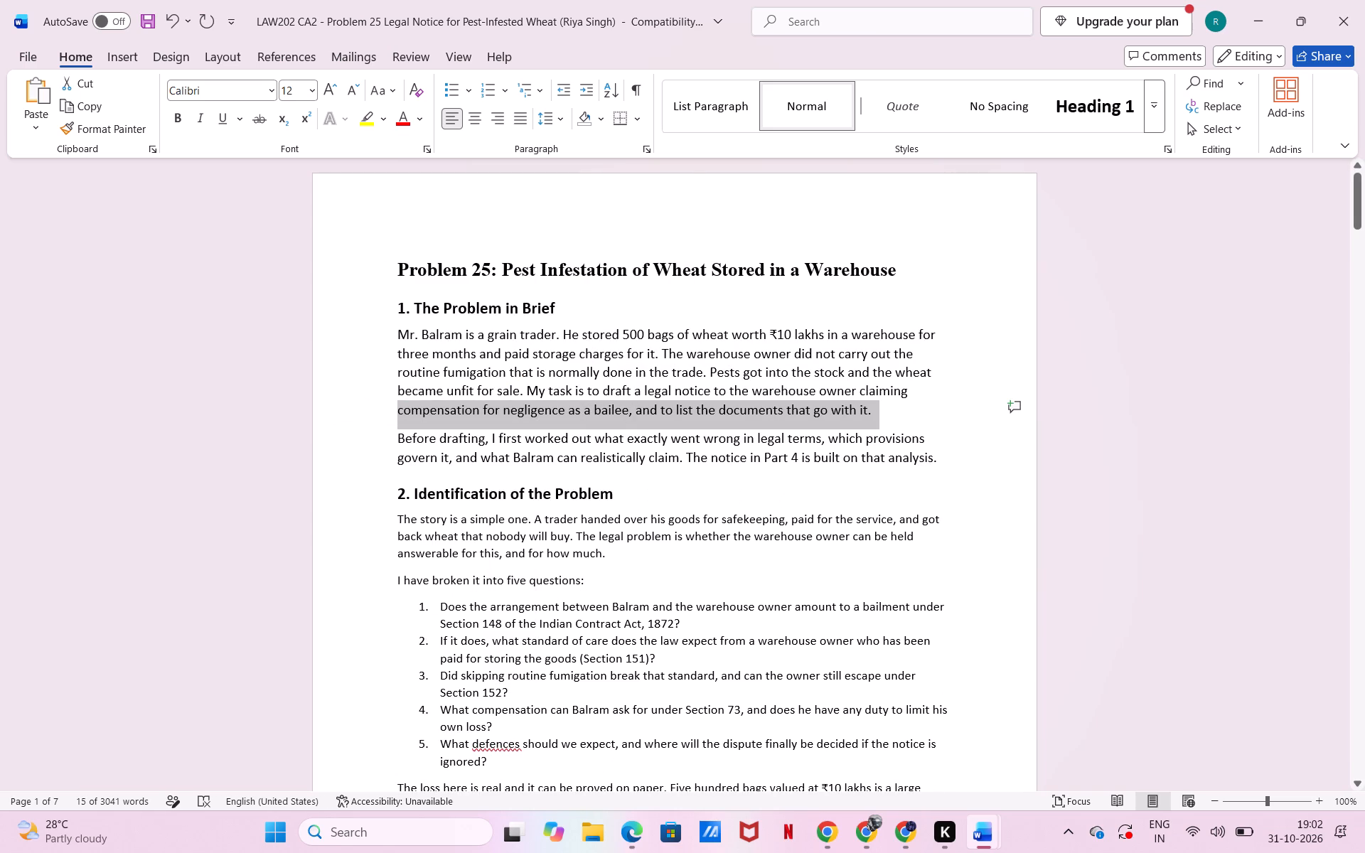
pyautogui.click(980, 555)
# Set all body text under "2. Identification of the Problem", including the five numbered questions, to 12 pt.
pyautogui.scroll(-4, 980, 555)
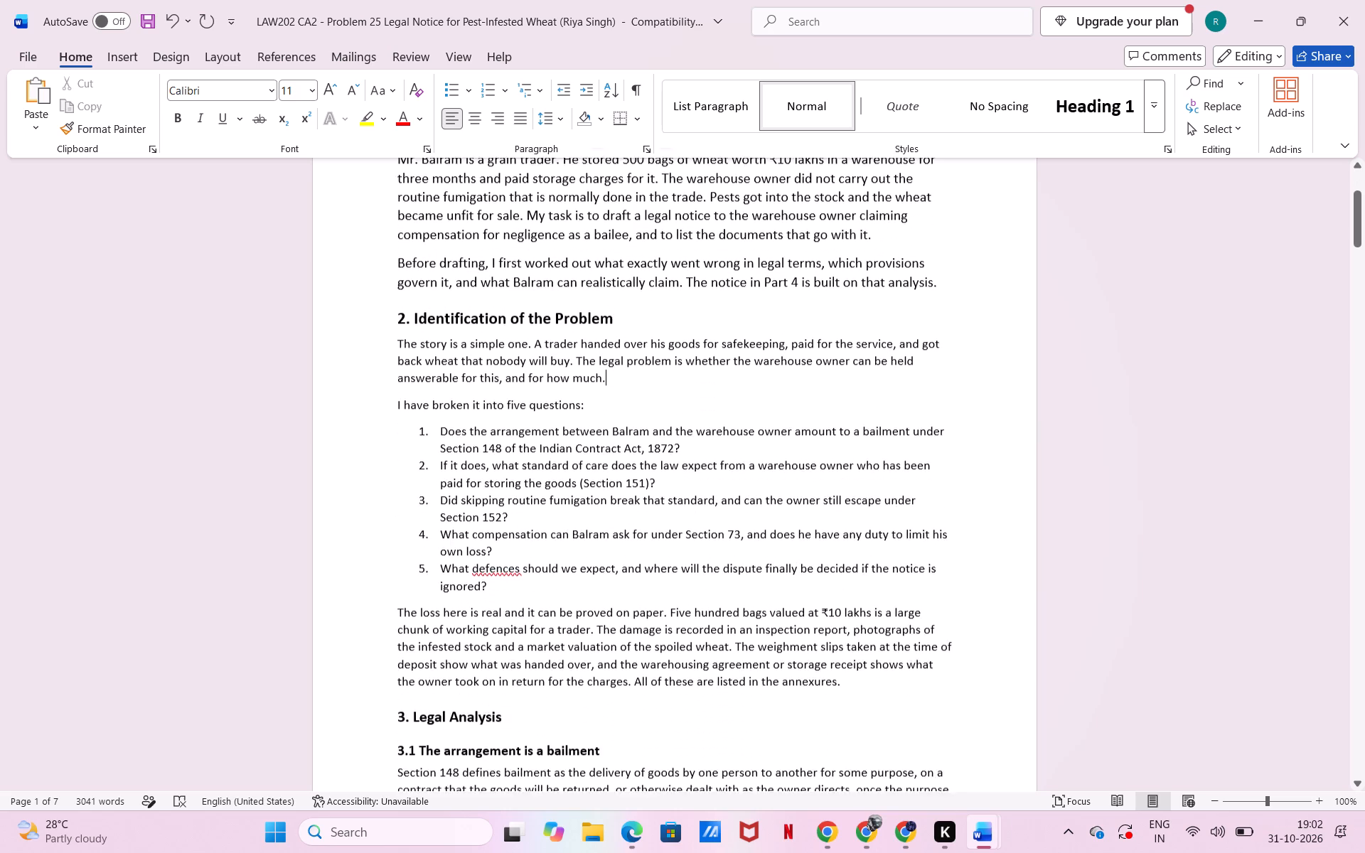
pyautogui.scroll(-1, 980, 555)
pyautogui.scroll(1, 980, 555)
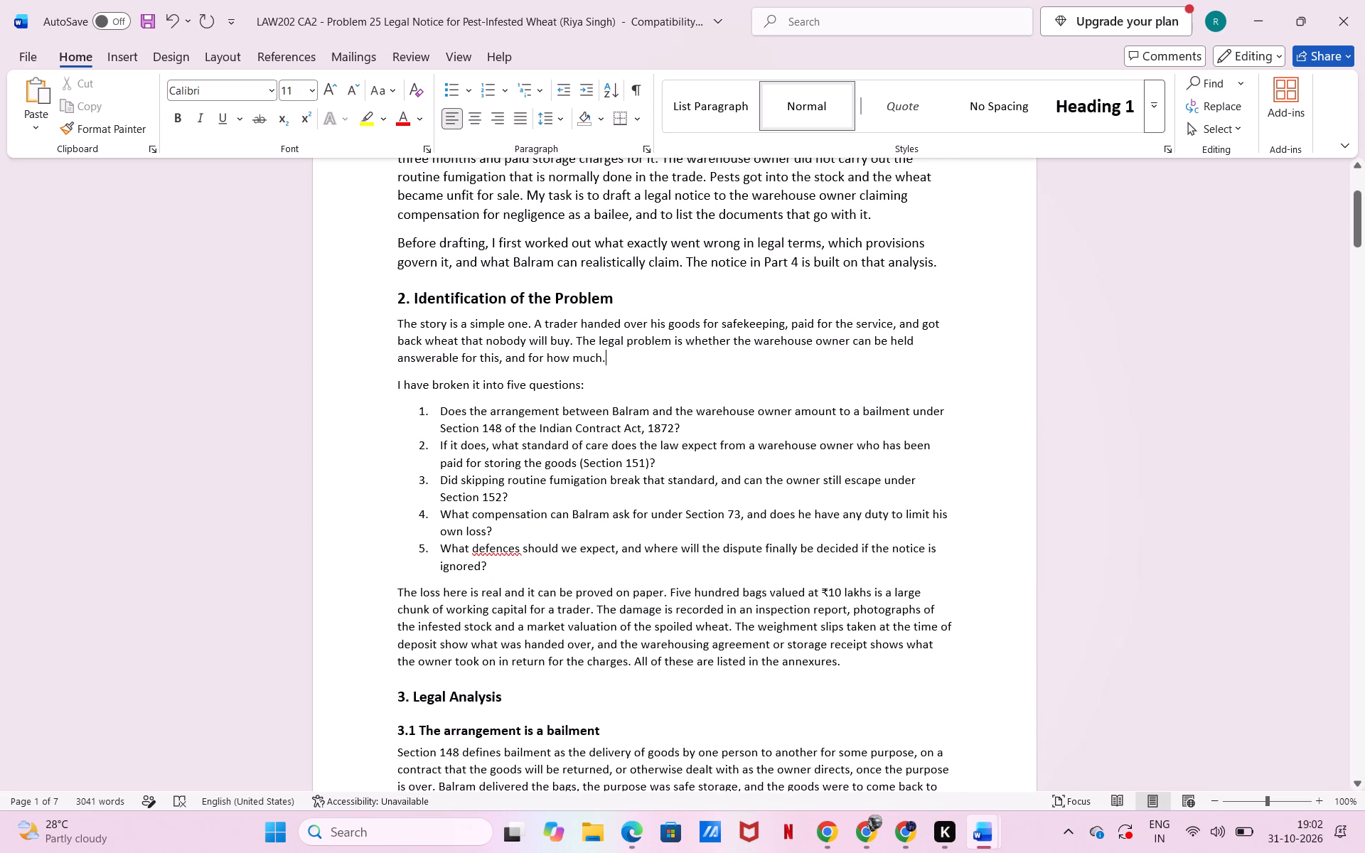
pyautogui.moveTo(852, 669); pyautogui.dragTo(535, 469)
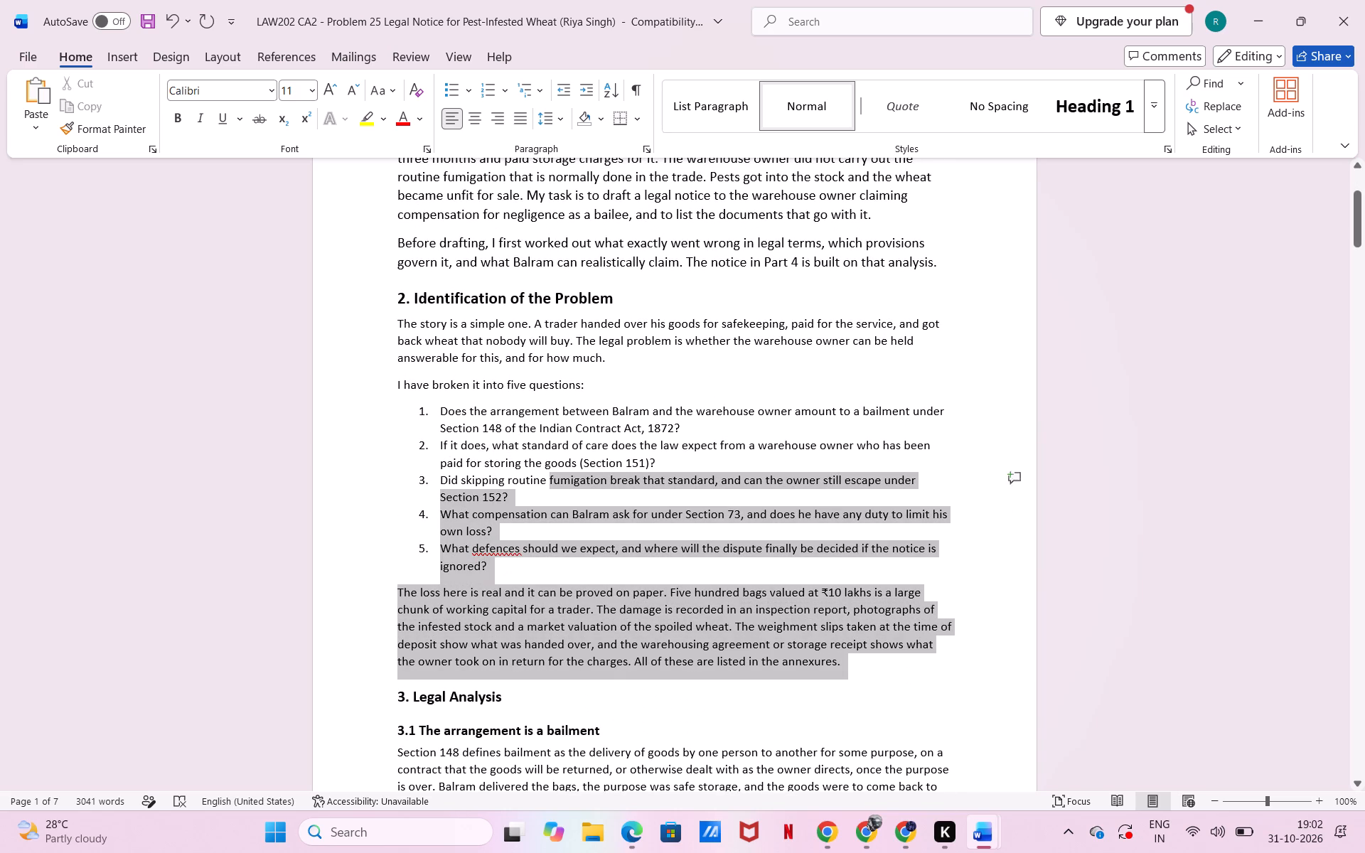
pyautogui.moveTo(535, 469); pyautogui.dragTo(389, 321)
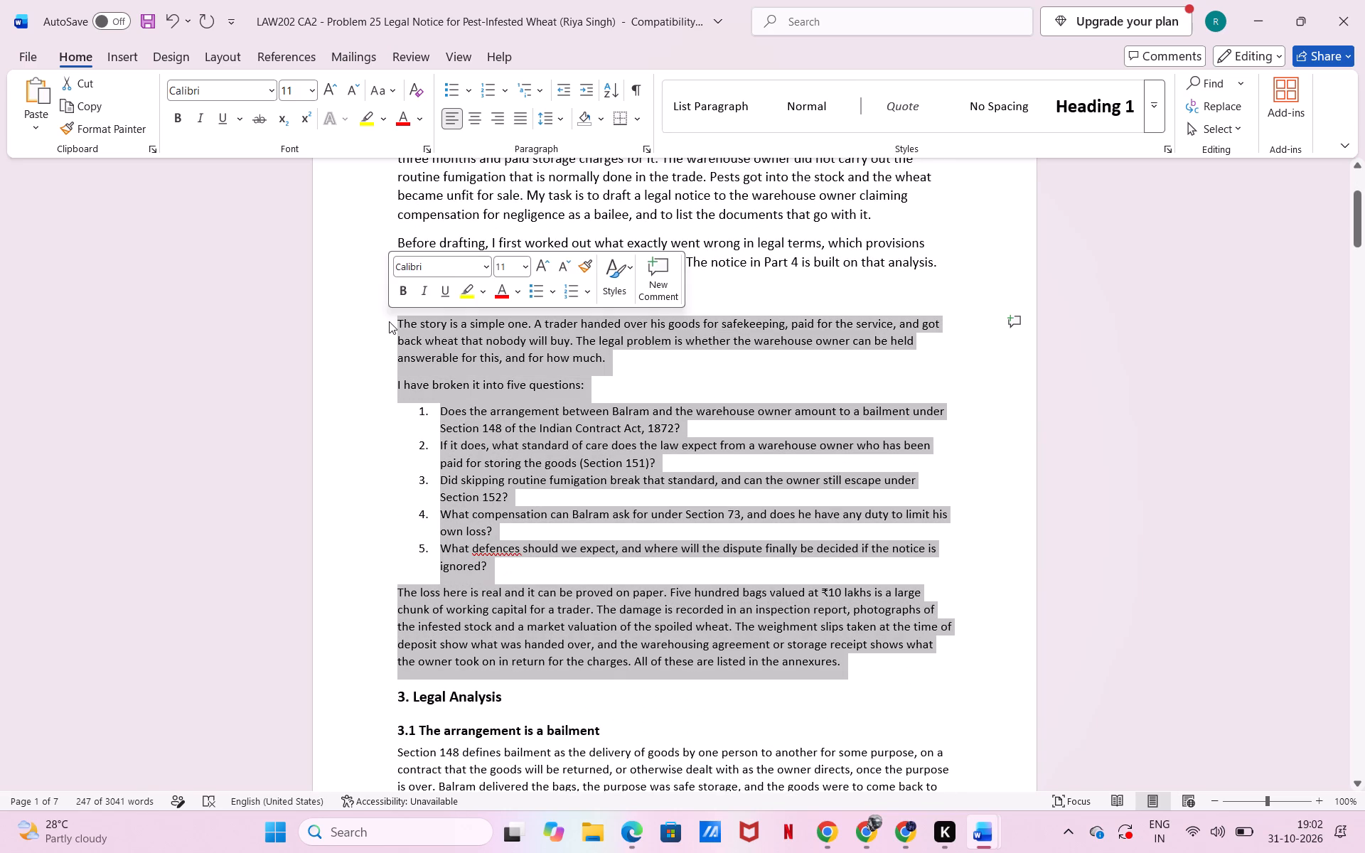
pyautogui.click(525, 269)
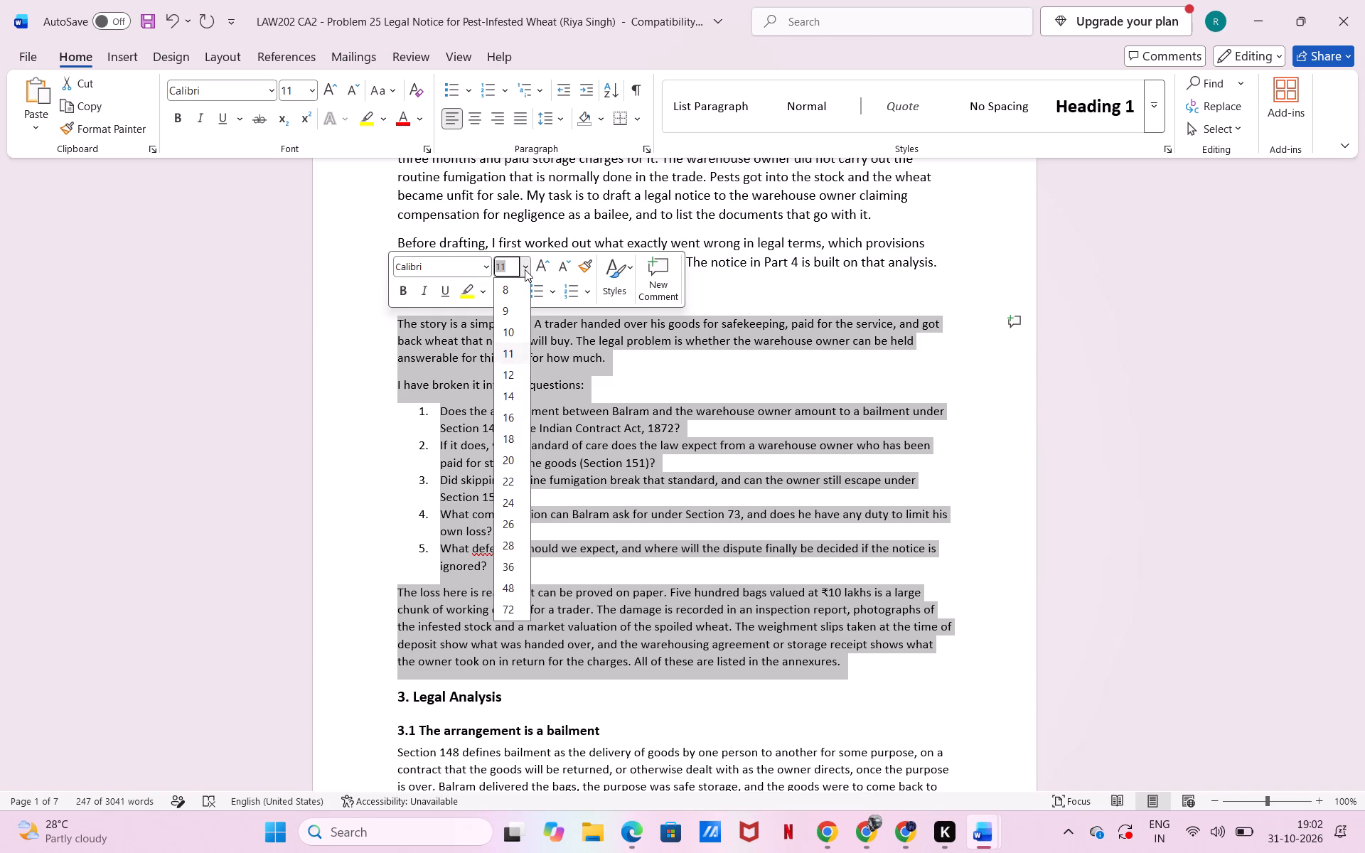
pyautogui.click(508, 371)
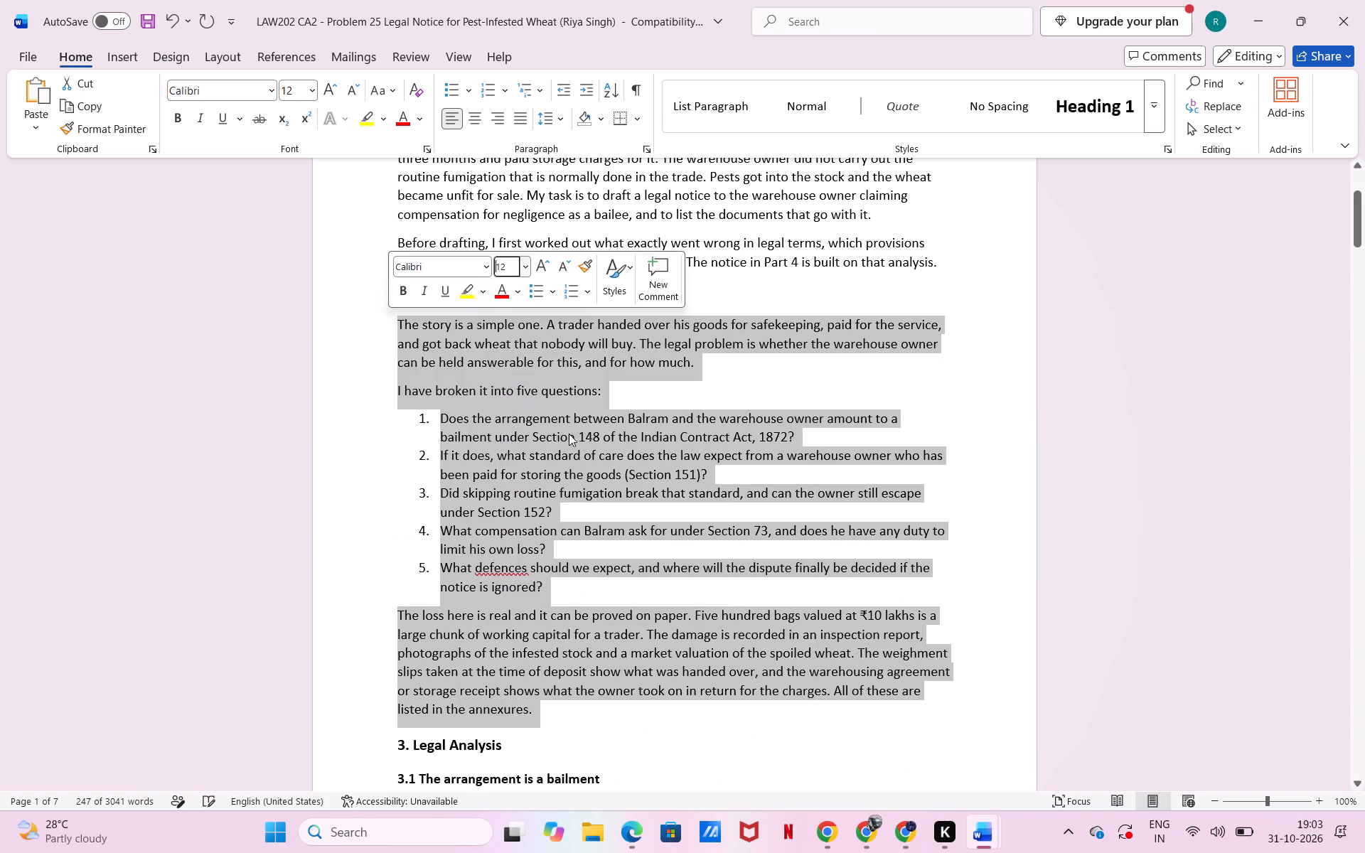
pyautogui.click(980, 611)
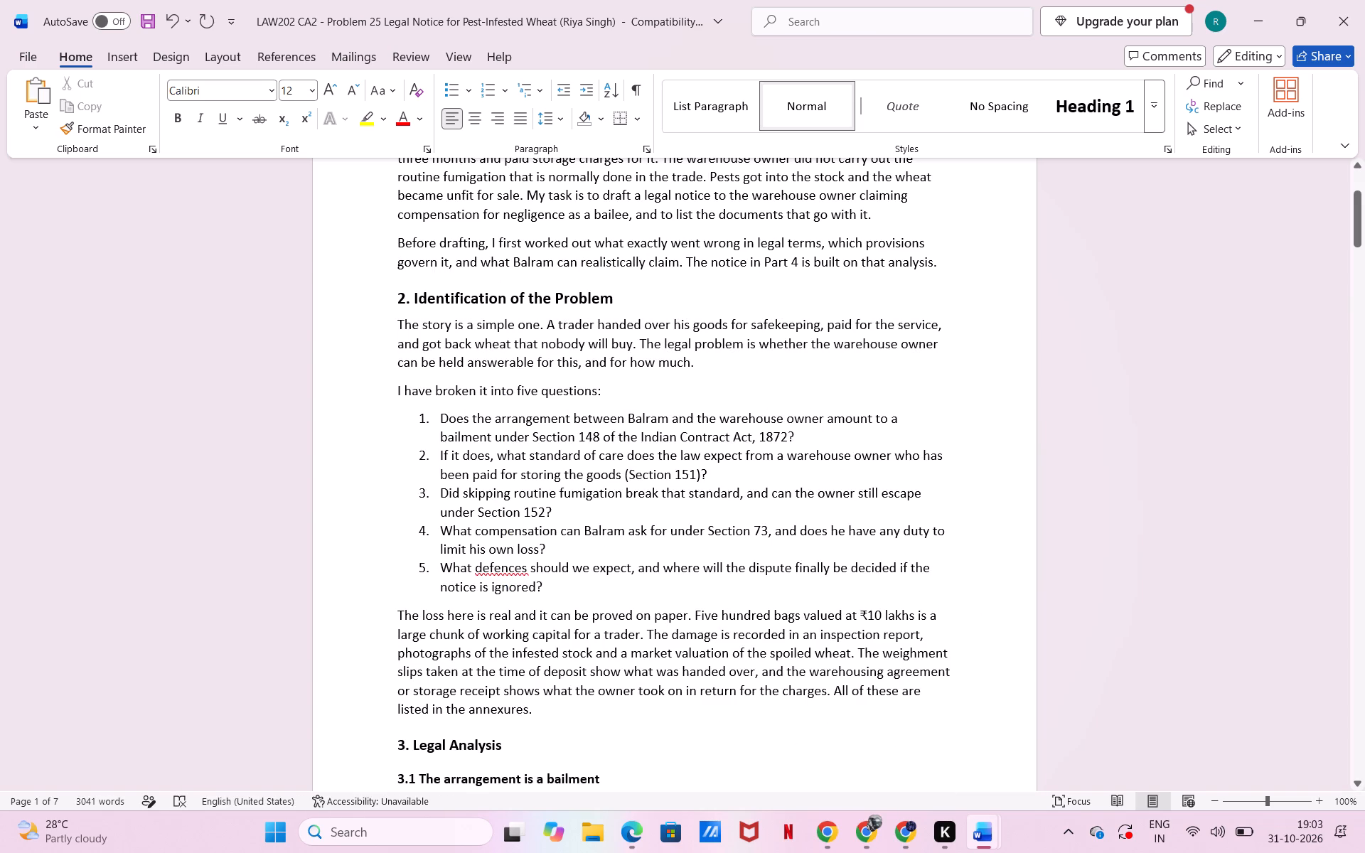
# Set the heading "3. Legal Analysis" to 14 pt.
pyautogui.doubleClick(588, 292)
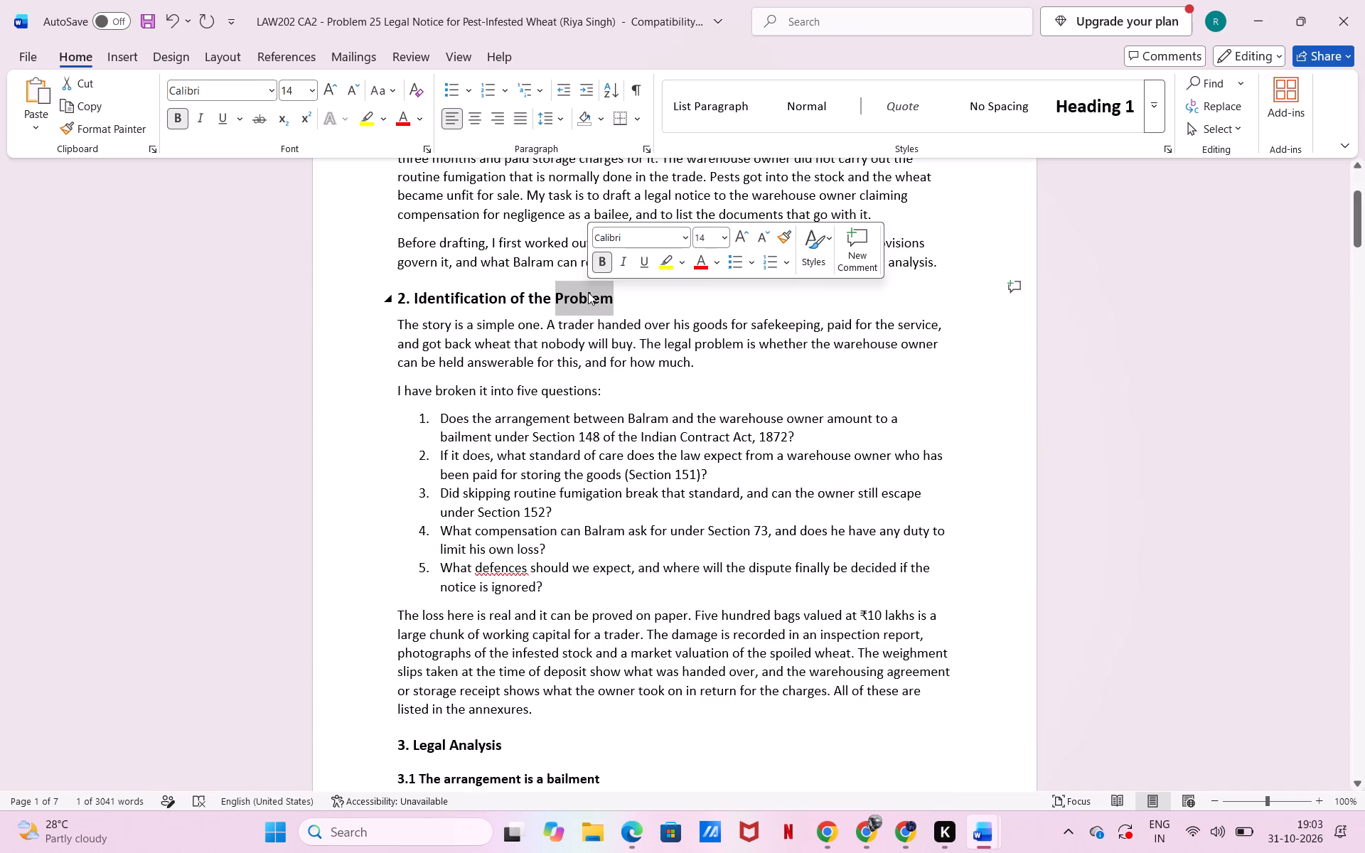
pyautogui.click(817, 713)
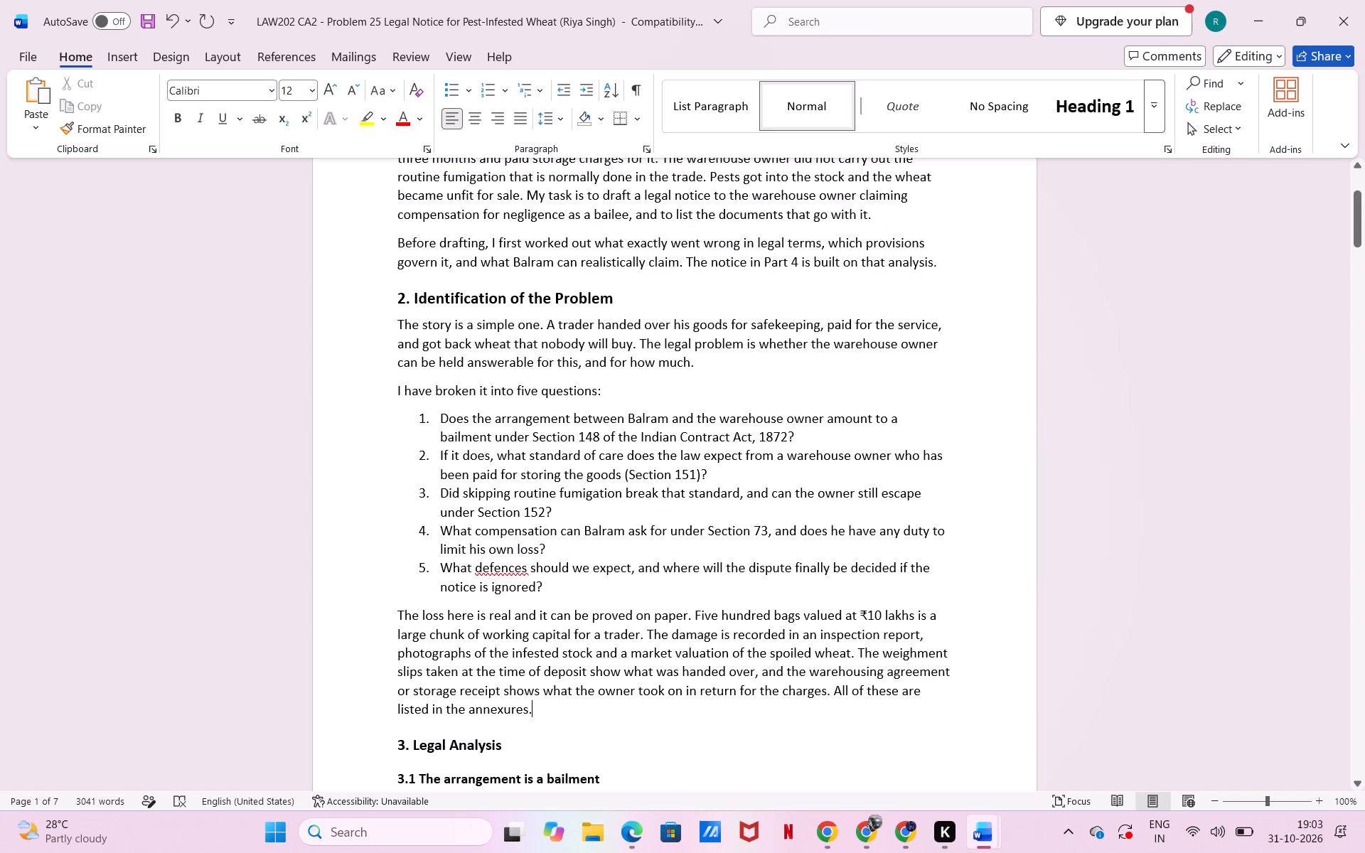
pyautogui.scroll(-2, 817, 713)
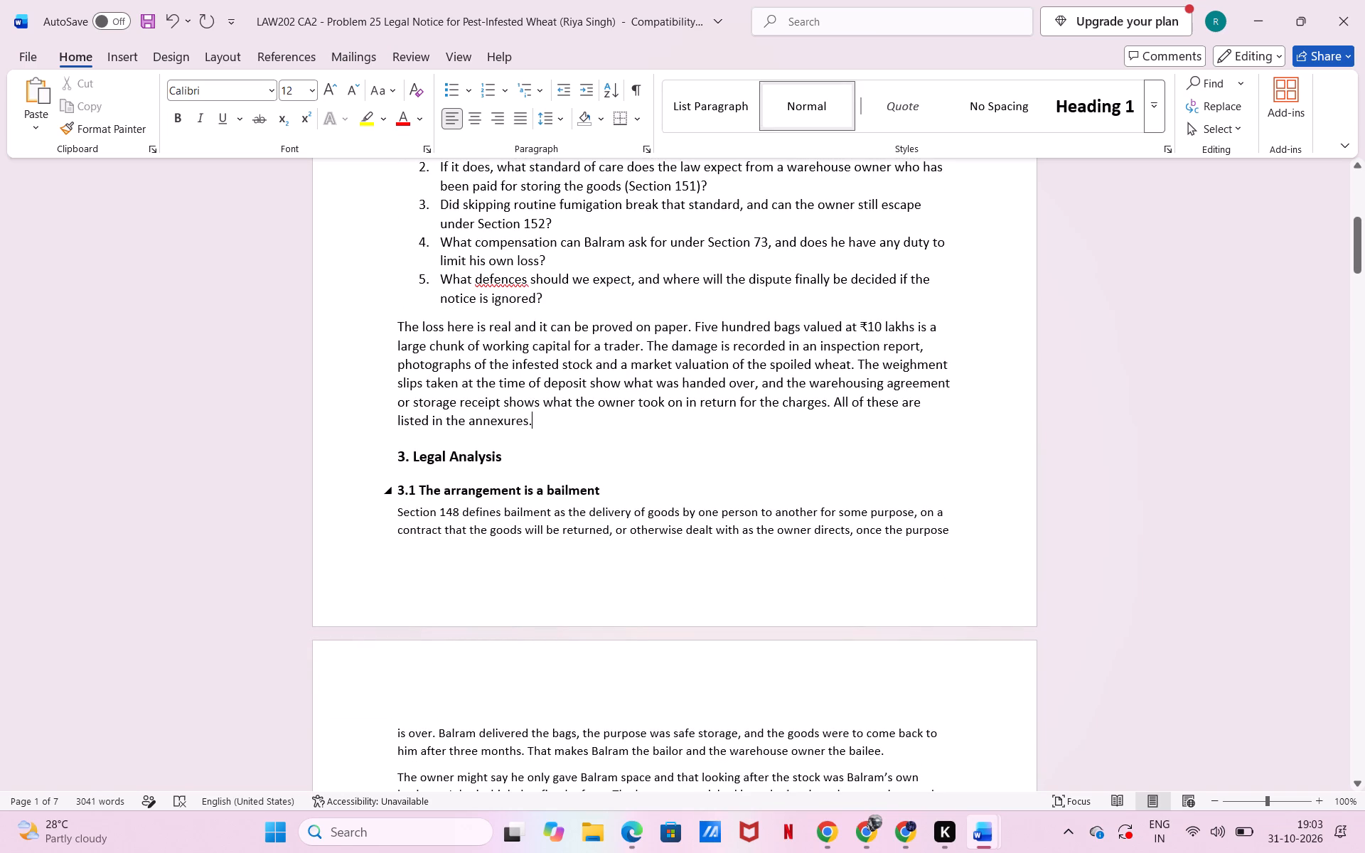
pyautogui.moveTo(508, 456); pyautogui.dragTo(382, 461)
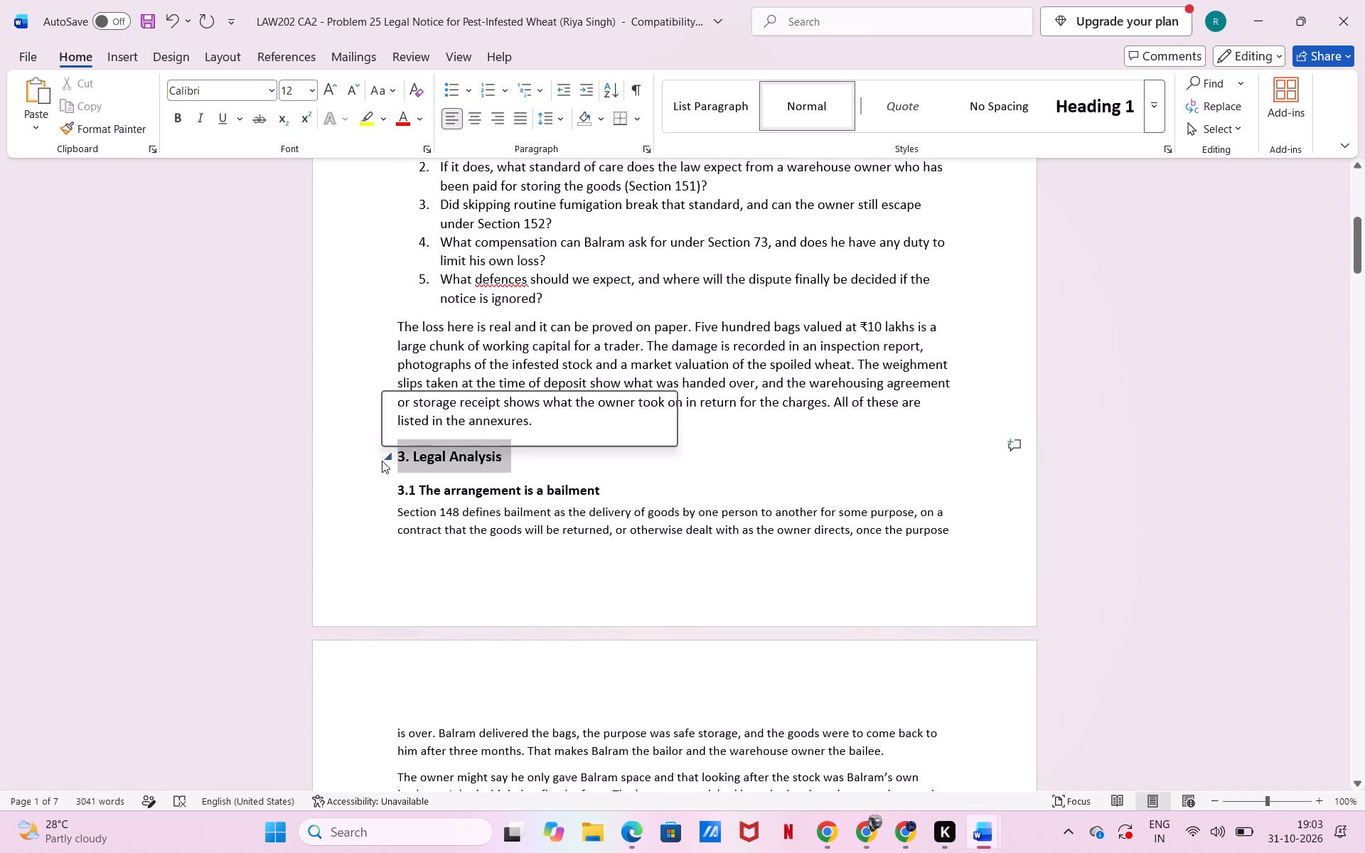
pyautogui.click(516, 405)
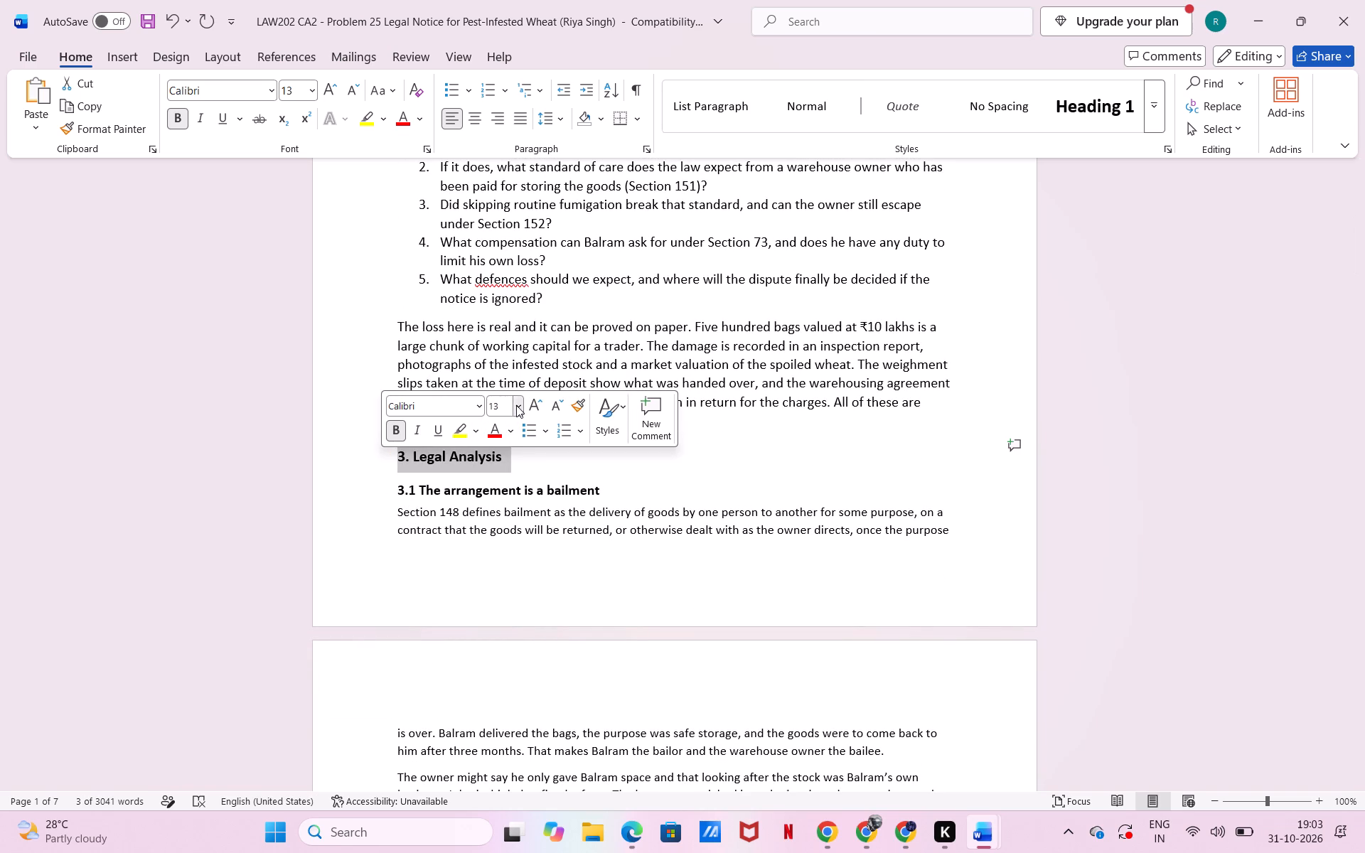
pyautogui.click(505, 535)
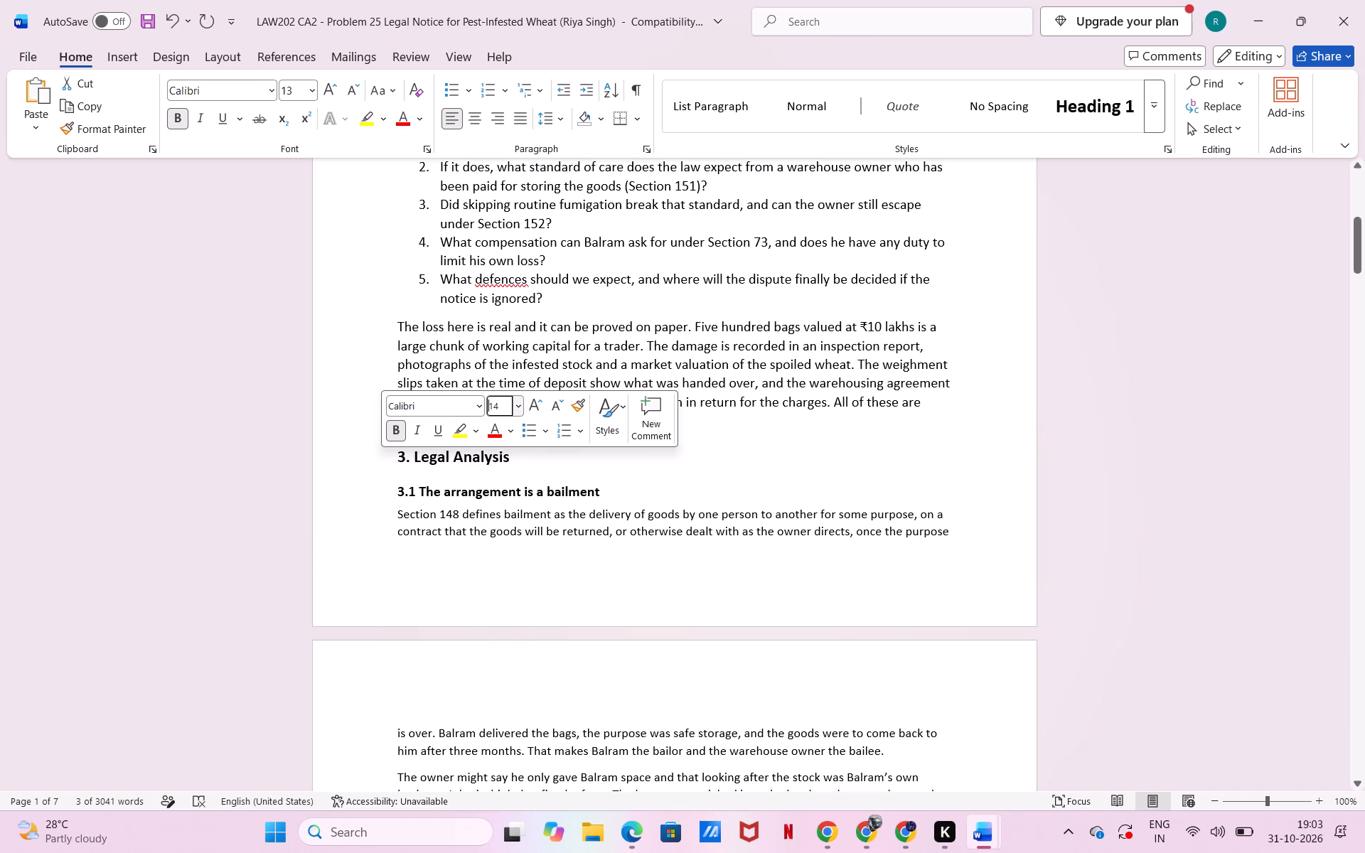
pyautogui.click(813, 453)
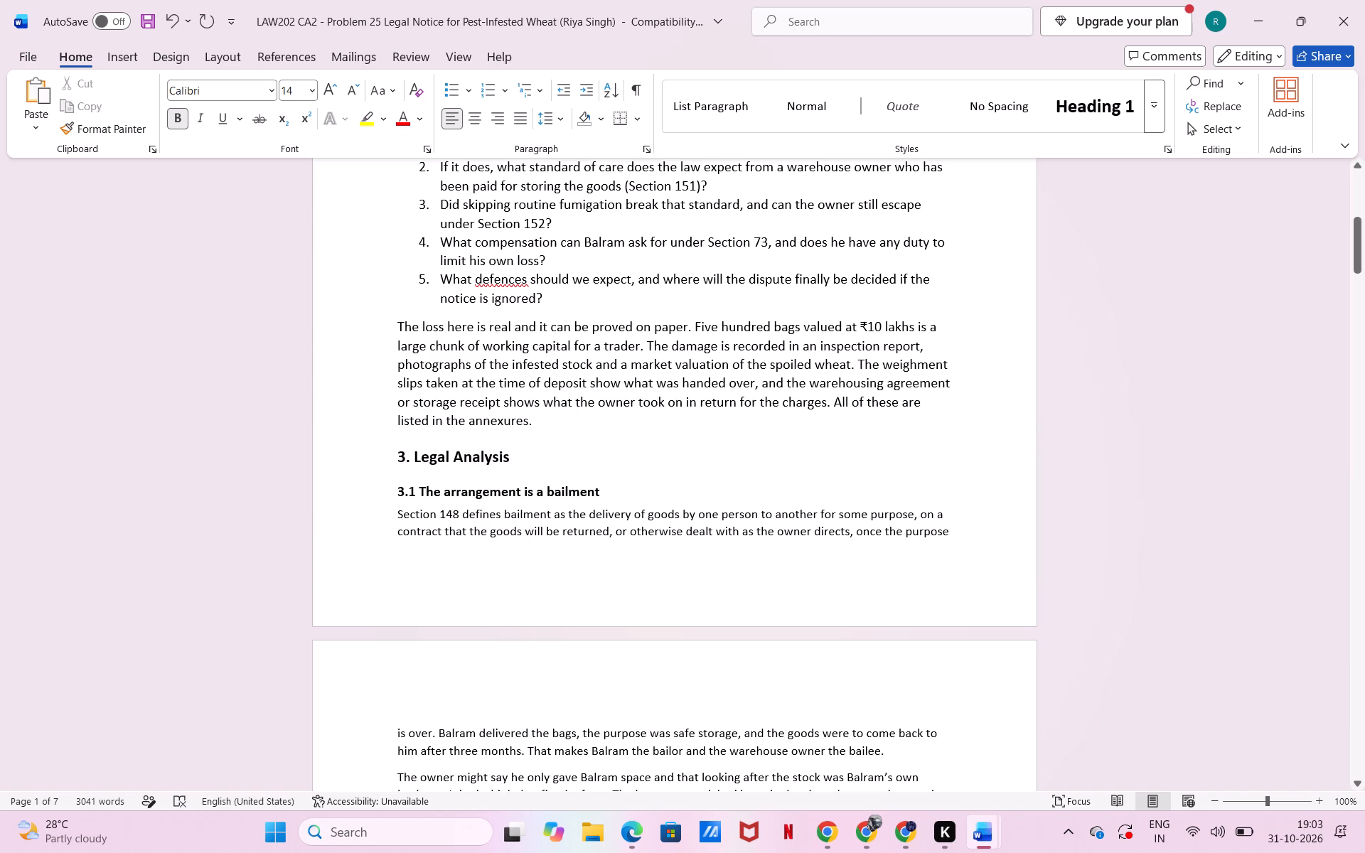
# Set the heading "3.1 The arrangement is a bailment" and the whole first paragraph beneath it to 12 pt.
pyautogui.moveTo(963, 529); pyautogui.dragTo(643, 530)
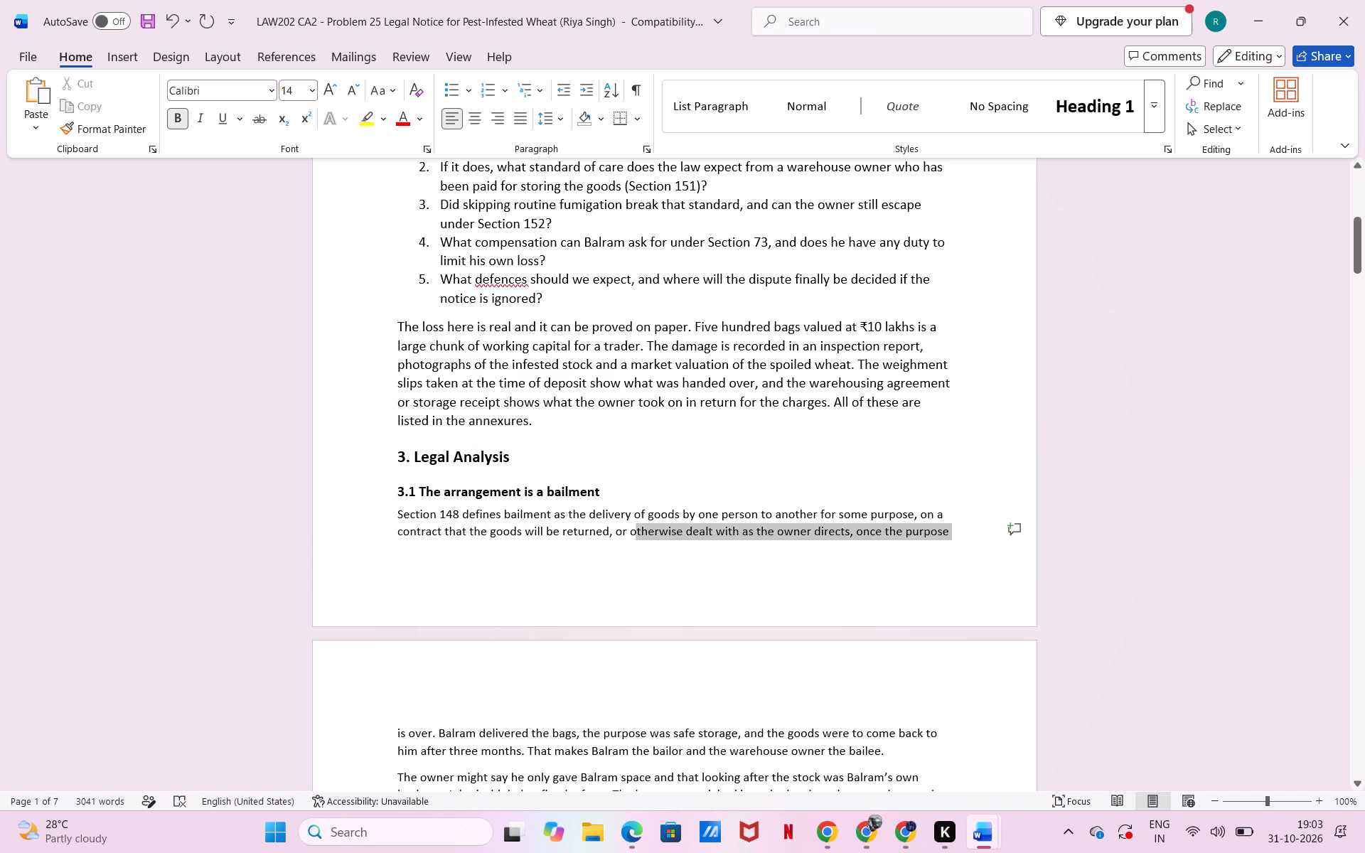
pyautogui.moveTo(643, 530); pyautogui.dragTo(382, 496)
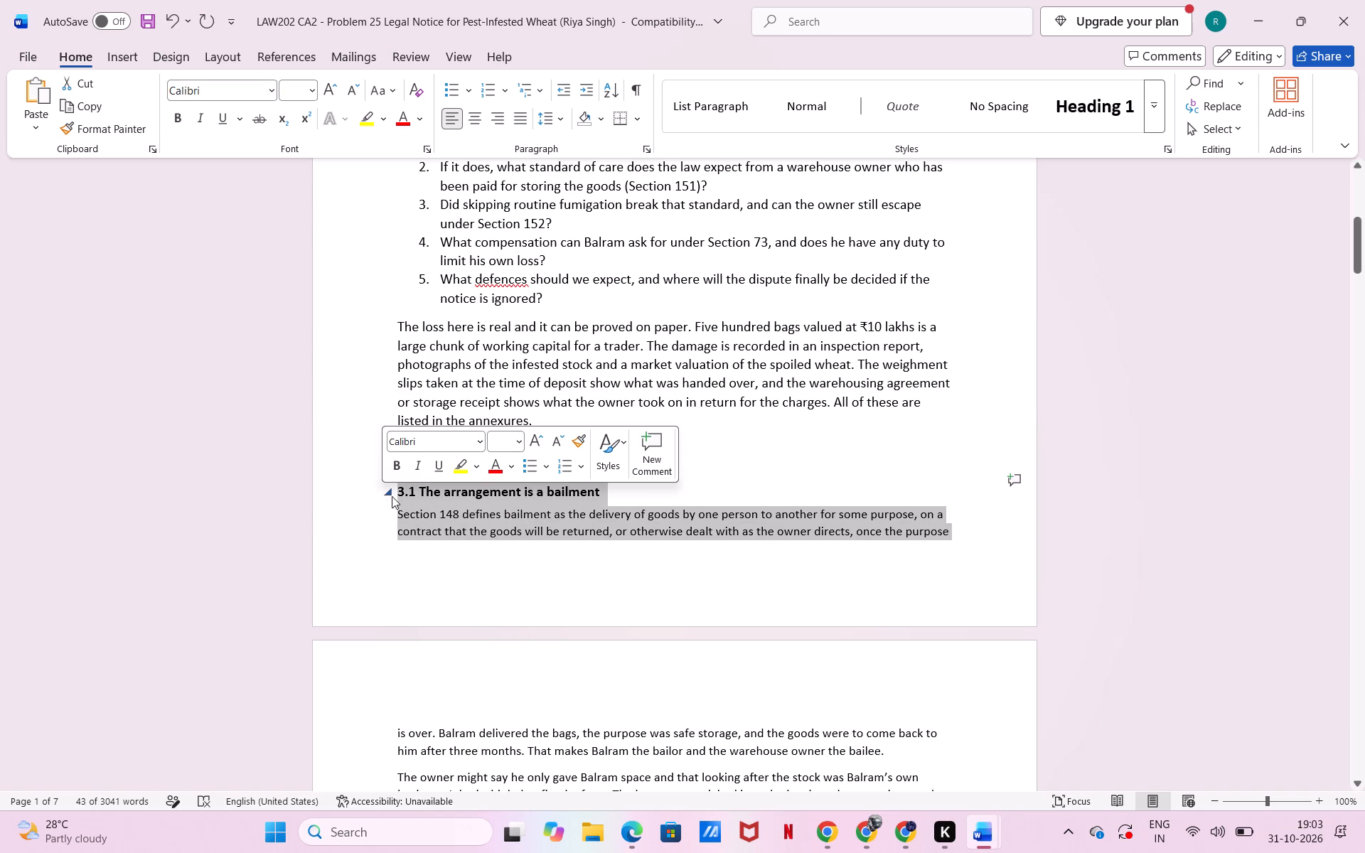
pyautogui.click(515, 443)
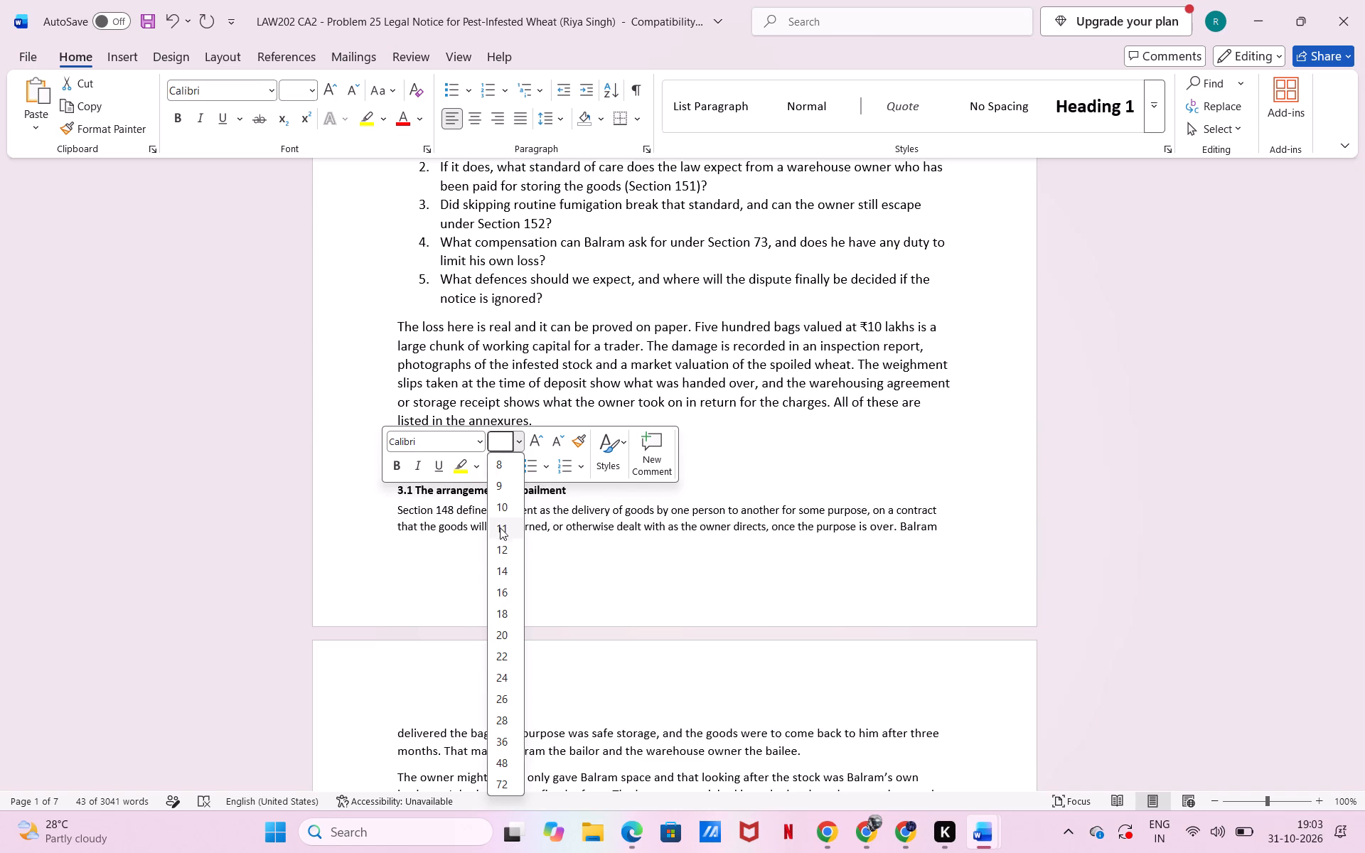
pyautogui.click(505, 547)
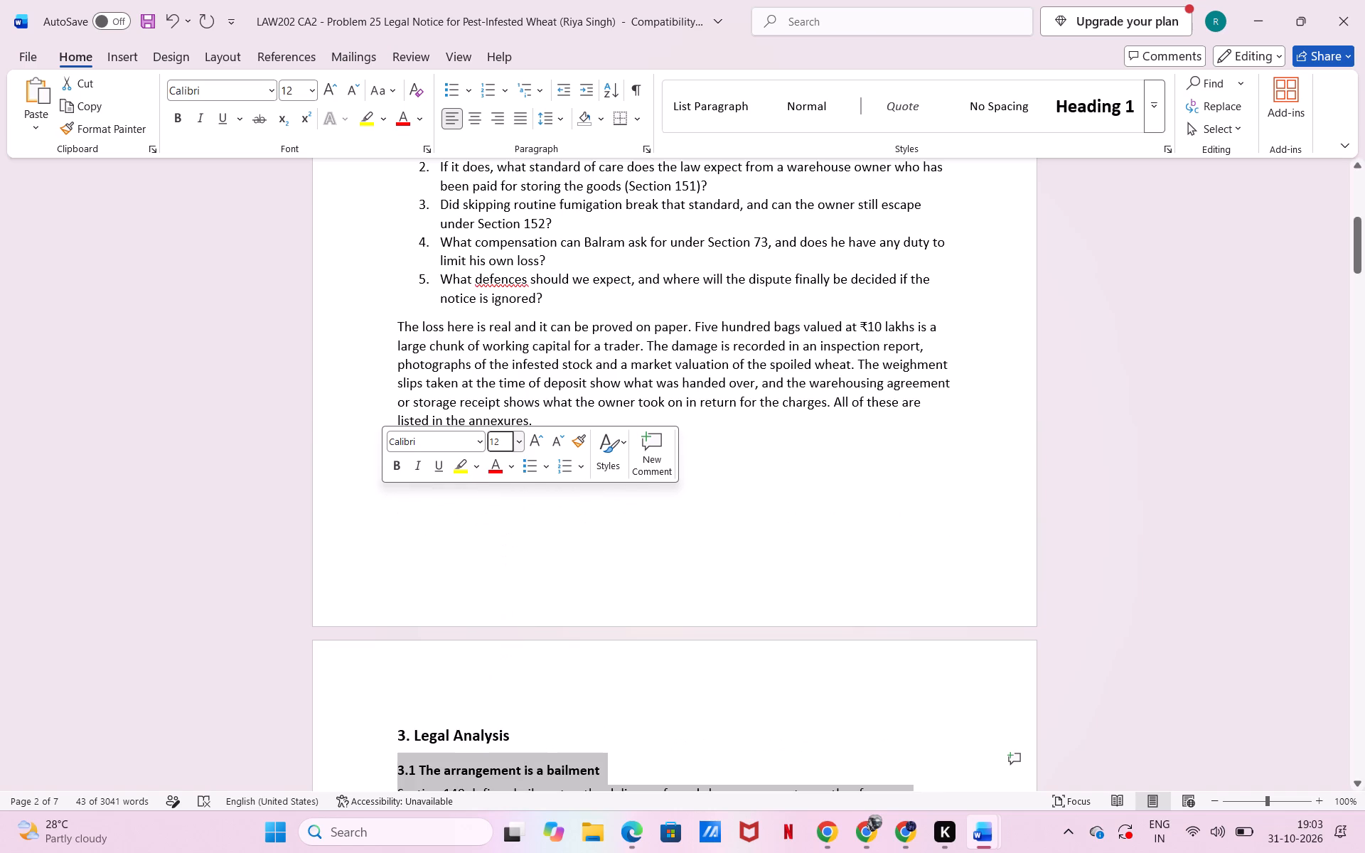
pyautogui.scroll(-11, 505, 547)
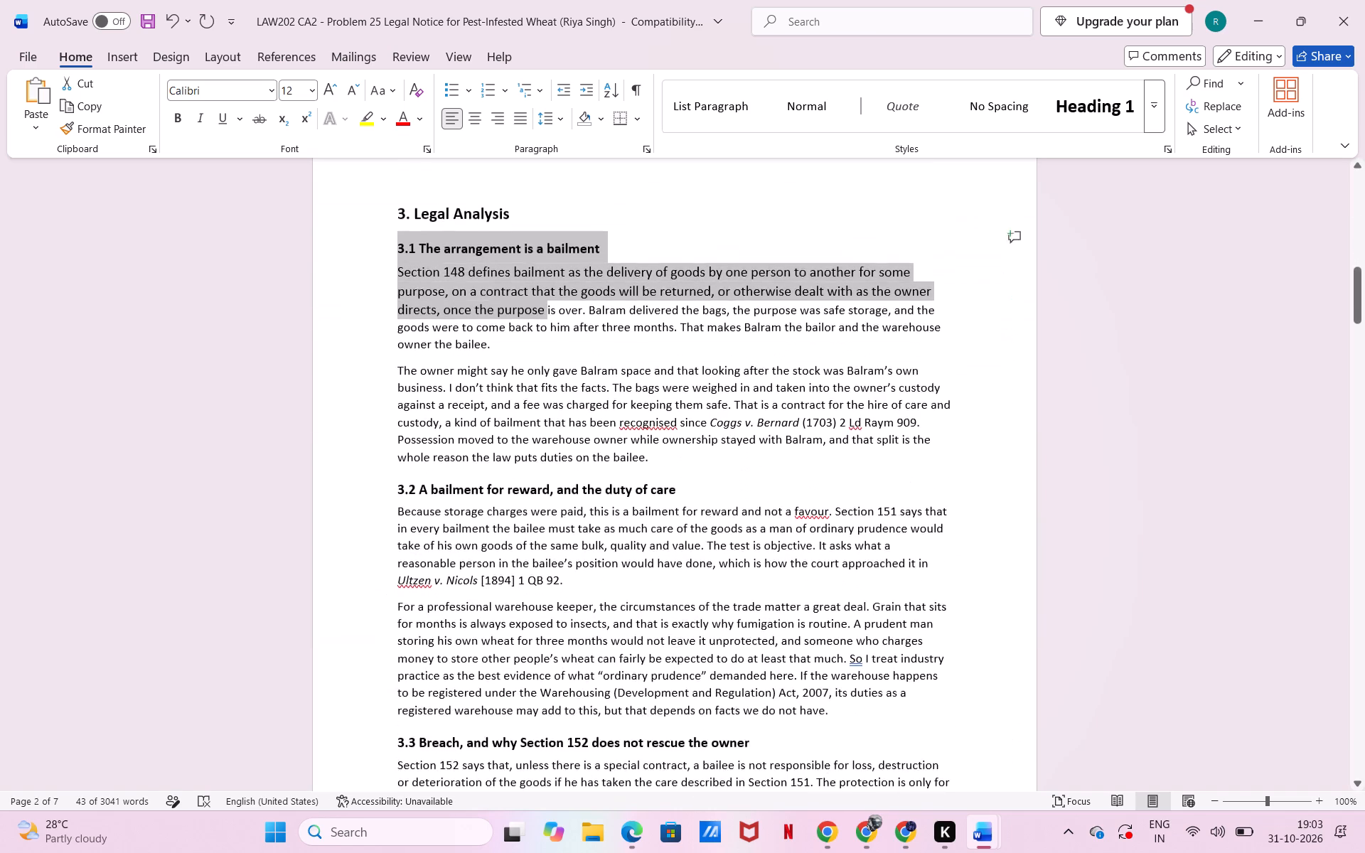
pyautogui.scroll(-1, 505, 547)
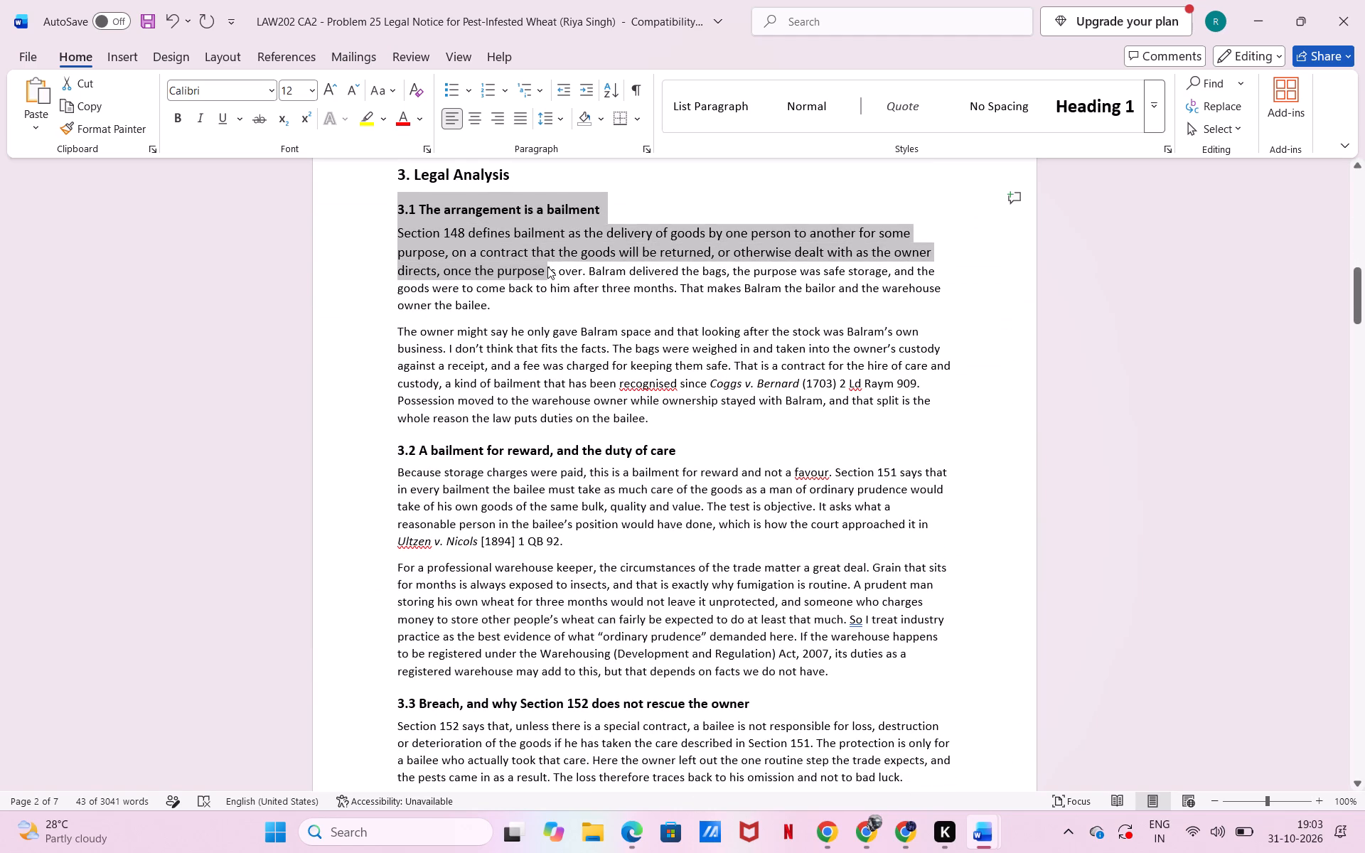
pyautogui.moveTo(545, 265); pyautogui.dragTo(566, 276)
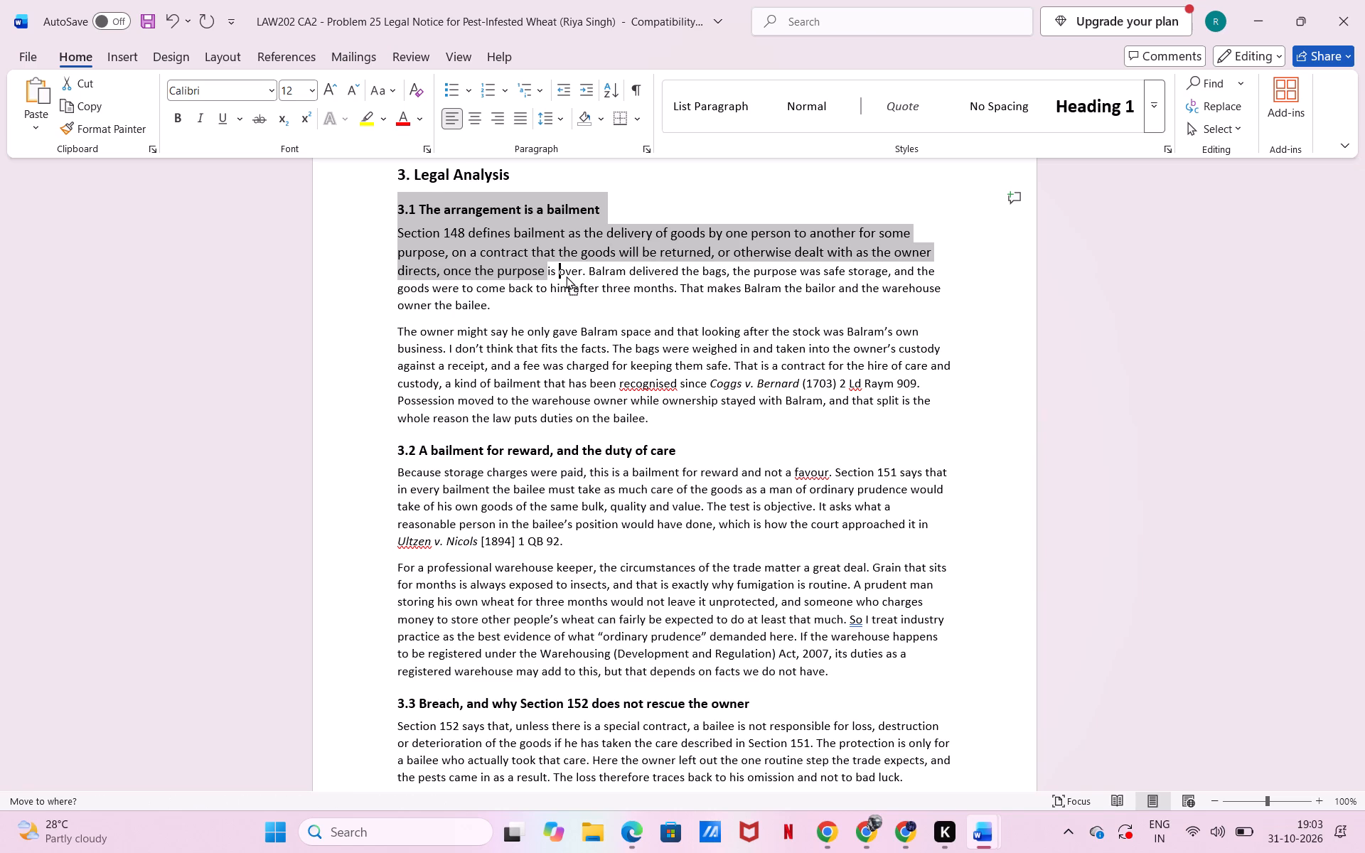
pyautogui.moveTo(566, 276); pyautogui.dragTo(590, 239)
pyautogui.moveTo(590, 239); pyautogui.dragTo(633, 219)
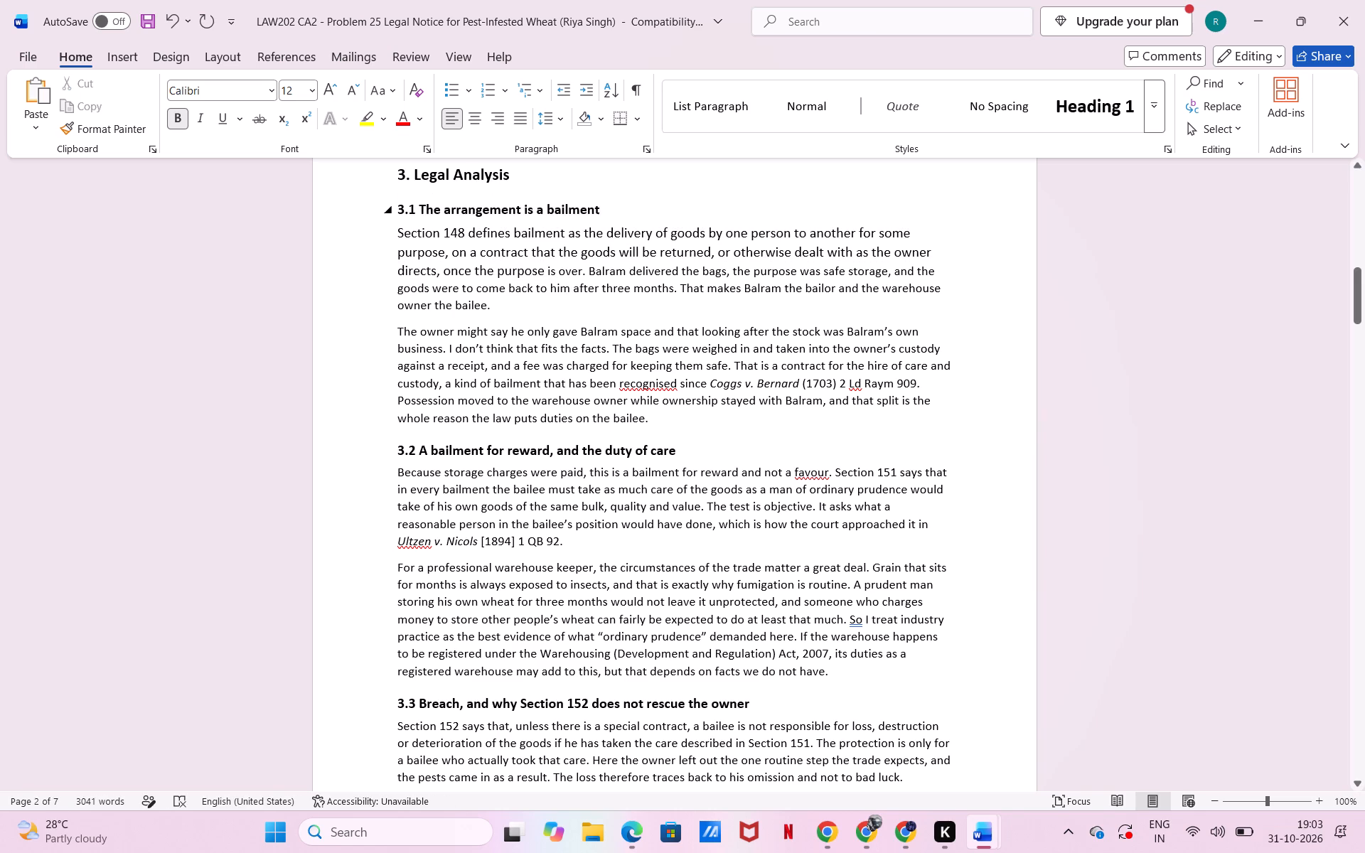
pyautogui.moveTo(545, 270); pyautogui.dragTo(590, 296)
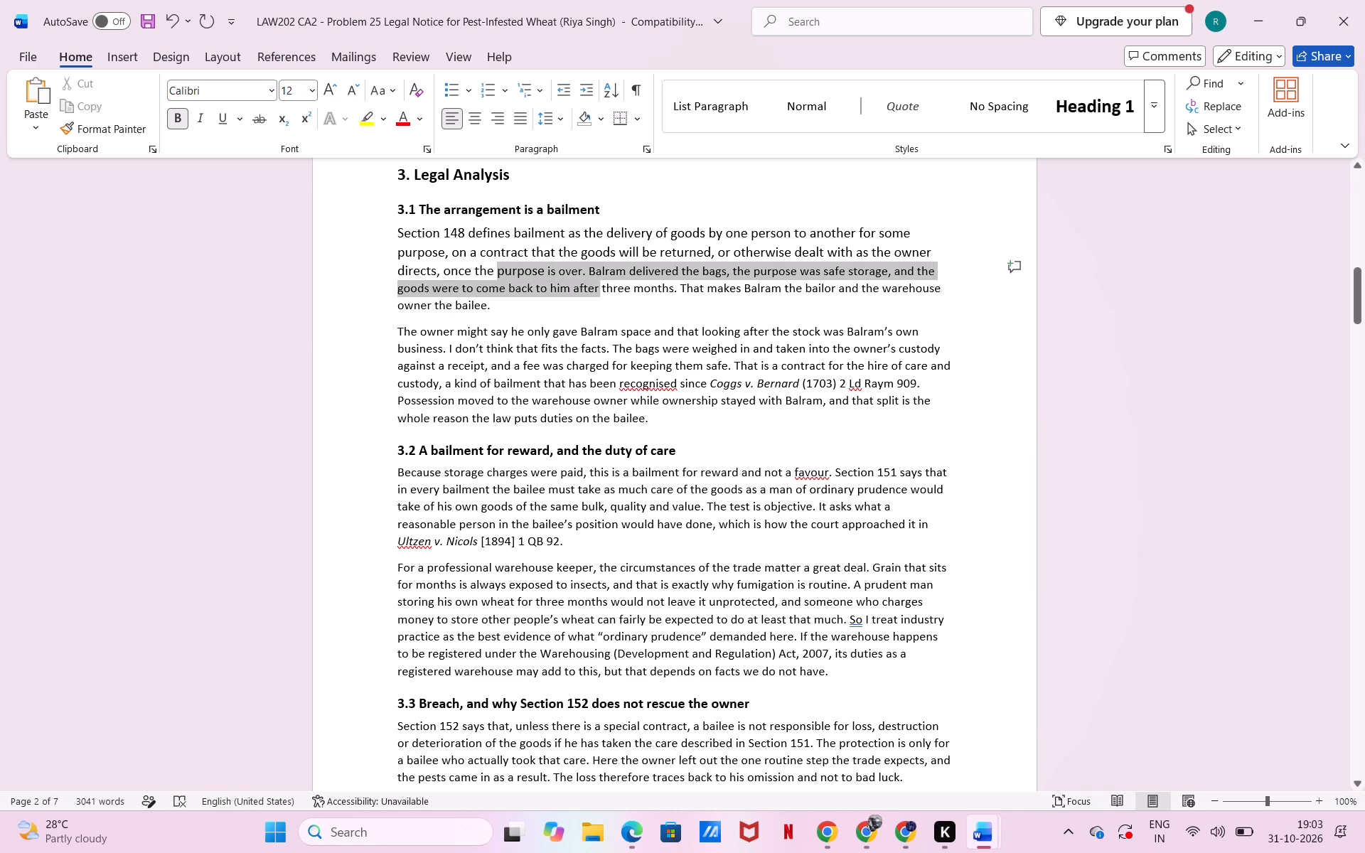
pyautogui.moveTo(590, 296); pyautogui.dragTo(599, 306)
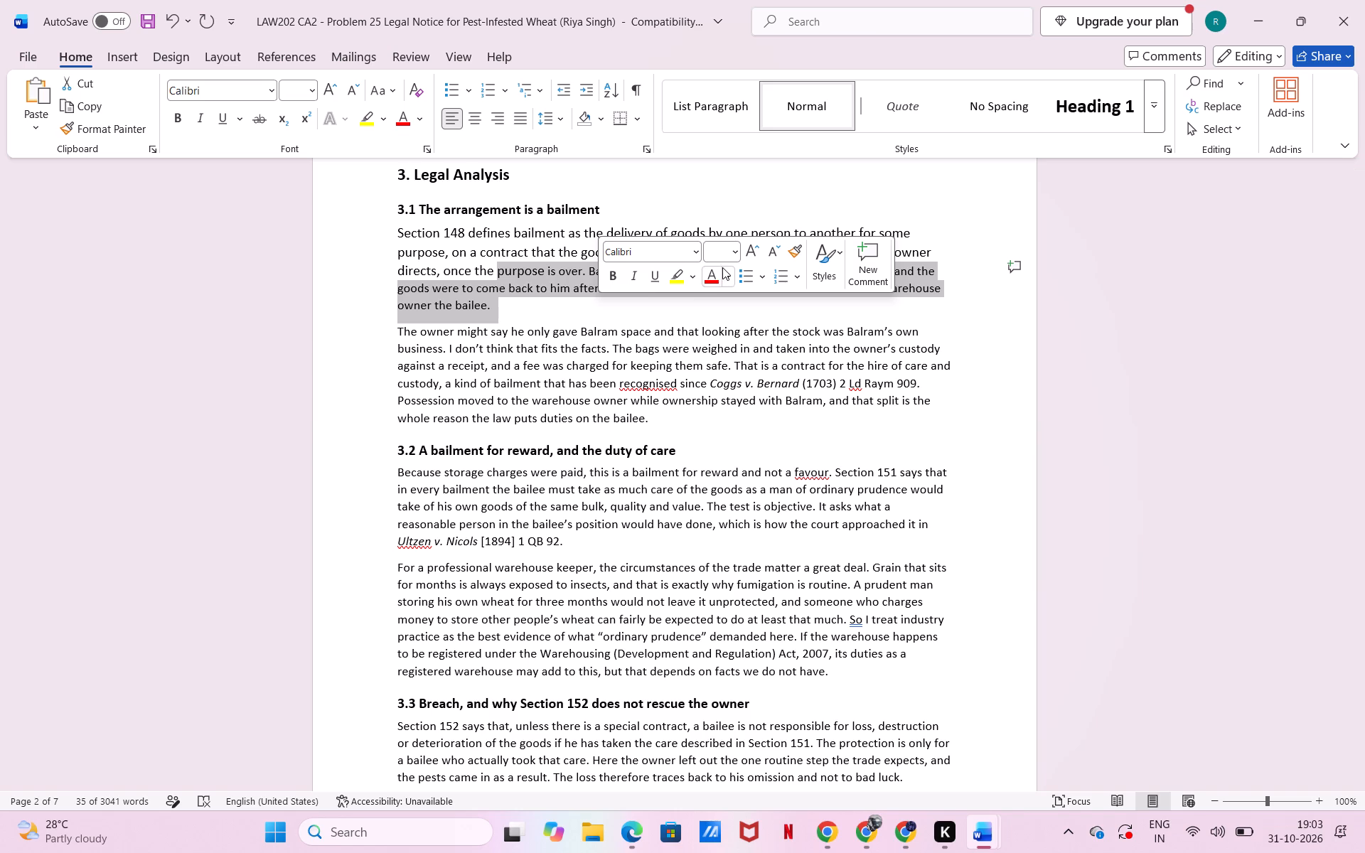
pyautogui.click(732, 258)
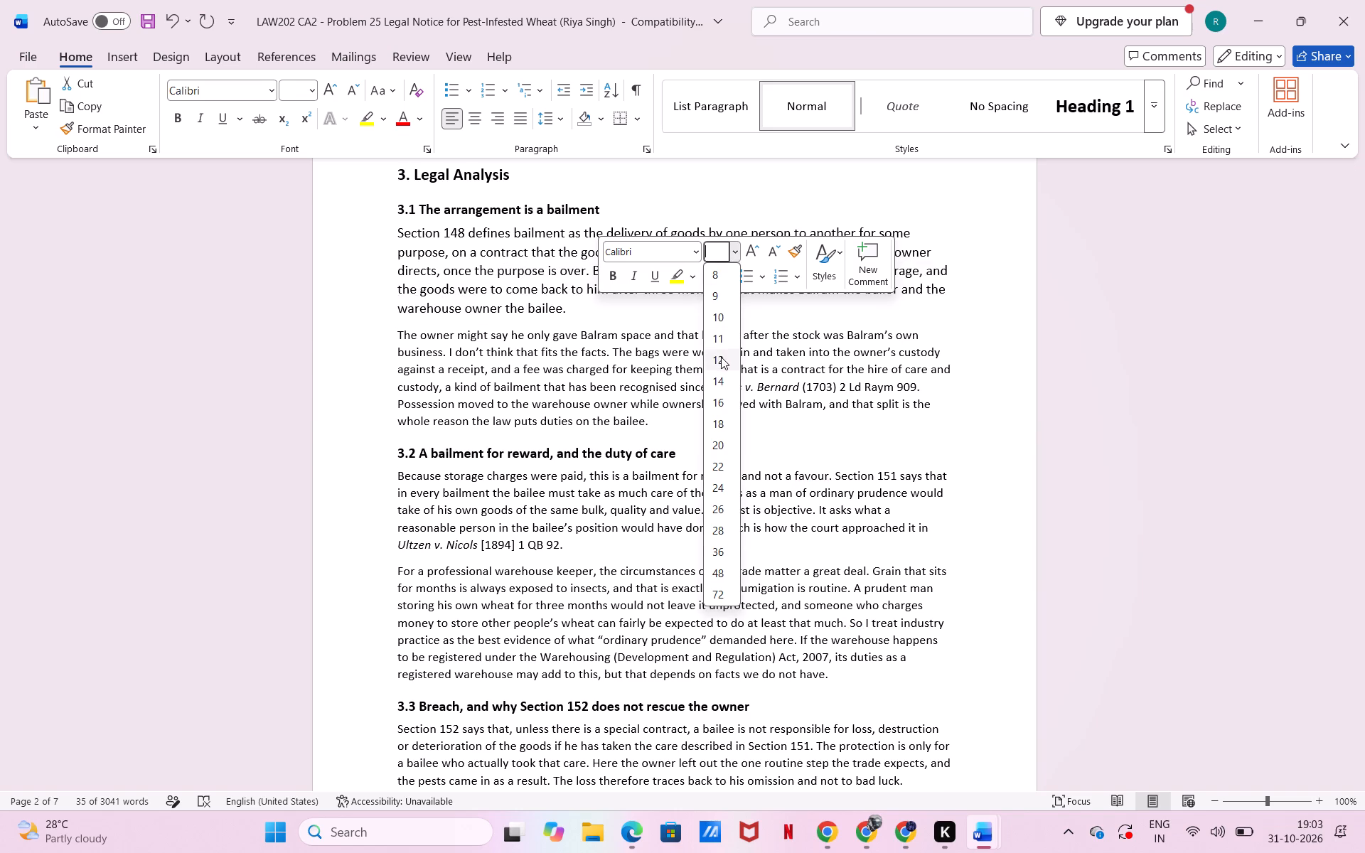
pyautogui.click(721, 357)
pyautogui.click(642, 301)
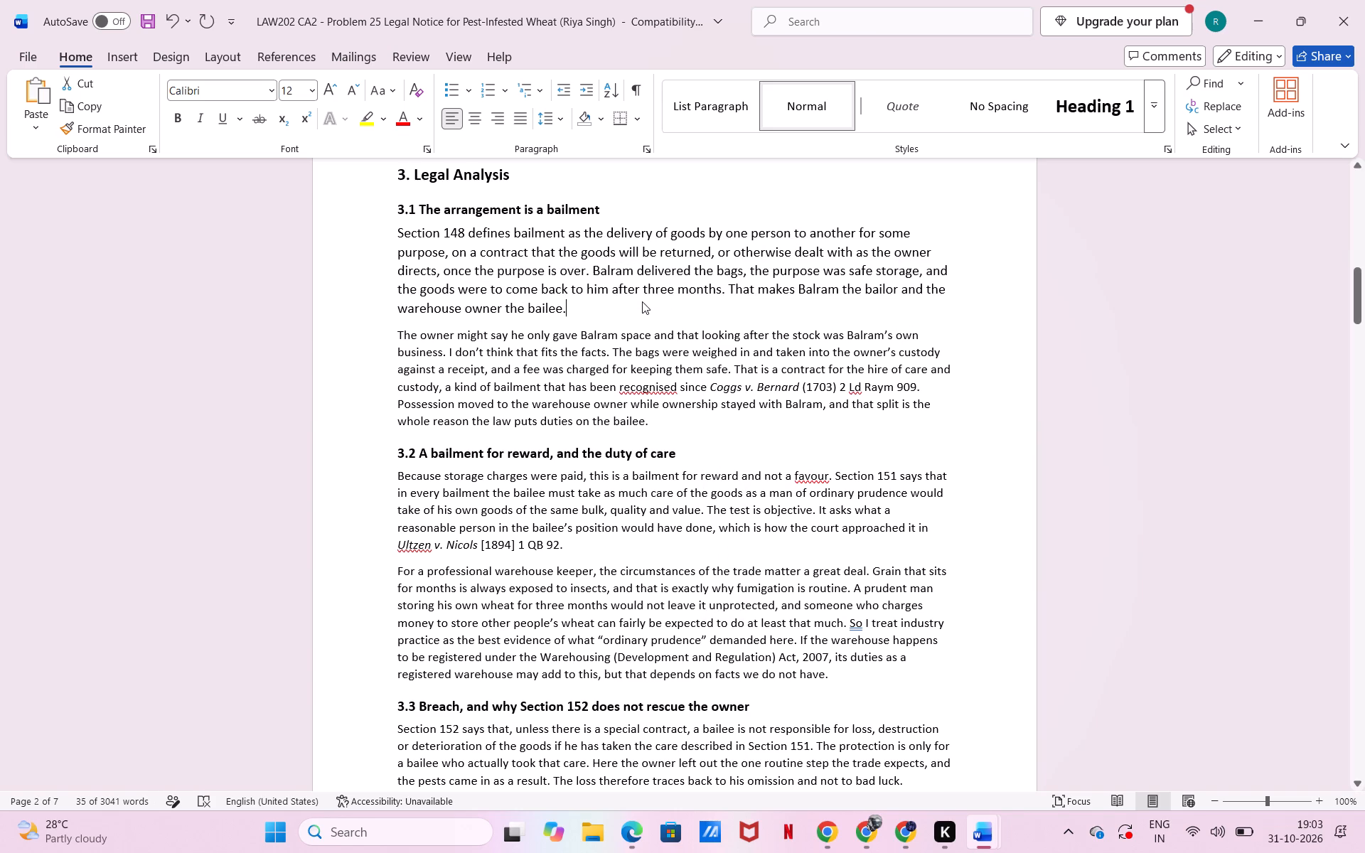
# Set the second paragraph under "3.1 The arrangement is a bailment", starting "The owner might say", to 12 pt.
pyautogui.moveTo(394, 336); pyautogui.dragTo(651, 409)
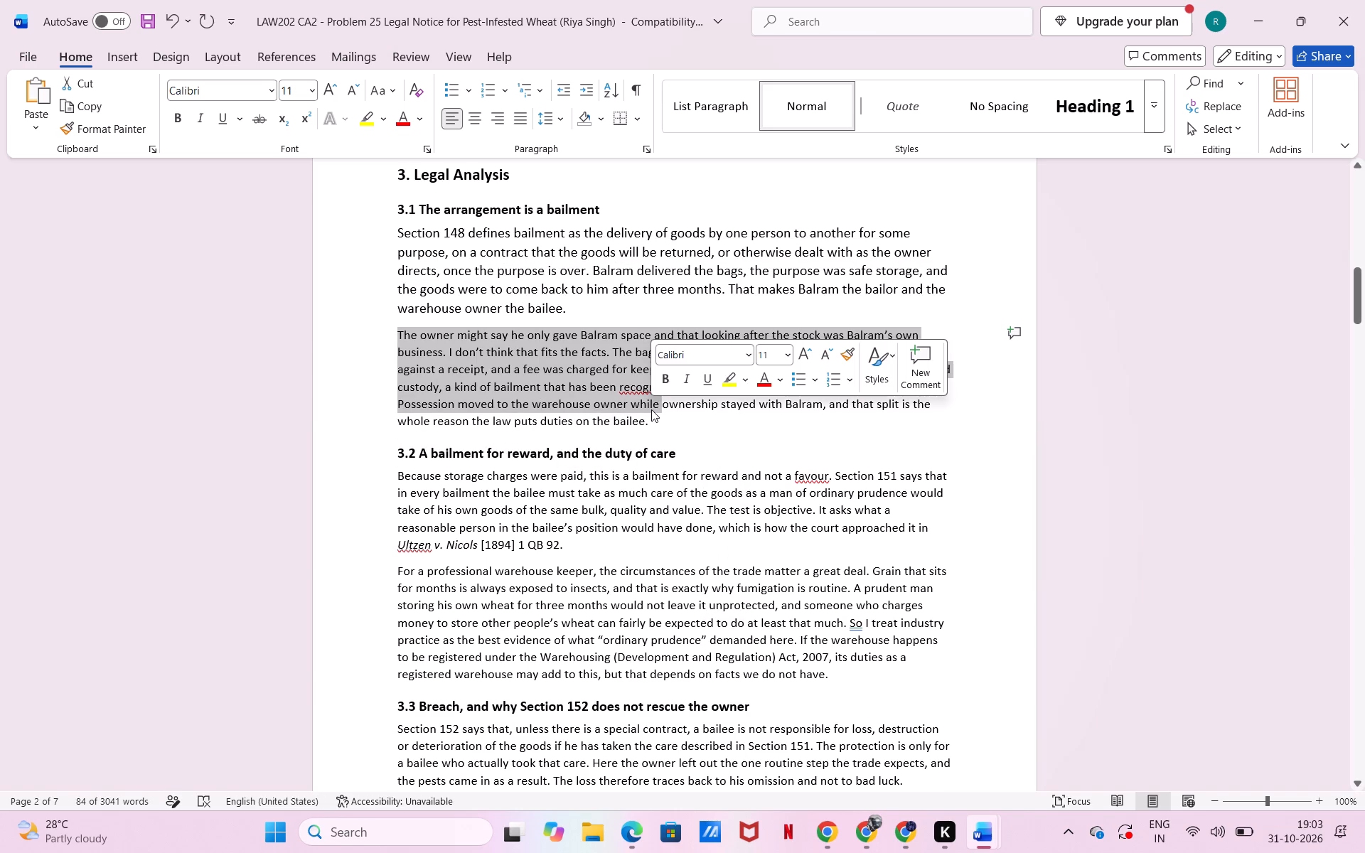
pyautogui.click(363, 336)
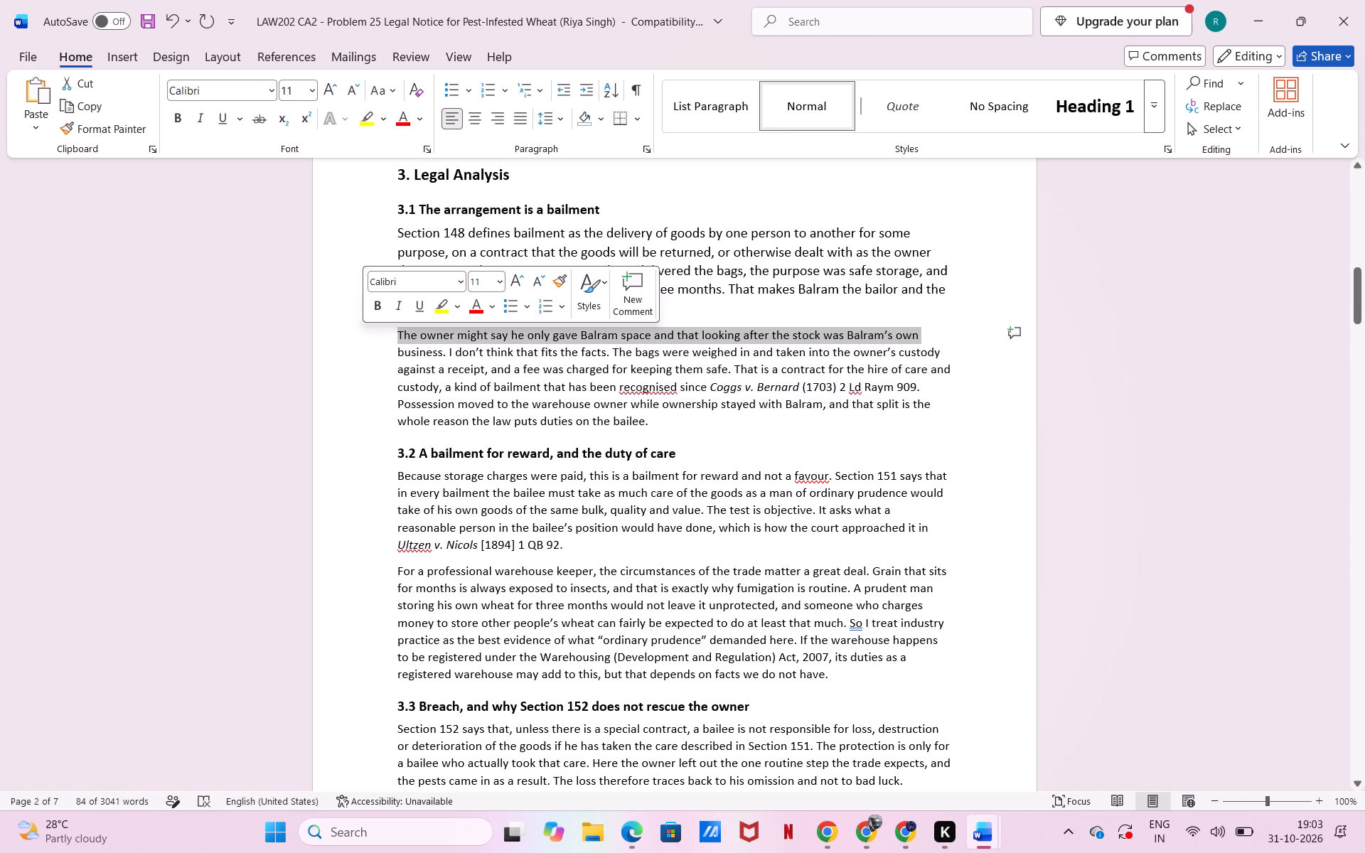
pyautogui.click(364, 337)
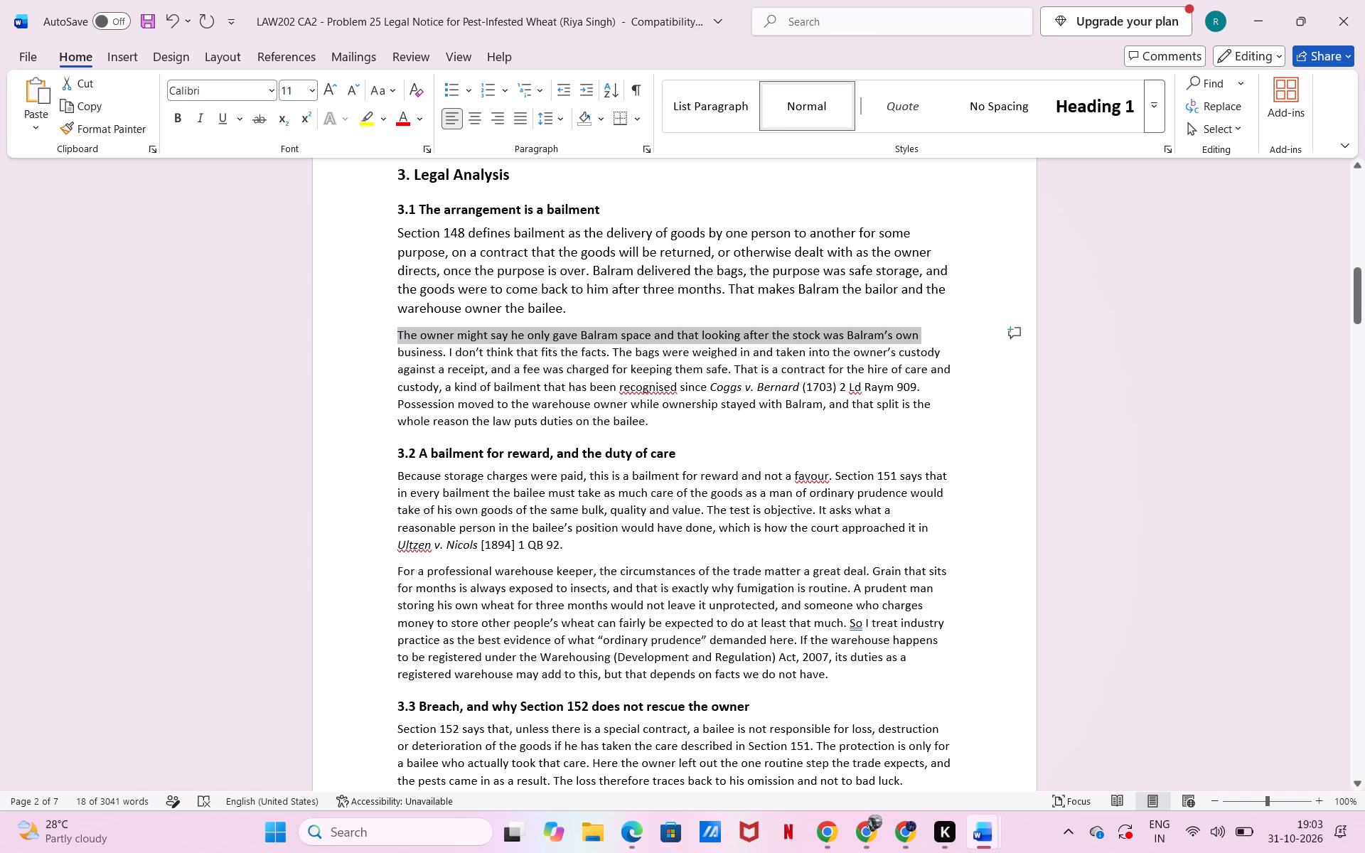
pyautogui.moveTo(393, 322); pyautogui.dragTo(625, 429)
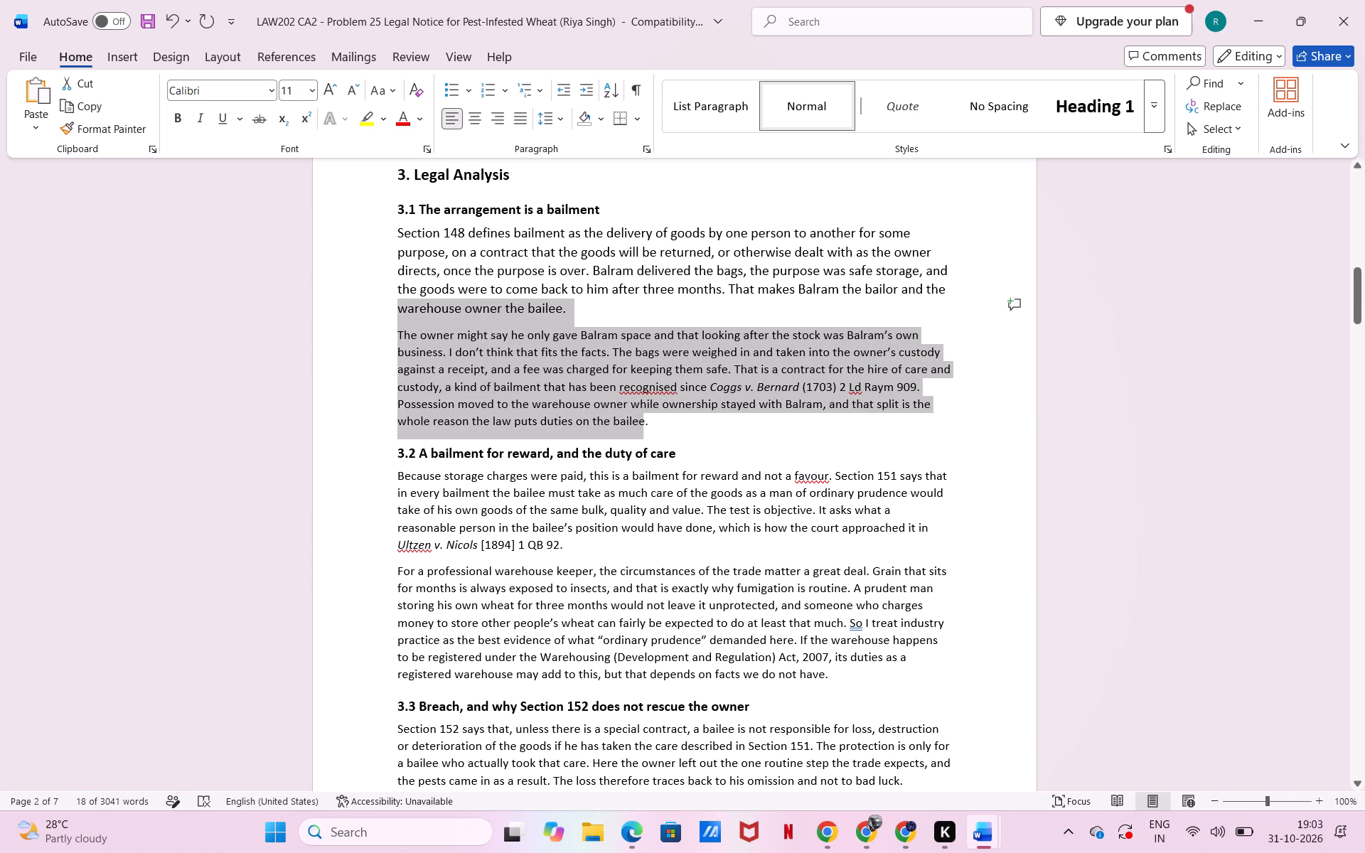
pyautogui.moveTo(625, 429); pyautogui.dragTo(658, 419)
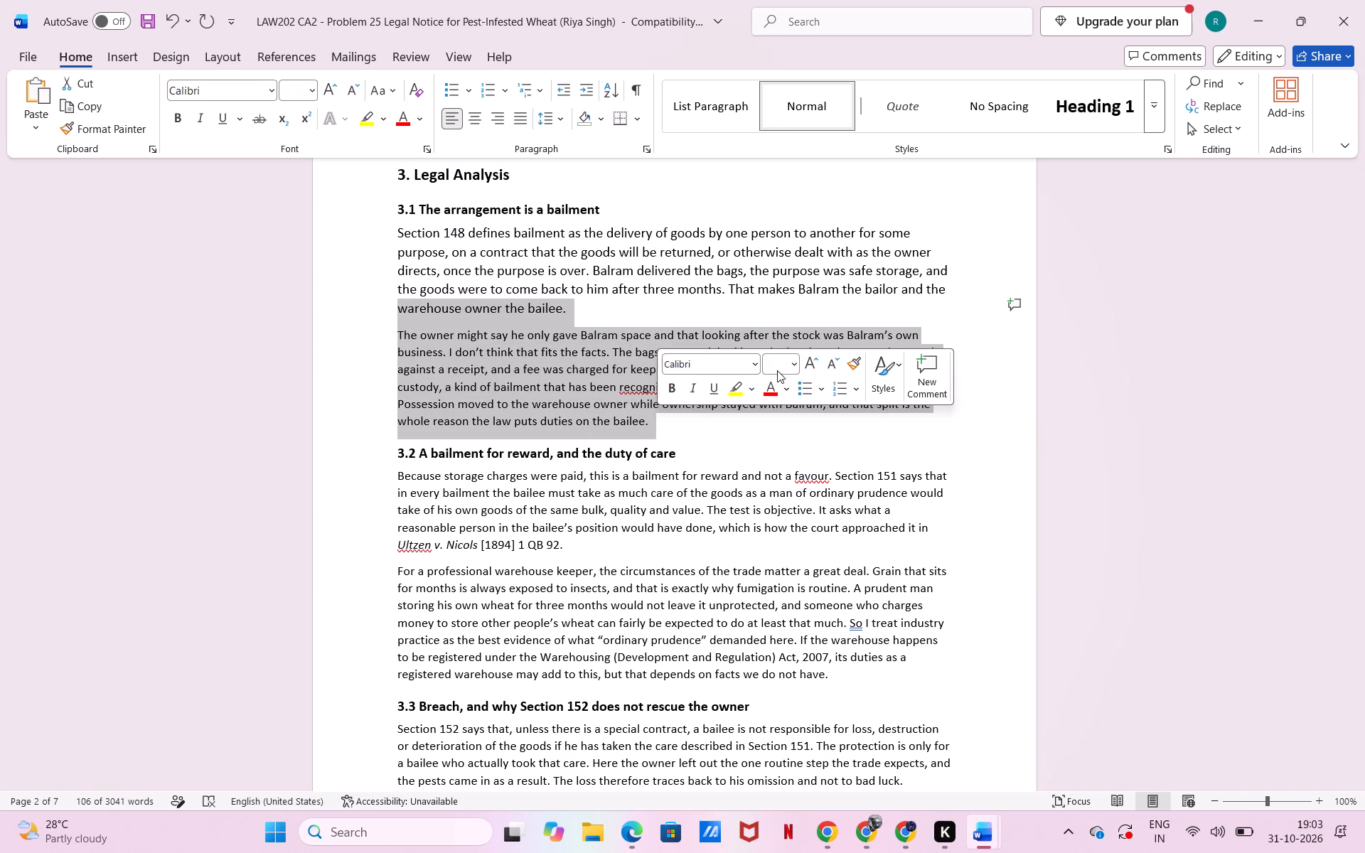
pyautogui.click(793, 363)
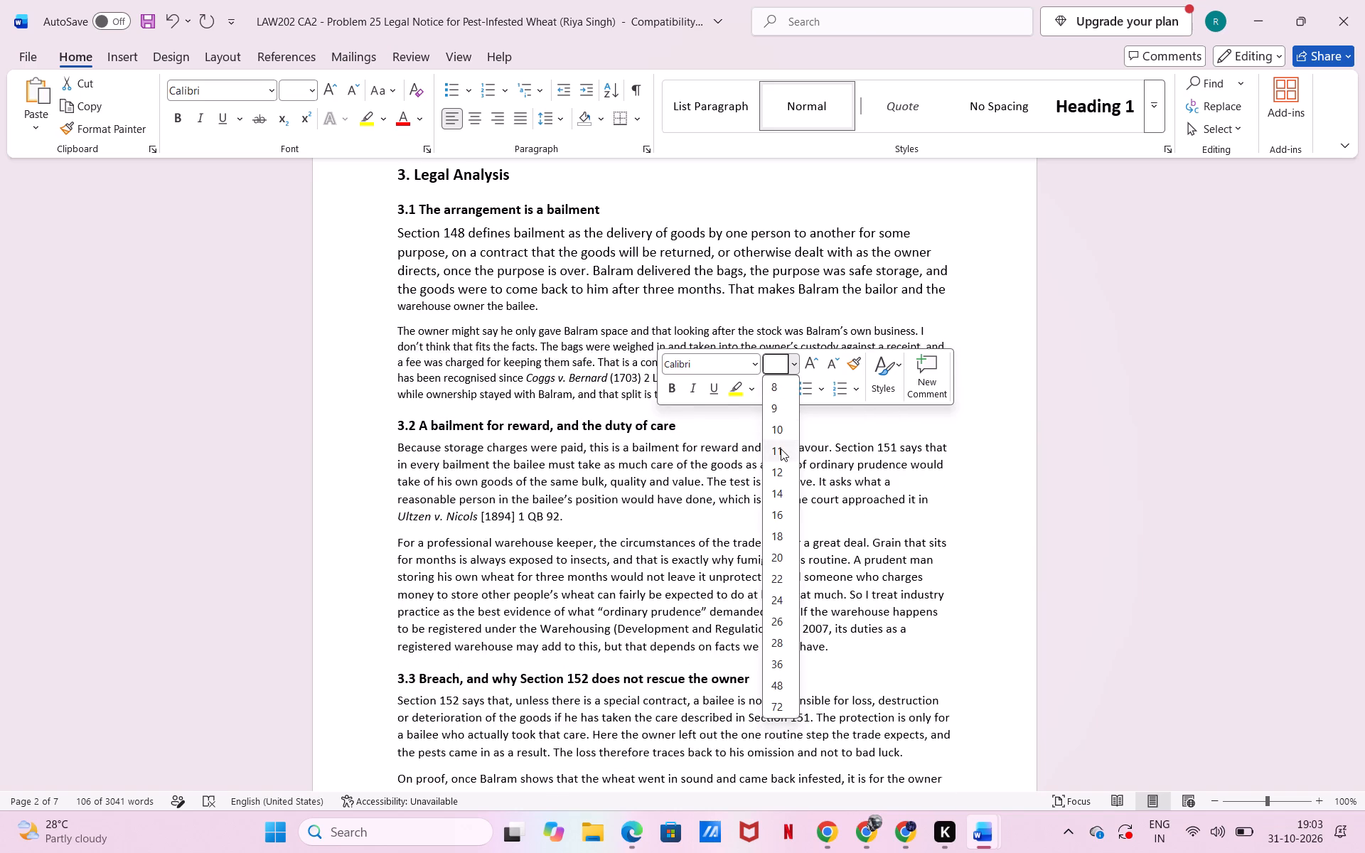
pyautogui.click(782, 469)
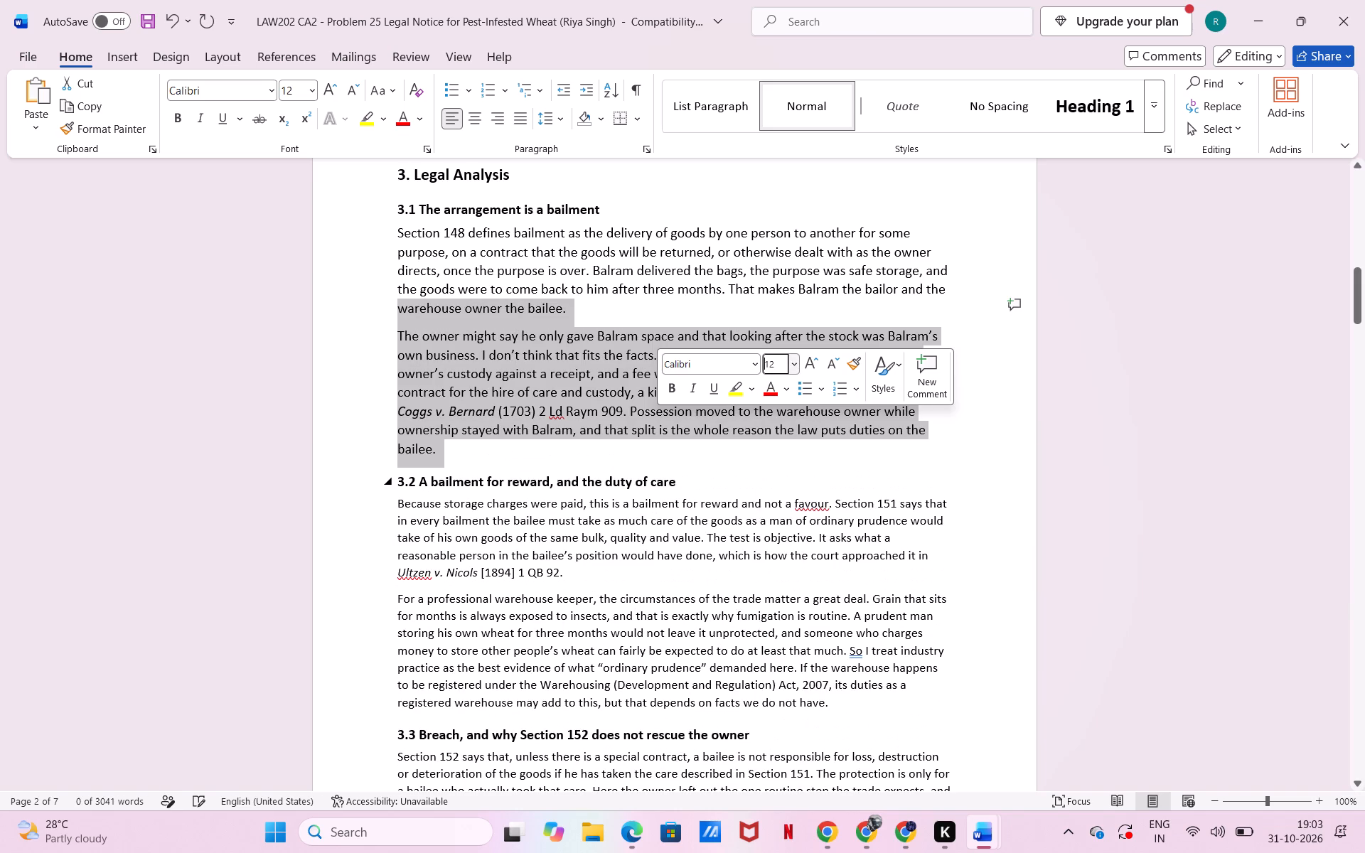
# Set everything from heading "3.2 A bailment for reward, and the duty of care" through the end of section 3.6 to 12 pt.
pyautogui.scroll(-1, 782, 469)
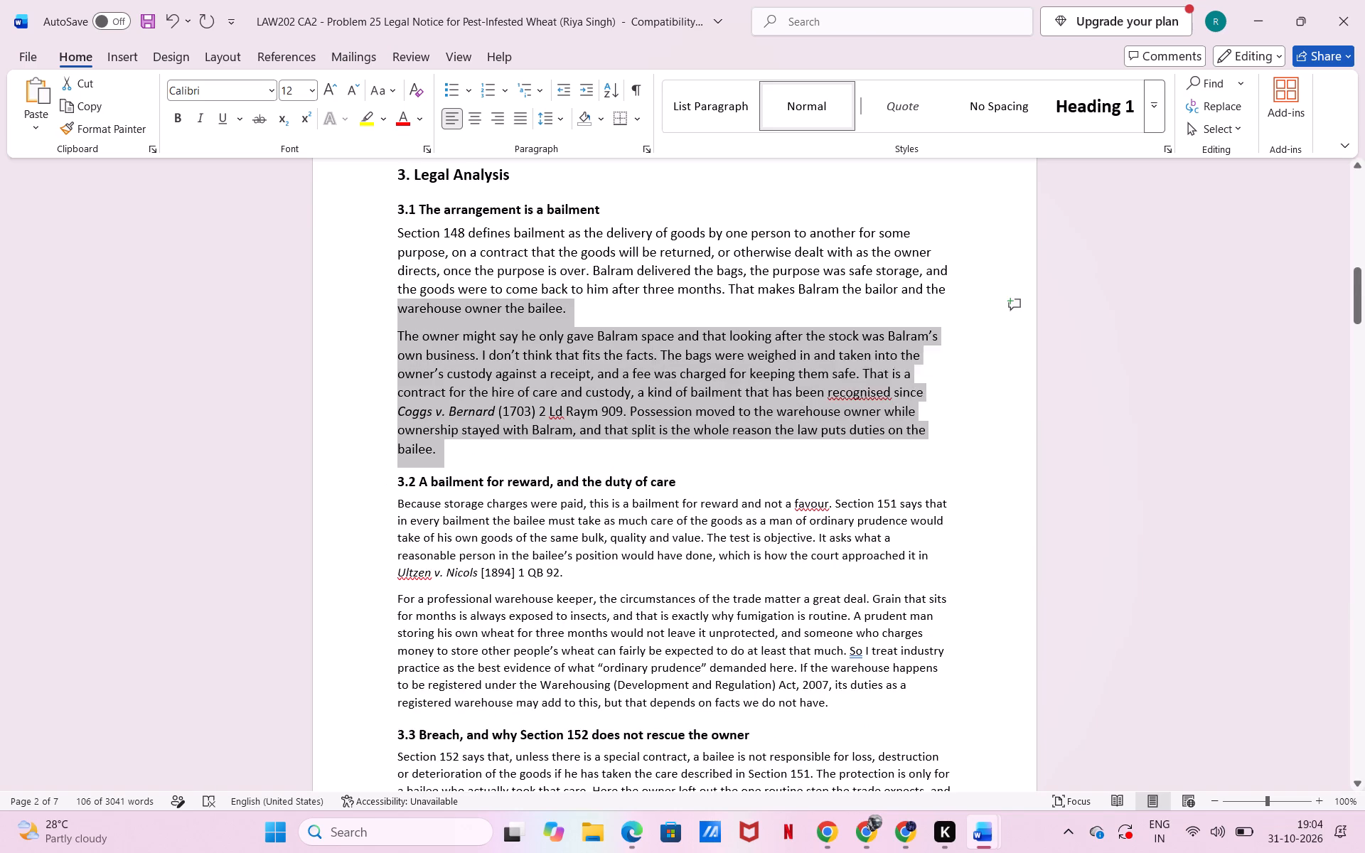
pyautogui.scroll(-1, 782, 469)
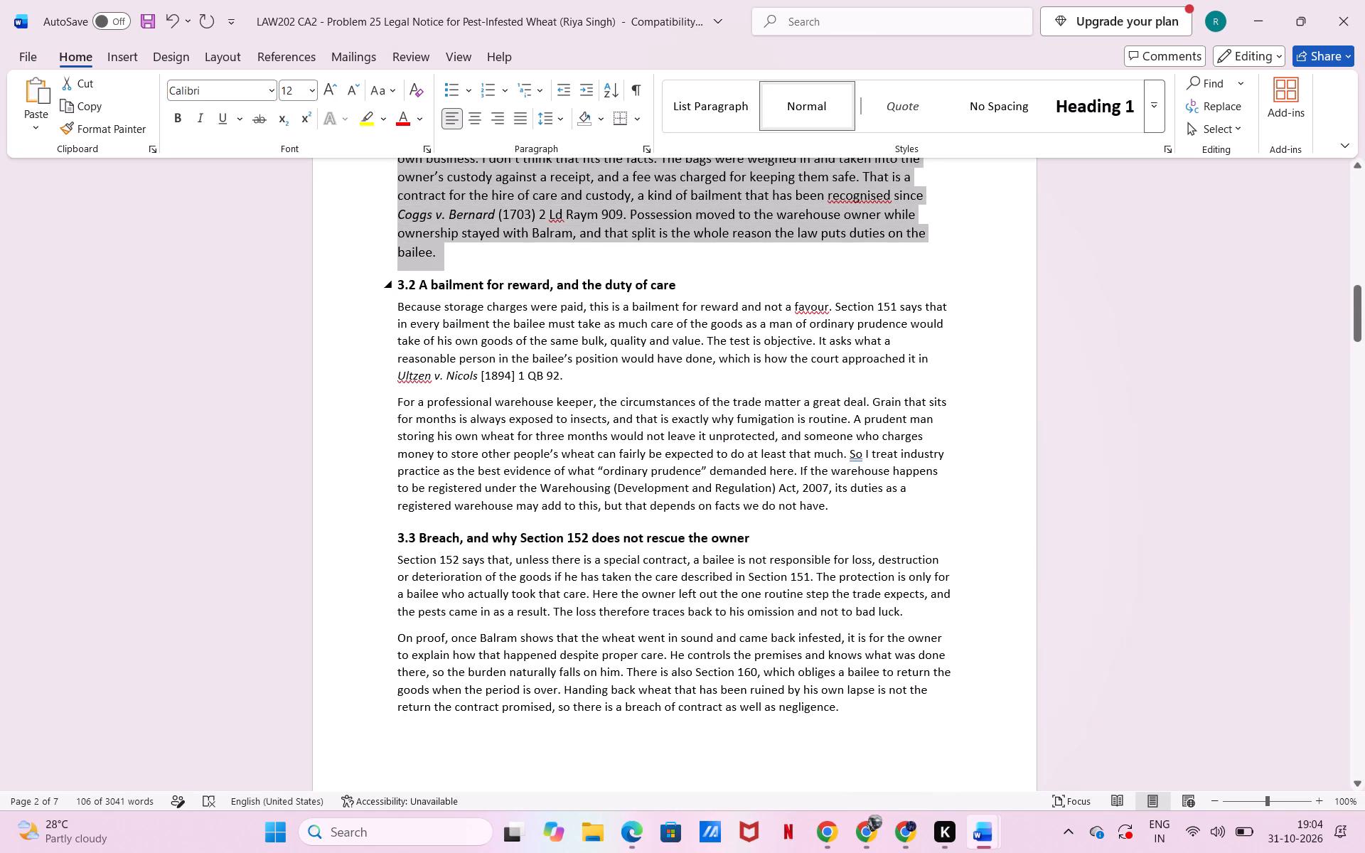
pyautogui.moveTo(395, 274); pyautogui.dragTo(734, 702)
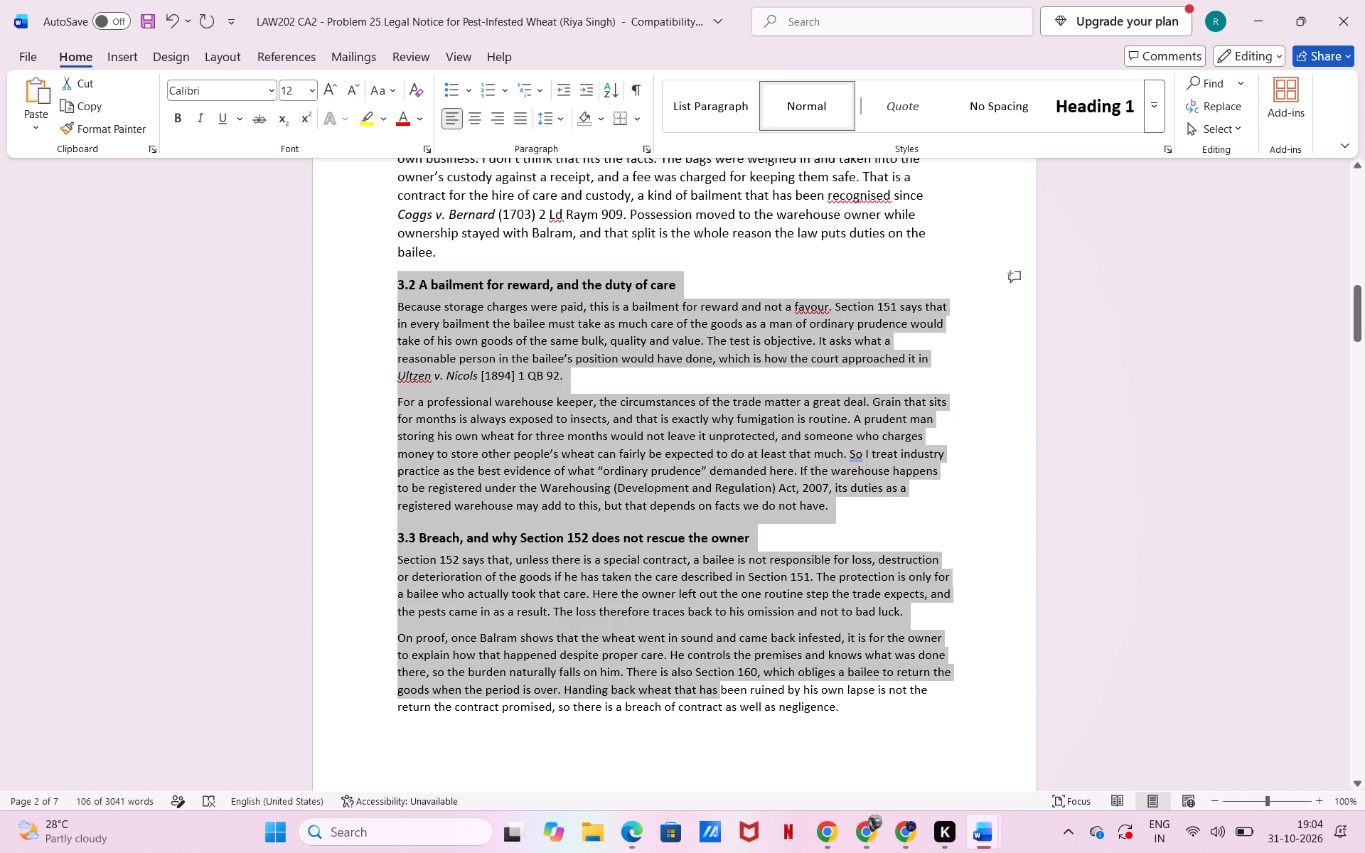
pyautogui.moveTo(734, 702); pyautogui.dragTo(751, 521)
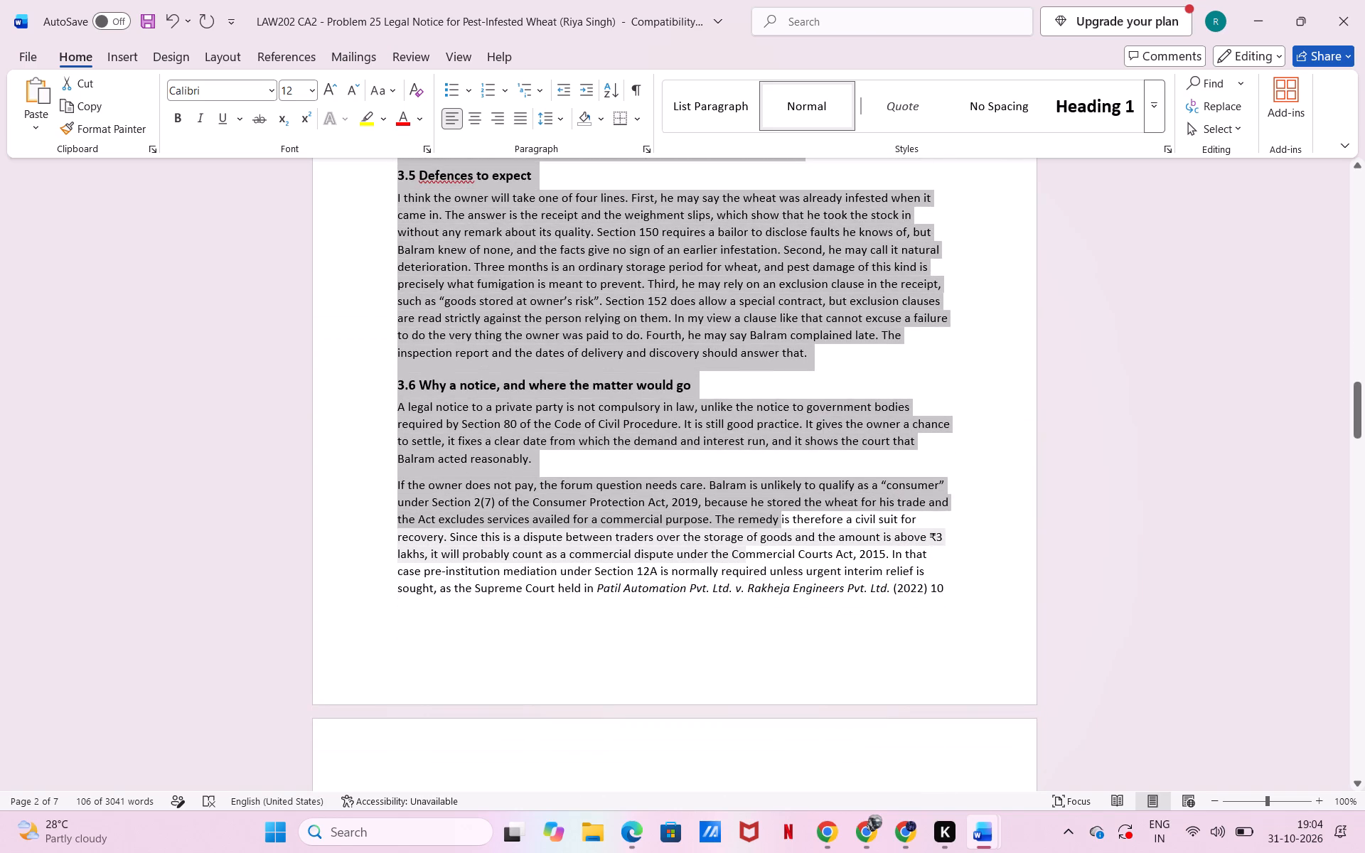
pyautogui.moveTo(751, 521); pyautogui.dragTo(917, 680)
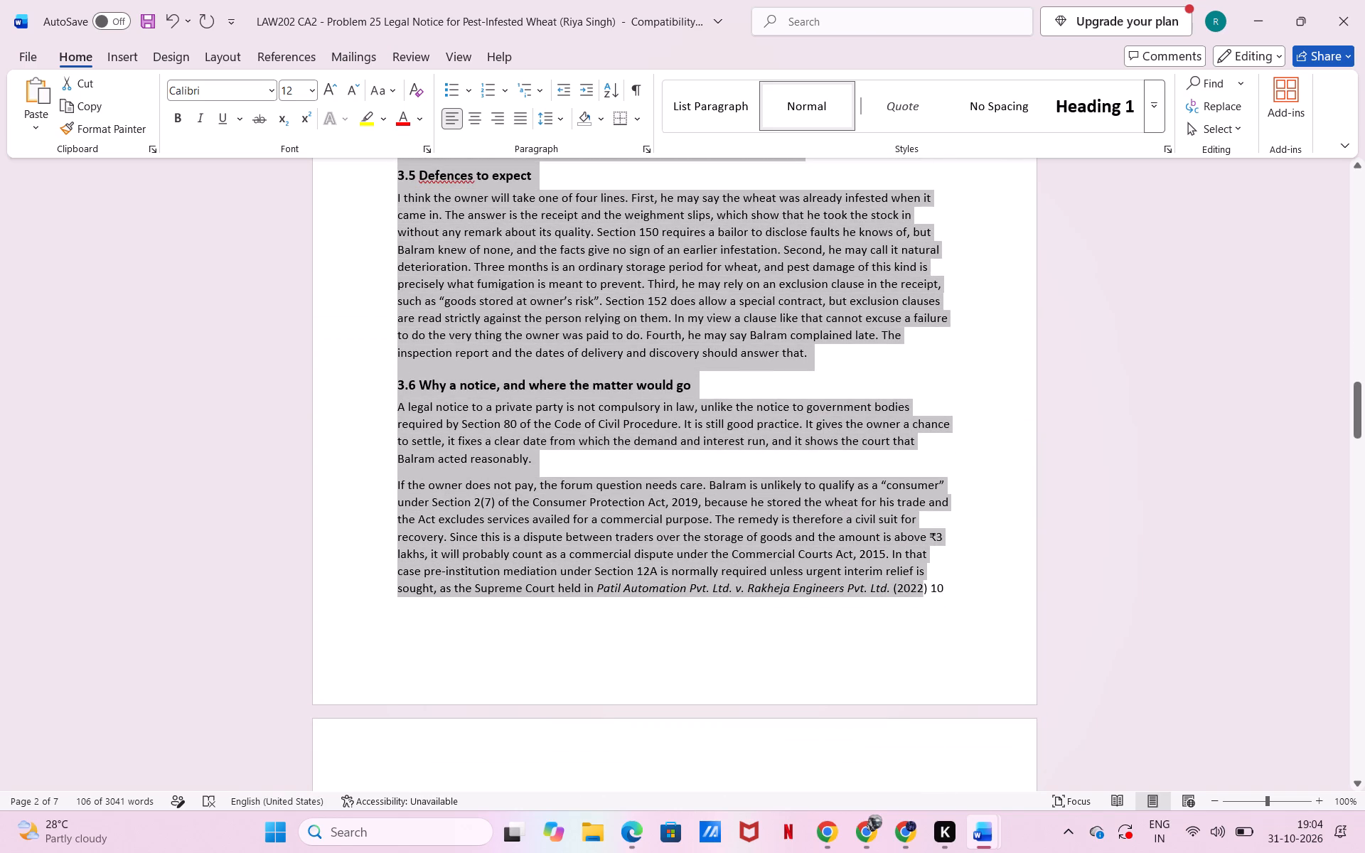
pyautogui.moveTo(917, 680); pyautogui.dragTo(935, 852)
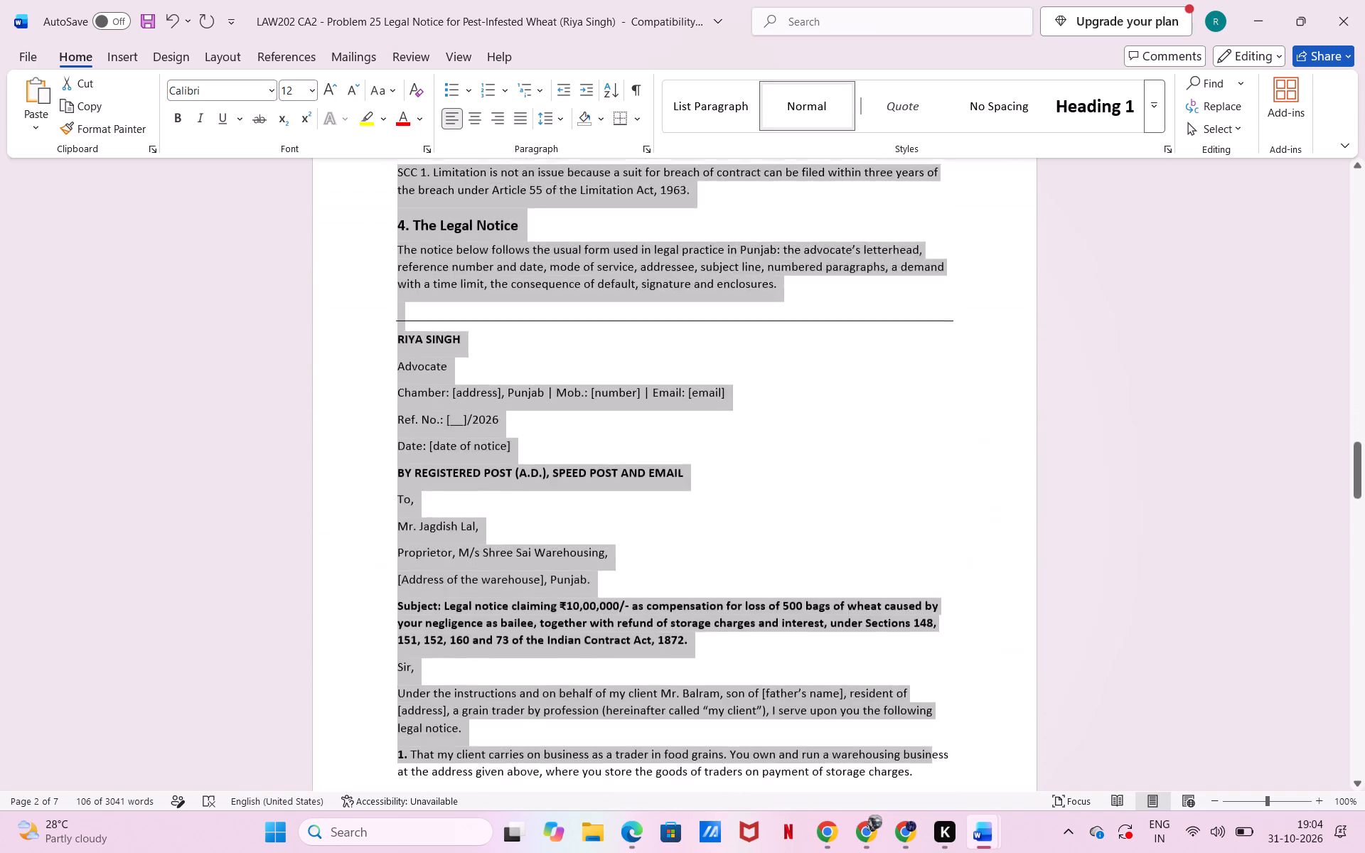
pyautogui.moveTo(935, 852); pyautogui.dragTo(755, 151)
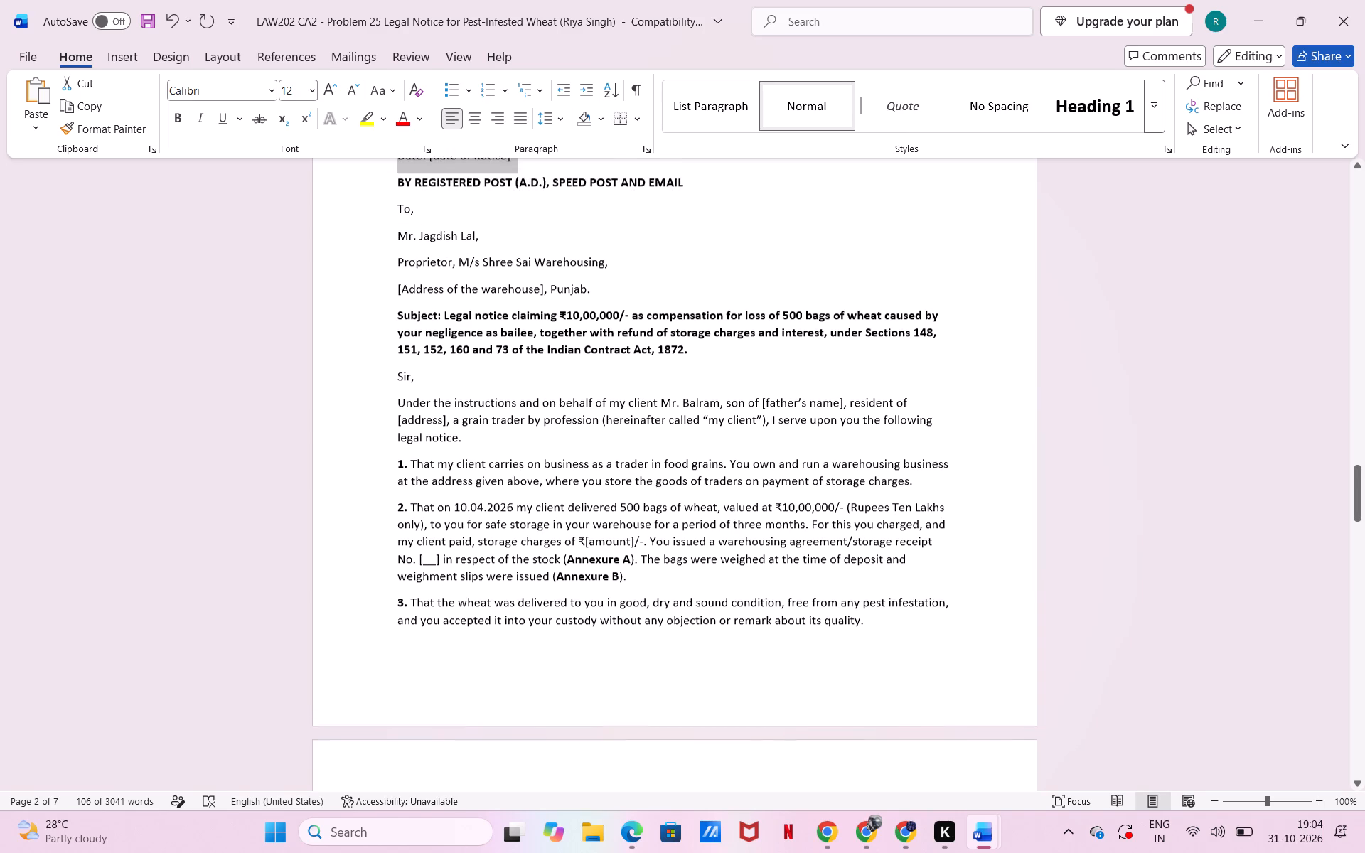
pyautogui.moveTo(755, 151); pyautogui.dragTo(781, 136)
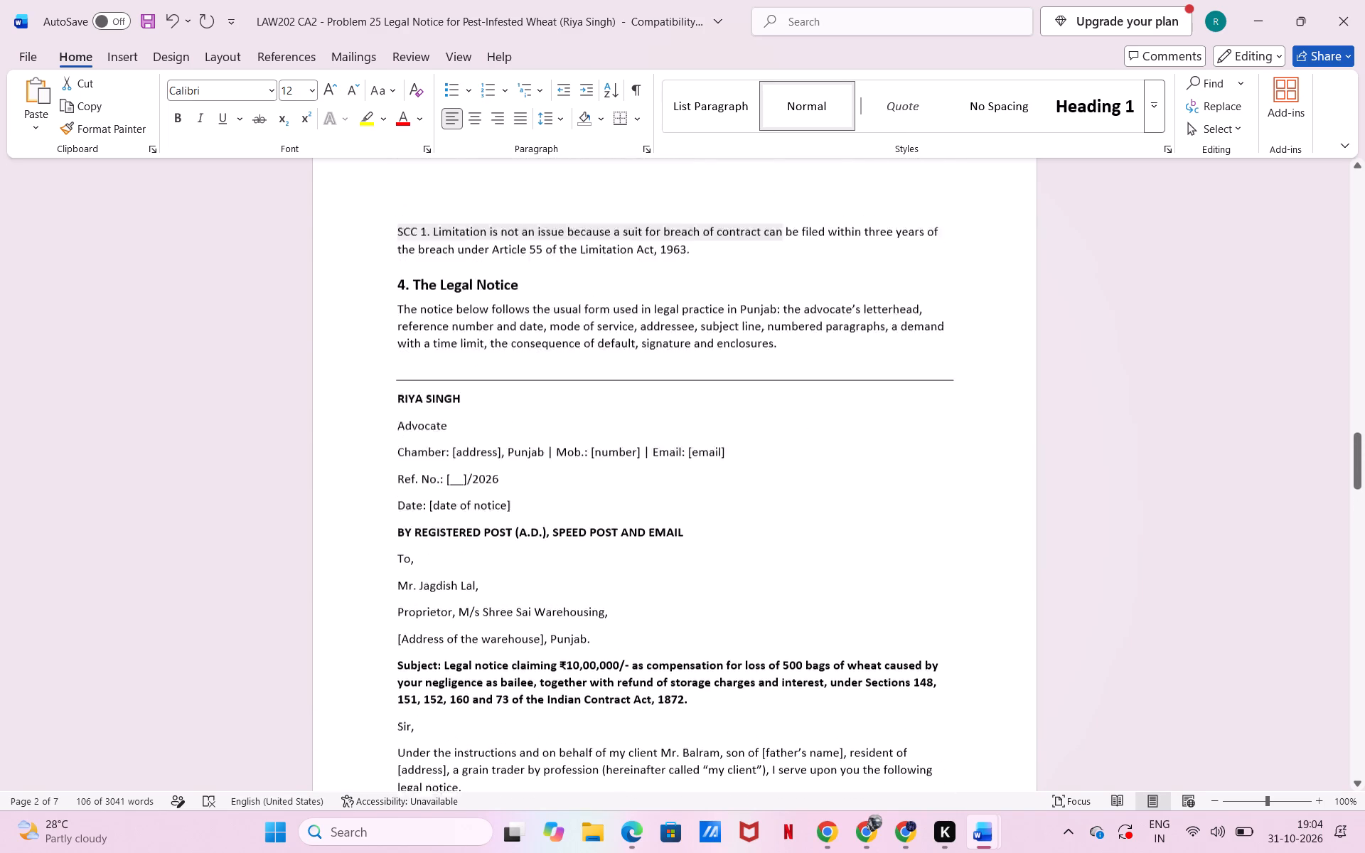
pyautogui.moveTo(781, 136); pyautogui.dragTo(860, 458)
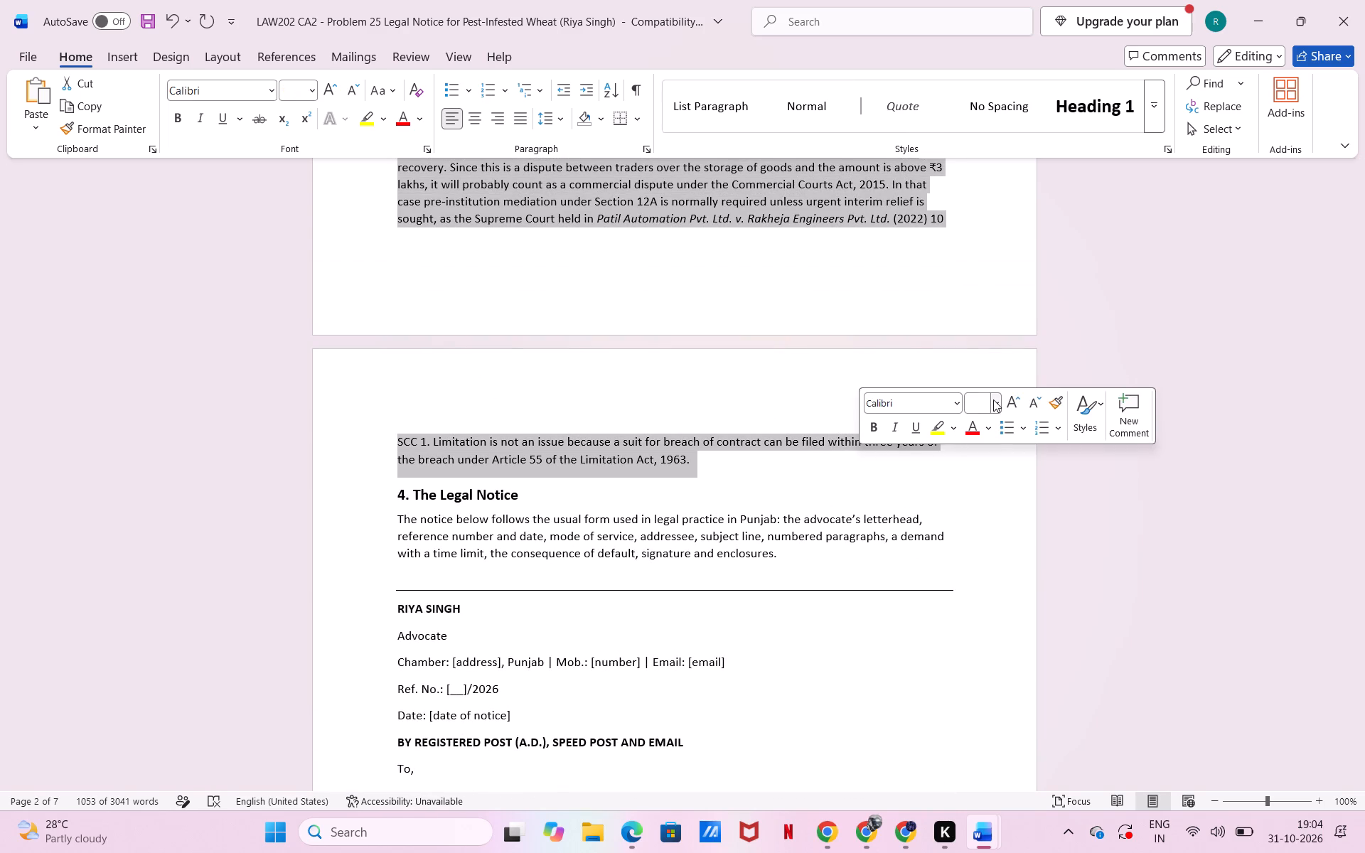
pyautogui.click(993, 399)
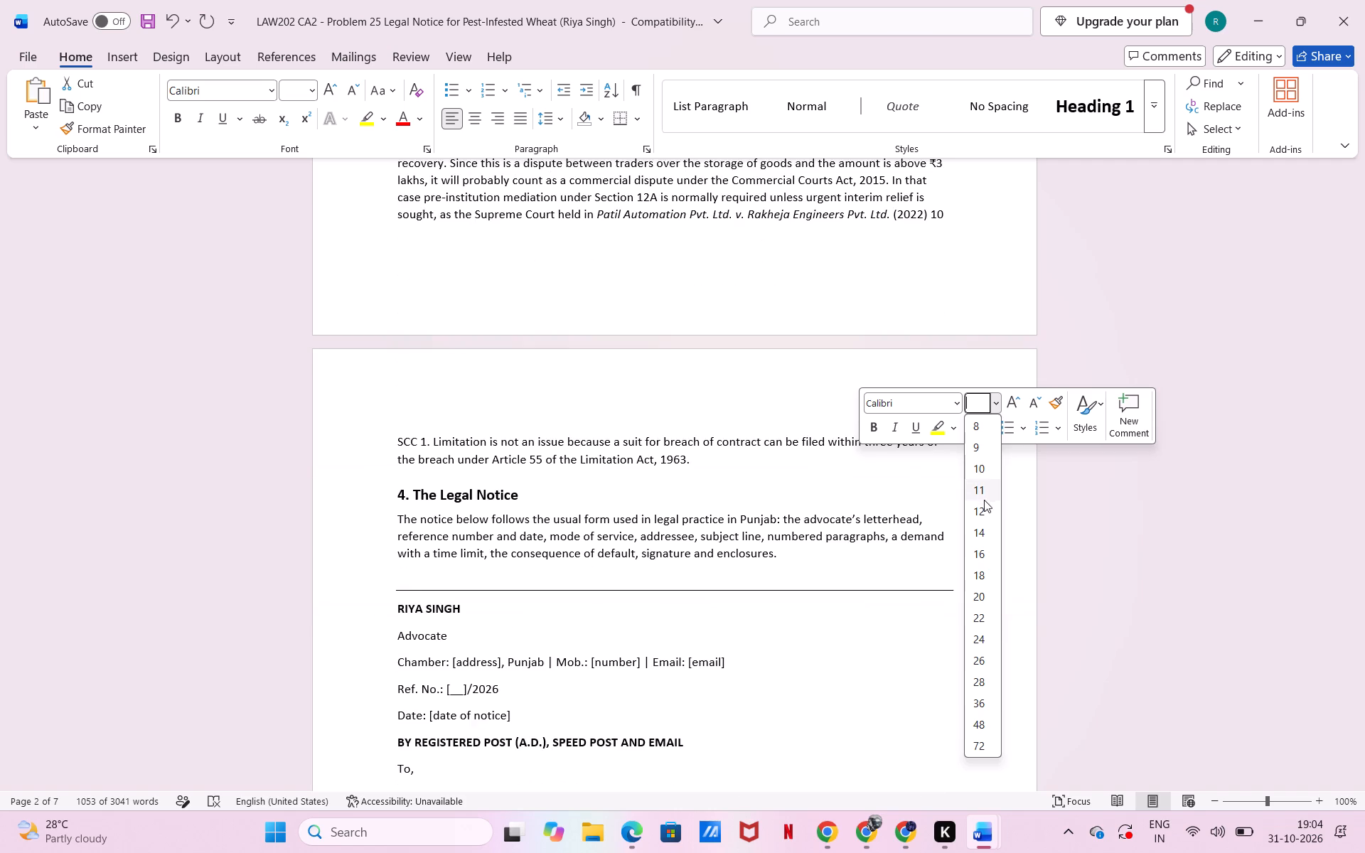
pyautogui.click(984, 506)
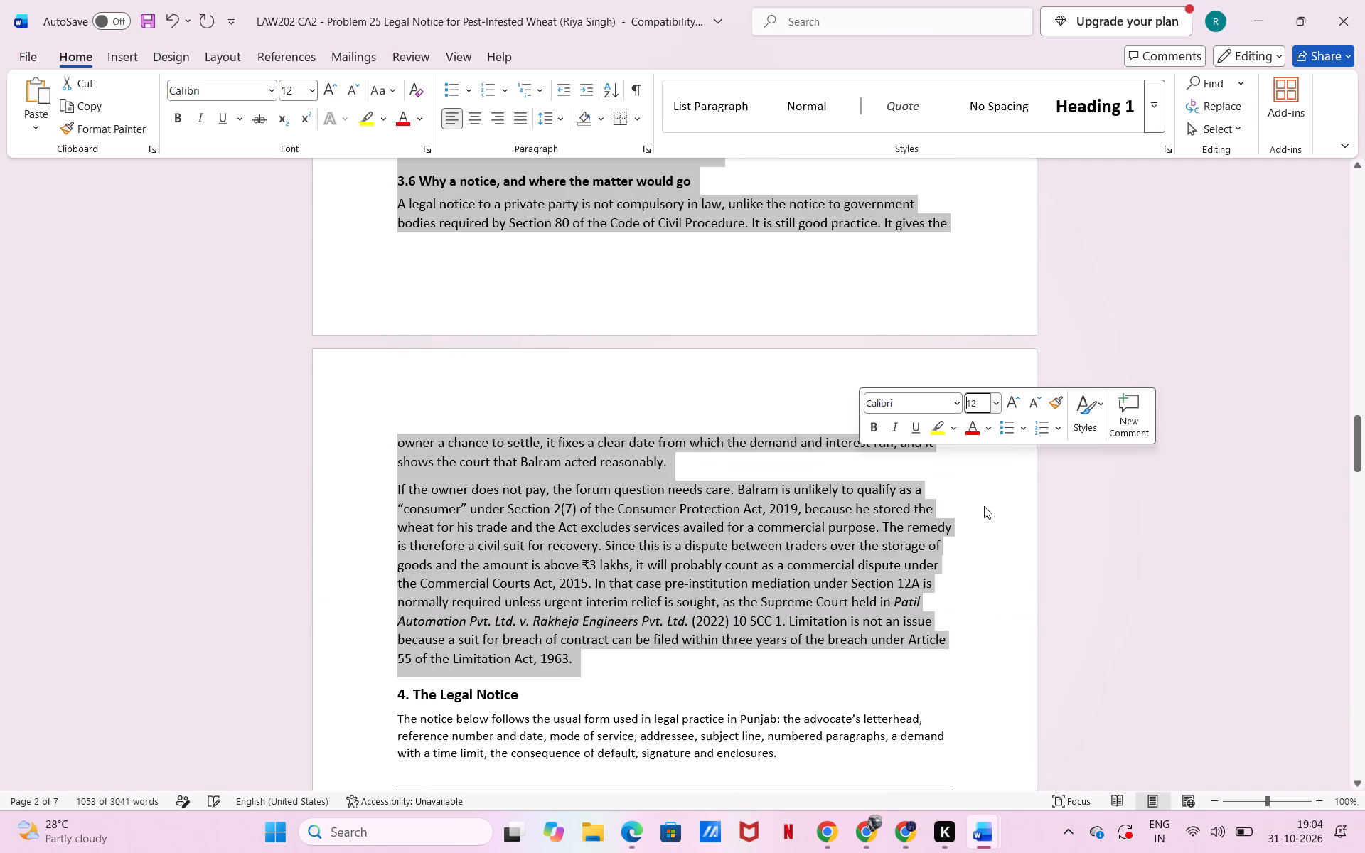
pyautogui.click(935, 331)
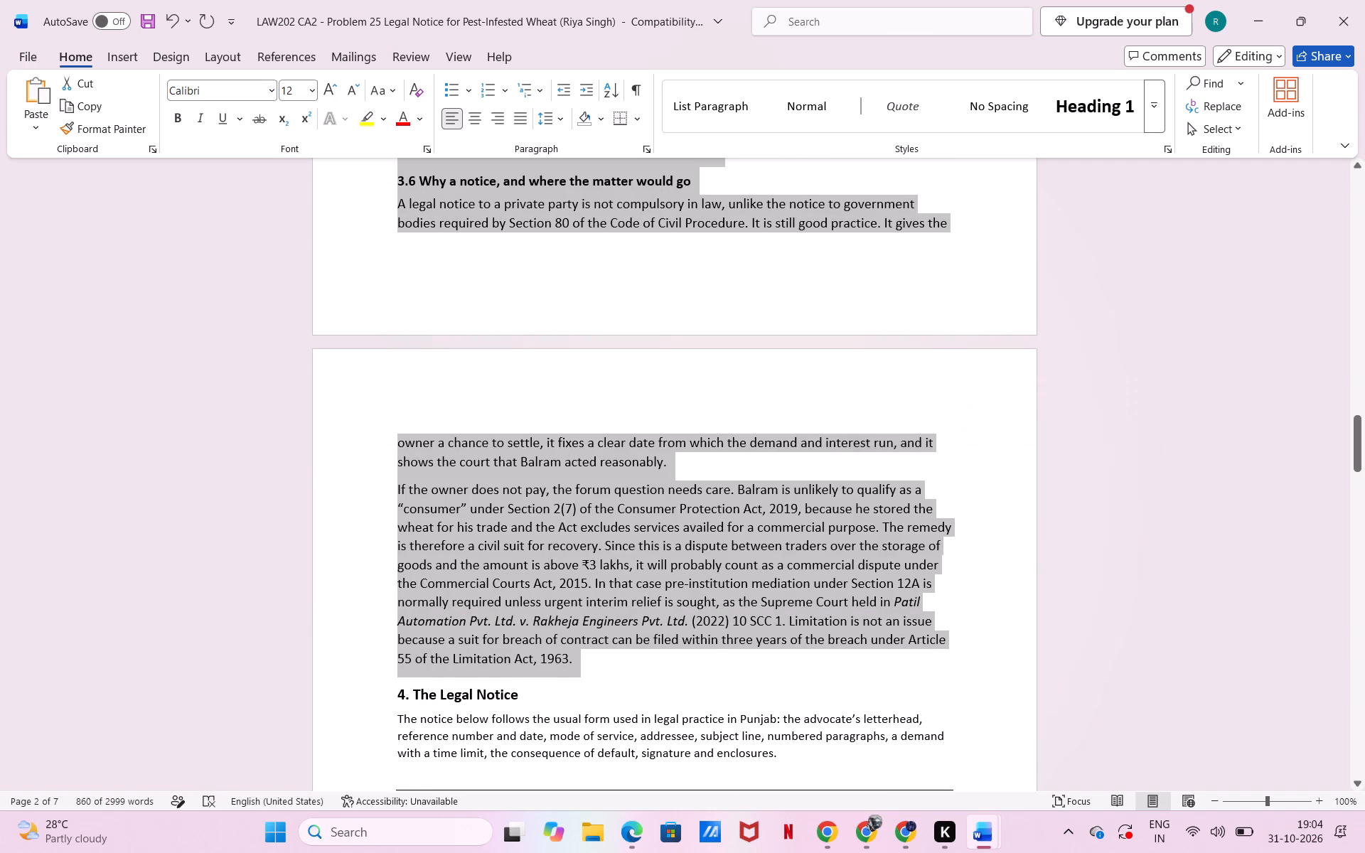
# Set the heading "4. The Legal Notice" to 14 pt.
pyautogui.scroll(-2, 650, 548)
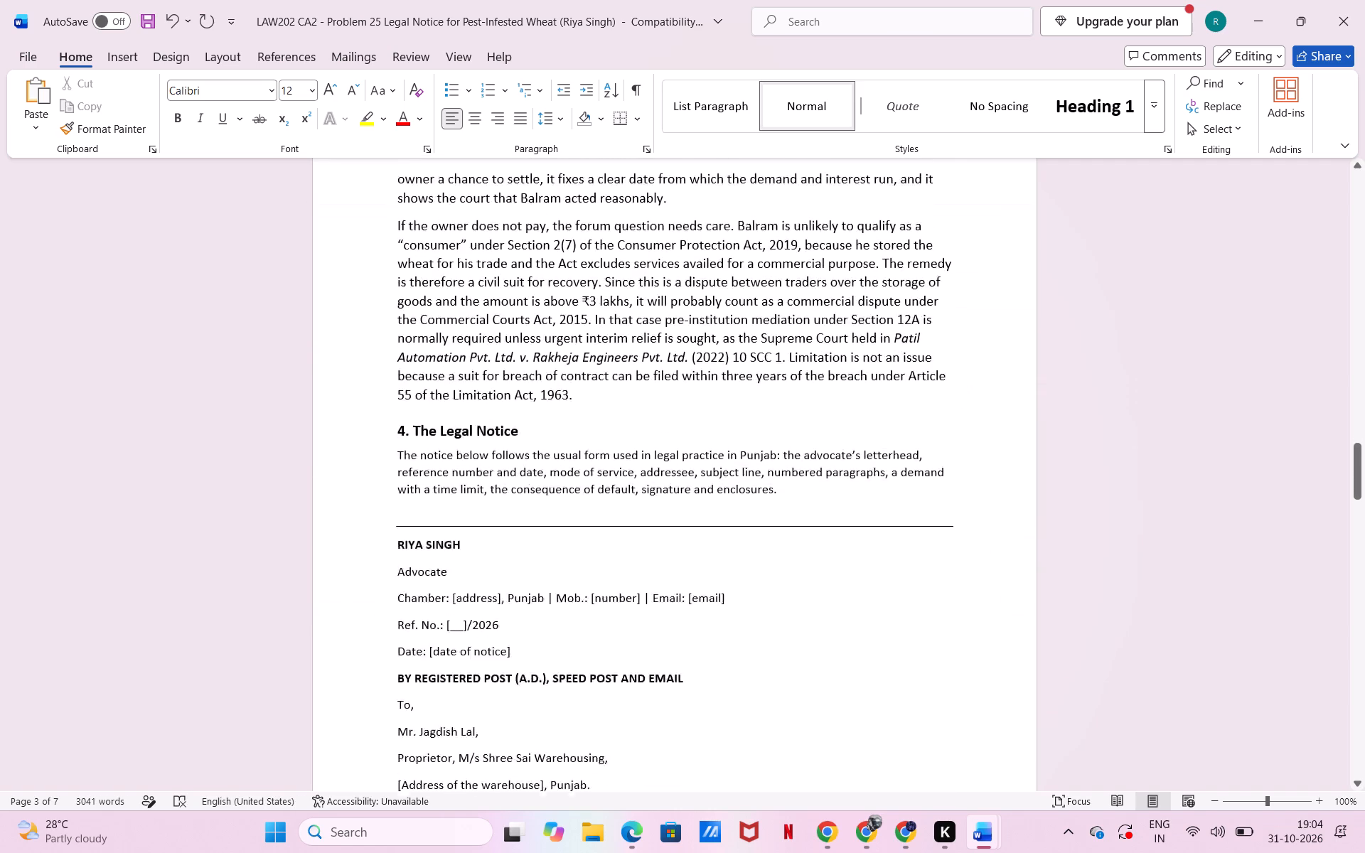
pyautogui.scroll(-1, 650, 548)
pyautogui.moveTo(522, 329); pyautogui.dragTo(375, 318)
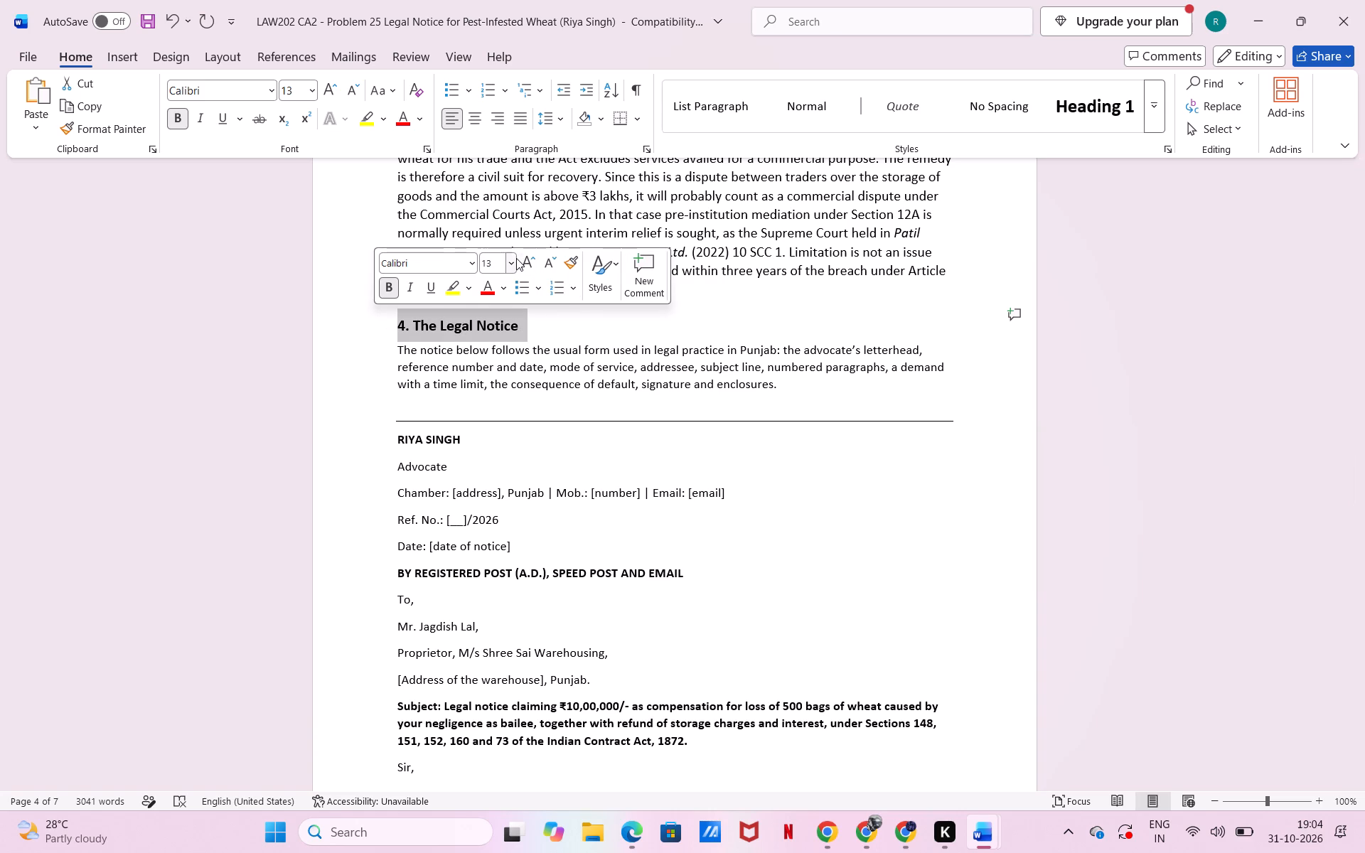
pyautogui.click(513, 258)
pyautogui.click(502, 383)
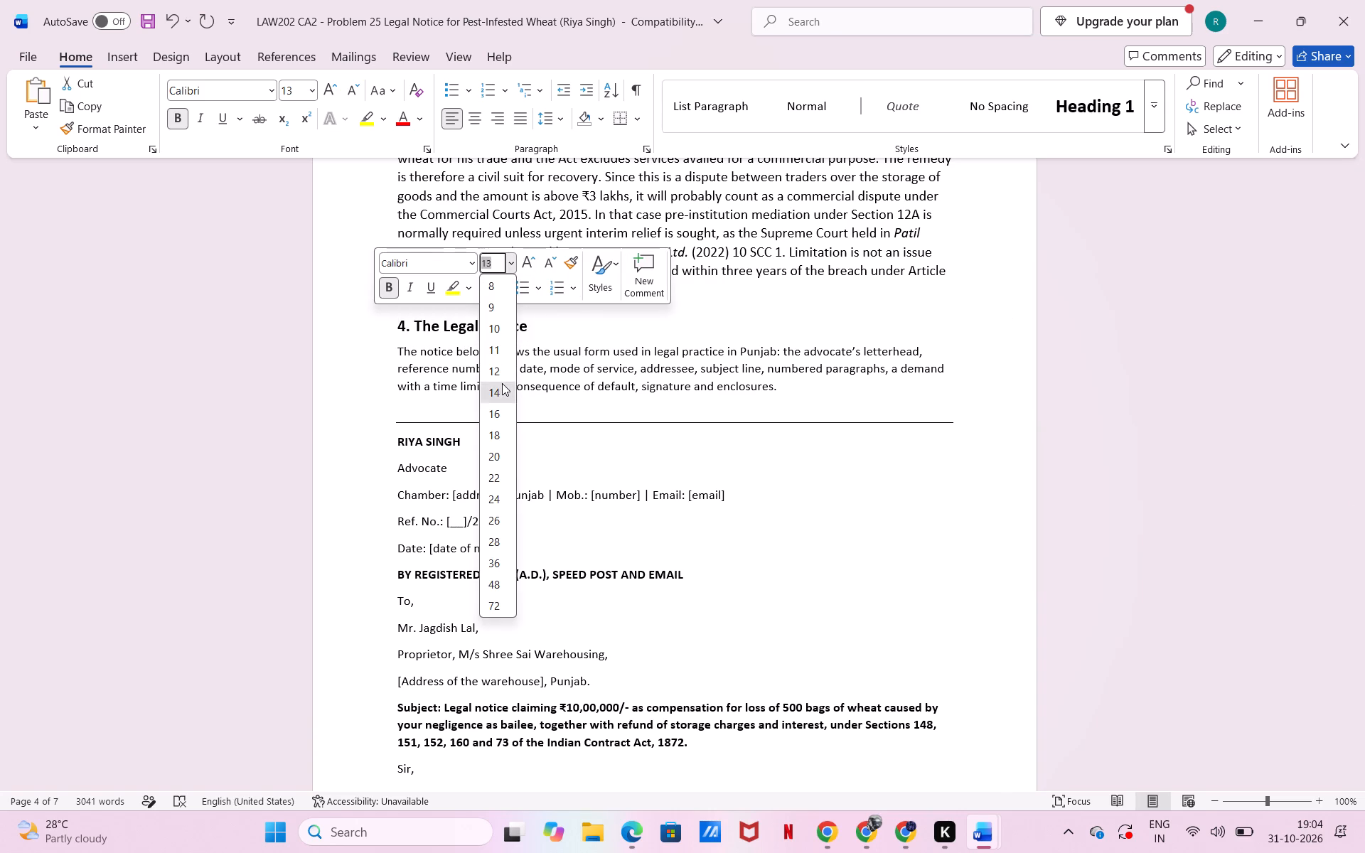
pyautogui.click(566, 414)
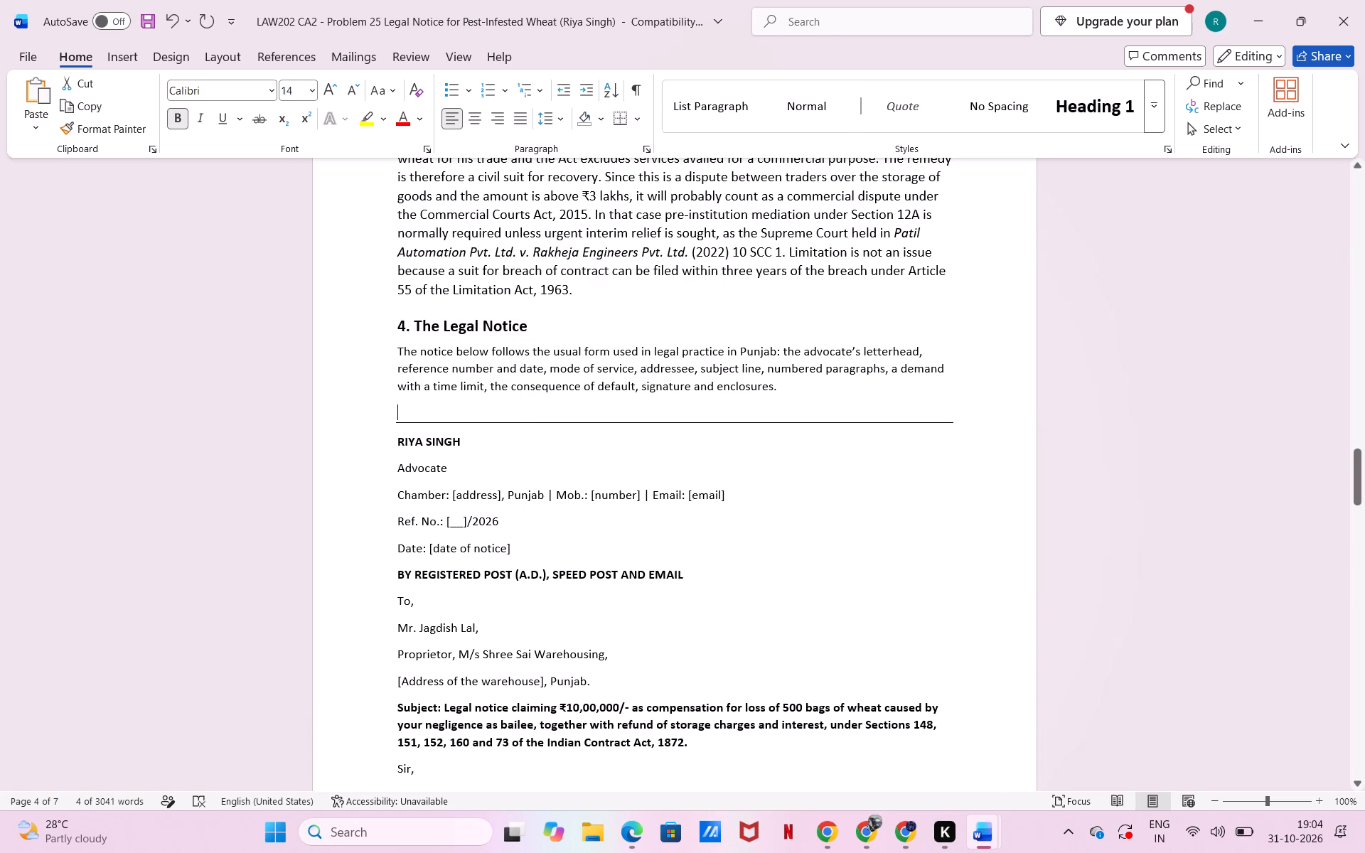
# Set the introductory paragraph under "4. The Legal Notice", starting "The notice below follows", to 12 pt.
pyautogui.moveTo(792, 391); pyautogui.dragTo(437, 370)
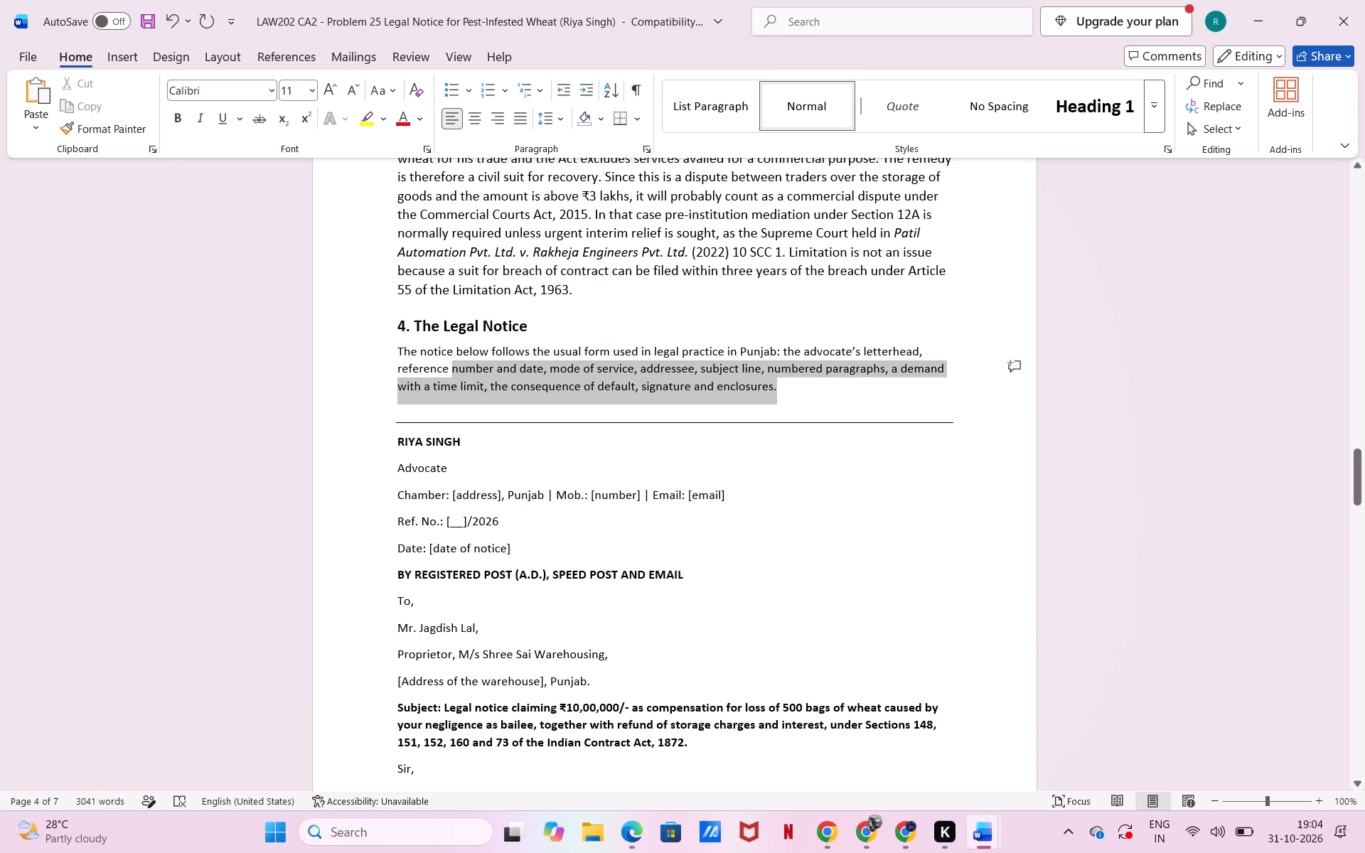
pyautogui.moveTo(437, 370); pyautogui.dragTo(381, 351)
pyautogui.click(518, 297)
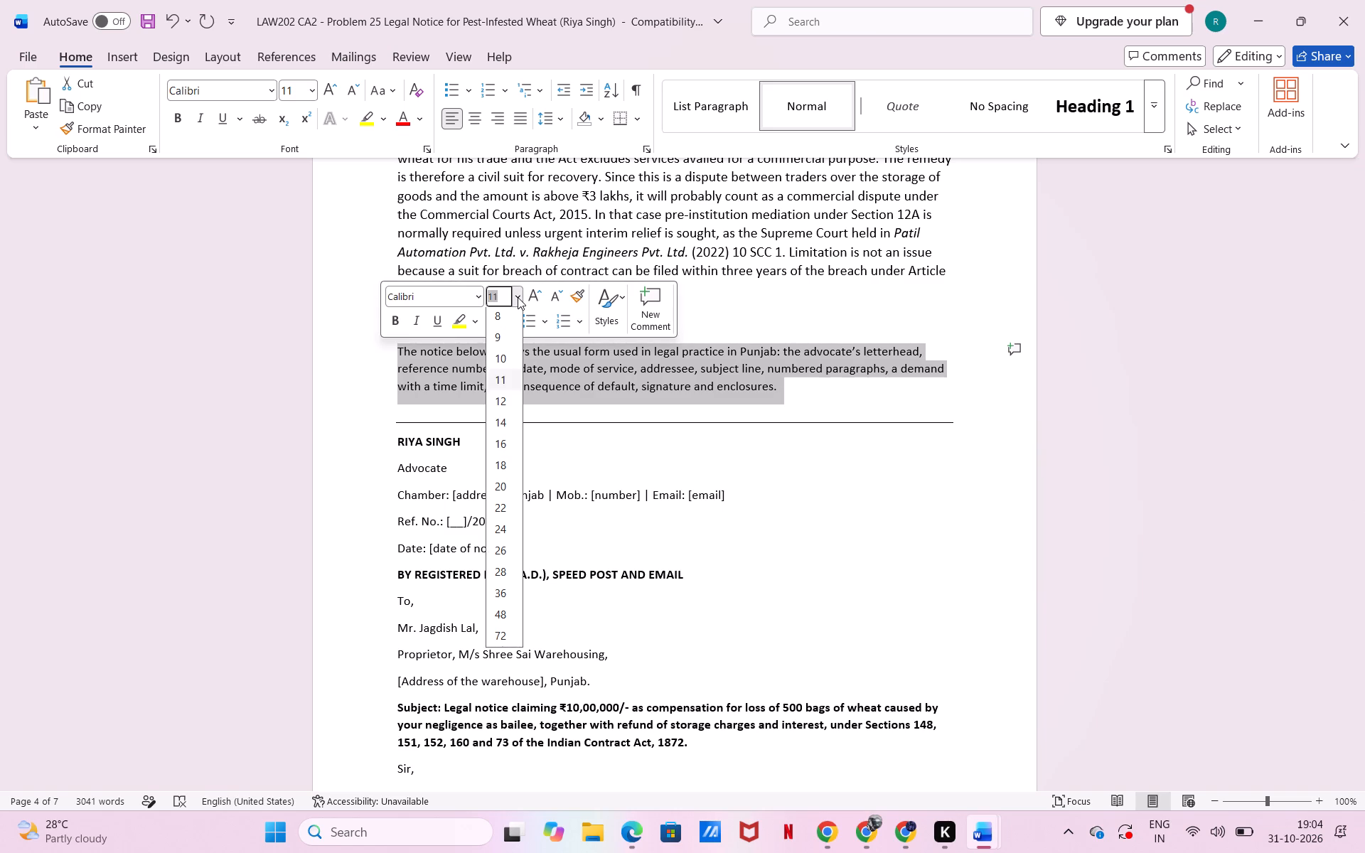
pyautogui.click(509, 402)
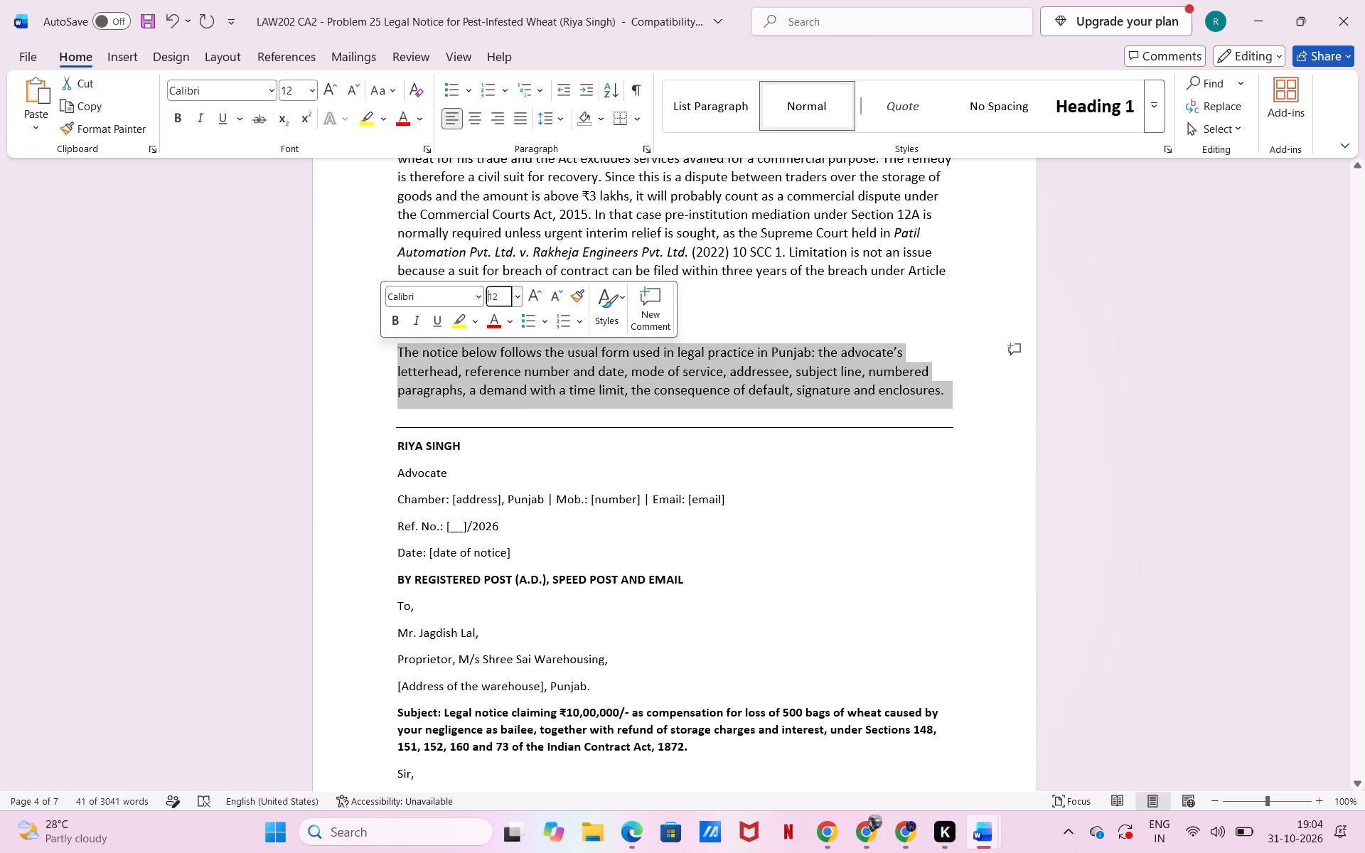
pyautogui.click(728, 428)
# Replace the "[address]" placeholder in the advocate's Chamber line with "jalandhar".
pyautogui.scroll(-1, 728, 428)
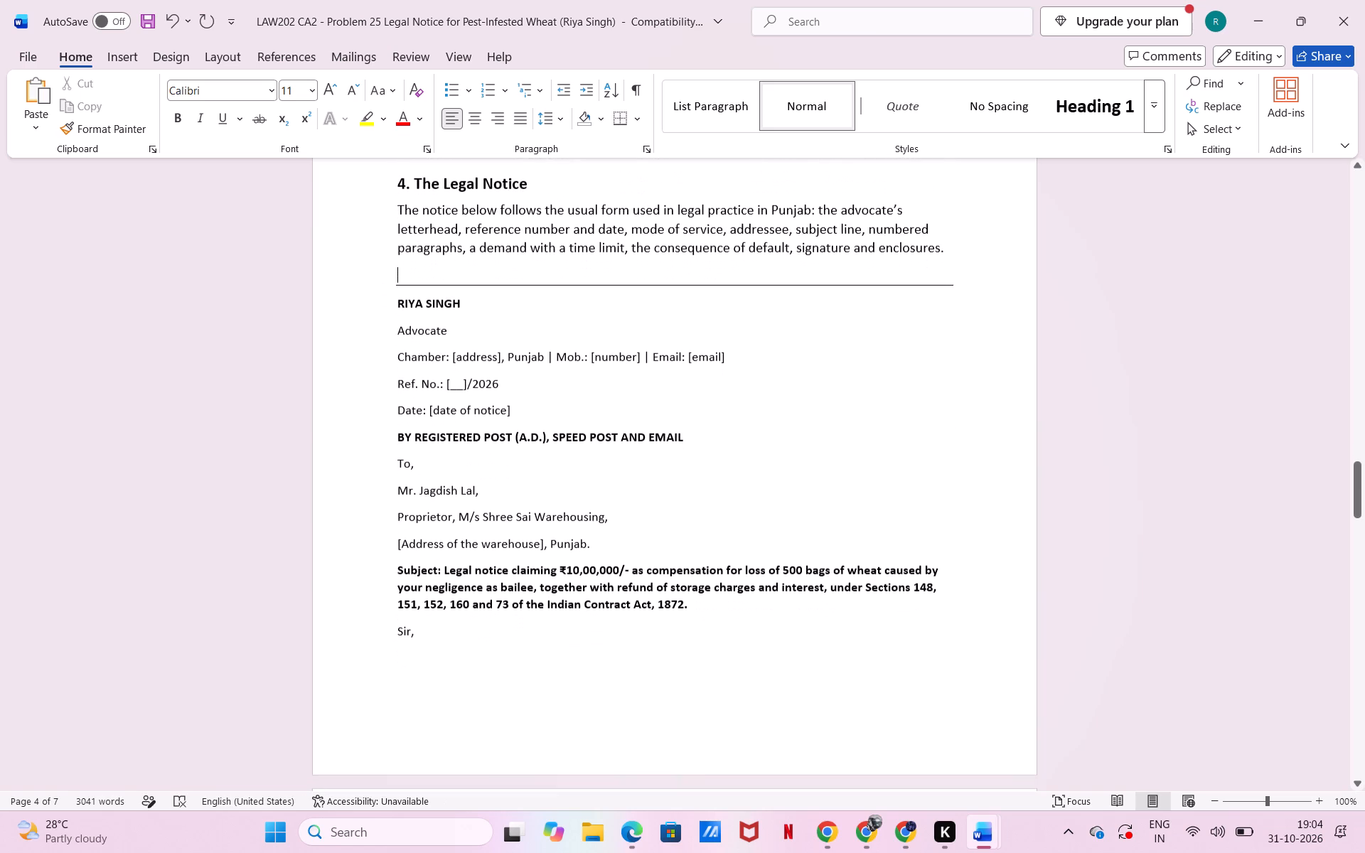
pyautogui.scroll(-2, 728, 428)
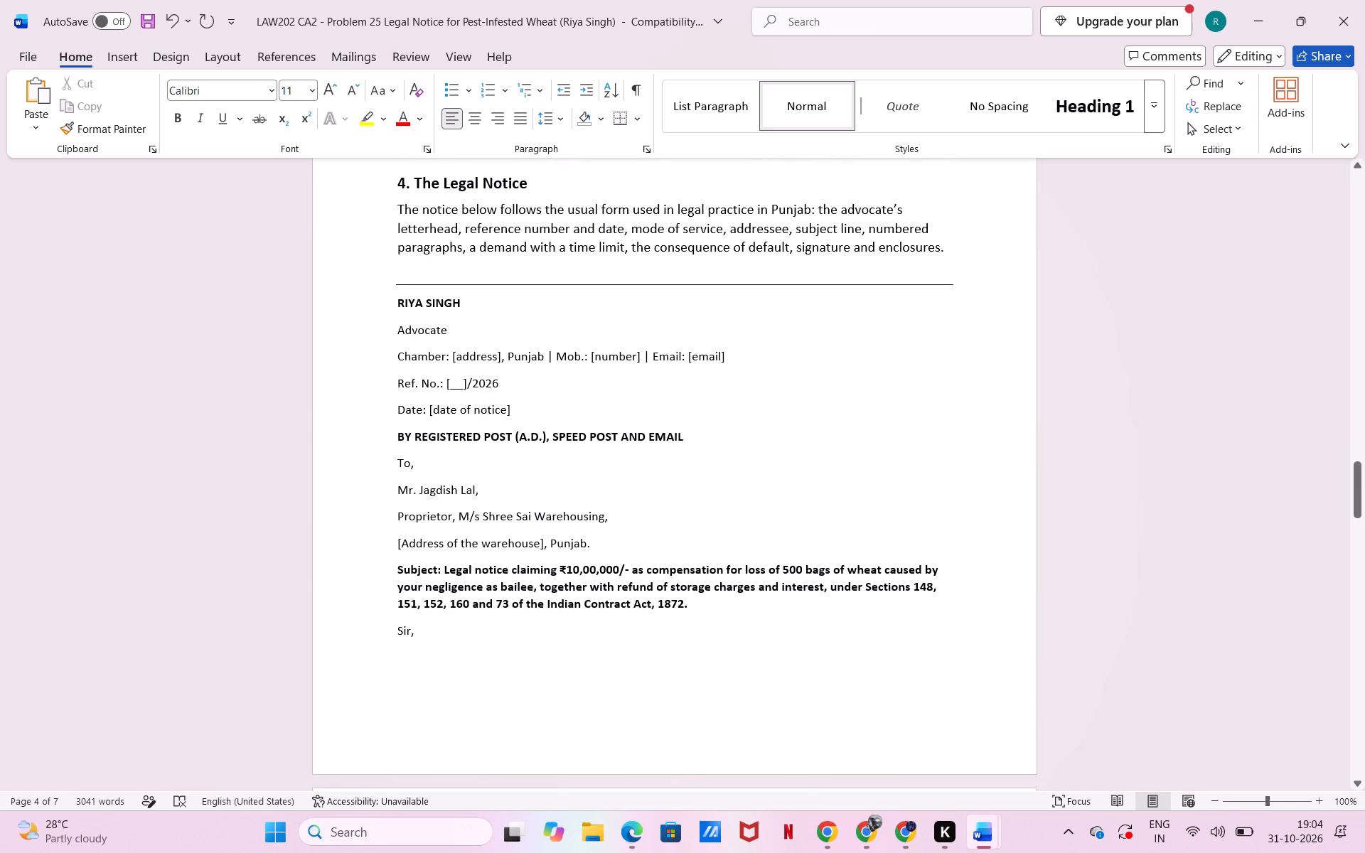
pyautogui.click(471, 425)
pyautogui.click(498, 355)
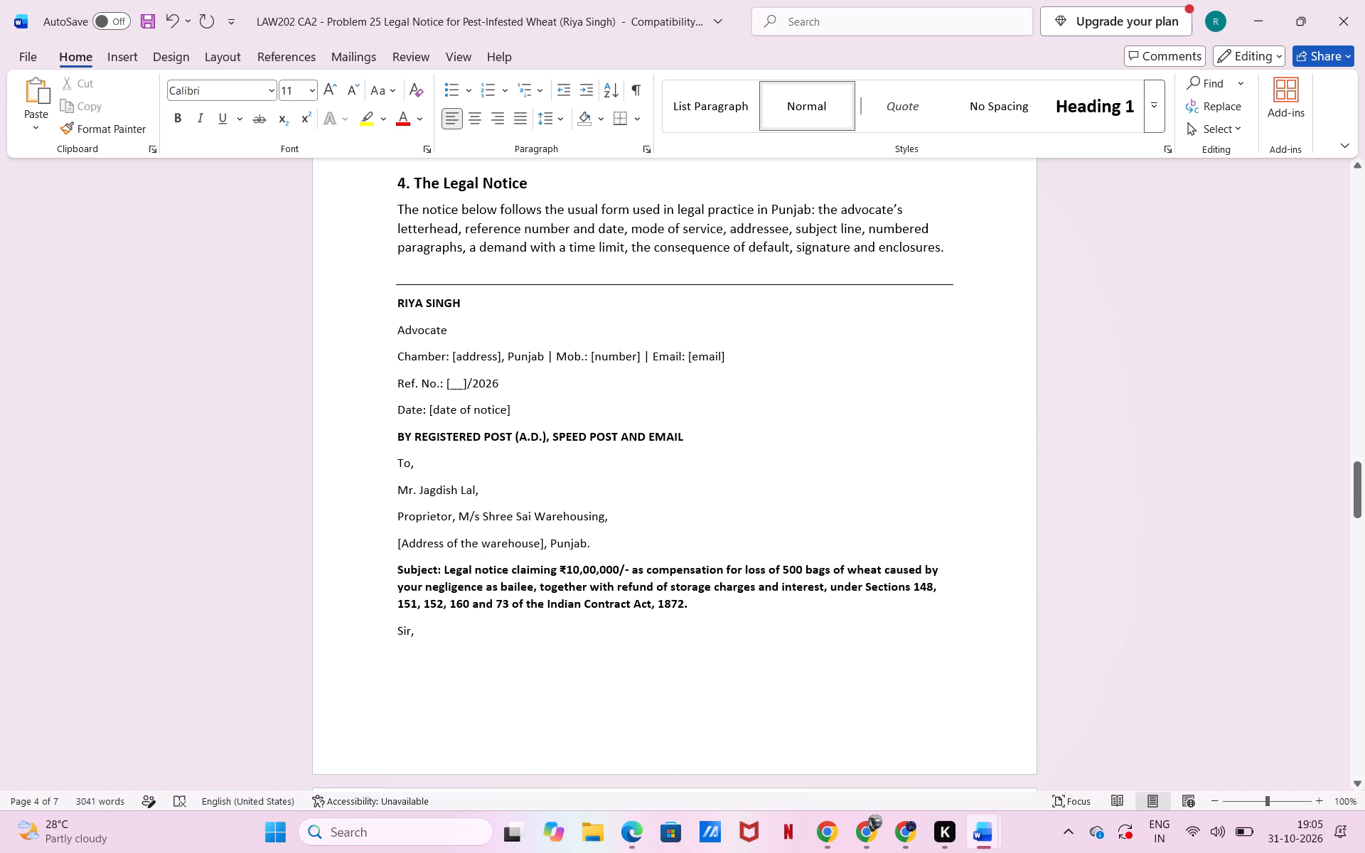
pyautogui.click(500, 354)
pyautogui.press('BackSpace')
pyautogui.press('BackSpace')
pyautogui.press('BackSpace')
pyautogui.press('BackSpace')
pyautogui.press('BackSpace')
pyautogui.press('BackSpace')
pyautogui.press('BackSpace')
pyautogui.press('BackSpace')
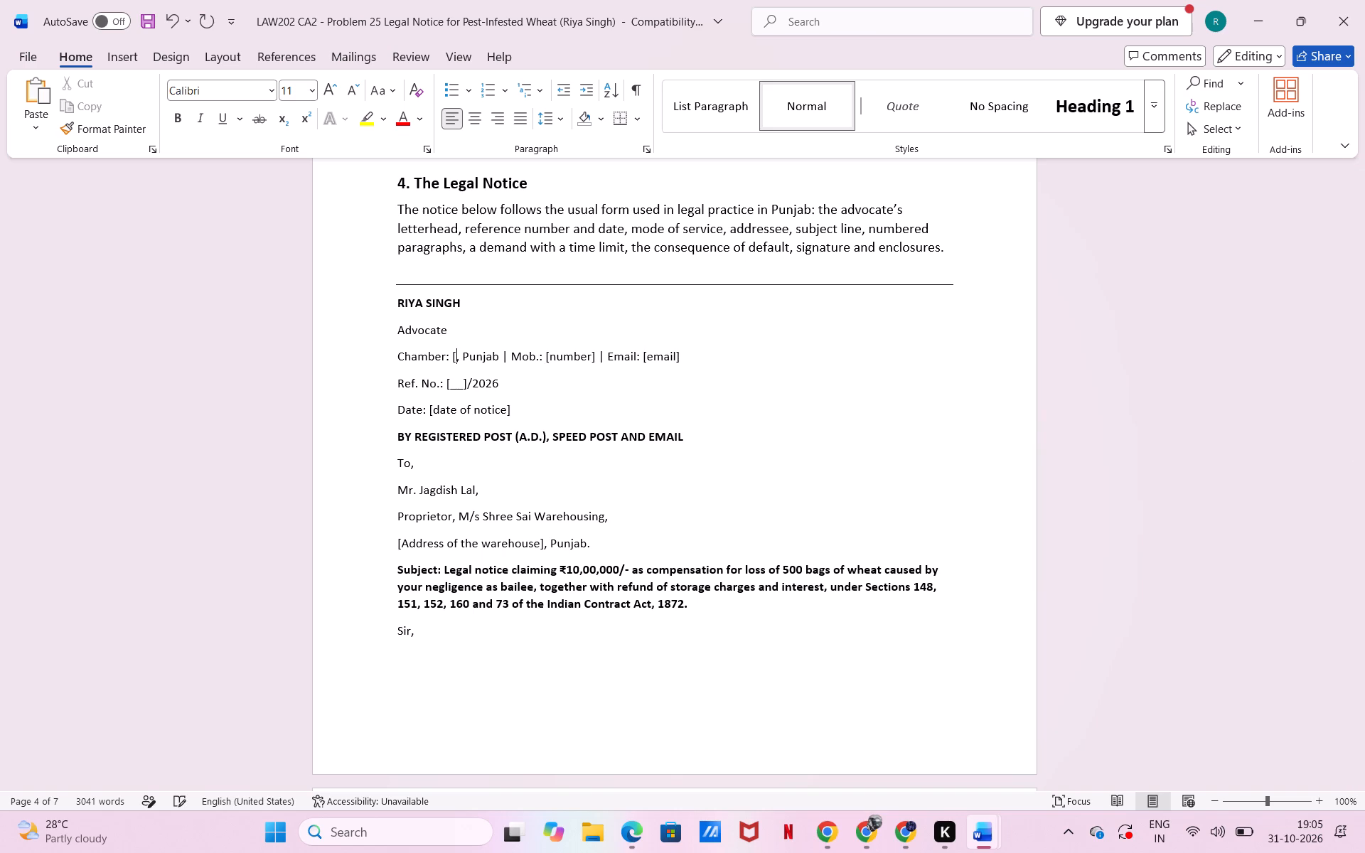
pyautogui.press('BackSpace')
pyautogui.write('jalan')
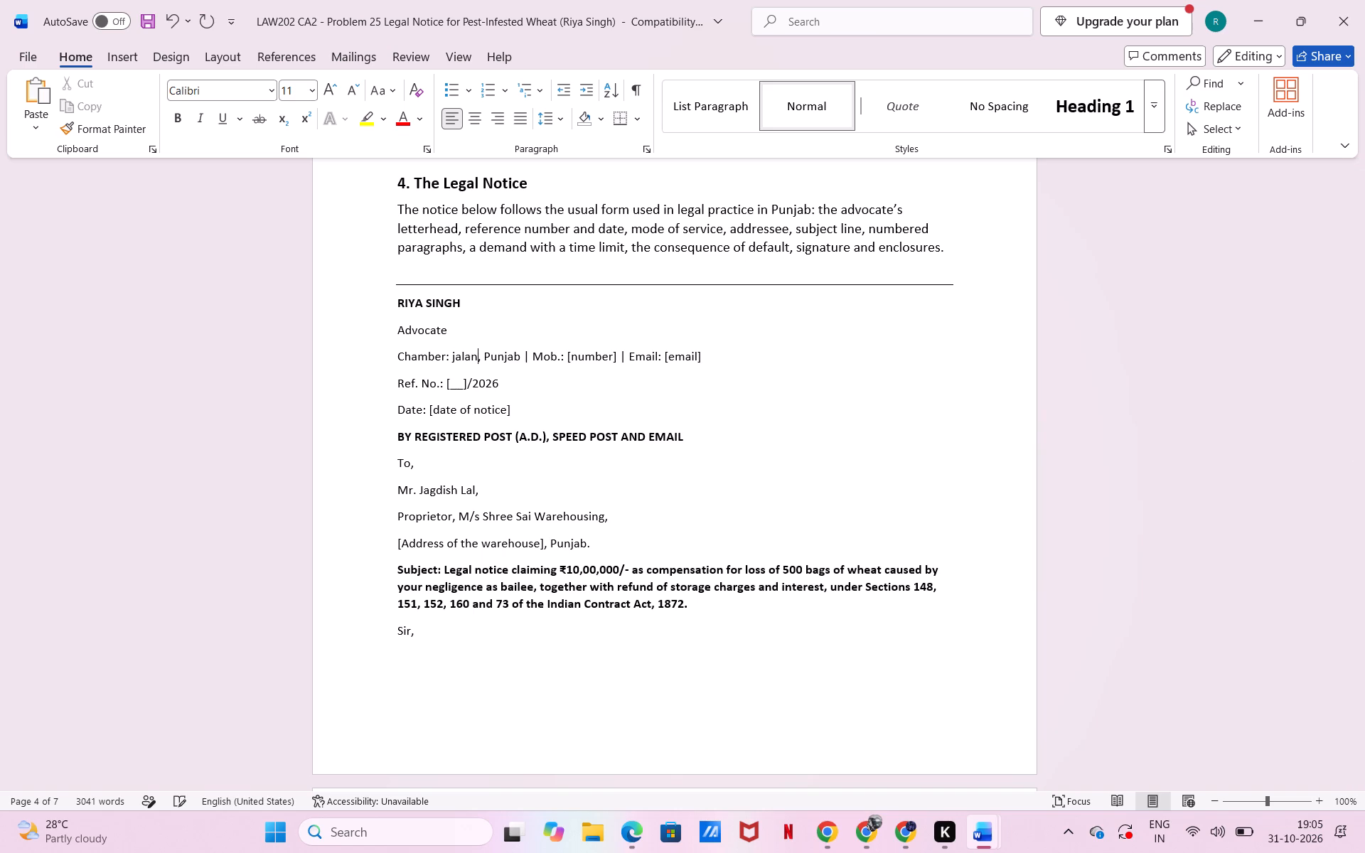
pyautogui.write('dhare')
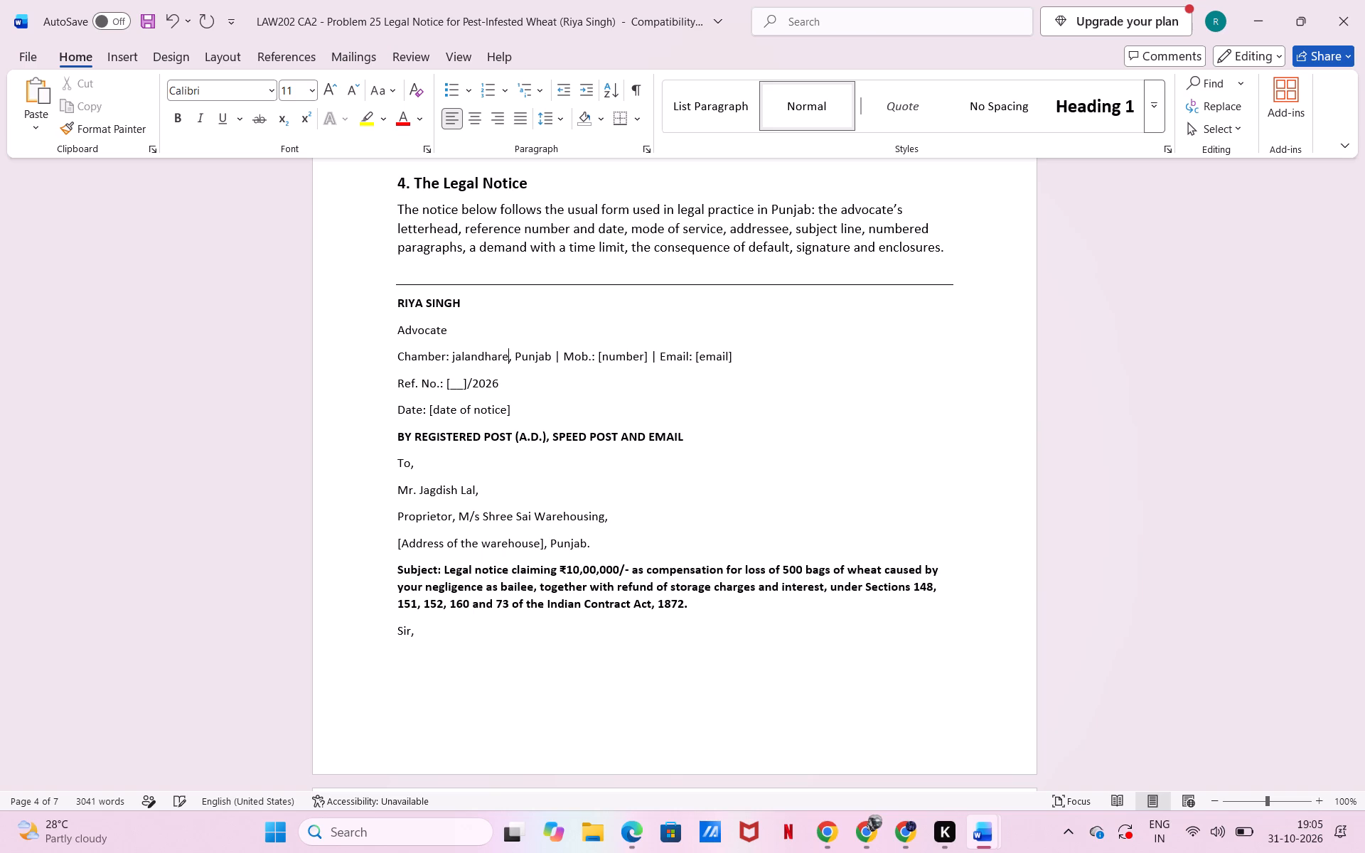
pyautogui.press('BackSpace')
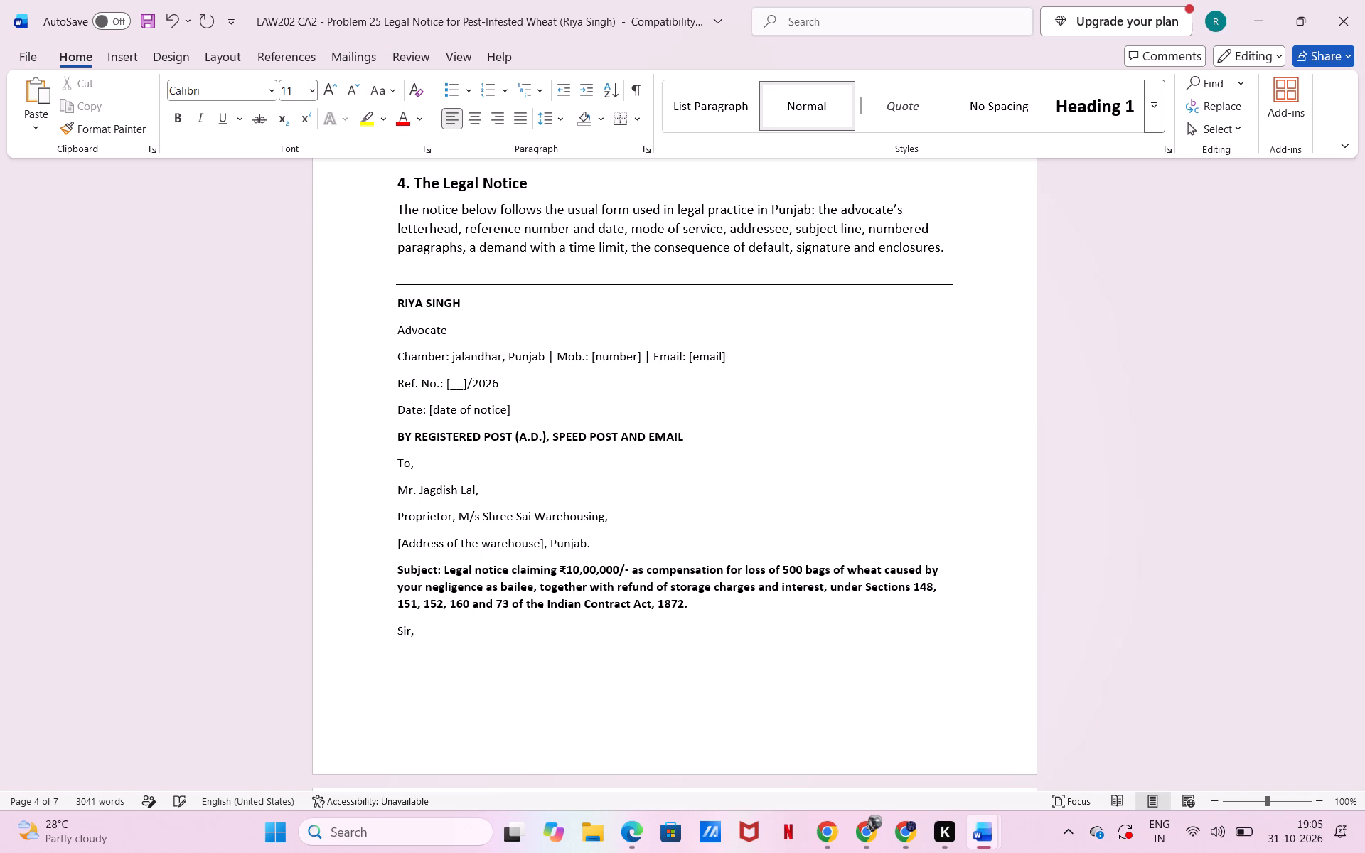
# Replace the "[number]" placeholder after "Mob.:" in the Chamber line with "xxxxx".
pyautogui.click(642, 358)
pyautogui.press('BackSpace')
pyautogui.press('BackSpace')
pyautogui.press('BackSpace')
pyautogui.press('BackSpace')
pyautogui.press('BackSpace')
pyautogui.press('BackSpace')
pyautogui.press('BackSpace')
pyautogui.press('BackSpace')
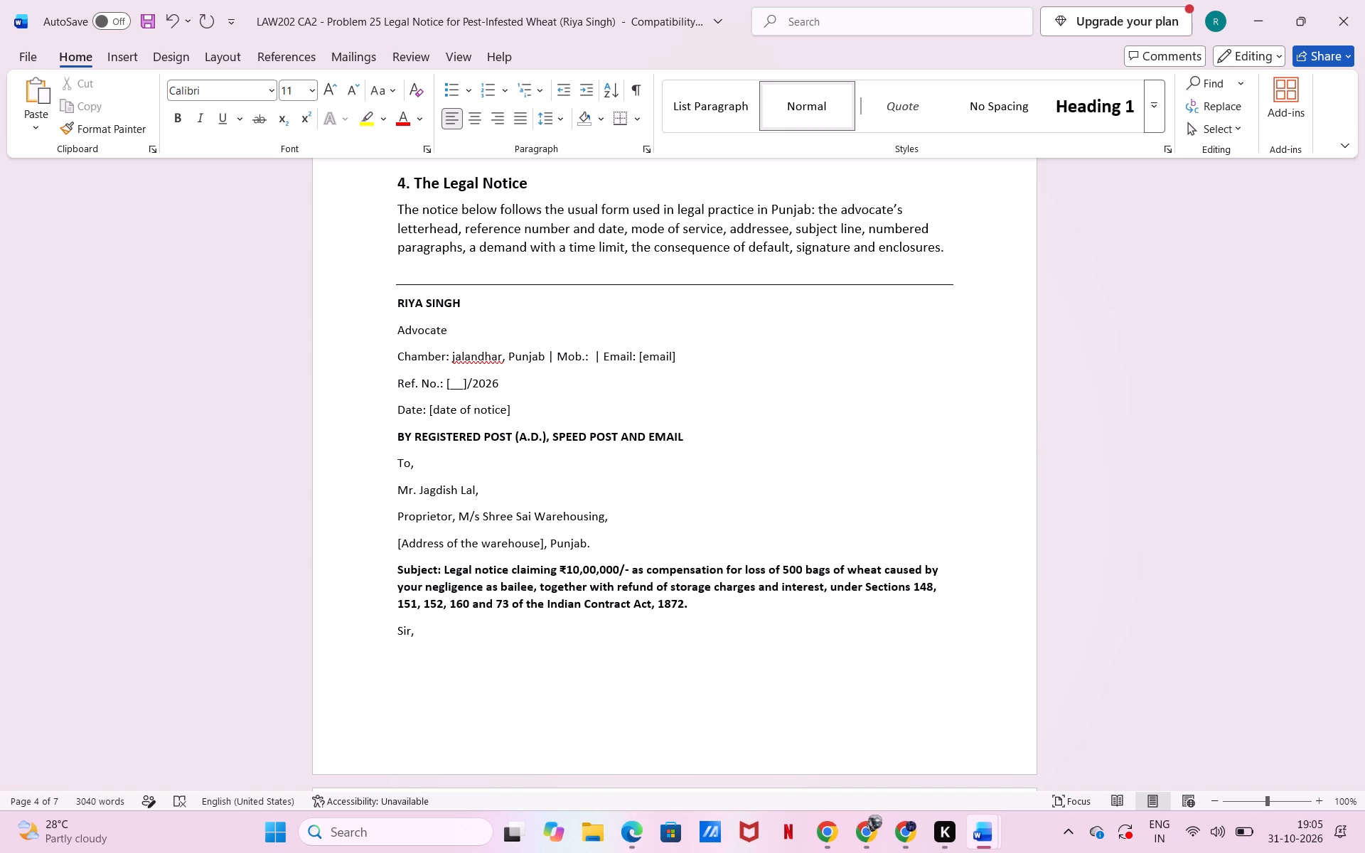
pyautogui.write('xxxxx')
# Complete the partly masked mobile number after "Mob.:" in the advocate's Chamber line by adding its remaining characters.
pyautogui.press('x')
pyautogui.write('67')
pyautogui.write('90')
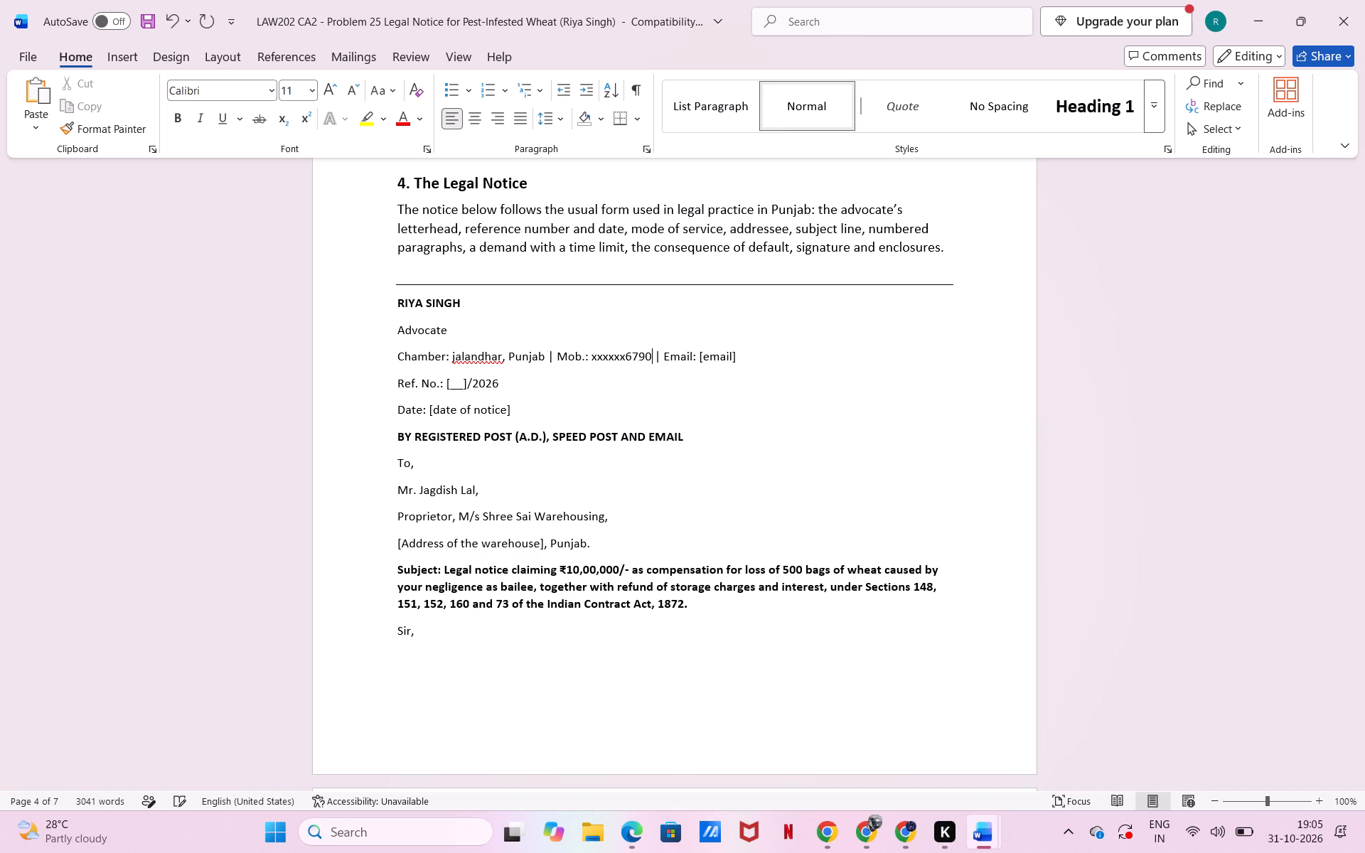
# Delete the "[email]" placeholder after "Email:" in the advocate's Chamber line.
pyautogui.click(741, 358)
pyautogui.press('BackSpace')
pyautogui.press('BackSpace')
pyautogui.press('BackSpace')
pyautogui.press('BackSpace')
pyautogui.press('BackSpace')
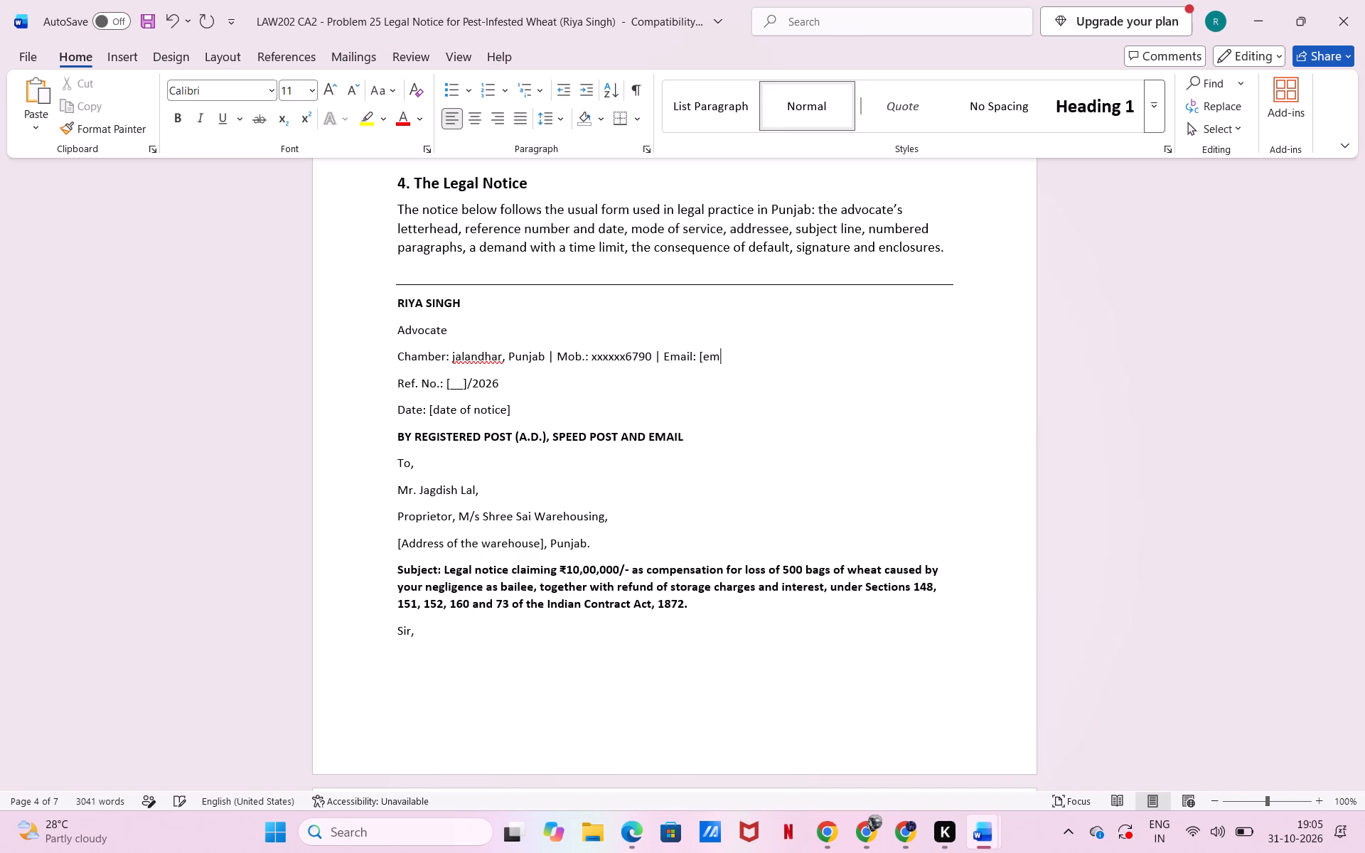
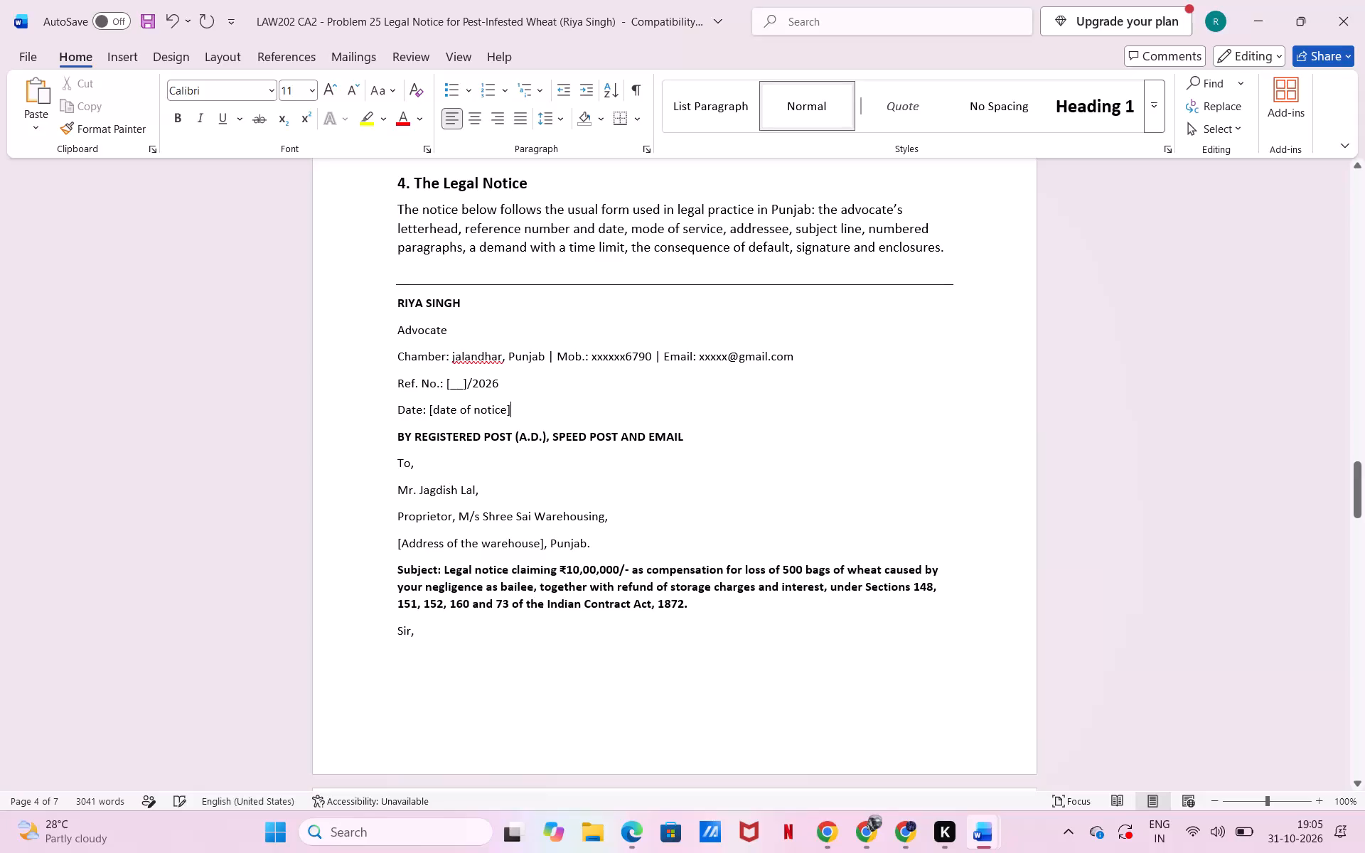
# Replace the "[date of notice]" placeholder in the Date line of the legal notice with "25/10/26".
pyautogui.press('BackSpace')
pyautogui.press('BackSpace')
pyautogui.press('BackSpace')
pyautogui.press('BackSpace')
pyautogui.press('BackSpace')
pyautogui.press('BackSpace')
pyautogui.press('BackSpace')
pyautogui.press('BackSpace')
pyautogui.press('BackSpace')
pyautogui.press('BackSpace')
pyautogui.press('BackSpace')
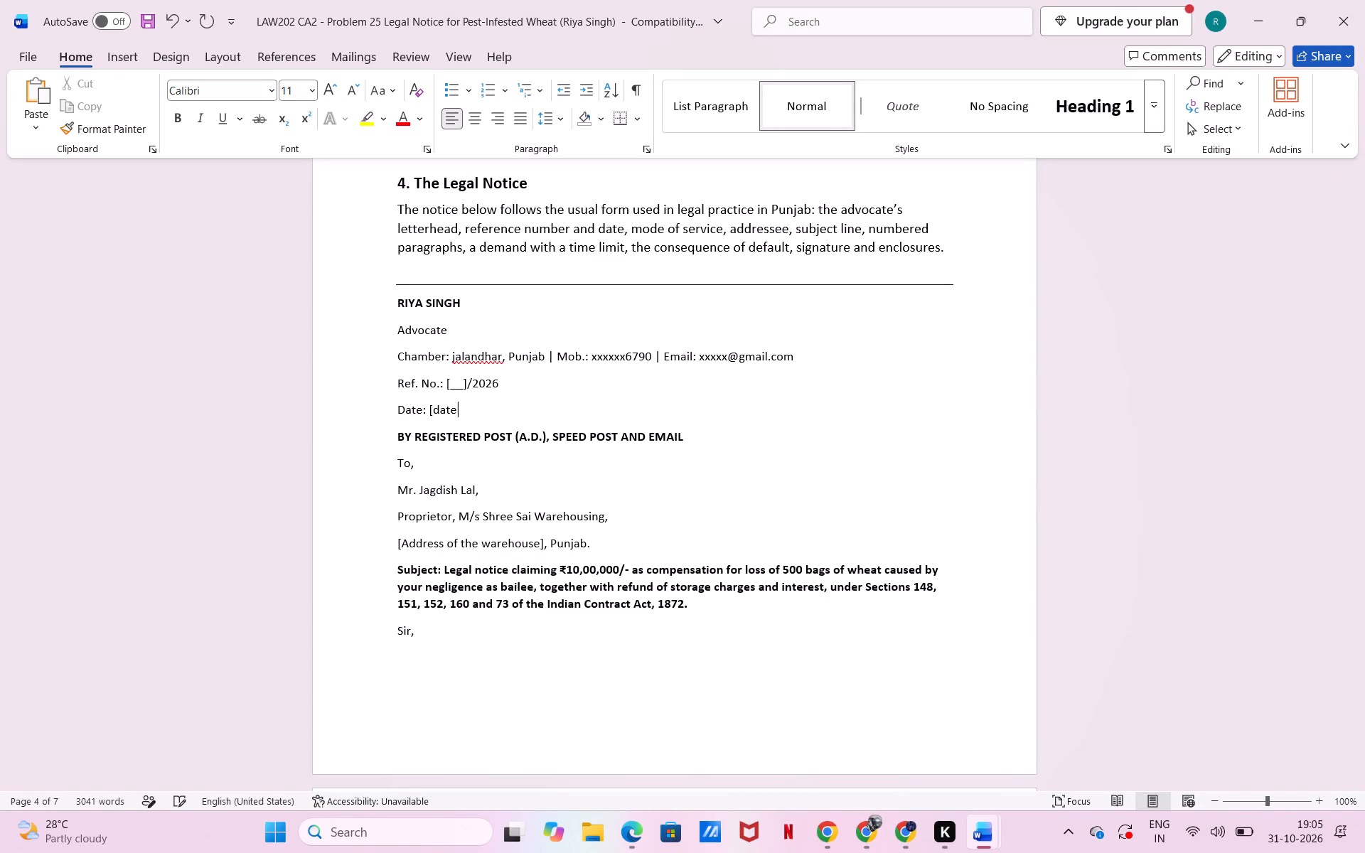
pyautogui.press('BackSpace')
pyautogui.press('BackSpace')
pyautogui.press('BackSpace')
pyautogui.press('BackSpace')
pyautogui.press('BackSpace')
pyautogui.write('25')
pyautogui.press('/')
# Complete the notice's Date line so that it reads 25/10/26.
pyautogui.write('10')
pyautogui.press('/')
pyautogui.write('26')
# Replace the "[Address of the warehouse]" placeholder in the addressee block with "jalandhar".
pyautogui.scroll(-1, 990, 595)
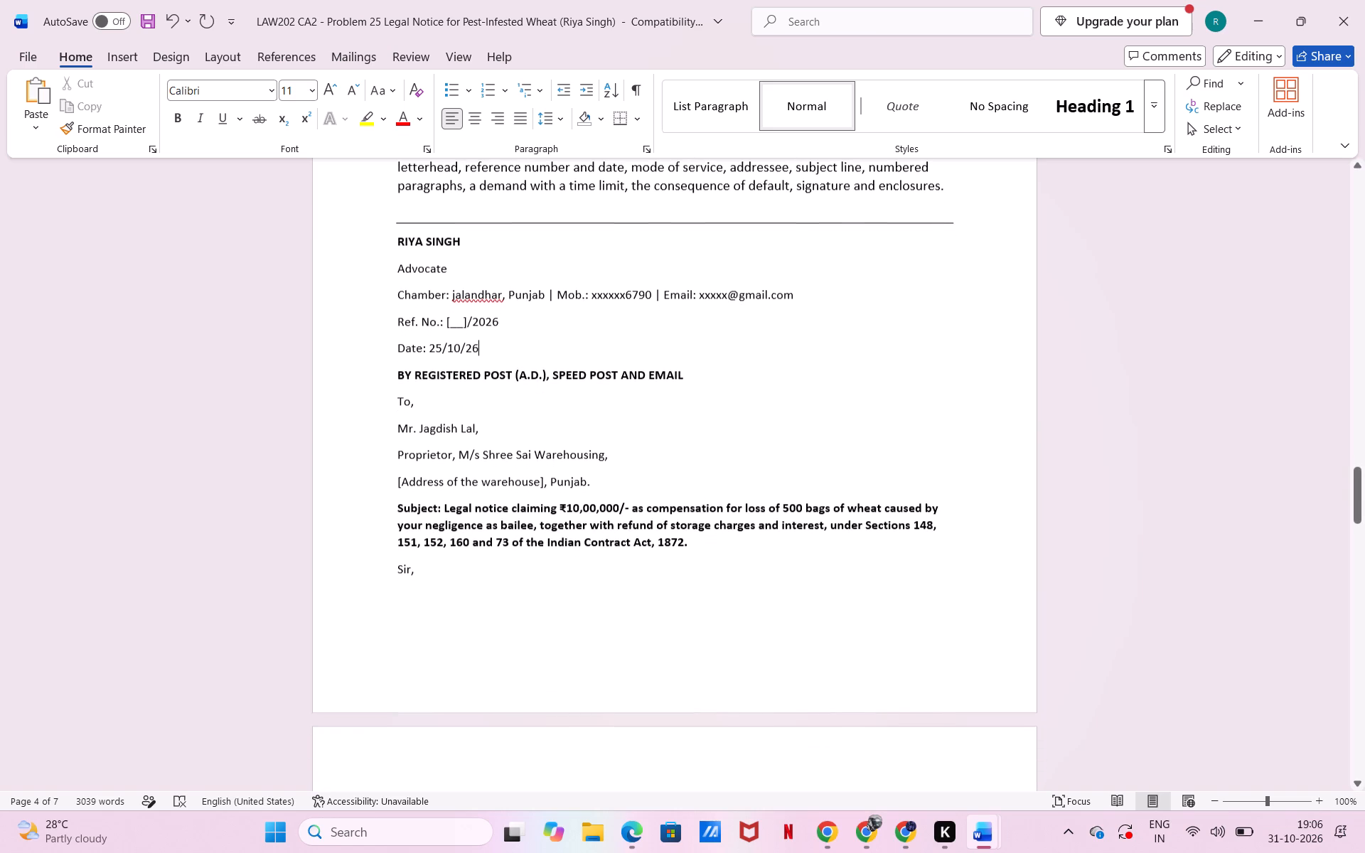
pyautogui.scroll(-1, 990, 595)
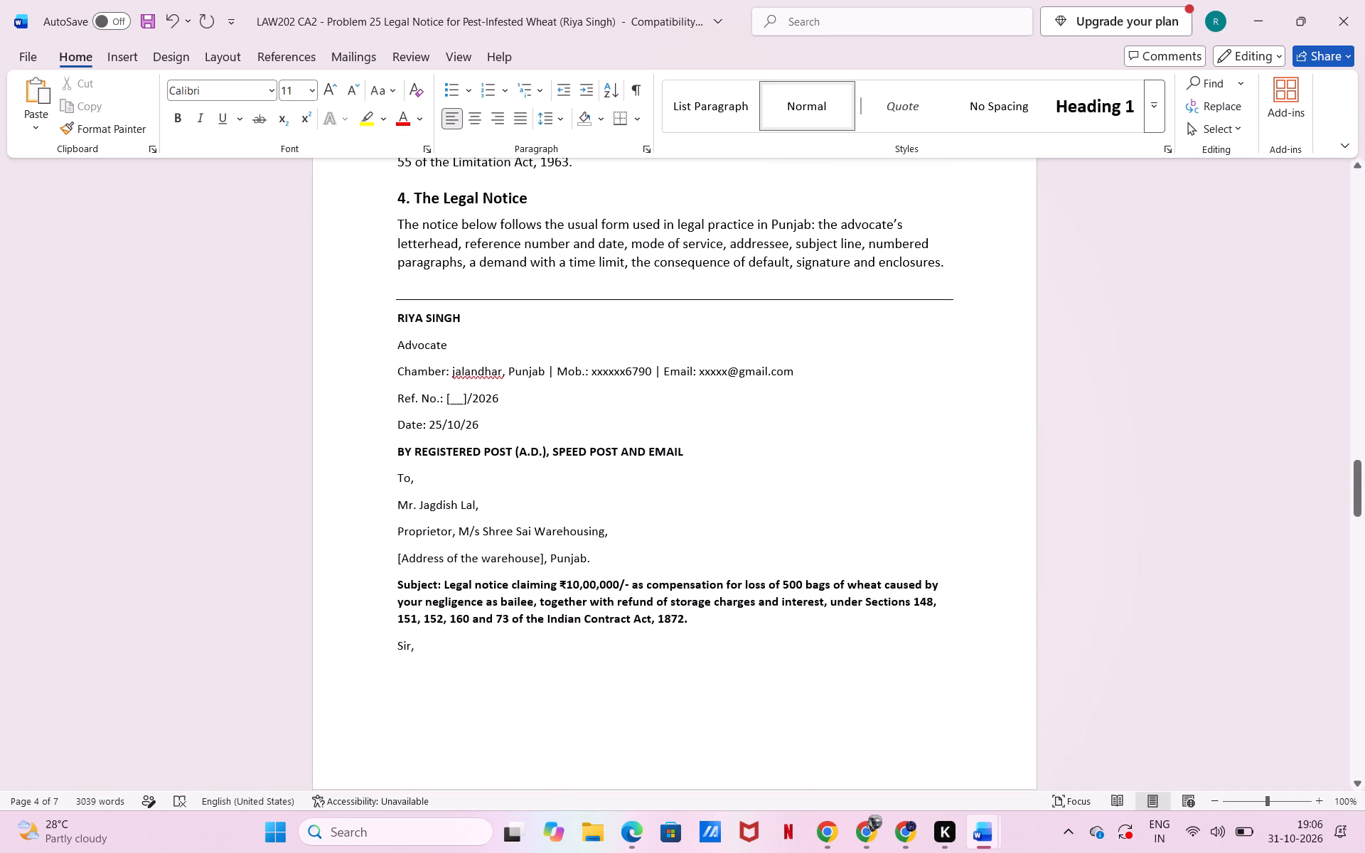
pyautogui.scroll(-1, 990, 595)
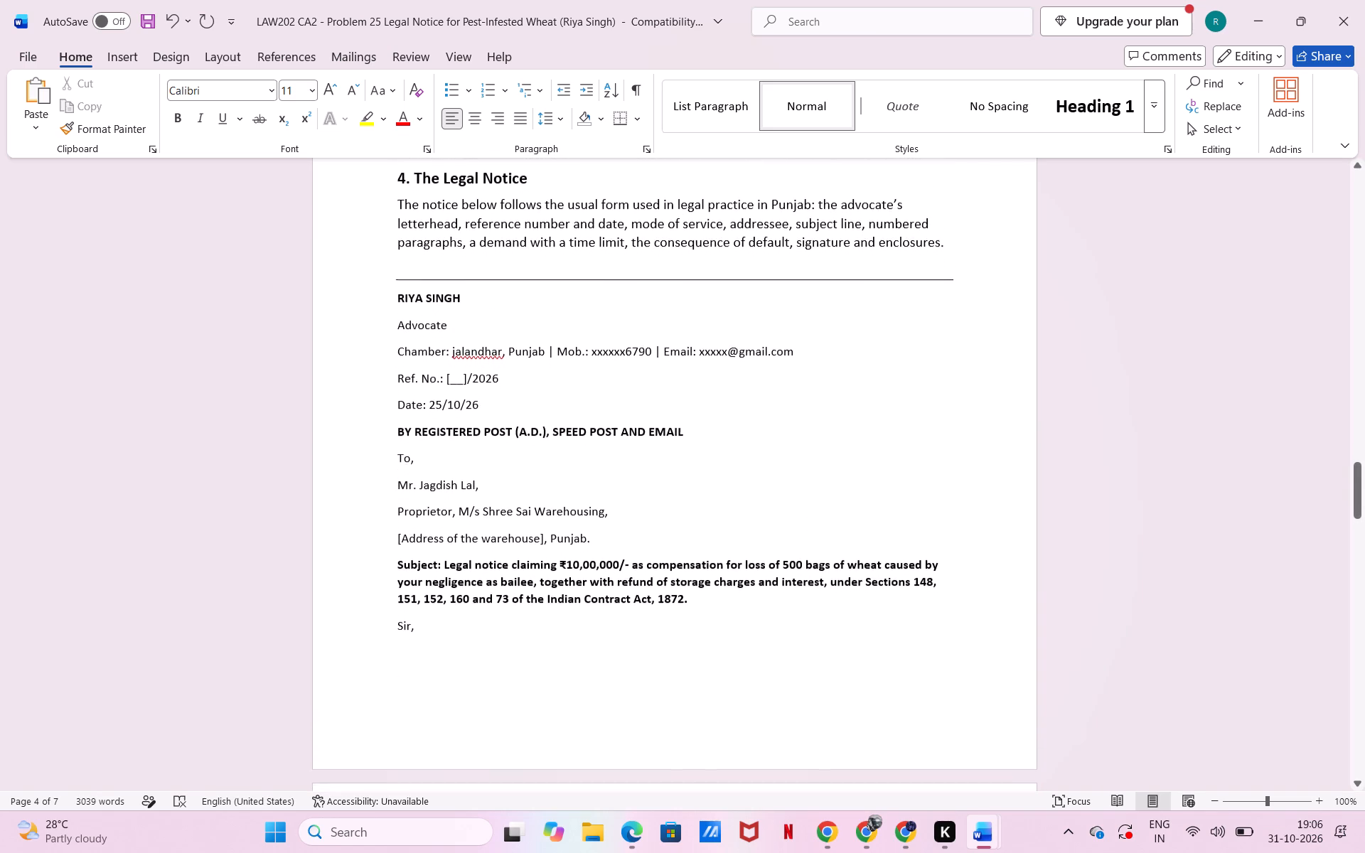
pyautogui.scroll(-1, 990, 595)
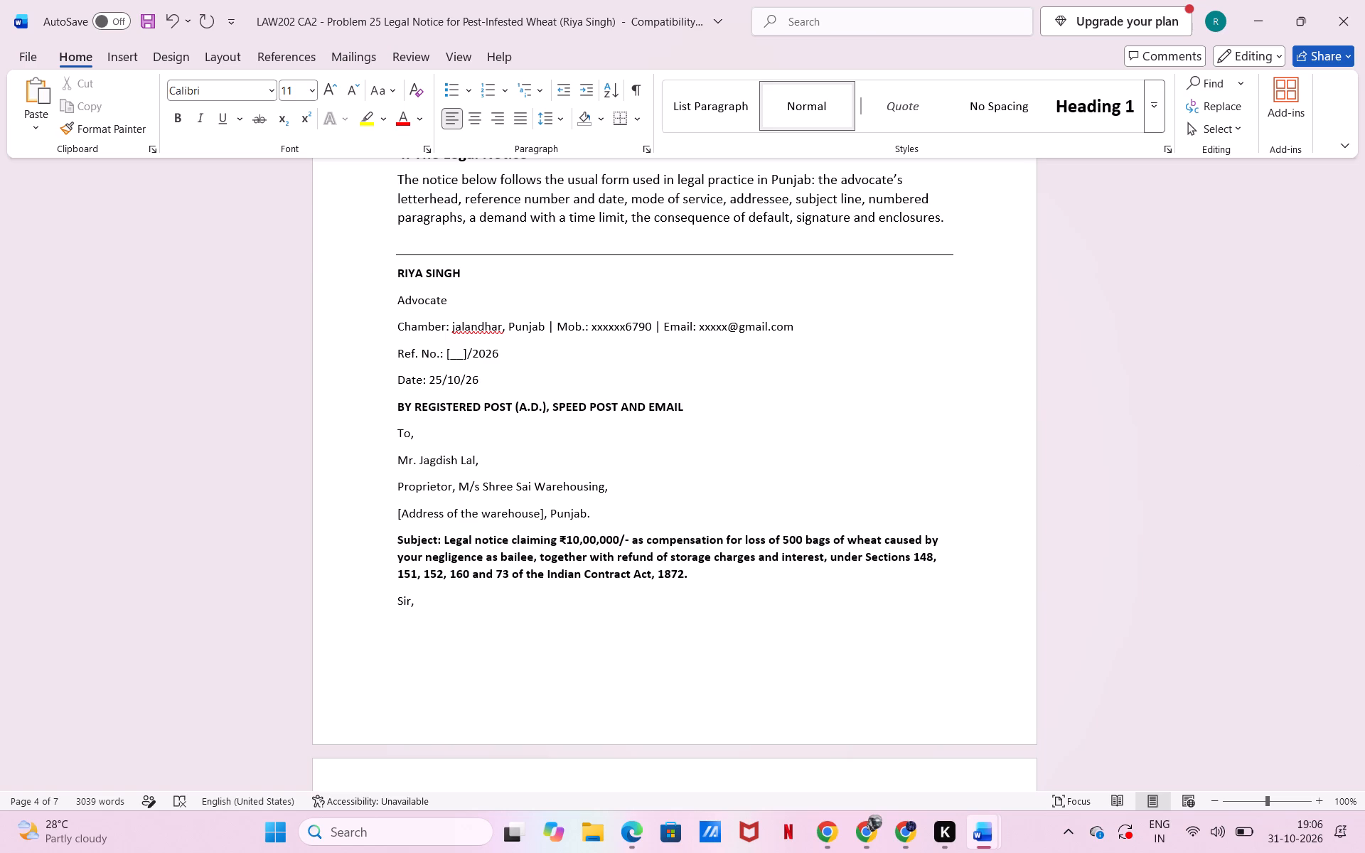
pyautogui.scroll(-2, 990, 595)
pyautogui.click(542, 511)
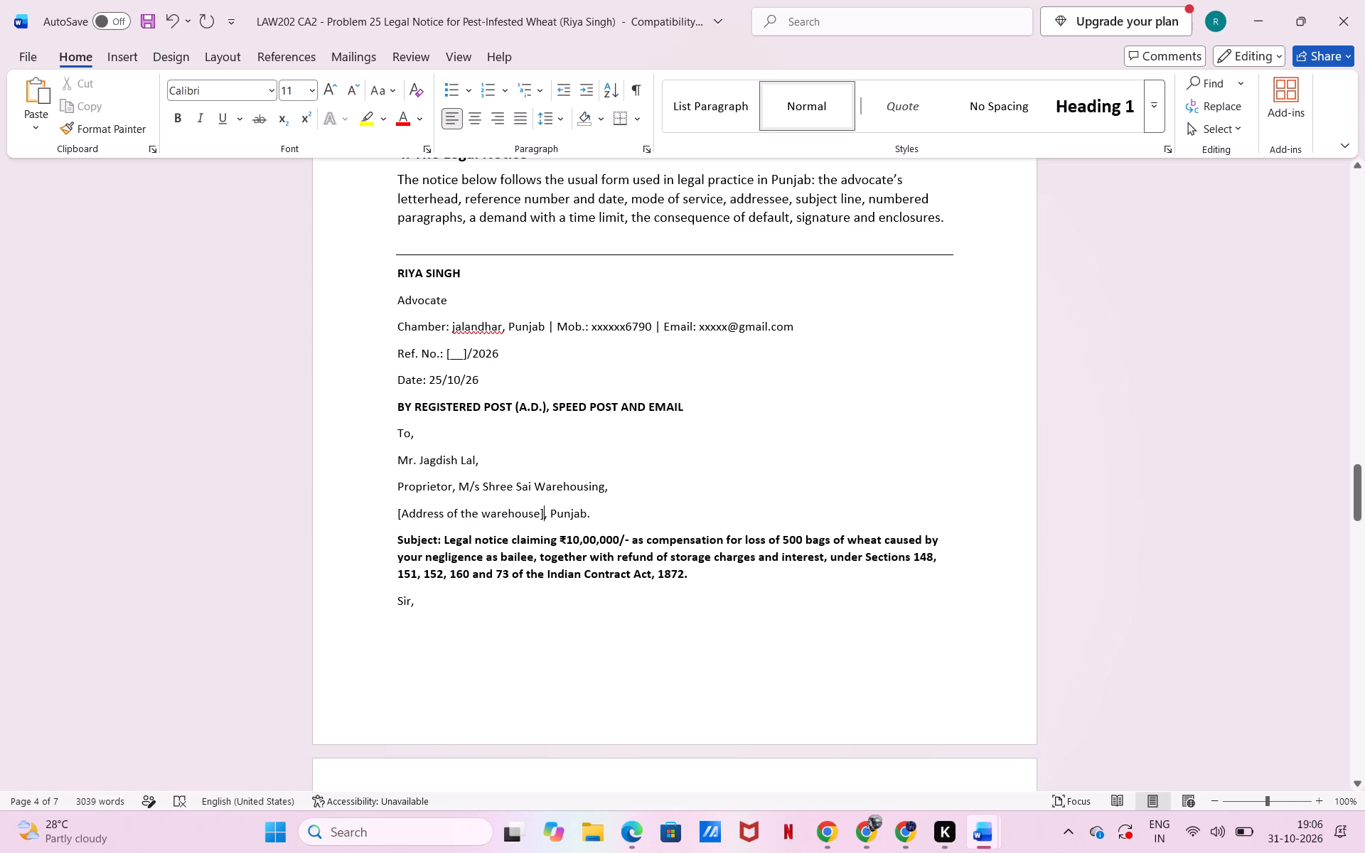
pyautogui.press('BackSpace')
pyautogui.press('BackSpace')
pyautogui.press('BackSpace')
pyautogui.press('BackSpace')
pyautogui.press('BackSpace')
pyautogui.press('BackSpace')
pyautogui.press('BackSpace')
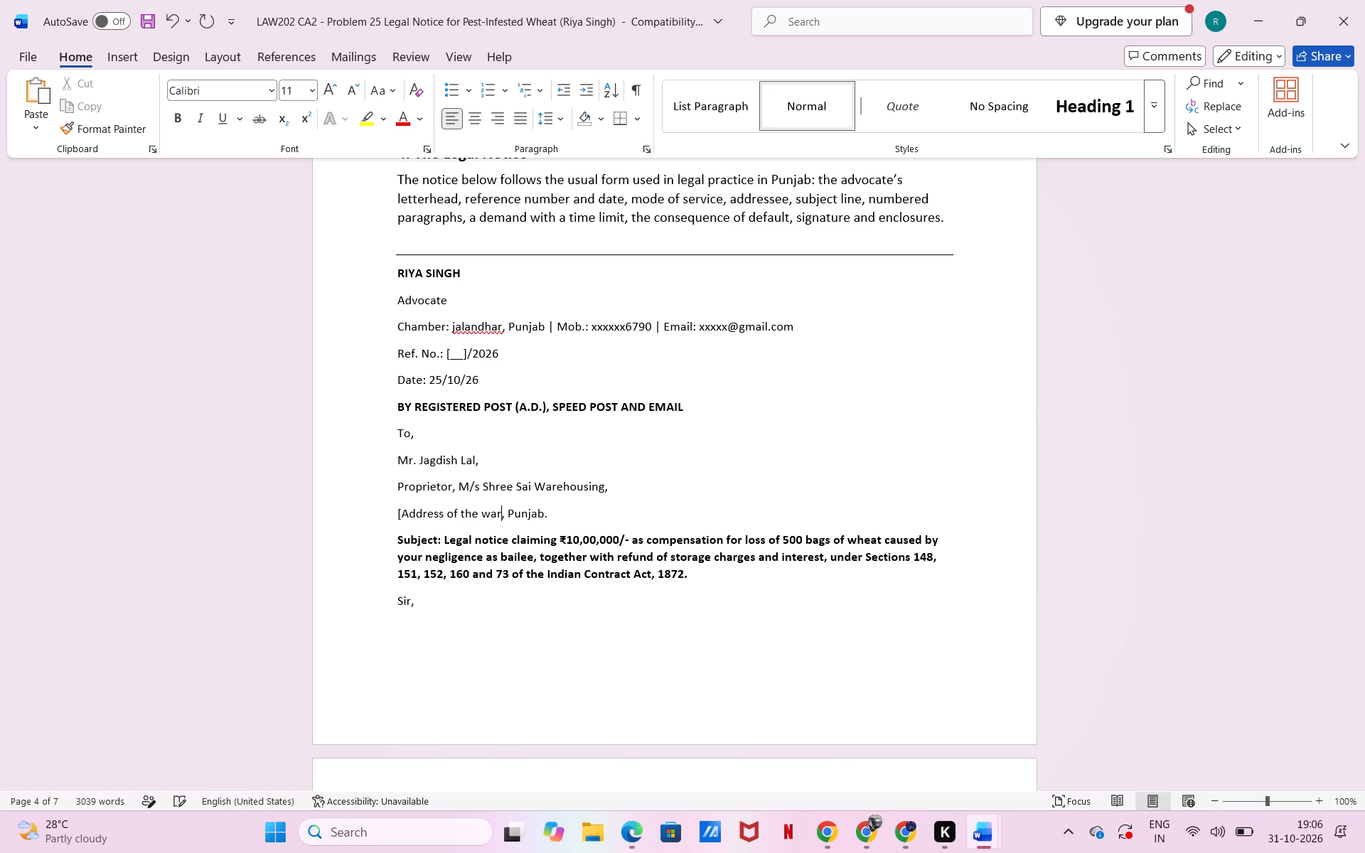
pyautogui.press('BackSpace')
pyautogui.press('BackSpace')
pyautogui.press('BackSpace')
pyautogui.press('BackSpace')
pyautogui.press('BackSpace')
pyautogui.press('BackSpace')
pyautogui.press('BackSpace')
pyautogui.press('BackSpace')
pyautogui.press('BackSpace')
pyautogui.press('BackSpace')
pyautogui.press('BackSpace')
pyautogui.press('BackSpace')
pyautogui.press('BackSpace')
pyautogui.press('BackSpace')
pyautogui.press('BackSpace')
pyautogui.press('BackSpace')
pyautogui.press('BackSpace')
pyautogui.press('BackSpace')
pyautogui.press('BackSpace')
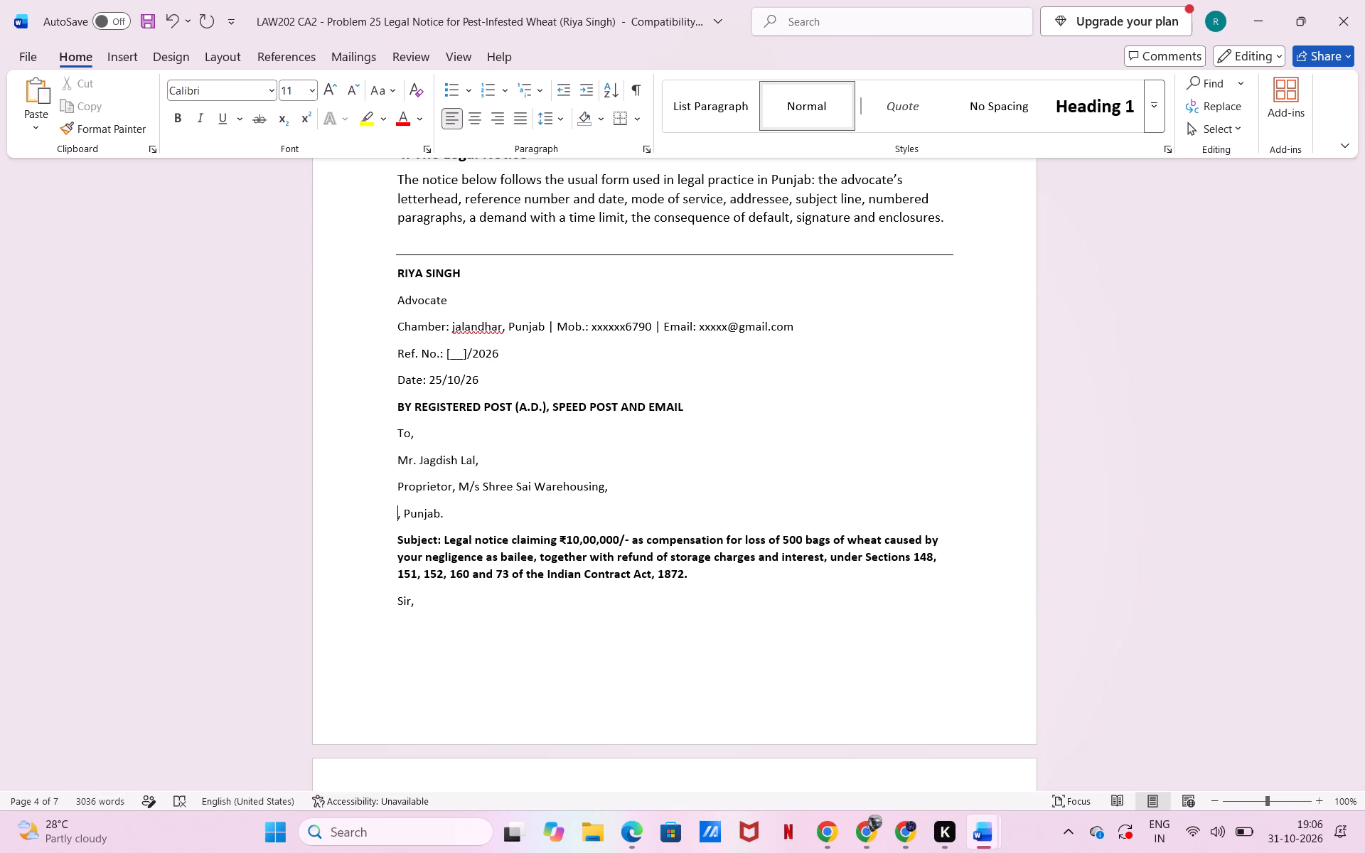
pyautogui.write('jalandhar')
# Change the warehouse's town before "Punjab" in the addressee block to "phagwara".
pyautogui.scroll(-1, 542, 511)
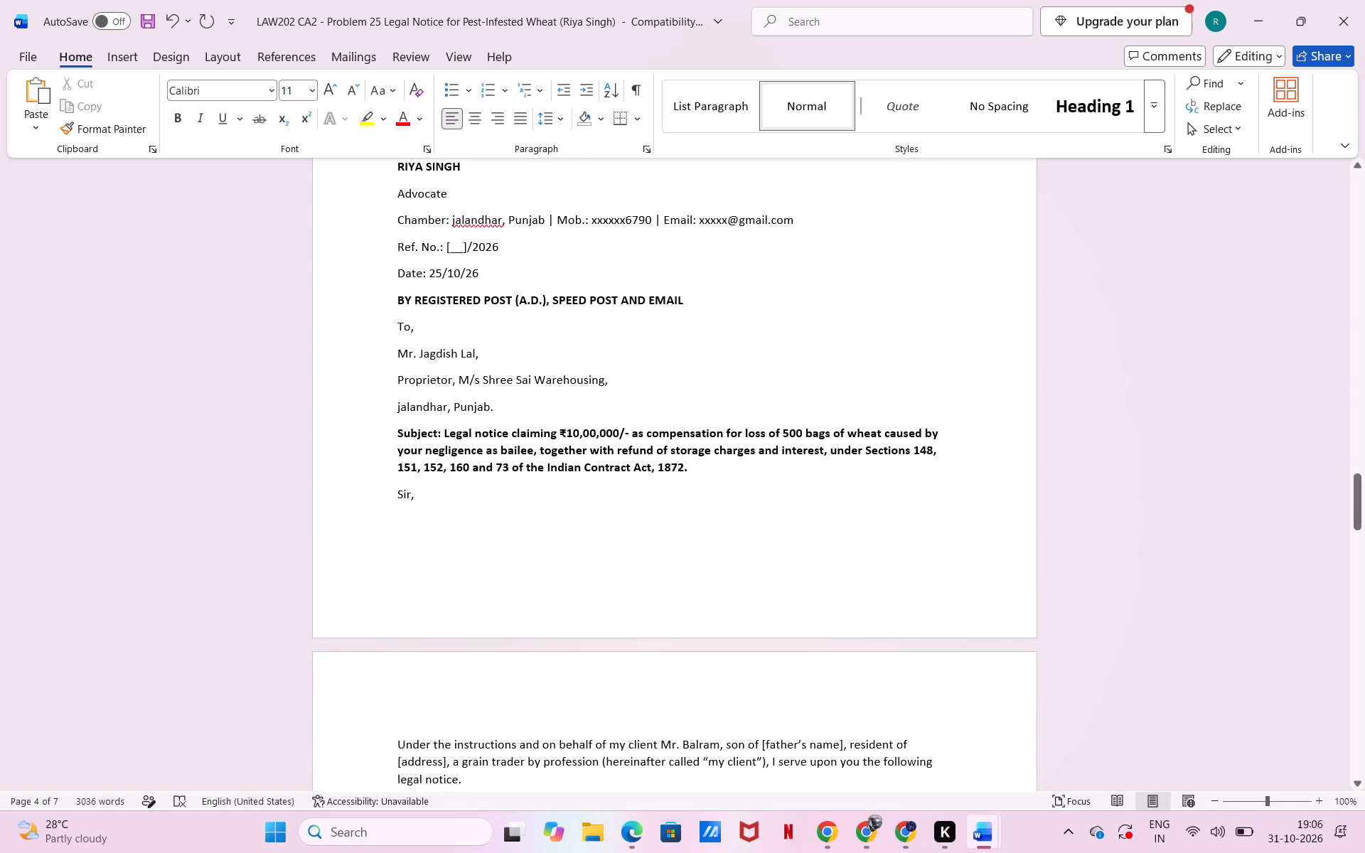
pyautogui.press('BackSpace')
pyautogui.press('BackSpace')
pyautogui.press('BackSpace')
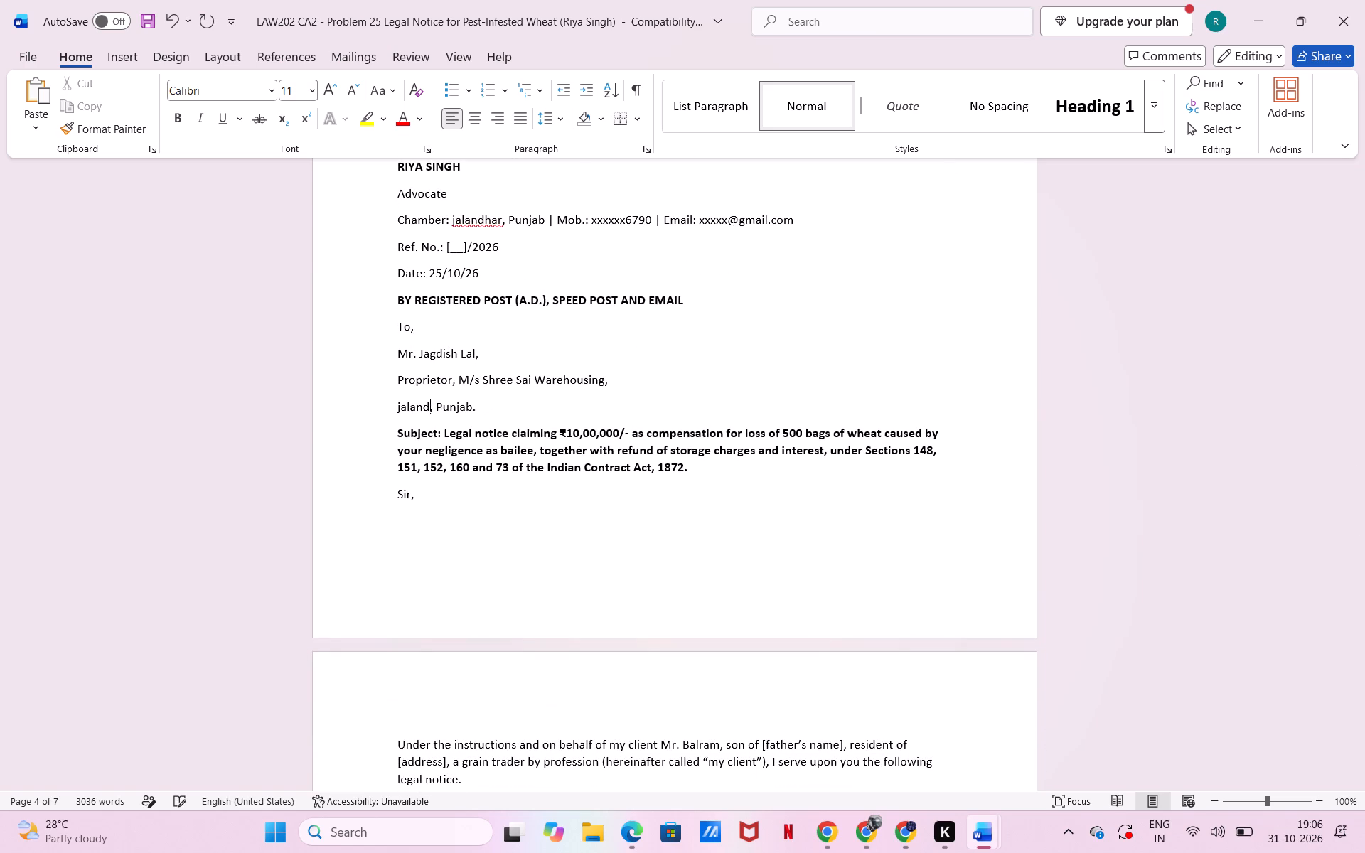
pyautogui.press('BackSpace')
pyautogui.press('BackSpace')
pyautogui.press('BackSpace')
pyautogui.press('BackSpace')
pyautogui.press('BackSpace')
pyautogui.press('BackSpace')
pyautogui.press('p')
pyautogui.write('hagwara')
# Review the rest of the document, from the notice's numbered paragraphs through the Schedule of Annexures and Conclusion to the References.
pyautogui.scroll(-1, 446, 395)
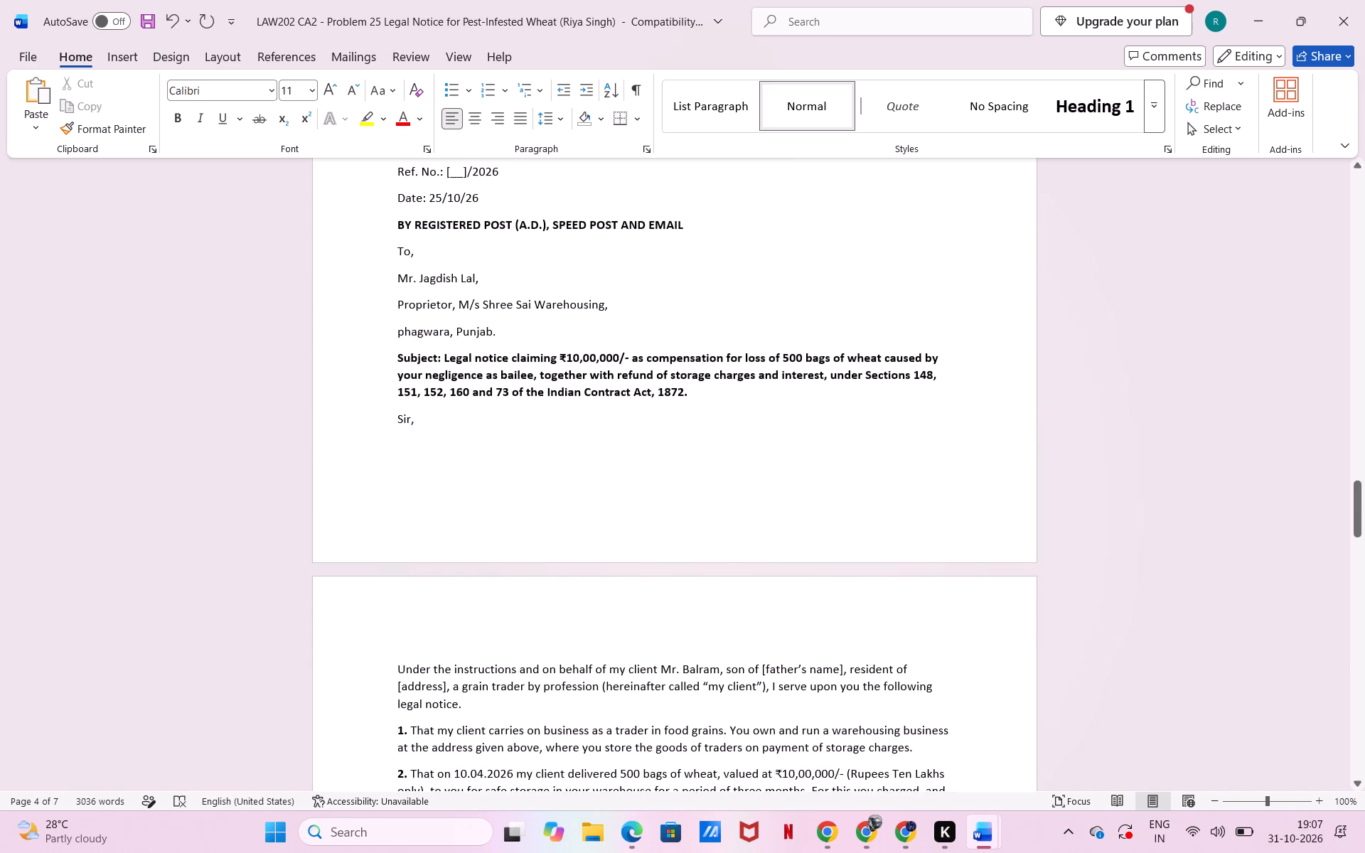
pyautogui.scroll(-2, 446, 395)
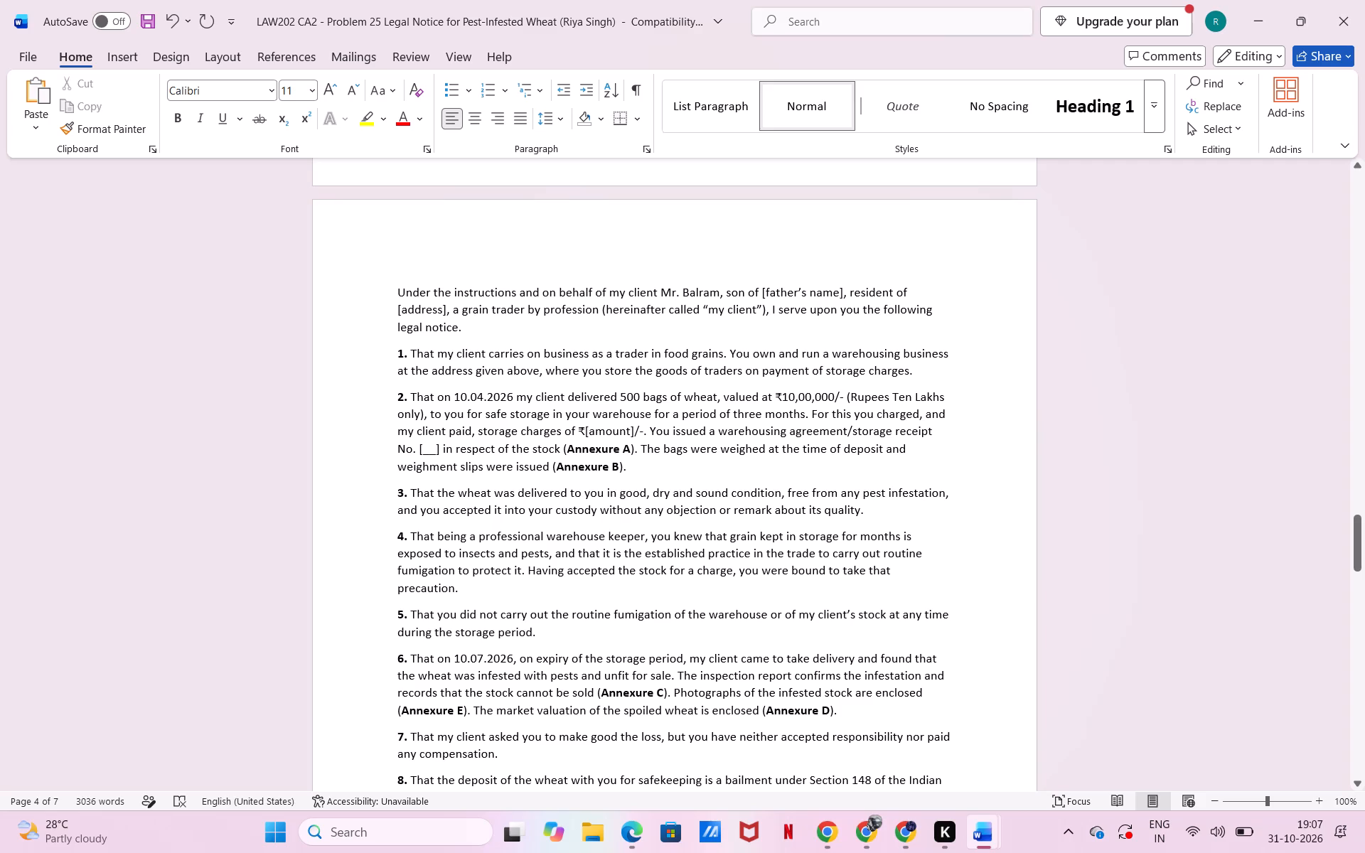
pyautogui.scroll(-2, 446, 395)
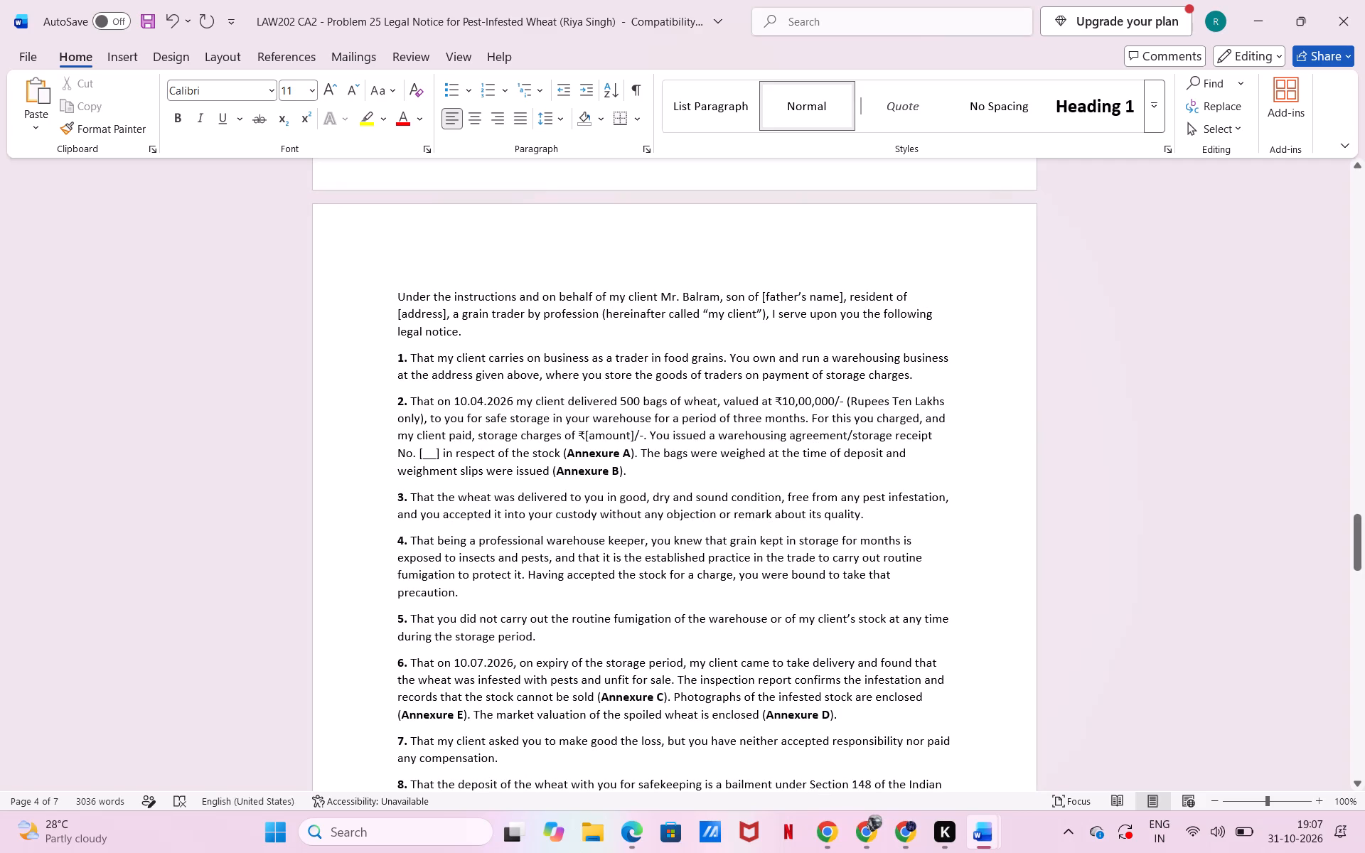
pyautogui.scroll(-1, 446, 395)
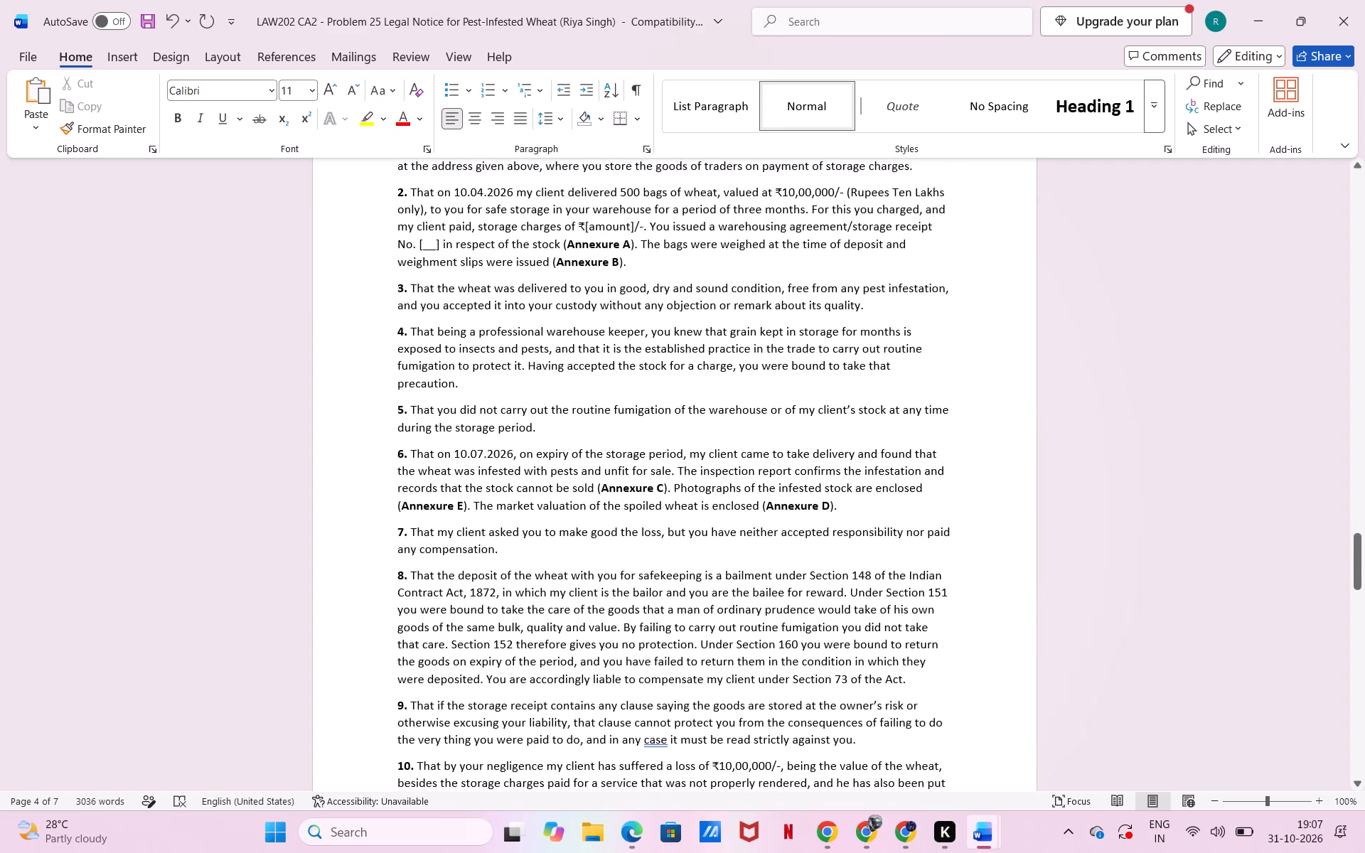
pyautogui.scroll(-3, 446, 395)
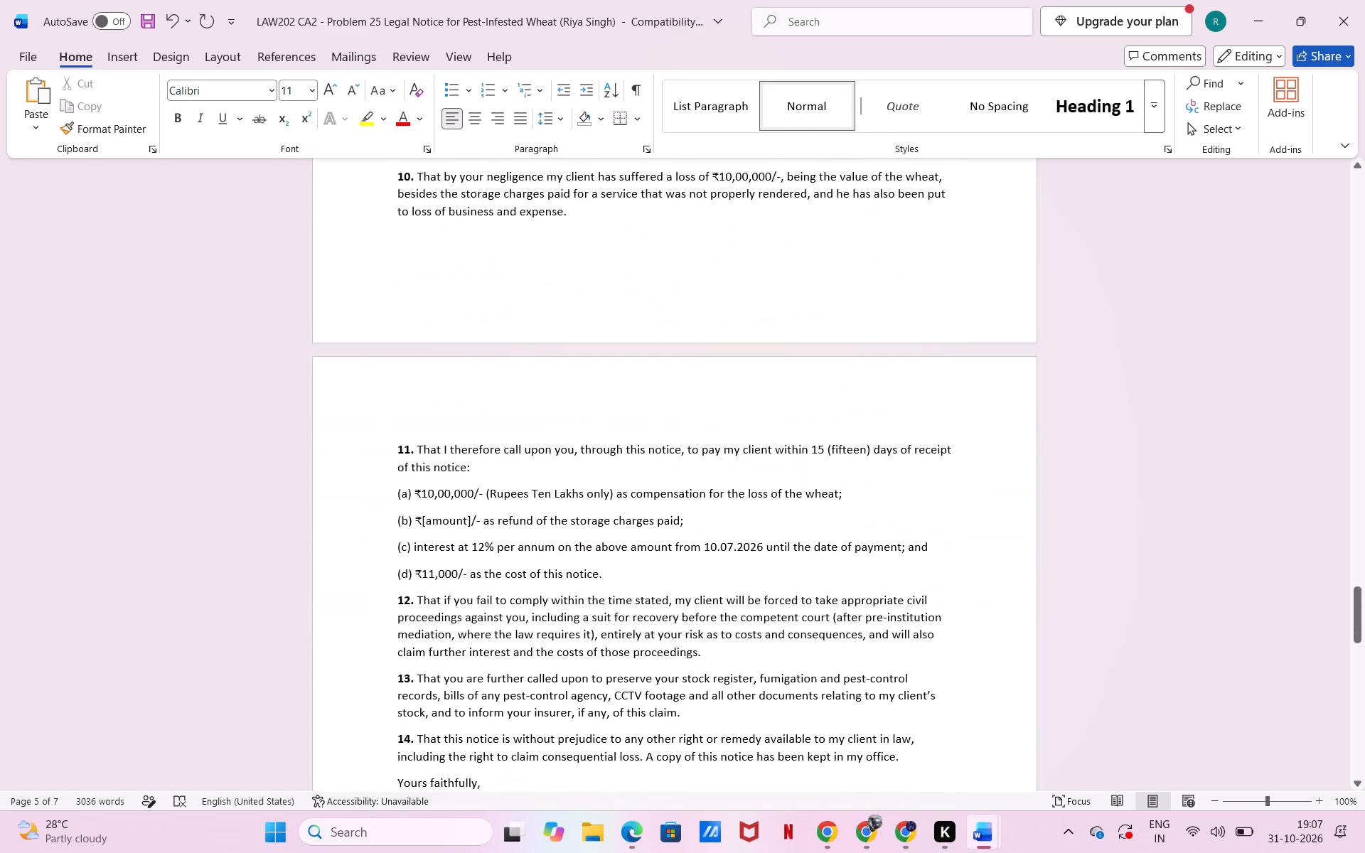
pyautogui.scroll(-5, 446, 395)
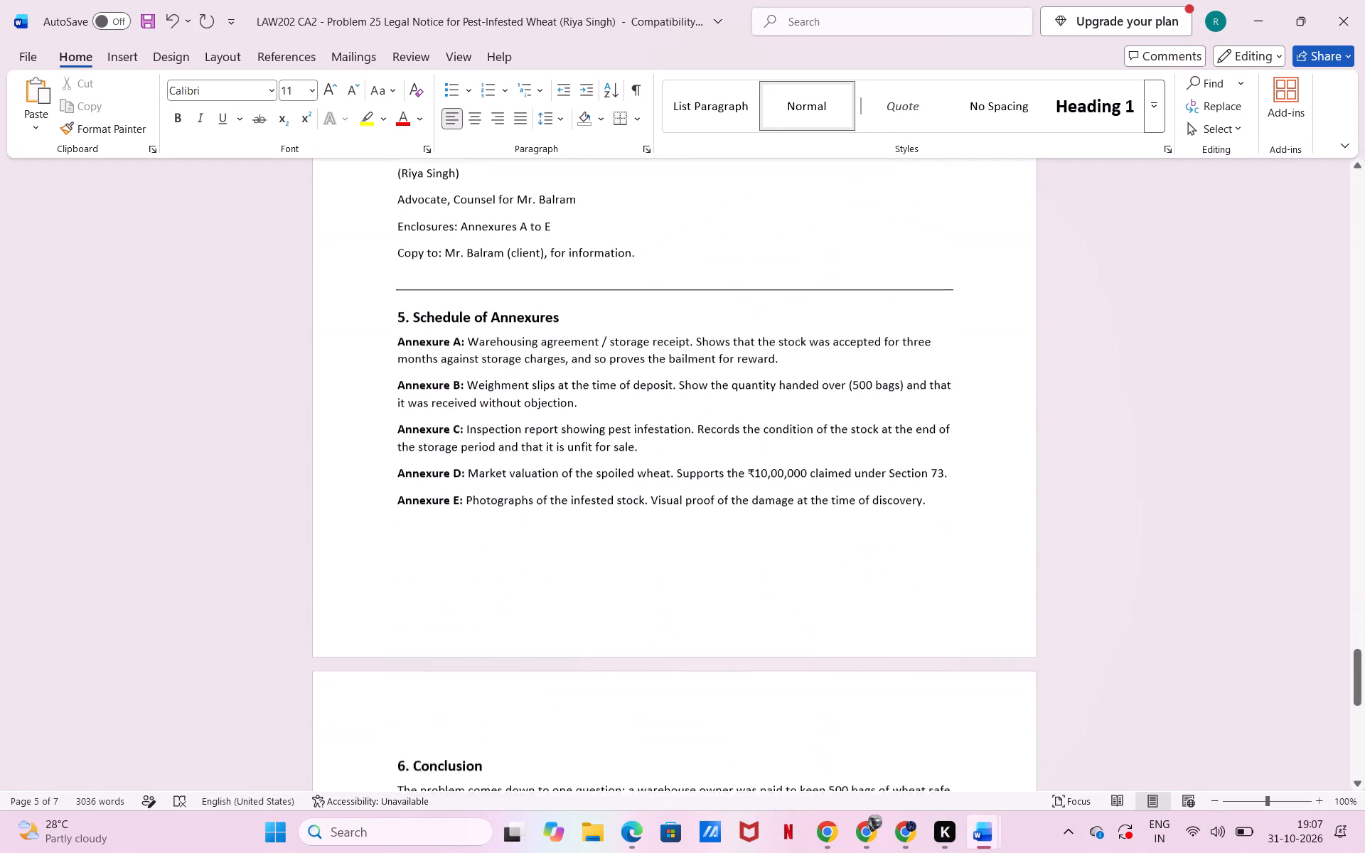
pyautogui.scroll(-6, 446, 395)
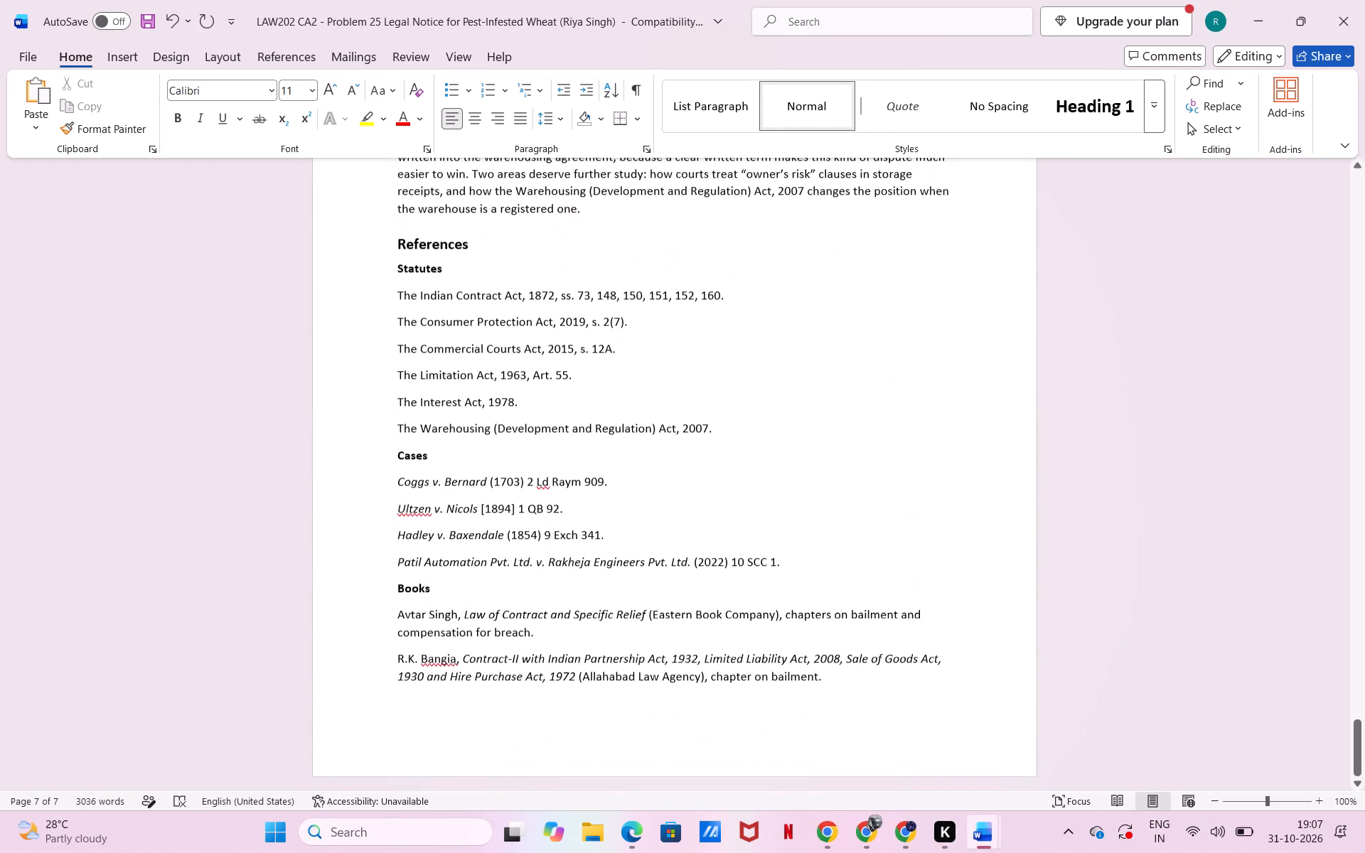
pyautogui.scroll(-4, 446, 395)
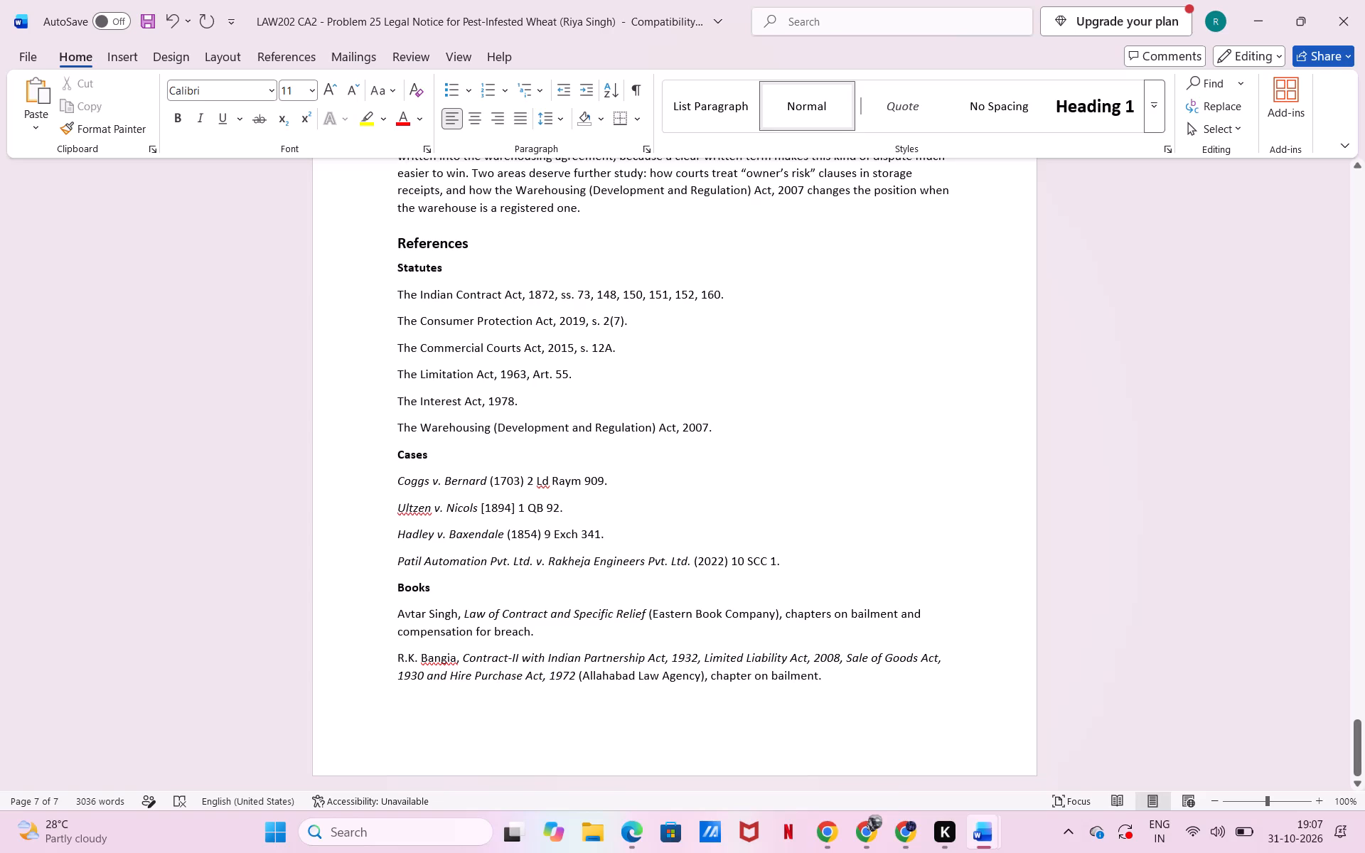
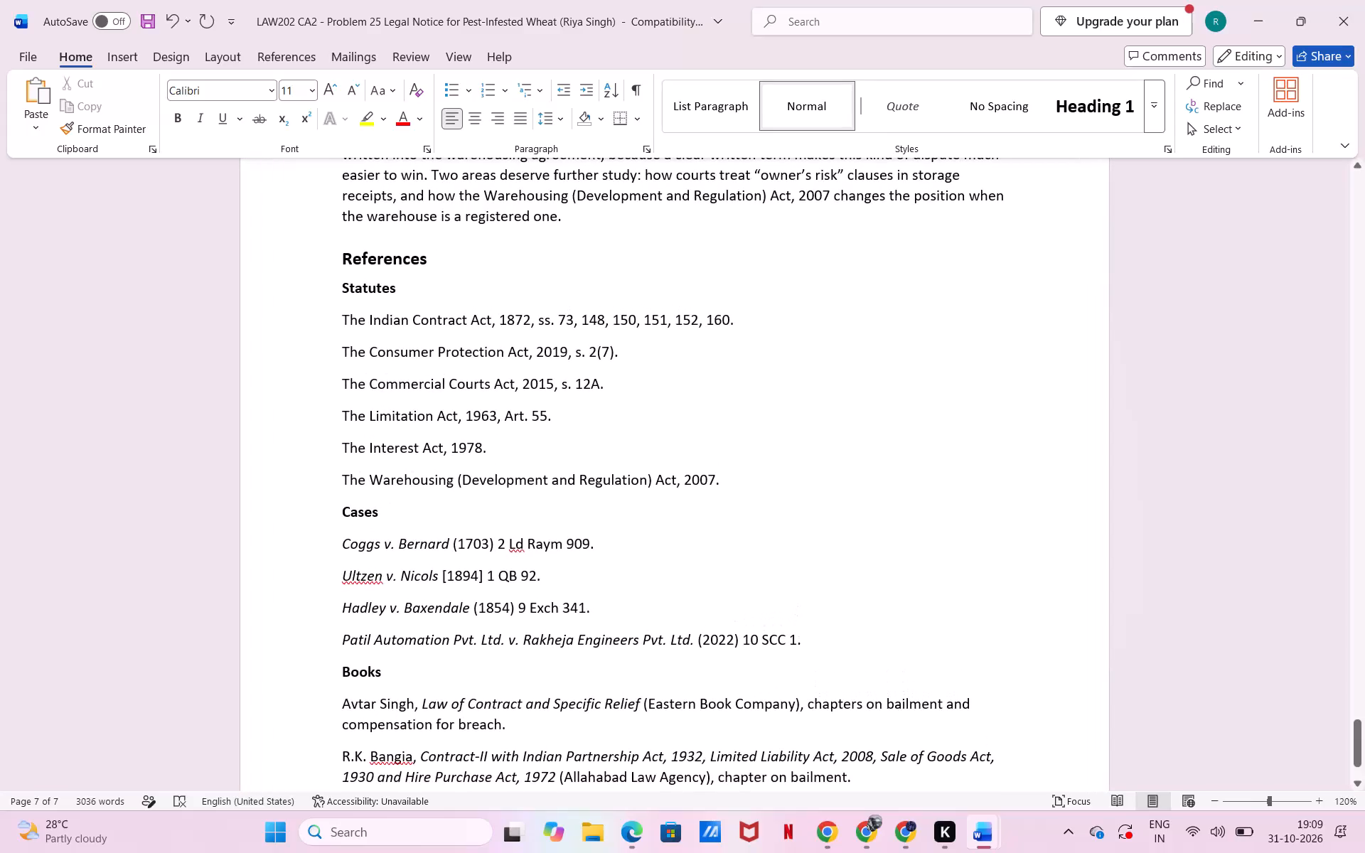
# Check the page layout of the whole document and review it from section 1 to the legal notice's subject line.
pyautogui.keyDown('ctrl'); pyautogui.scroll(-2, 460, 386); pyautogui.keyUp('ctrl')
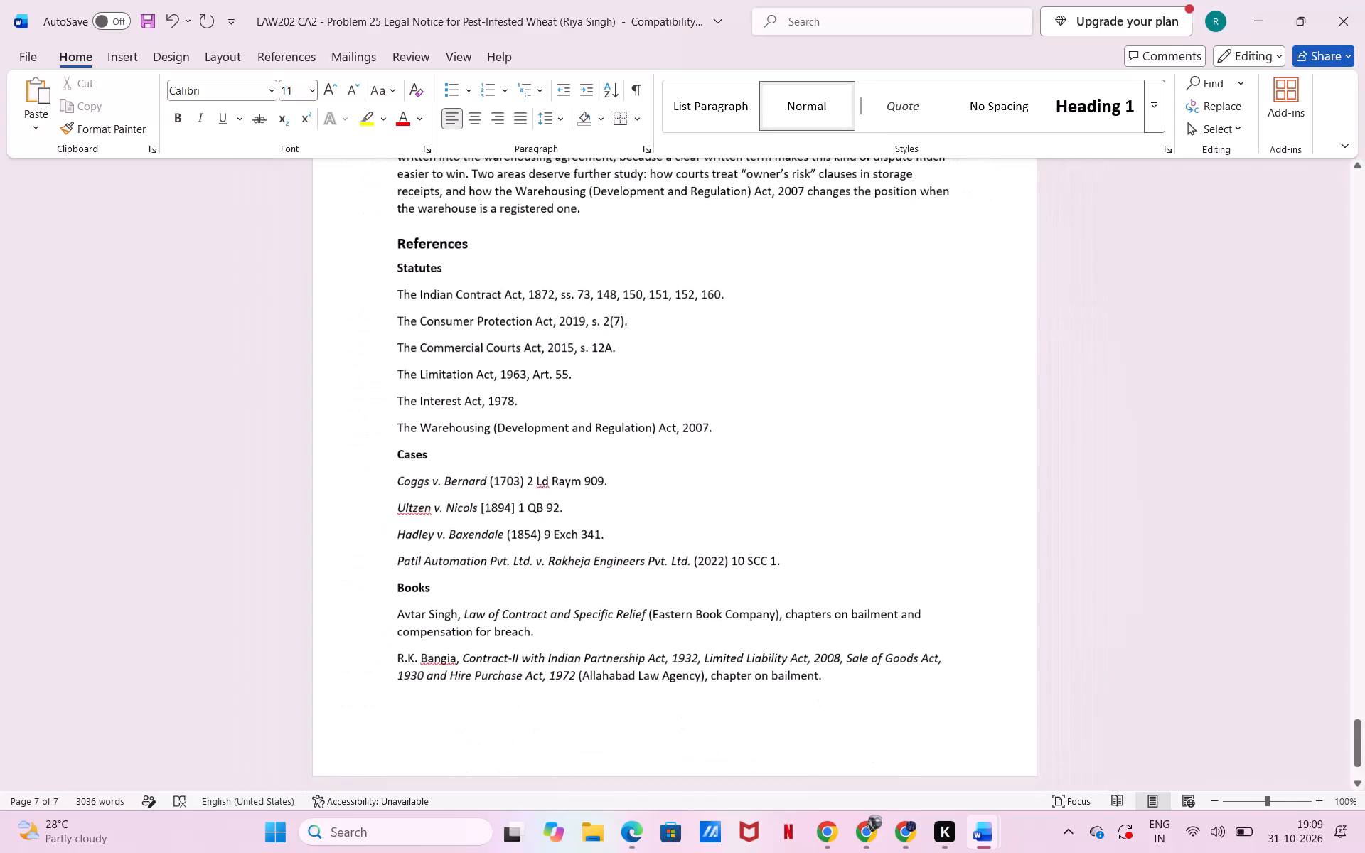
pyautogui.keyDown('ctrl'); pyautogui.scroll(-5, 460, 386); pyautogui.keyUp('ctrl')
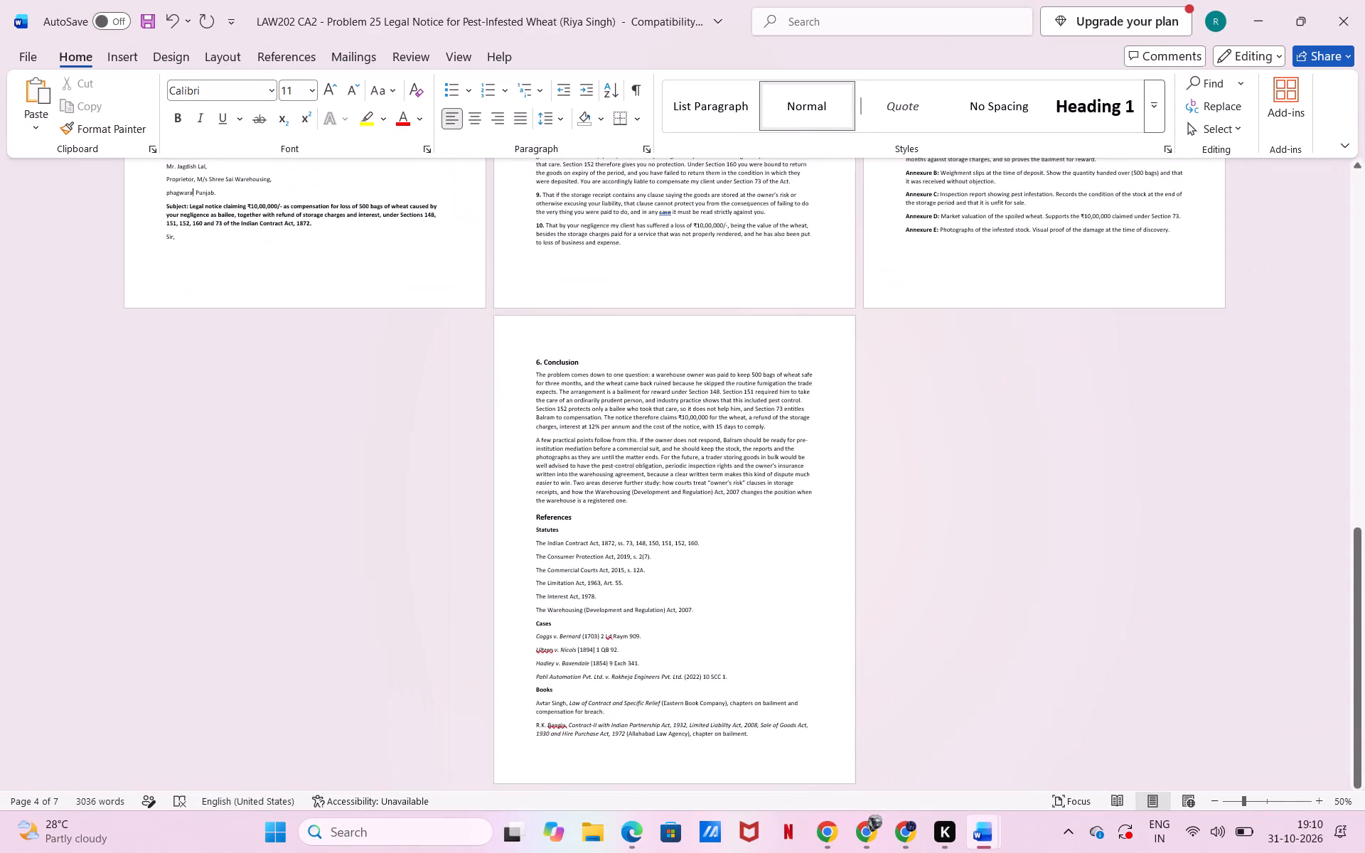
pyautogui.keyDown('ctrl'); pyautogui.scroll(-9, 460, 386); pyautogui.keyUp('ctrl')
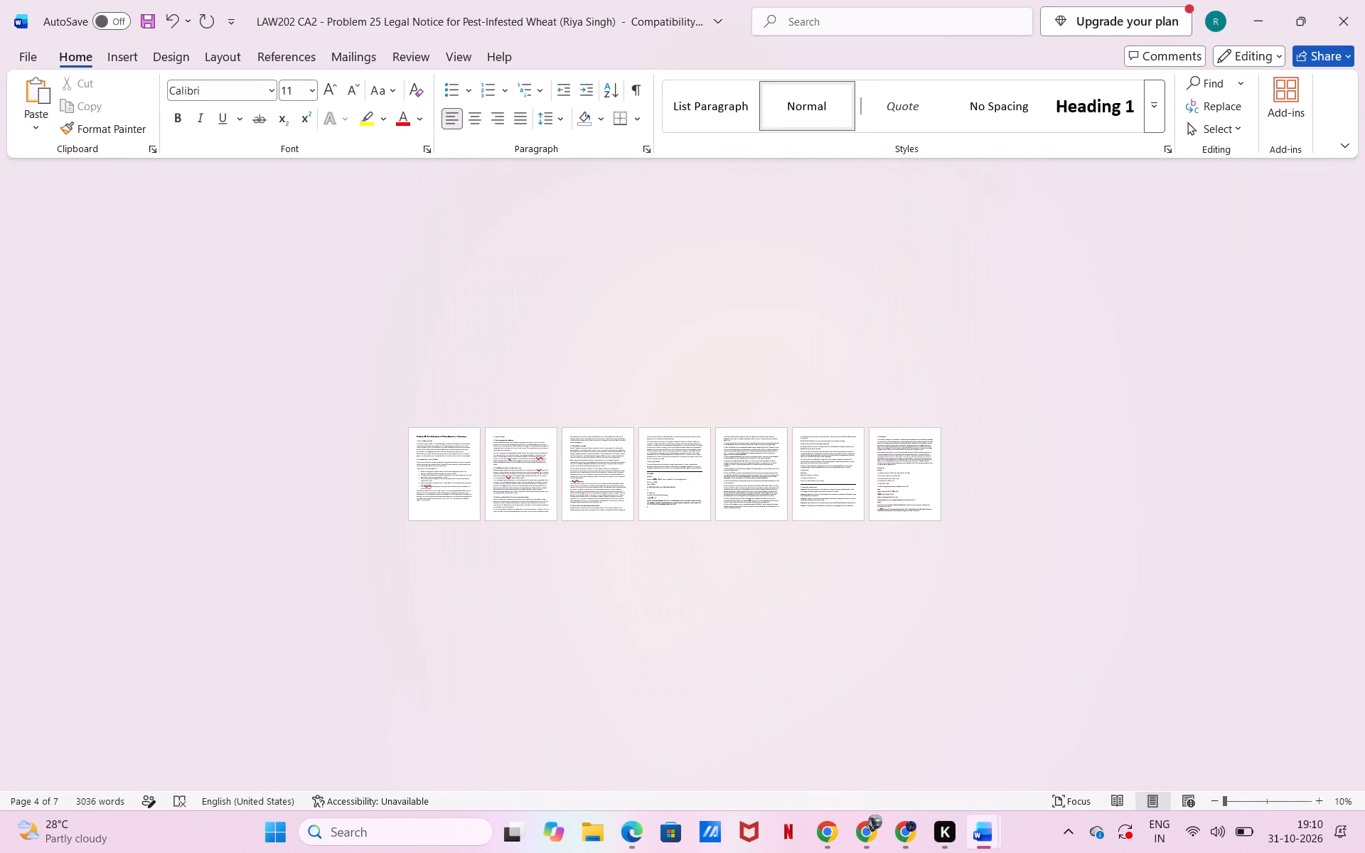
pyautogui.keyDown('ctrl'); pyautogui.scroll(7, 460, 386); pyautogui.keyUp('ctrl')
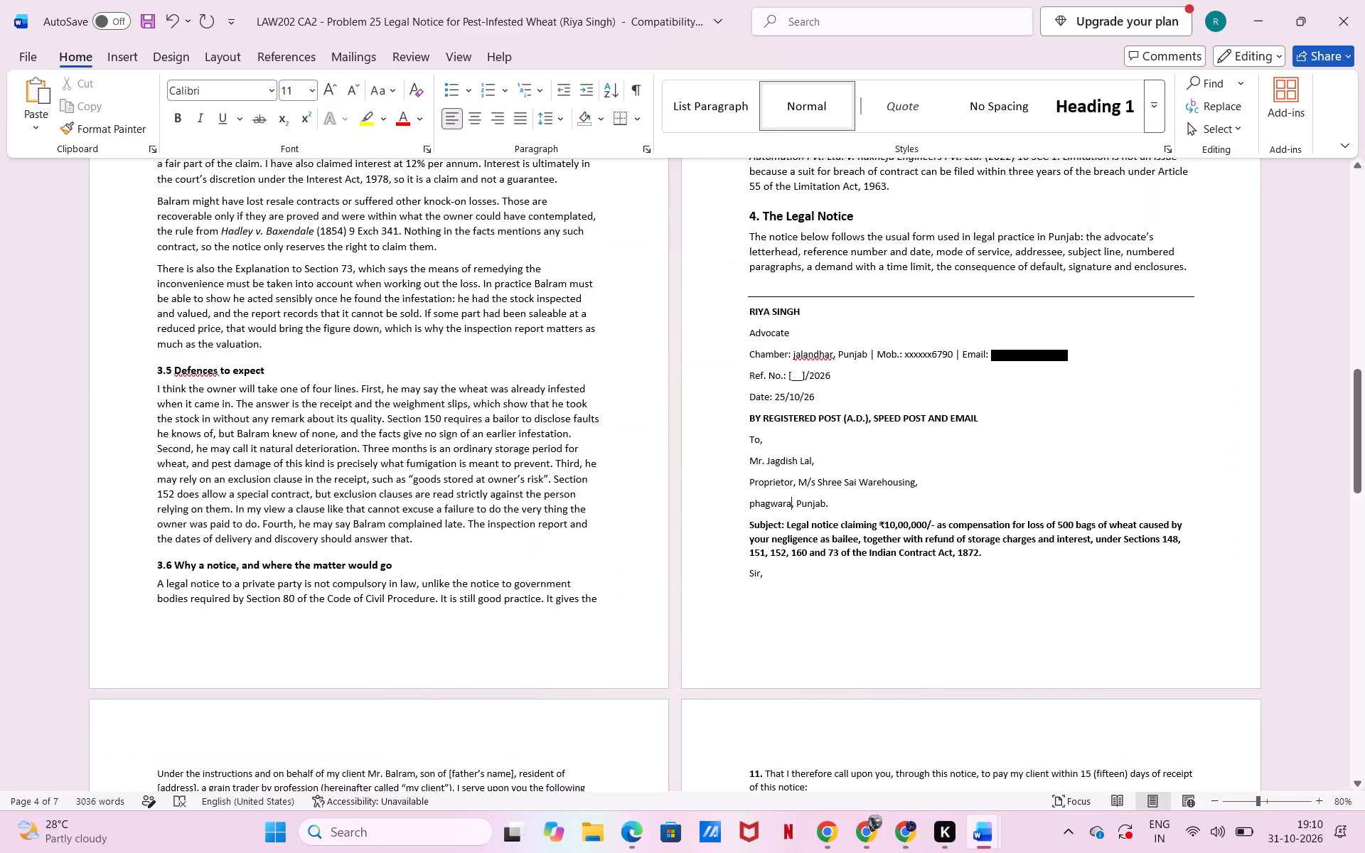
pyautogui.keyDown('ctrl'); pyautogui.scroll(3, 460, 386); pyautogui.keyUp('ctrl')
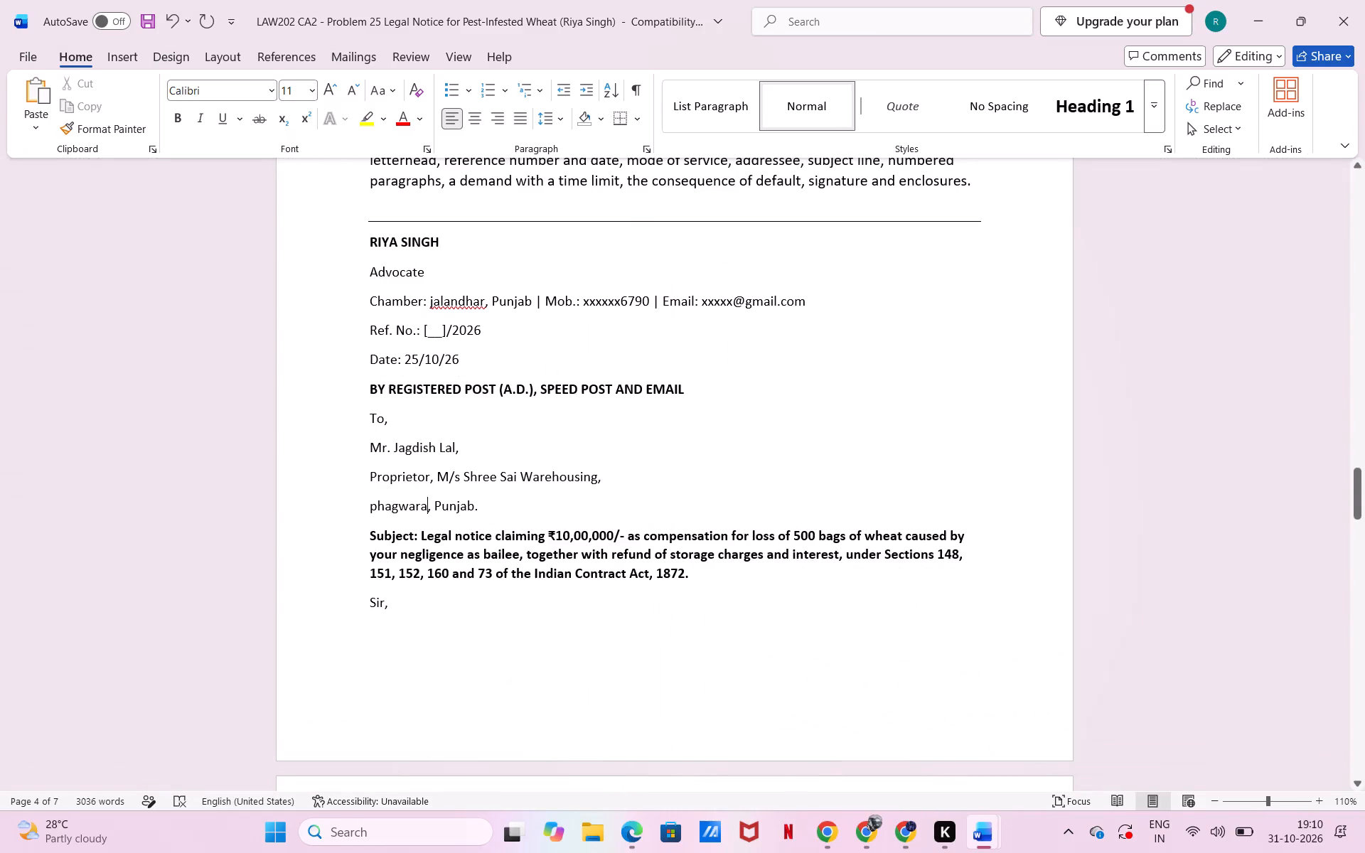
pyautogui.scroll(10, 460, 386)
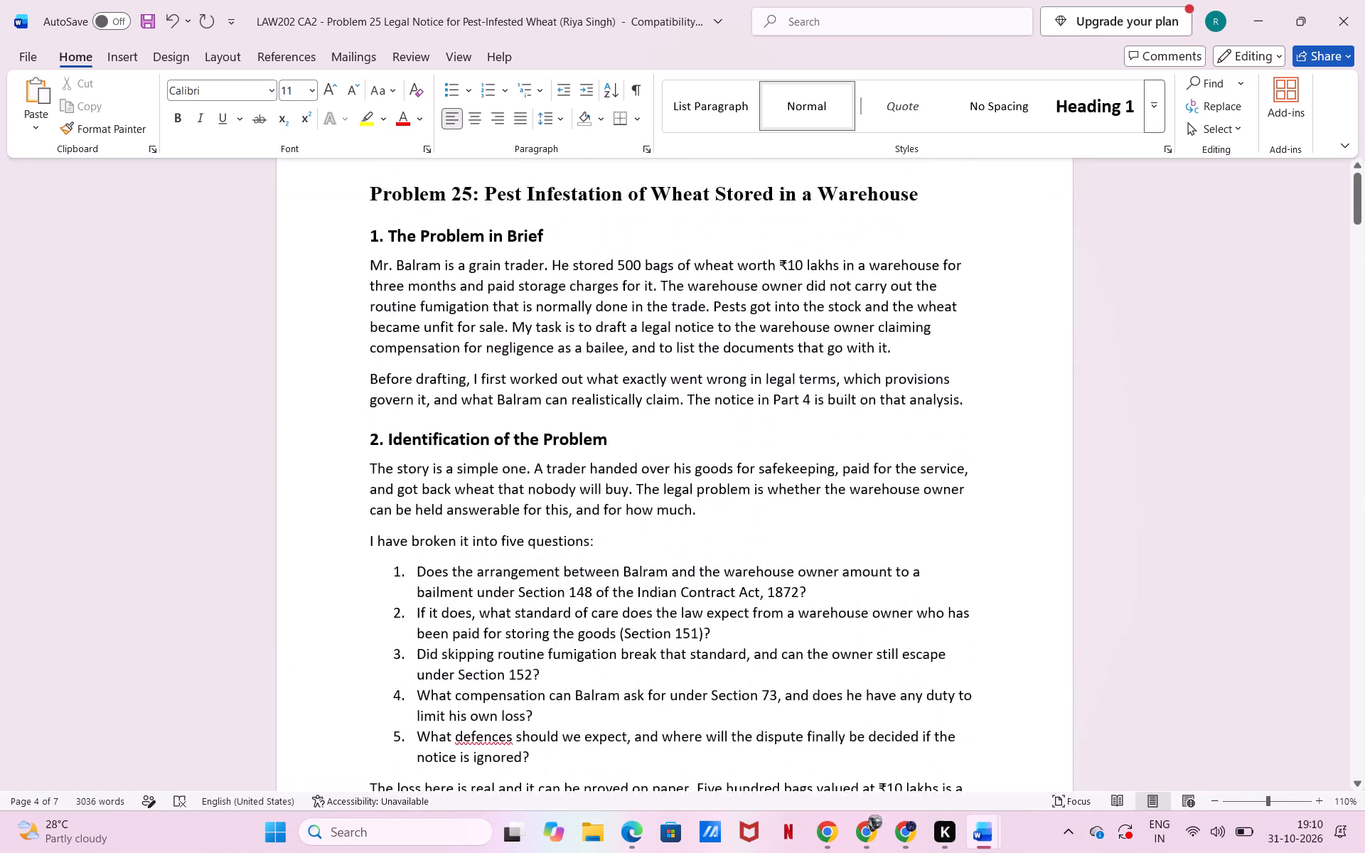
pyautogui.scroll(-3, 460, 386)
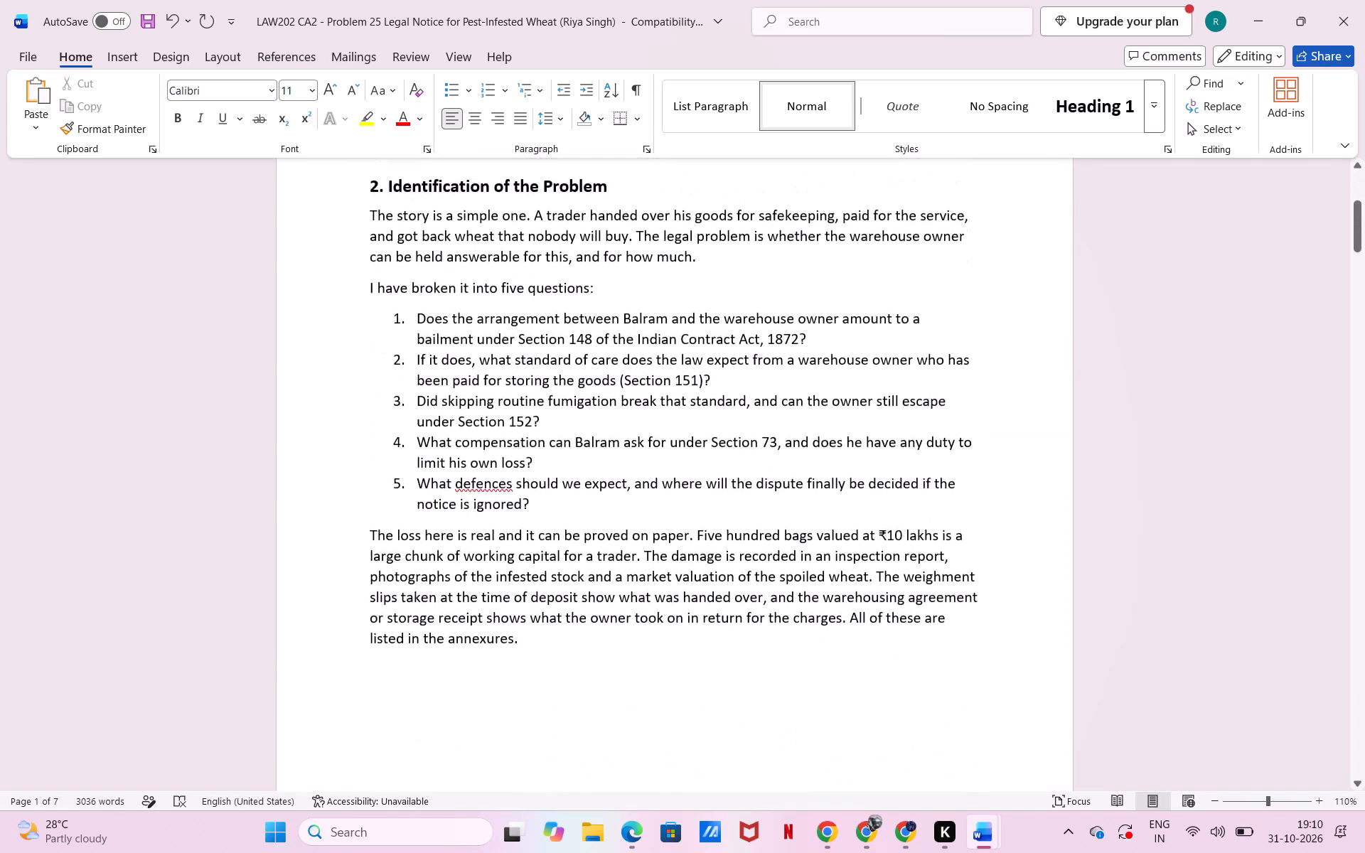
pyautogui.scroll(-8, 460, 386)
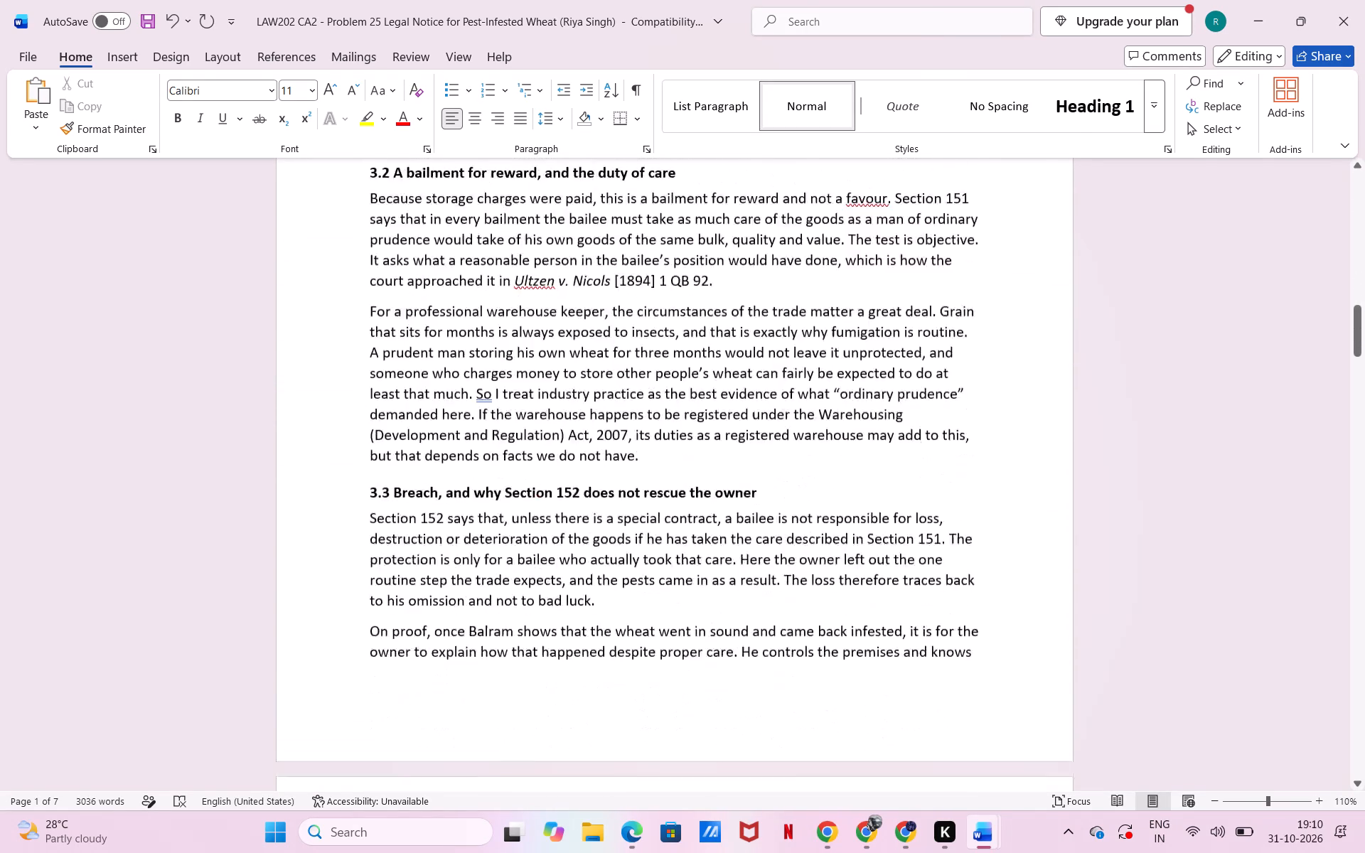
pyautogui.scroll(-7, 460, 386)
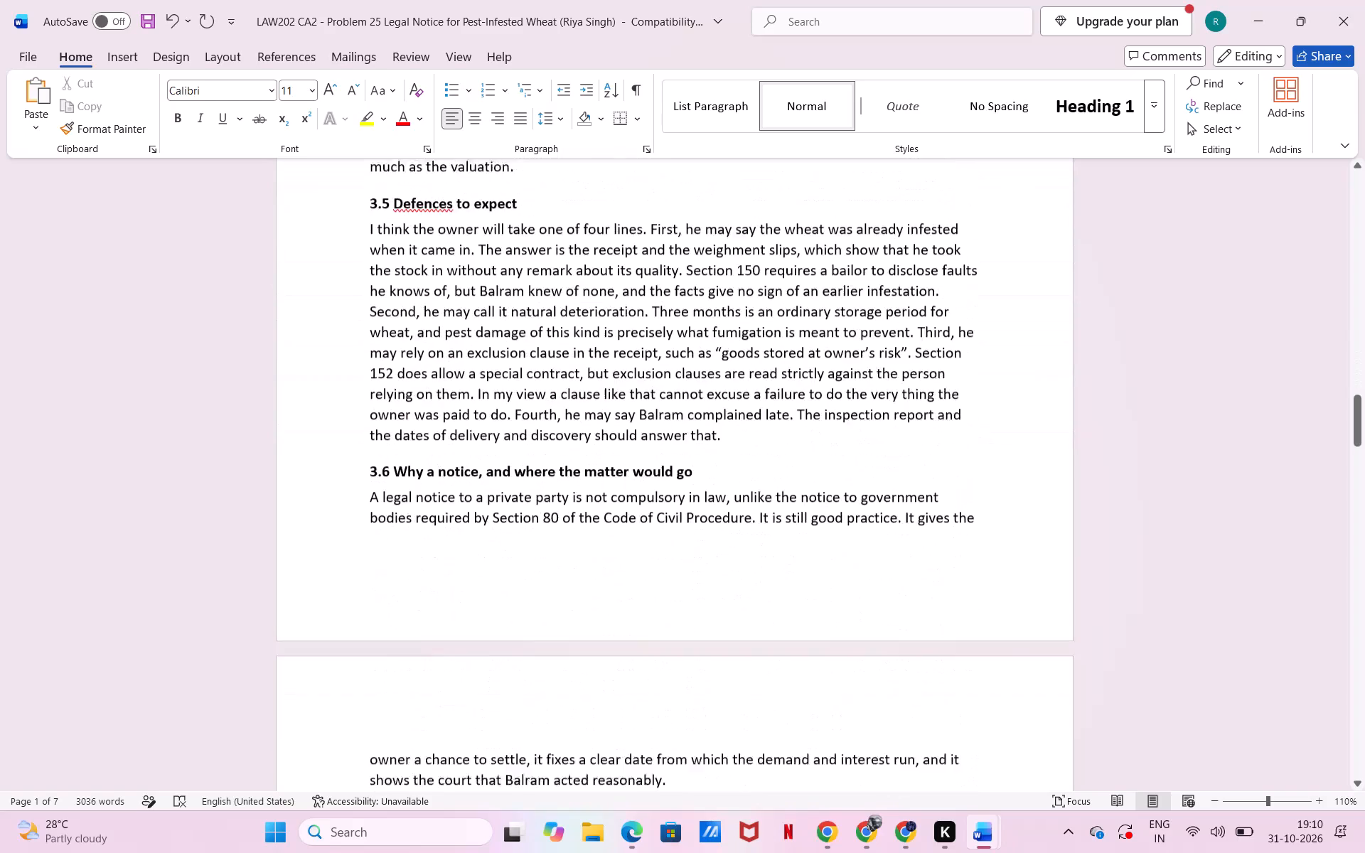
pyautogui.scroll(-6, 460, 386)
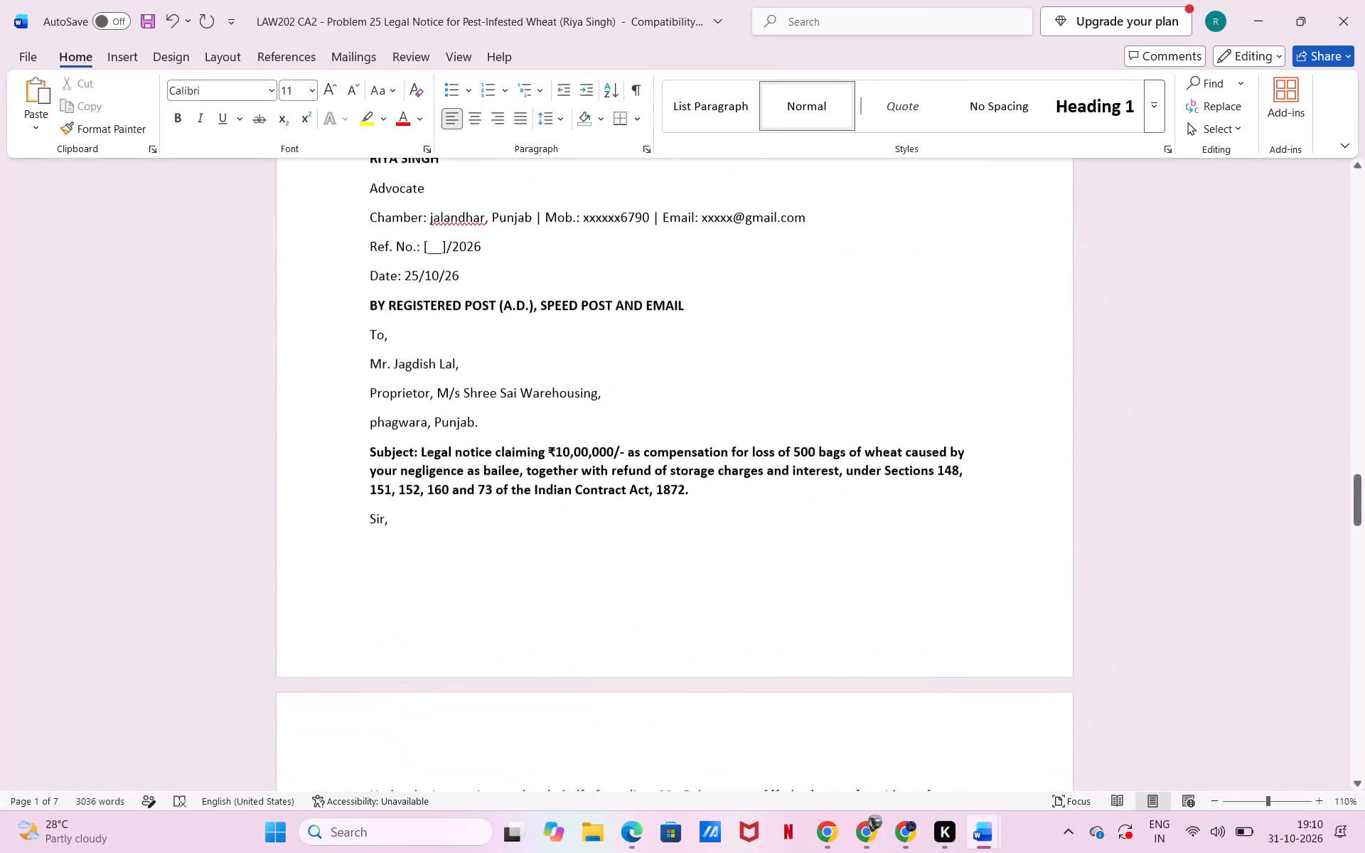
# Set all text from the advocate's letterhead in section 4 to the end of the References to 12 pt.
pyautogui.scroll(1, 460, 386)
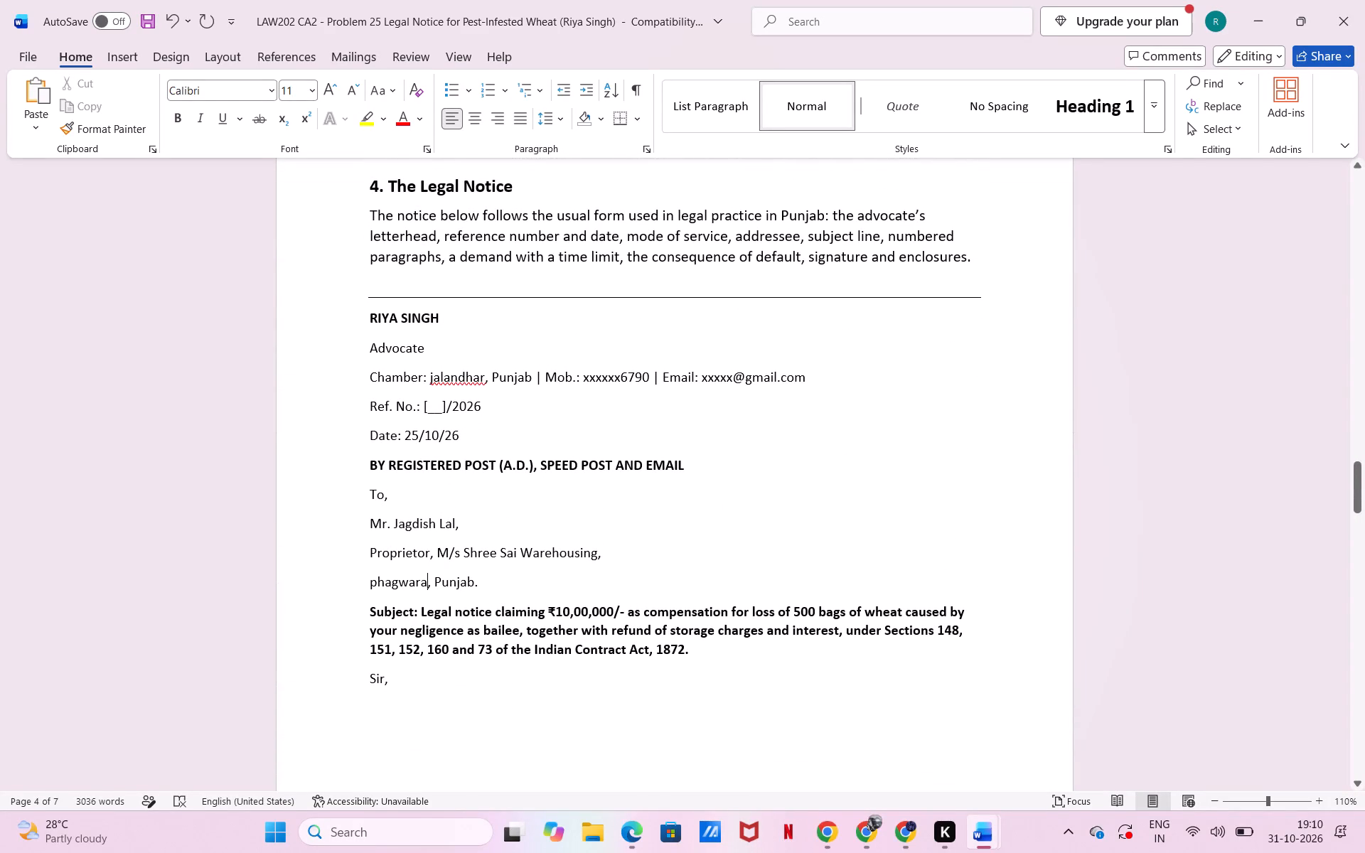
pyautogui.moveTo(372, 309); pyautogui.dragTo(626, 825)
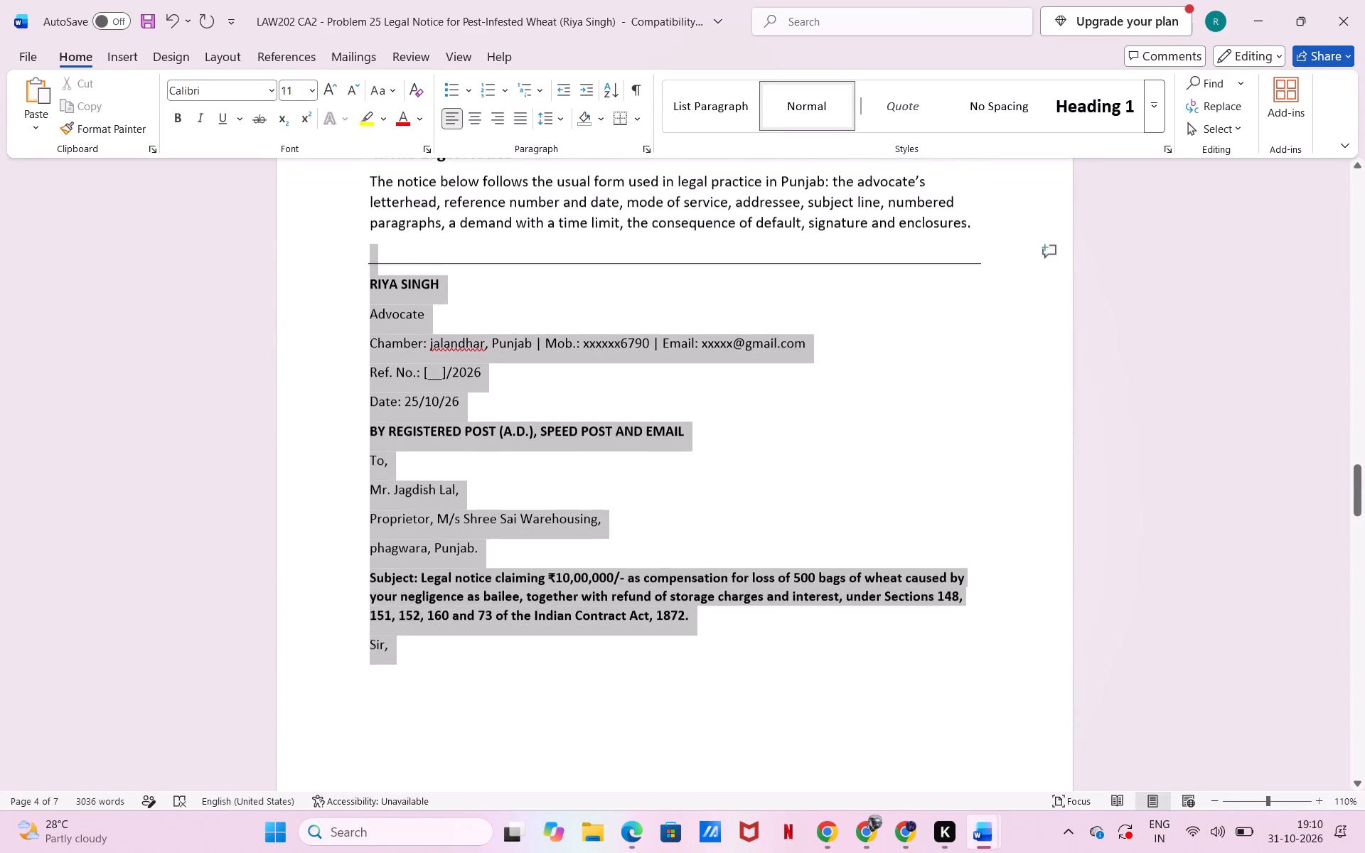
pyautogui.moveTo(626, 825); pyautogui.dragTo(633, 852)
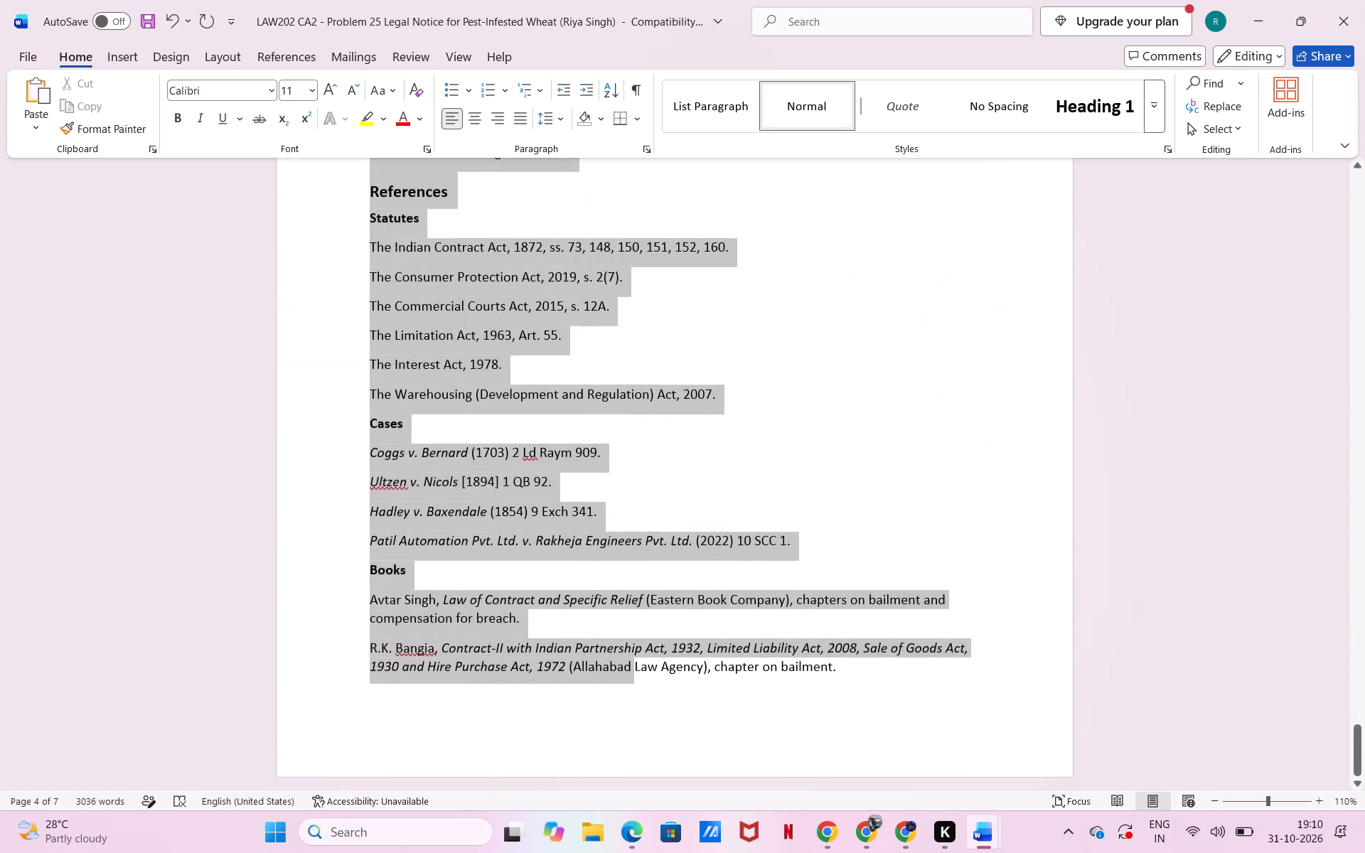
pyautogui.moveTo(633, 852); pyautogui.dragTo(854, 846)
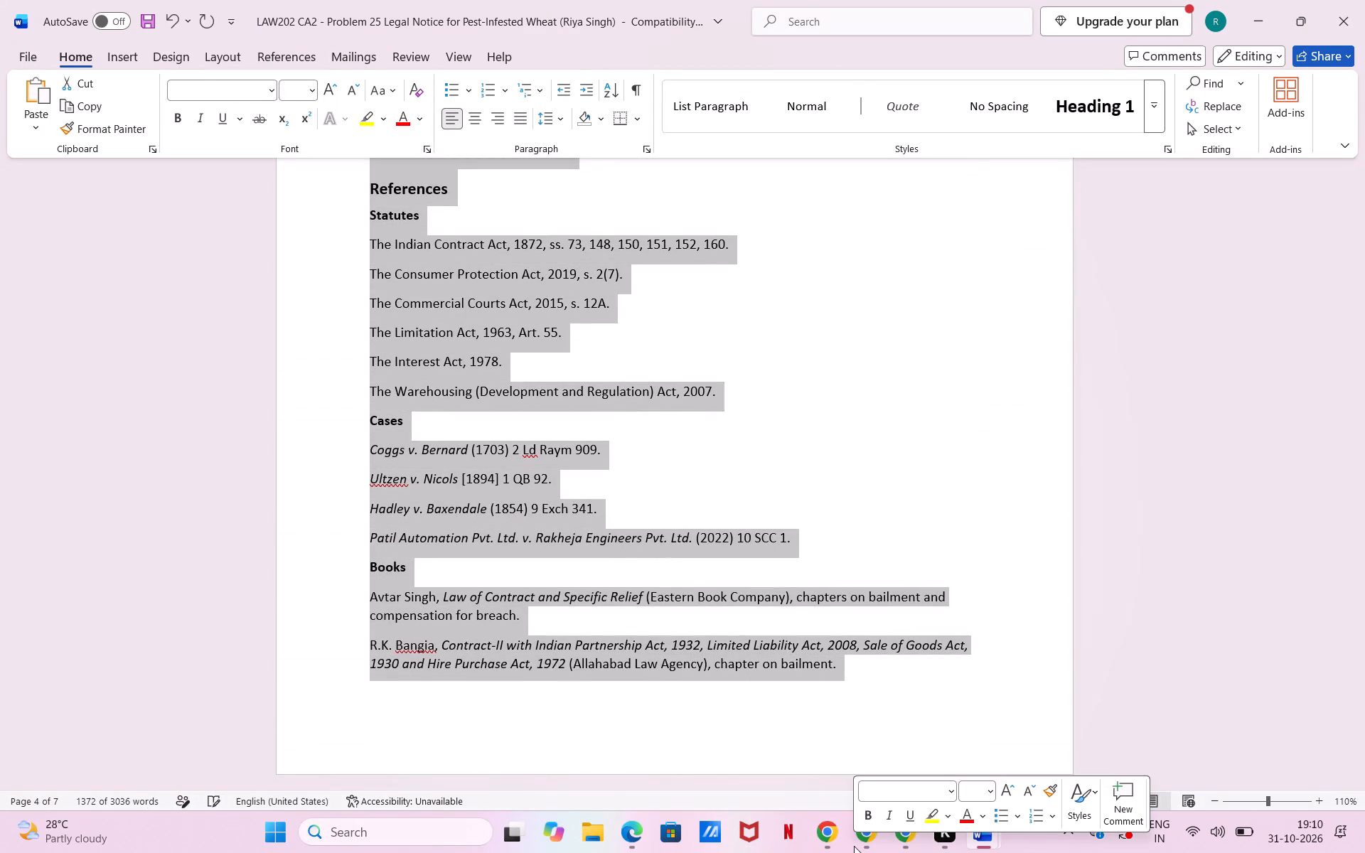
pyautogui.click(990, 788)
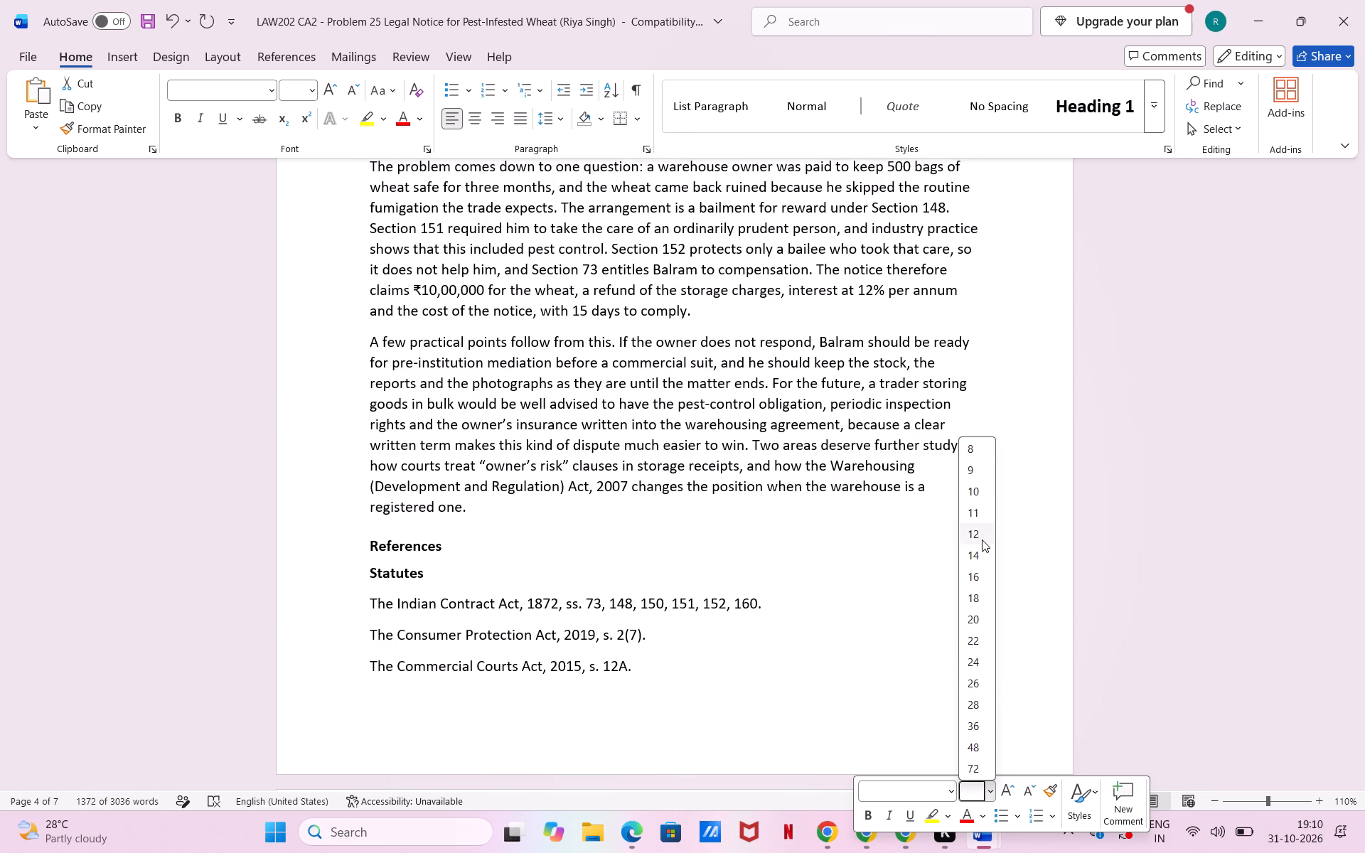
pyautogui.click(982, 539)
pyautogui.click(982, 539)
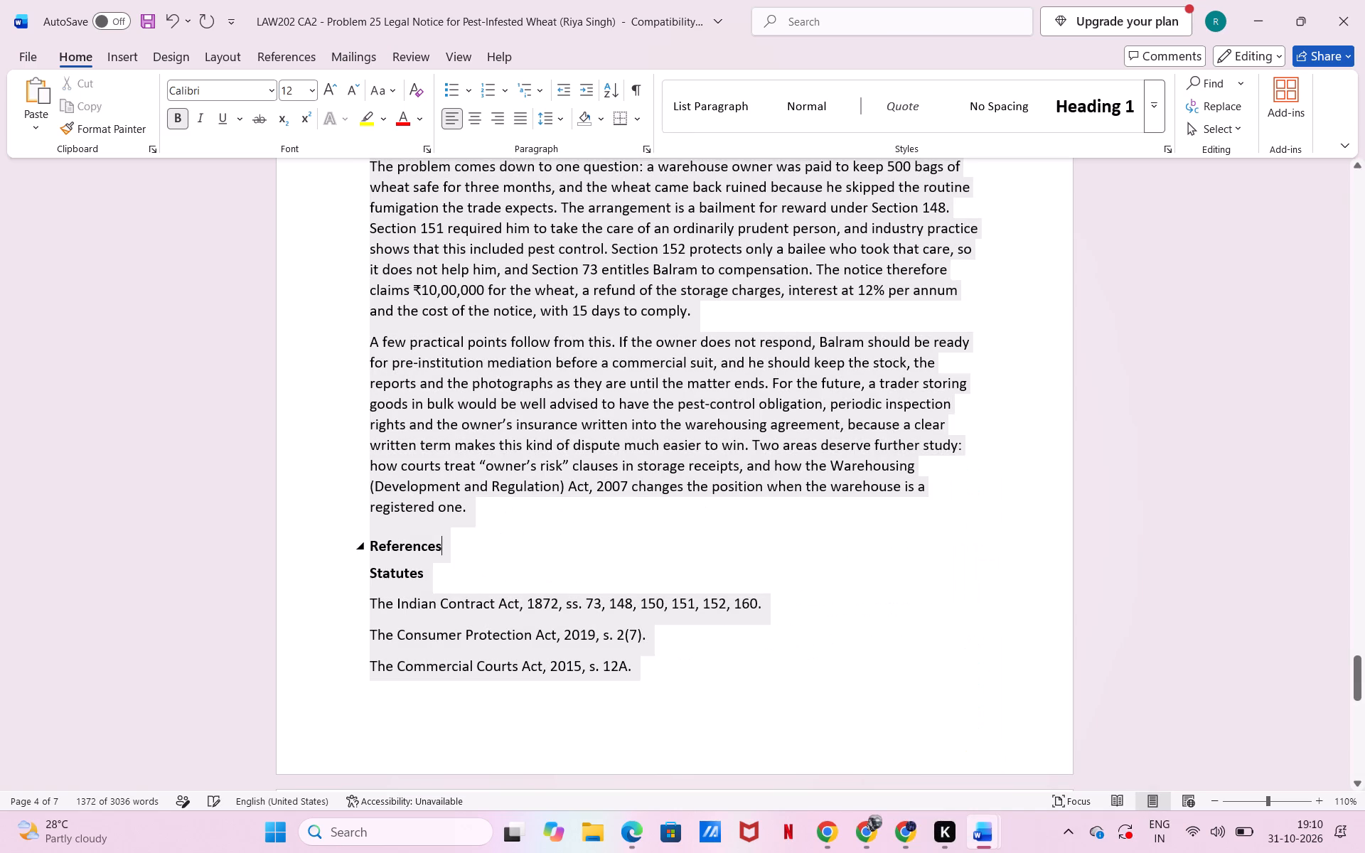
# Check the text formatting from the Conclusion back to section 3.4 and forward again to the notice's letterhead and addressee block.
pyautogui.scroll(2, 715, 365)
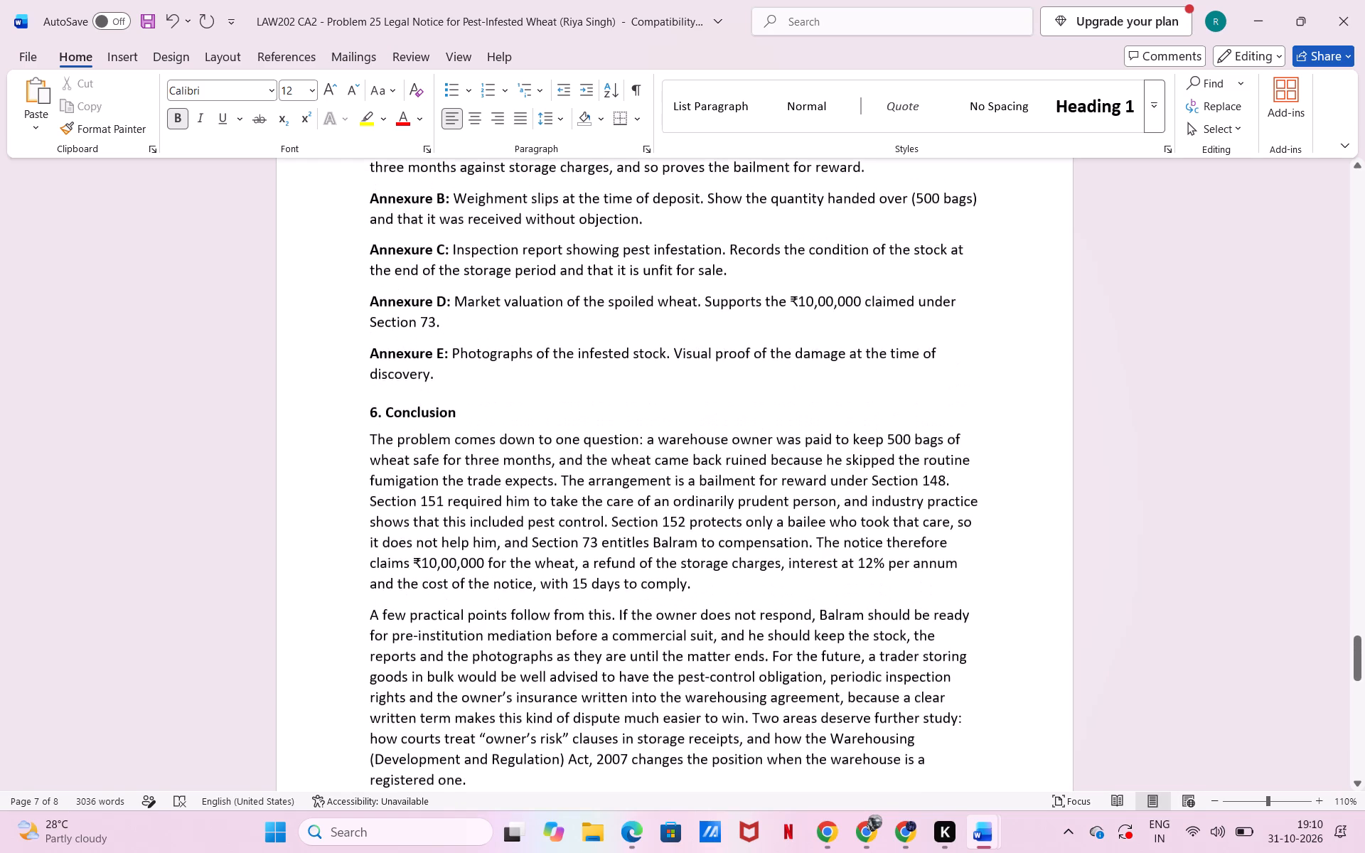
pyautogui.scroll(3, 715, 365)
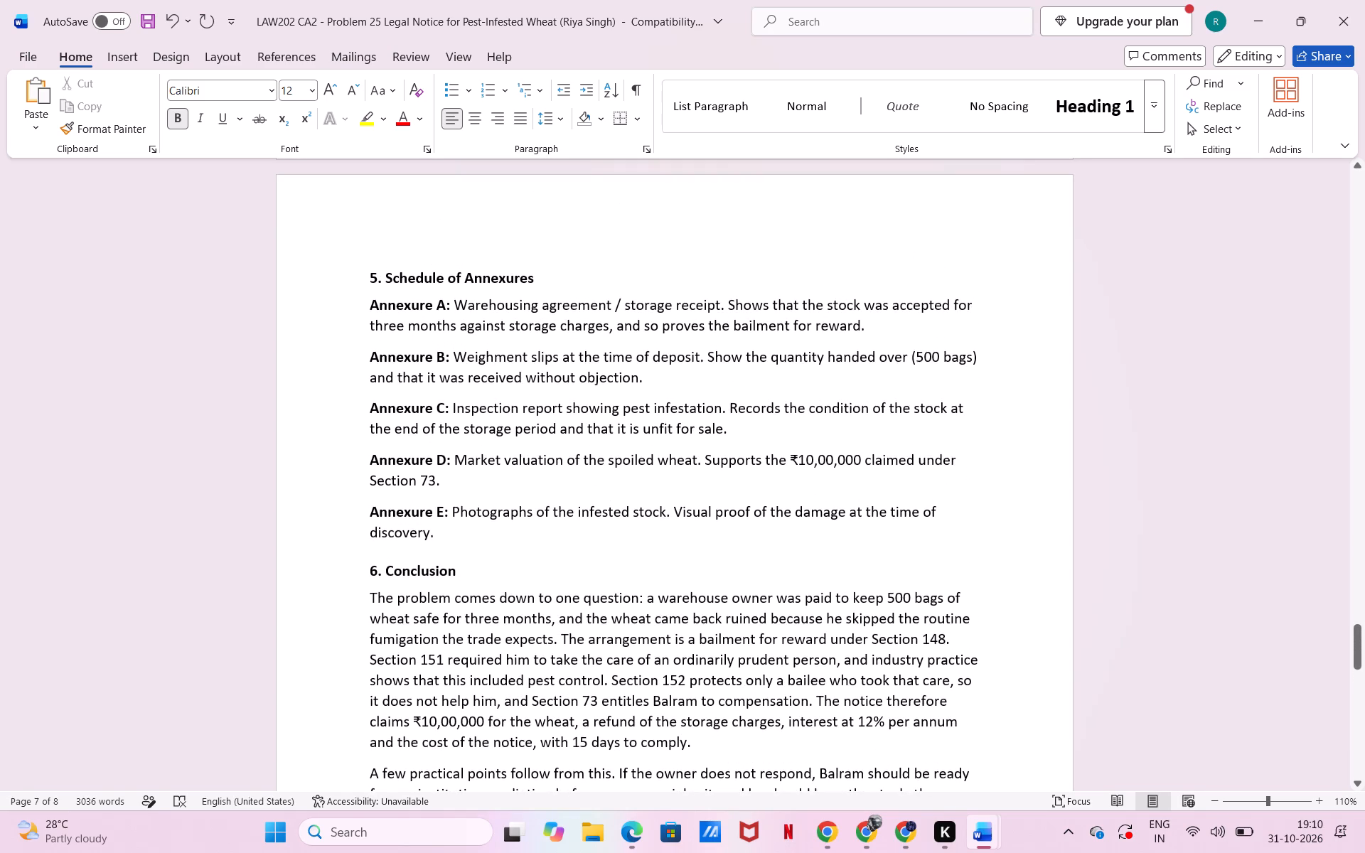
pyautogui.scroll(11, 715, 365)
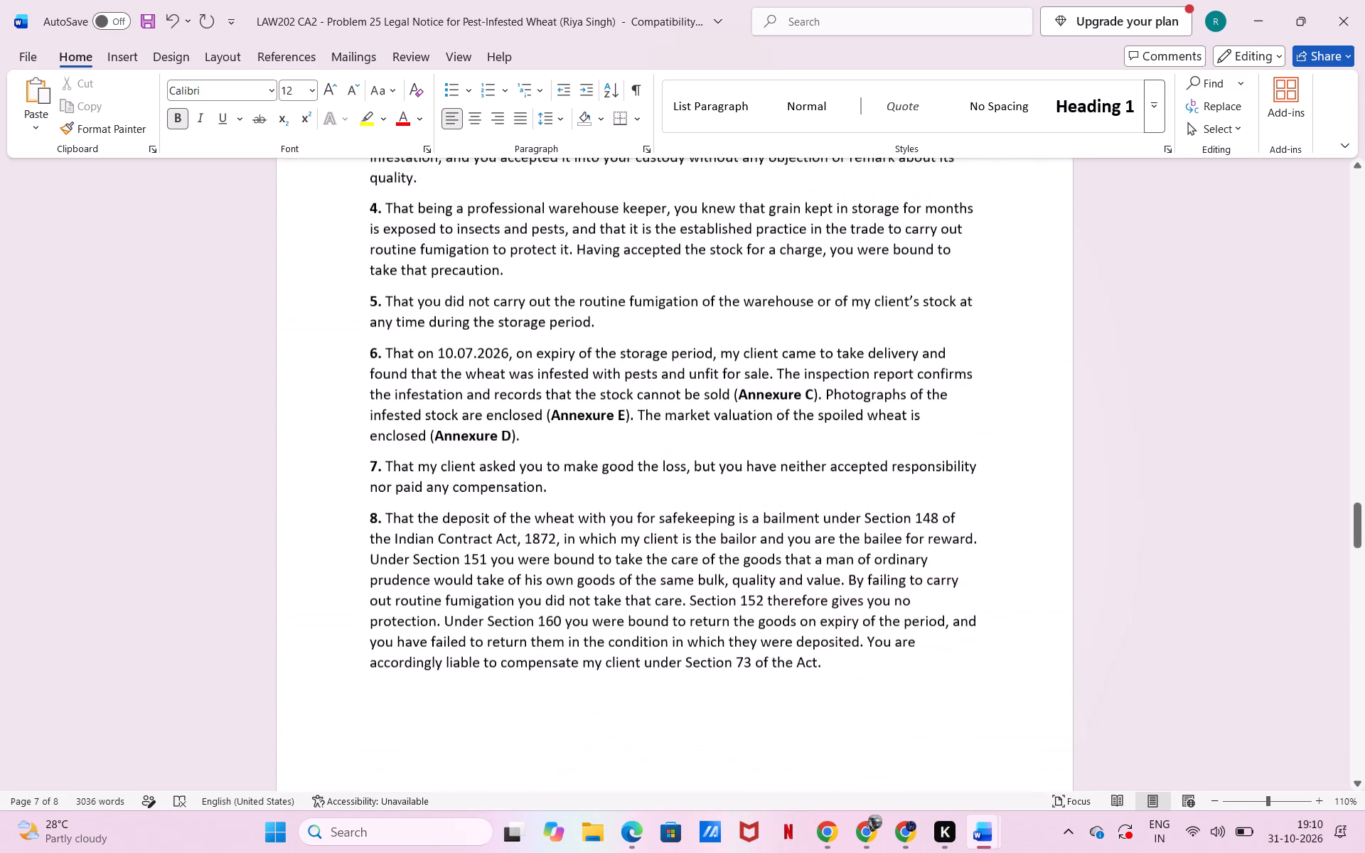
pyautogui.scroll(8, 715, 365)
pyautogui.rightClick(715, 365)
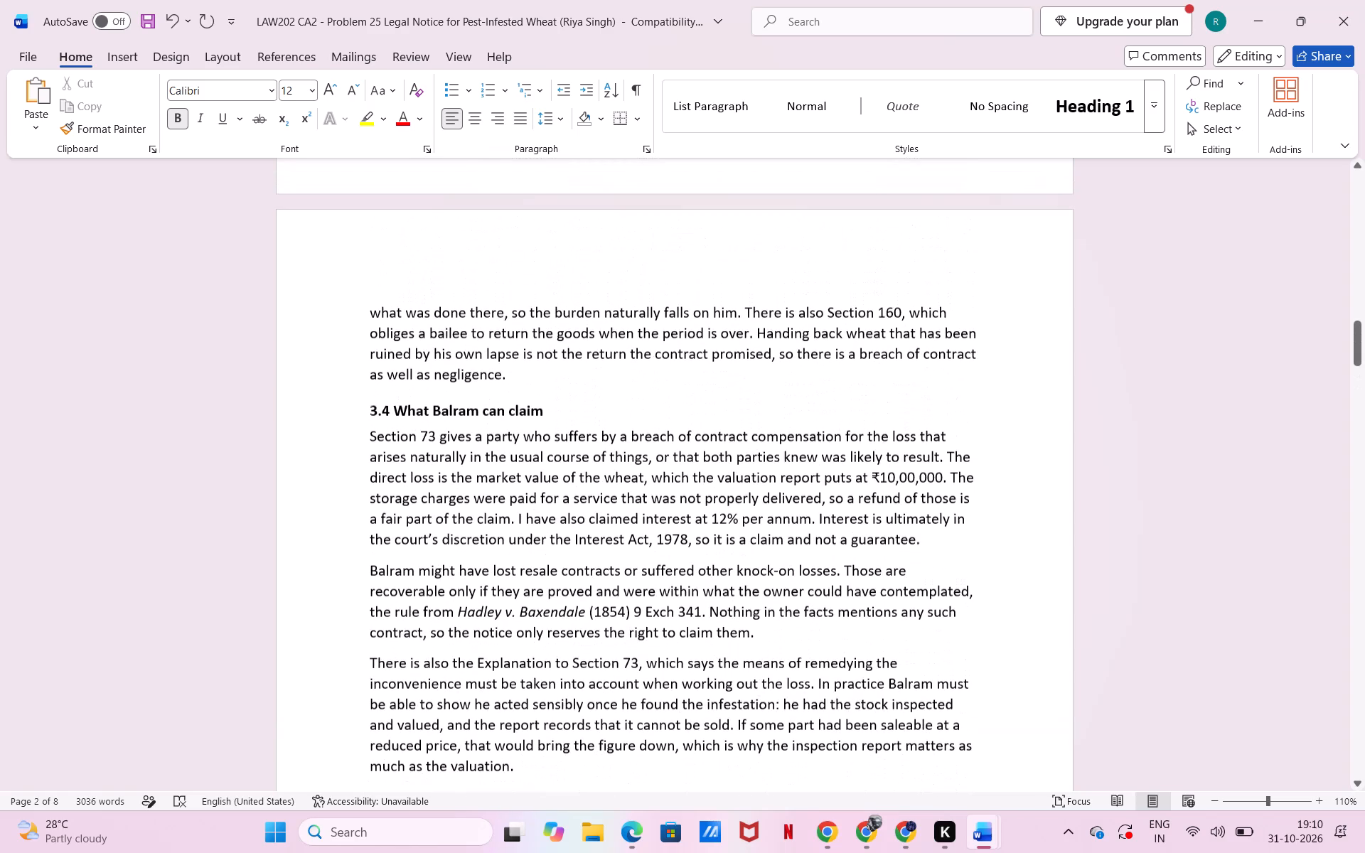
pyautogui.keyDown('ctrl'); pyautogui.scroll(-4, 715, 365); pyautogui.keyUp('ctrl')
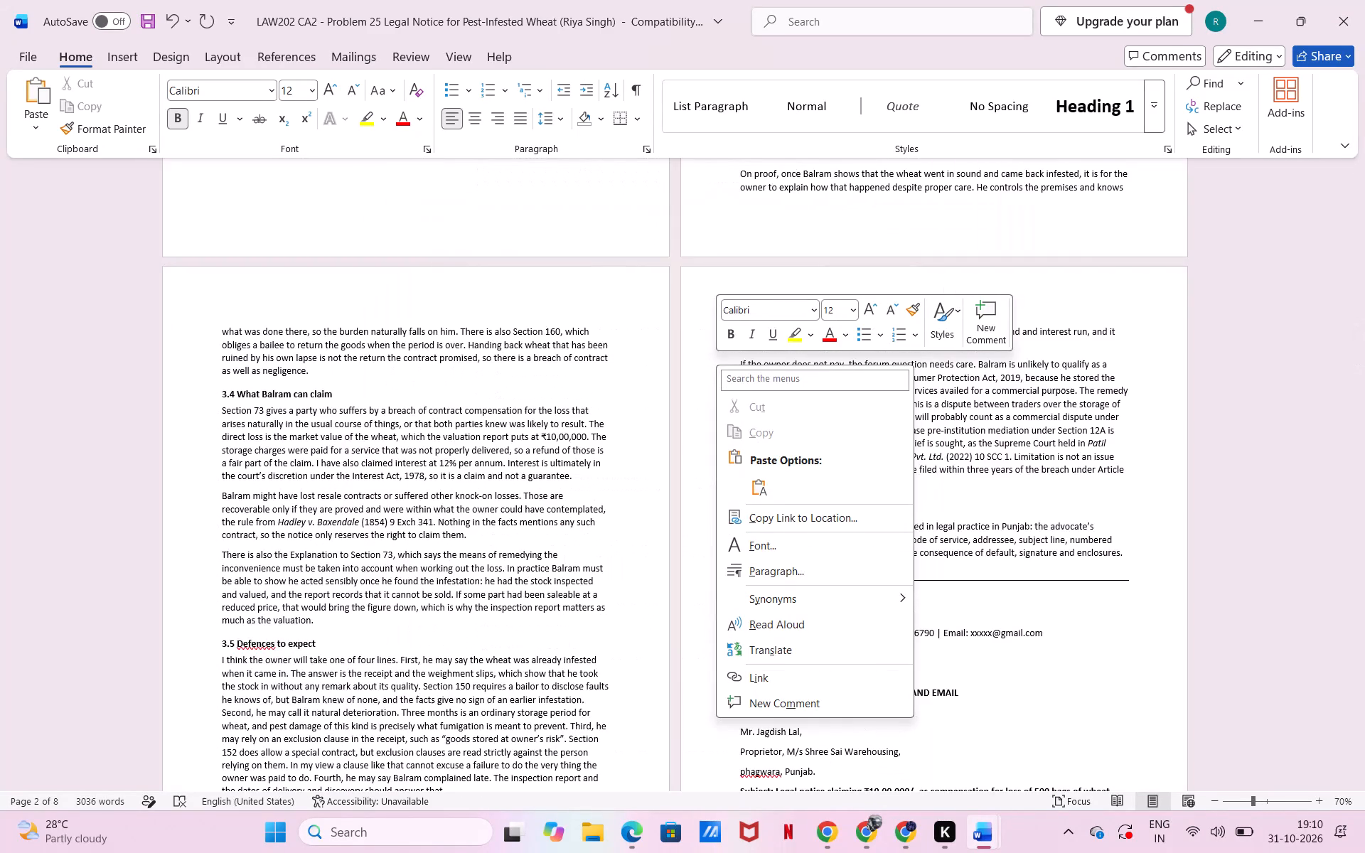
pyautogui.click(658, 336)
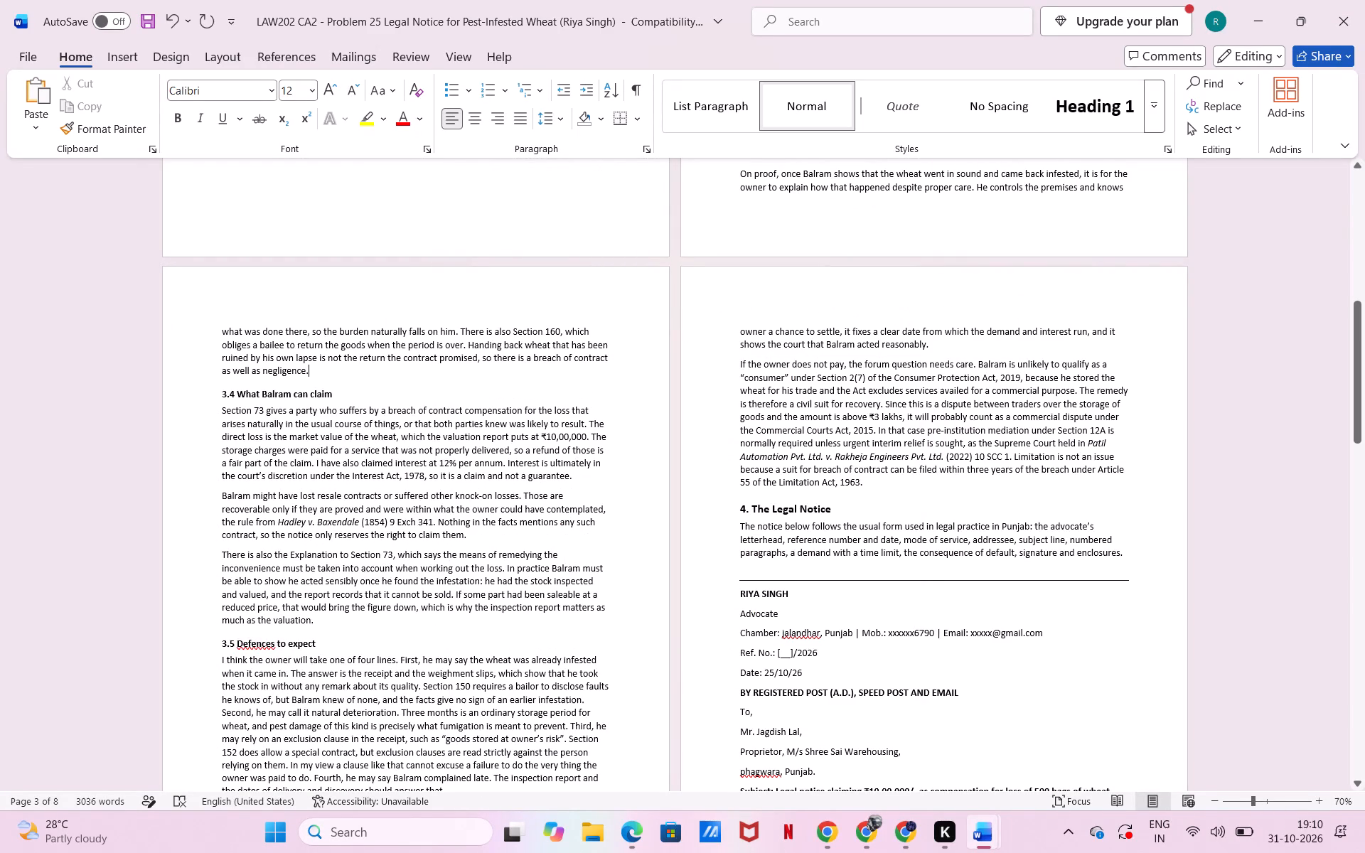
pyautogui.keyDown('ctrl'); pyautogui.scroll(4, 685, 356); pyautogui.keyUp('ctrl')
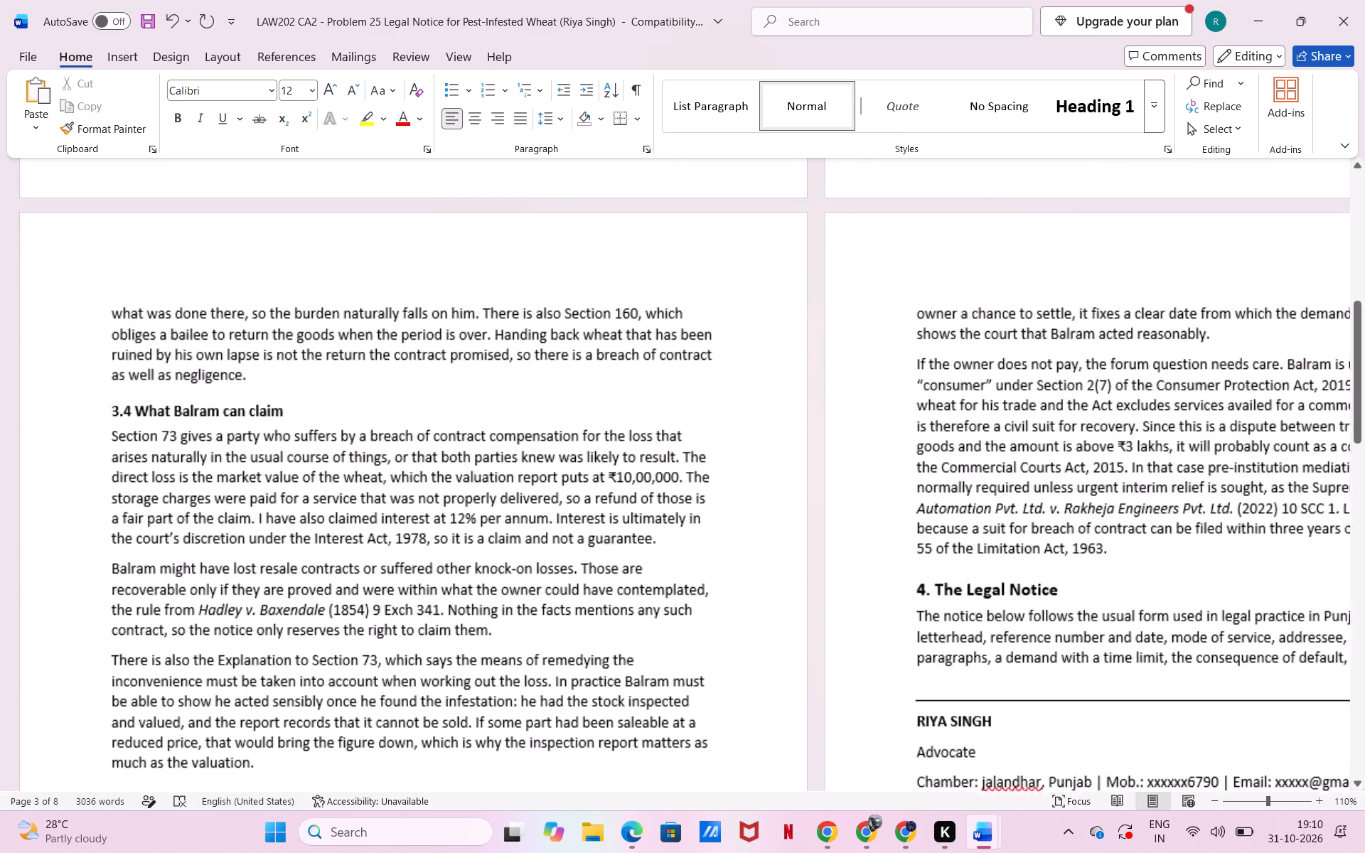
pyautogui.scroll(-6, 685, 356)
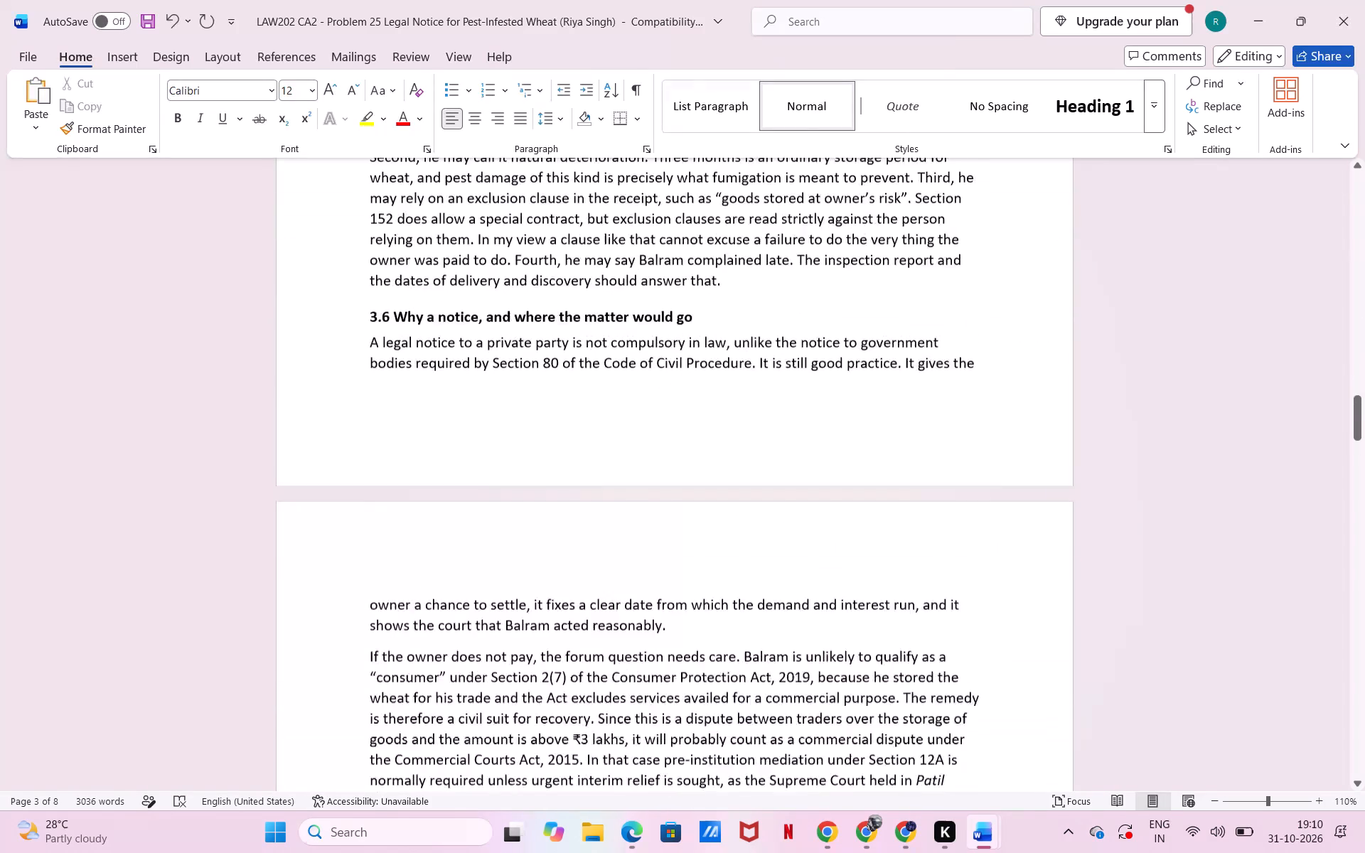
pyautogui.scroll(-3, 685, 356)
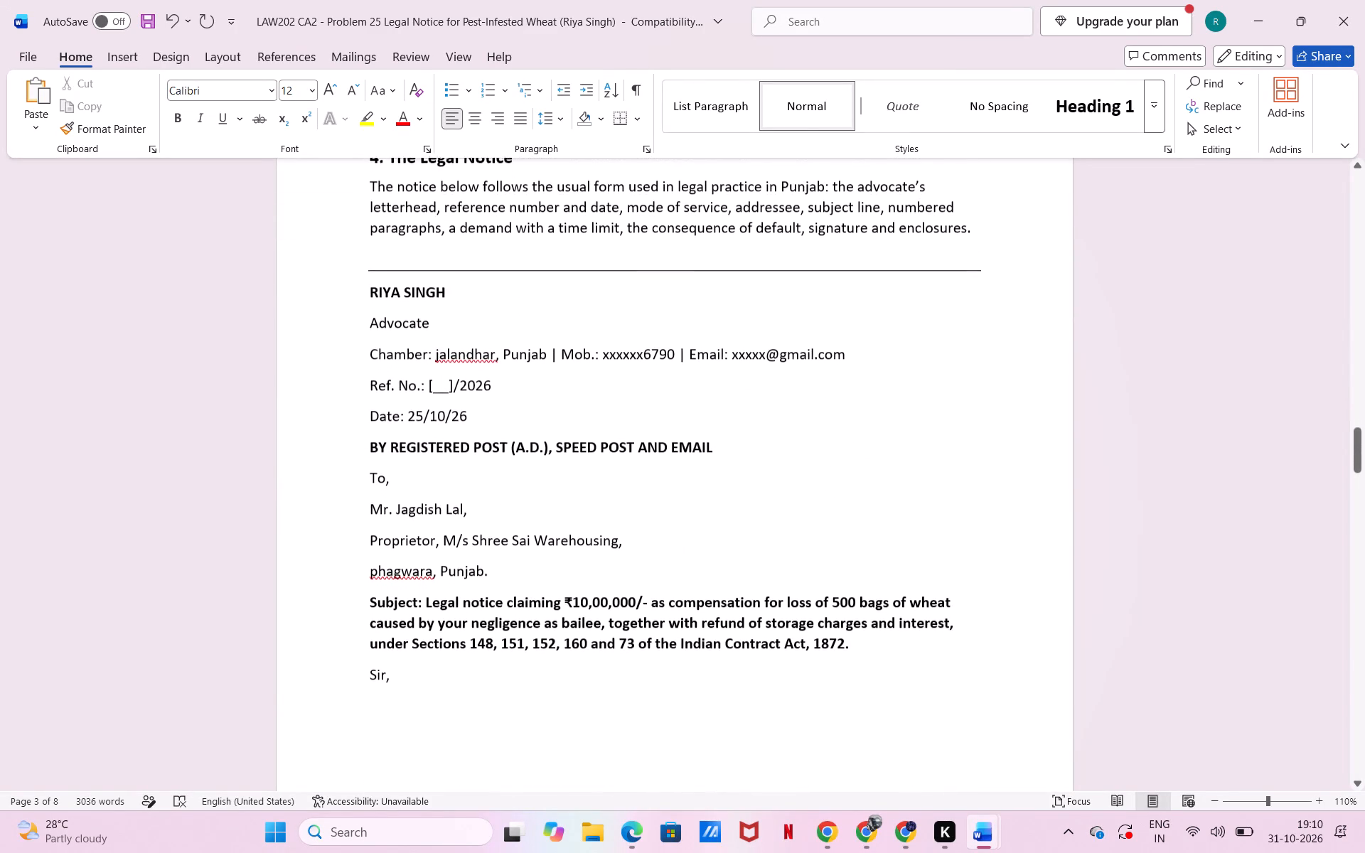
# Capitalize the warehouse's town in the addressee block so that it reads "Phagwara".
pyautogui.scroll(-2, 685, 356)
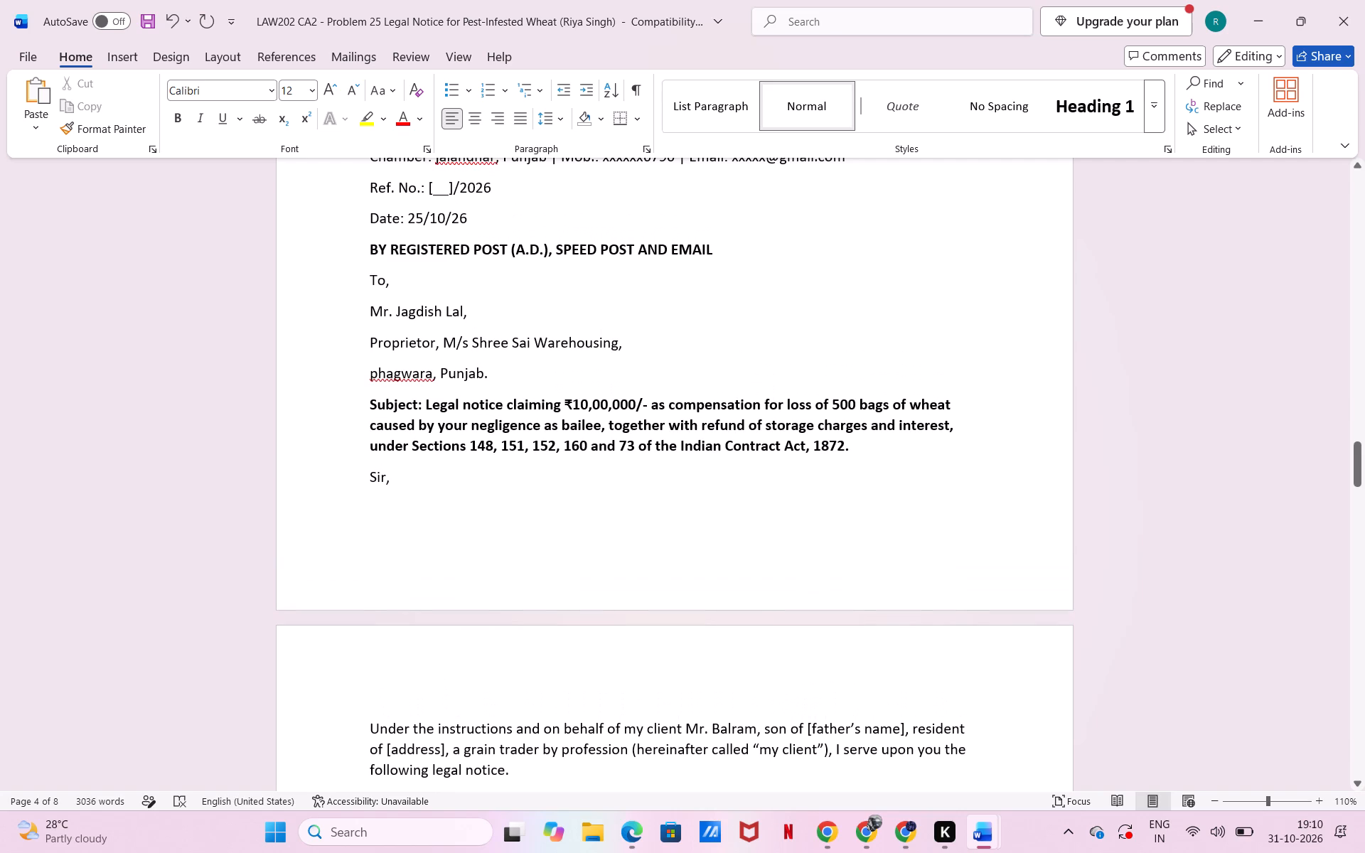
pyautogui.click(374, 377)
pyautogui.press('BackSpace')
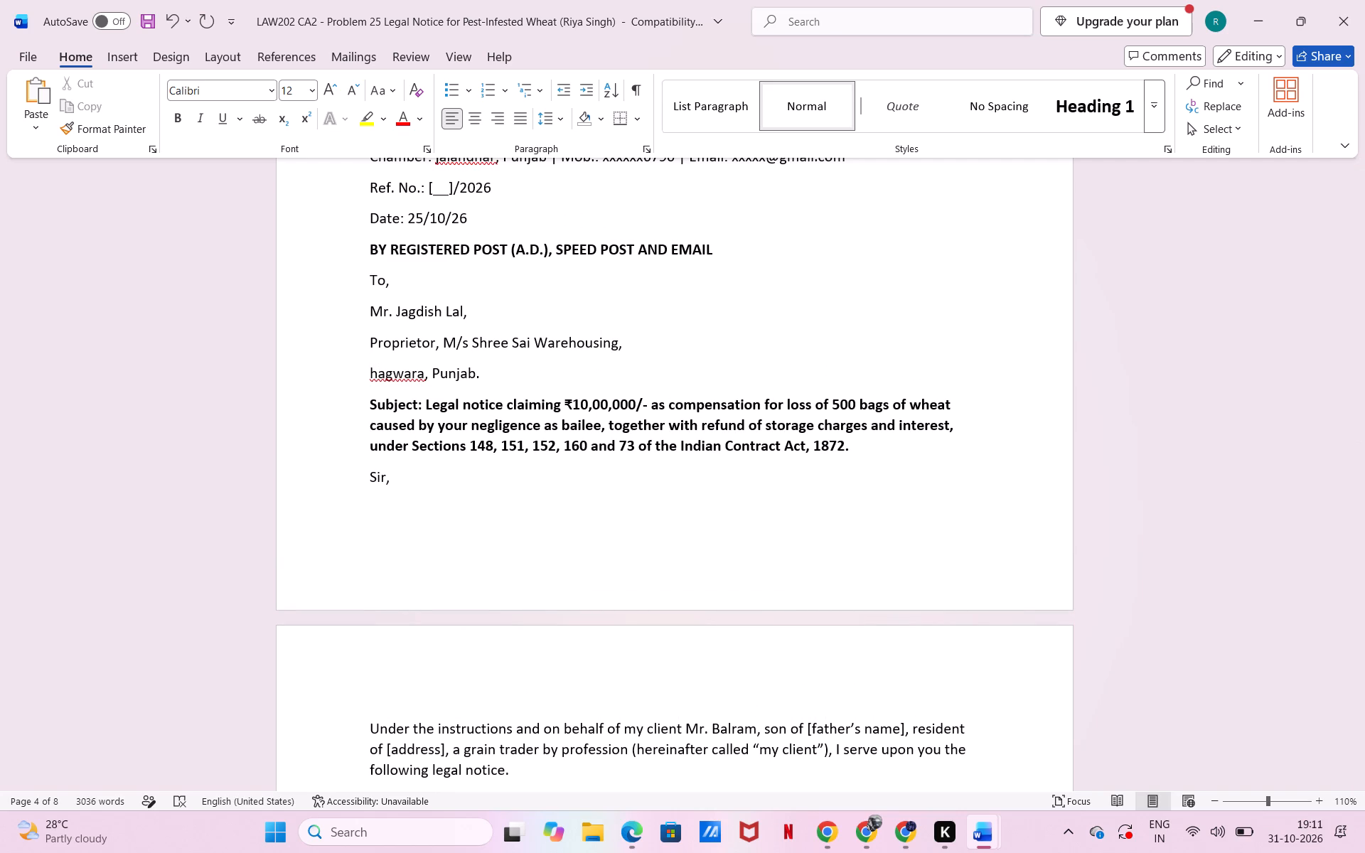
pyautogui.press('p')
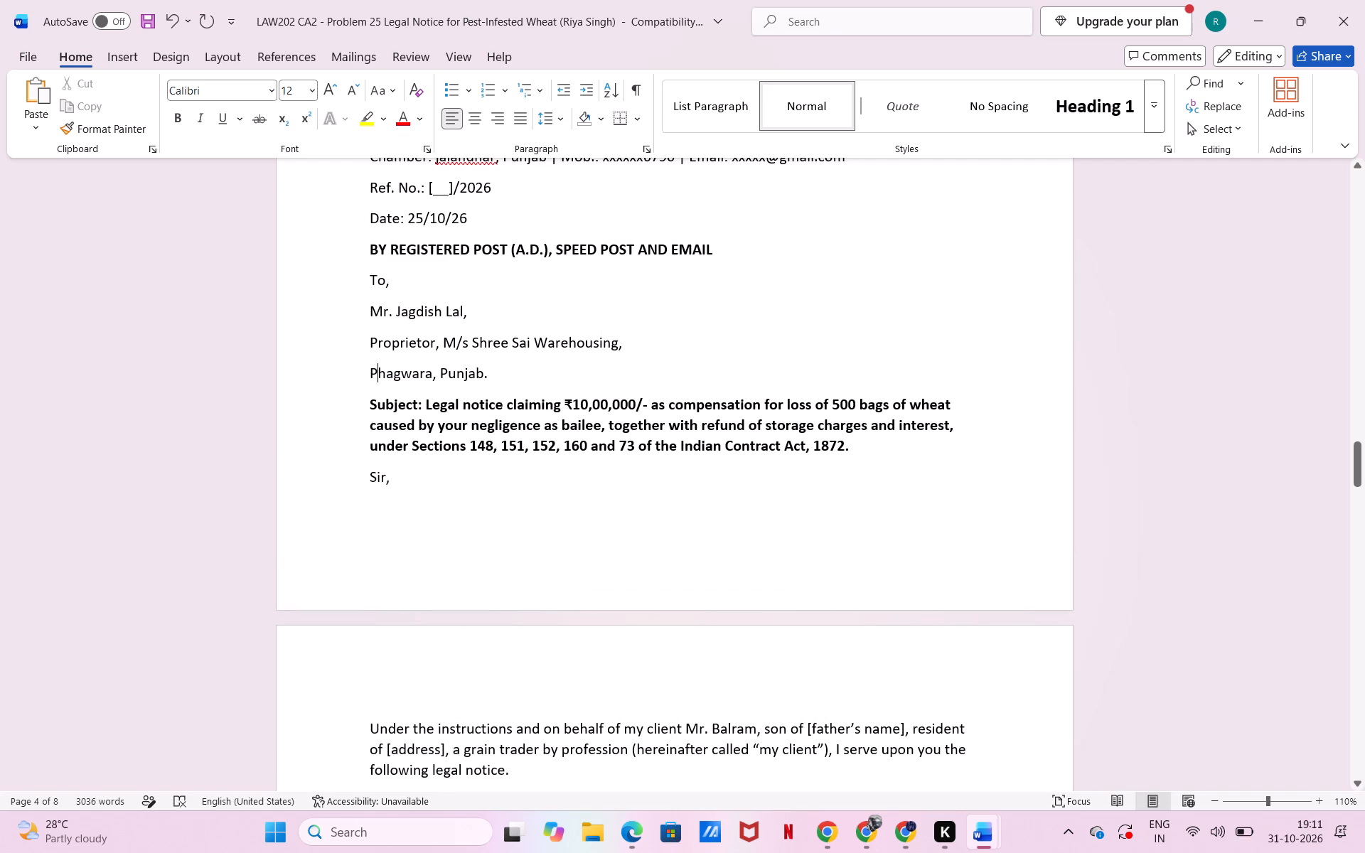
pyautogui.click(457, 319)
# Capitalize the town in the letterhead's Chamber line so that it reads "Jalandhar".
pyautogui.scroll(2, 457, 319)
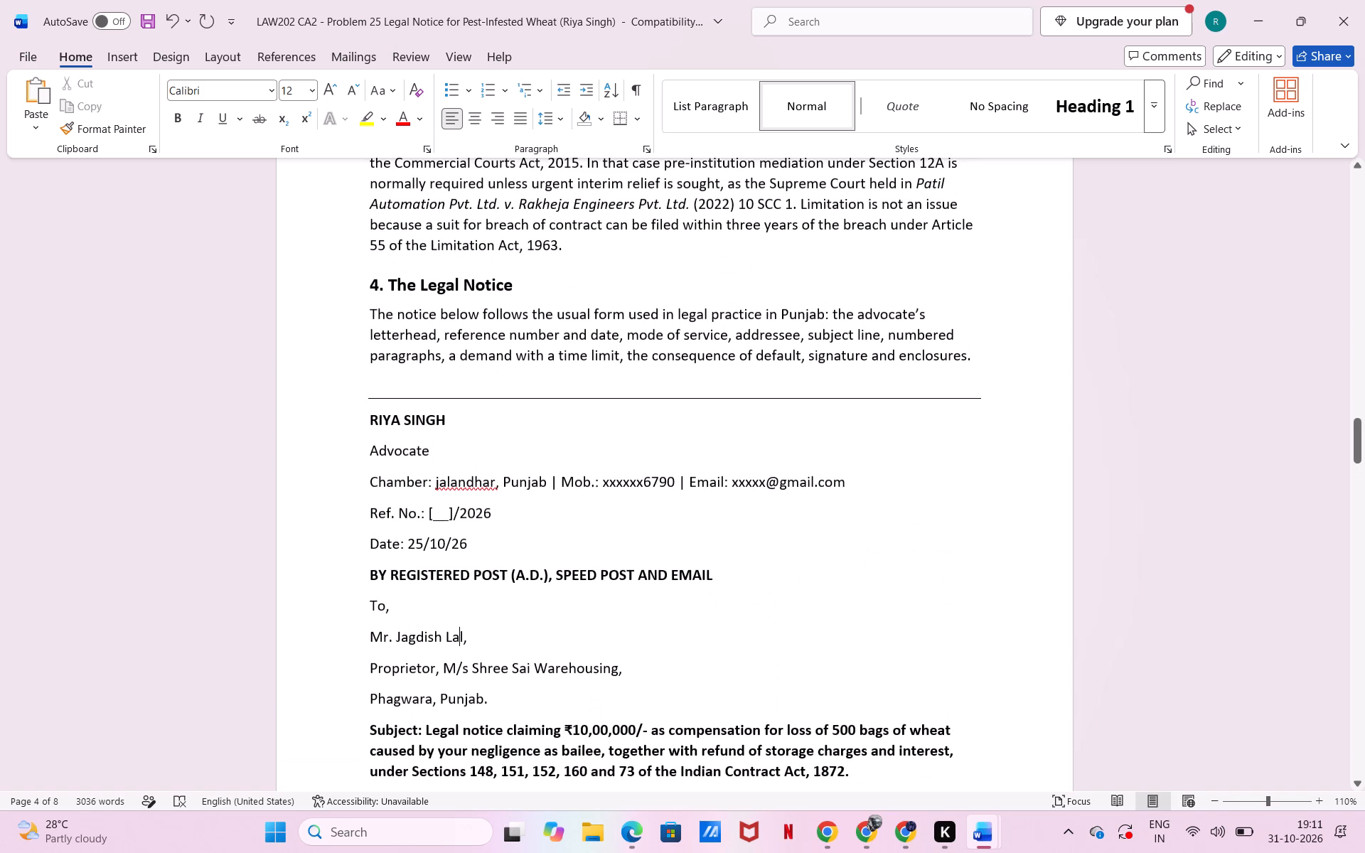
pyautogui.click(439, 474)
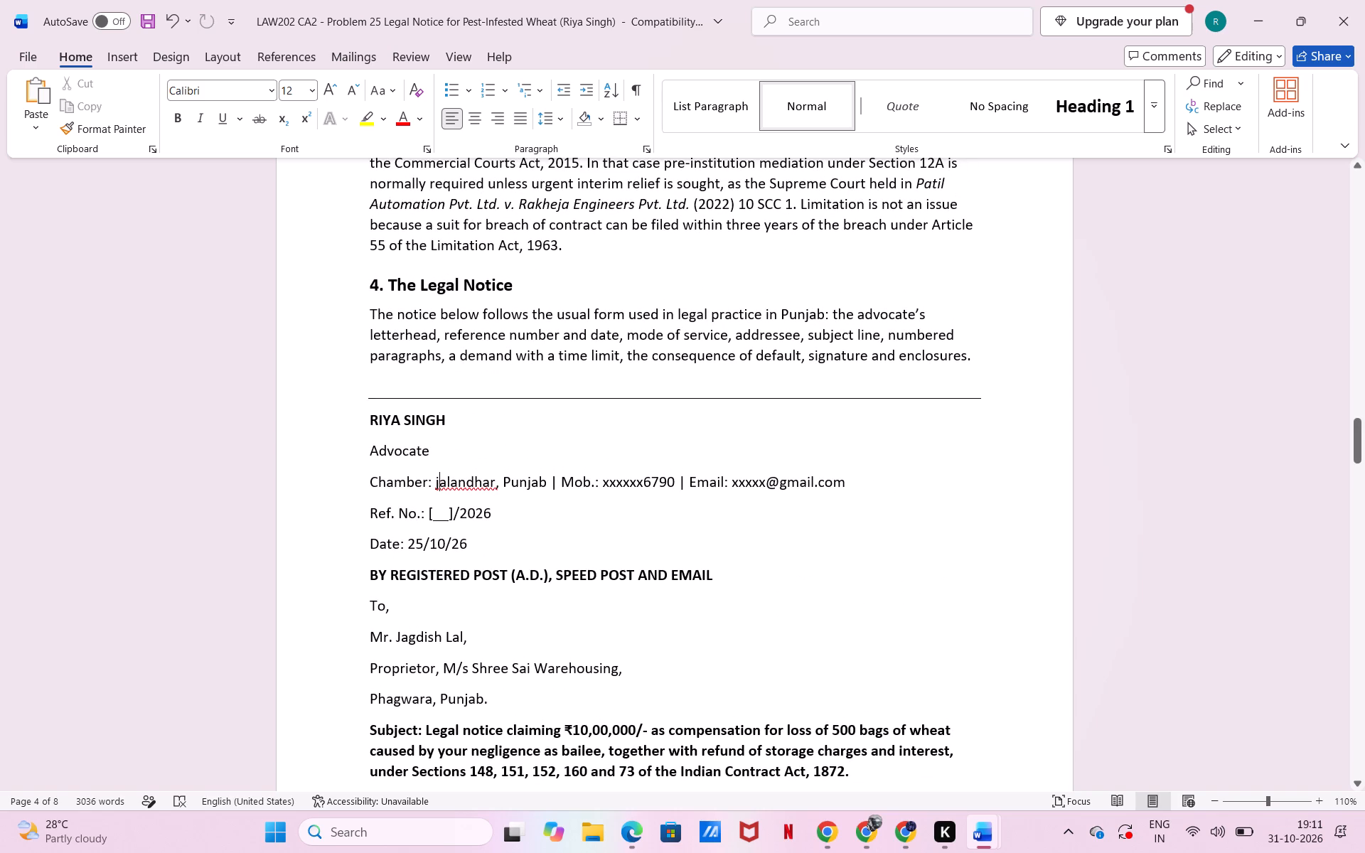
pyautogui.press('BackSpace')
pyautogui.press('j')
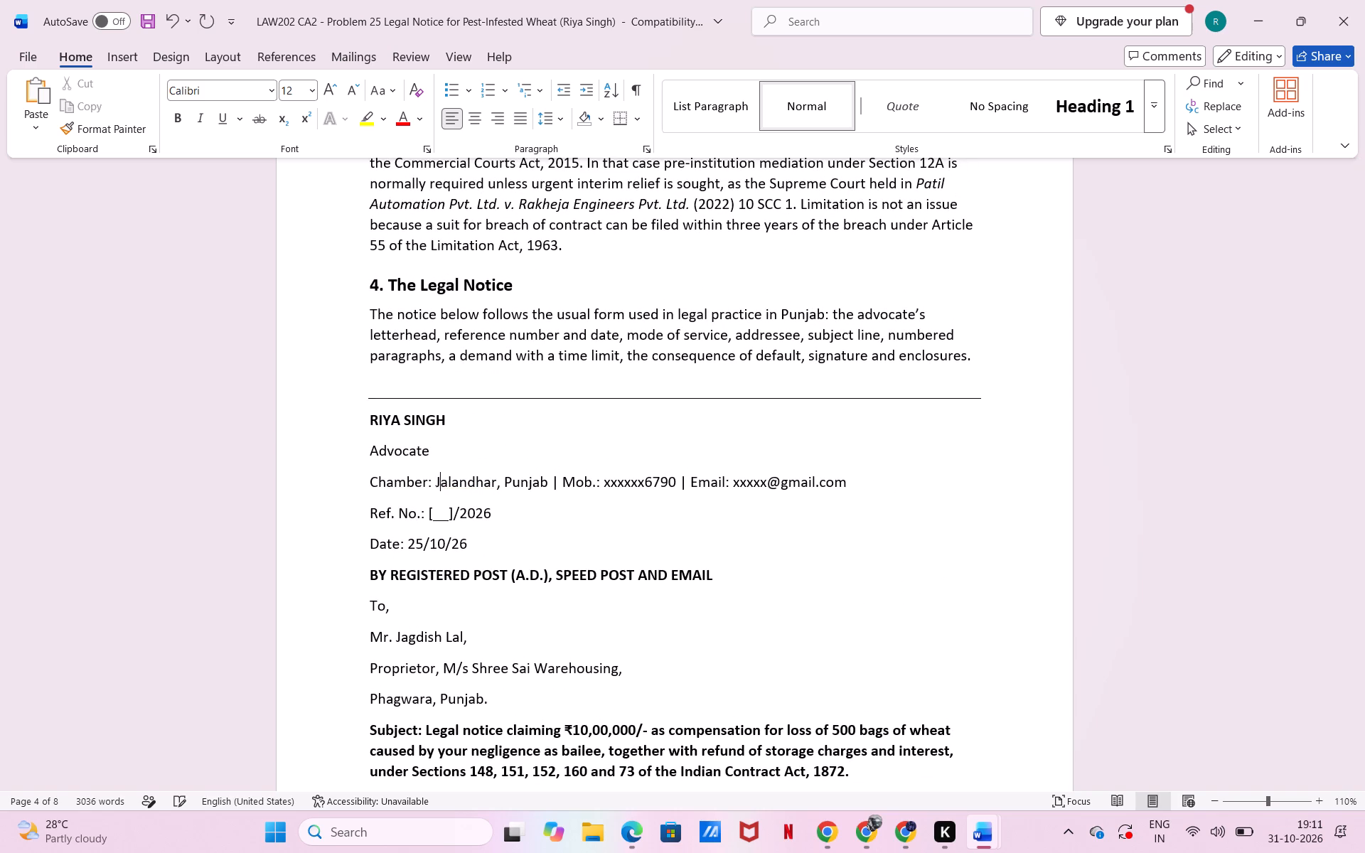
pyautogui.click(622, 412)
# Check the heading numbering and text of sections 3.4 to 3.6 before the legal notice.
pyautogui.scroll(2, 622, 412)
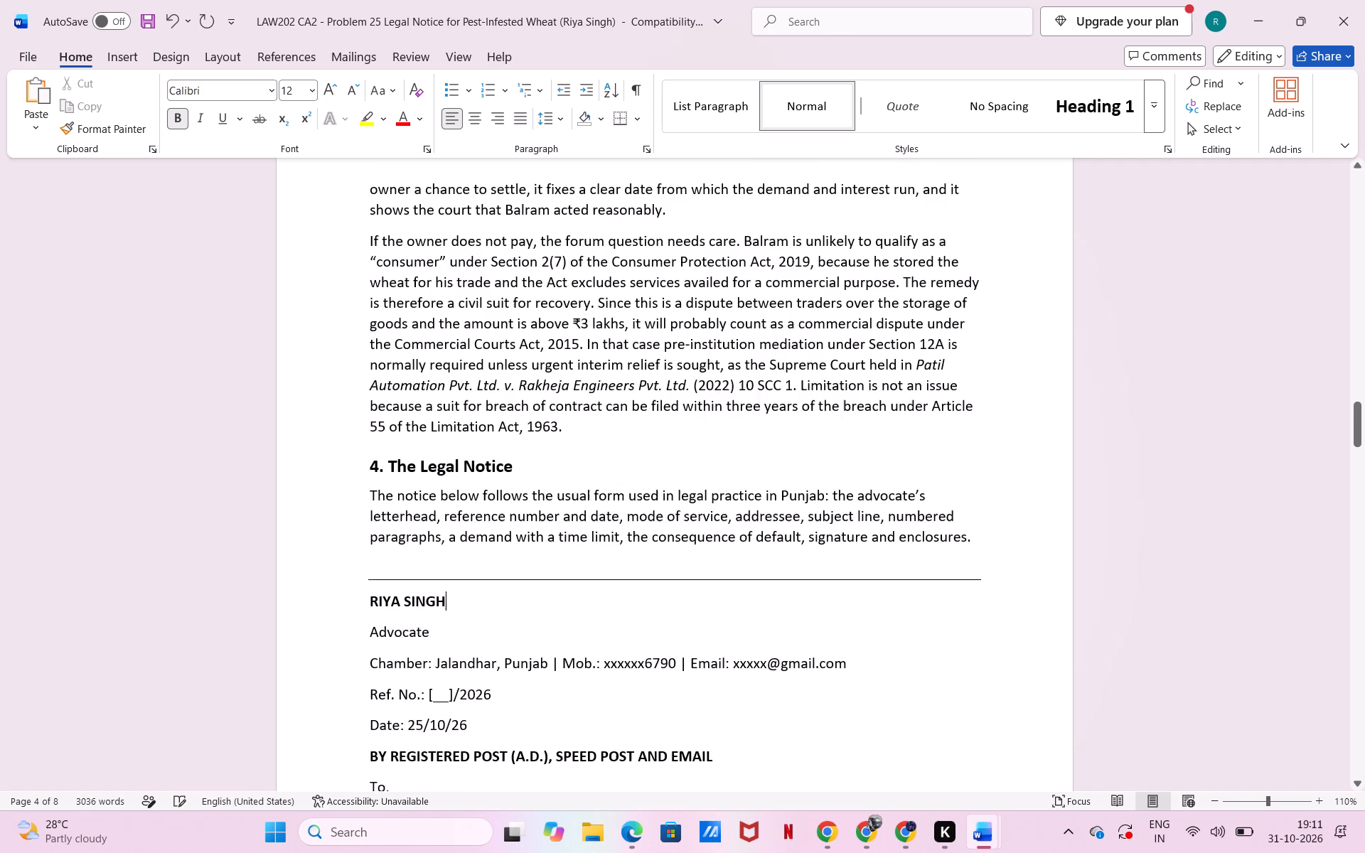
pyautogui.scroll(6, 622, 412)
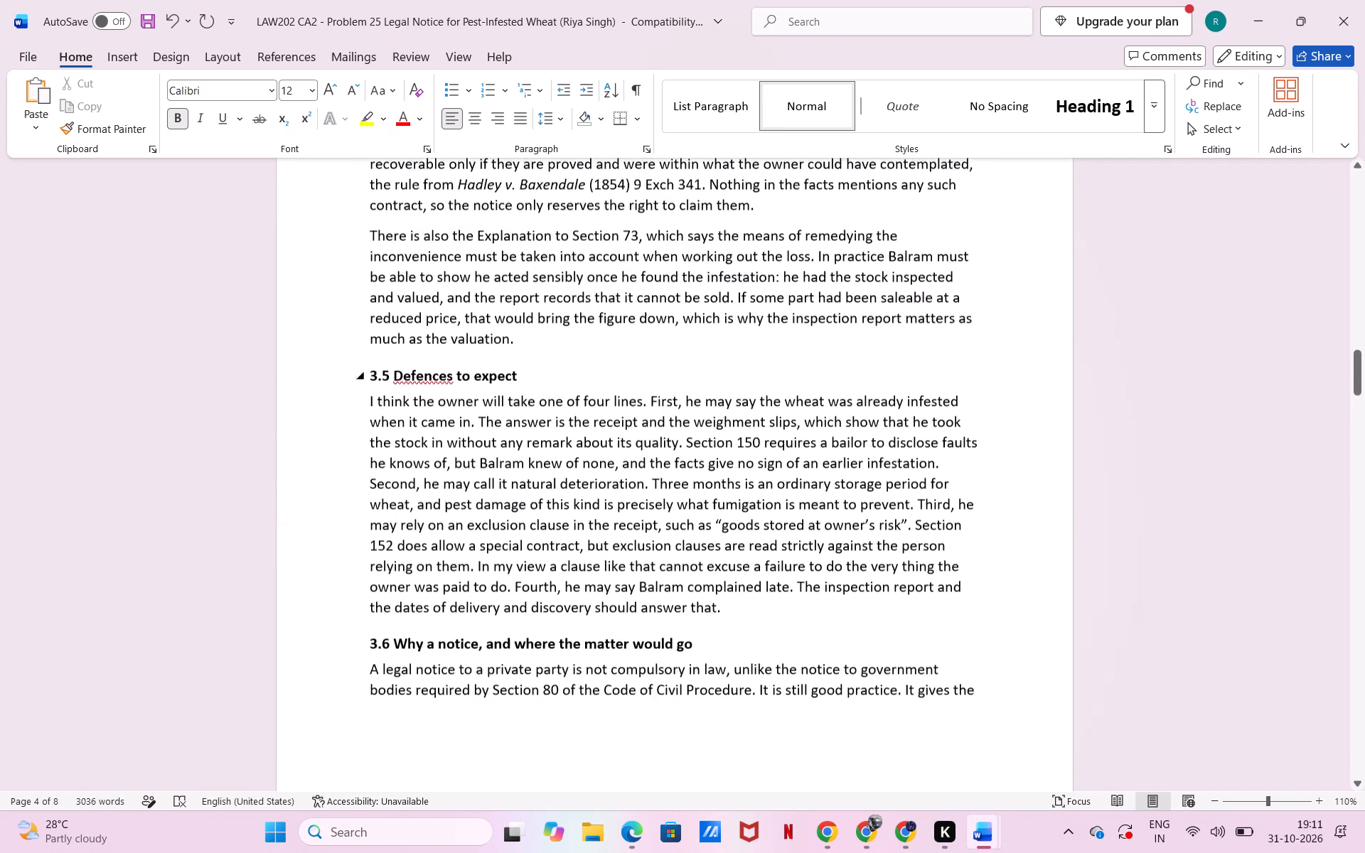
pyautogui.scroll(1, 622, 412)
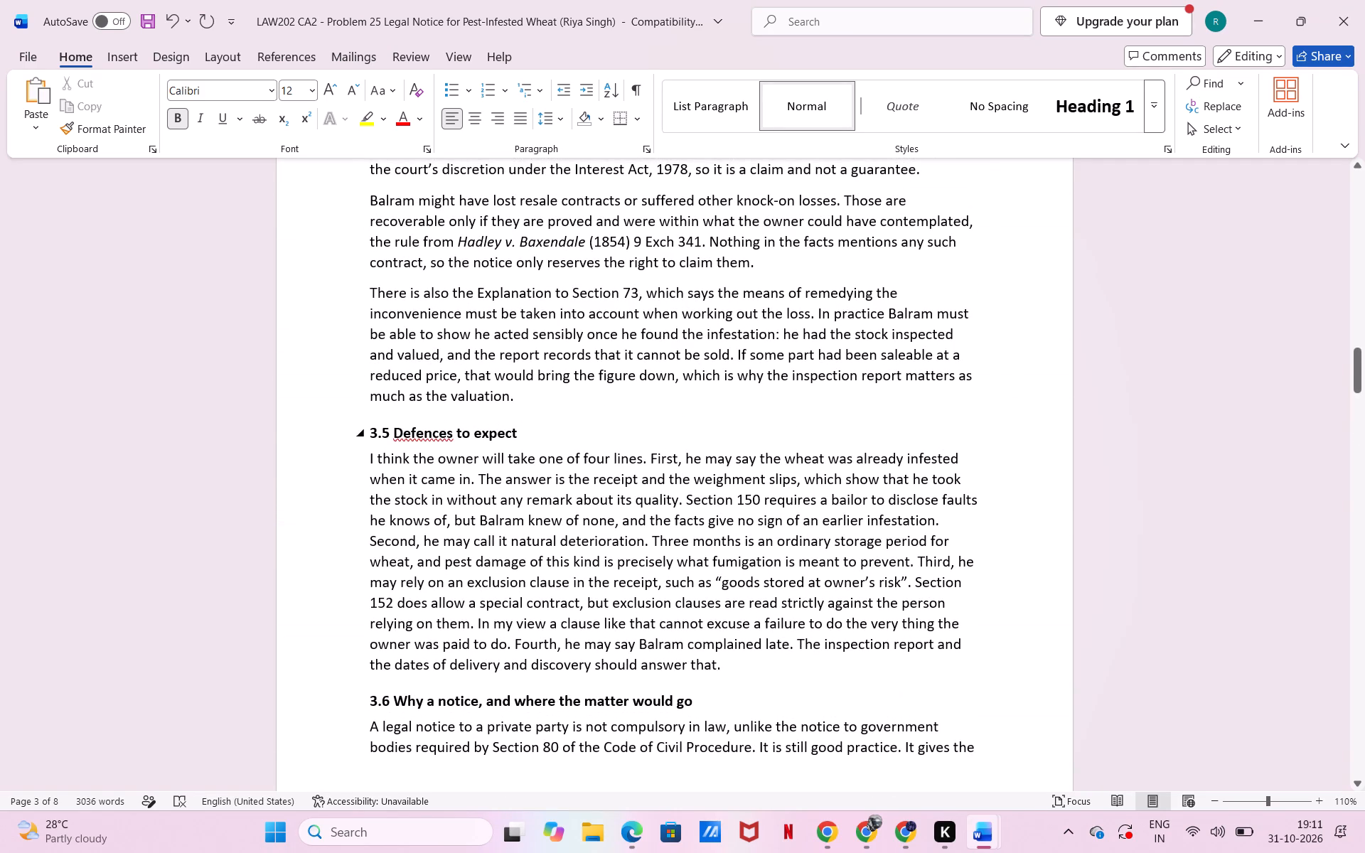
pyautogui.click(393, 436)
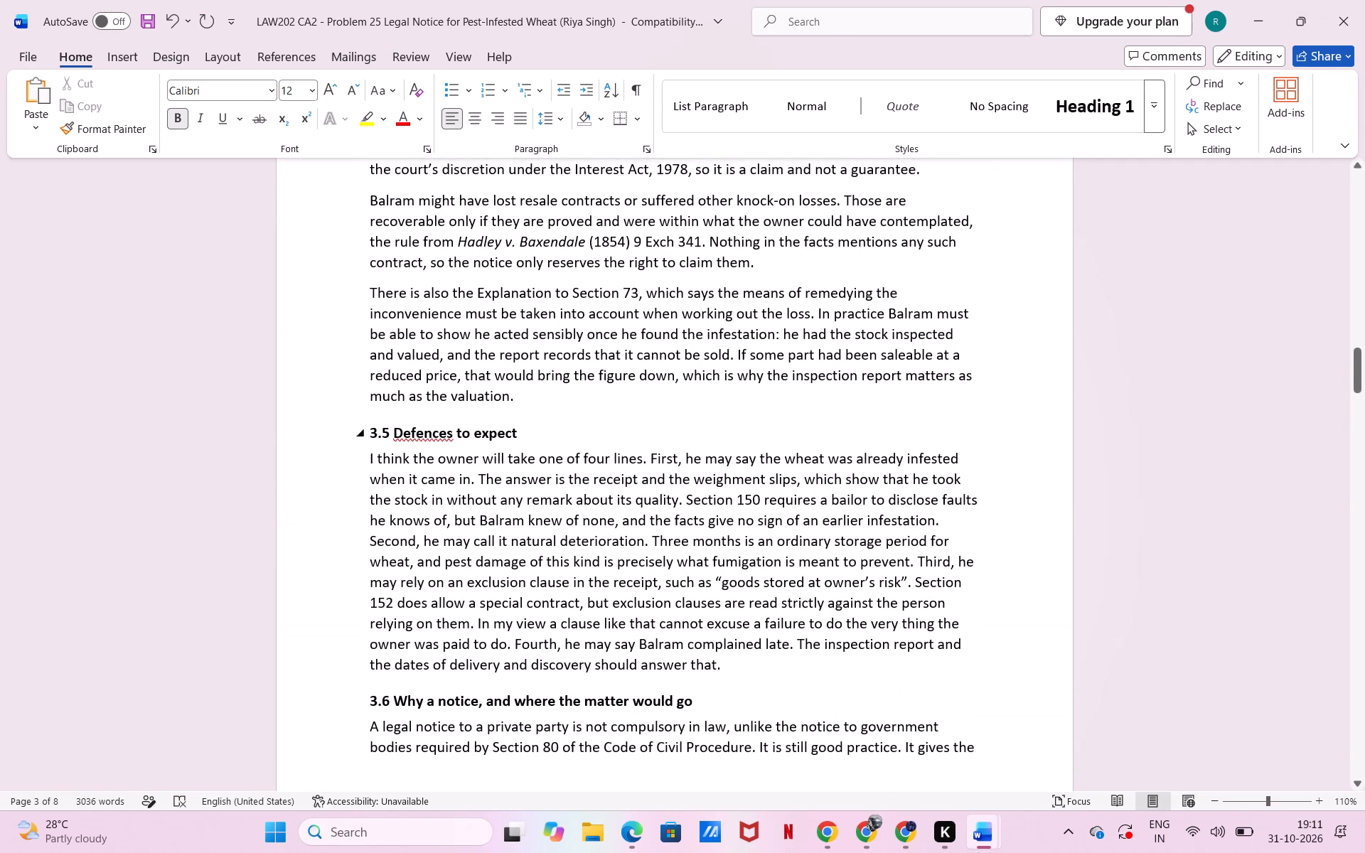
pyautogui.click(390, 433)
pyautogui.click(633, 422)
# Read through the notice from the letterhead to its numbered paragraphs, looking for placeholders still to fill in.
pyautogui.scroll(-2, 633, 422)
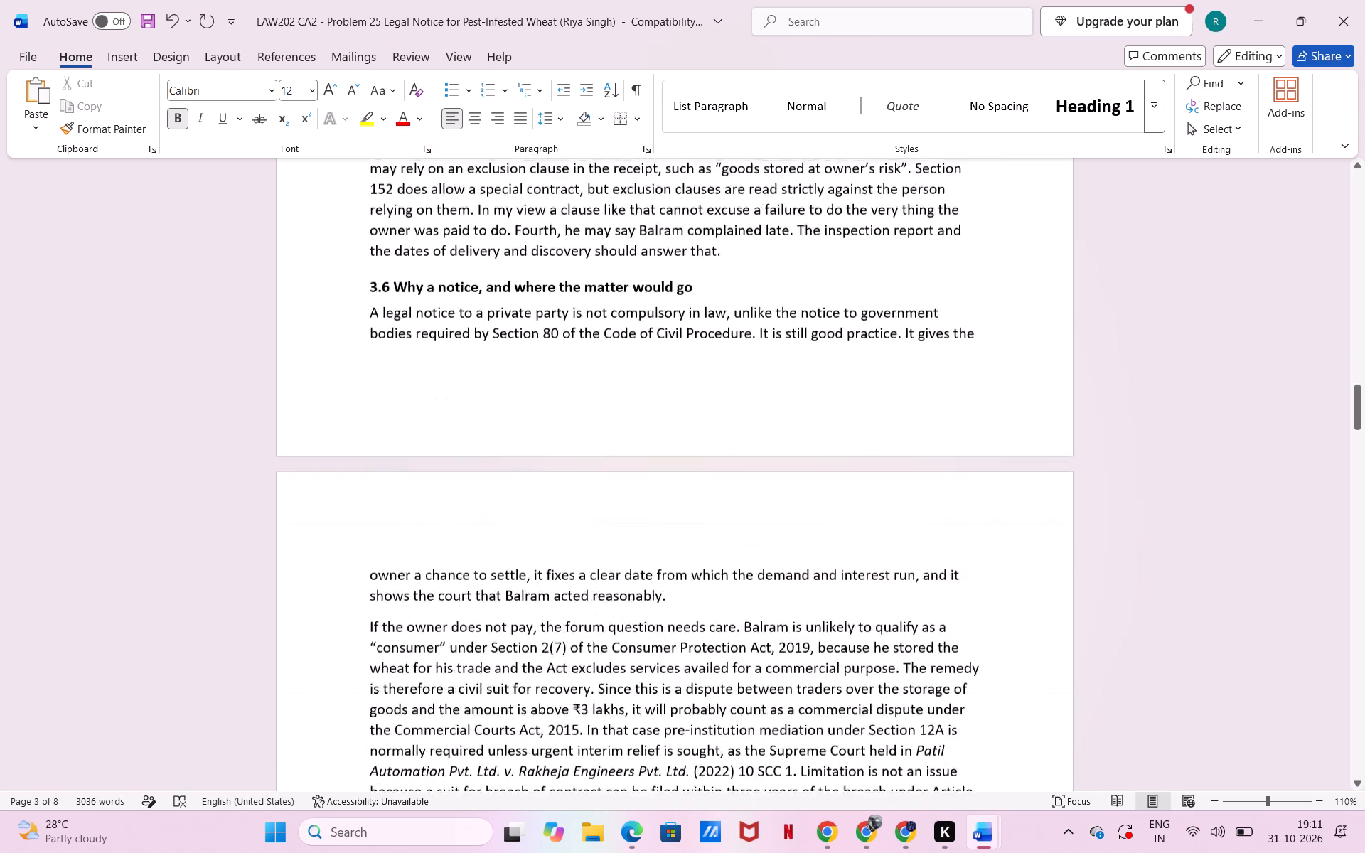
pyautogui.scroll(-4, 633, 422)
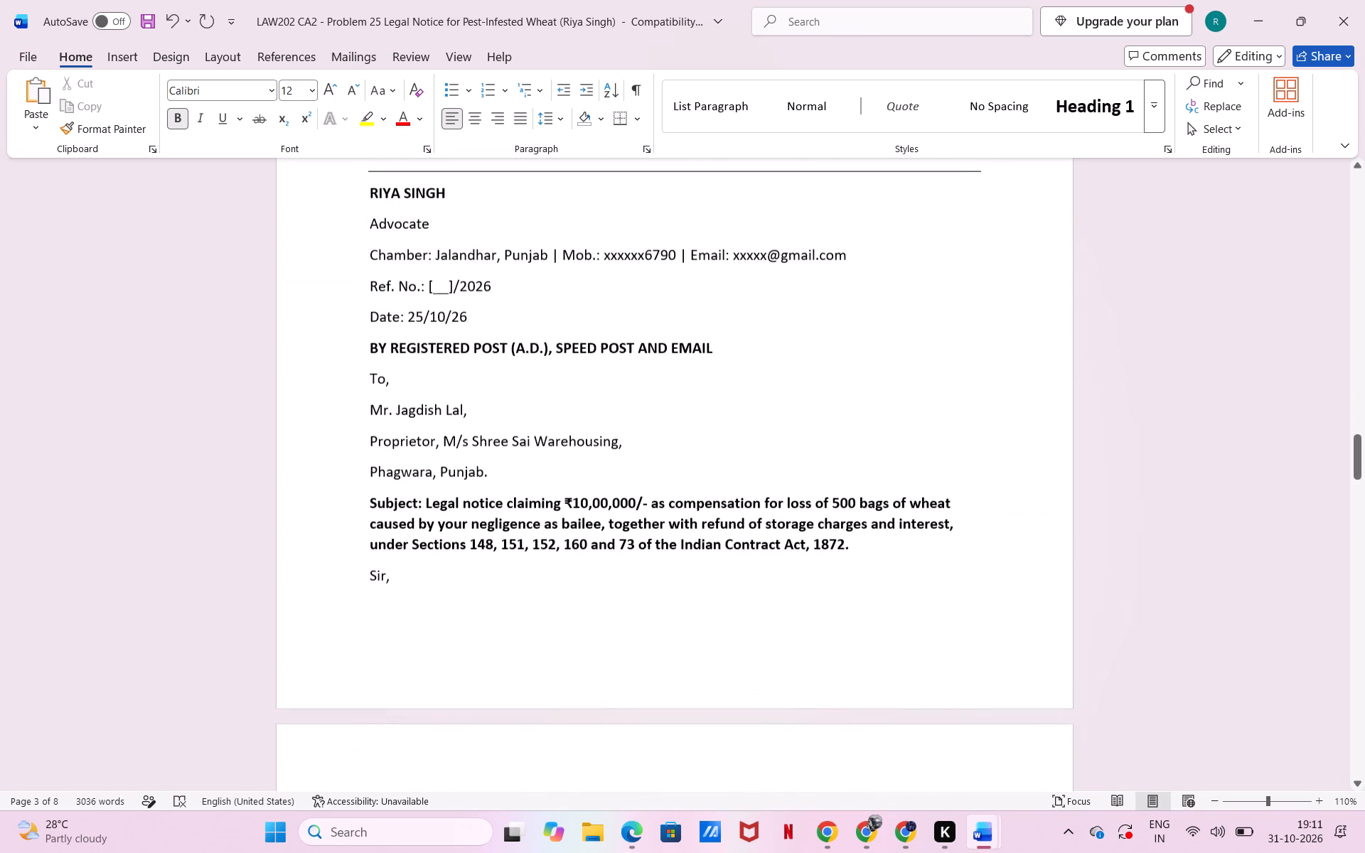
pyautogui.scroll(-1, 633, 422)
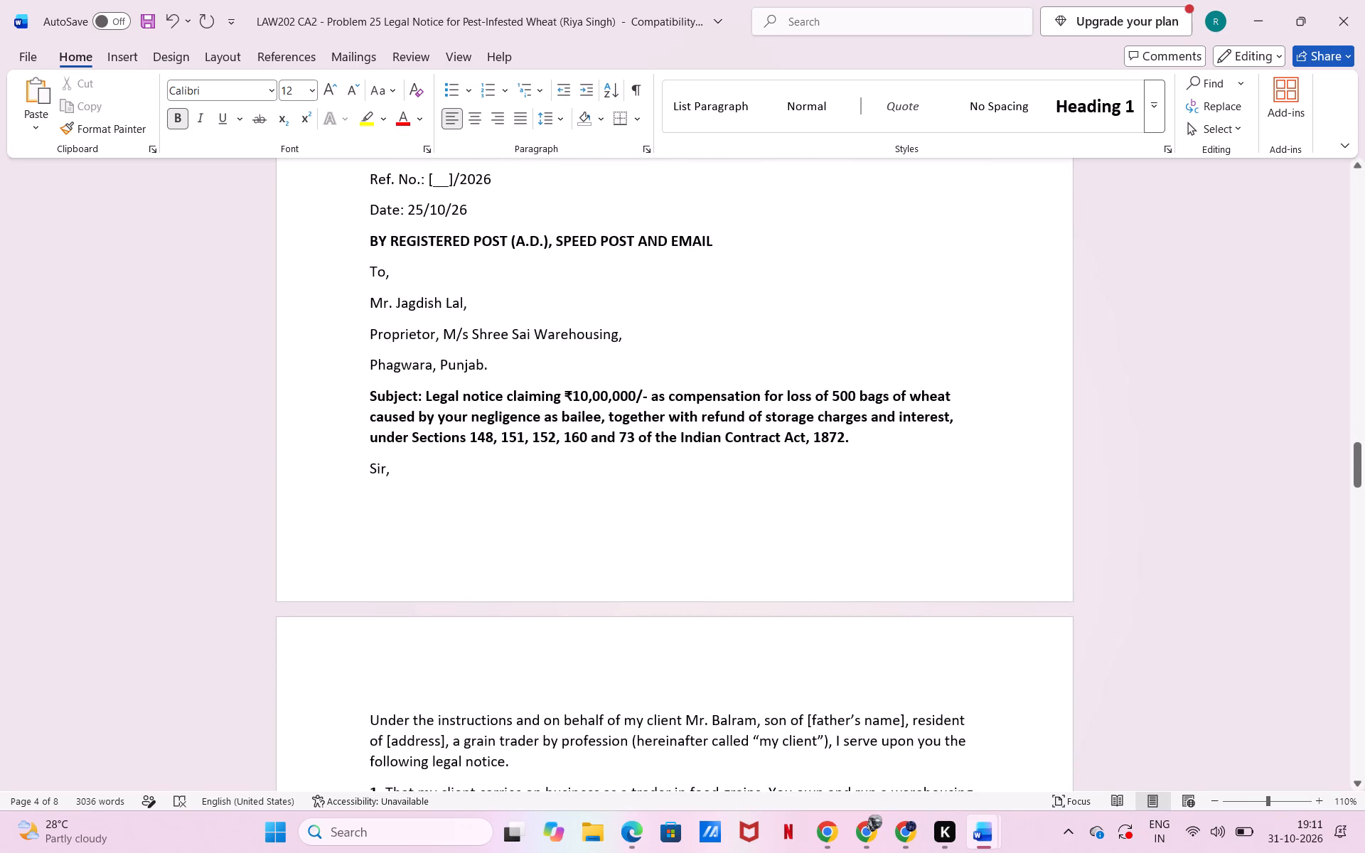
pyautogui.scroll(-1, 633, 422)
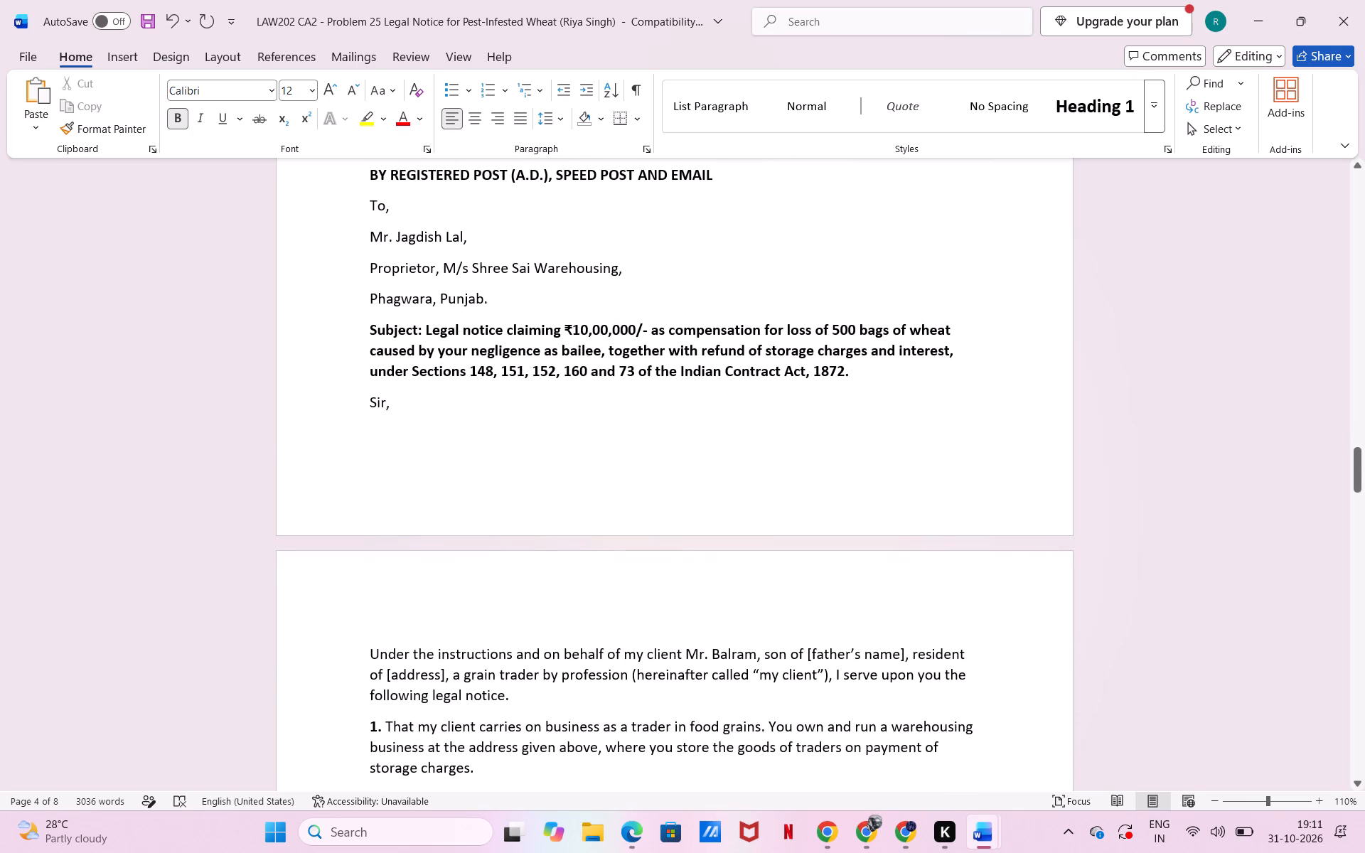
pyautogui.scroll(-1, 633, 422)
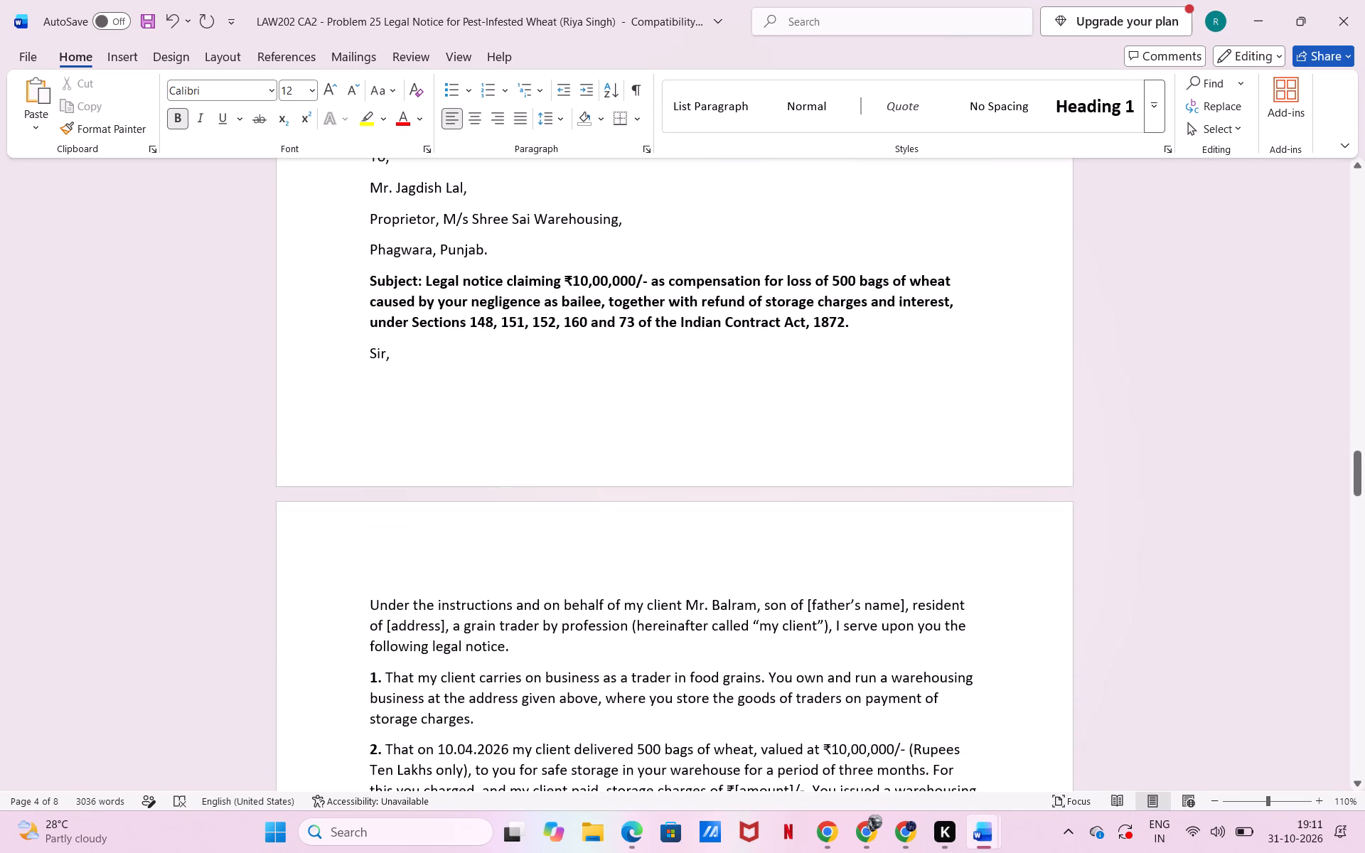
pyautogui.scroll(-2, 633, 422)
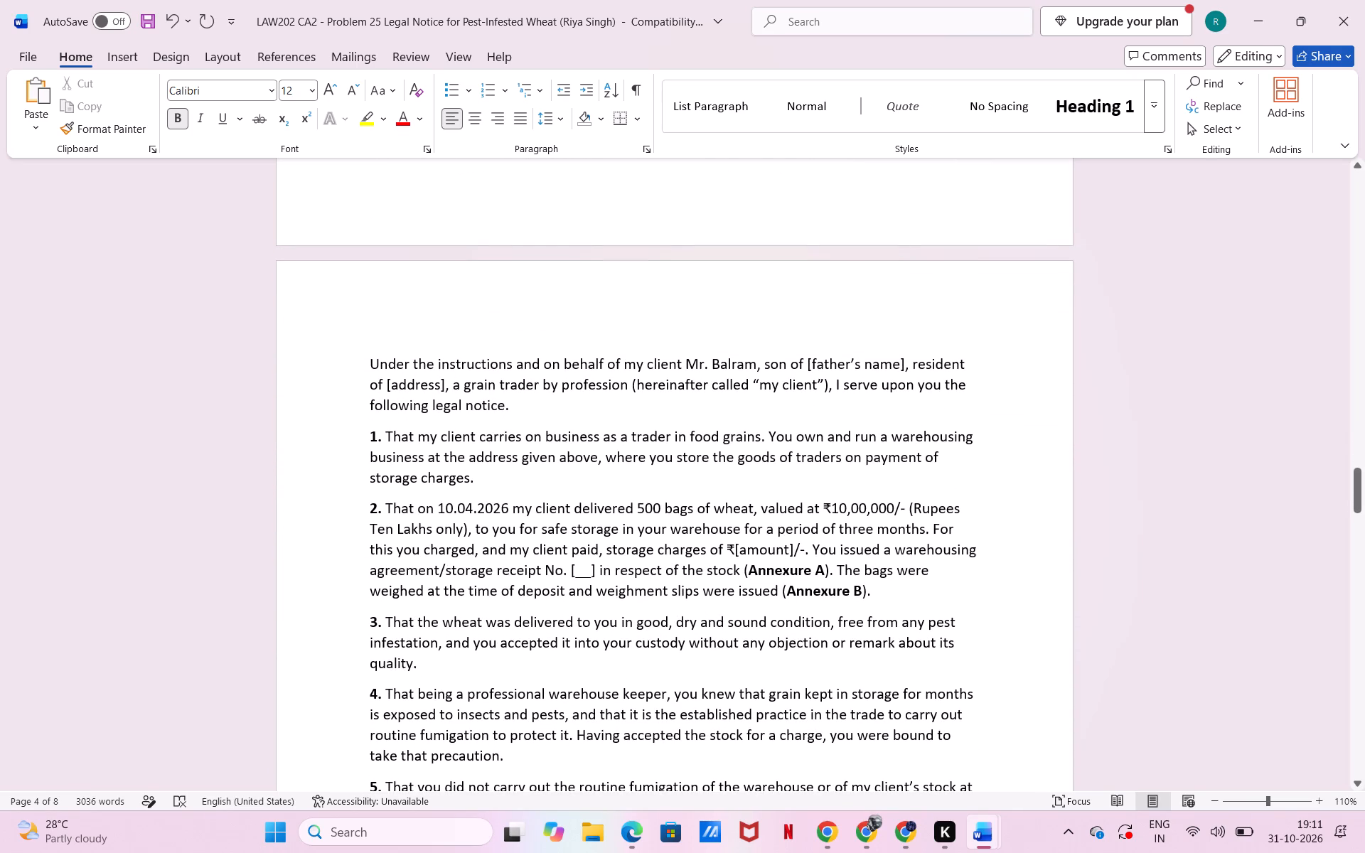
pyautogui.scroll(-1, 633, 422)
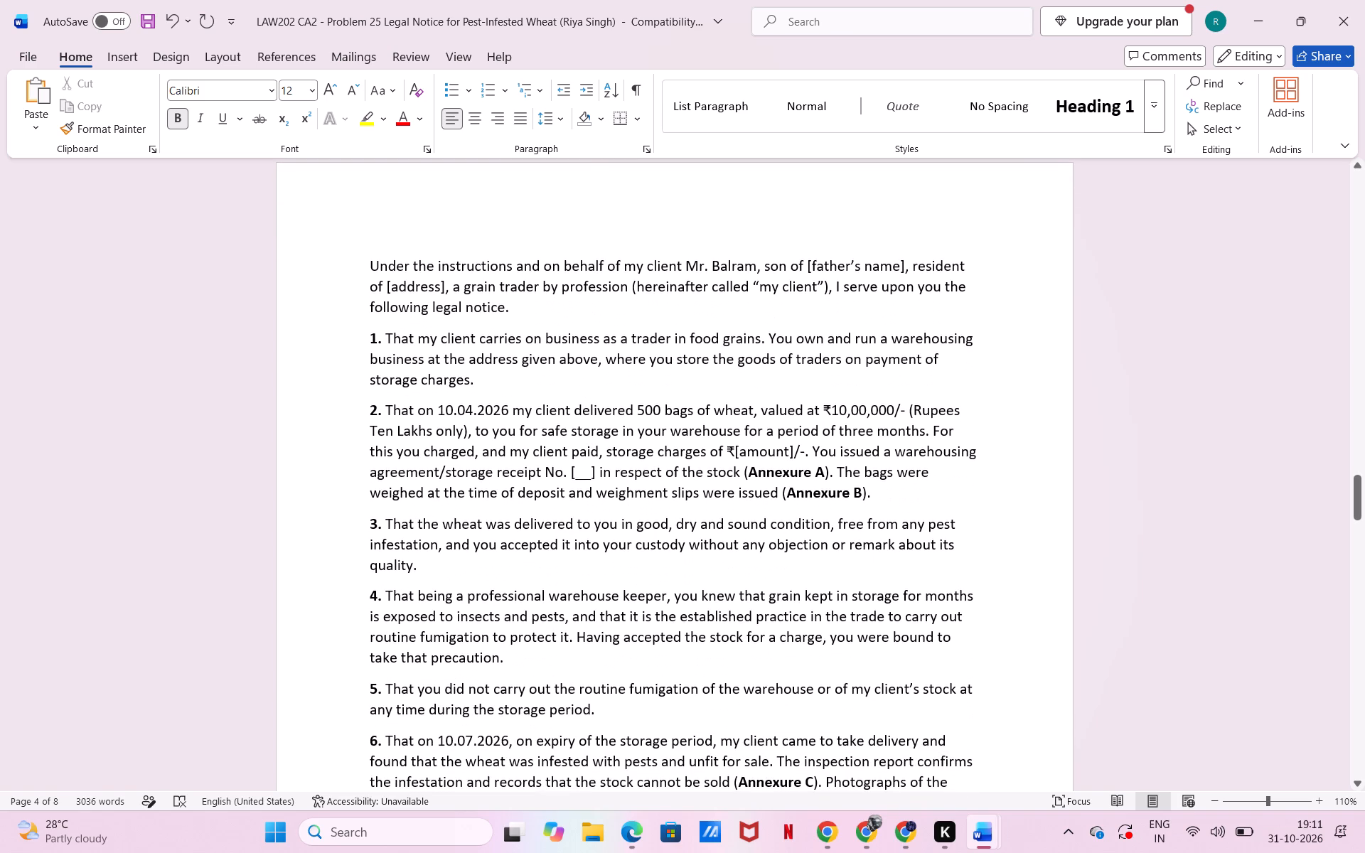
pyautogui.scroll(-1, 633, 422)
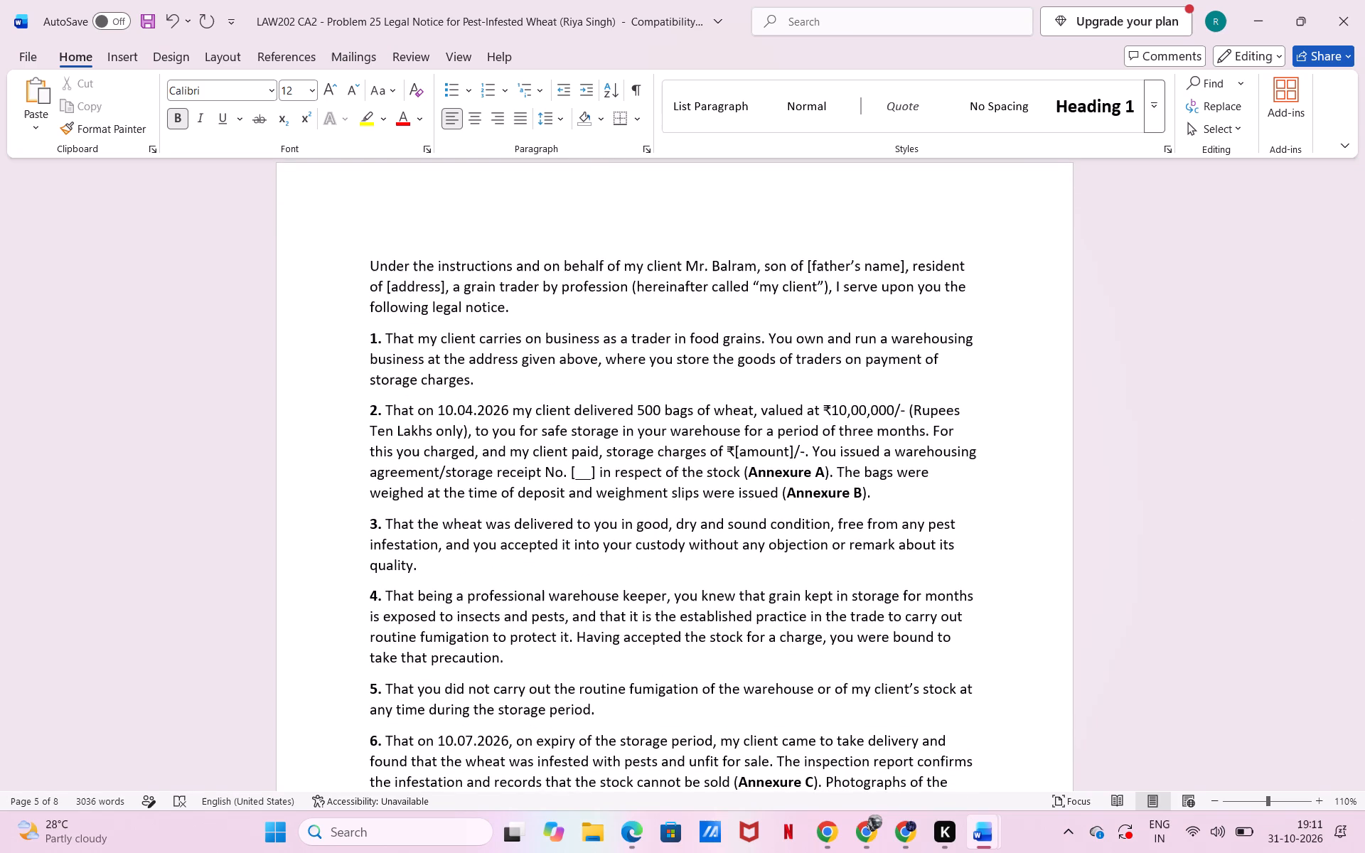
pyautogui.scroll(-1, 633, 422)
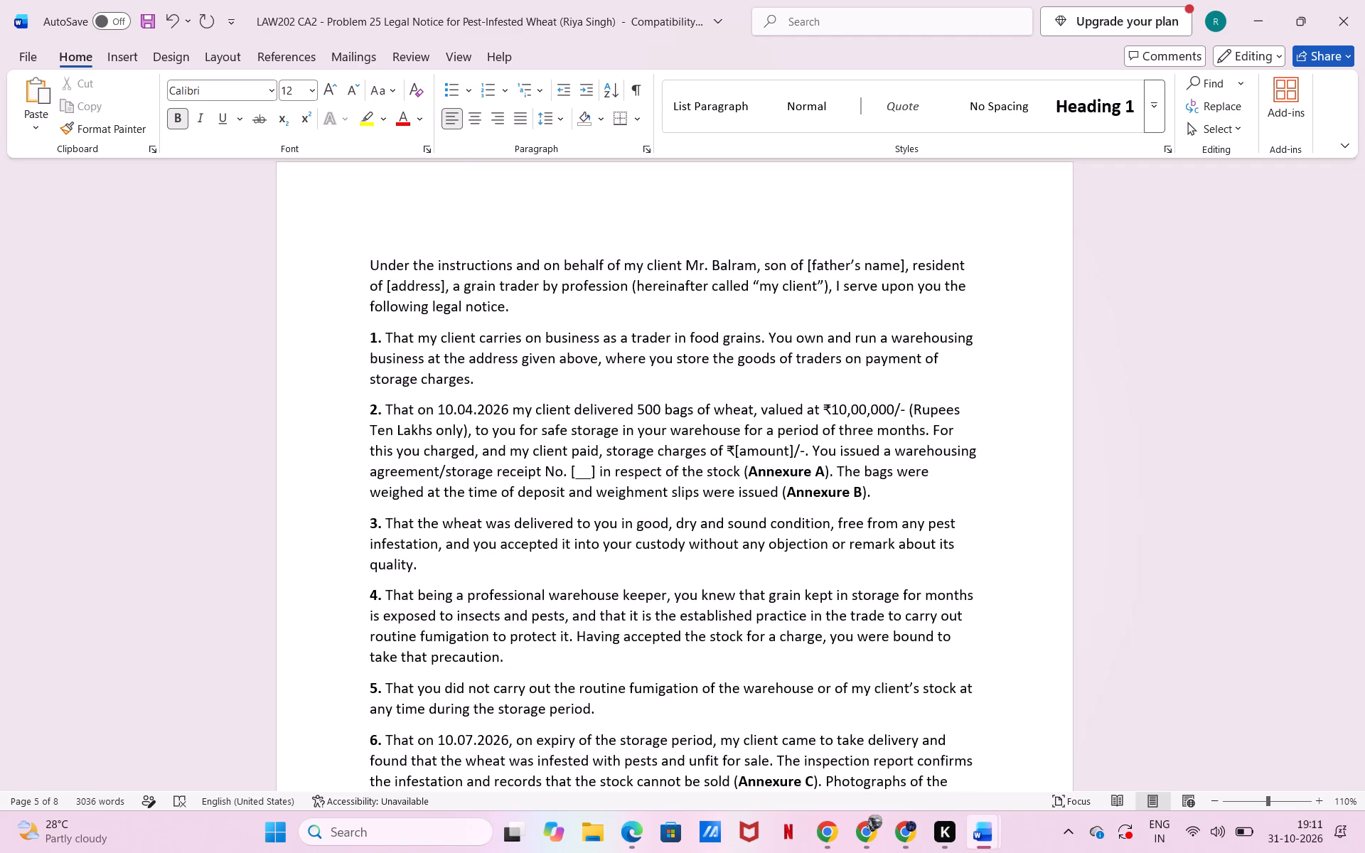
pyautogui.scroll(-2, 633, 422)
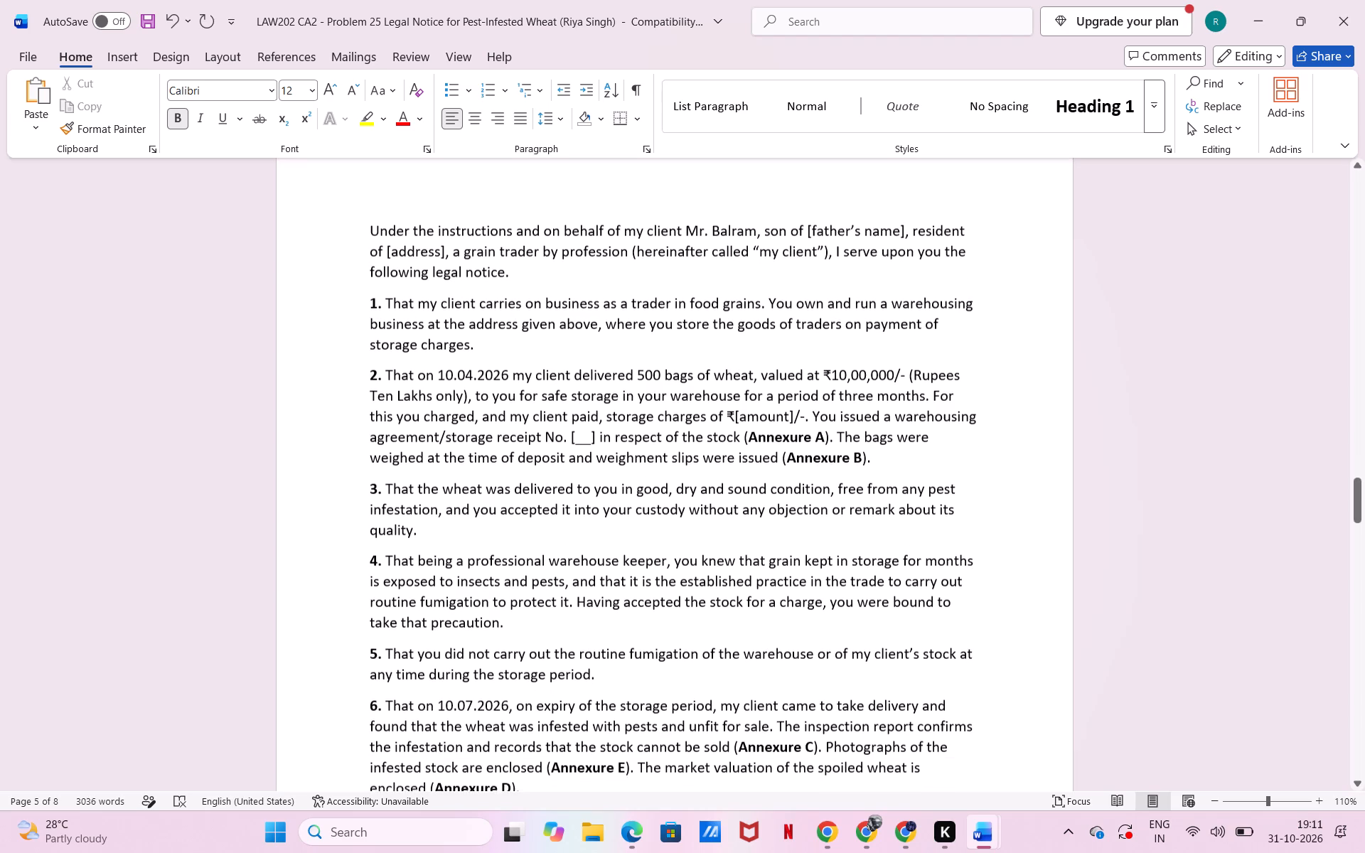
pyautogui.scroll(-3, 633, 422)
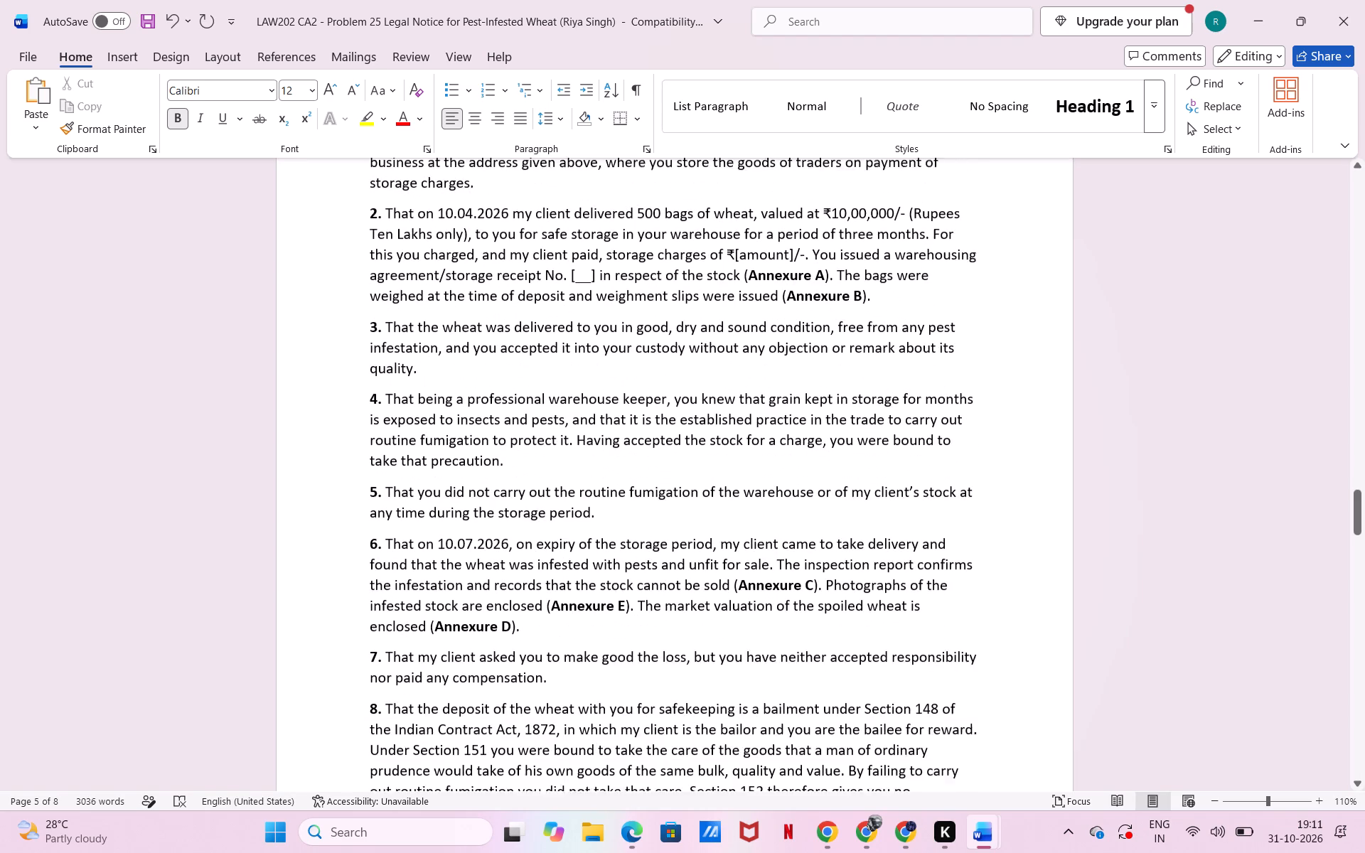
pyautogui.scroll(-2, 633, 422)
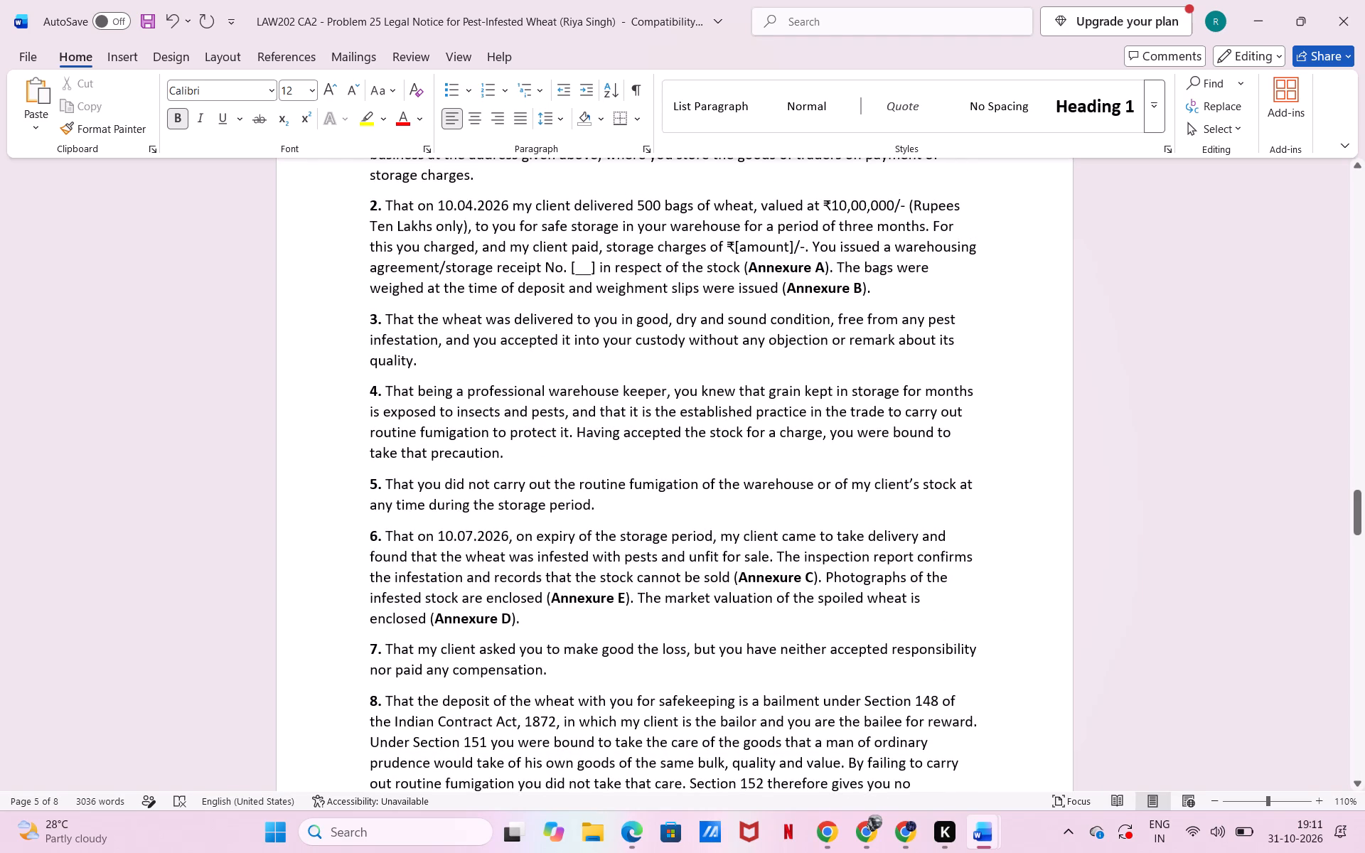
pyautogui.scroll(-2, 633, 422)
# Replace the bracketed blank for the warehousing agreement/storage receipt number in paragraph 2 of the notice with XXXX.
pyautogui.click(583, 270)
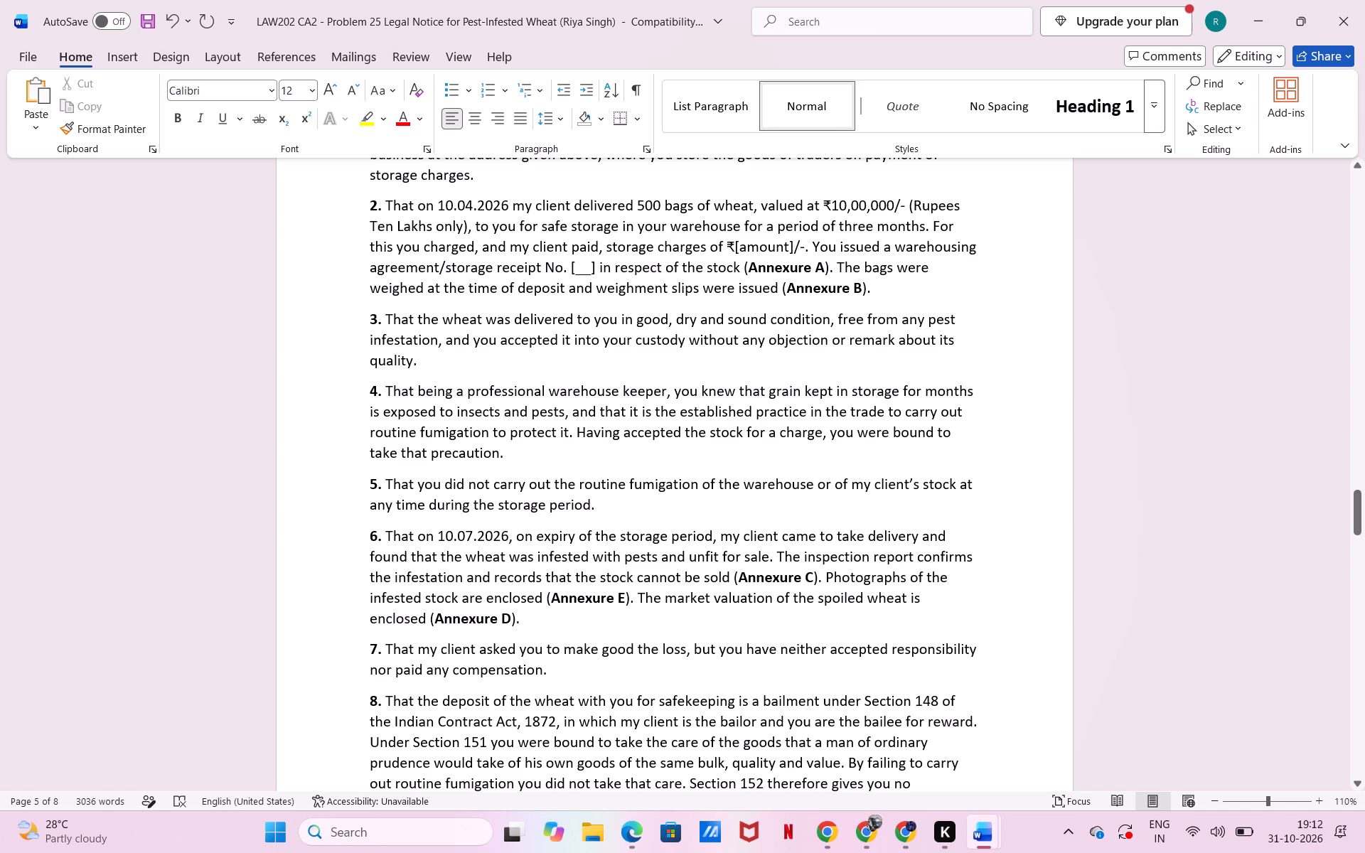
pyautogui.write('XXX')
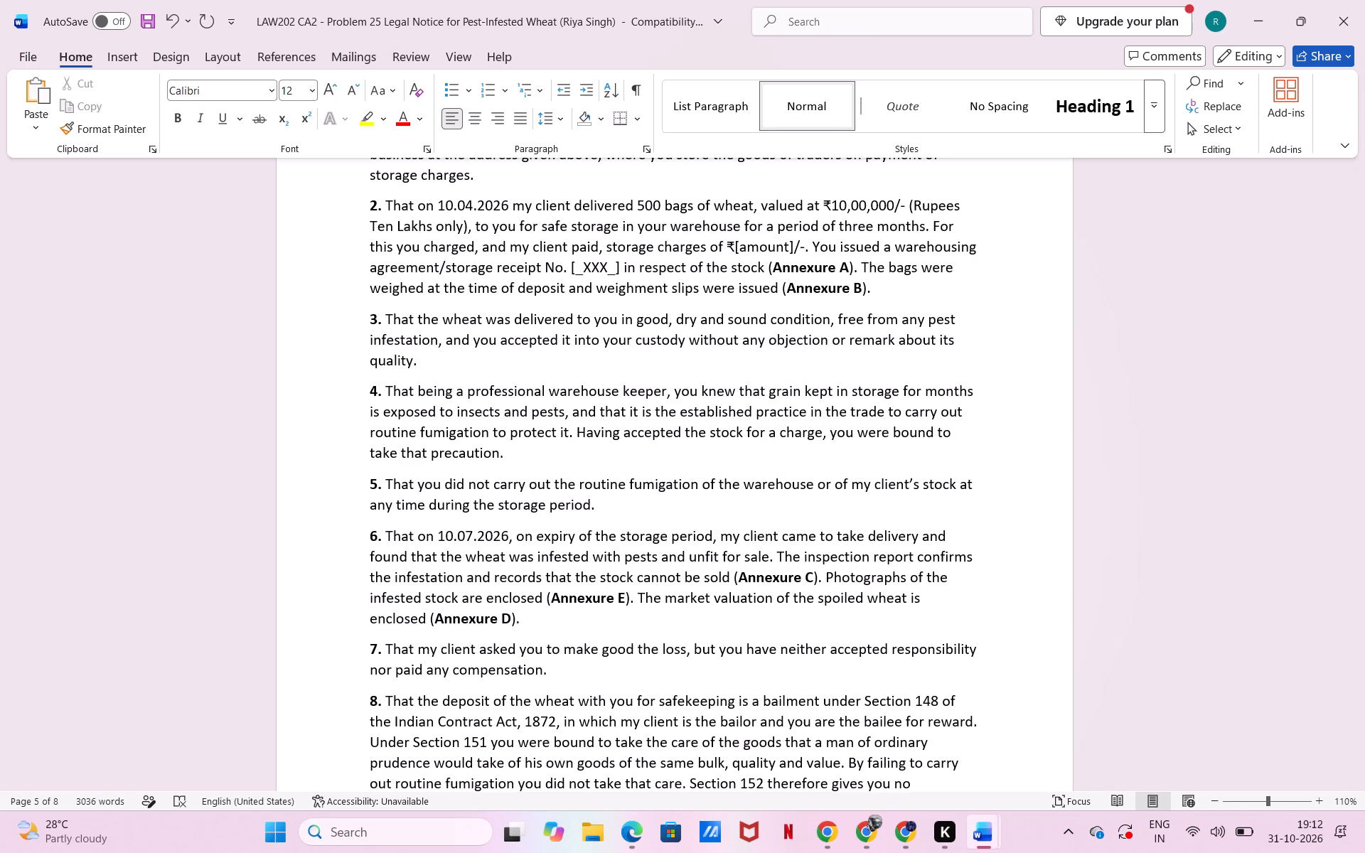
pyautogui.click(614, 268)
pyautogui.press('BackSpace')
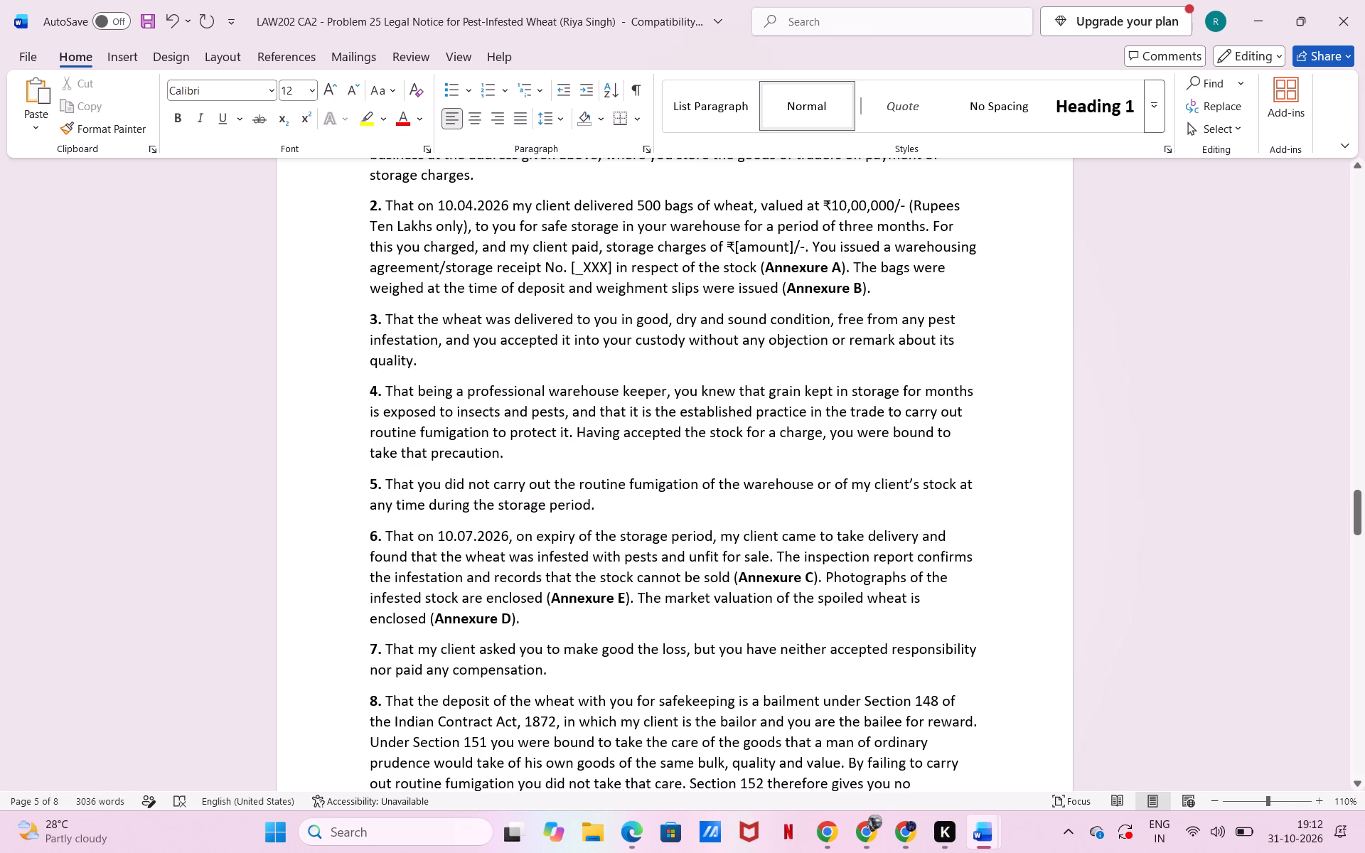
pyautogui.click(582, 274)
pyautogui.press('BackSpace')
pyautogui.press('BackSpace')
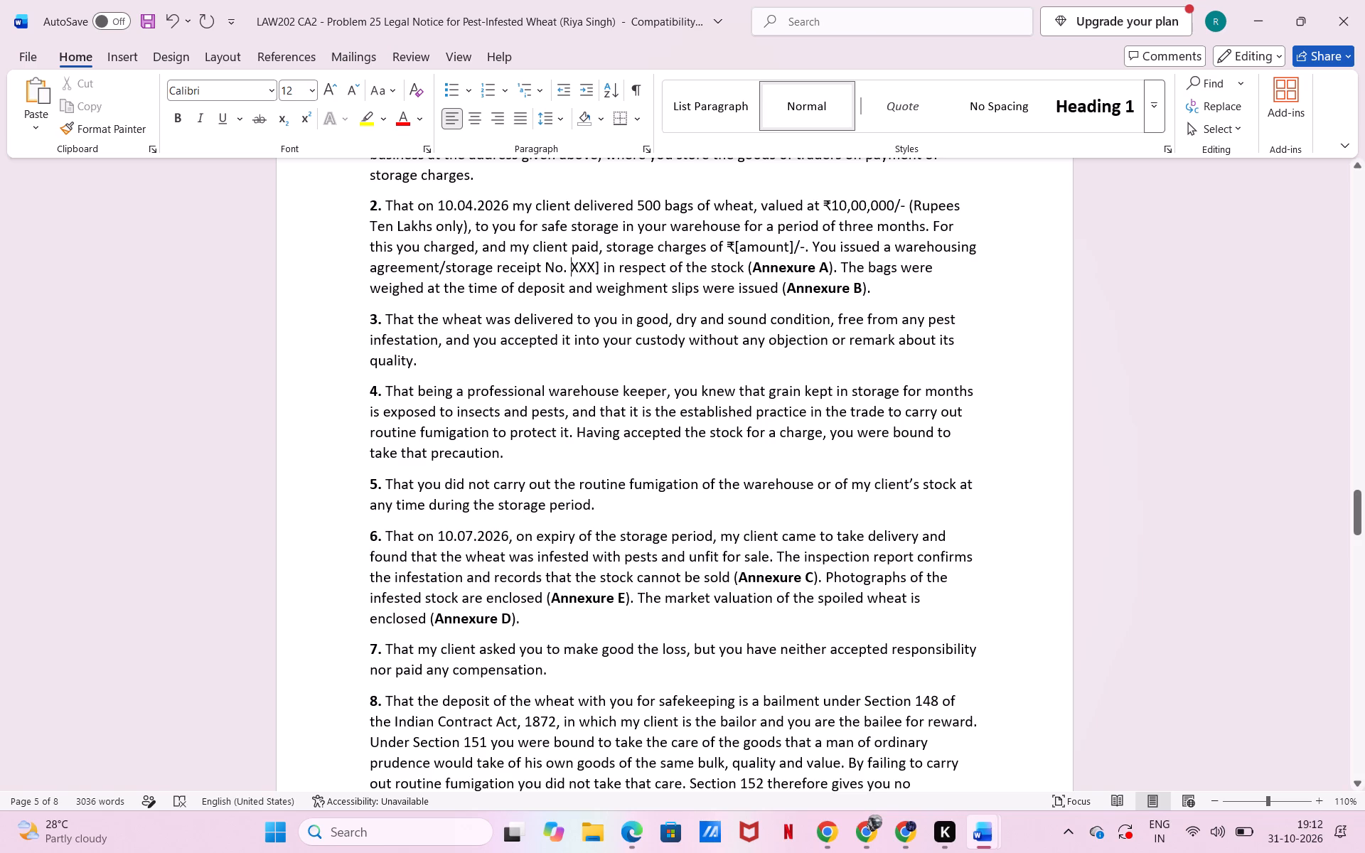
pyautogui.click(601, 275)
pyautogui.press('BackSpace')
pyautogui.press('x')
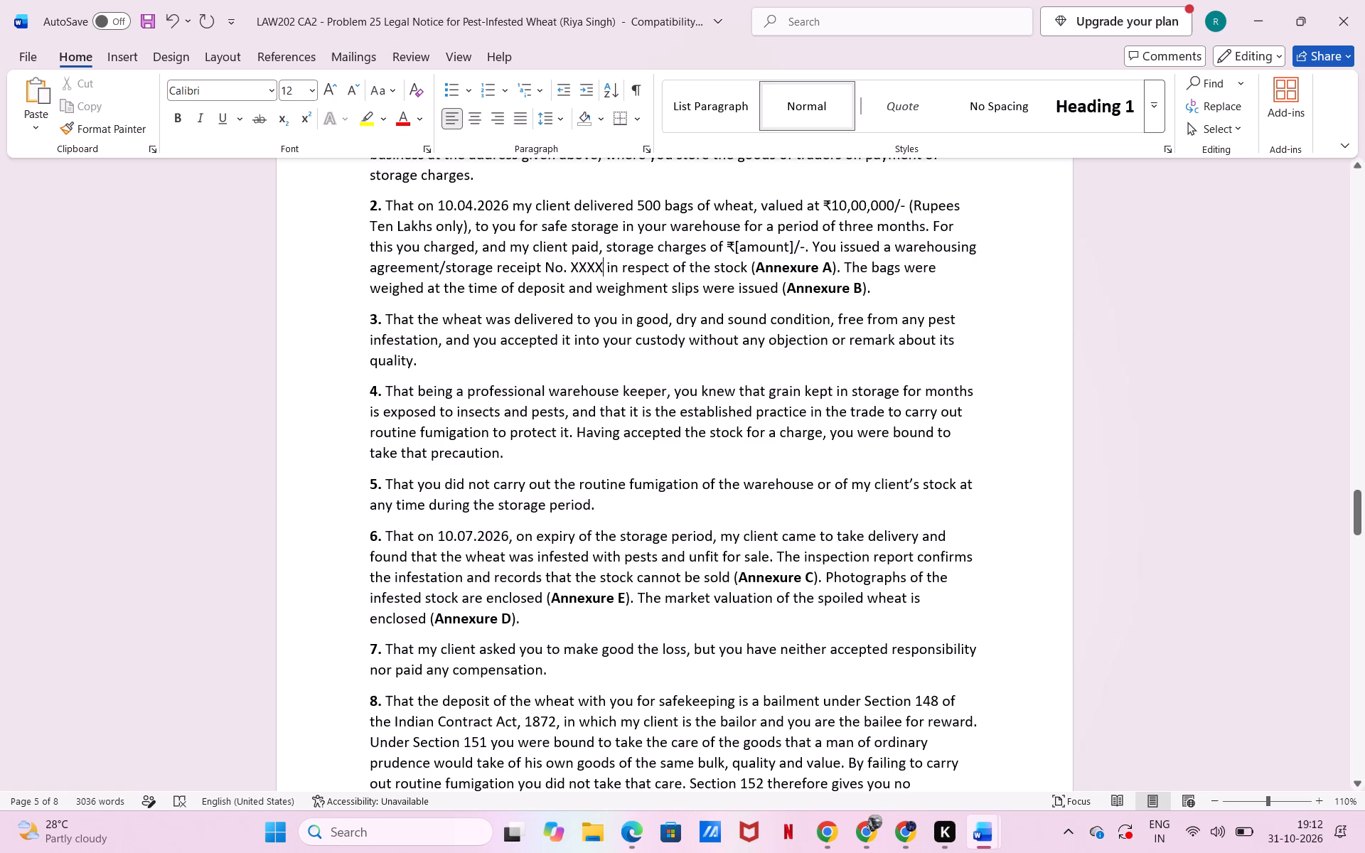
# Remove the bracketed amount placeholder after the rupee sign in paragraph 2's storage charges.
pyautogui.click(793, 248)
pyautogui.press('BackSpace')
pyautogui.press('BackSpace')
pyautogui.press('BackSpace')
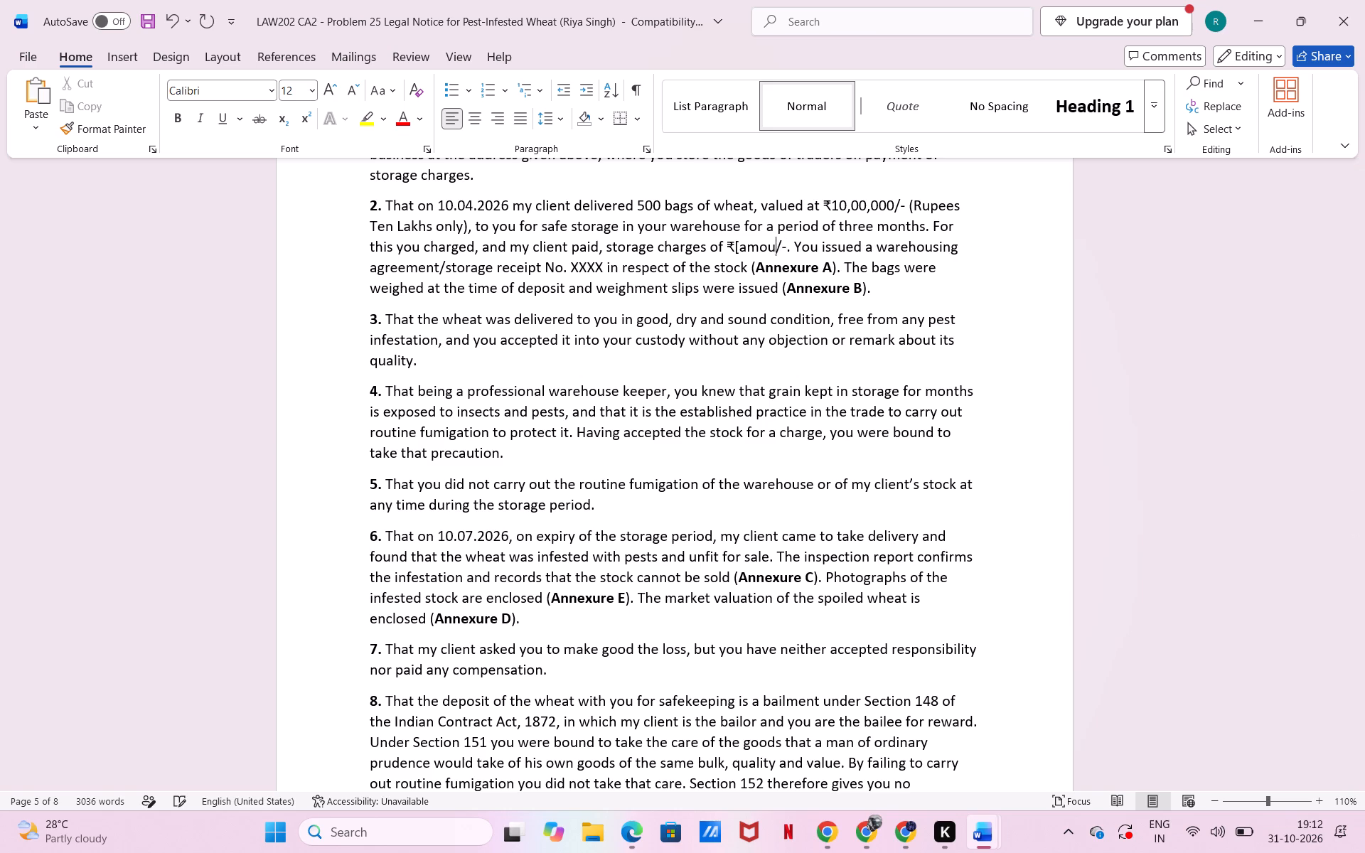
pyautogui.press('BackSpace')
pyautogui.press('BackSpace')
pyautogui.press('BackSpace')
pyautogui.press('BackSpace')
pyautogui.press('BackSpace')
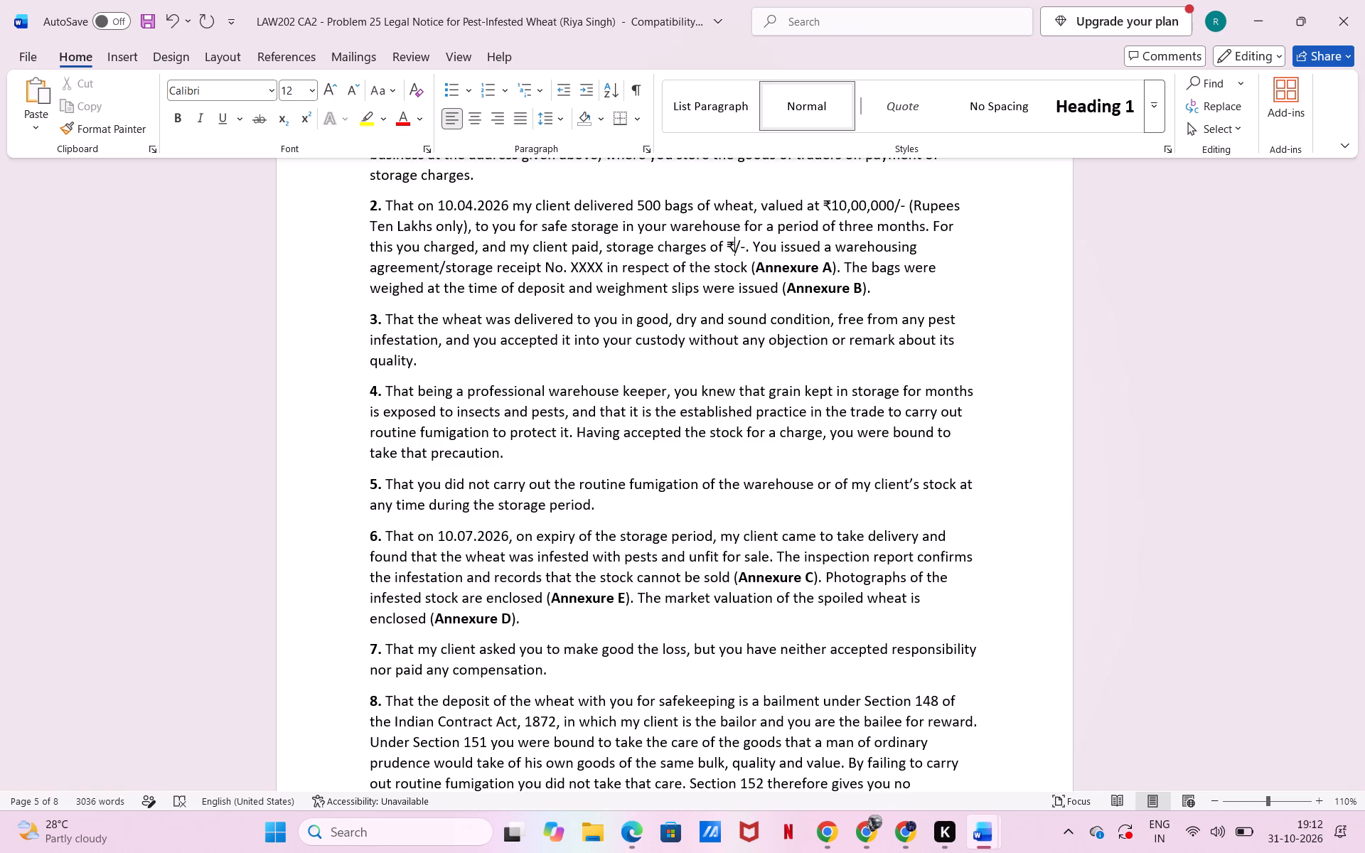
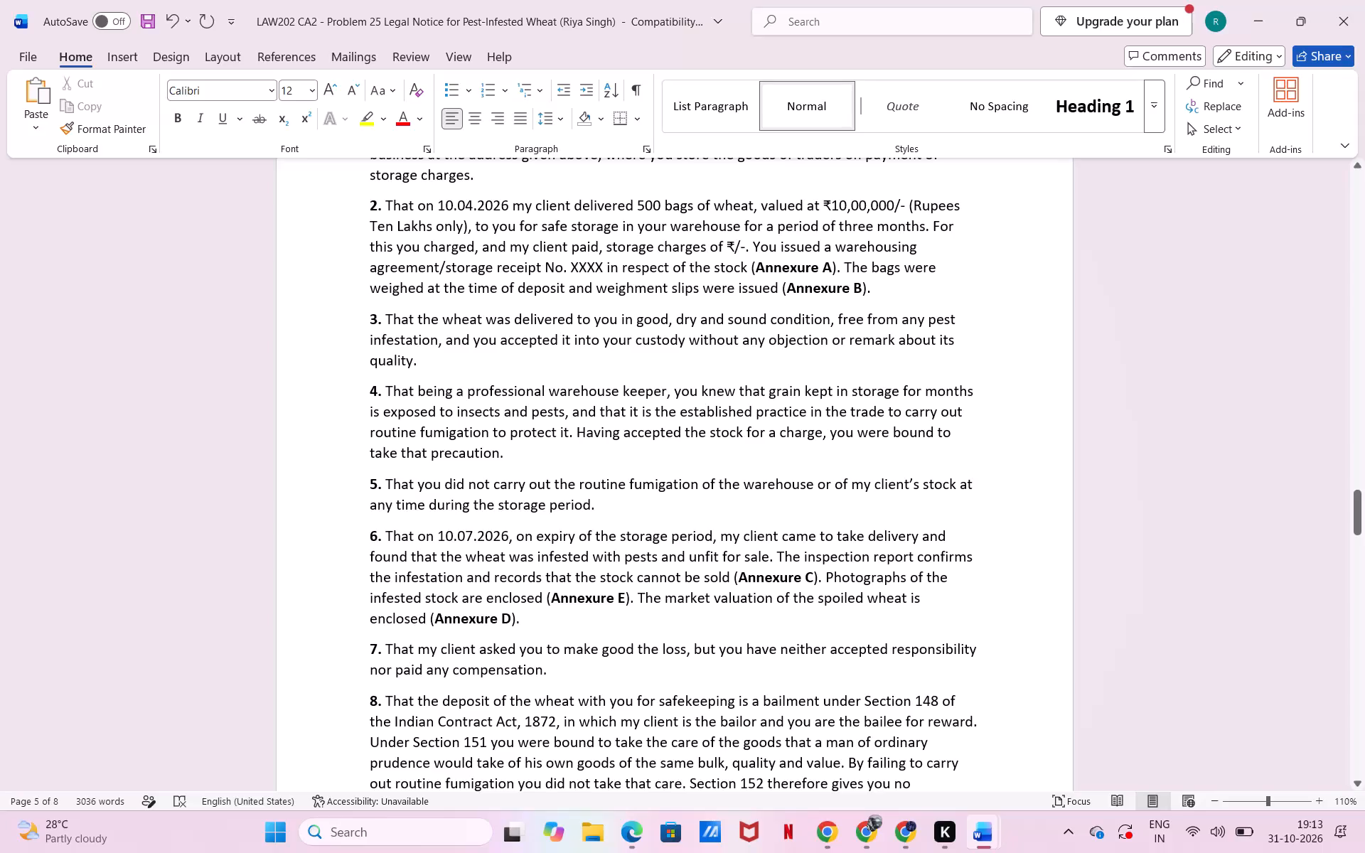
# Enter 50000 as the storage charges amount after the rupee sign in paragraph 2 of the notice.
pyautogui.write('50000')
# Remove the parentheses around the advocate's name in the signature block below "Yours faithfully" at the end of the notice.
pyautogui.scroll(-1, 756, 241)
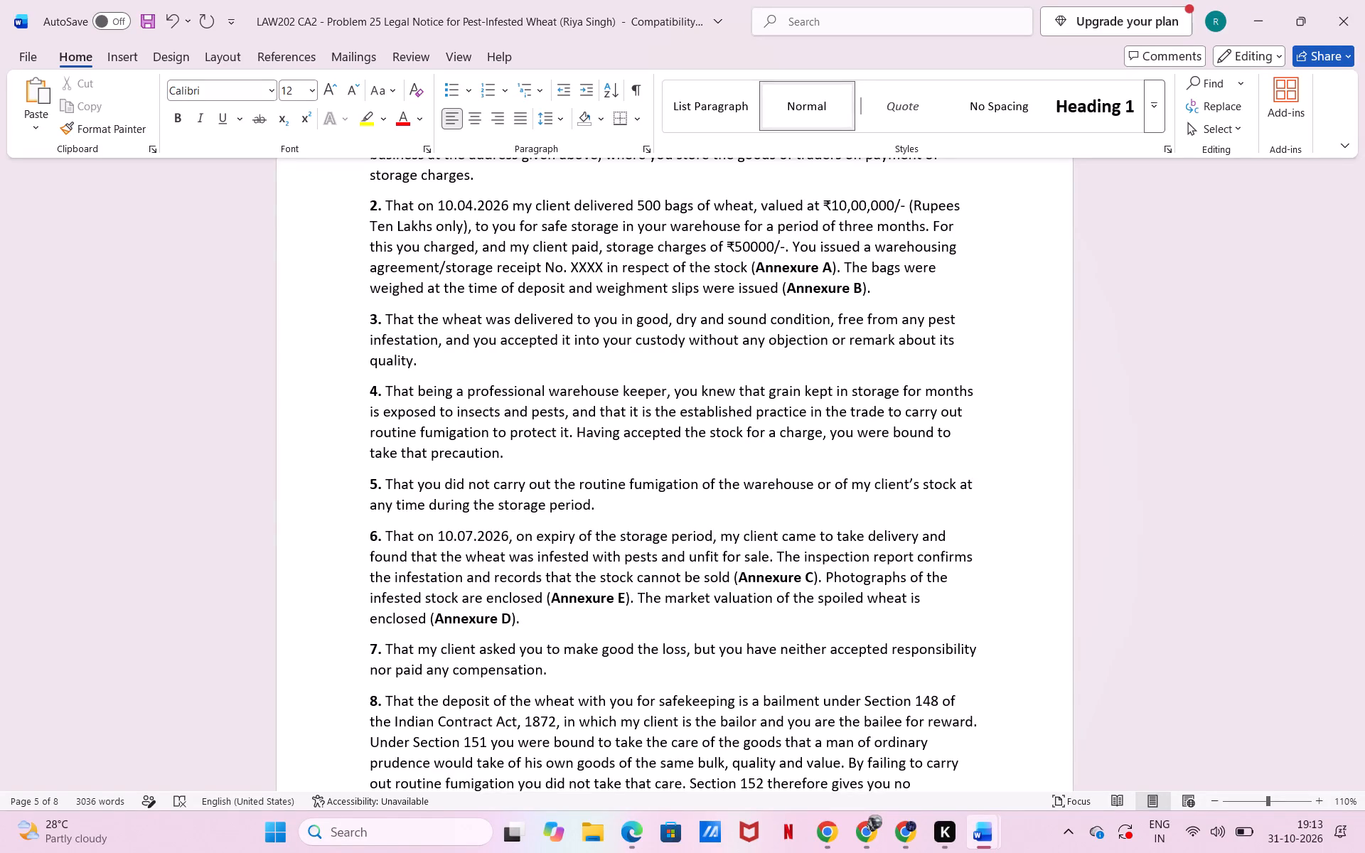
pyautogui.scroll(-2, 756, 241)
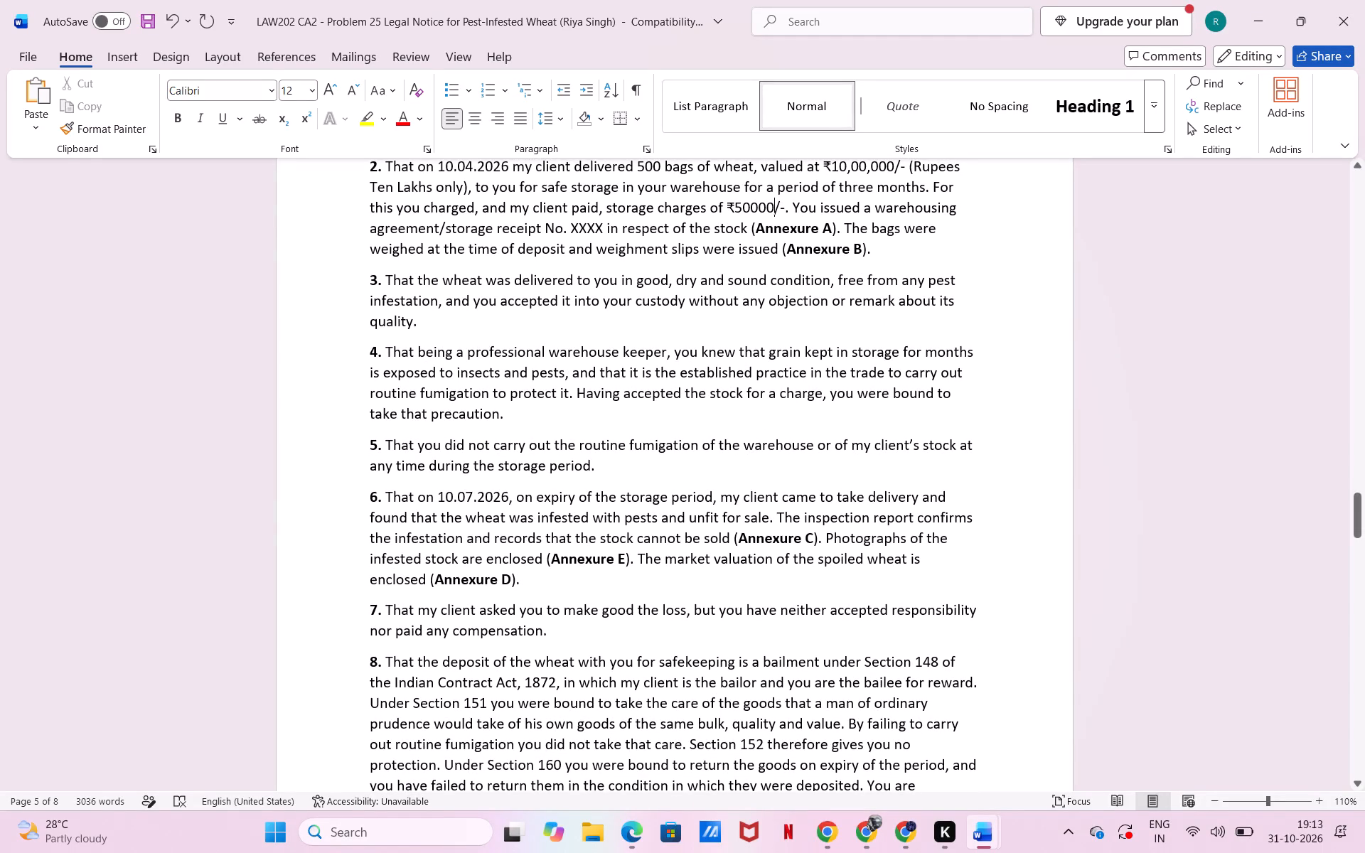
pyautogui.scroll(-5, 756, 241)
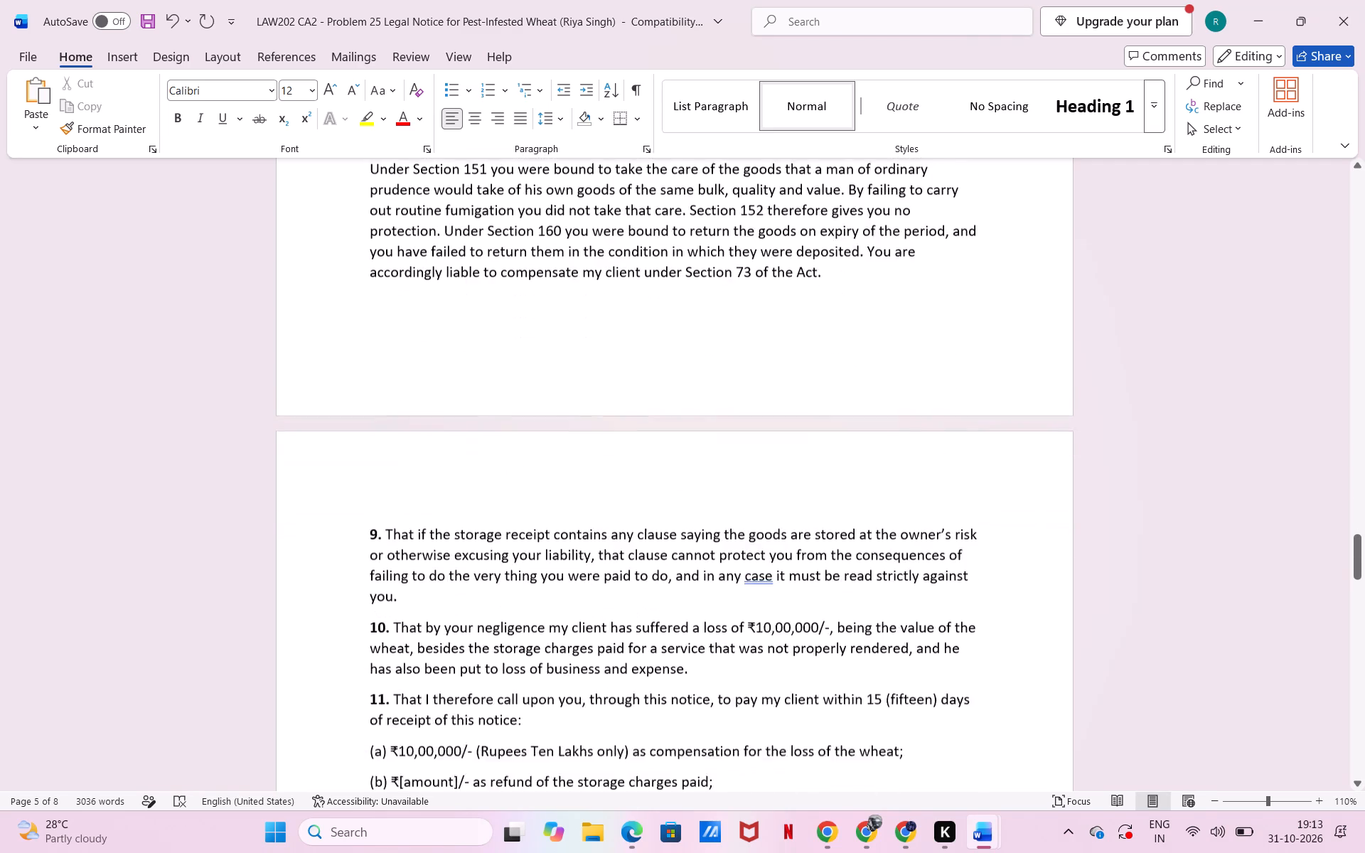
pyautogui.scroll(-4, 756, 241)
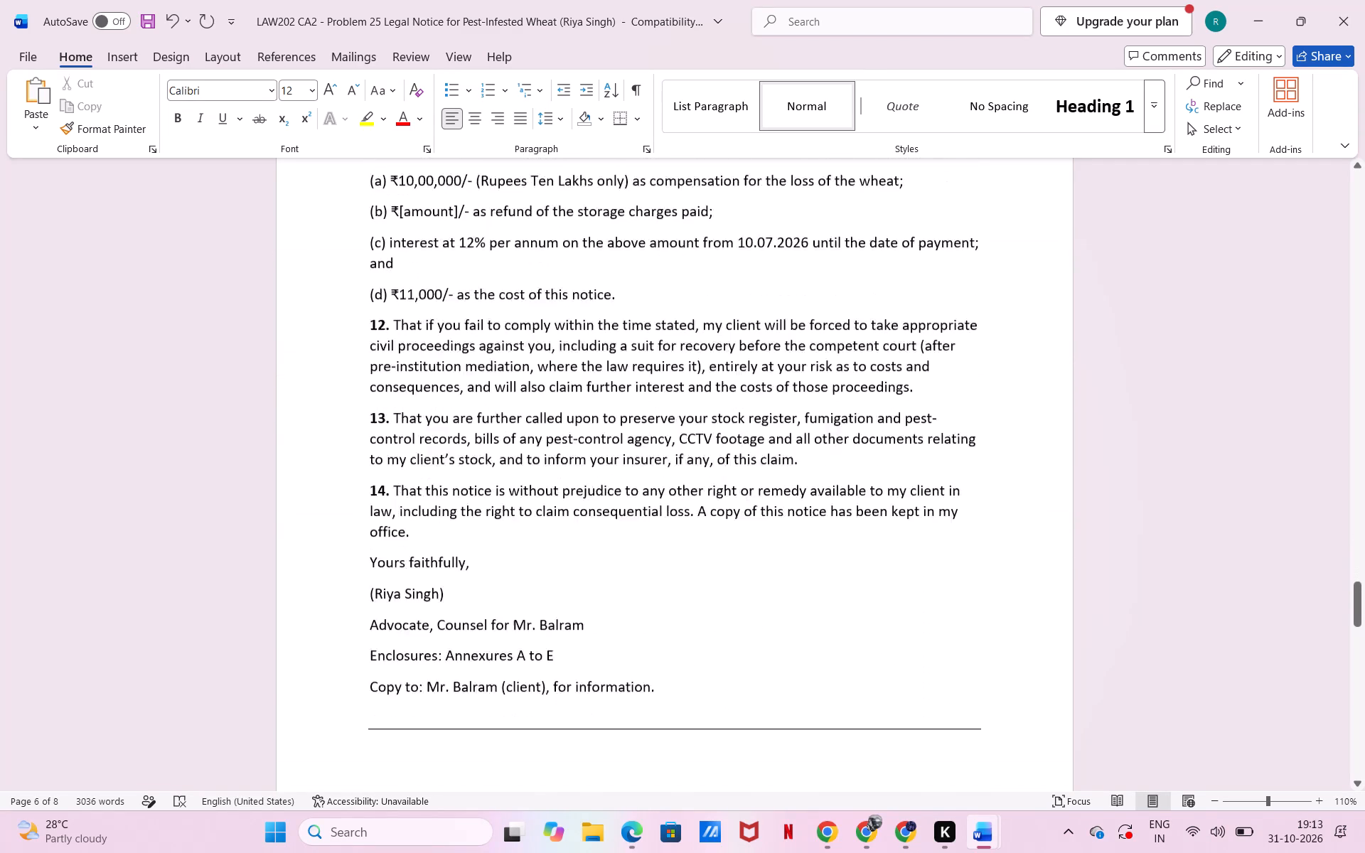
pyautogui.scroll(-1, 756, 241)
pyautogui.hscroll(1, 756, 241)
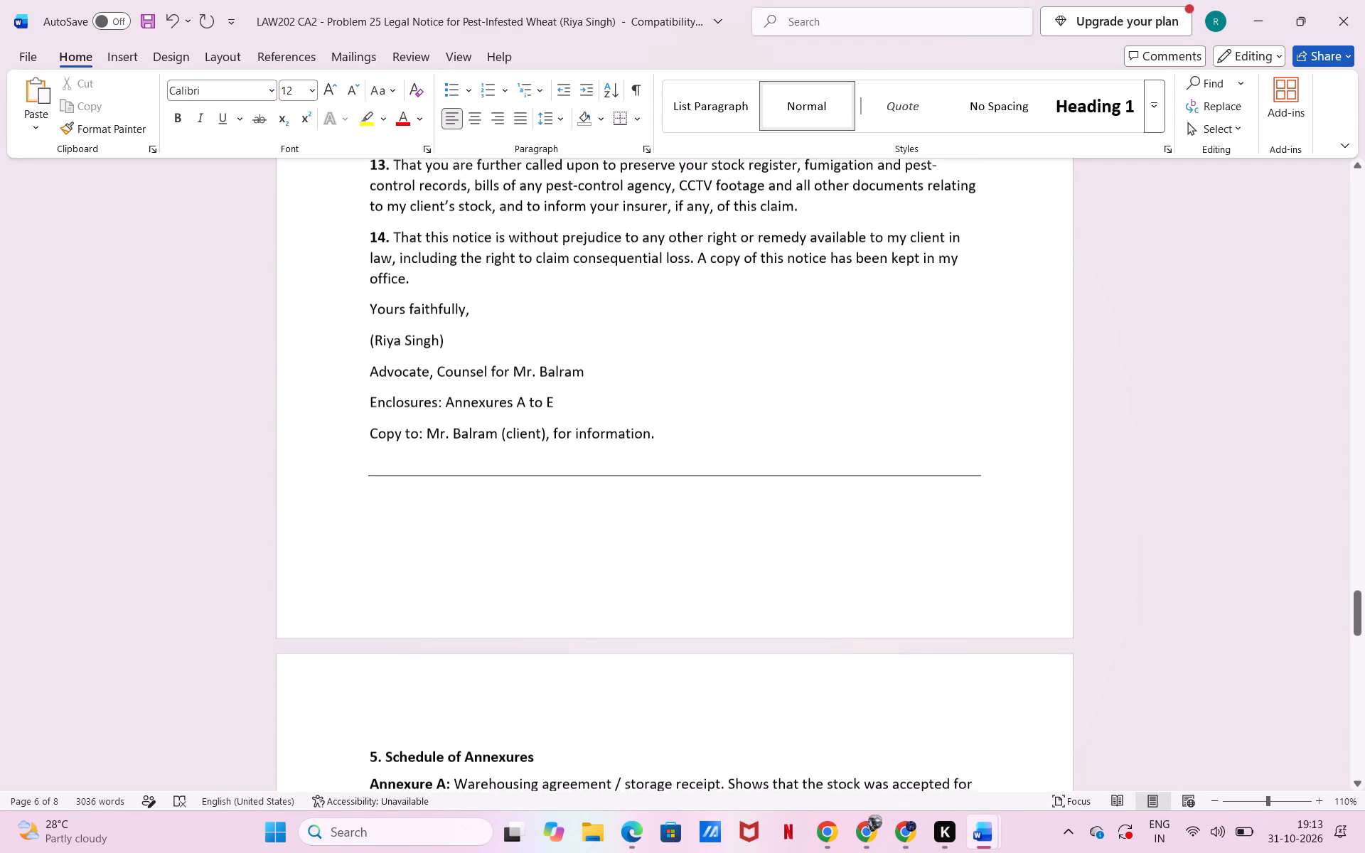
pyautogui.hscroll(1, 756, 241)
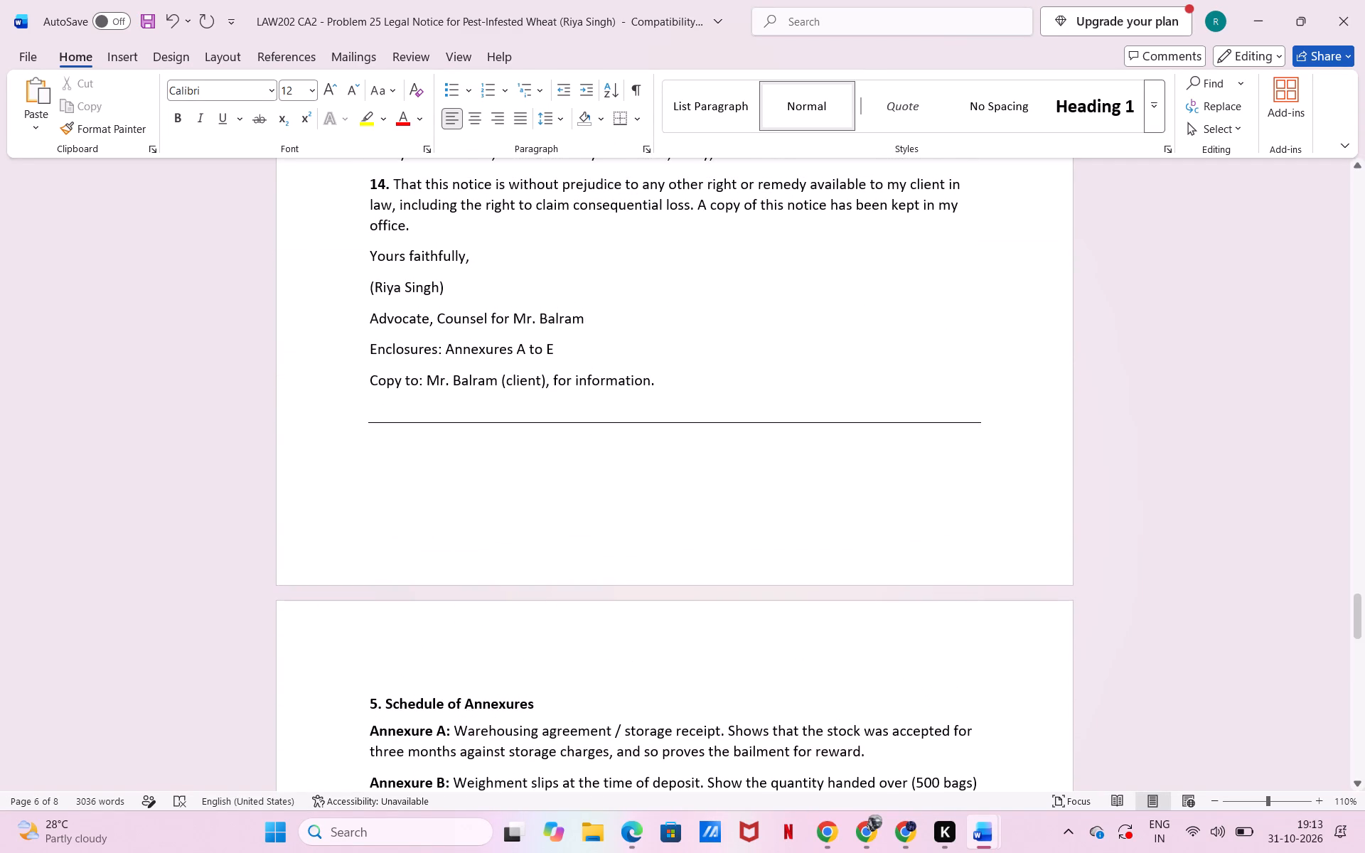
pyautogui.click(459, 296)
pyautogui.press('BackSpace')
pyautogui.press('Left')
pyautogui.press('Left')
pyautogui.press('Left')
pyautogui.press('Left')
pyautogui.press('Left')
pyautogui.press('Left')
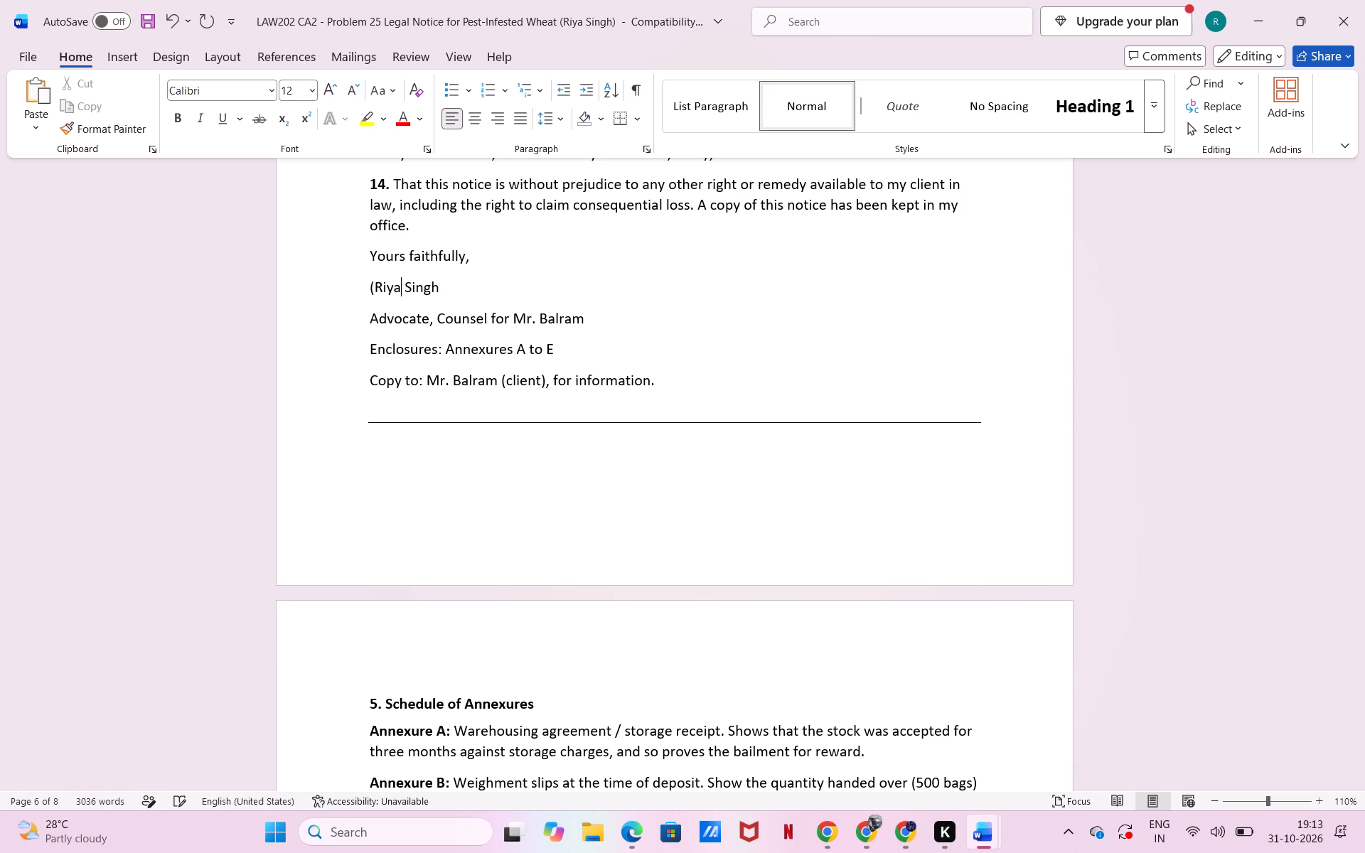
pyautogui.press('Left')
pyautogui.press('Left')
pyautogui.press('Left')
pyautogui.press('Left')
pyautogui.press('BackSpace')
# Read through the Schedule of Annexures and the Conclusion after the notice, checking for anything still to correct.
pyautogui.scroll(-1, 459, 296)
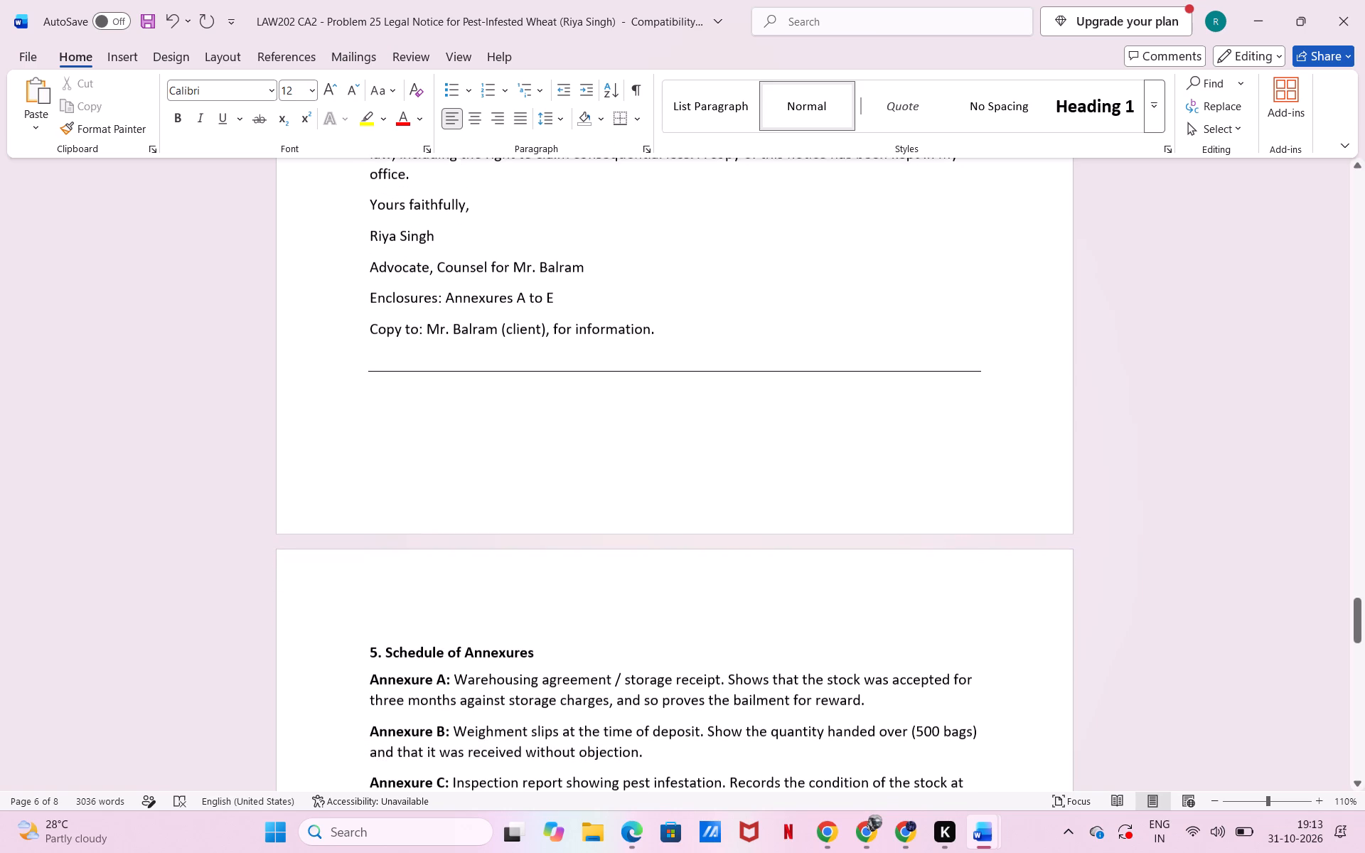
pyautogui.scroll(-1, 459, 296)
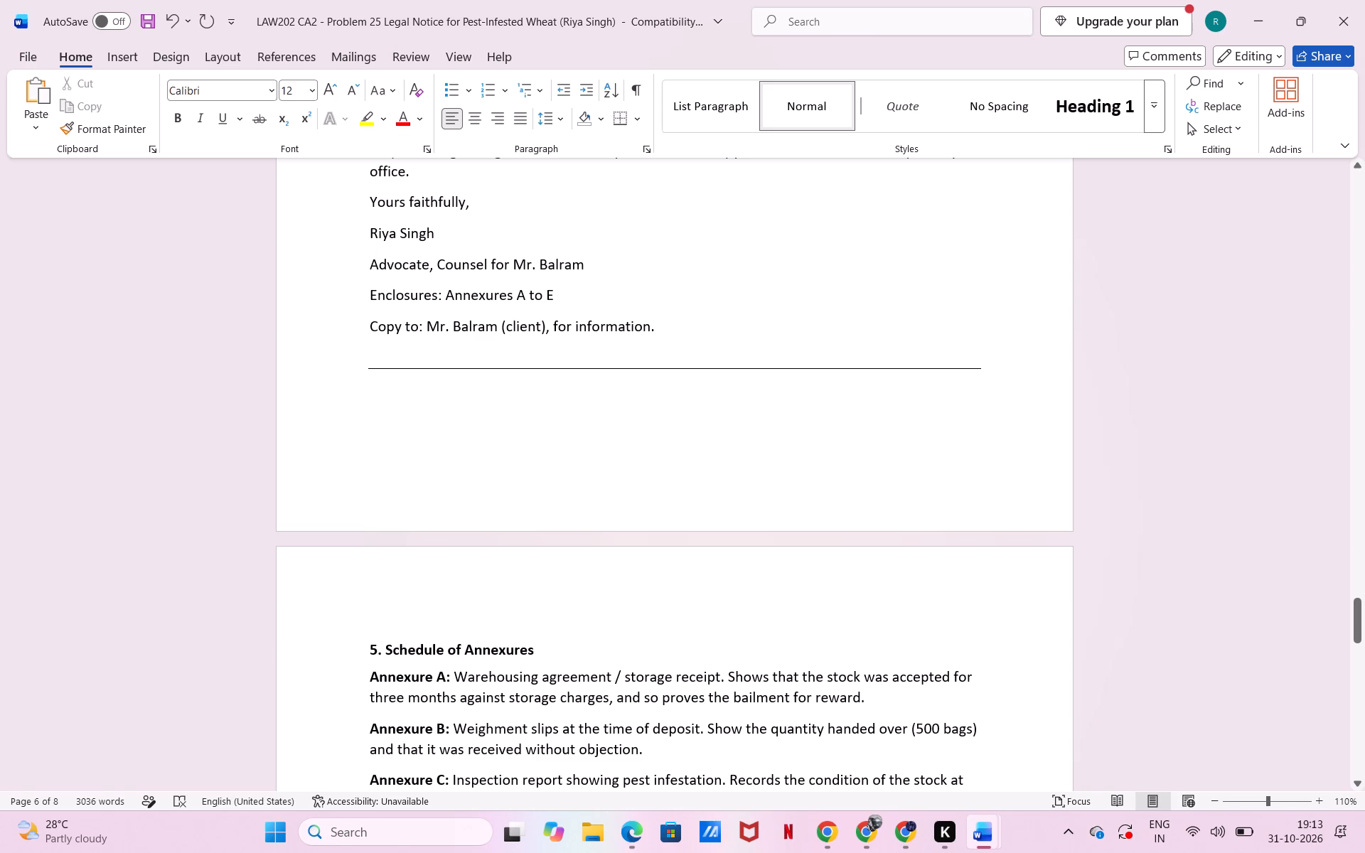
pyautogui.scroll(-3, 459, 296)
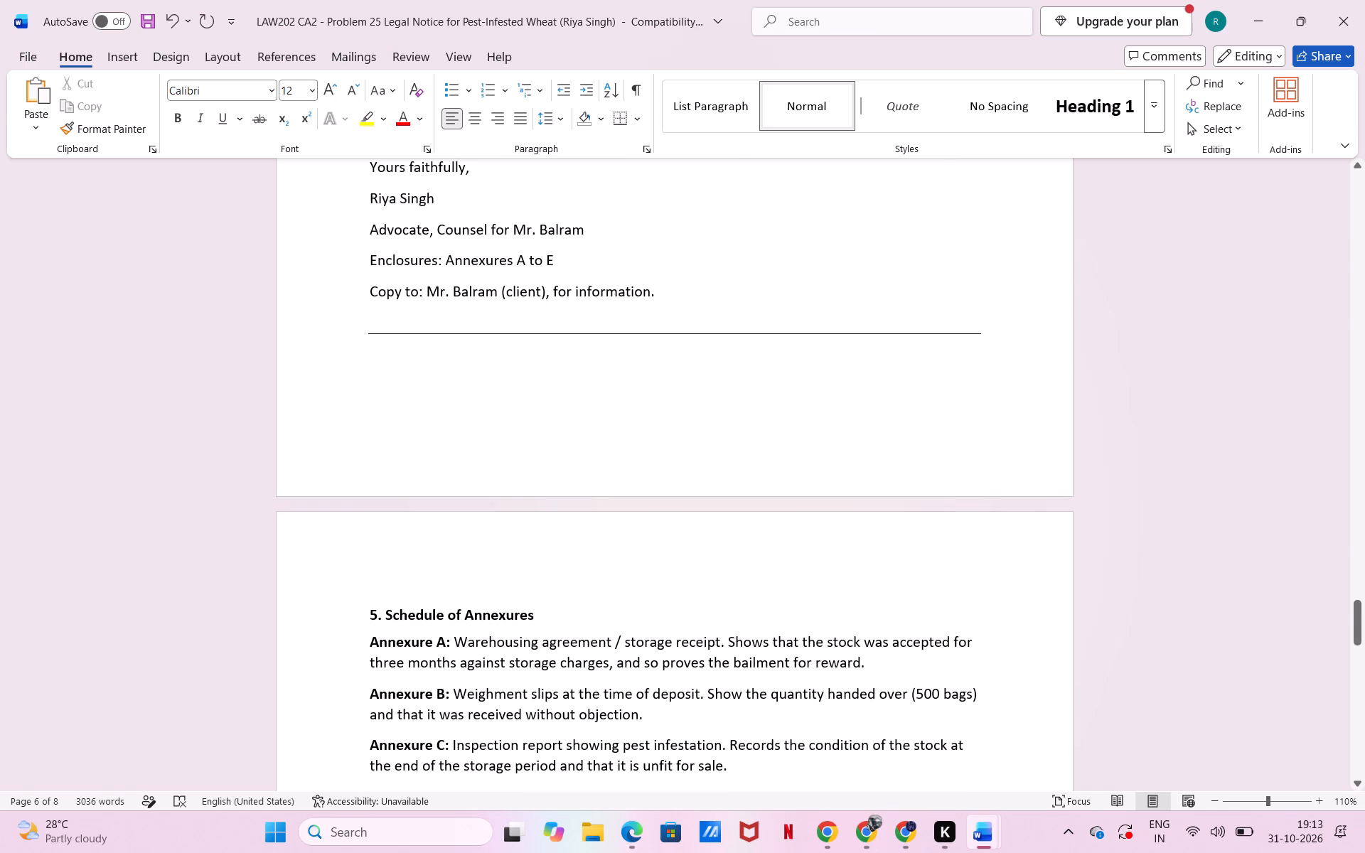
pyautogui.scroll(-1, 459, 296)
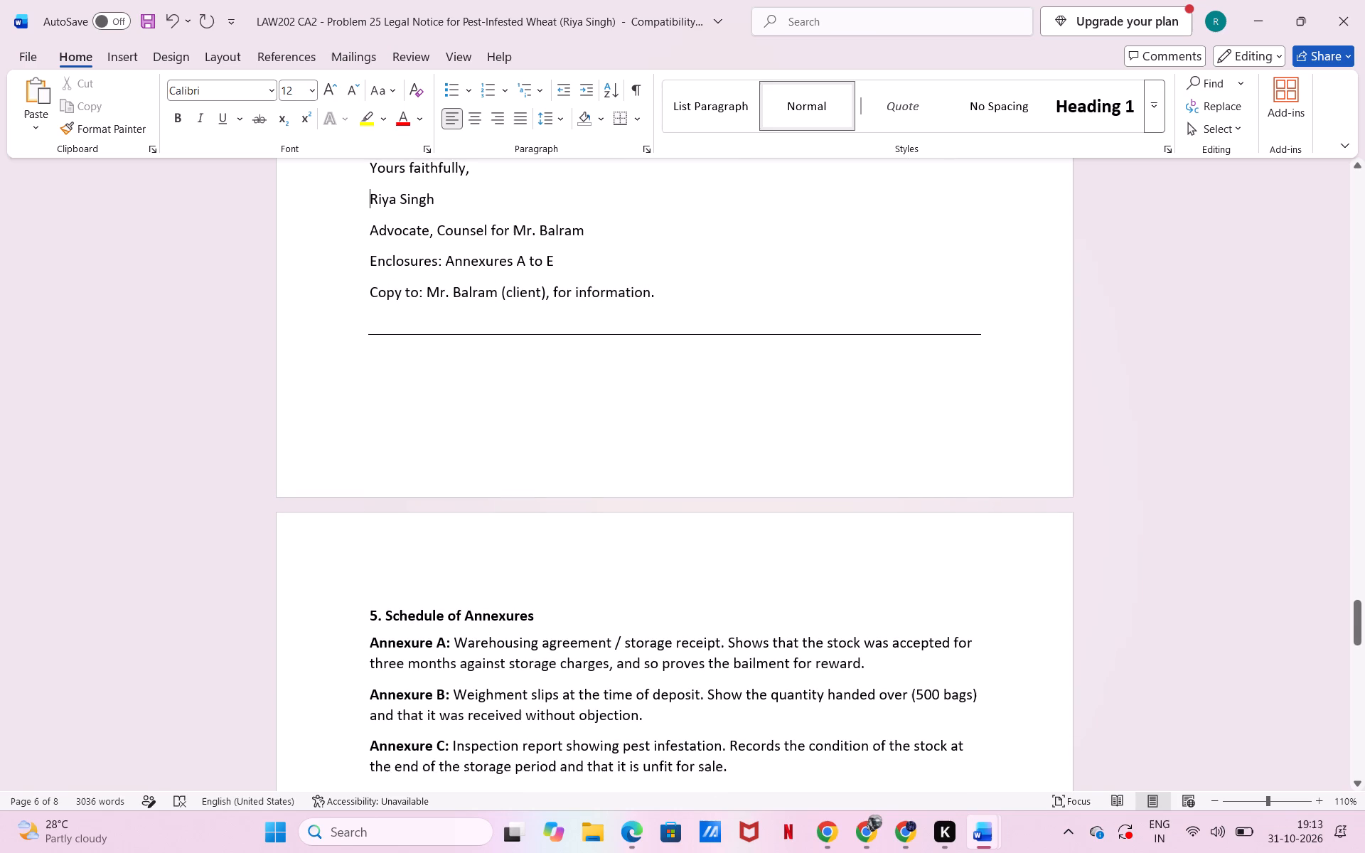
pyautogui.scroll(-2, 459, 296)
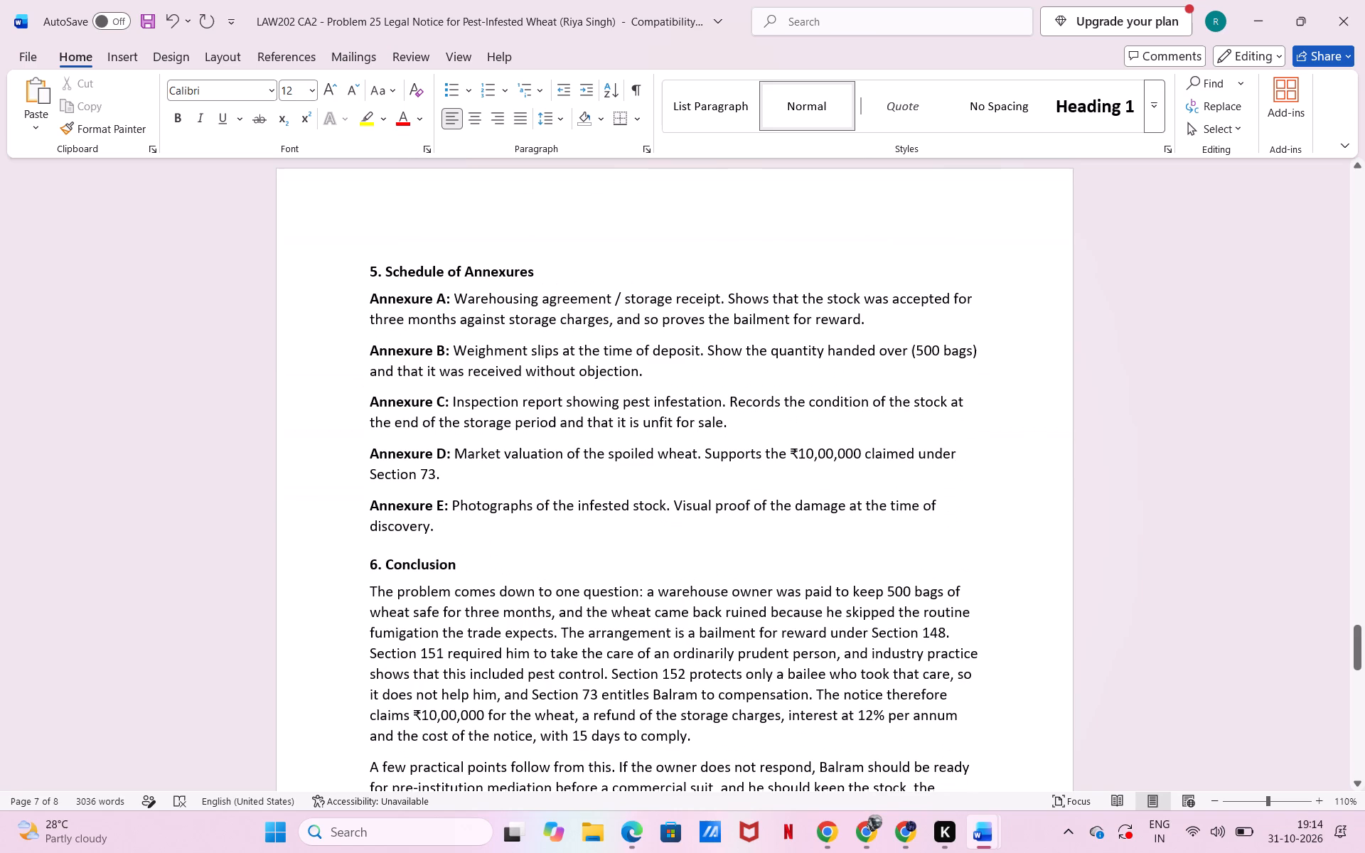
pyautogui.scroll(-1, 459, 296)
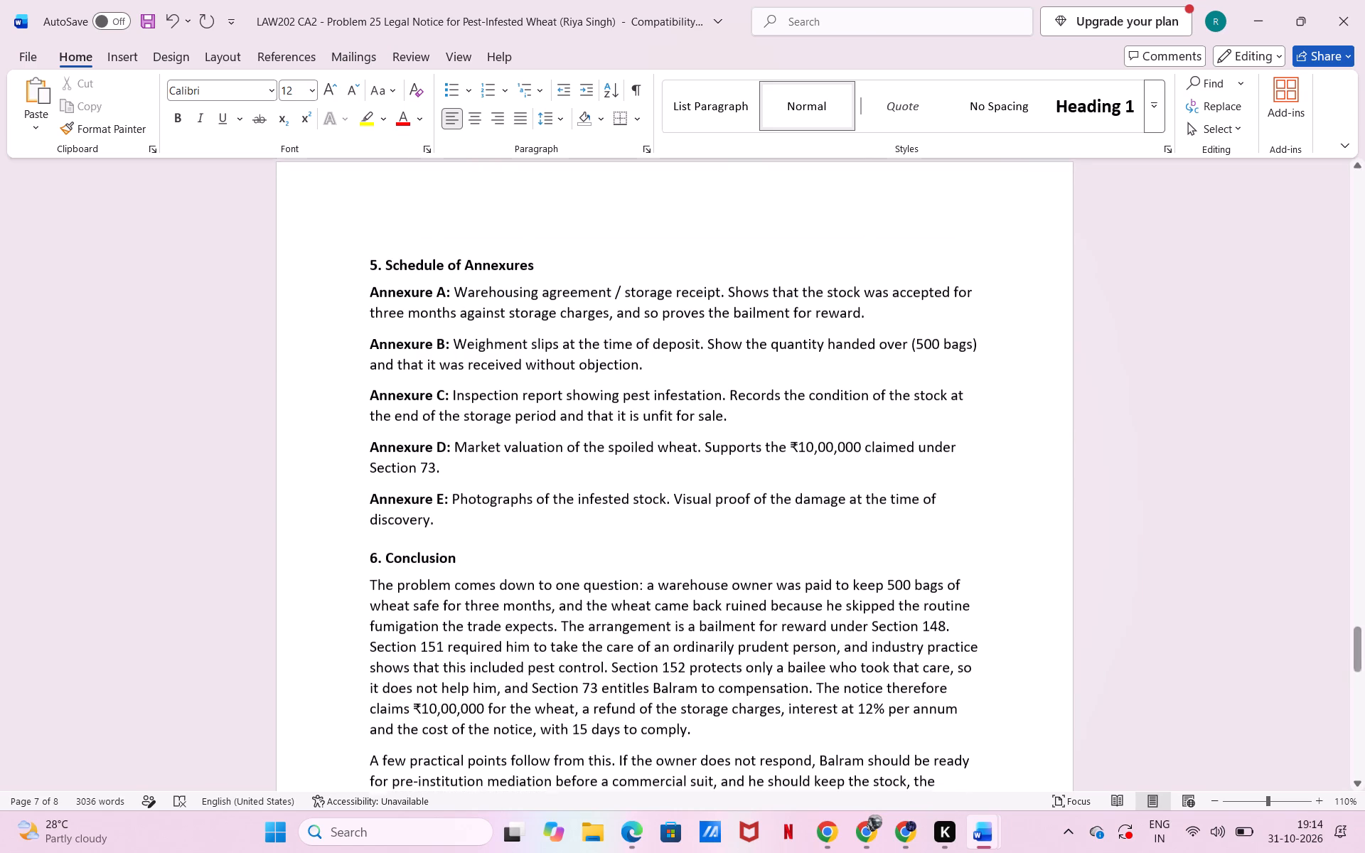
pyautogui.scroll(-2, 459, 296)
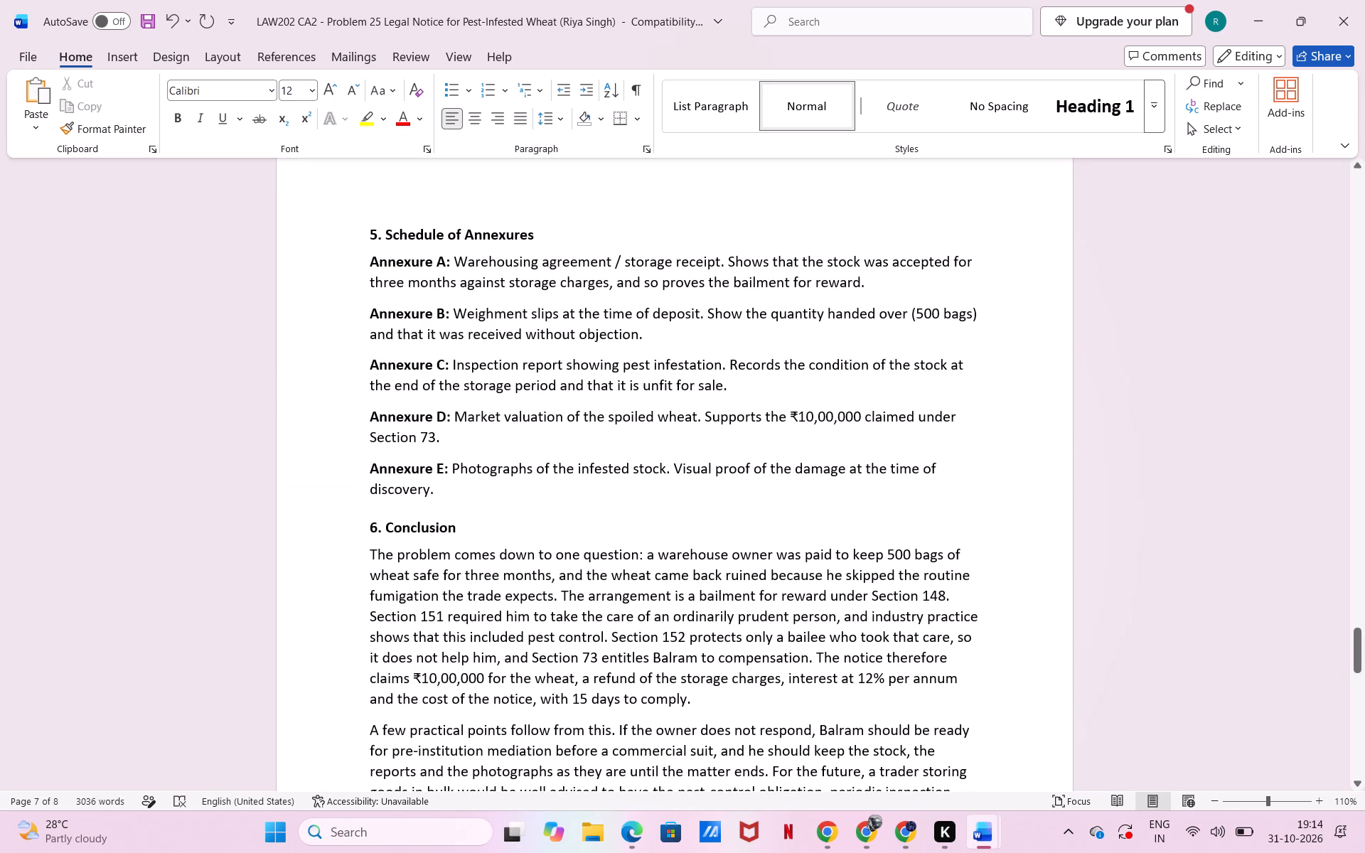
pyautogui.scroll(-2, 459, 296)
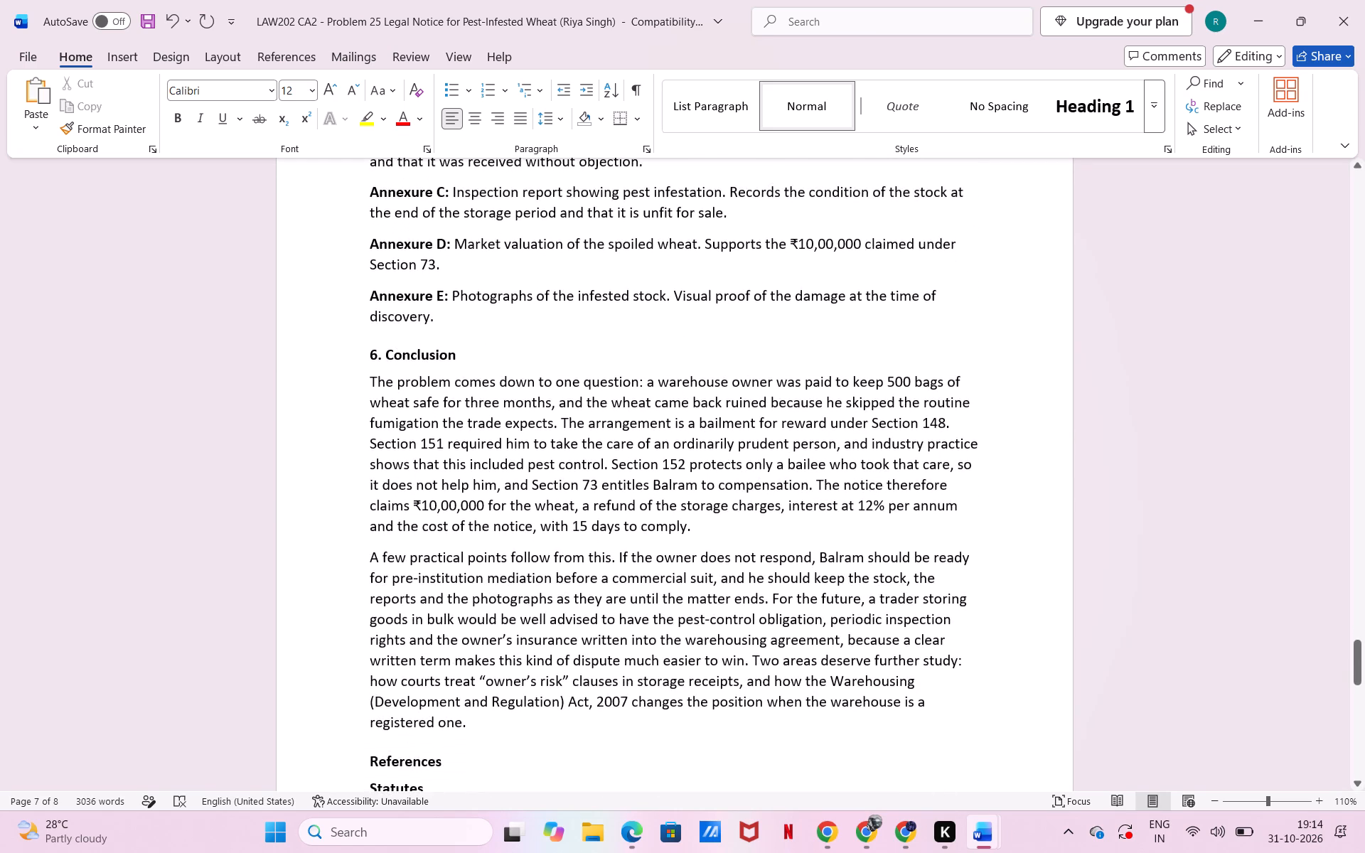
pyautogui.scroll(-5, 459, 296)
pyautogui.scroll(12, 459, 296)
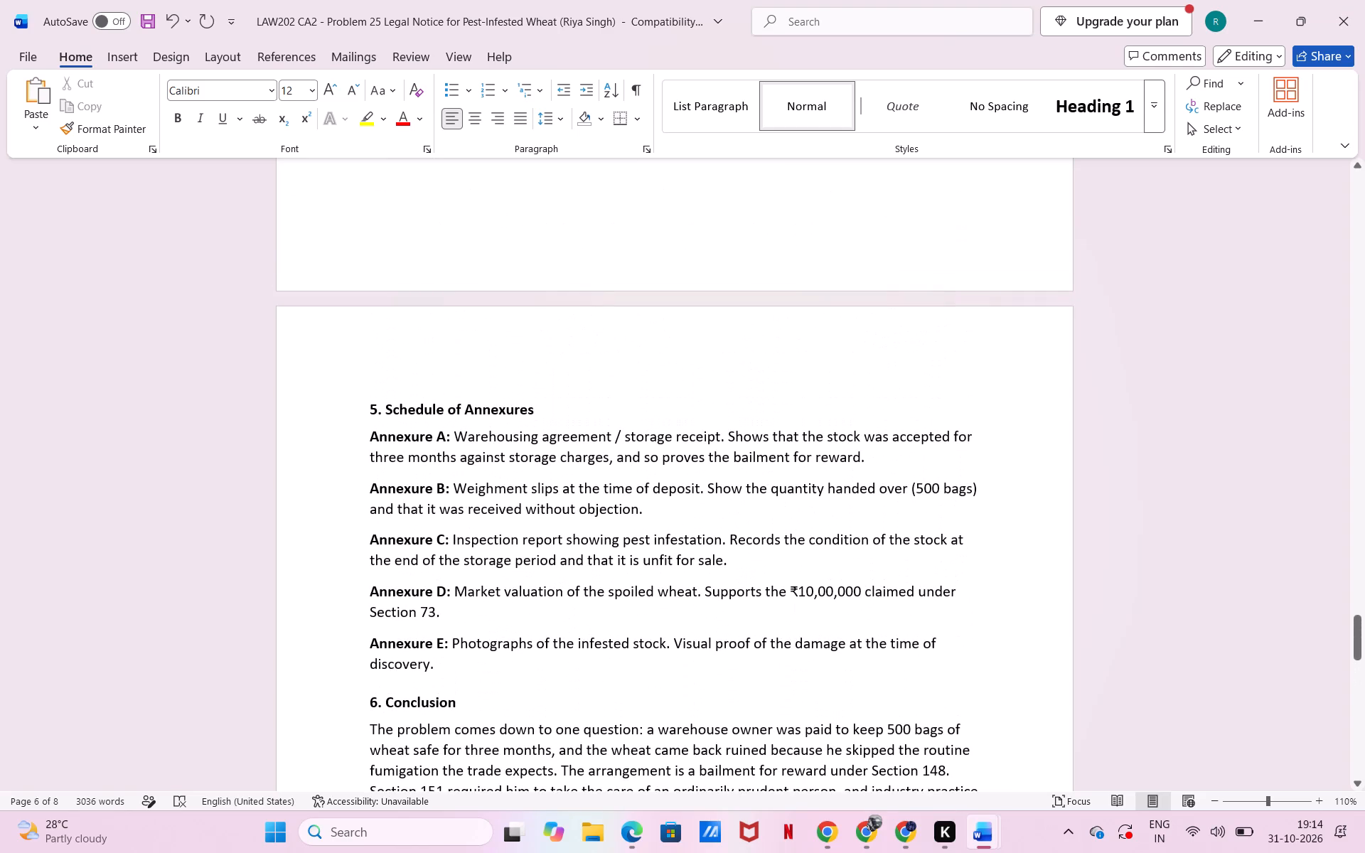
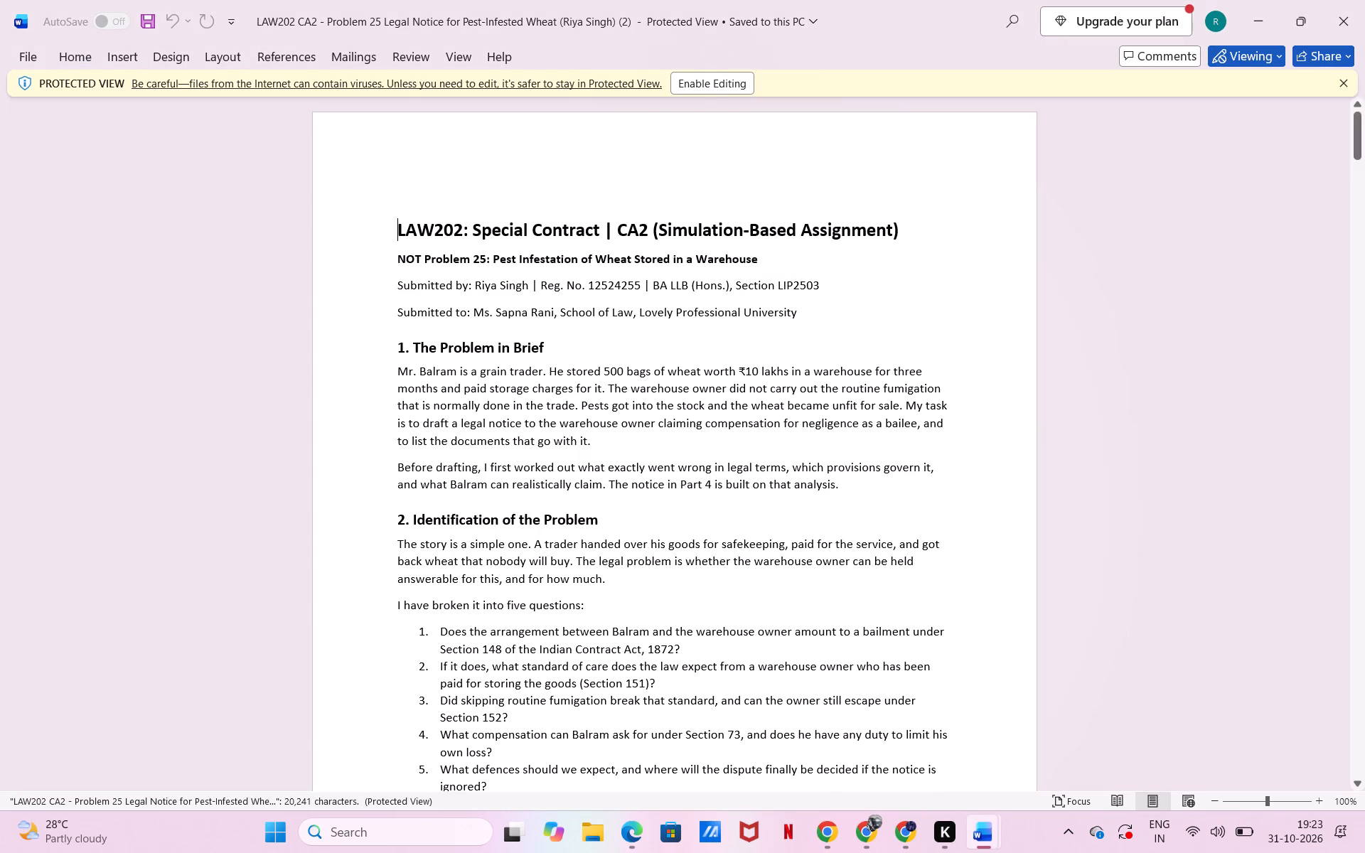
# Enable editing in the downloaded legal notice document.
pyautogui.click(704, 87)
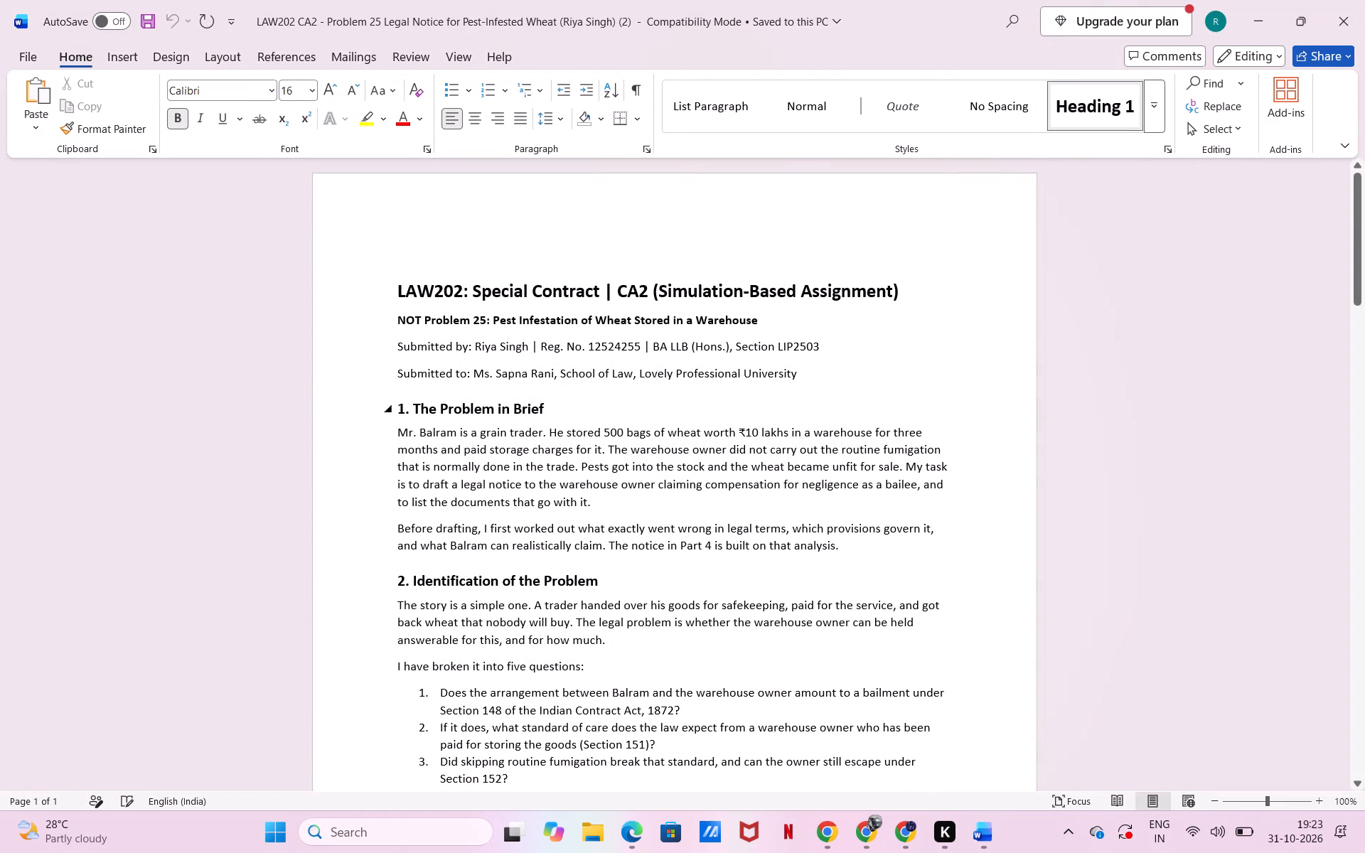
# Skim the notice from the problem brief to its end, examining the statutes, cases and books under References.
pyautogui.scroll(-4, 668, 257)
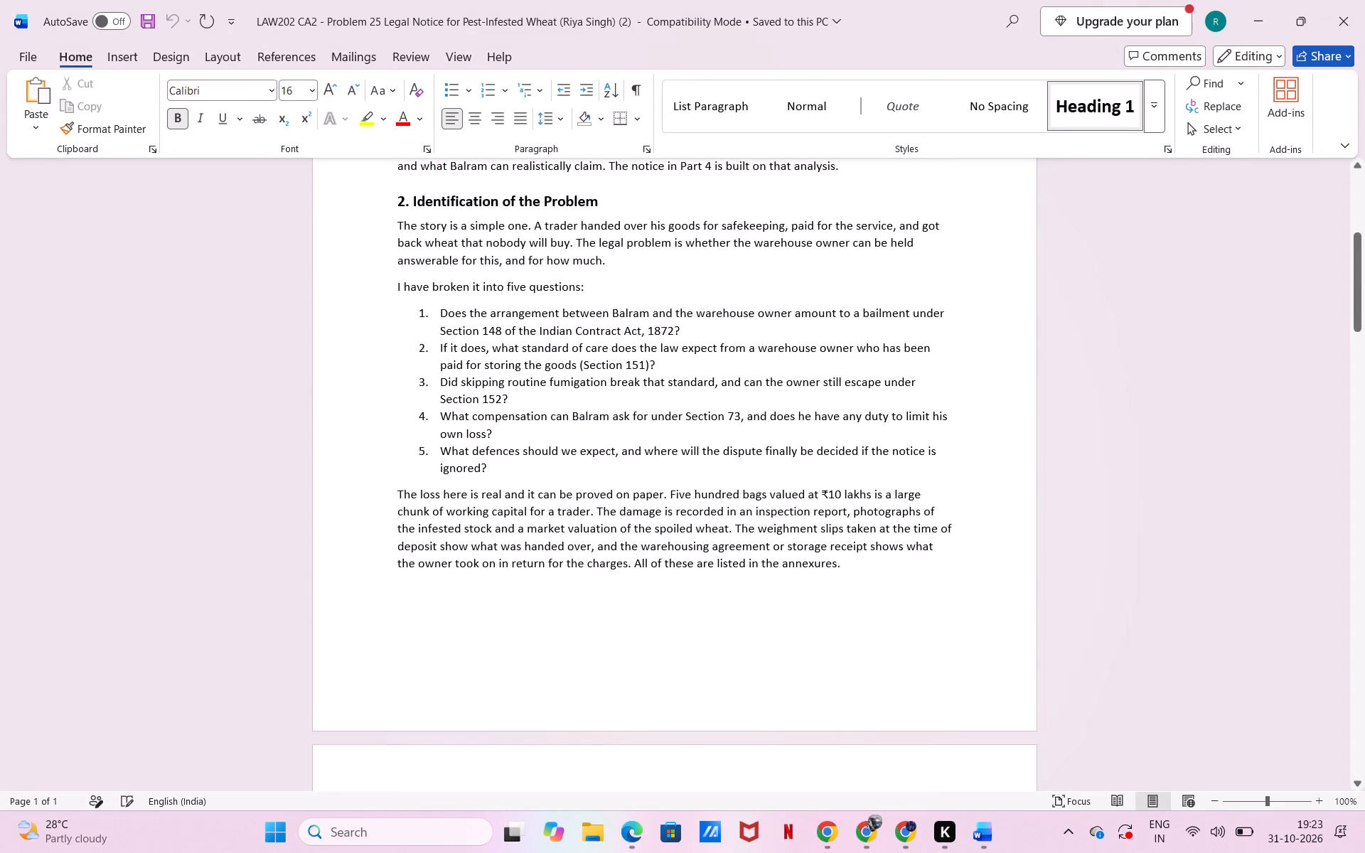
pyautogui.scroll(-18, 454, 637)
pyautogui.scroll(-5, 454, 637)
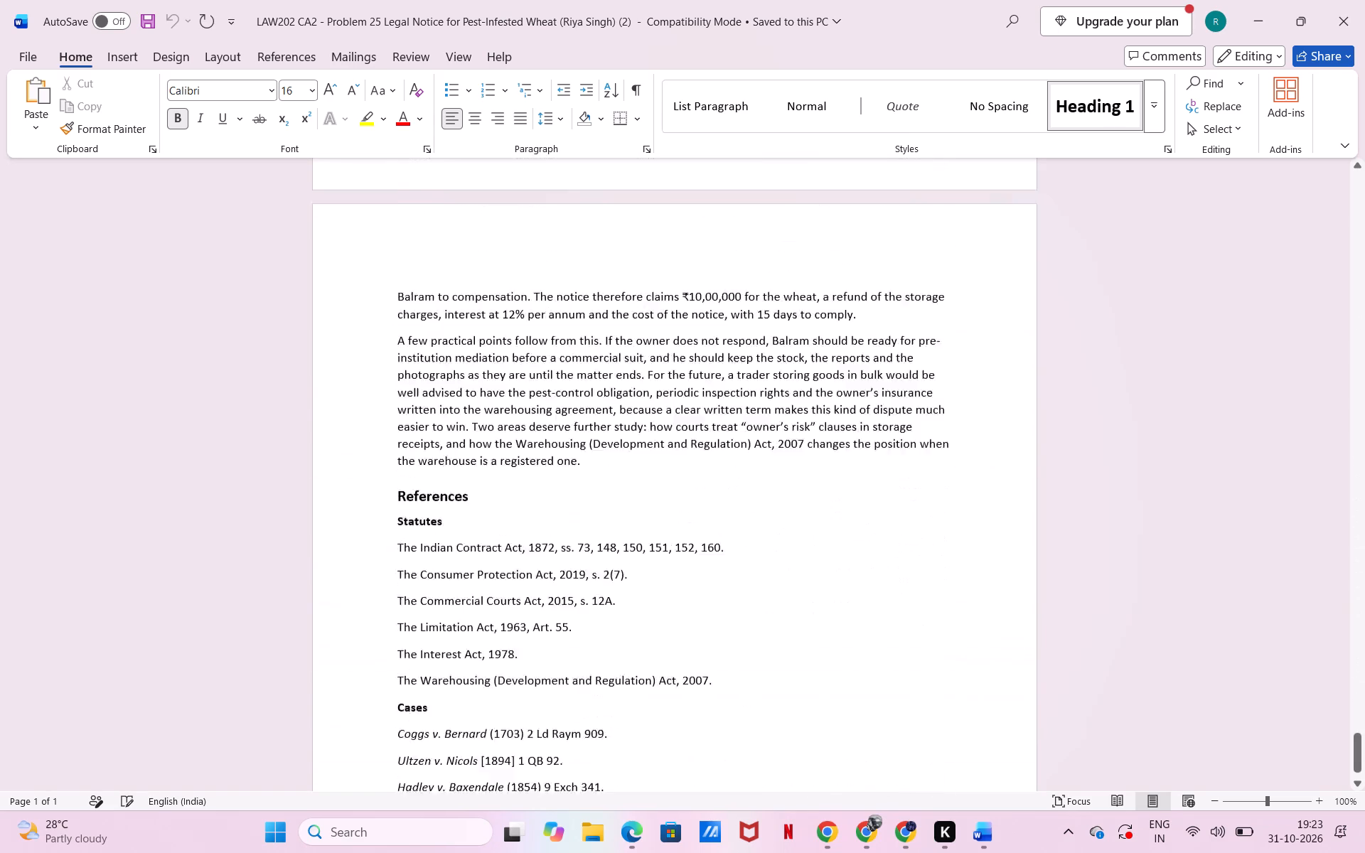
pyautogui.scroll(-4, 454, 637)
pyautogui.click(454, 637)
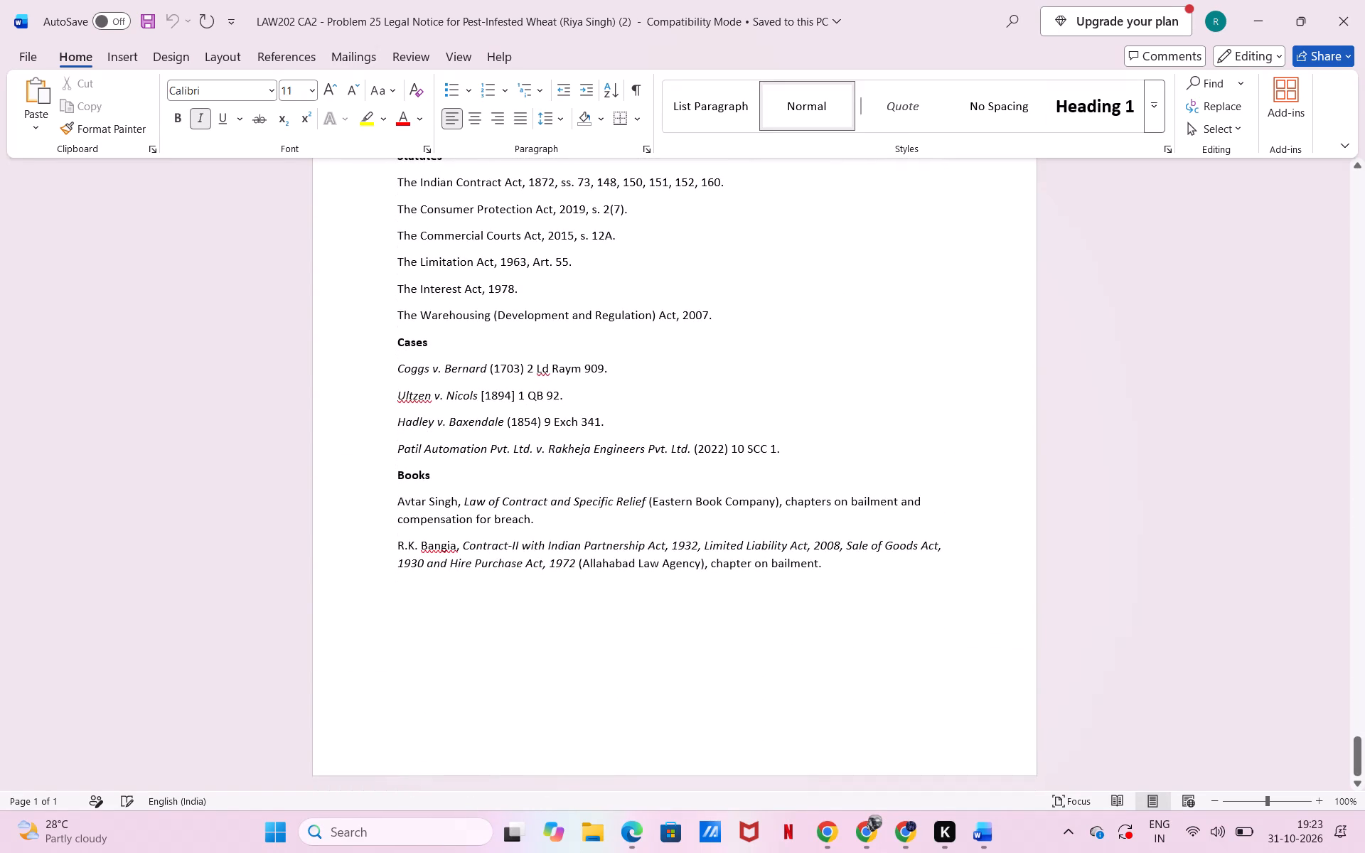
pyautogui.click(382, 735)
pyautogui.click(276, 623)
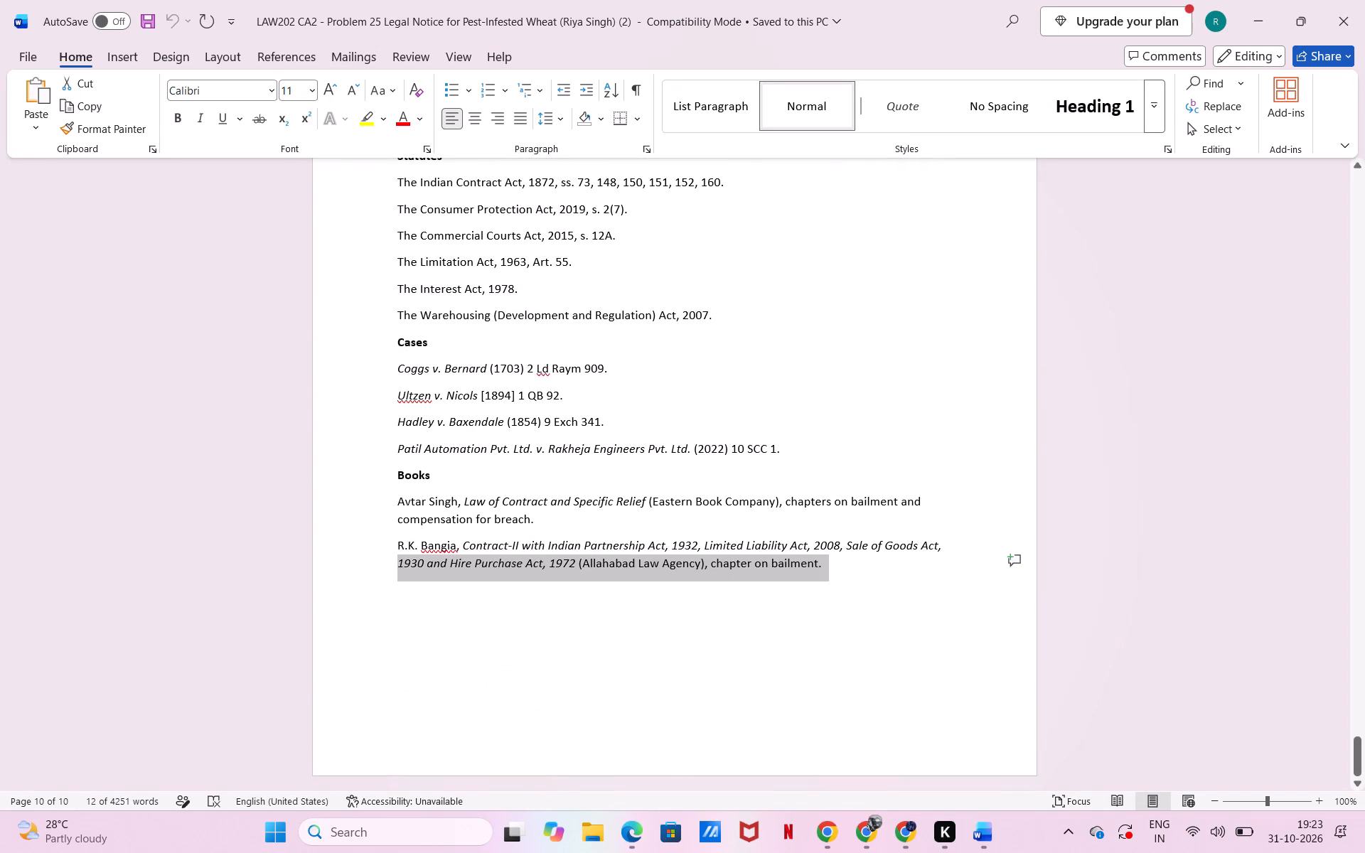
pyautogui.click(340, 493)
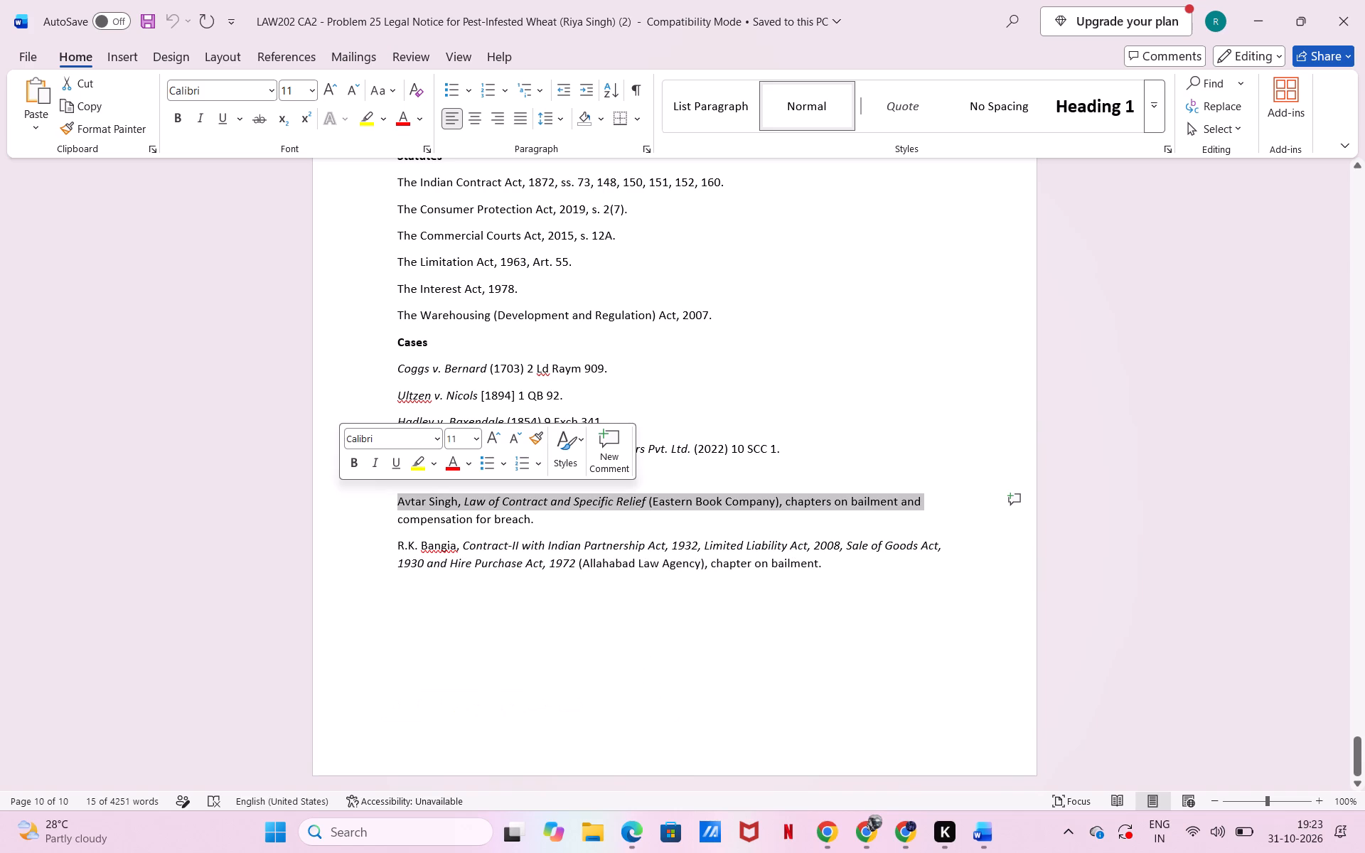
pyautogui.click(998, 367)
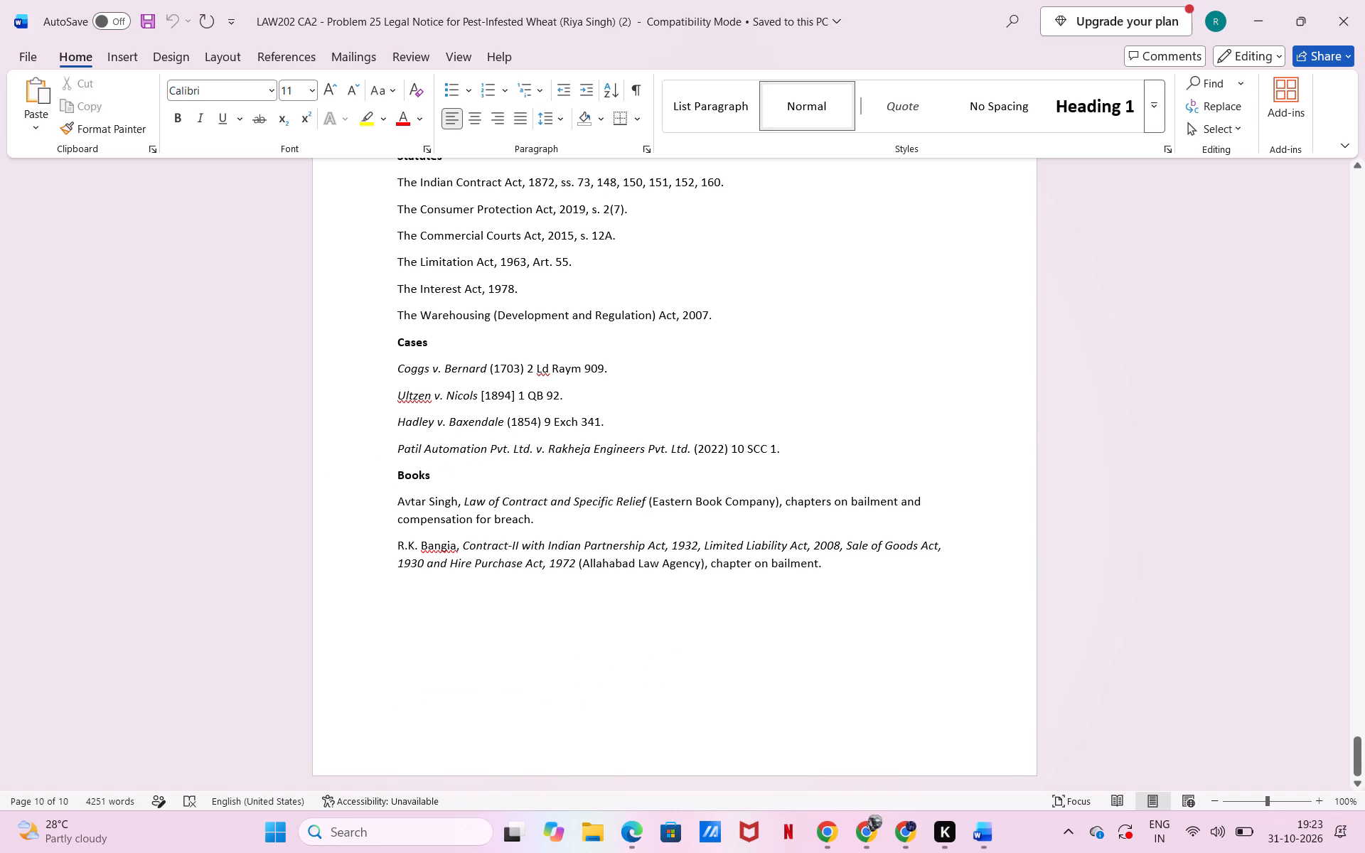
# Check Annexures E back to A in the new section 5, up to the closing paragraphs of the legal notice.
pyautogui.scroll(8, 800, 321)
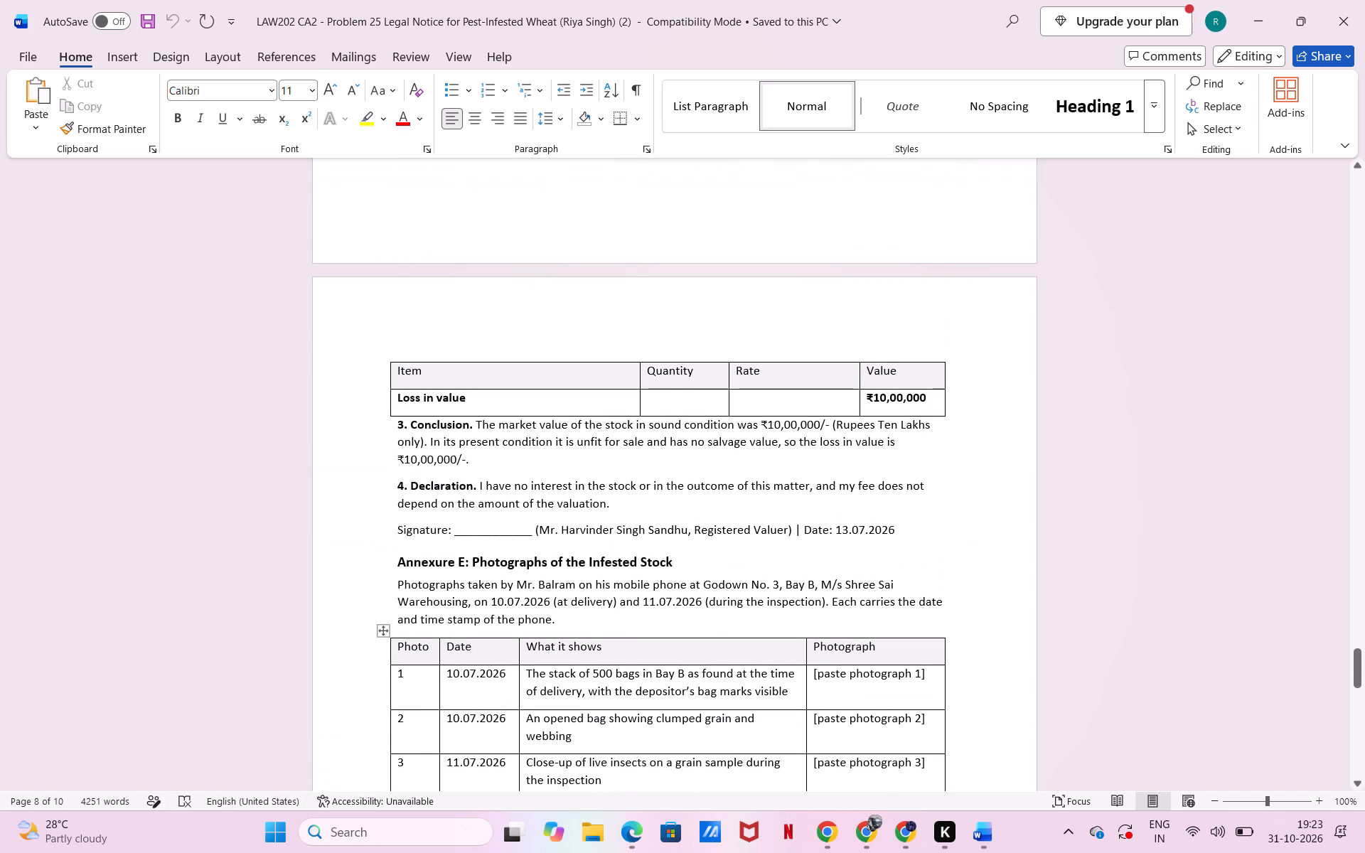
pyautogui.scroll(-1, 800, 321)
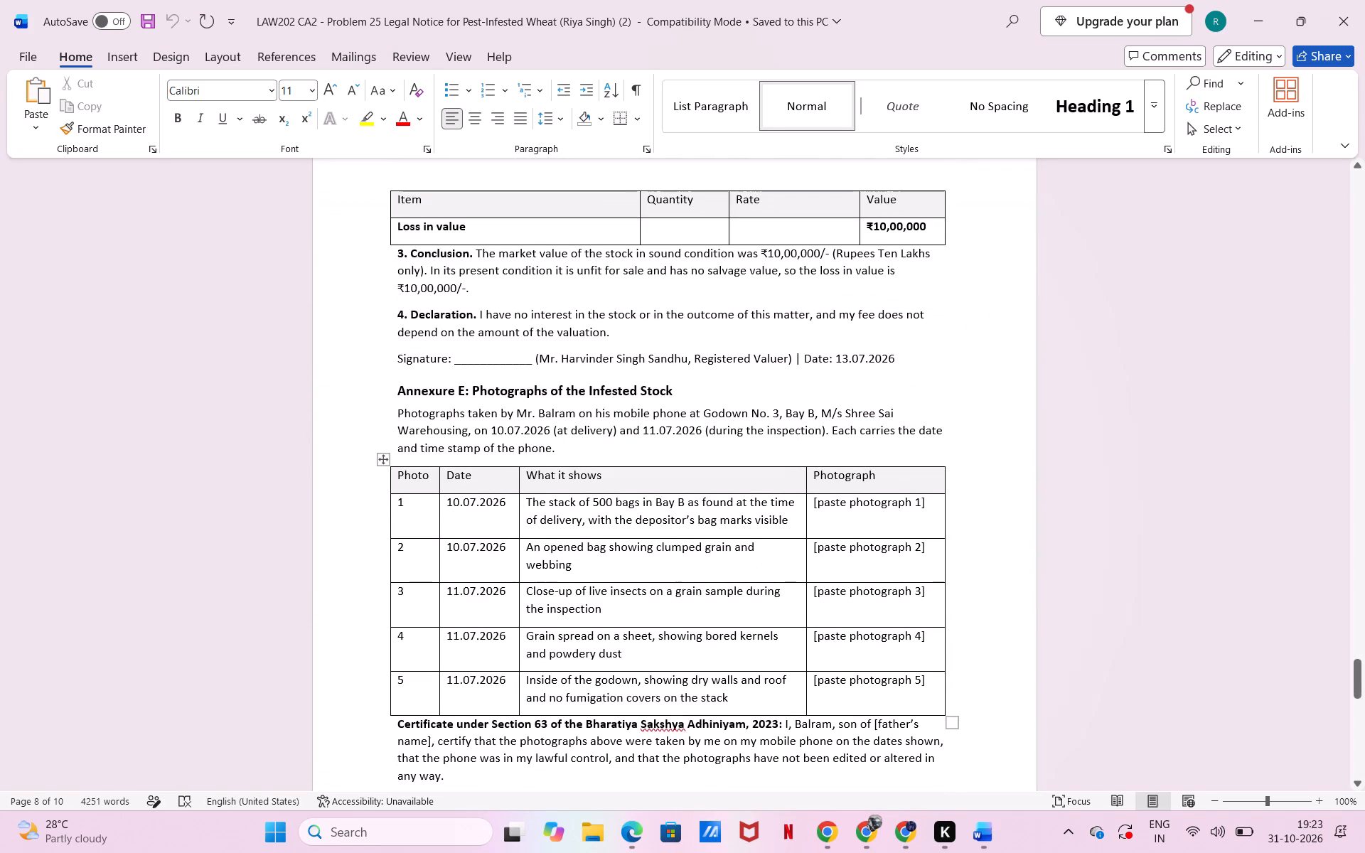
pyautogui.scroll(1, 800, 321)
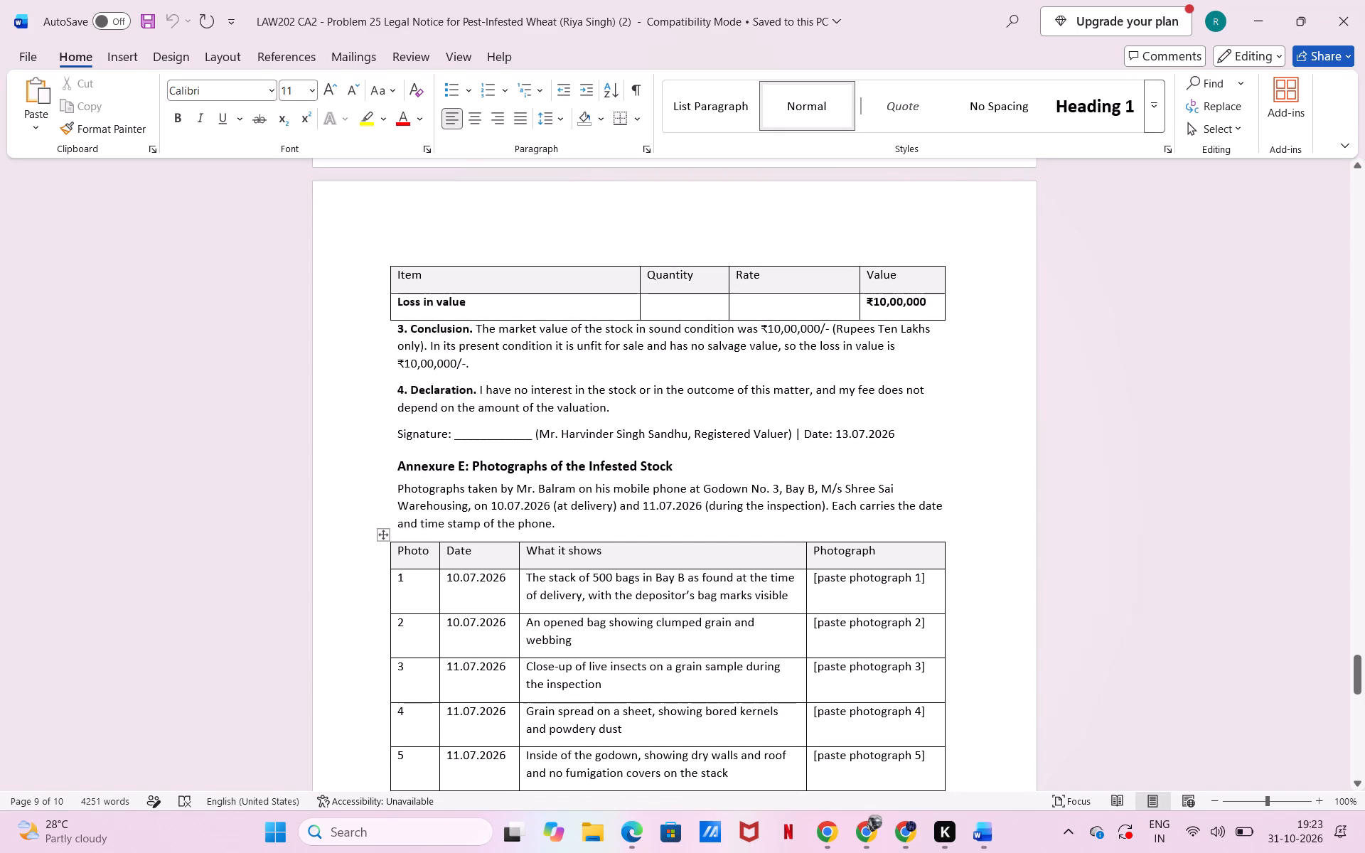
pyautogui.scroll(2, 800, 321)
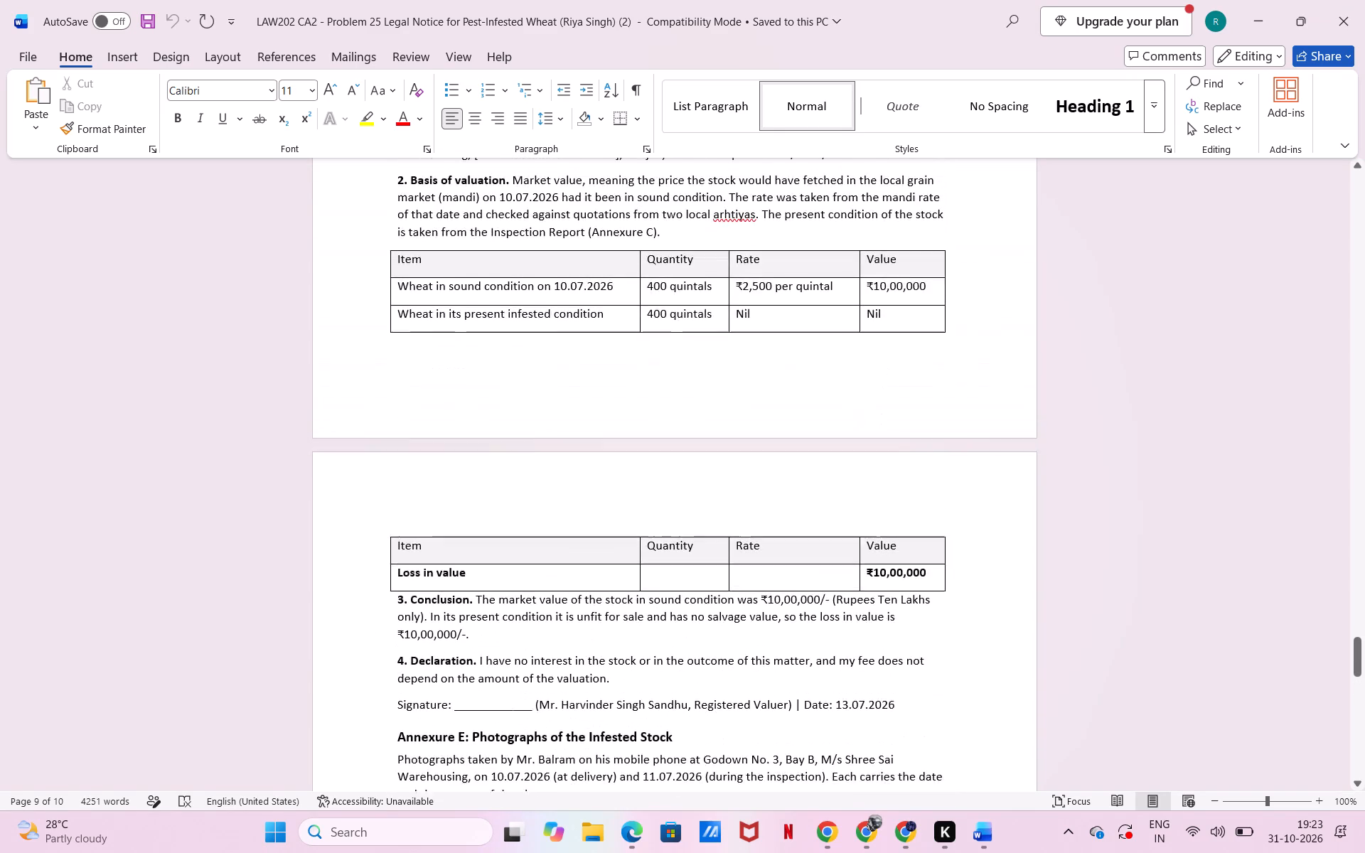
pyautogui.scroll(8, 800, 321)
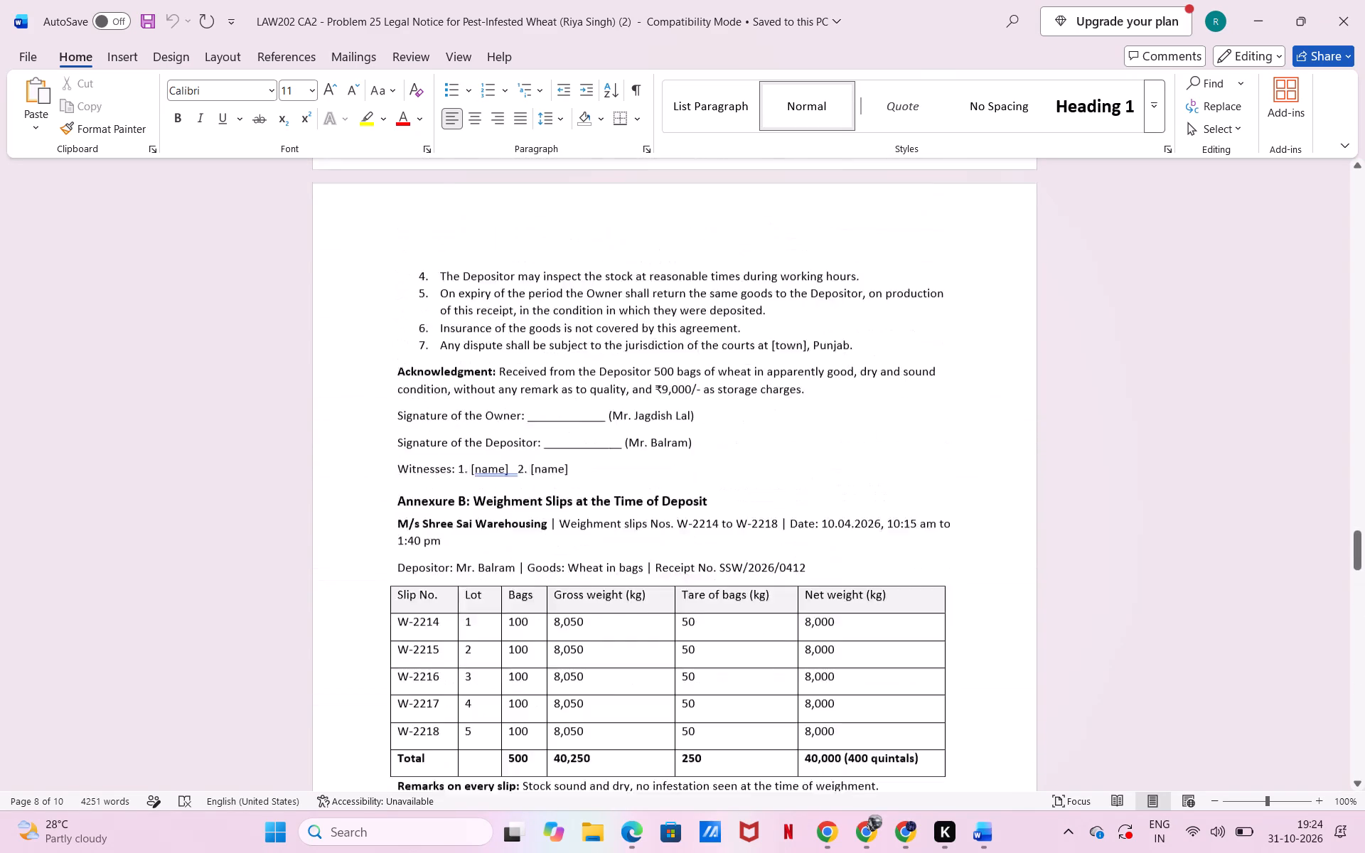
pyautogui.scroll(8, 800, 321)
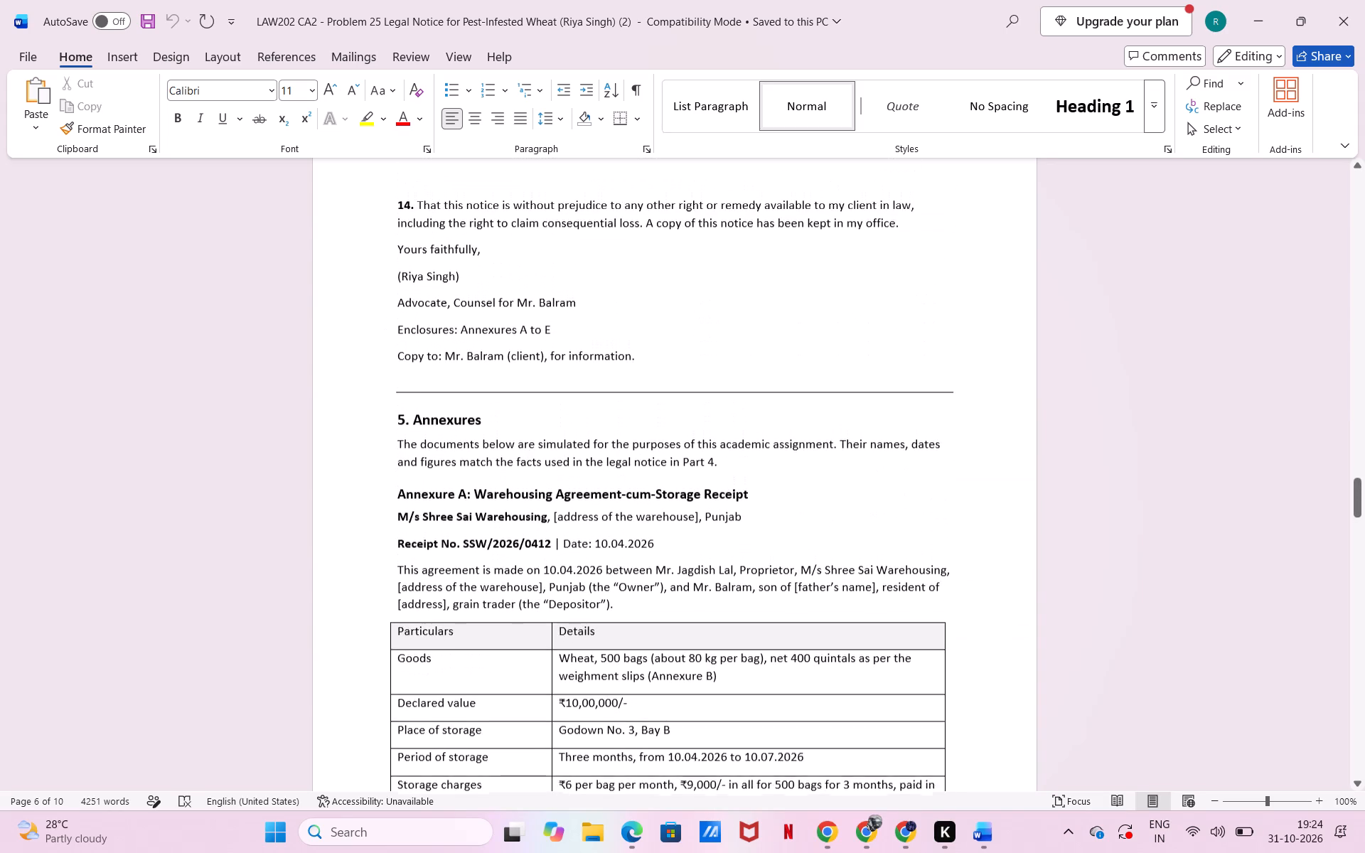
pyautogui.scroll(4, 800, 321)
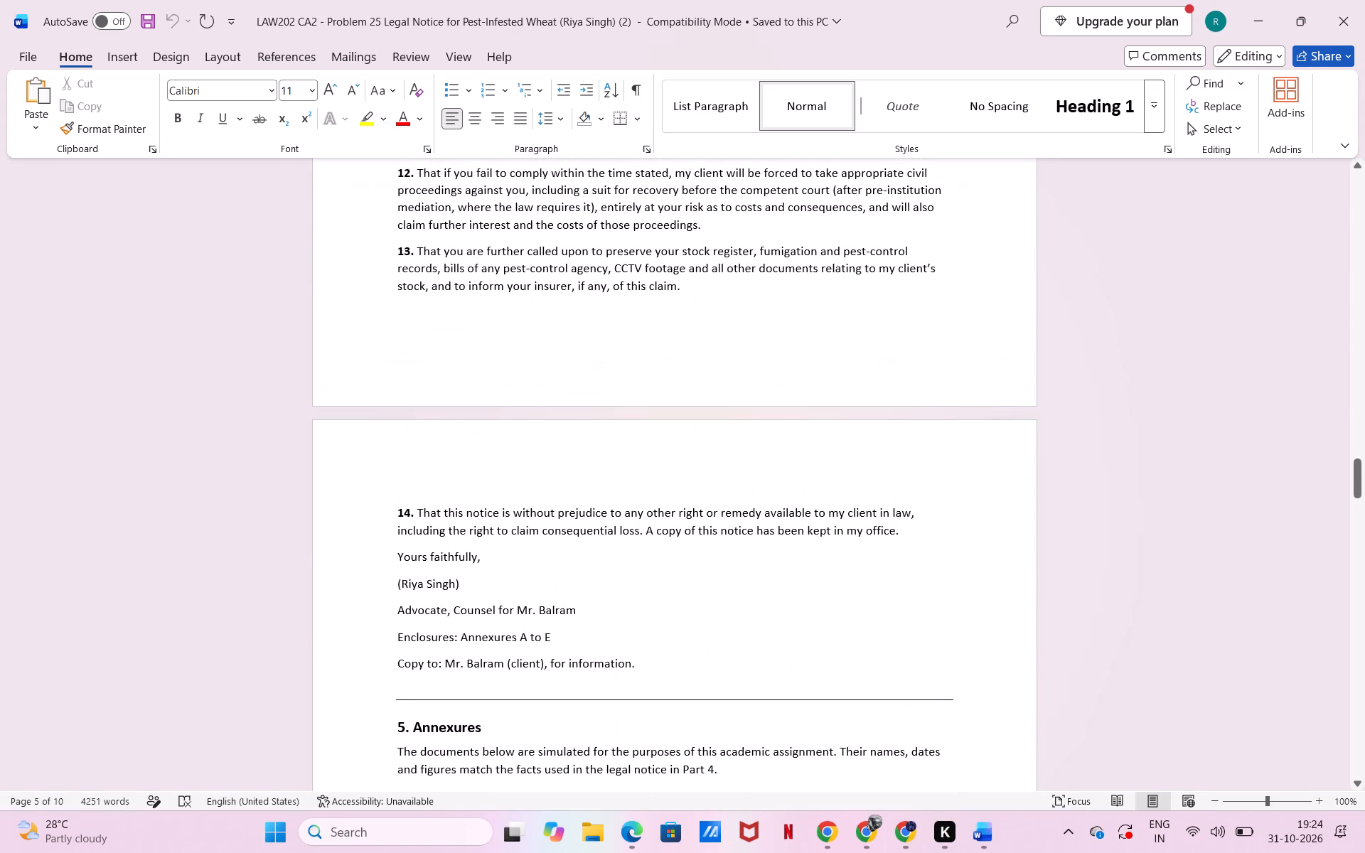
# Read Annexure A, the warehousing agreement-cum-storage receipt, from its particulars table through its terms and signature lines.
pyautogui.scroll(-1, 800, 321)
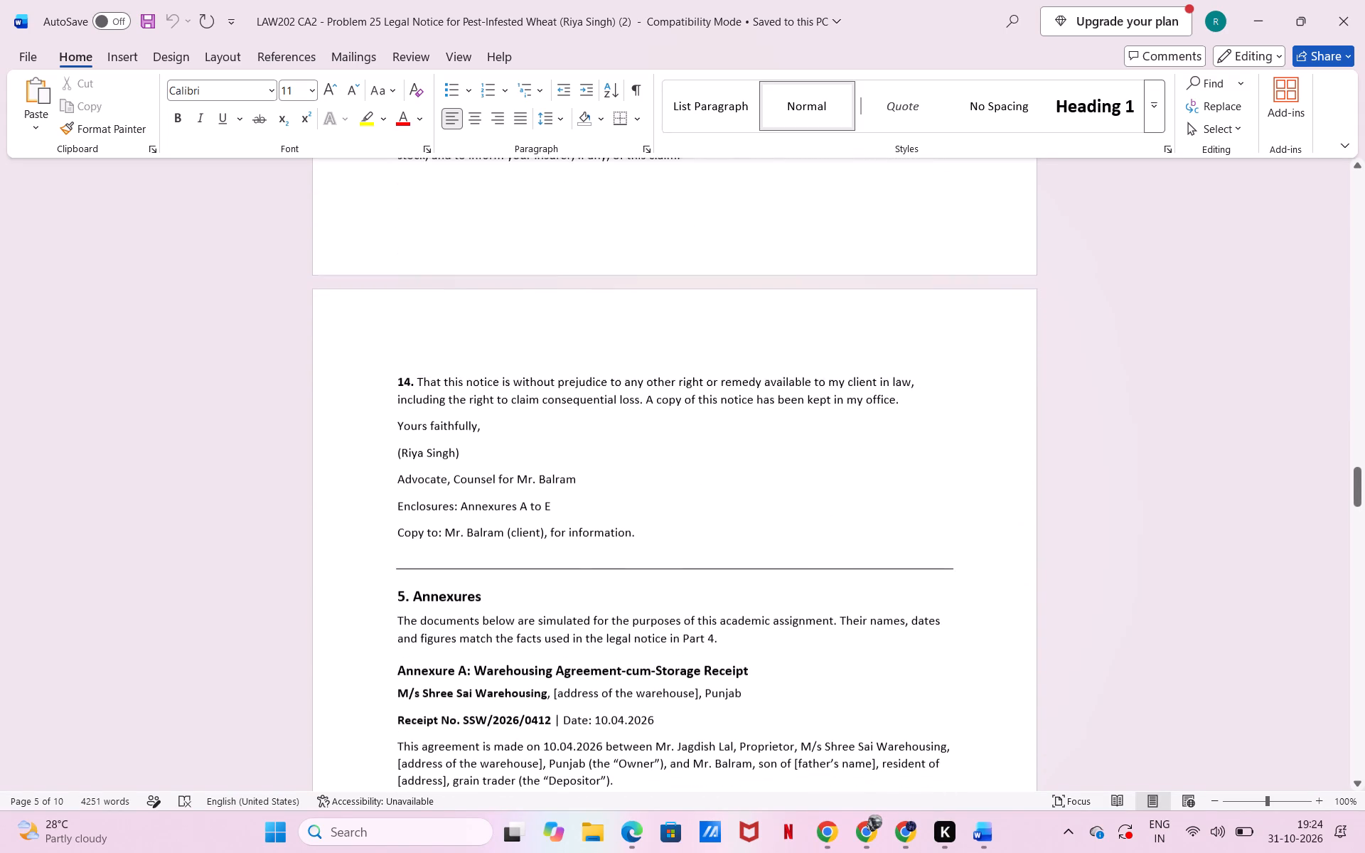
pyautogui.scroll(-3, 800, 321)
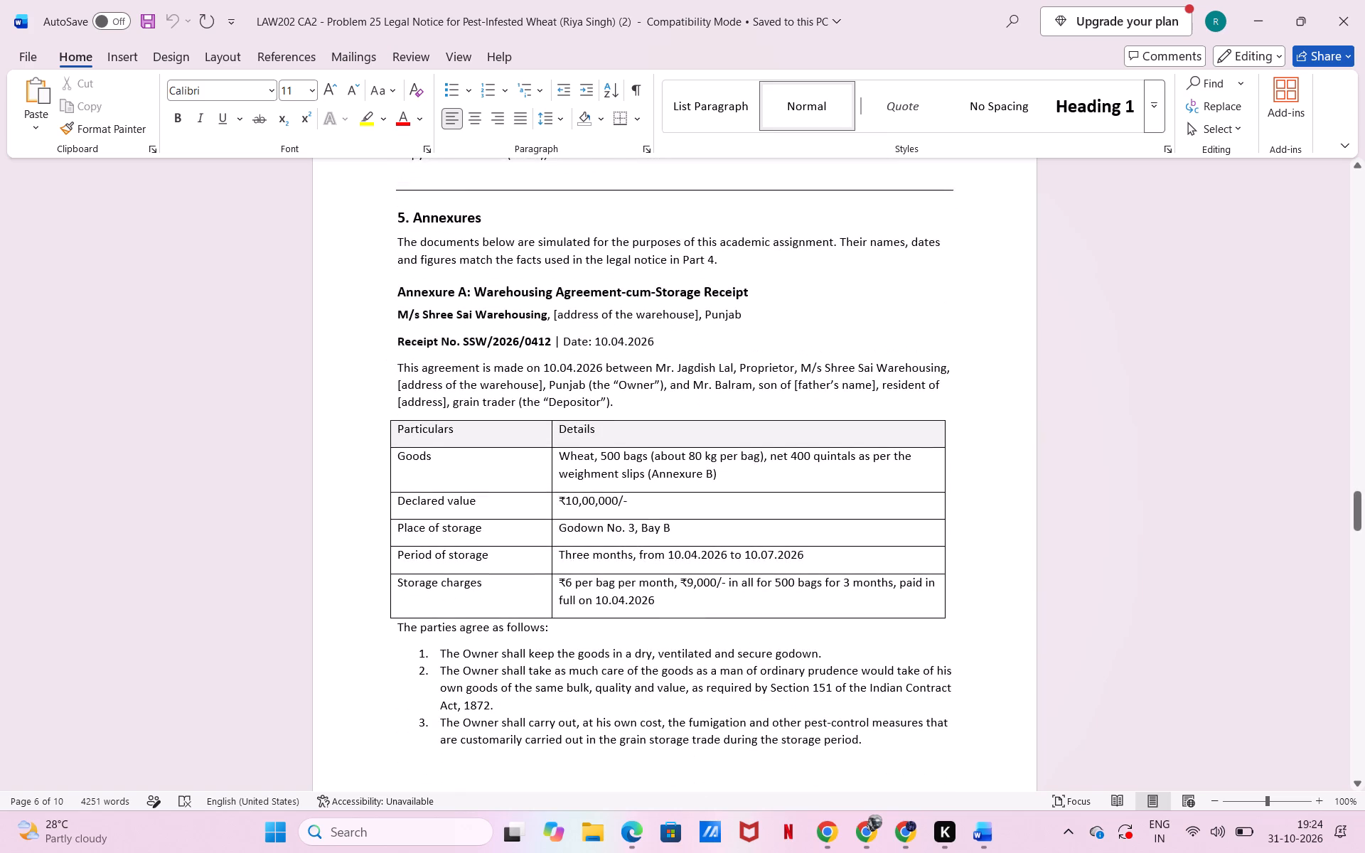
pyautogui.scroll(-1, 800, 321)
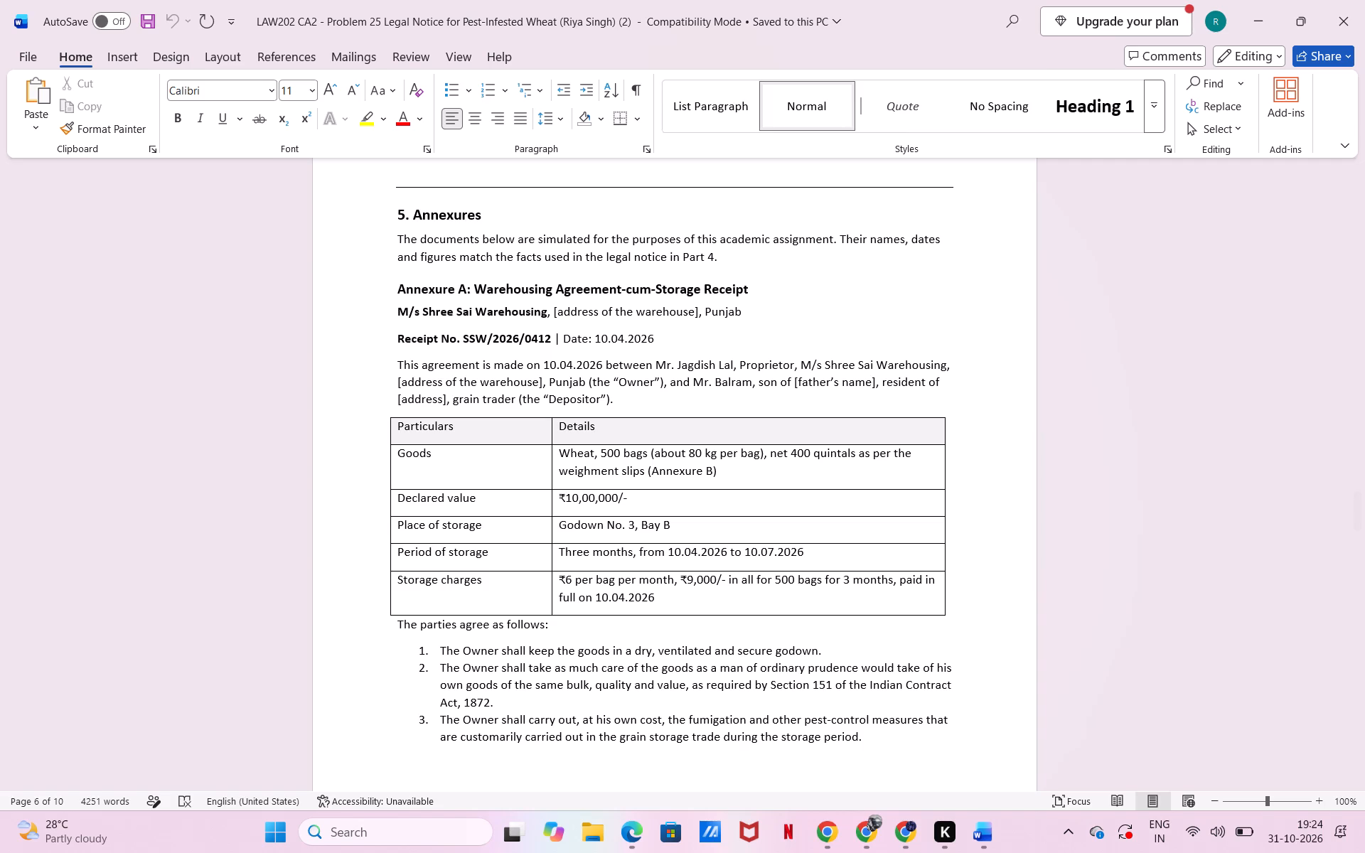
pyautogui.scroll(-1, 800, 321)
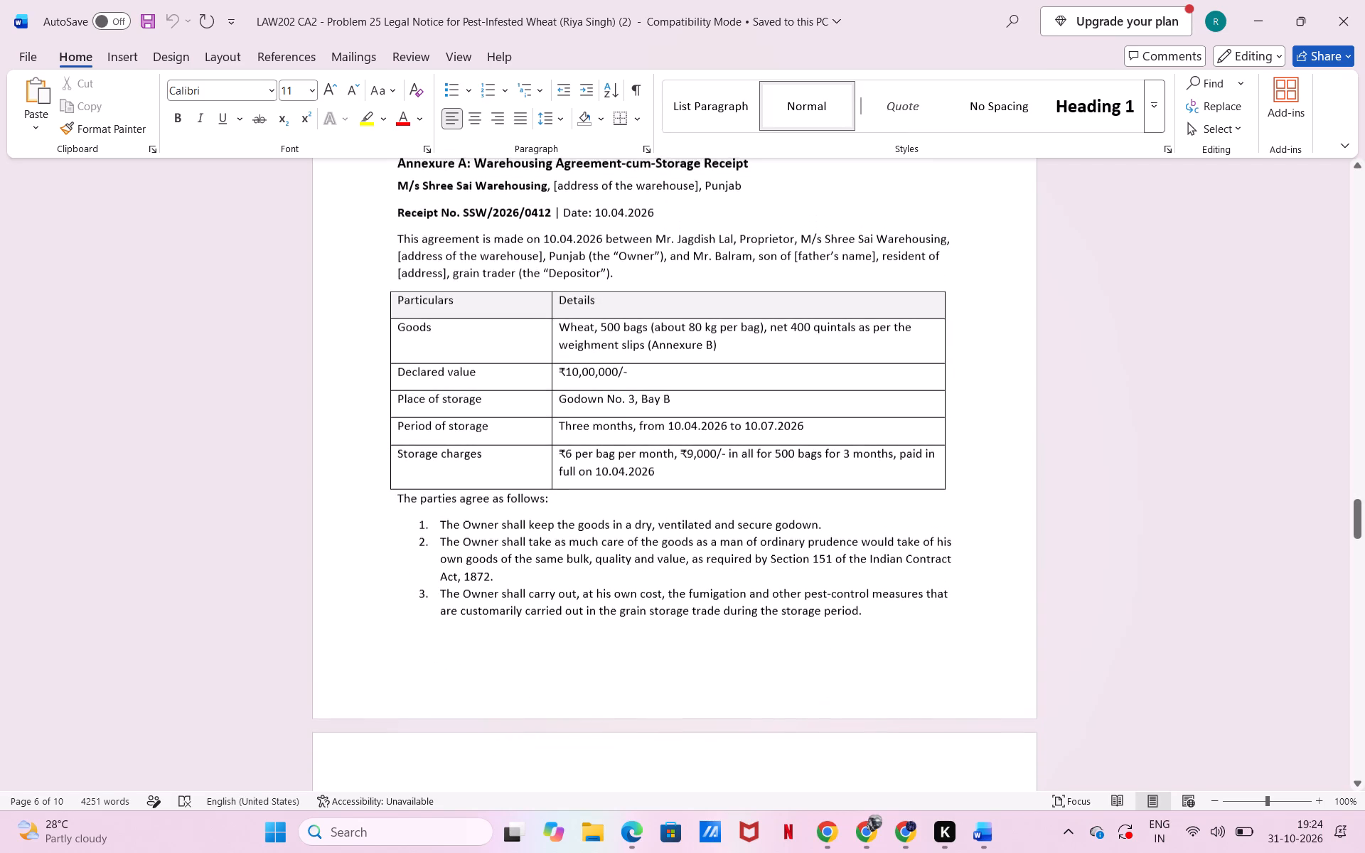
pyautogui.scroll(-4, 800, 321)
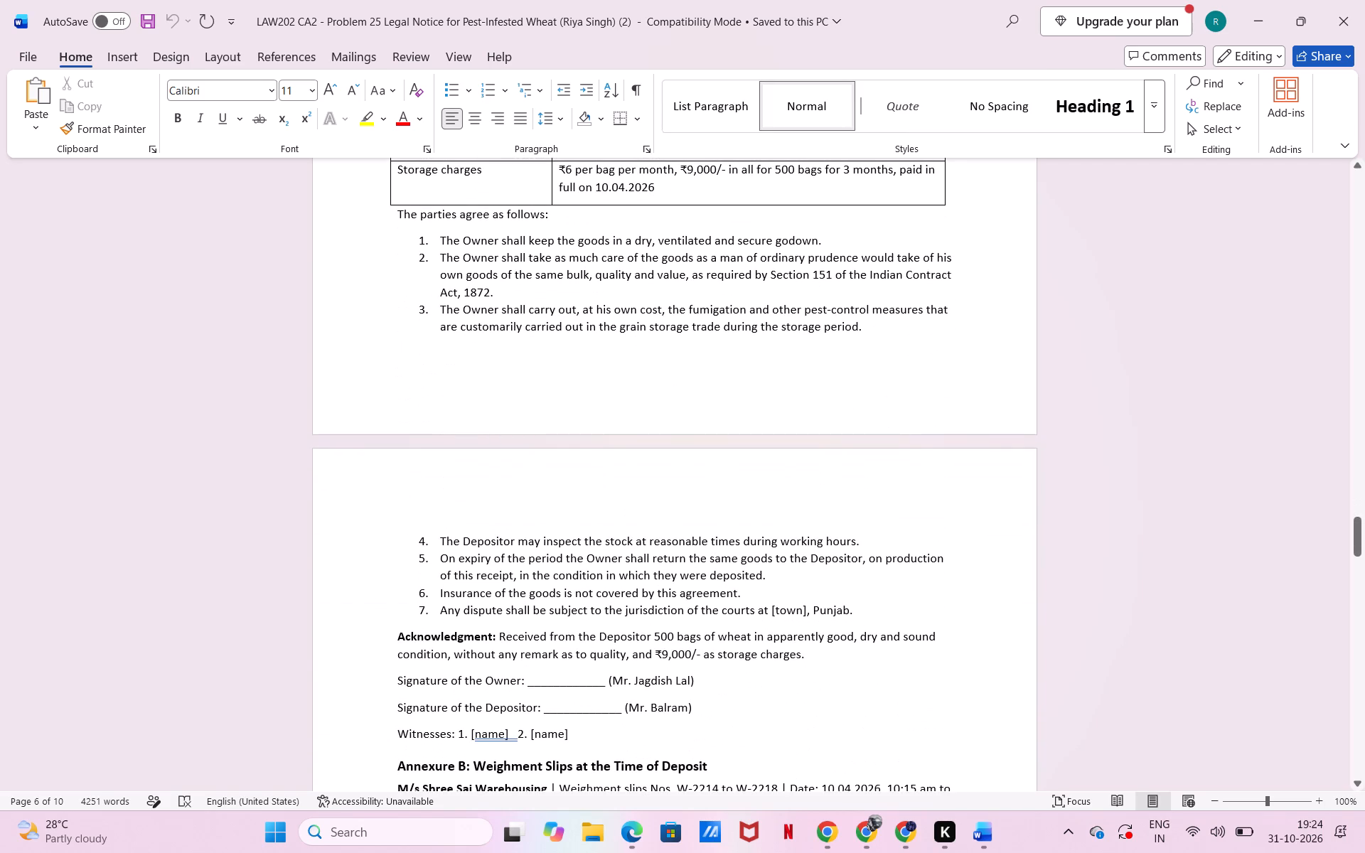
# In Annexure A's owner signature line, remove the underscore blank and the brackets so the owner's name directly follows the label.
pyautogui.scroll(-1, 800, 321)
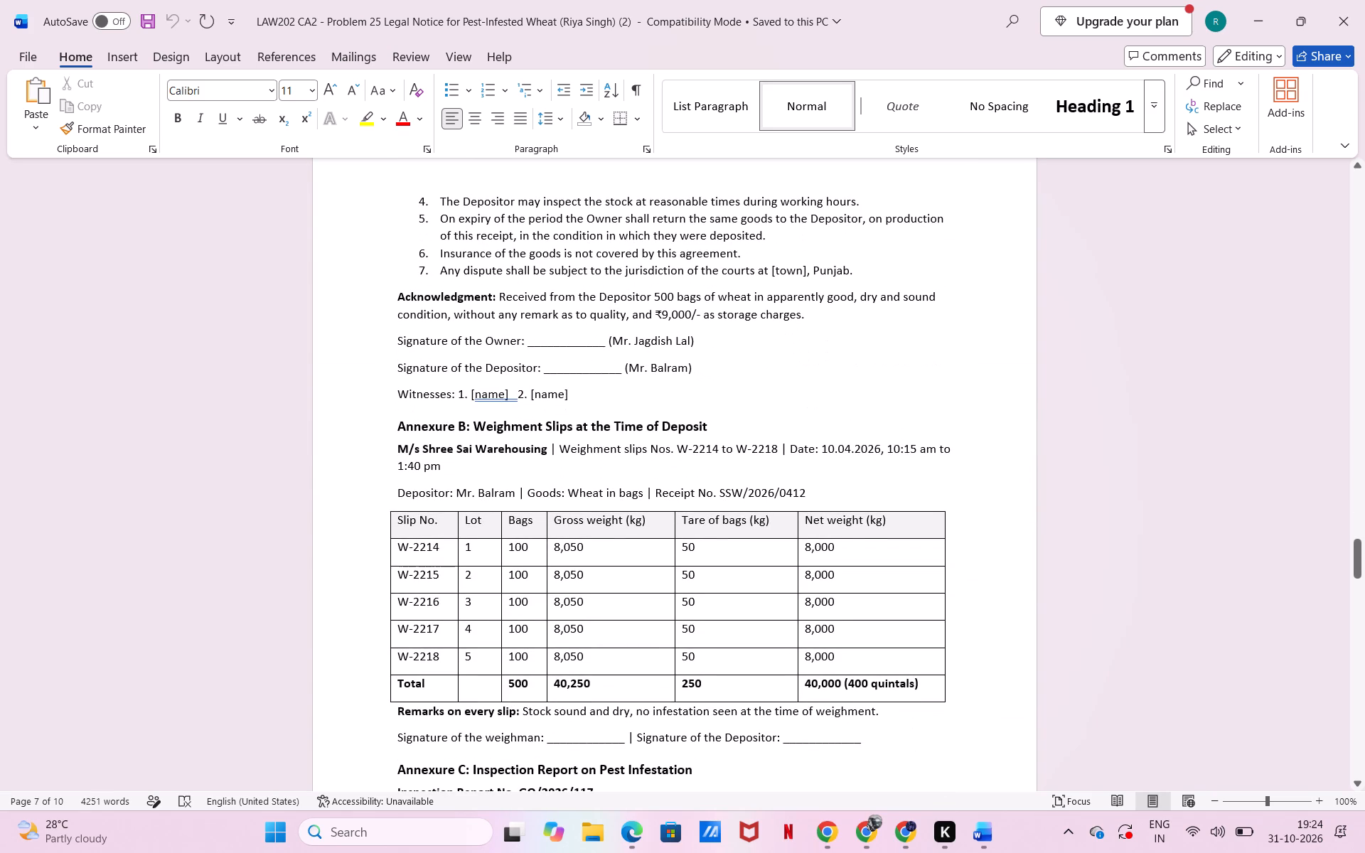
pyautogui.scroll(-1, 800, 321)
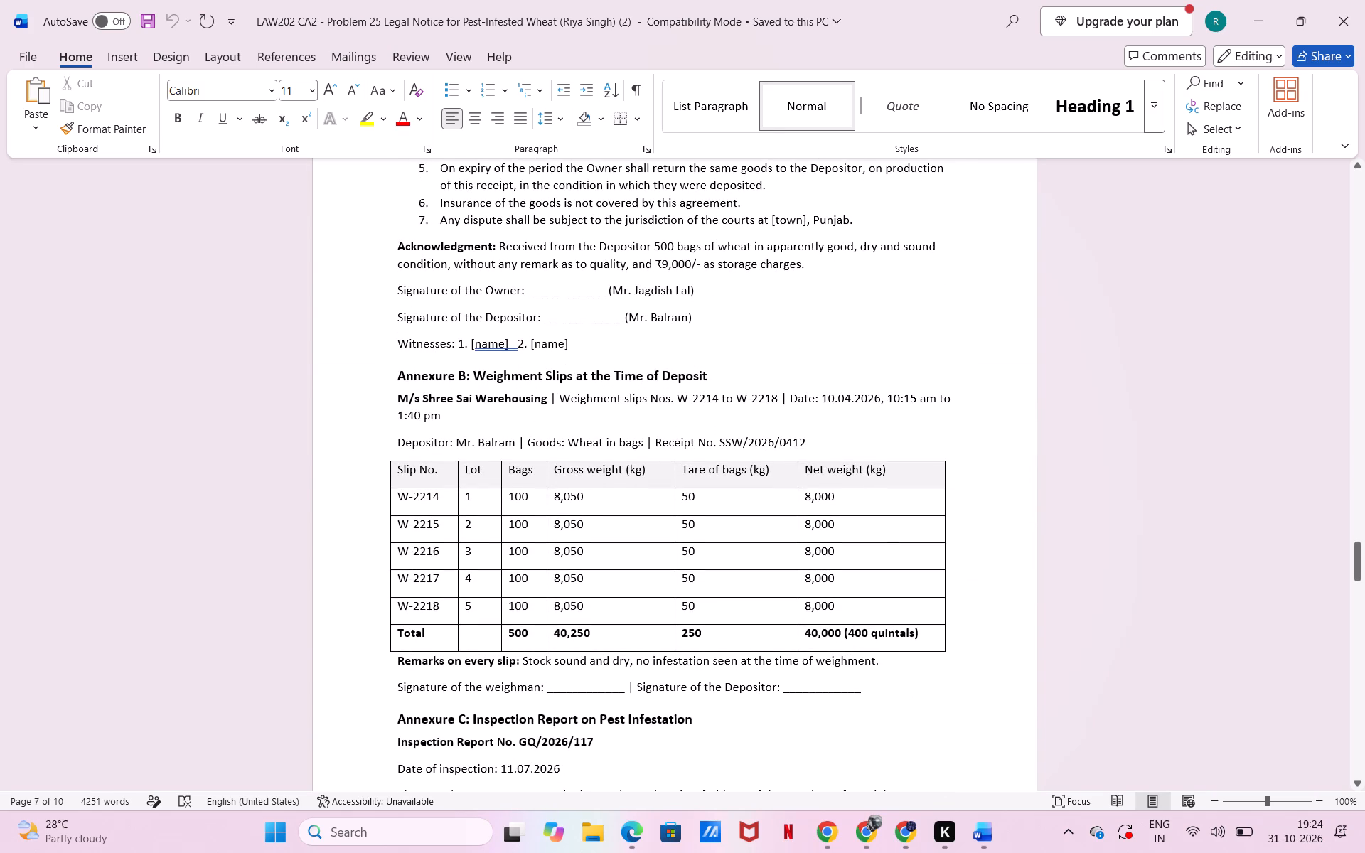
pyautogui.scroll(-1, 800, 321)
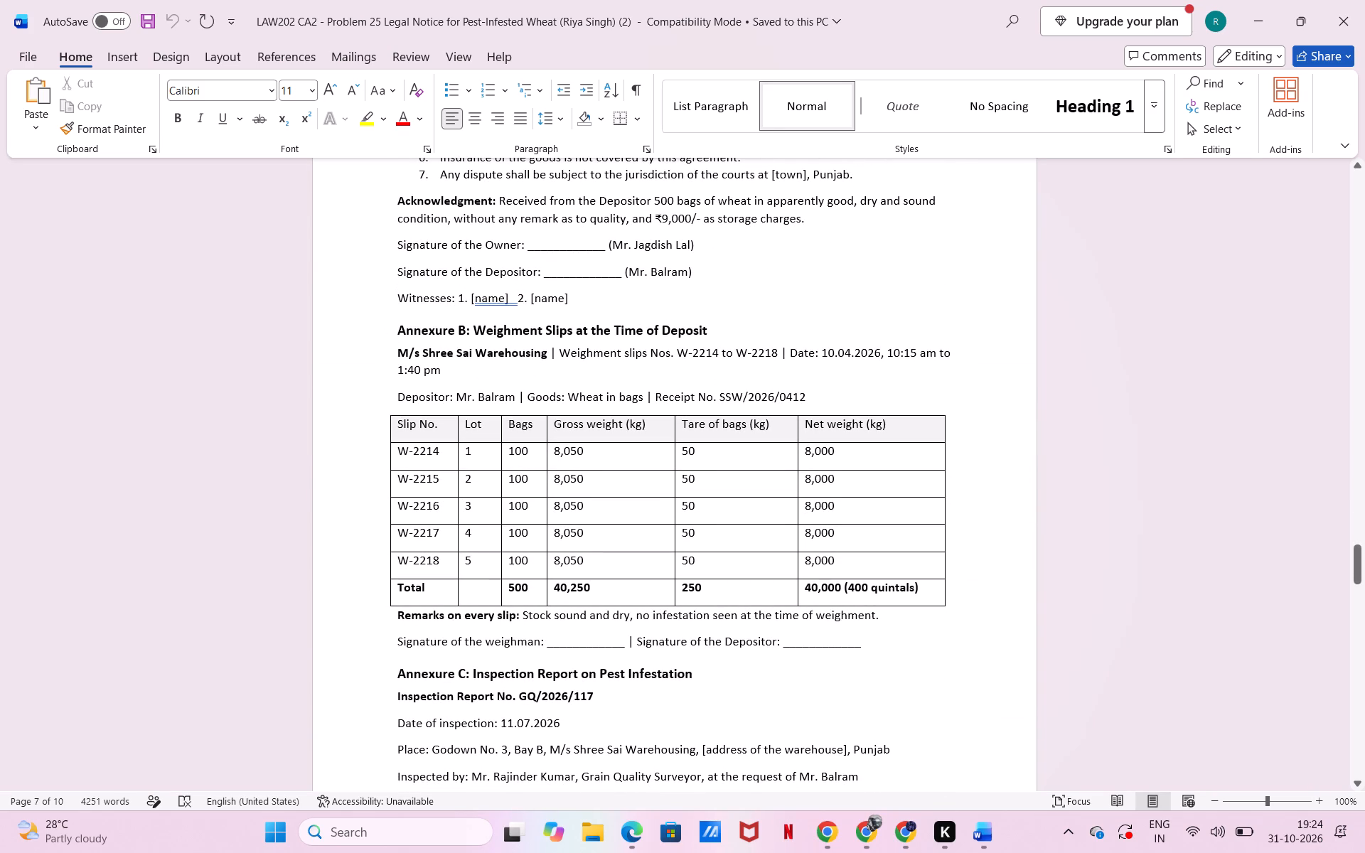
pyautogui.click(701, 243)
pyautogui.press('BackSpace')
pyautogui.press('BackSpace')
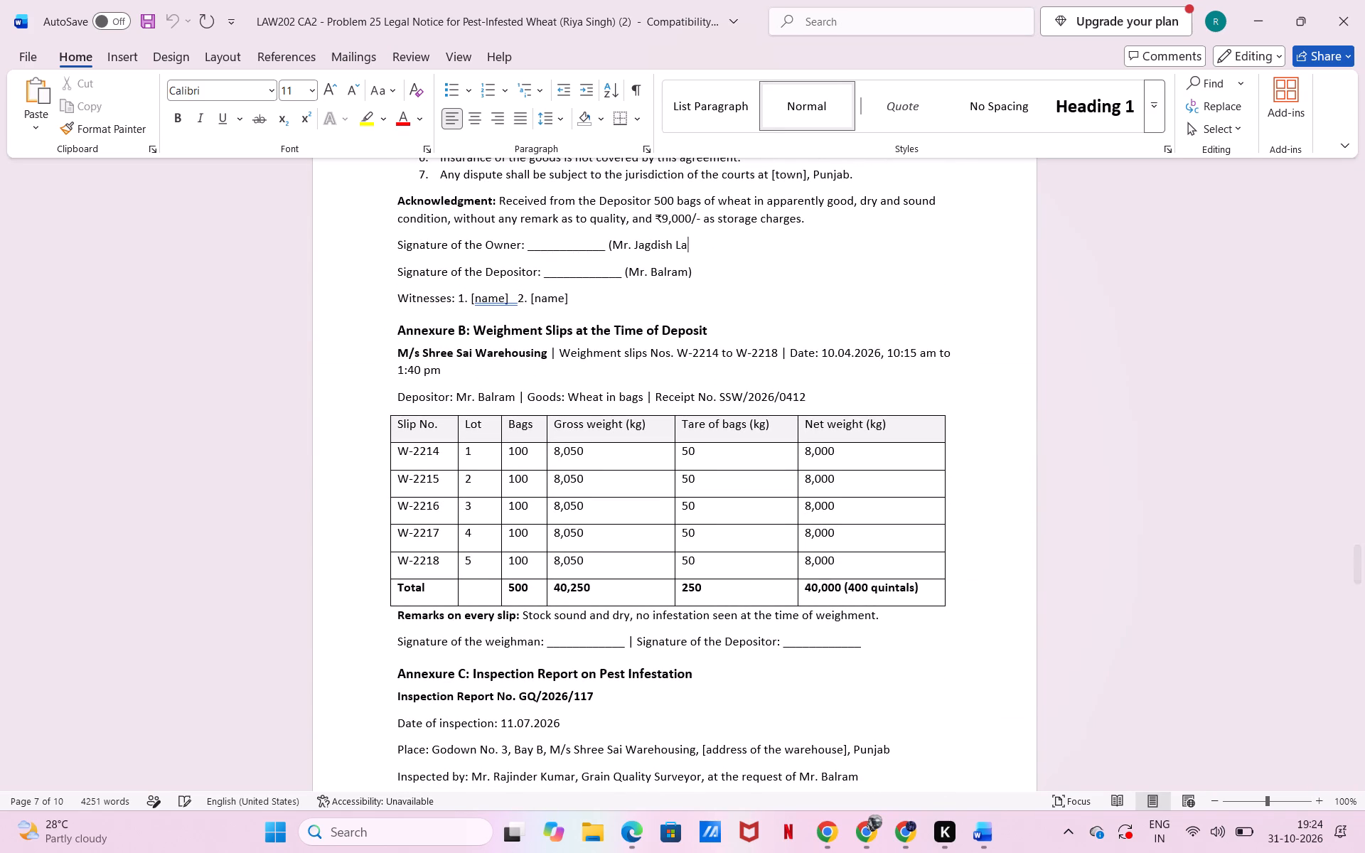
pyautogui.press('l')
pyautogui.press('Left')
pyautogui.press('Left')
pyautogui.press('Left')
pyautogui.press('Left')
pyautogui.press('Left')
pyautogui.press('Left')
pyautogui.press('Left')
pyautogui.press('Left')
pyautogui.press('Left')
pyautogui.press('Left')
pyautogui.press('Left')
pyautogui.press('Left')
pyautogui.press('Left')
pyautogui.press('Left')
pyautogui.press('Left')
pyautogui.press('Left')
pyautogui.press('Right')
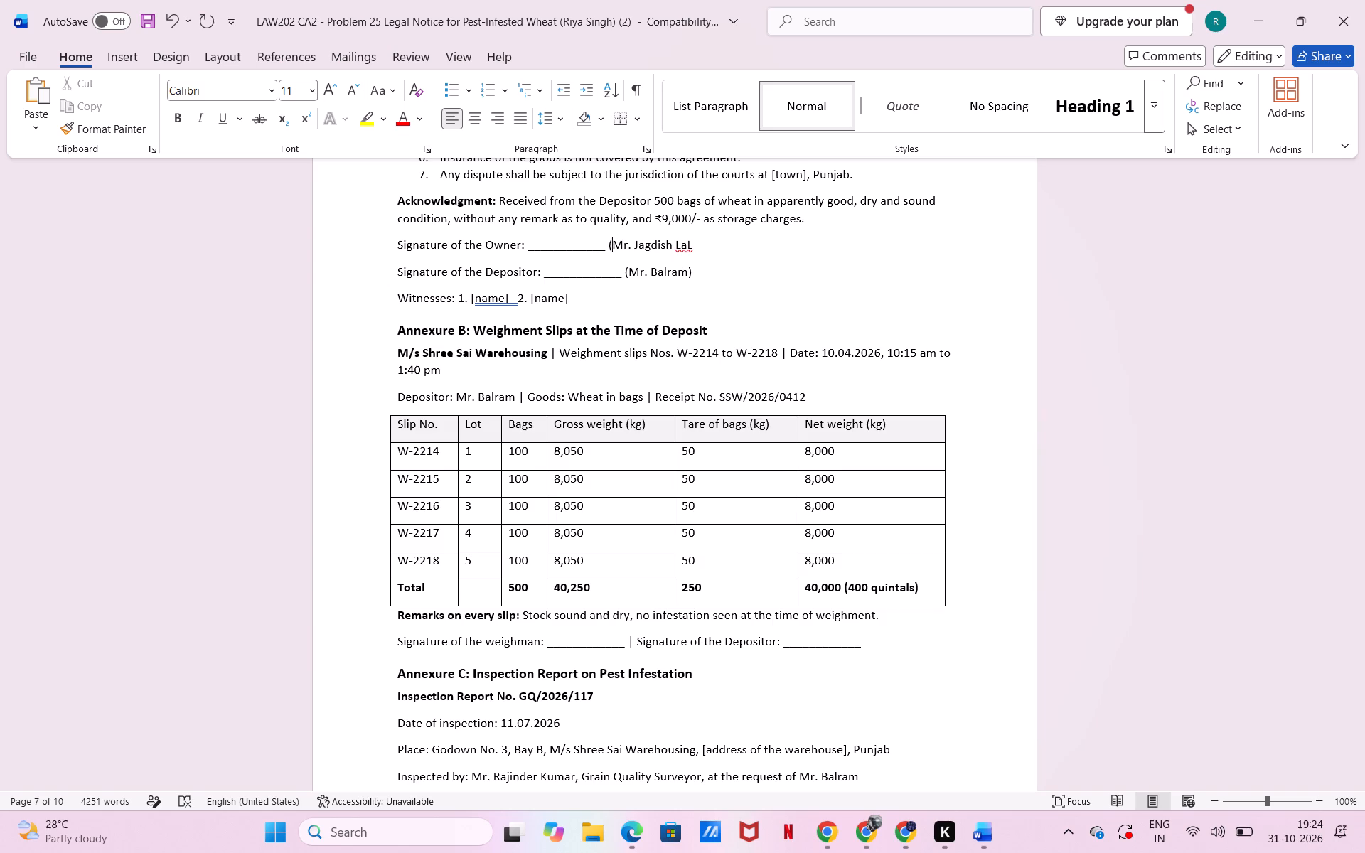
pyautogui.press('BackSpace')
pyautogui.press('BackSpace')
pyautogui.press('BackSpace')
pyautogui.press('BackSpace')
pyautogui.press('BackSpace')
pyautogui.press('BackSpace')
pyautogui.press('BackSpace')
pyautogui.press('BackSpace')
pyautogui.press('BackSpace')
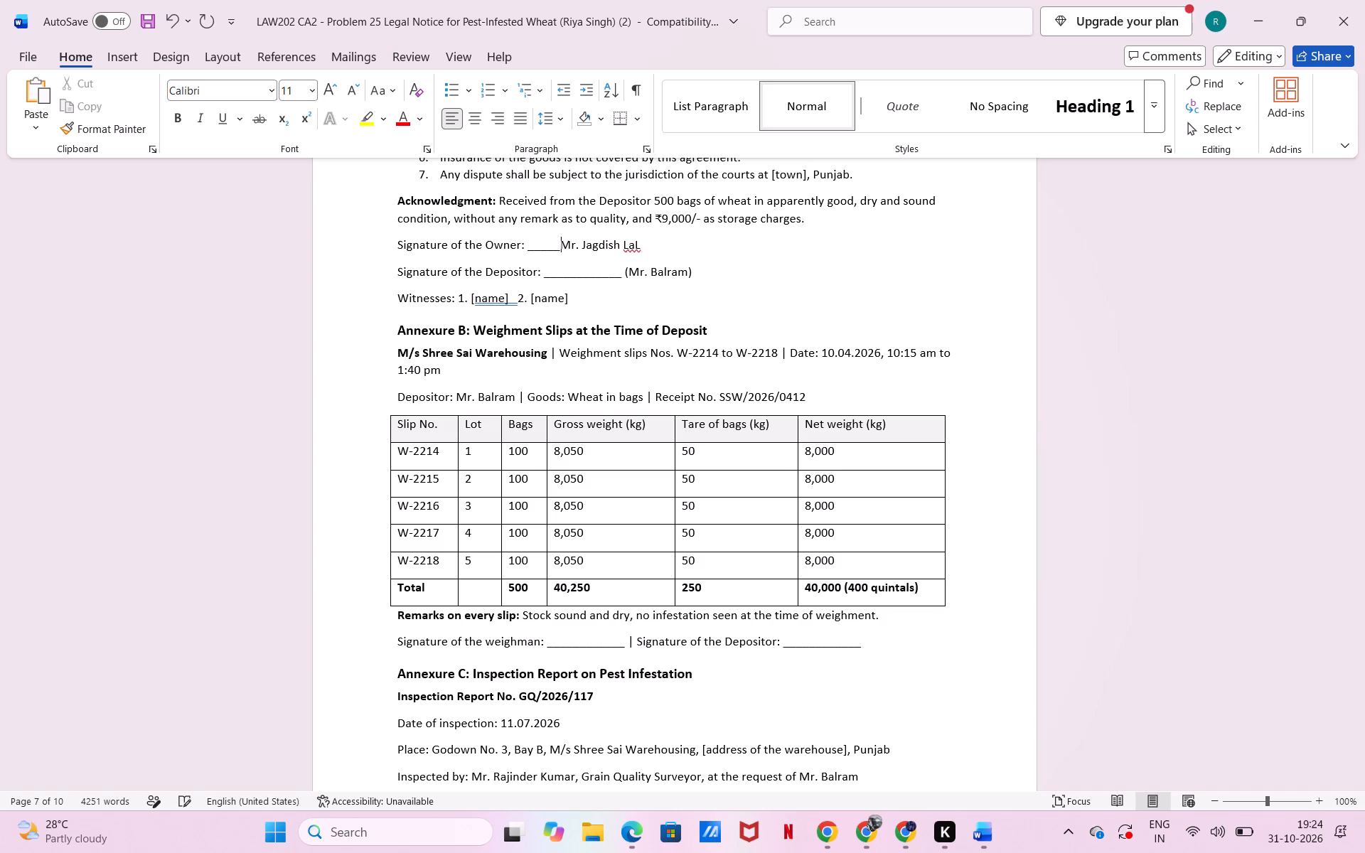
pyautogui.press('BackSpace')
pyautogui.press('BackSpace')
pyautogui.press('BackSpace')
pyautogui.press('BackSpace')
pyautogui.press('BackSpace')
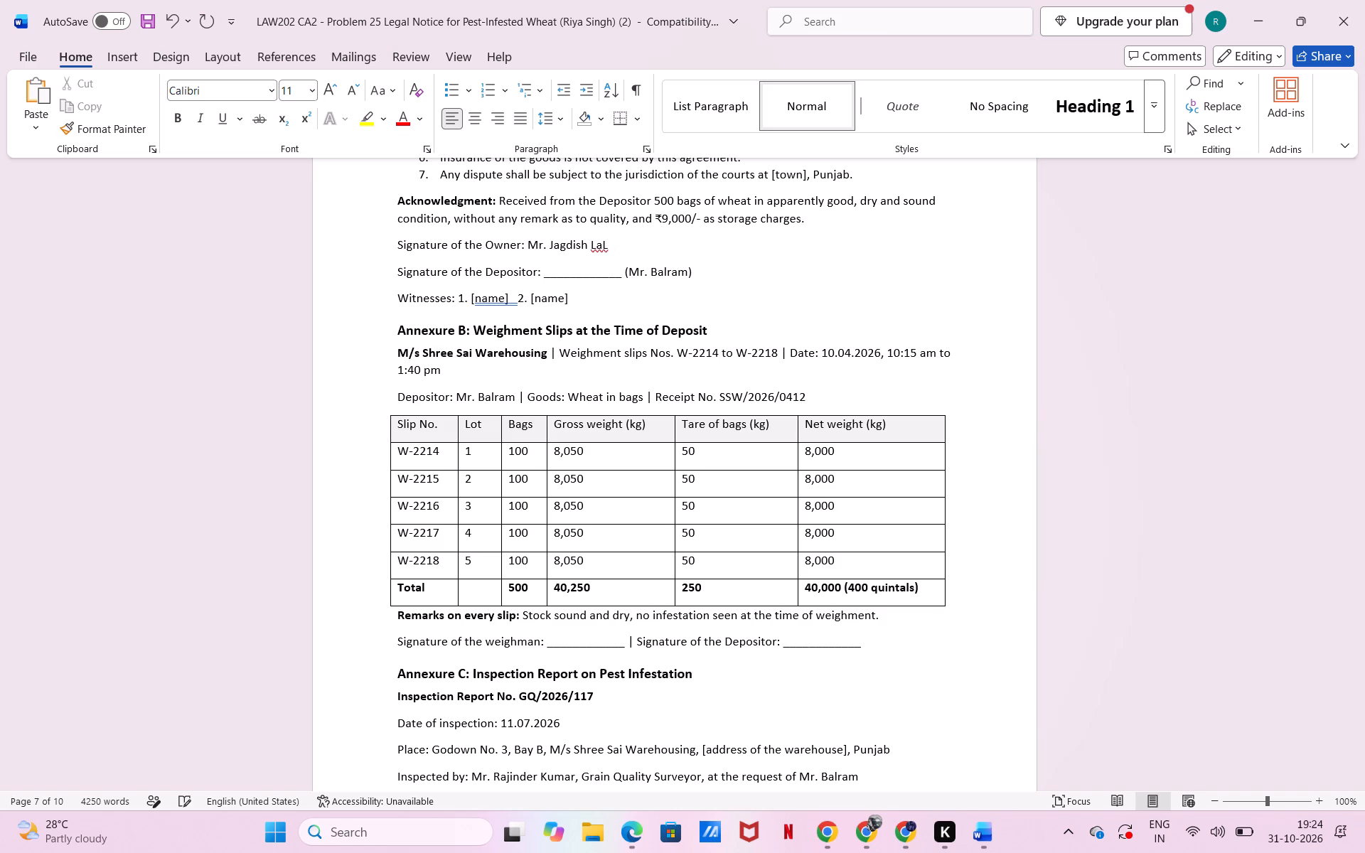
# In Annexure A's depositor signature line, remove the underscore blank and the brackets so only "Mr. Balram" follows the label.
pyautogui.press('Down')
pyautogui.press('Right')
pyautogui.press('Right')
pyautogui.press('Right')
pyautogui.press('Right')
pyautogui.press('Right')
pyautogui.press('Right')
pyautogui.press('Right')
pyautogui.press('Right')
pyautogui.press('Right')
pyautogui.press('Right')
pyautogui.press('Right')
pyautogui.press('Right')
pyautogui.press('Right')
pyautogui.press('Right')
pyautogui.press('Right')
pyautogui.press('Right')
pyautogui.press('Right')
pyautogui.press('Right')
pyautogui.press('BackSpace')
pyautogui.press('BackSpace')
pyautogui.press('BackSpace')
pyautogui.press('BackSpace')
pyautogui.press('BackSpace')
pyautogui.press('BackSpace')
pyautogui.press('BackSpace')
pyautogui.press('BackSpace')
pyautogui.press('BackSpace')
pyautogui.press('BackSpace')
pyautogui.press('BackSpace')
pyautogui.press('BackSpace')
pyautogui.press('BackSpace')
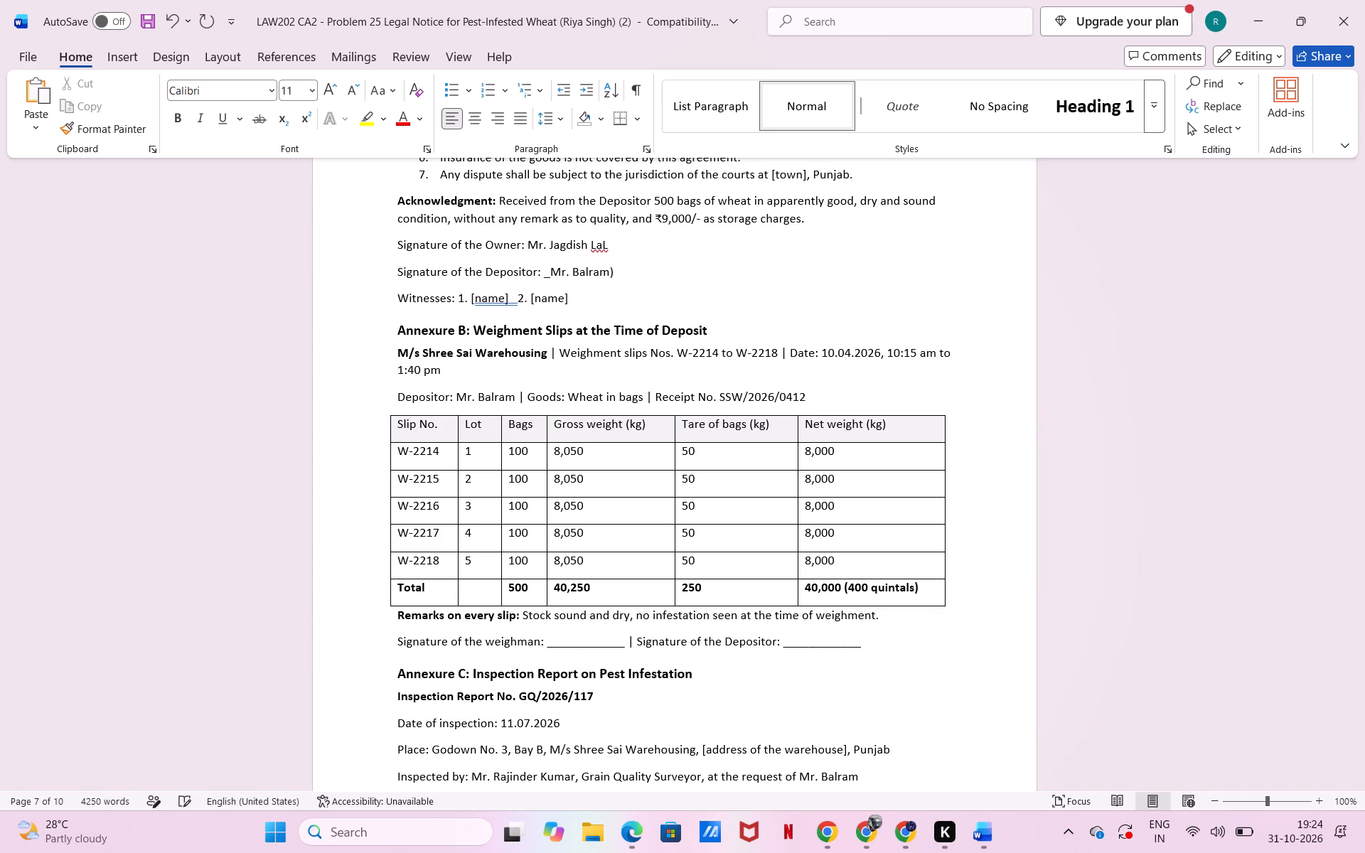
pyautogui.press('BackSpace')
pyautogui.press('Right')
pyautogui.press('Right')
pyautogui.press('Right')
pyautogui.press('Right')
pyautogui.press('Right')
pyautogui.press('Right')
pyautogui.press('Right')
pyautogui.press('Right')
pyautogui.press('Right')
pyautogui.press('Right')
pyautogui.press('Right')
pyautogui.press('Right')
pyautogui.press('Right')
pyautogui.press('Right')
pyautogui.press('Left')
pyautogui.press('Left')
pyautogui.press('Left')
pyautogui.press('BackSpace')
# Remove the closing bracket from the second witness's name placeholder in Annexure A's witnesses line.
pyautogui.press('Down')
pyautogui.press('BackSpace')
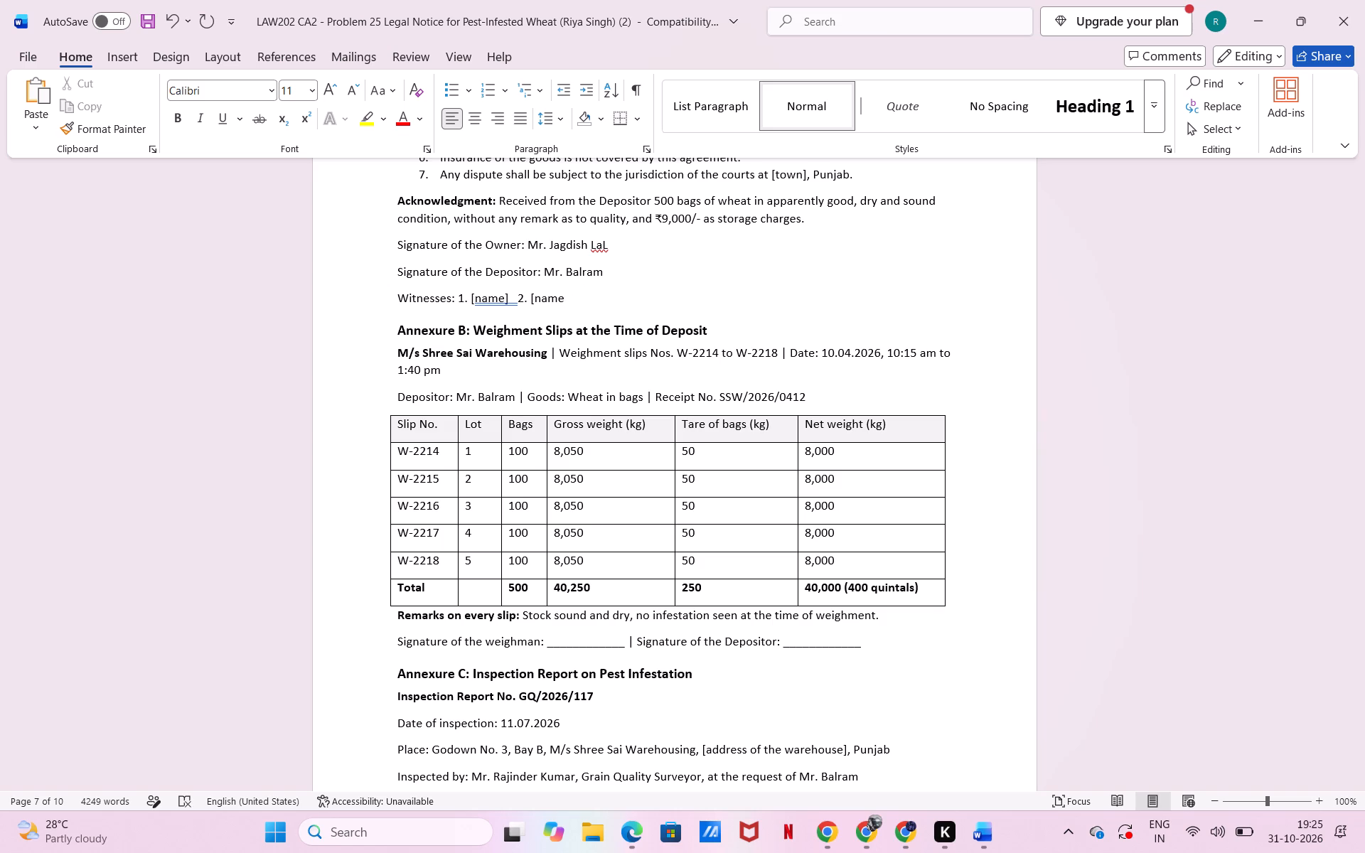
pyautogui.press('Left')
# Restore the closing square bracket on the second witness's name placeholder at the end of Annexure A.
pyautogui.press('Right')
pyautogui.press('Right')
pyautogui.press('Down')
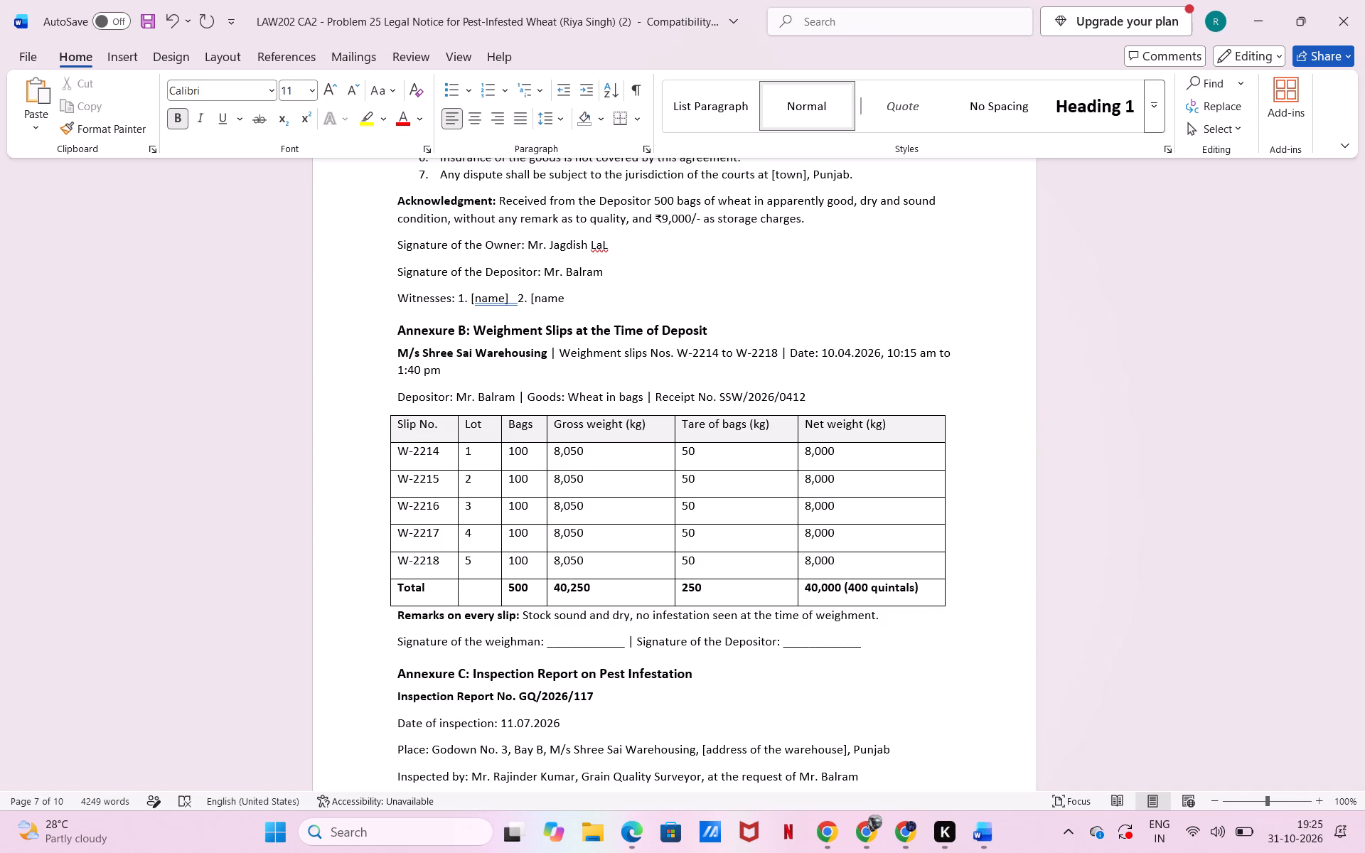
pyautogui.press('Up')
pyautogui.press('Up')
pyautogui.press('Right')
pyautogui.press('Right')
pyautogui.press('Right')
pyautogui.press('Right')
pyautogui.press('Right')
pyautogui.press('Right')
pyautogui.press('Right')
pyautogui.press('Right')
pyautogui.press('Right')
pyautogui.press('Right')
pyautogui.press('Right')
pyautogui.press('Right')
pyautogui.press('Right')
pyautogui.press('Right')
pyautogui.press('Right')
pyautogui.press('Right')
pyautogui.press('Right')
pyautogui.press('Right')
pyautogui.press('Right')
pyautogui.press('Right')
pyautogui.press('Right')
pyautogui.press('Right')
pyautogui.press('Right')
pyautogui.press('Right')
pyautogui.press('Right')
pyautogui.press('Right')
pyautogui.press('Right')
pyautogui.press('Right')
pyautogui.press('Right')
pyautogui.press('Right')
pyautogui.press('Right')
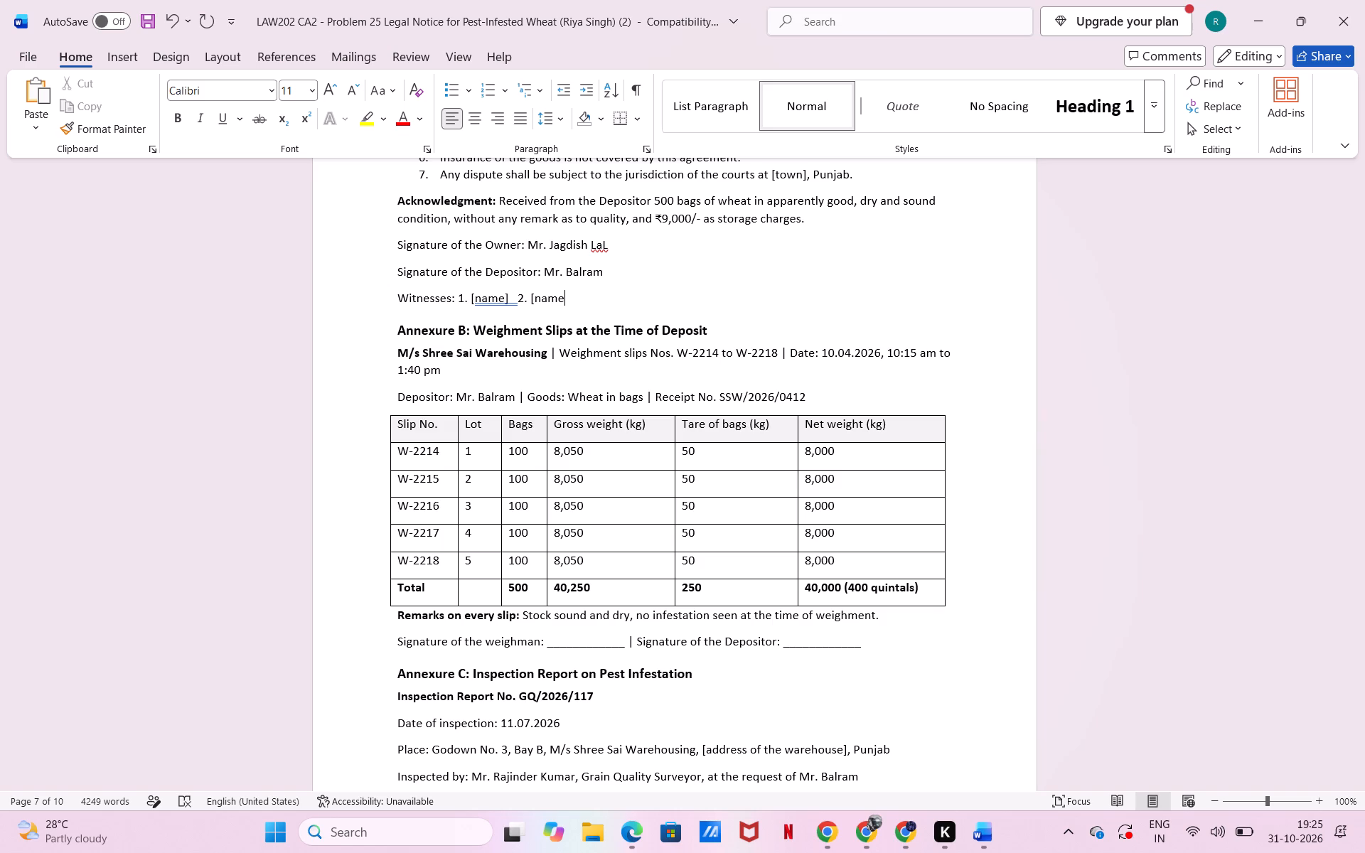
pyautogui.hotkey('shift', '}')
pyautogui.press('BackSpace')
pyautogui.press(']')
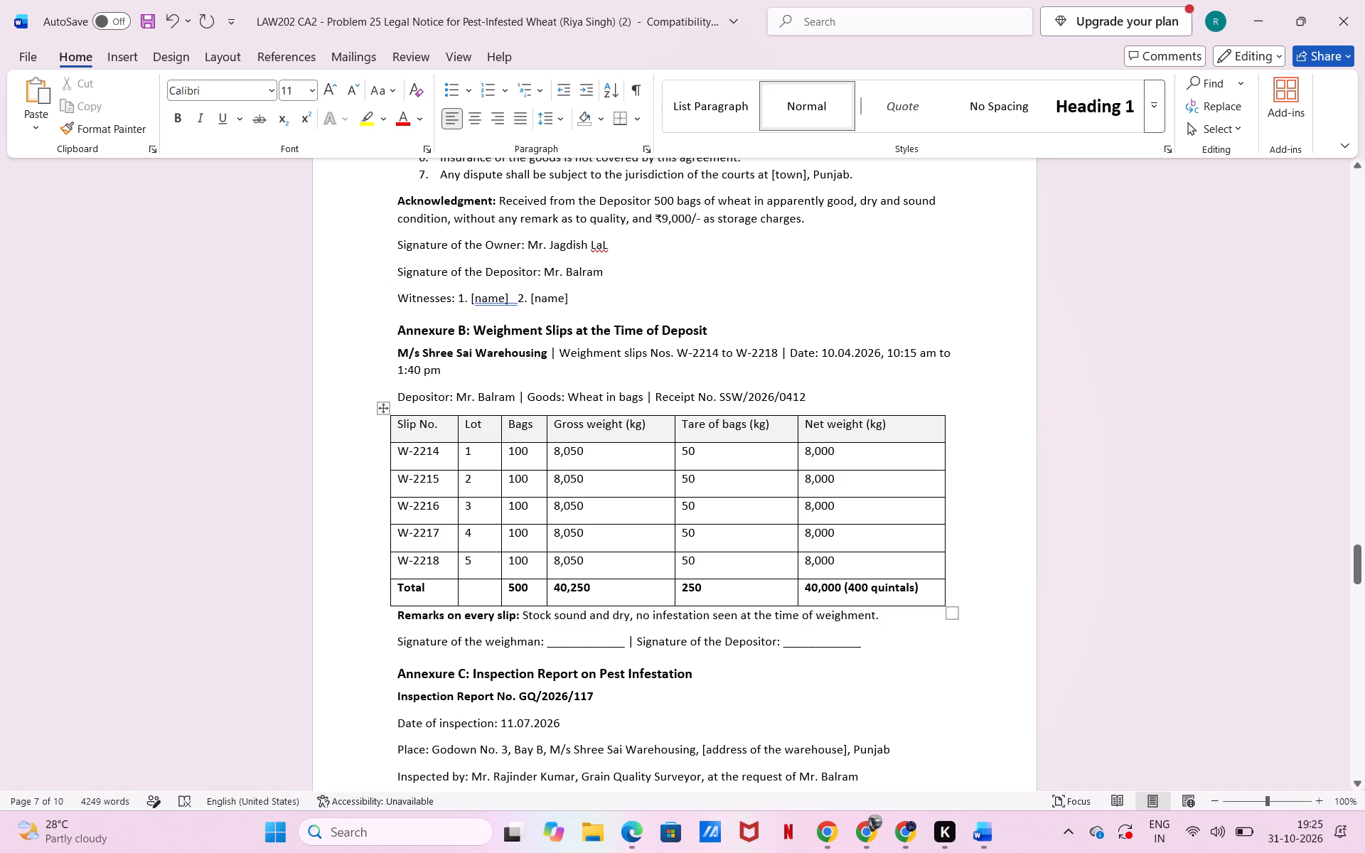
# Examine the weighment slips, inspection report and market valuation in Annexures B to D, including their signature lines and placeholders.
pyautogui.scroll(-2, 555, 439)
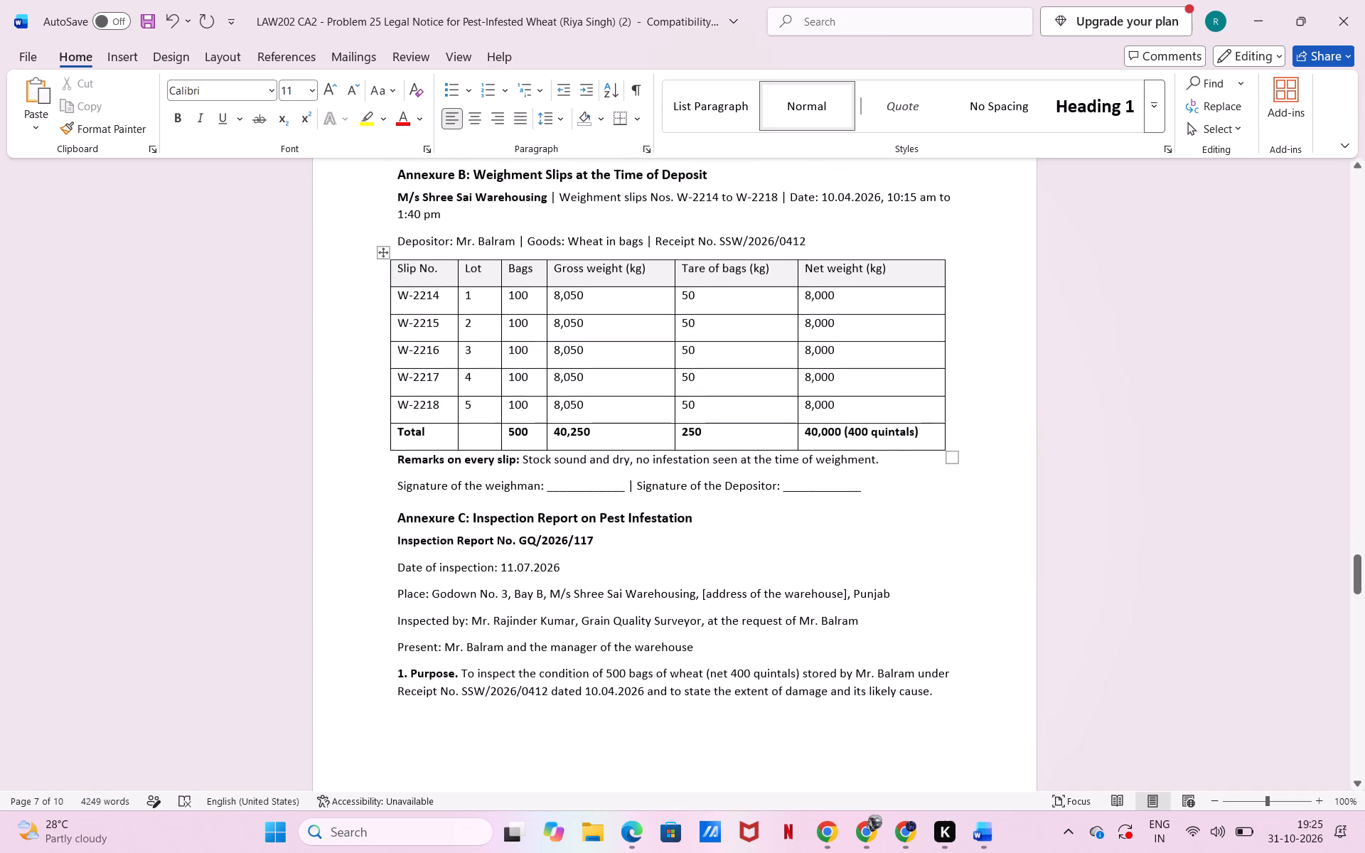
pyautogui.click(997, 514)
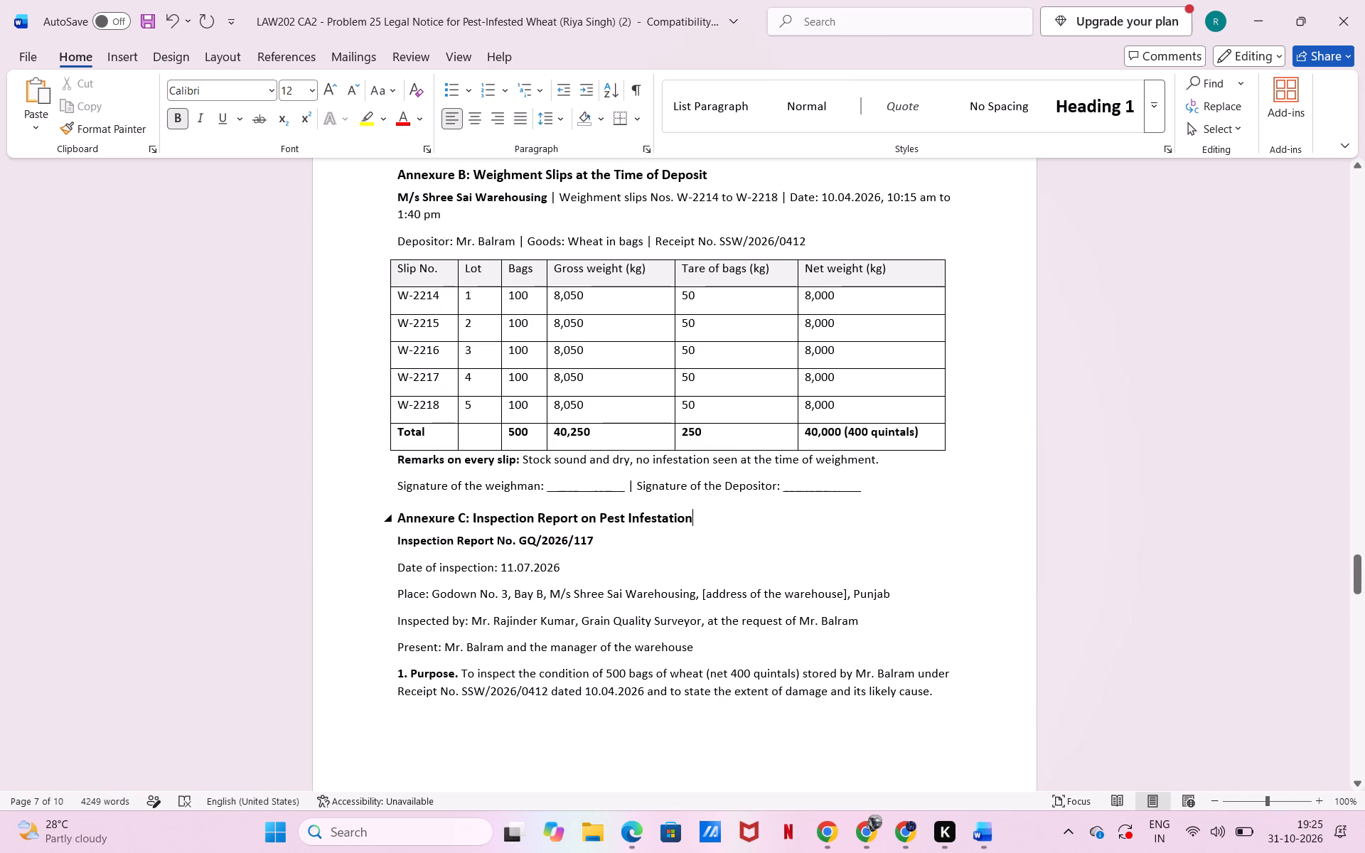
pyautogui.scroll(-1, 810, 691)
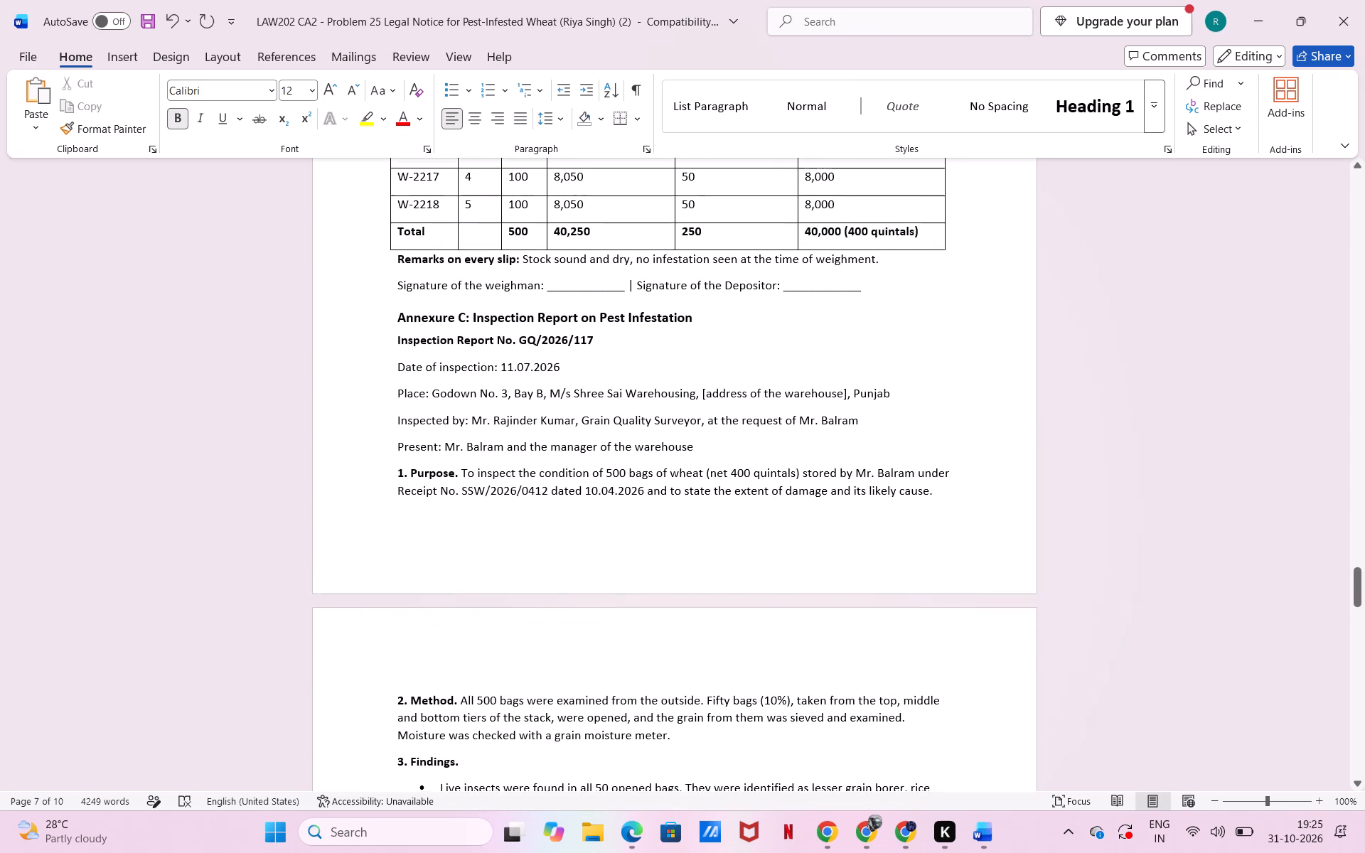
pyautogui.scroll(-2, 810, 691)
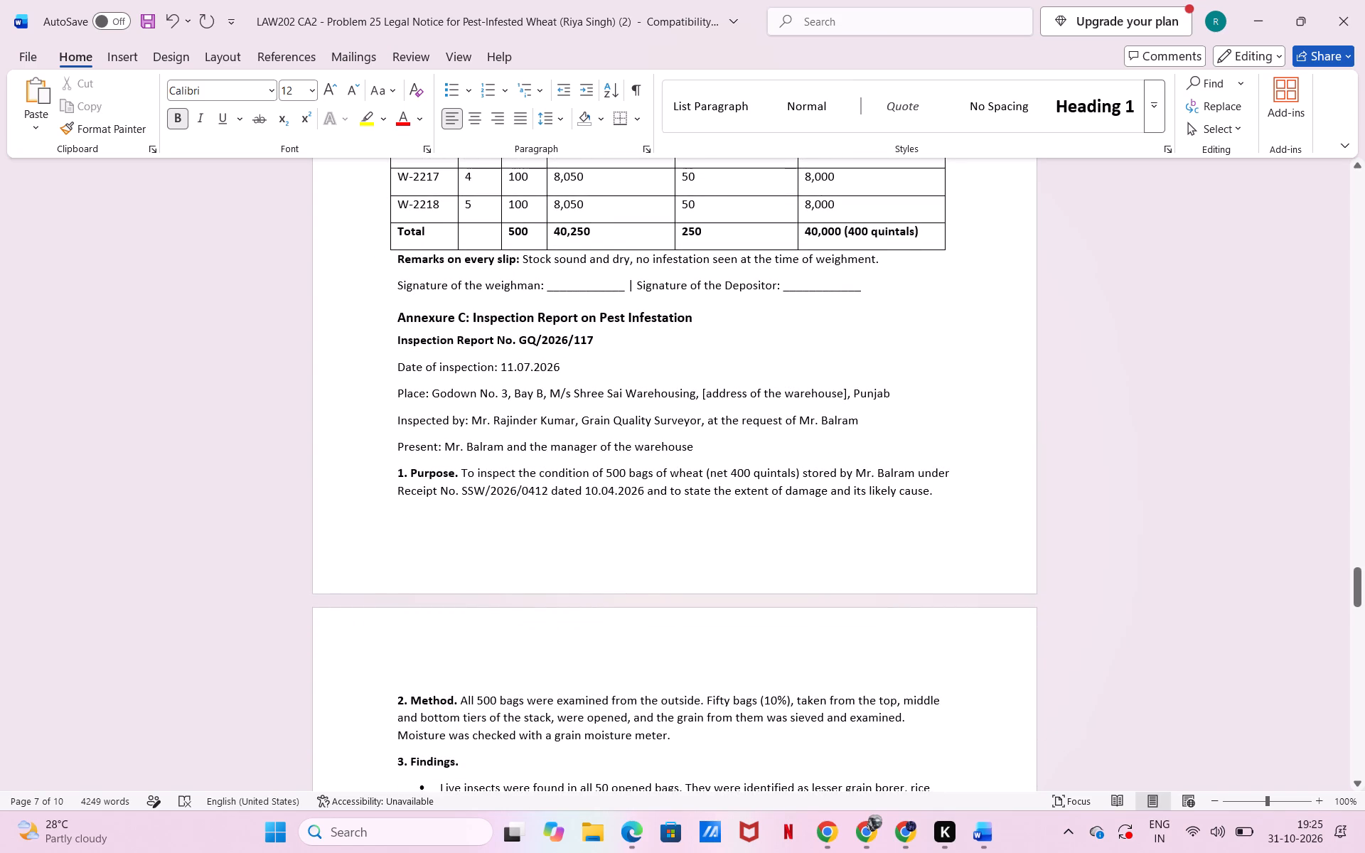
pyautogui.scroll(-3, 810, 691)
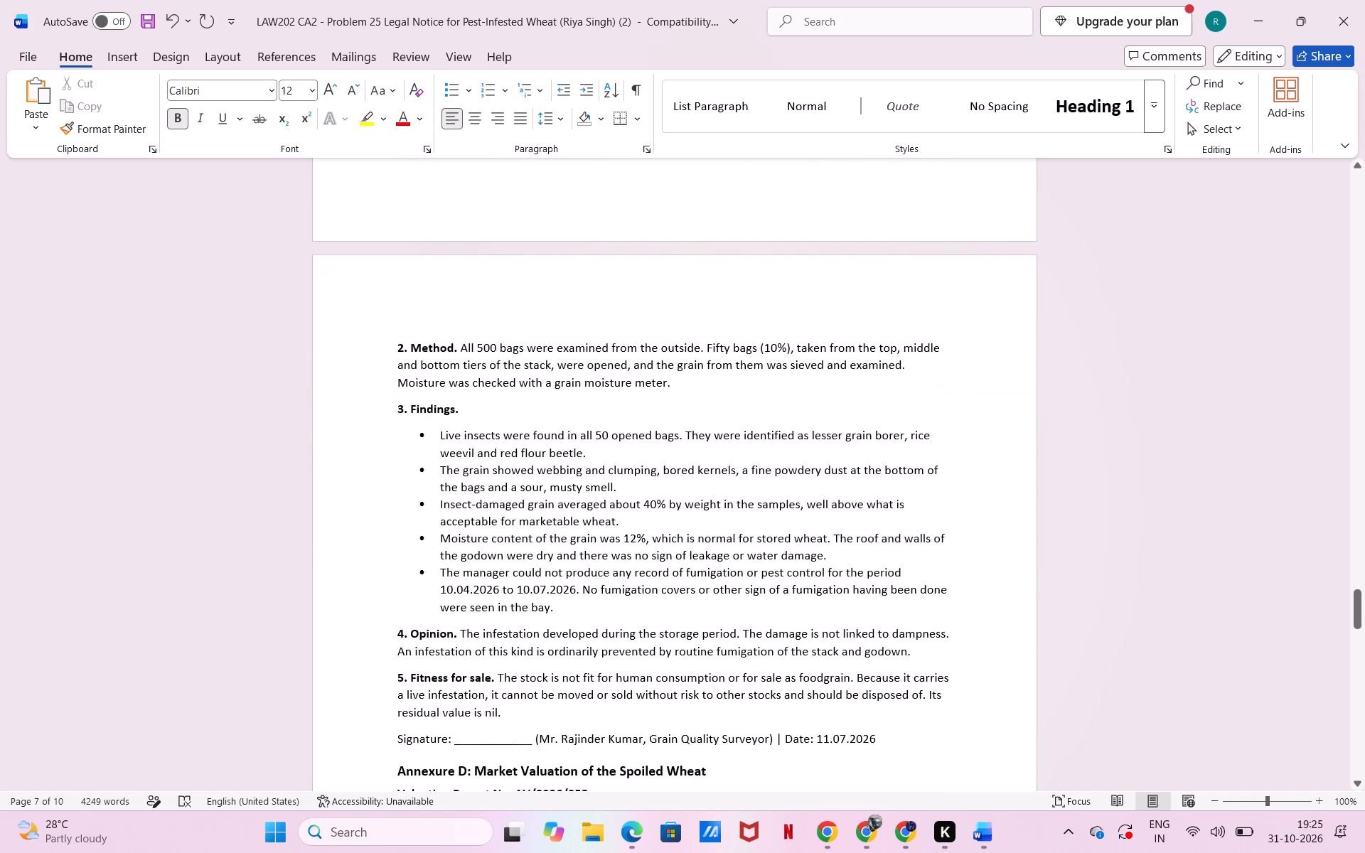
pyautogui.scroll(-2, 810, 691)
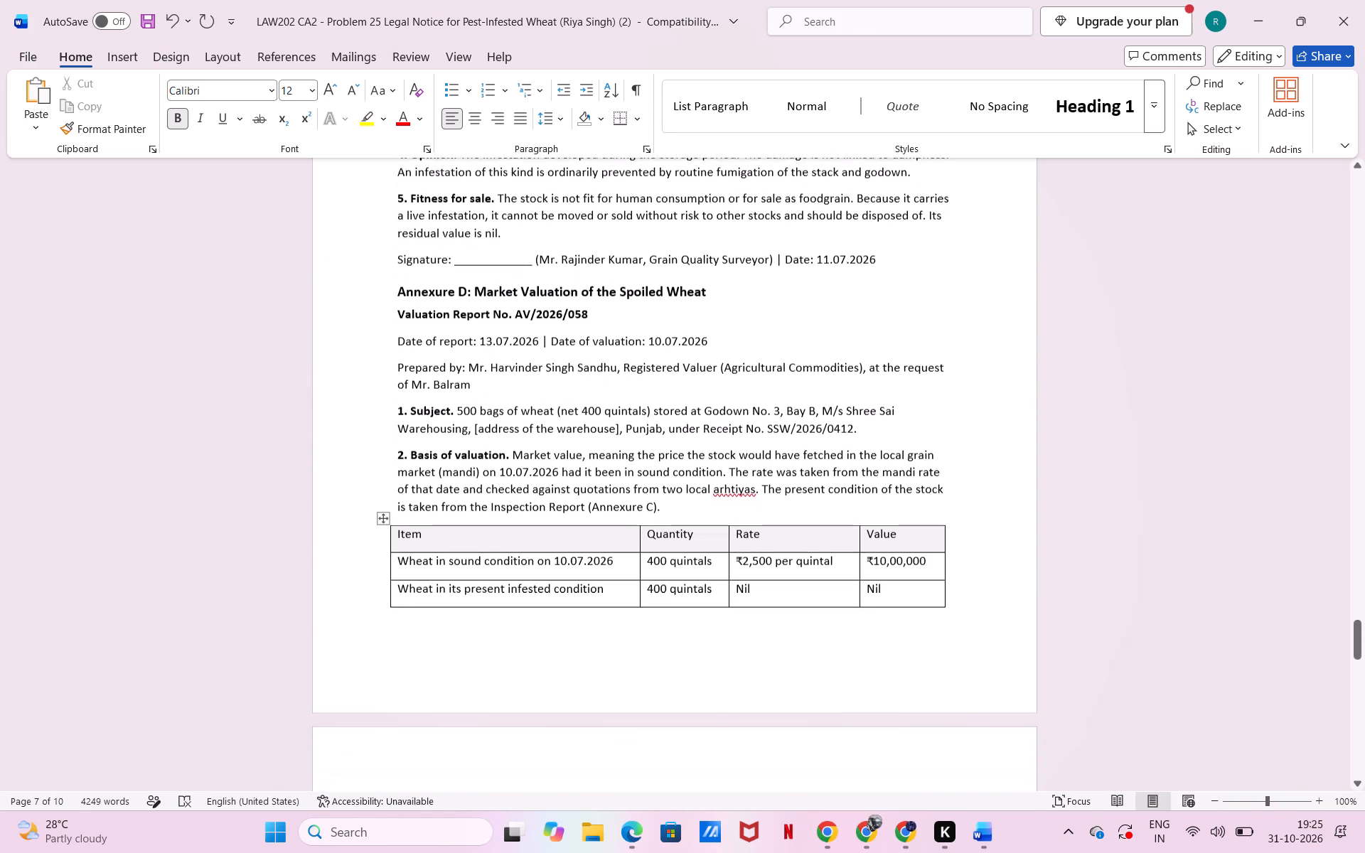
pyautogui.scroll(-3, 810, 691)
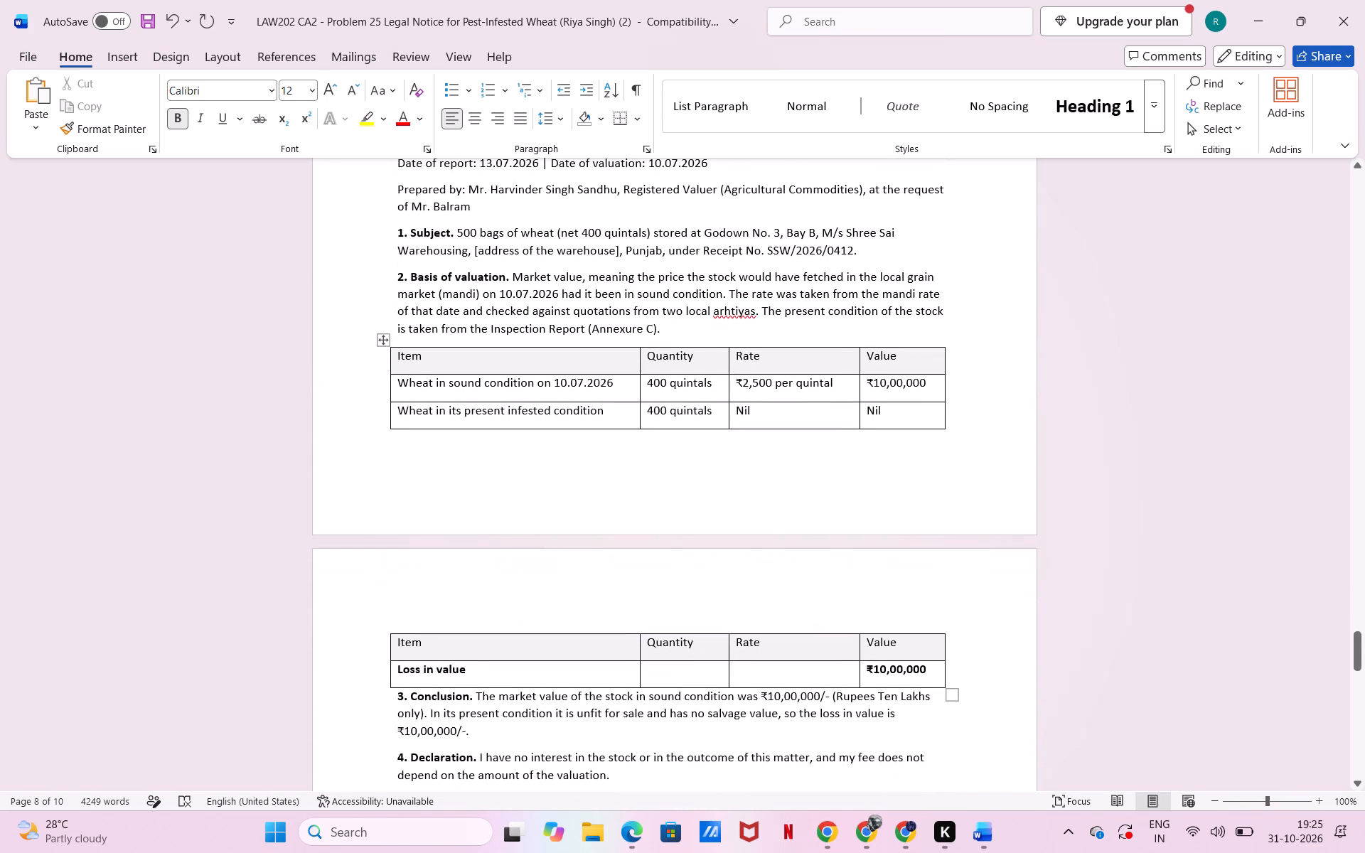
# Remove the blank underscores and the brackets from Annexure E's signature line so that it reads "Signature: Mr. Balram".
pyautogui.scroll(-2, 810, 691)
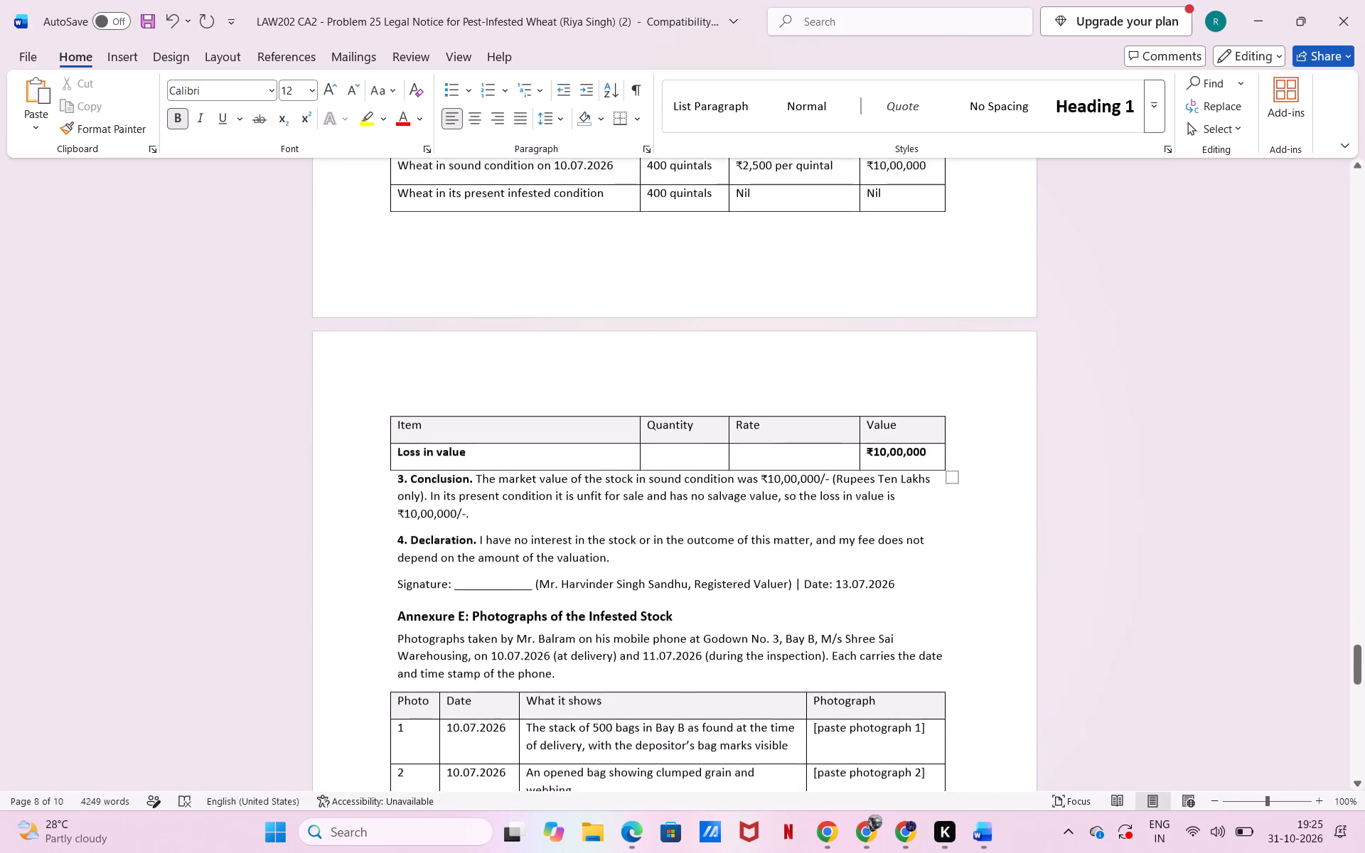
pyautogui.scroll(-4, 810, 691)
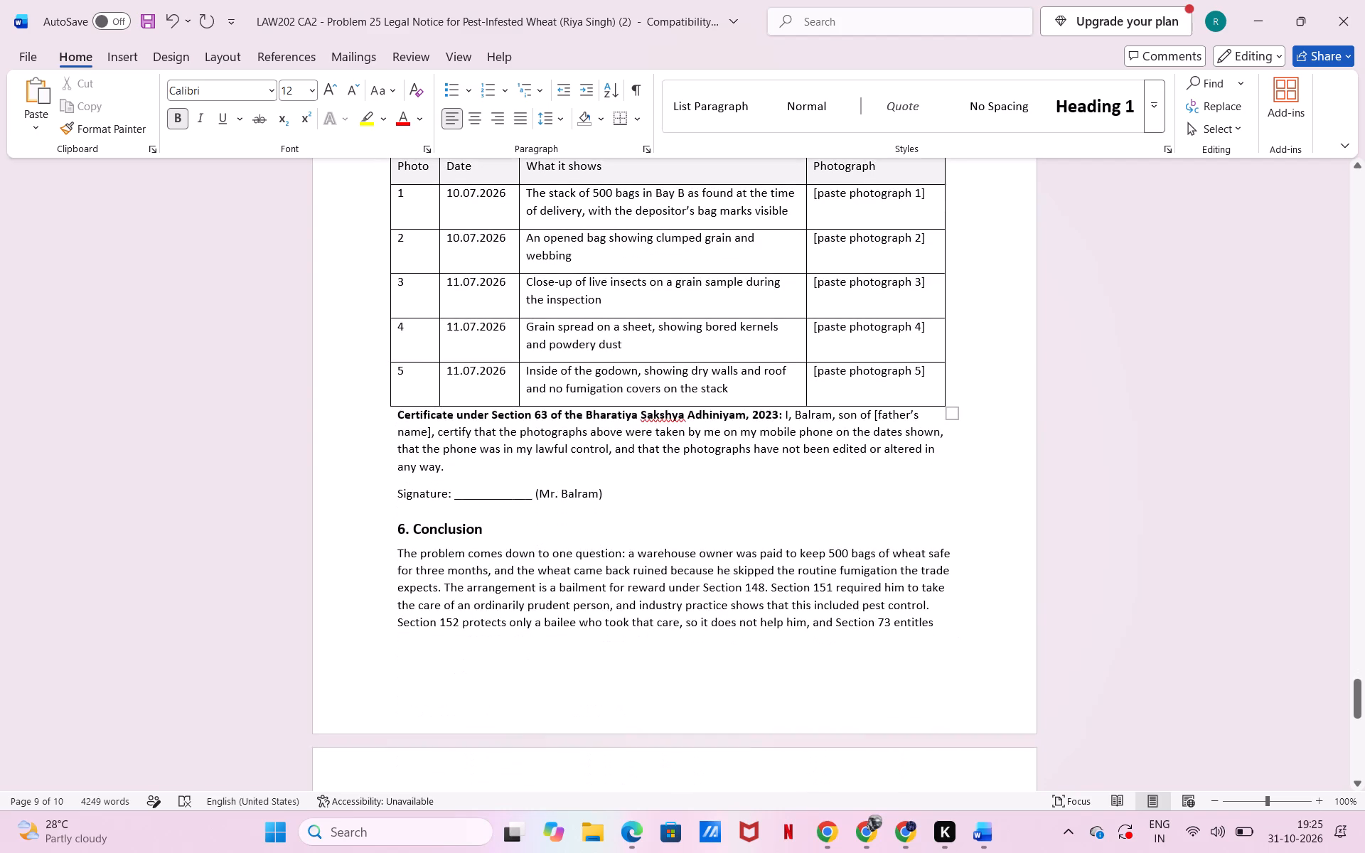
pyautogui.scroll(-1, 810, 691)
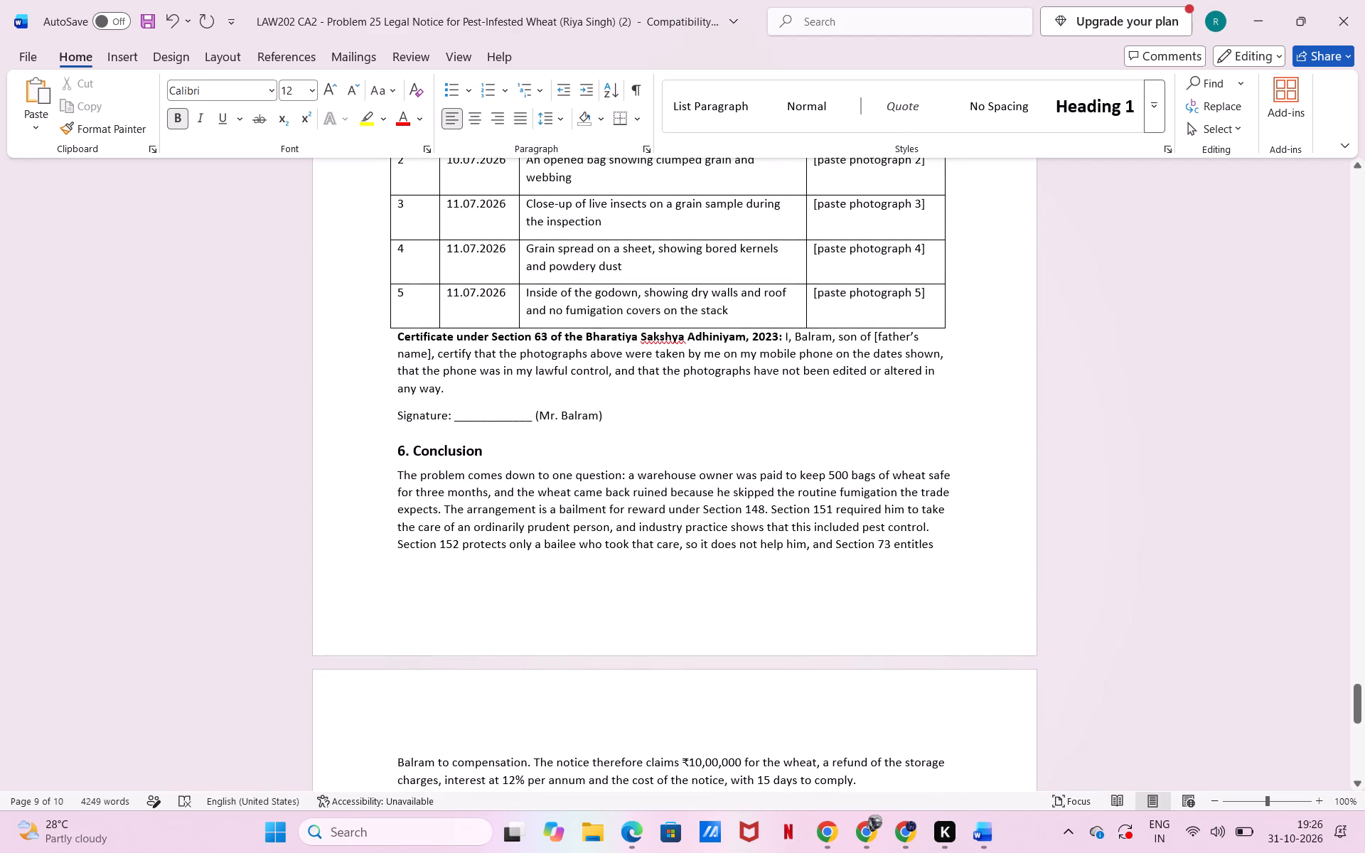
pyautogui.click(535, 409)
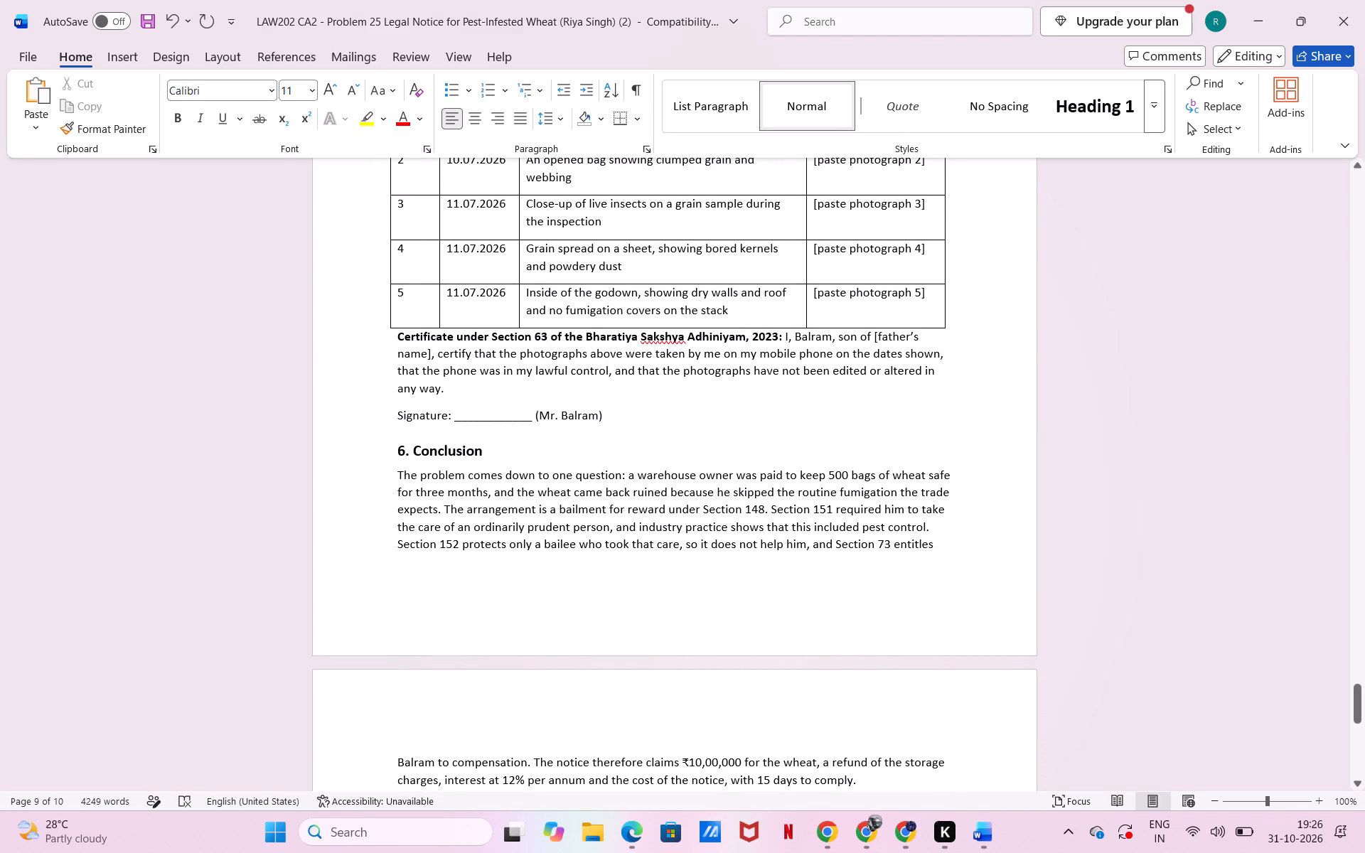
pyautogui.click(536, 412)
pyautogui.click(536, 412)
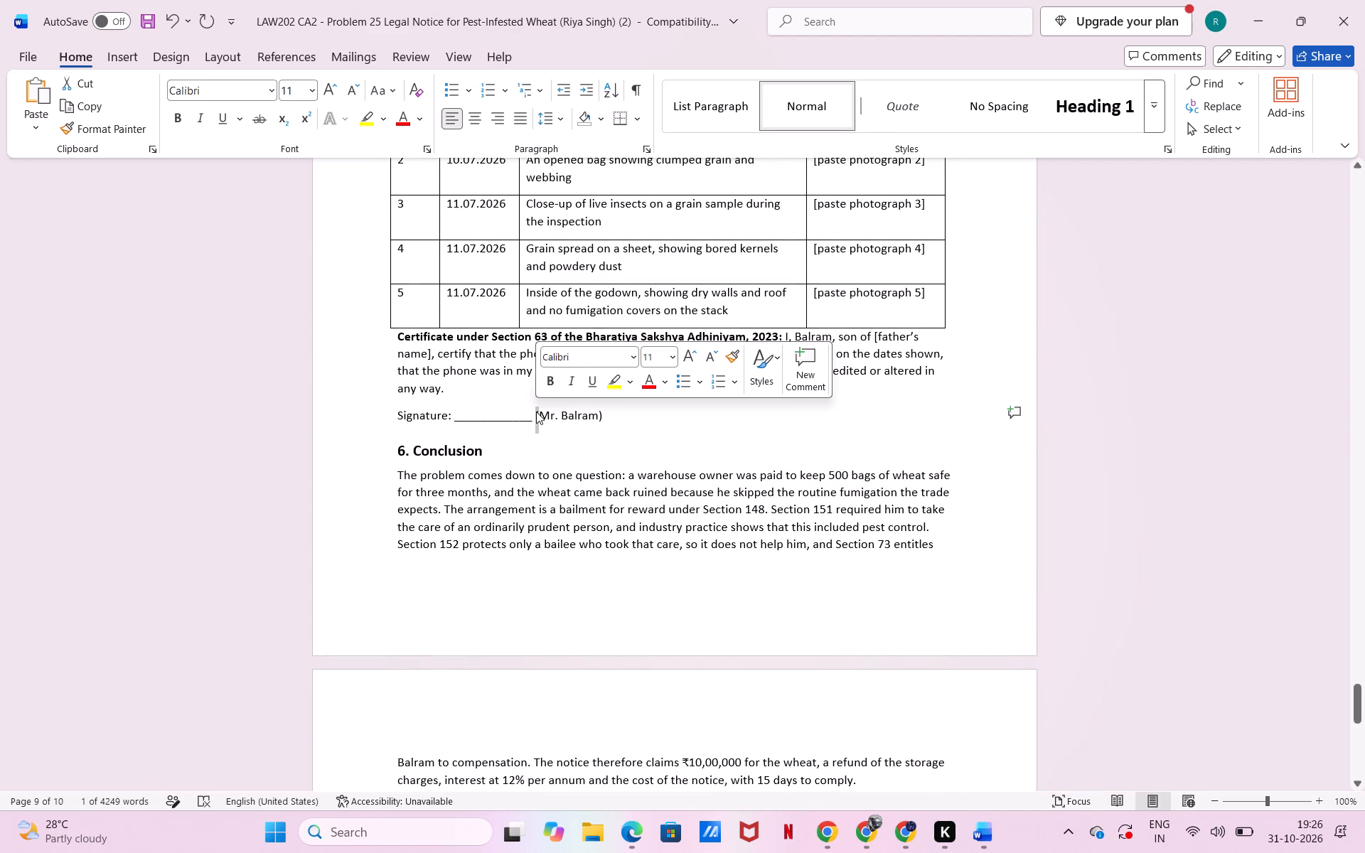
pyautogui.press('Right')
pyautogui.press('BackSpace')
pyautogui.press('BackSpace')
pyautogui.press('BackSpace')
pyautogui.press('BackSpace')
pyautogui.press('BackSpace')
pyautogui.press('BackSpace')
pyautogui.press('BackSpace')
pyautogui.press('BackSpace')
pyautogui.press('BackSpace')
pyautogui.press('BackSpace')
pyautogui.press('BackSpace')
pyautogui.press('BackSpace')
pyautogui.press('BackSpace')
pyautogui.press('BackSpace')
pyautogui.press('BackSpace')
pyautogui.press('BackSpace')
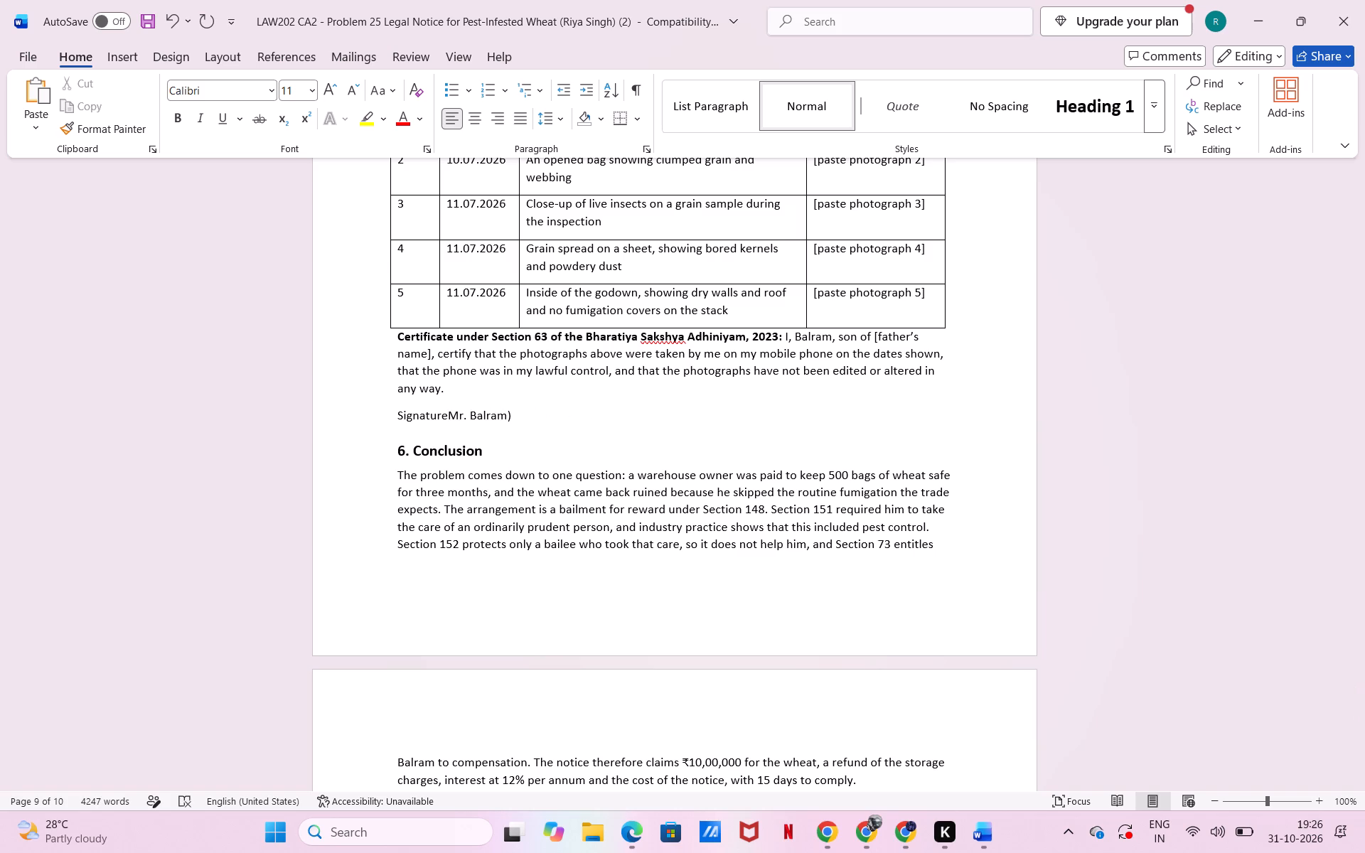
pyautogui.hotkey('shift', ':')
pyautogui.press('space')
pyautogui.press('Right')
pyautogui.press('Right')
pyautogui.press('Right')
pyautogui.press('Right')
pyautogui.press('Right')
pyautogui.press('Right')
pyautogui.press('Right')
pyautogui.press('Right')
pyautogui.press('Right')
pyautogui.press('Right')
pyautogui.press('Right')
pyautogui.press('Right')
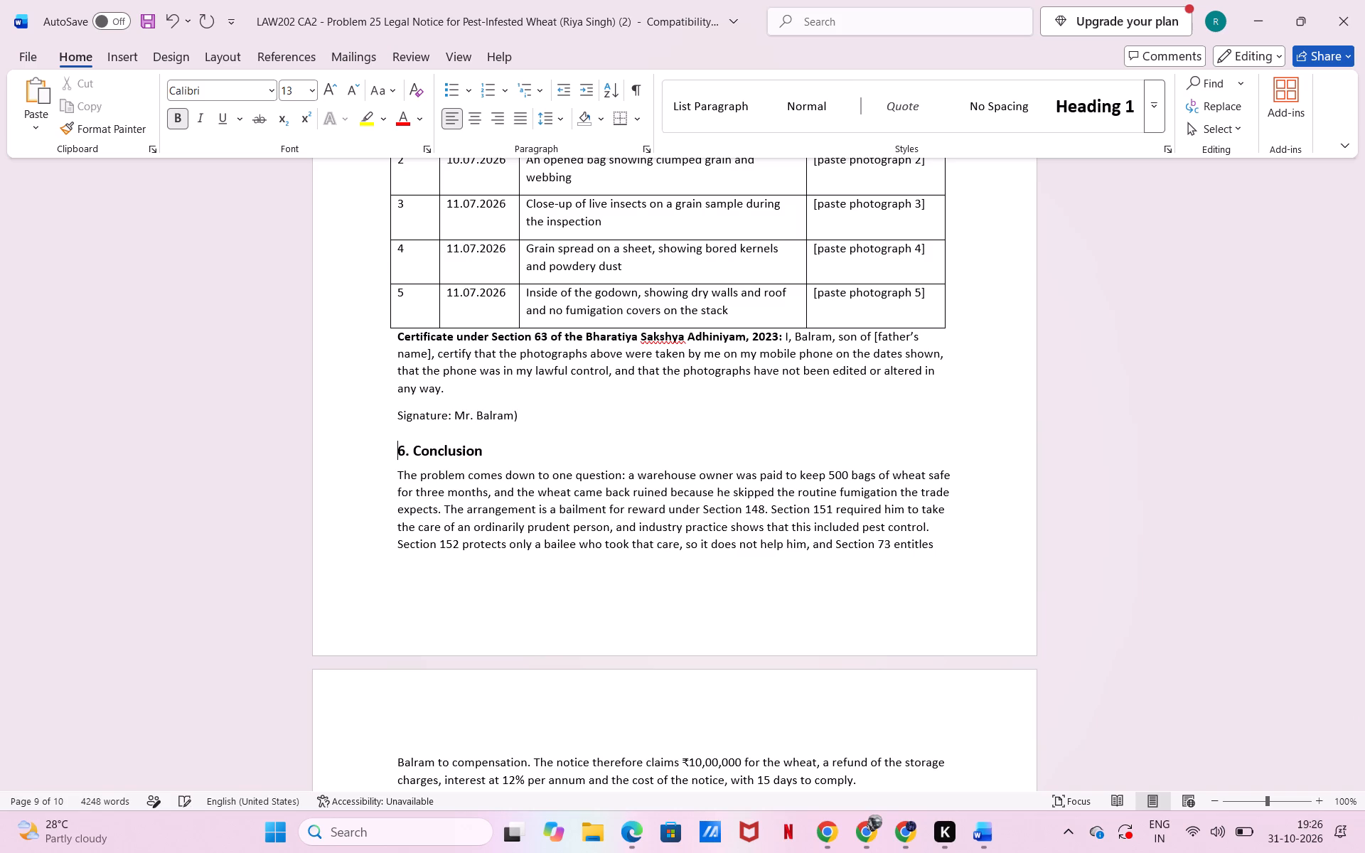
pyautogui.press('Left')
pyautogui.press('BackSpace')
# Insert a blank page at the end of the document, after the last book entry in the References.
pyautogui.scroll(-3, 536, 412)
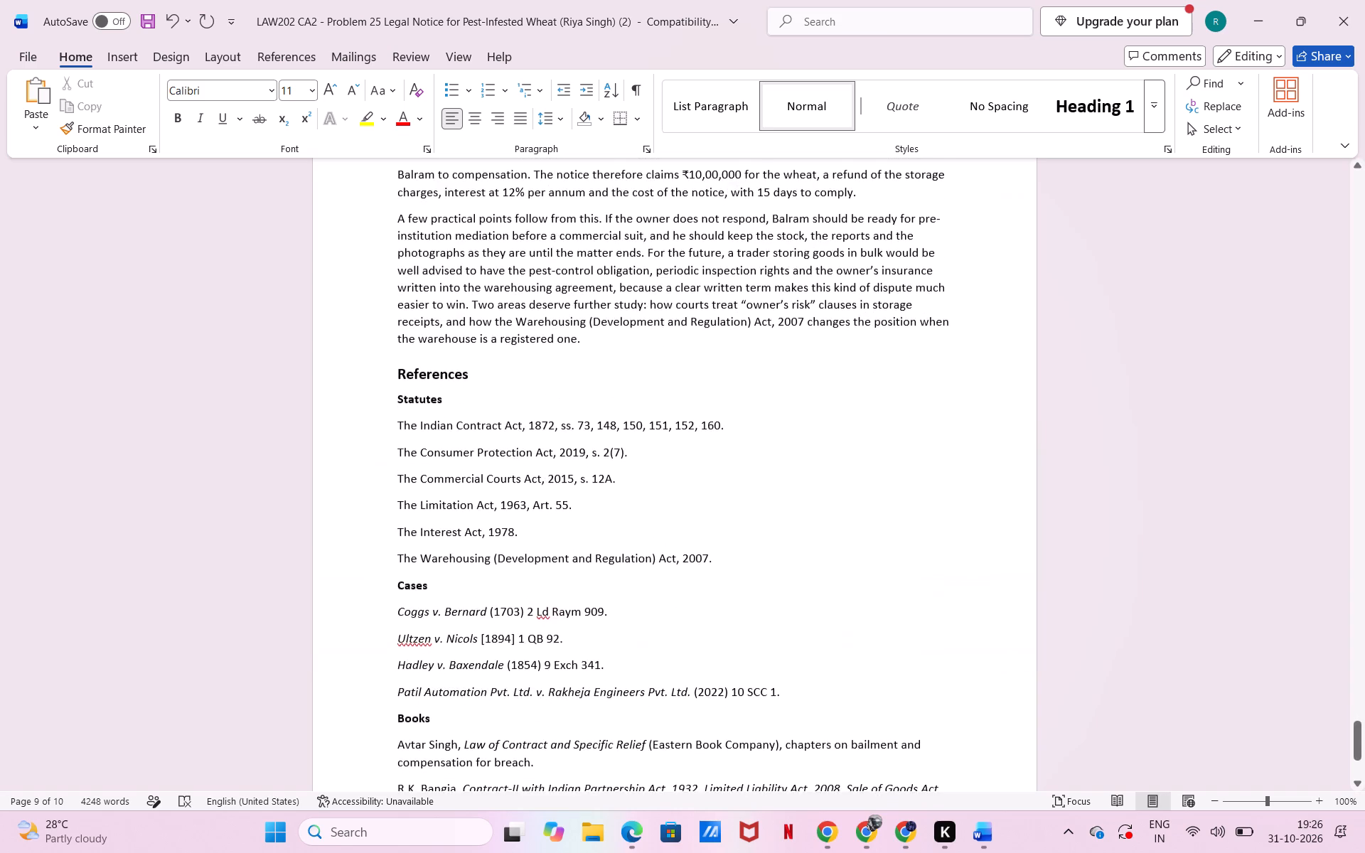
pyautogui.scroll(-3, 536, 412)
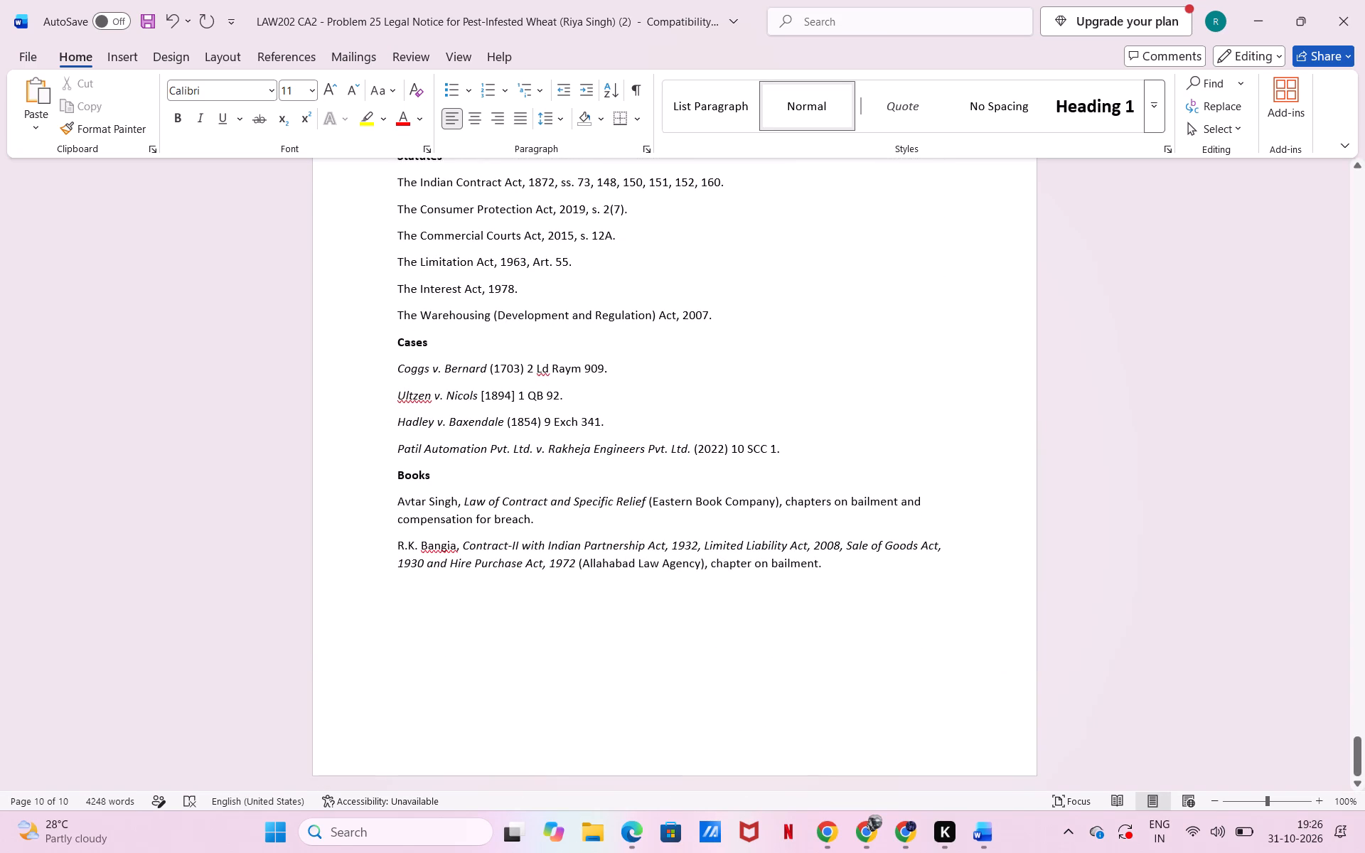
pyautogui.scroll(-2, 533, 591)
pyautogui.click(516, 585)
pyautogui.click(911, 575)
pyautogui.click(124, 52)
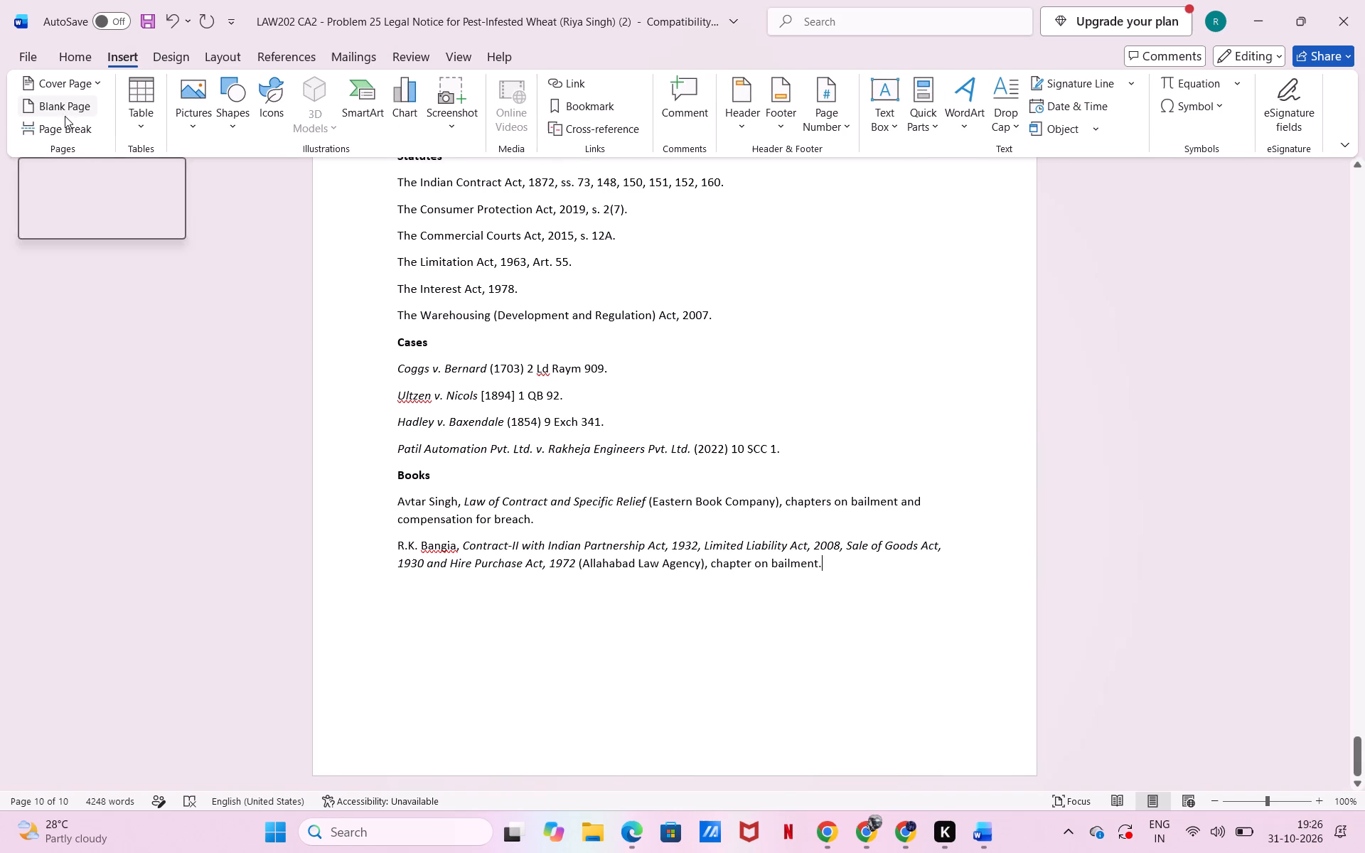
pyautogui.click(65, 114)
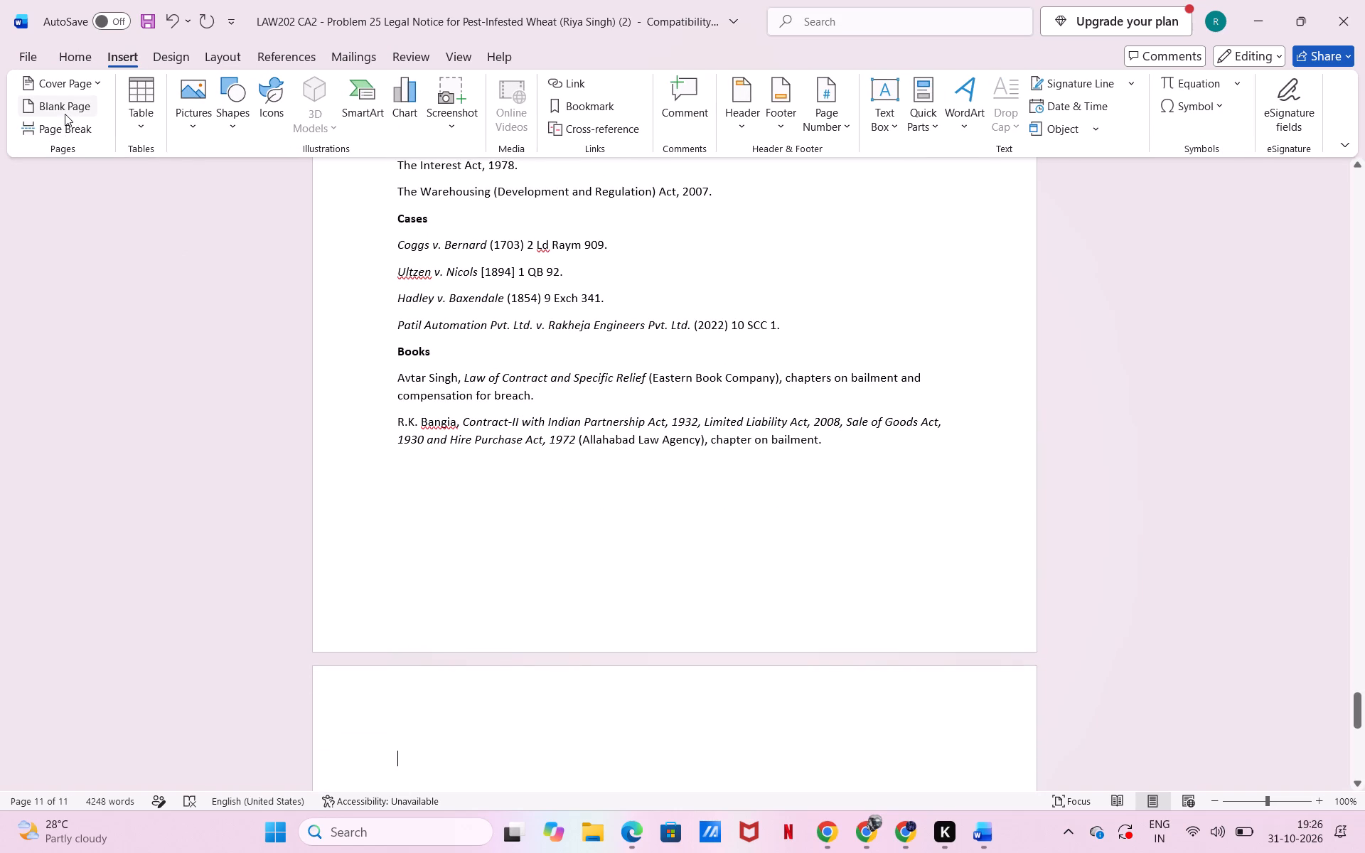
# Open the picture source choices for inserting a picture on the new blank last page.
pyautogui.click(191, 112)
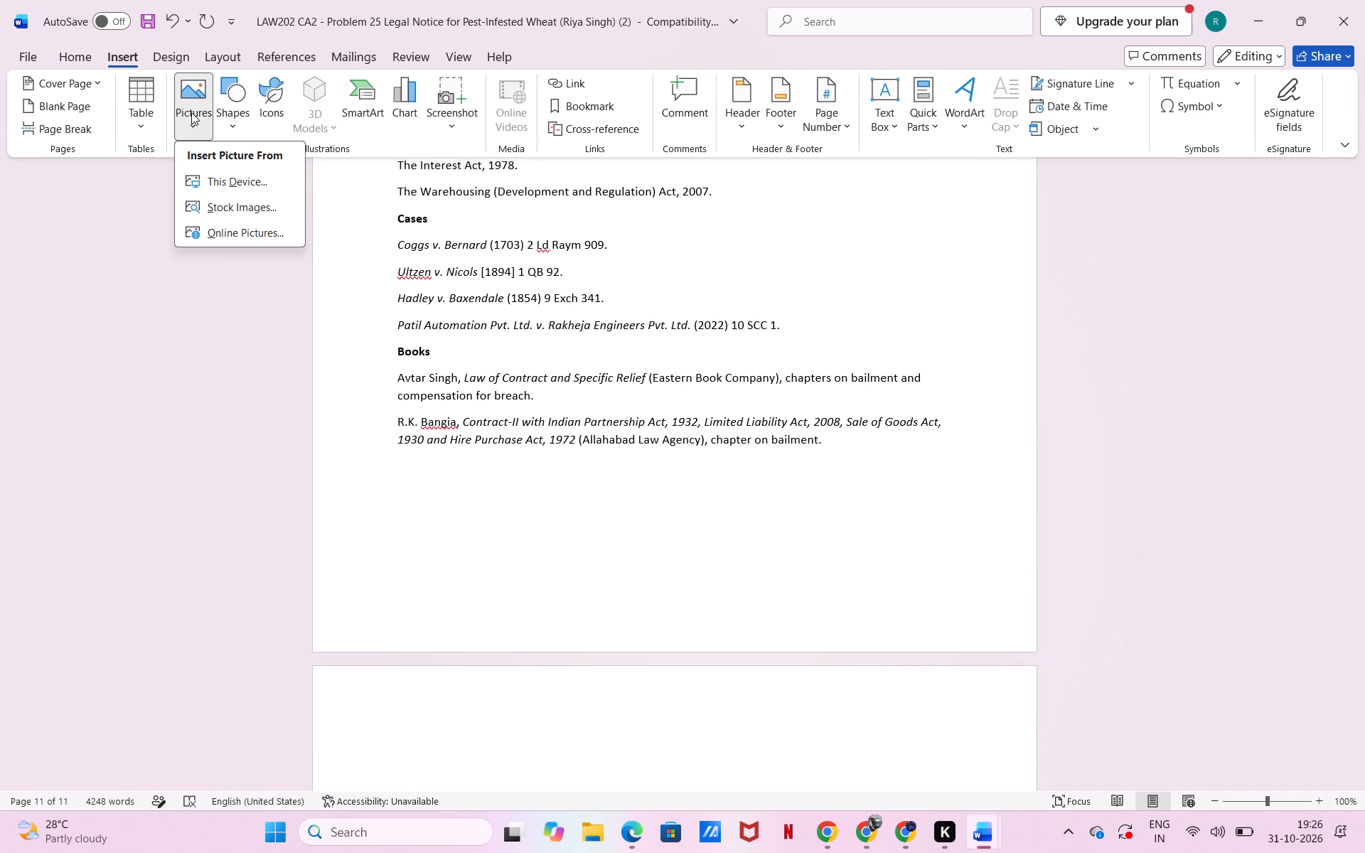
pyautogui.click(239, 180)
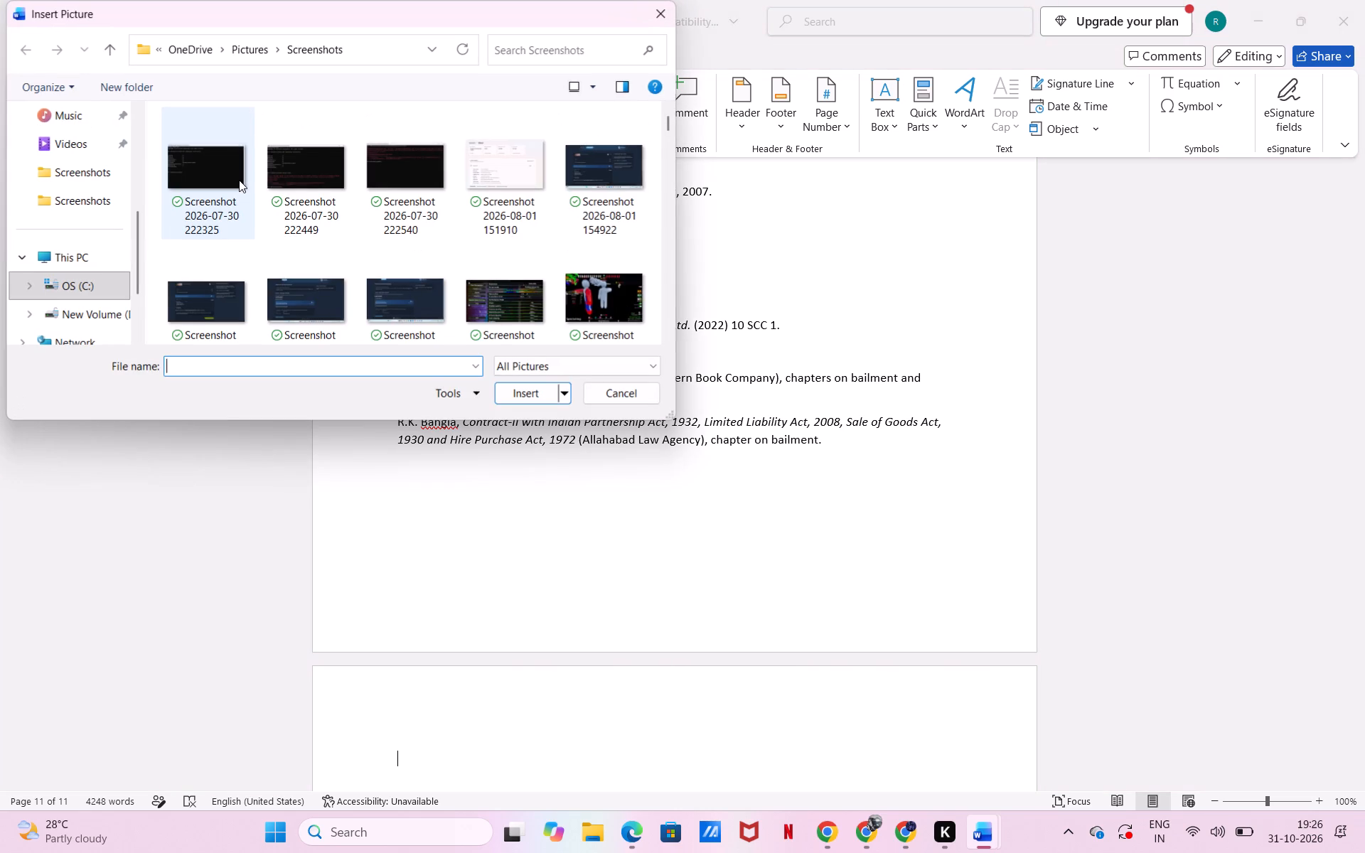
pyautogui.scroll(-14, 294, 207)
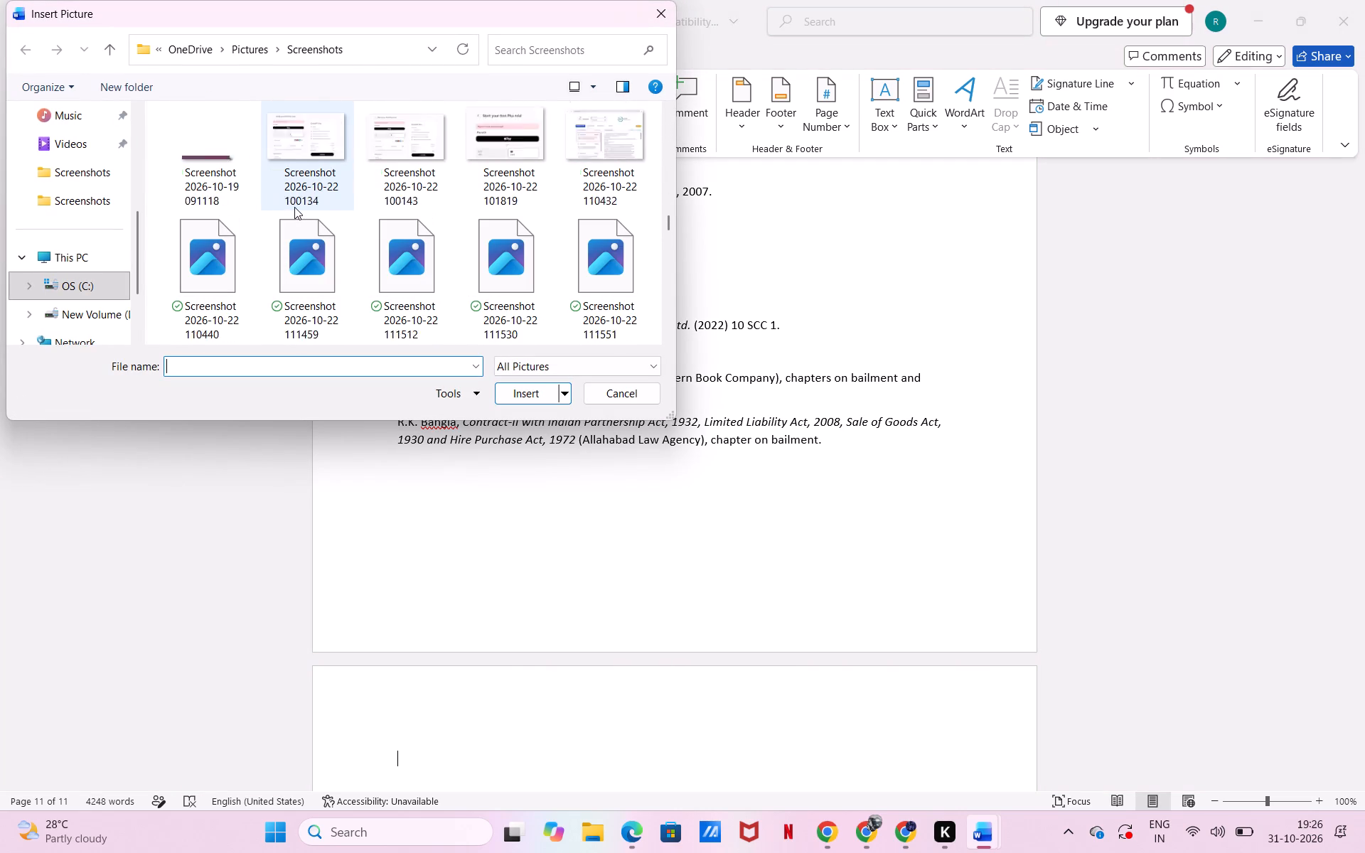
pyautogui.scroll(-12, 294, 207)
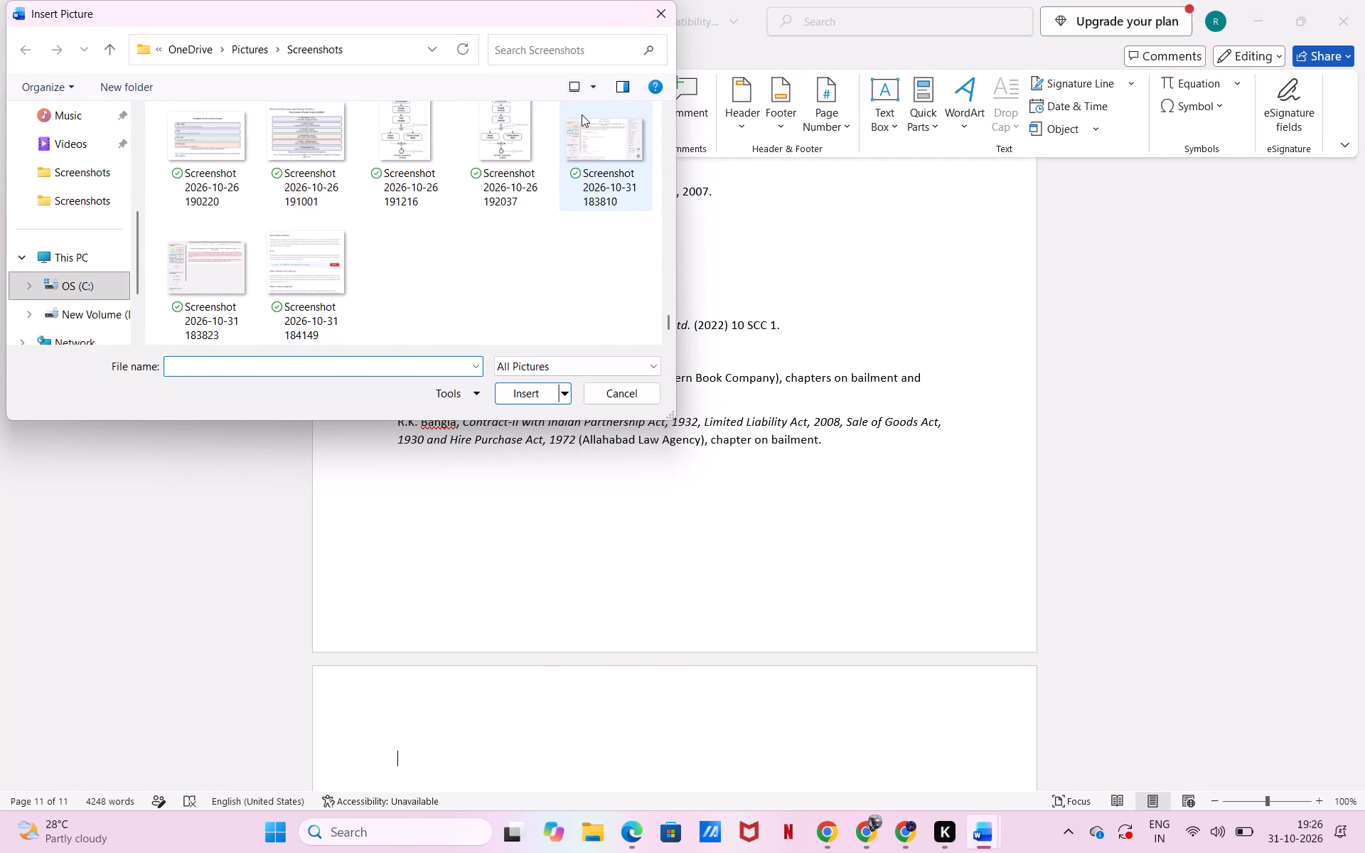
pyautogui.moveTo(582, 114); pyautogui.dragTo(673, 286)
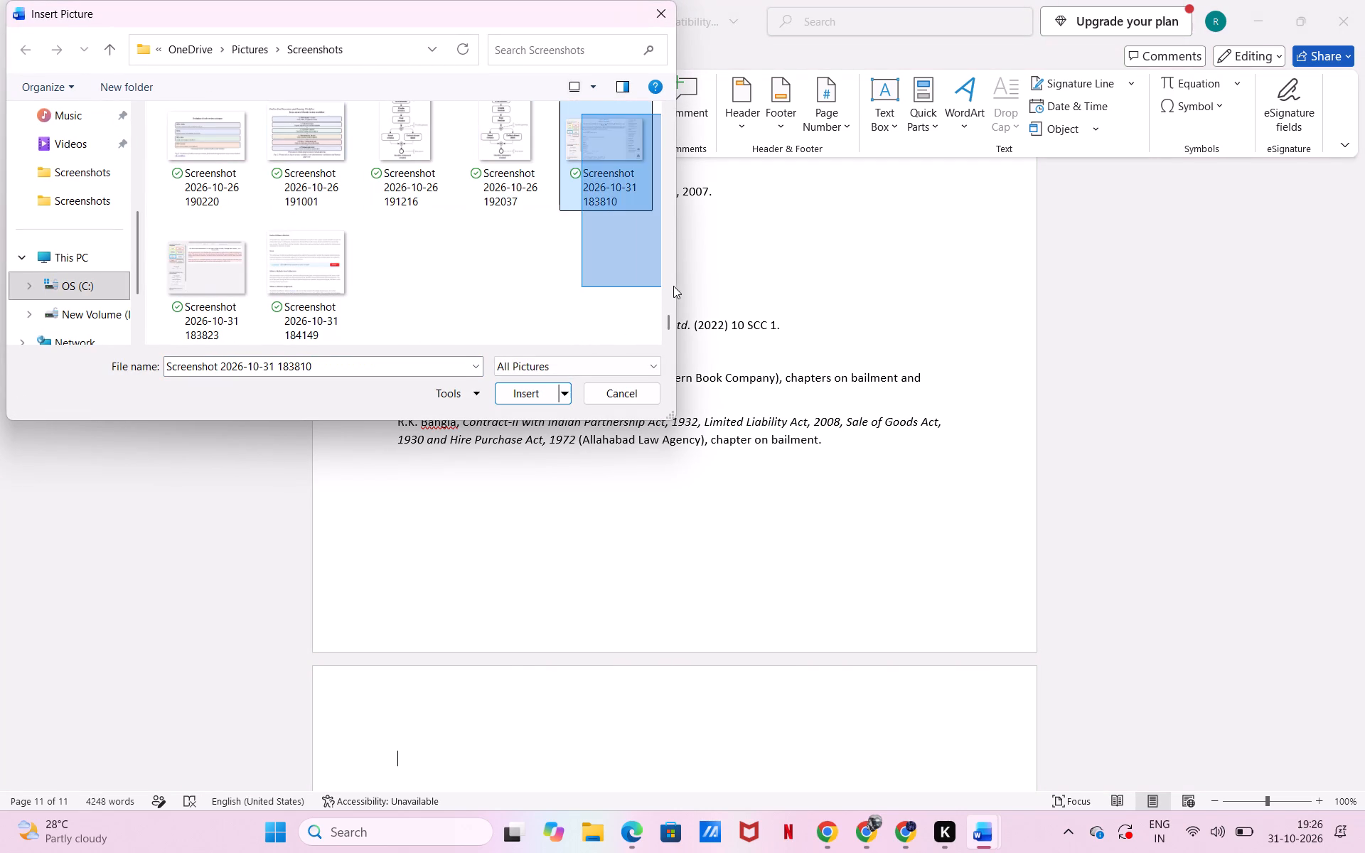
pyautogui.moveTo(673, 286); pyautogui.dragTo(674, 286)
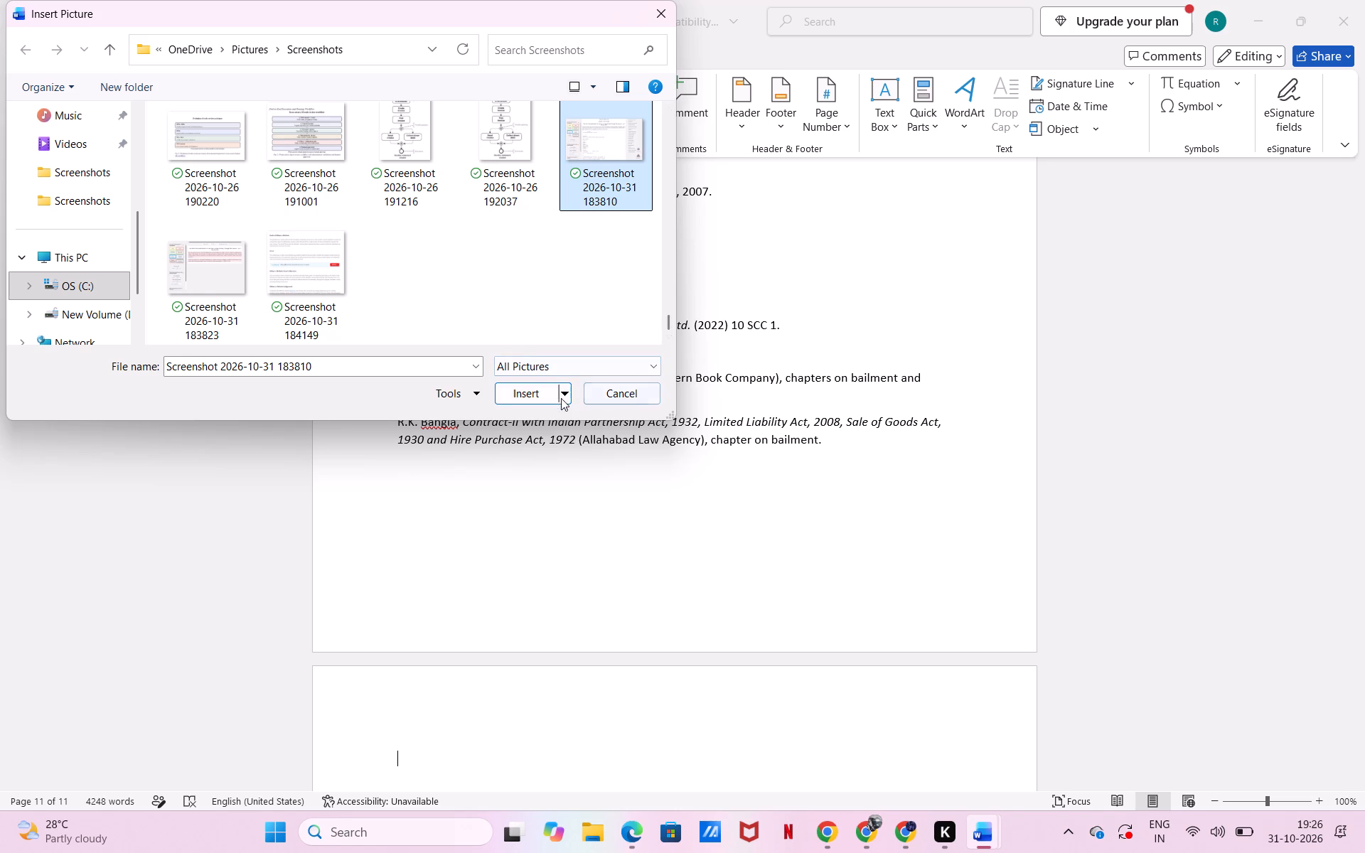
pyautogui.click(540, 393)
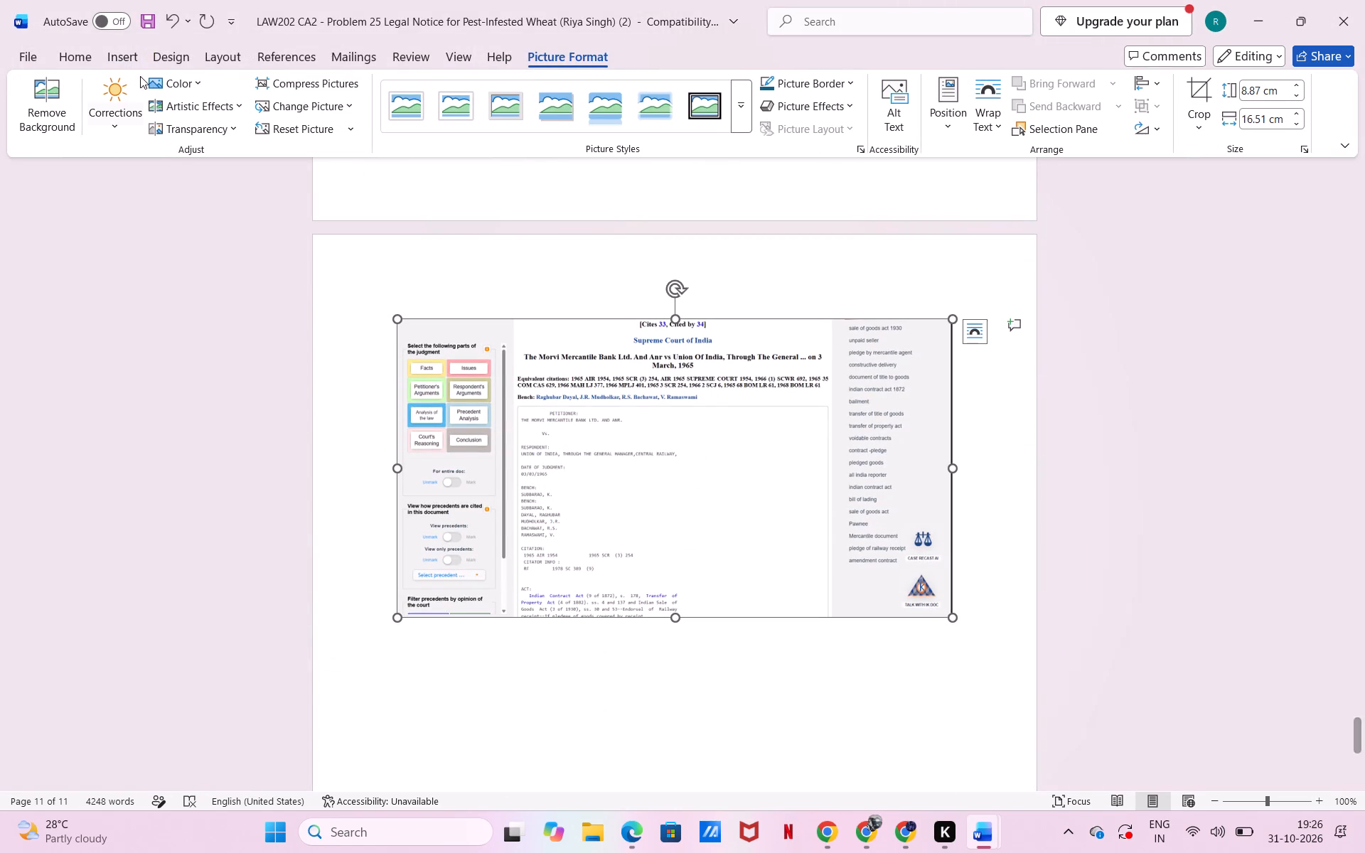
pyautogui.click(129, 57)
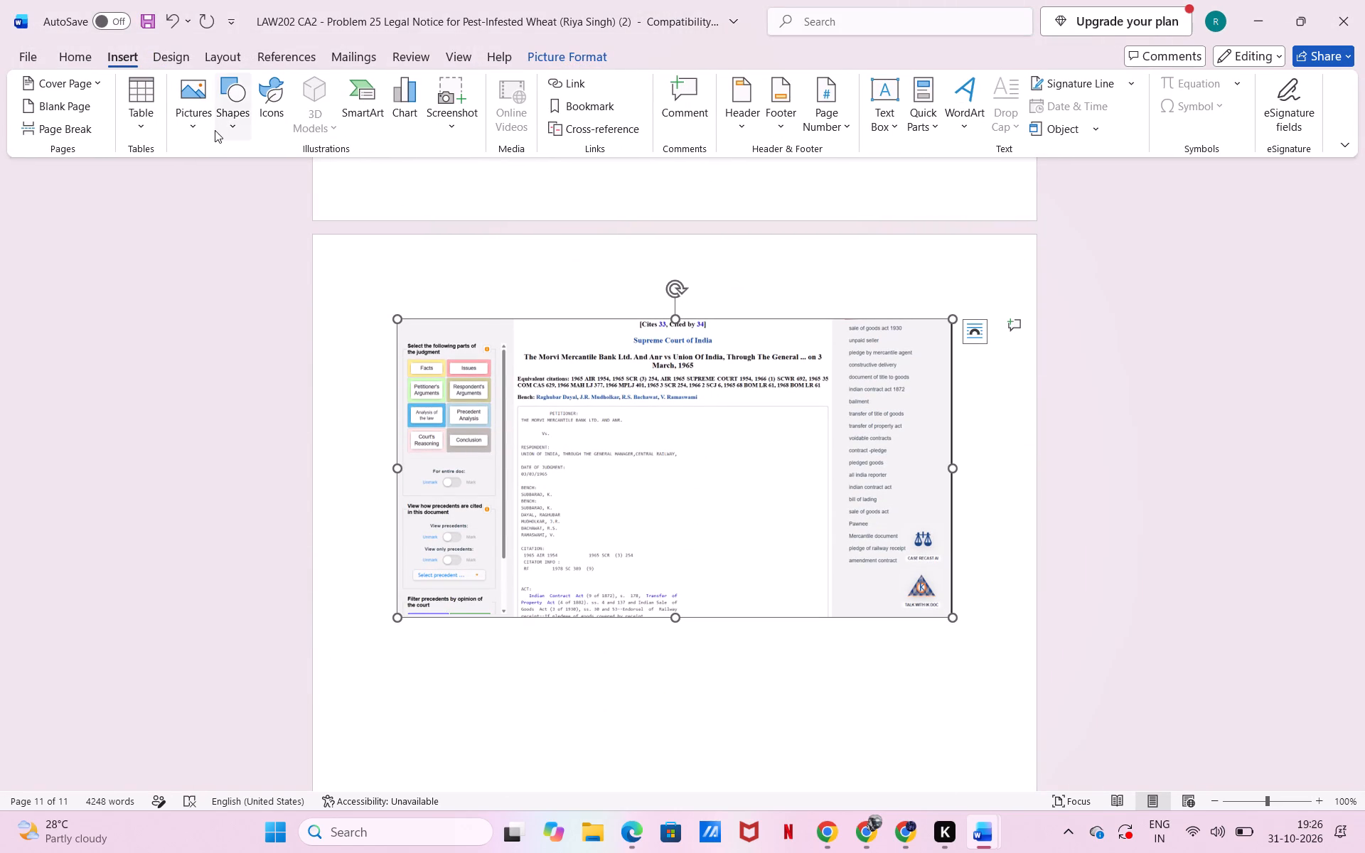
pyautogui.click(215, 130)
pyautogui.click(208, 124)
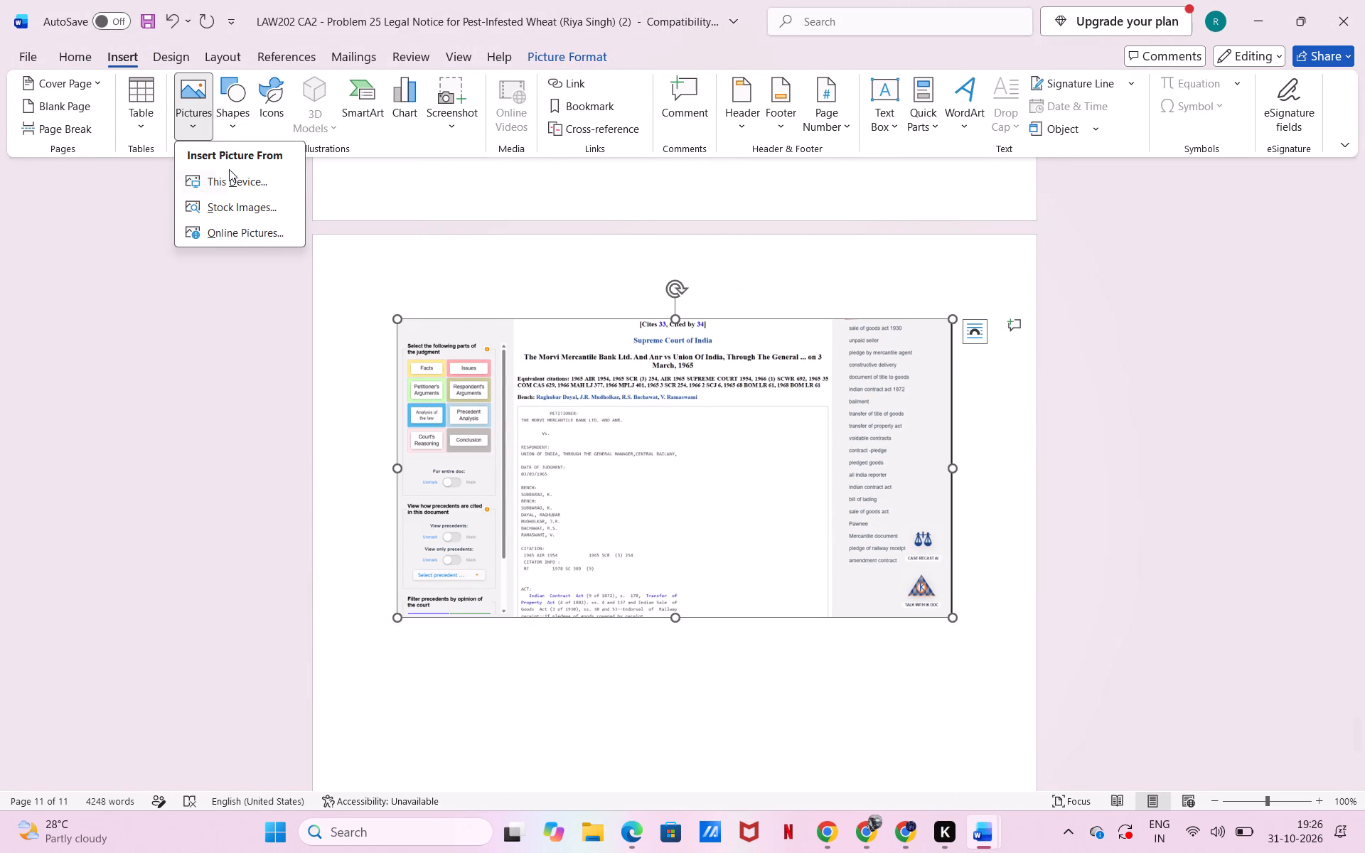
pyautogui.click(235, 178)
pyautogui.scroll(-5, 230, 178)
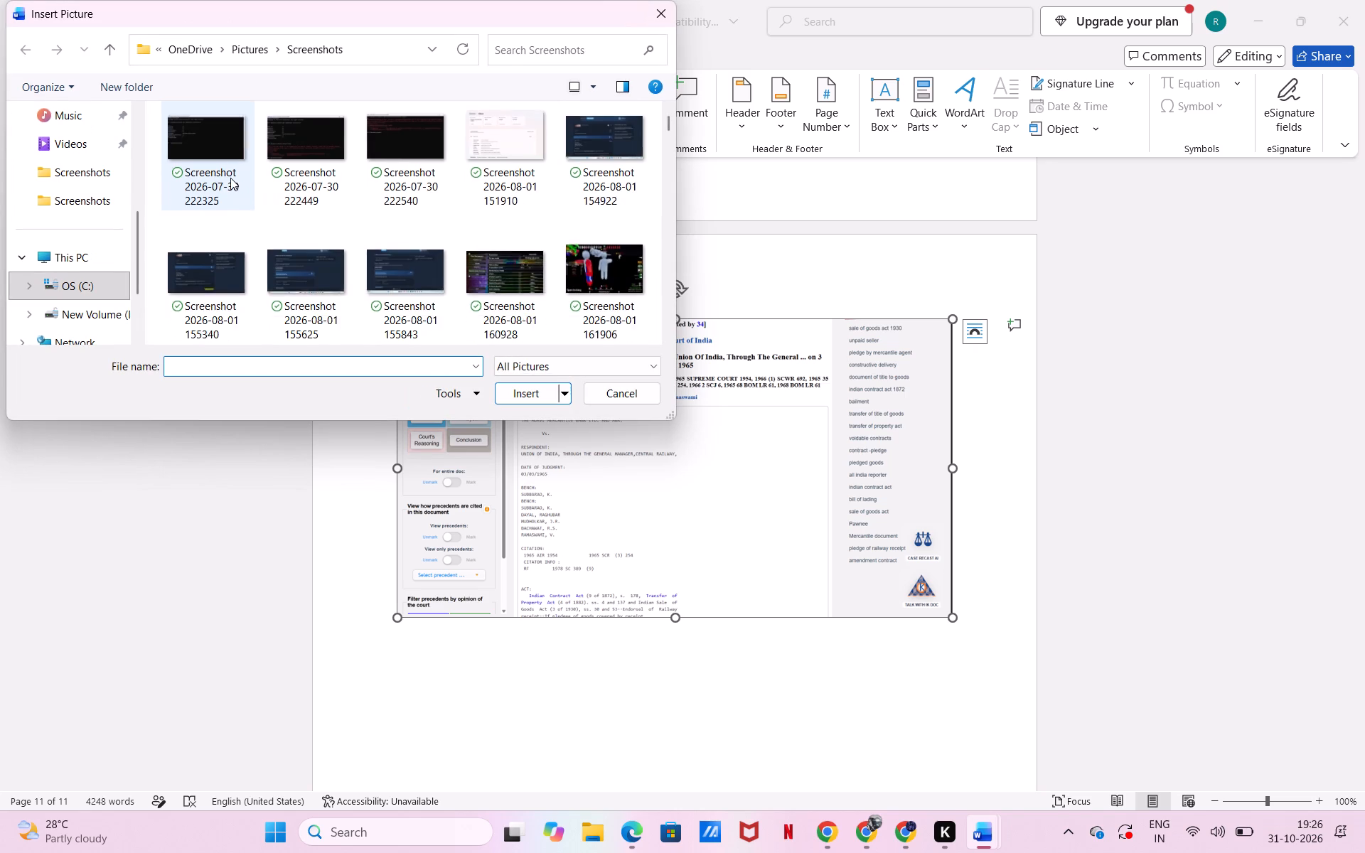
pyautogui.scroll(-18, 230, 178)
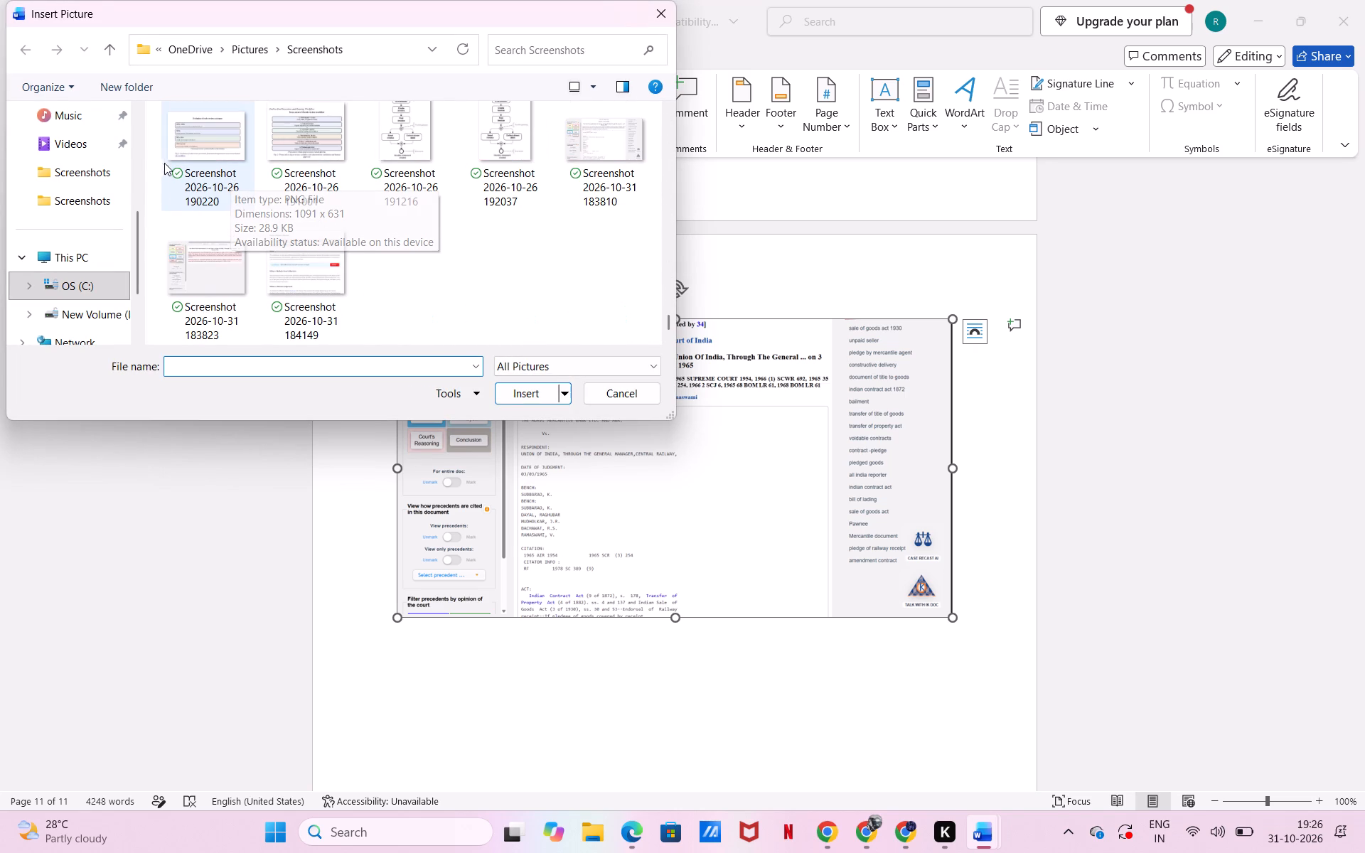
pyautogui.moveTo(164, 225); pyautogui.dragTo(389, 274)
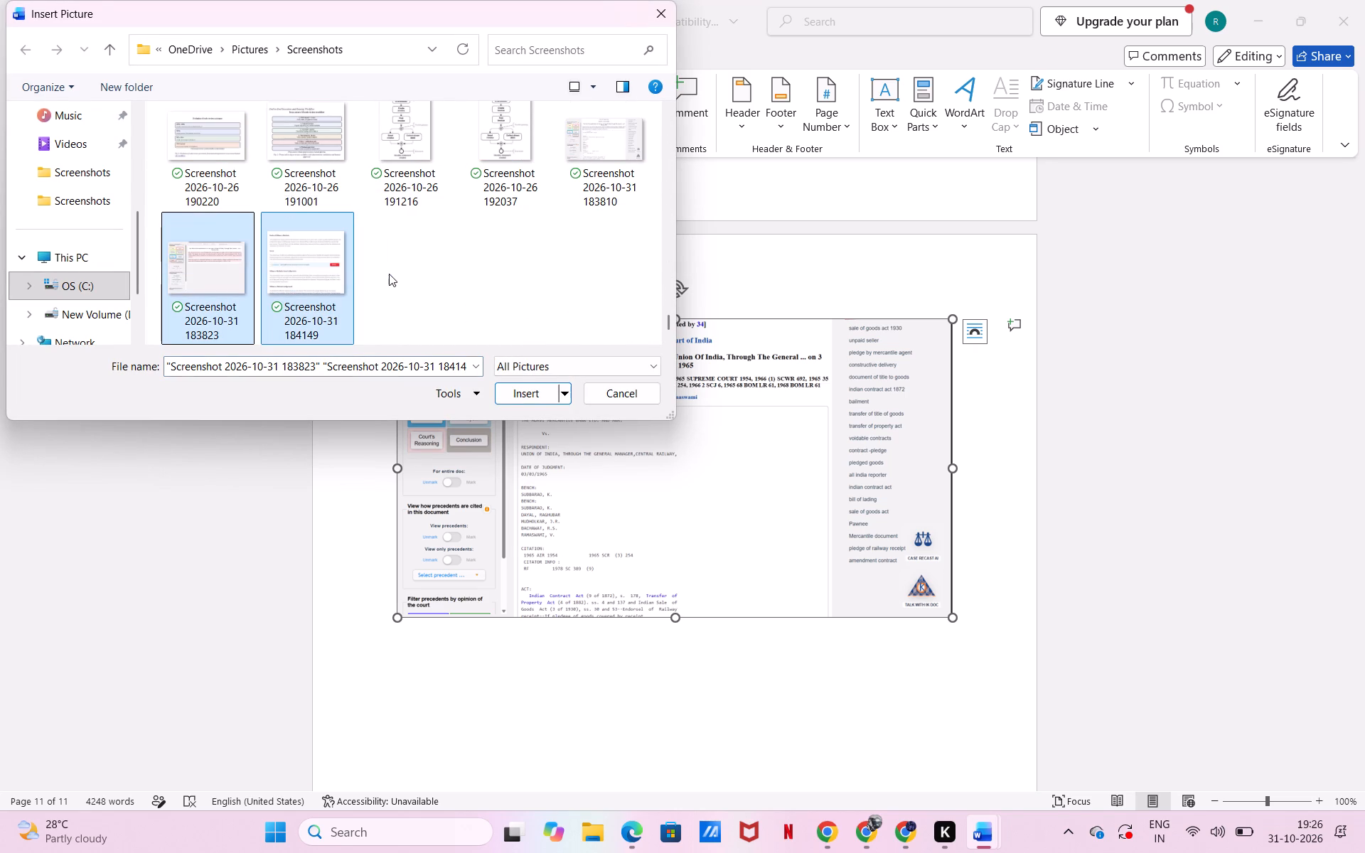
pyautogui.click(534, 390)
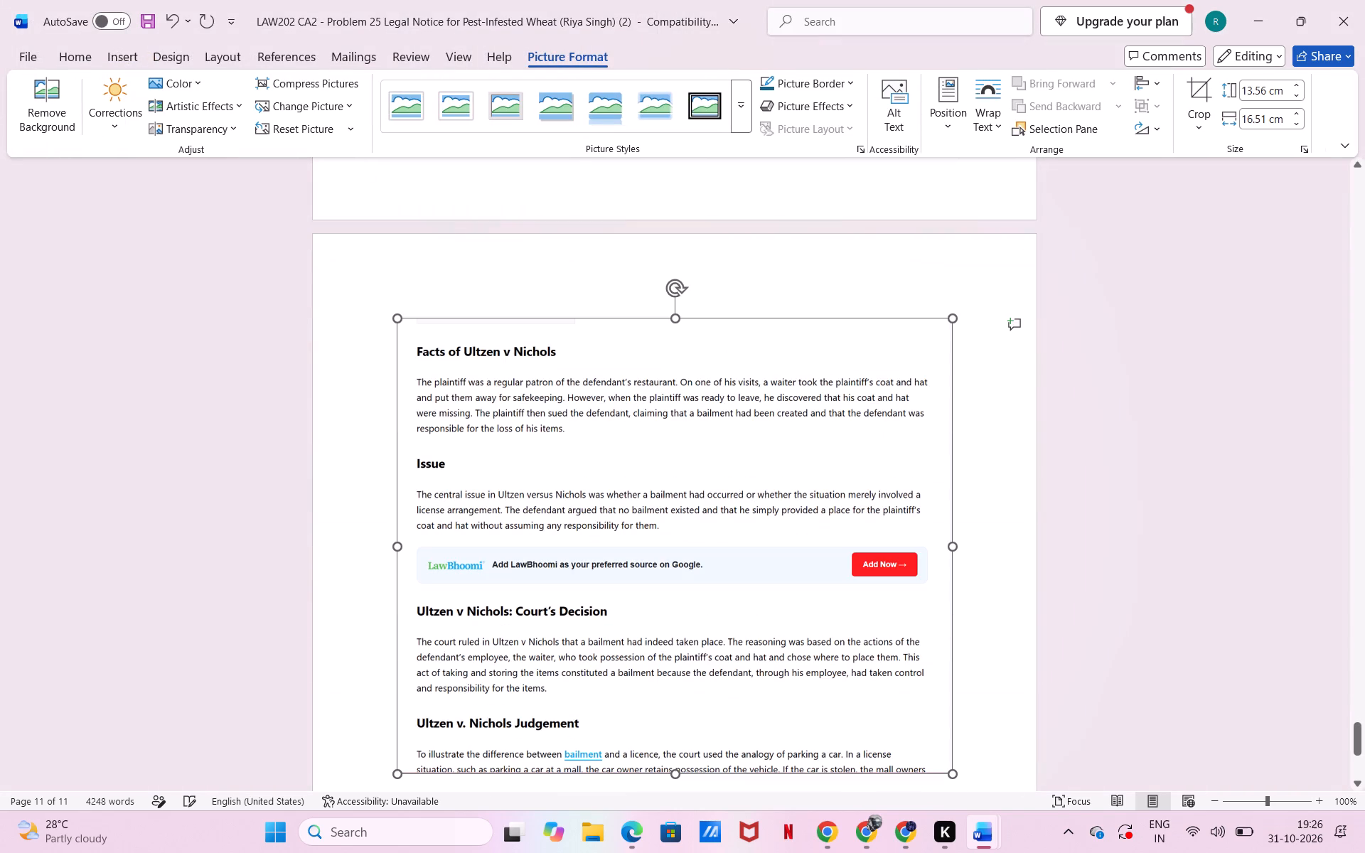
# Check how the inserted Morvi Mercantile Bank and Ultzen v Nichols pictures sit on the pages after the references.
pyautogui.scroll(3, 534, 390)
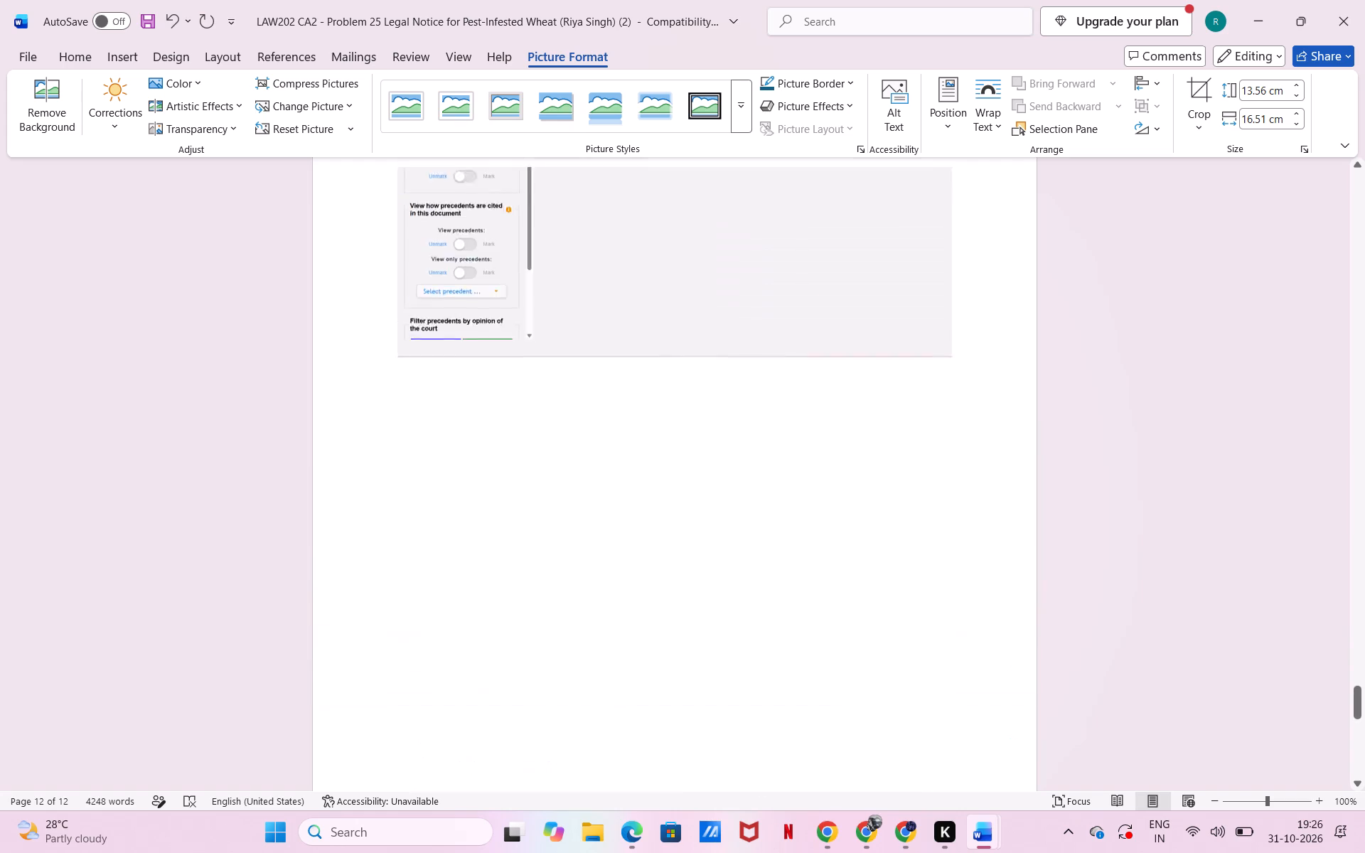
pyautogui.scroll(6, 534, 390)
pyautogui.scroll(-1, 534, 390)
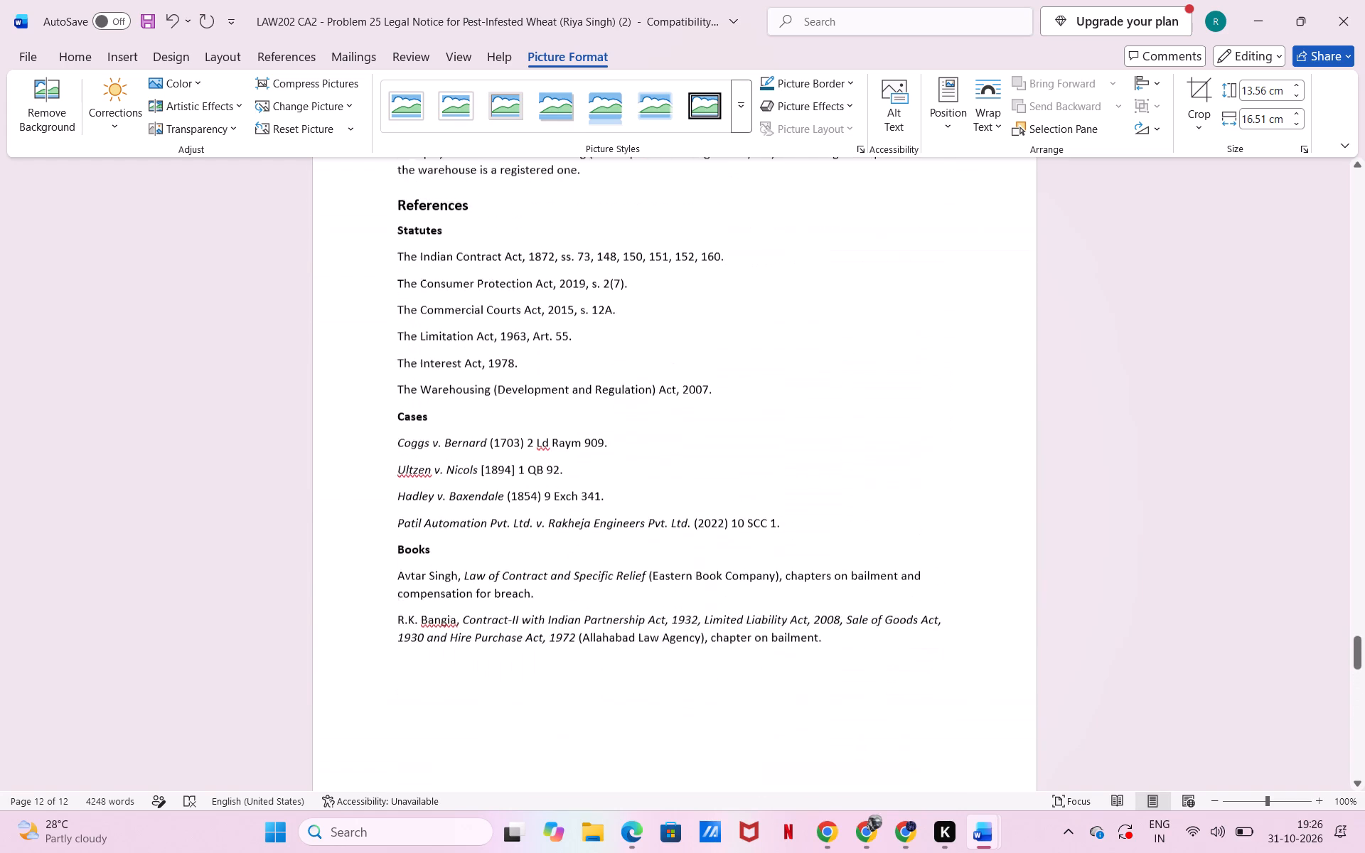
pyautogui.scroll(-1, 534, 390)
pyautogui.scroll(2, 534, 390)
pyautogui.scroll(-11, 530, 333)
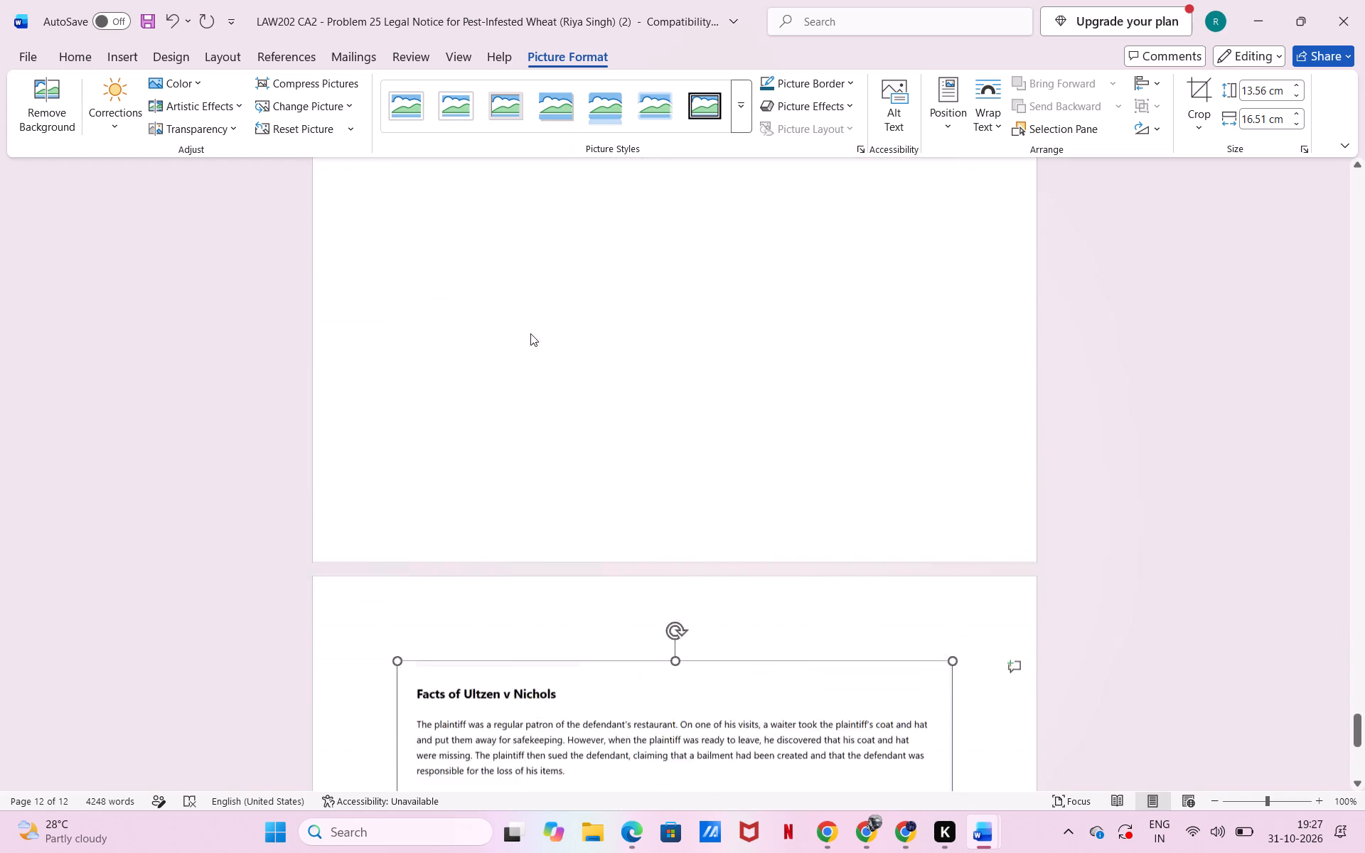
pyautogui.scroll(-15, 530, 333)
pyautogui.scroll(-8, 530, 333)
pyautogui.scroll(6, 530, 333)
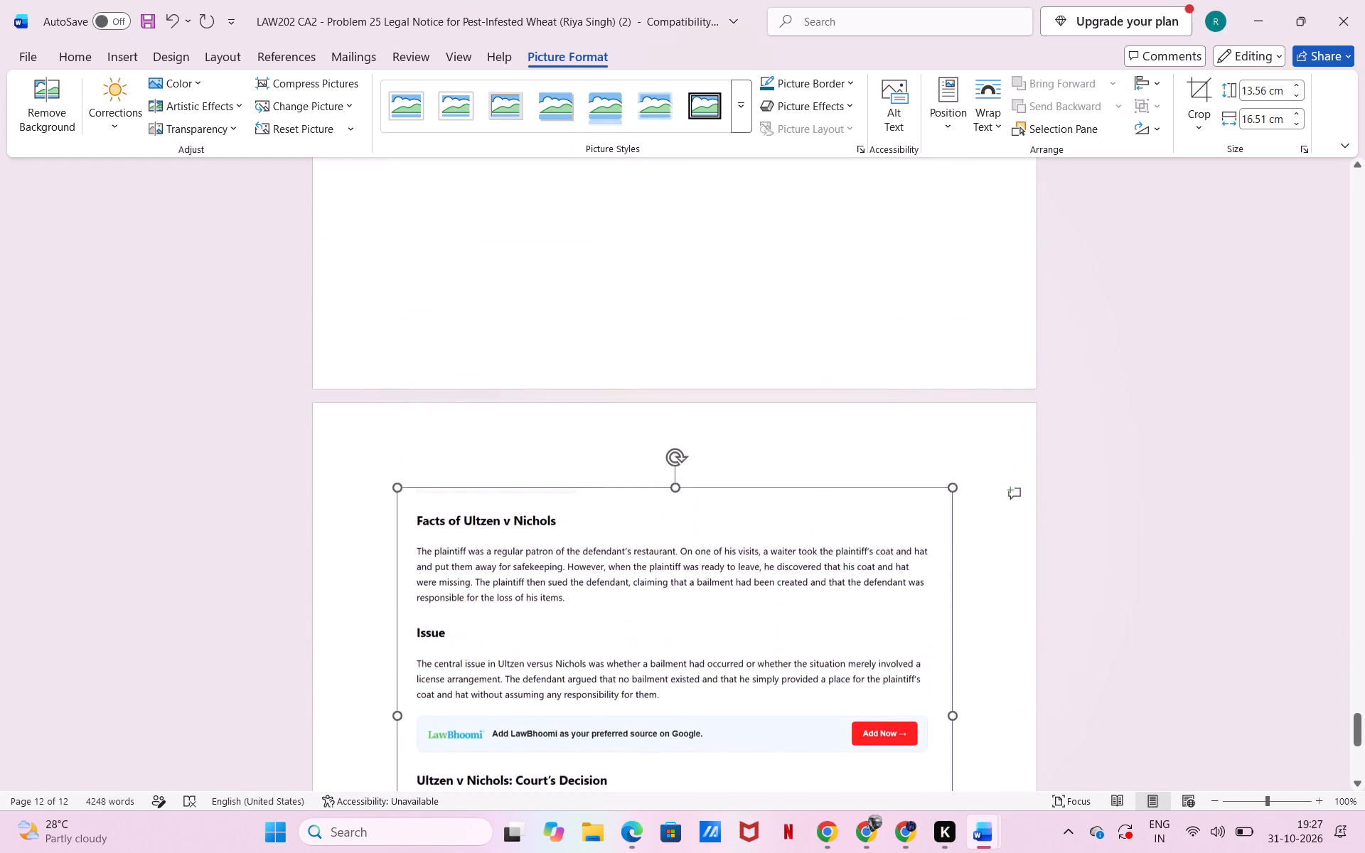
pyautogui.scroll(11, 530, 333)
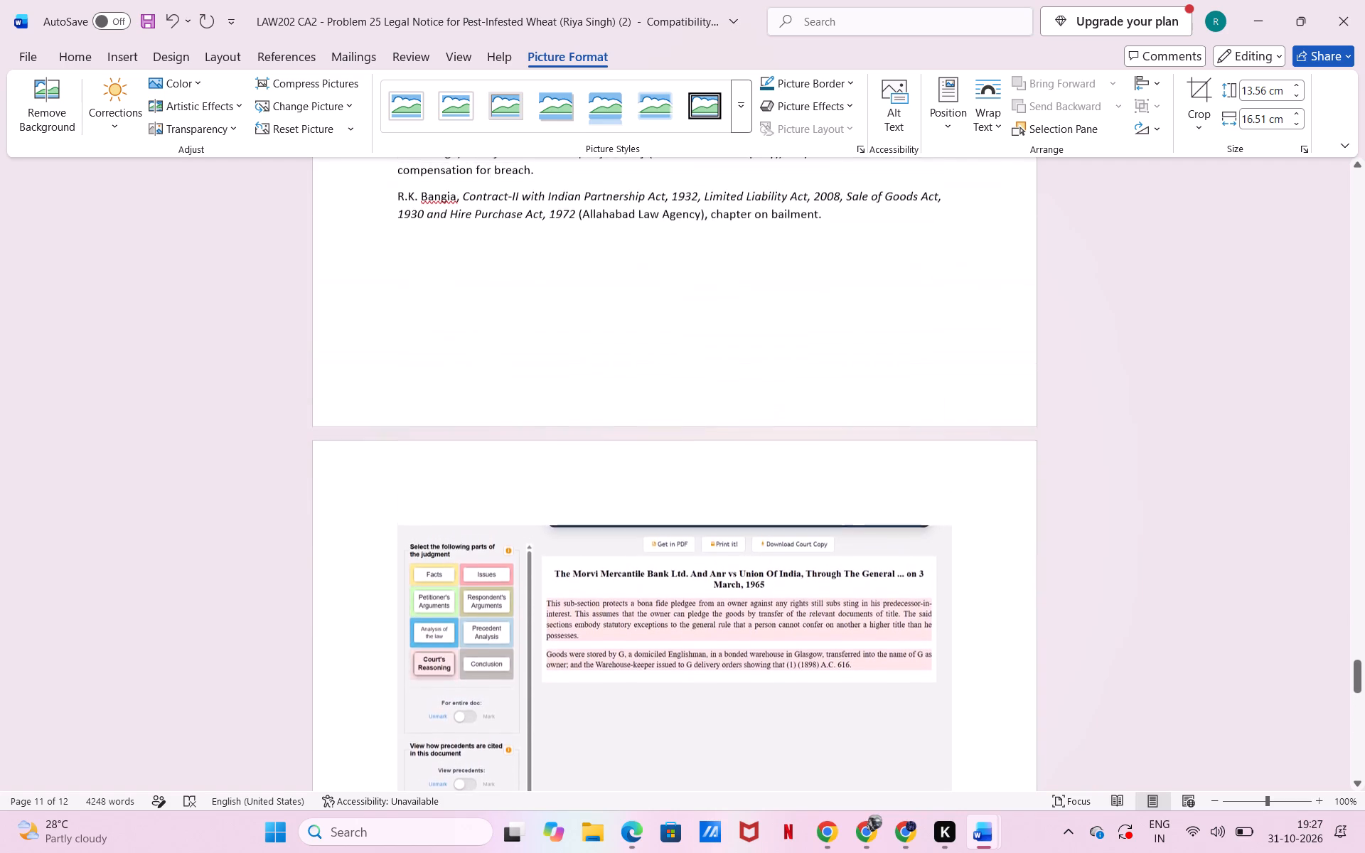
# Skim the whole document from its title block through the legal notice and Annexure E to the final pictures.
pyautogui.scroll(15, 533, 359)
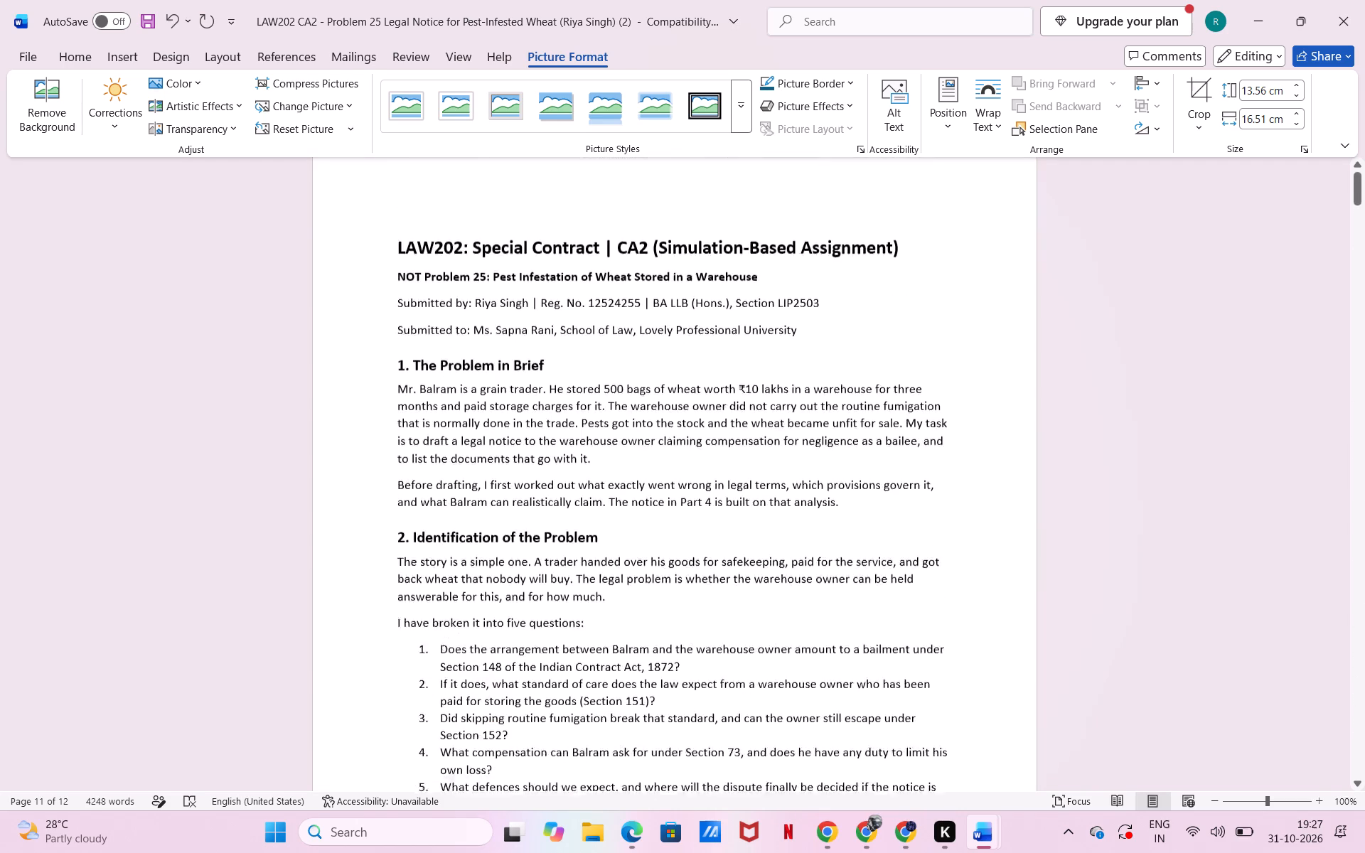
pyautogui.scroll(-11, 533, 359)
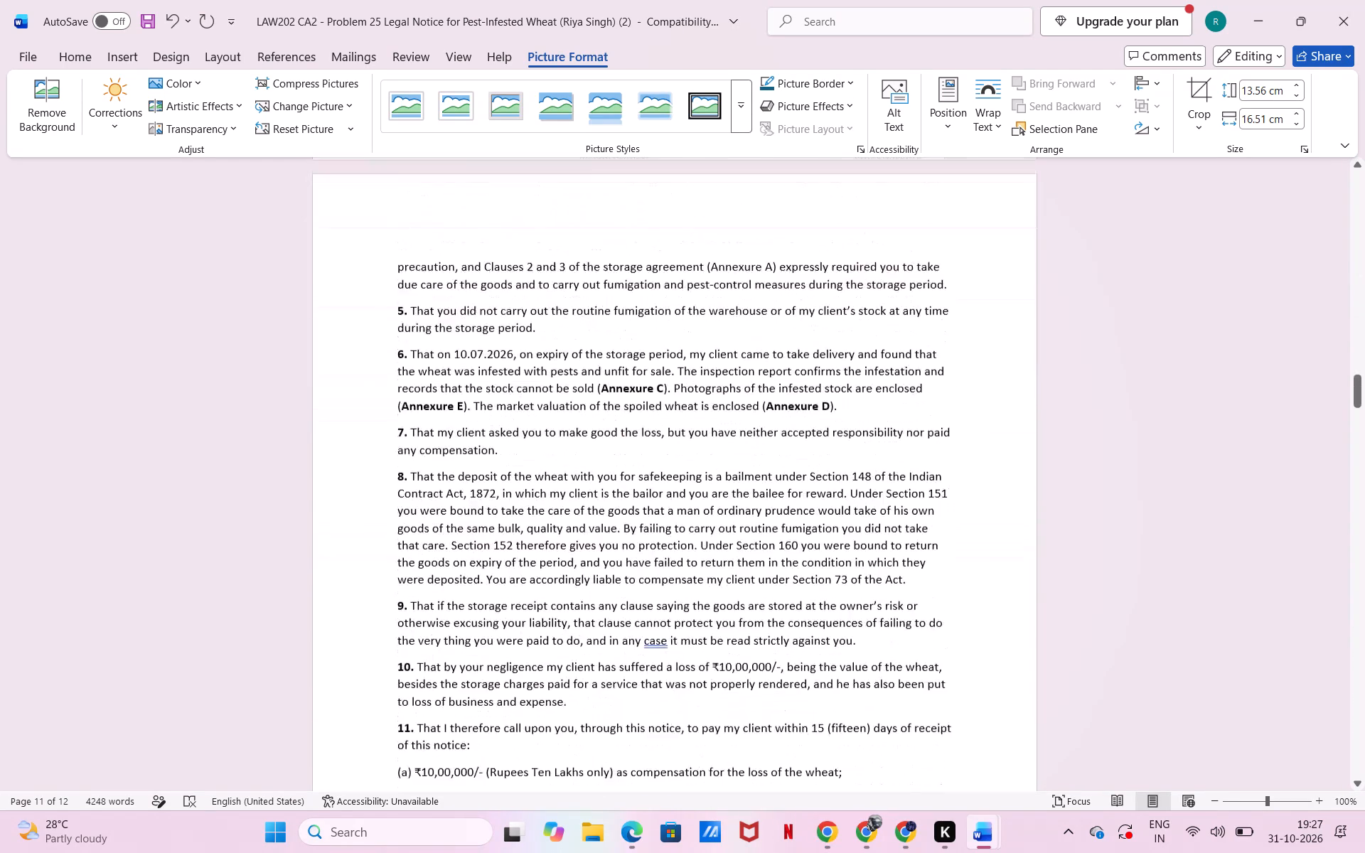
pyautogui.scroll(-7, 533, 359)
pyautogui.scroll(6, 533, 359)
pyautogui.scroll(-1, 533, 359)
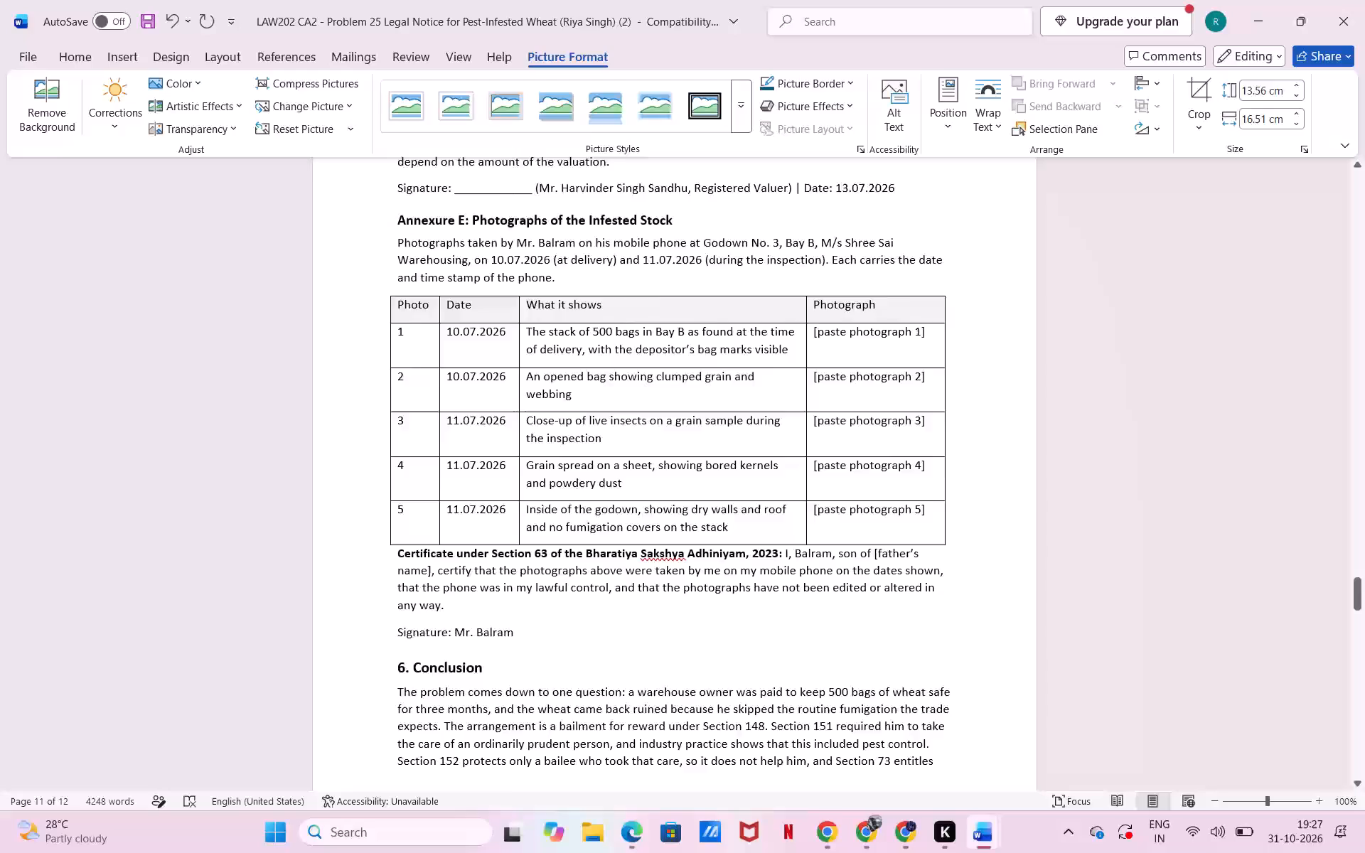
pyautogui.scroll(-2, 533, 359)
# Slightly reduce the height of the Ultzen v Nichols picture at the end of the document, keeping its width.
pyautogui.scroll(3, 533, 359)
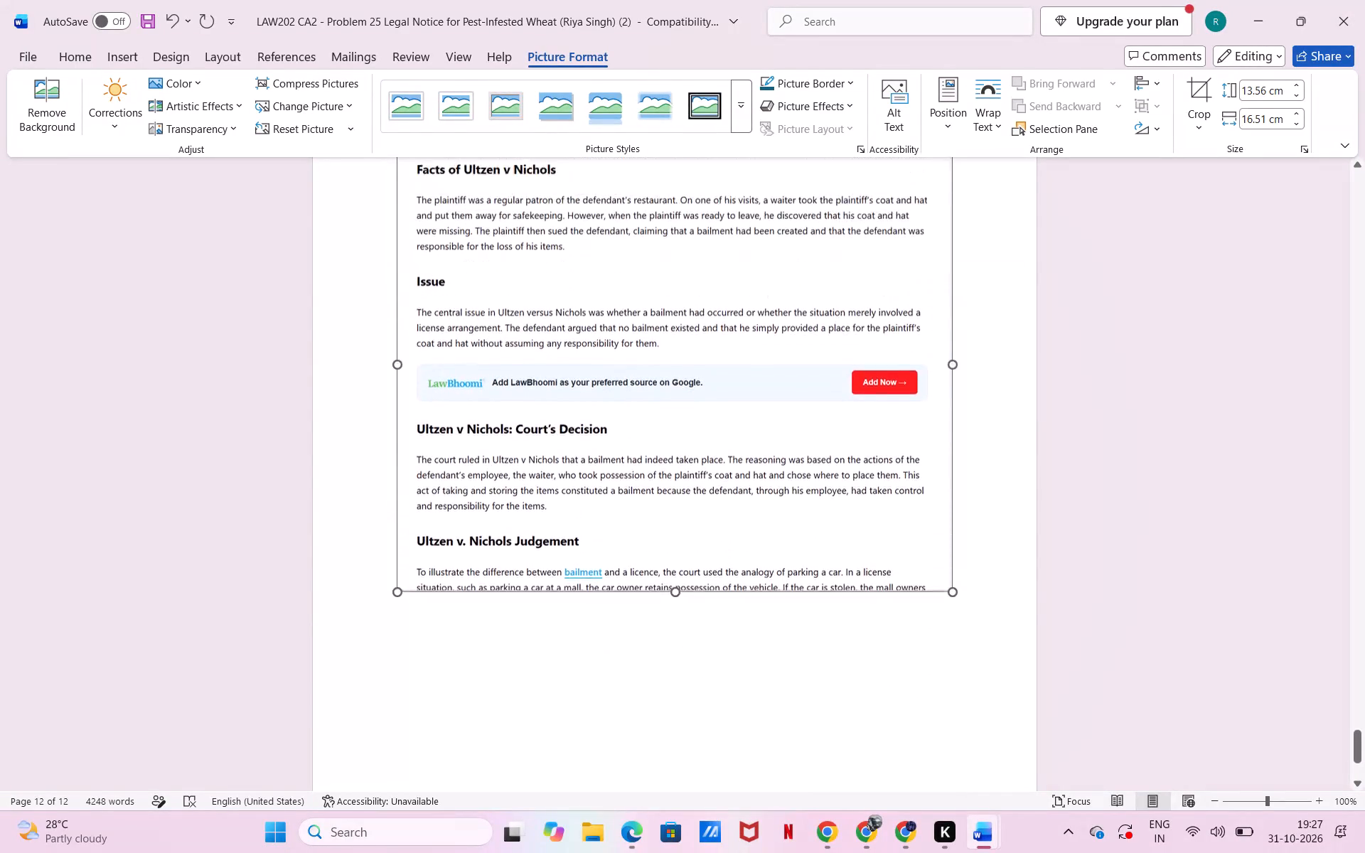
pyautogui.scroll(3, 533, 359)
pyautogui.scroll(-1, 569, 473)
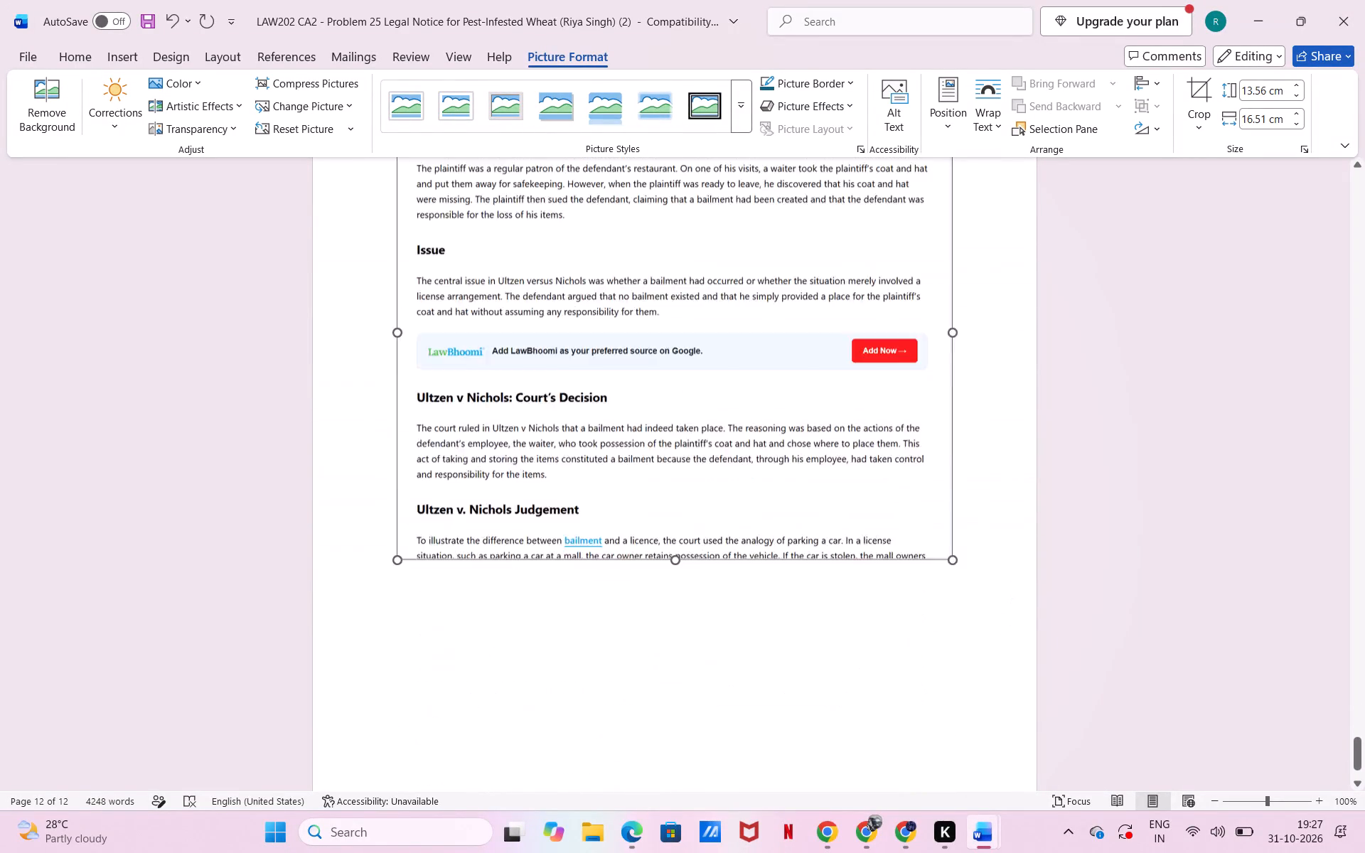
pyautogui.scroll(-1, 569, 473)
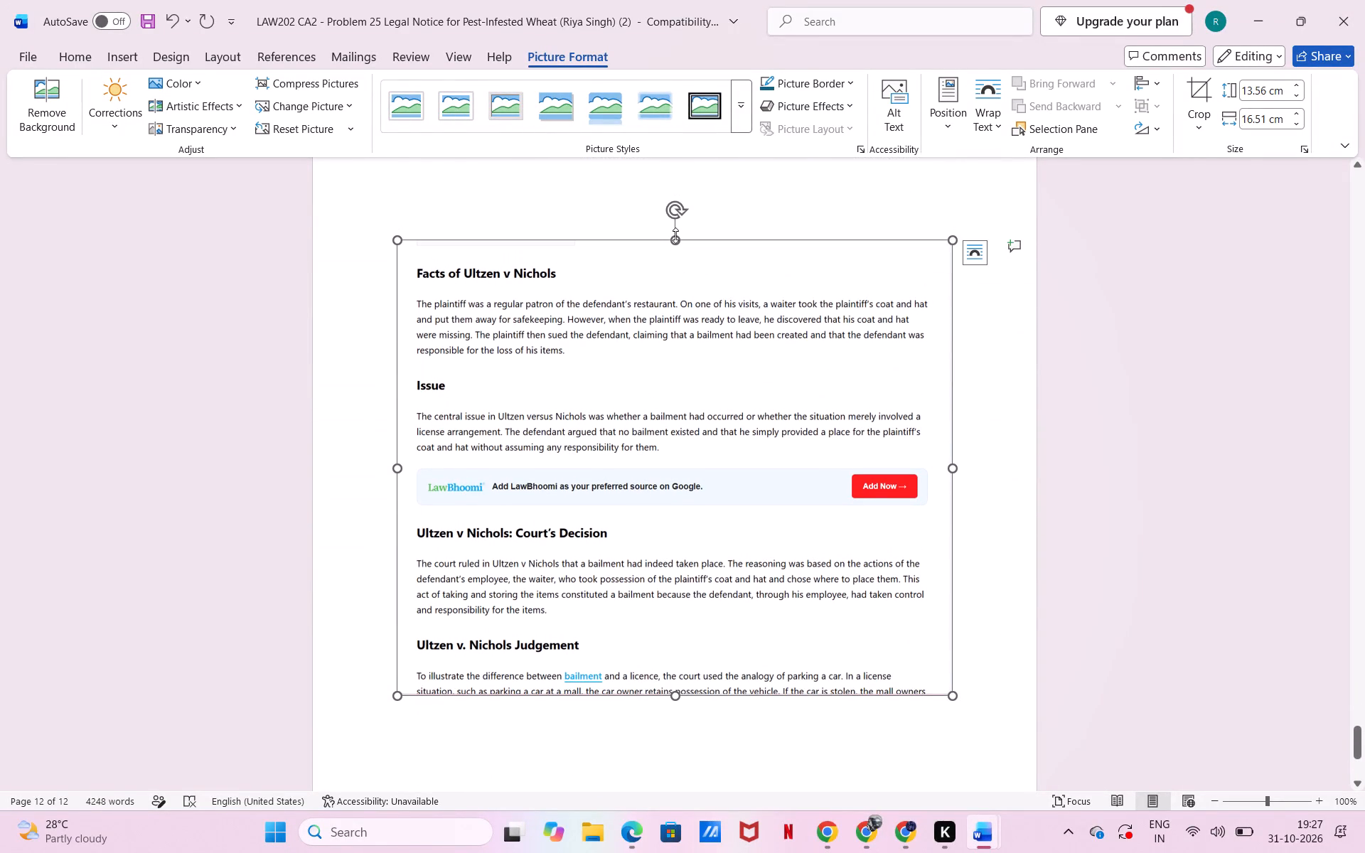
pyautogui.moveTo(675, 235); pyautogui.dragTo(719, 378)
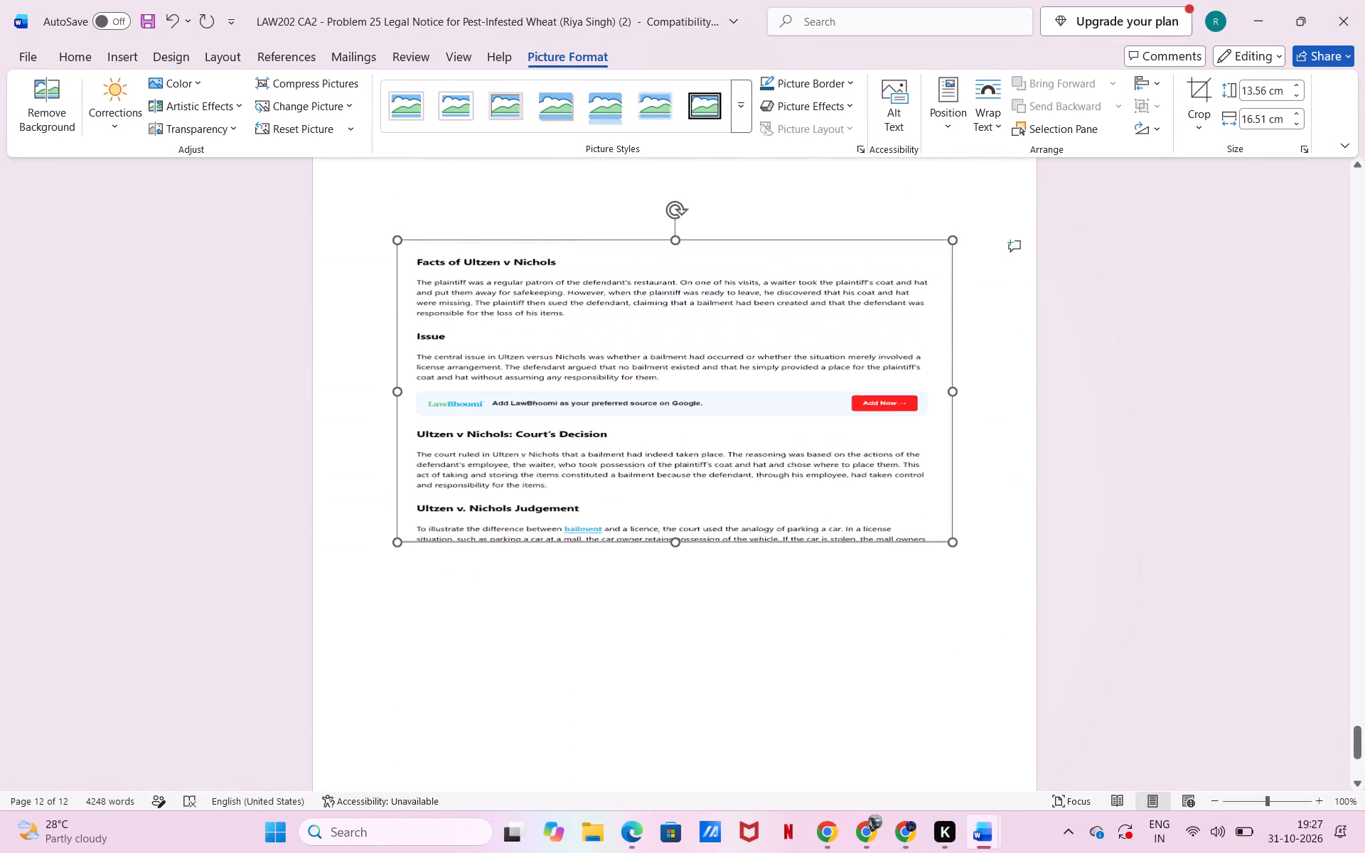
pyautogui.moveTo(719, 378); pyautogui.dragTo(694, 273)
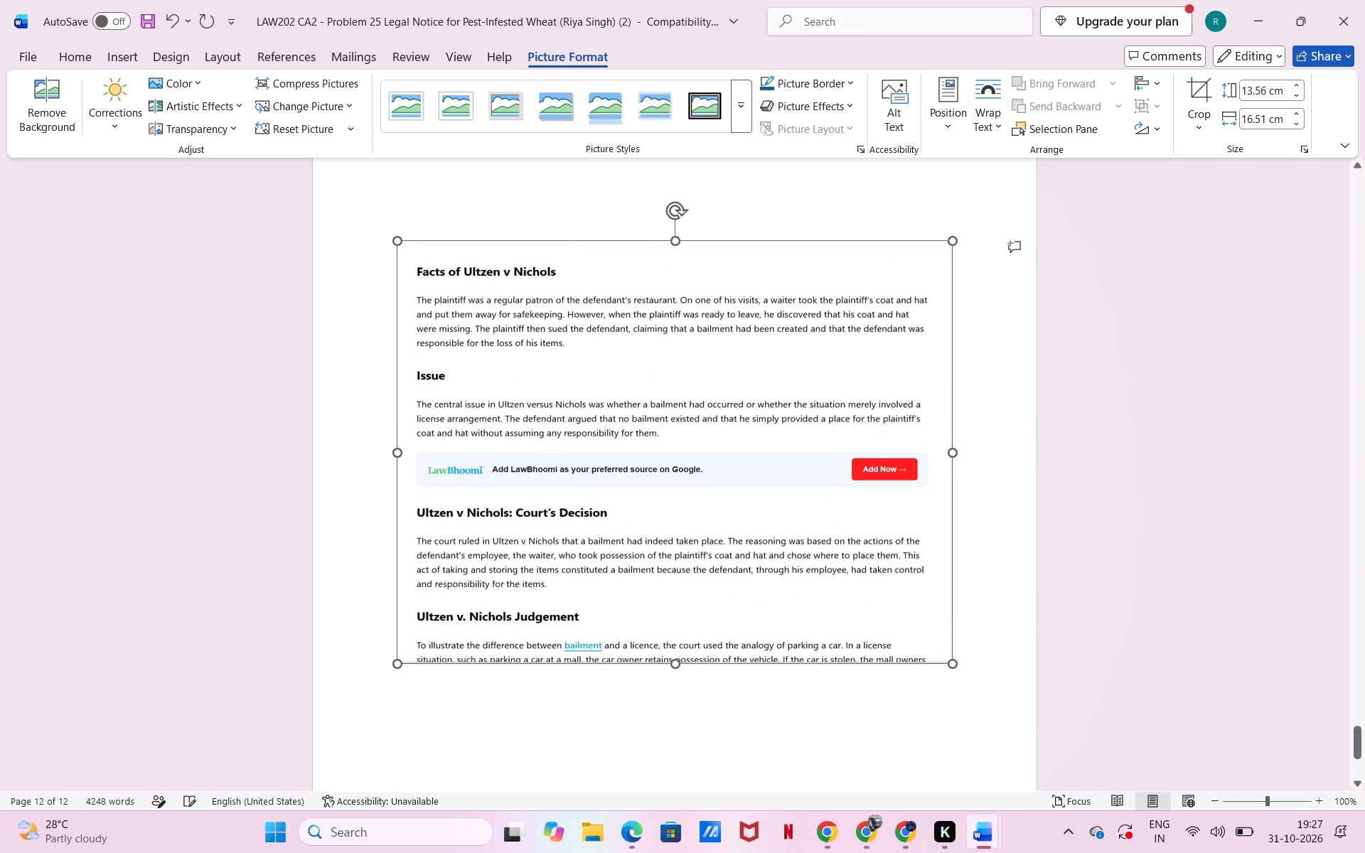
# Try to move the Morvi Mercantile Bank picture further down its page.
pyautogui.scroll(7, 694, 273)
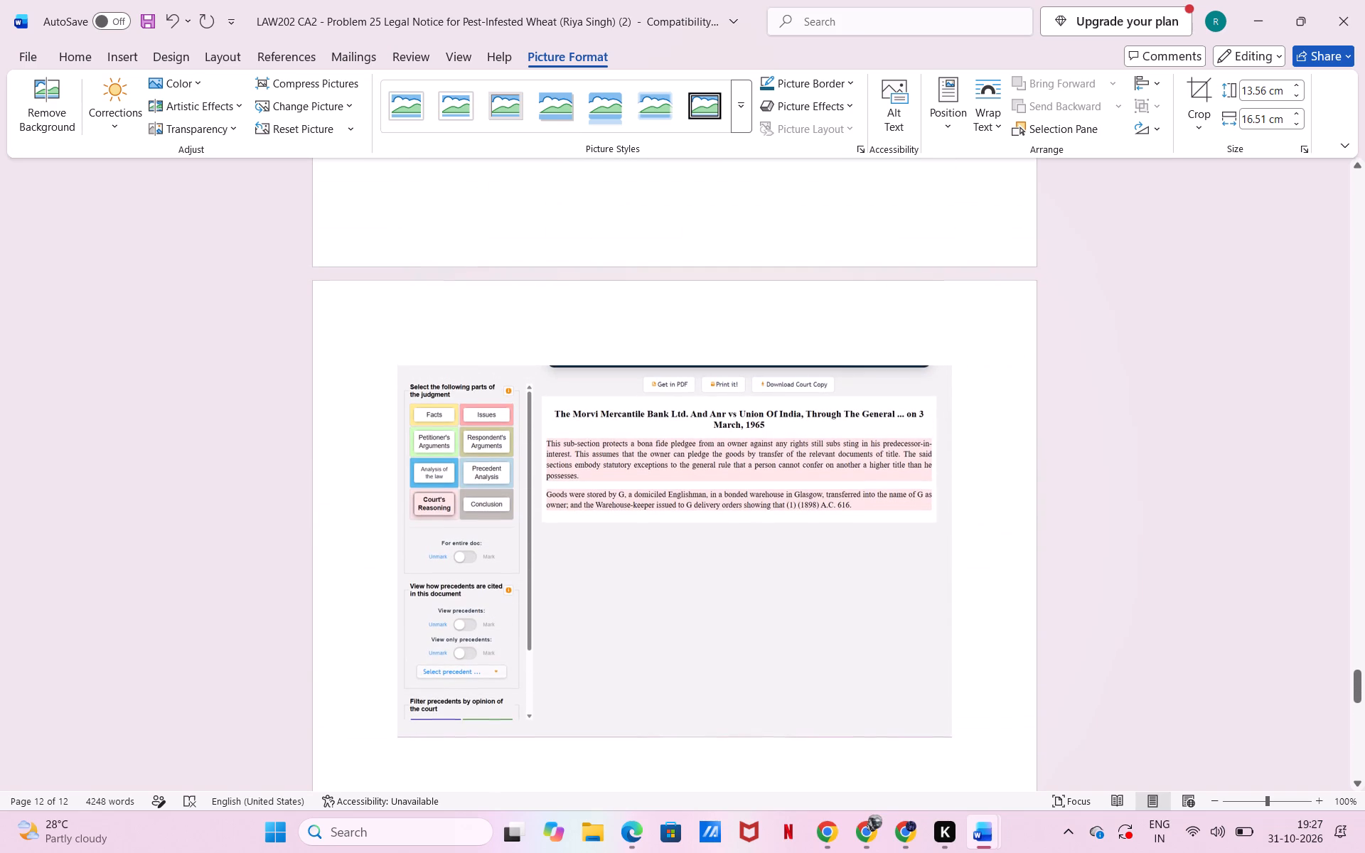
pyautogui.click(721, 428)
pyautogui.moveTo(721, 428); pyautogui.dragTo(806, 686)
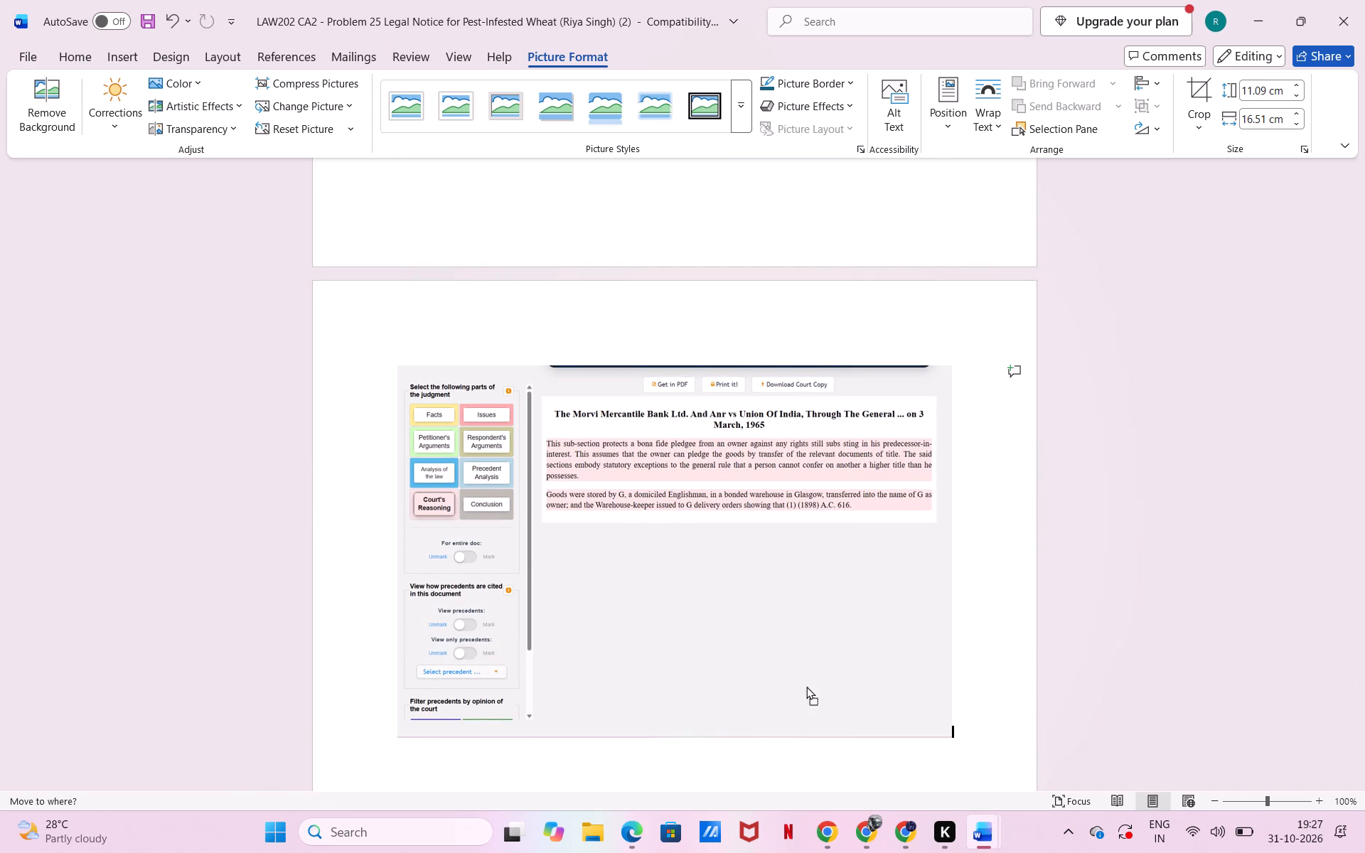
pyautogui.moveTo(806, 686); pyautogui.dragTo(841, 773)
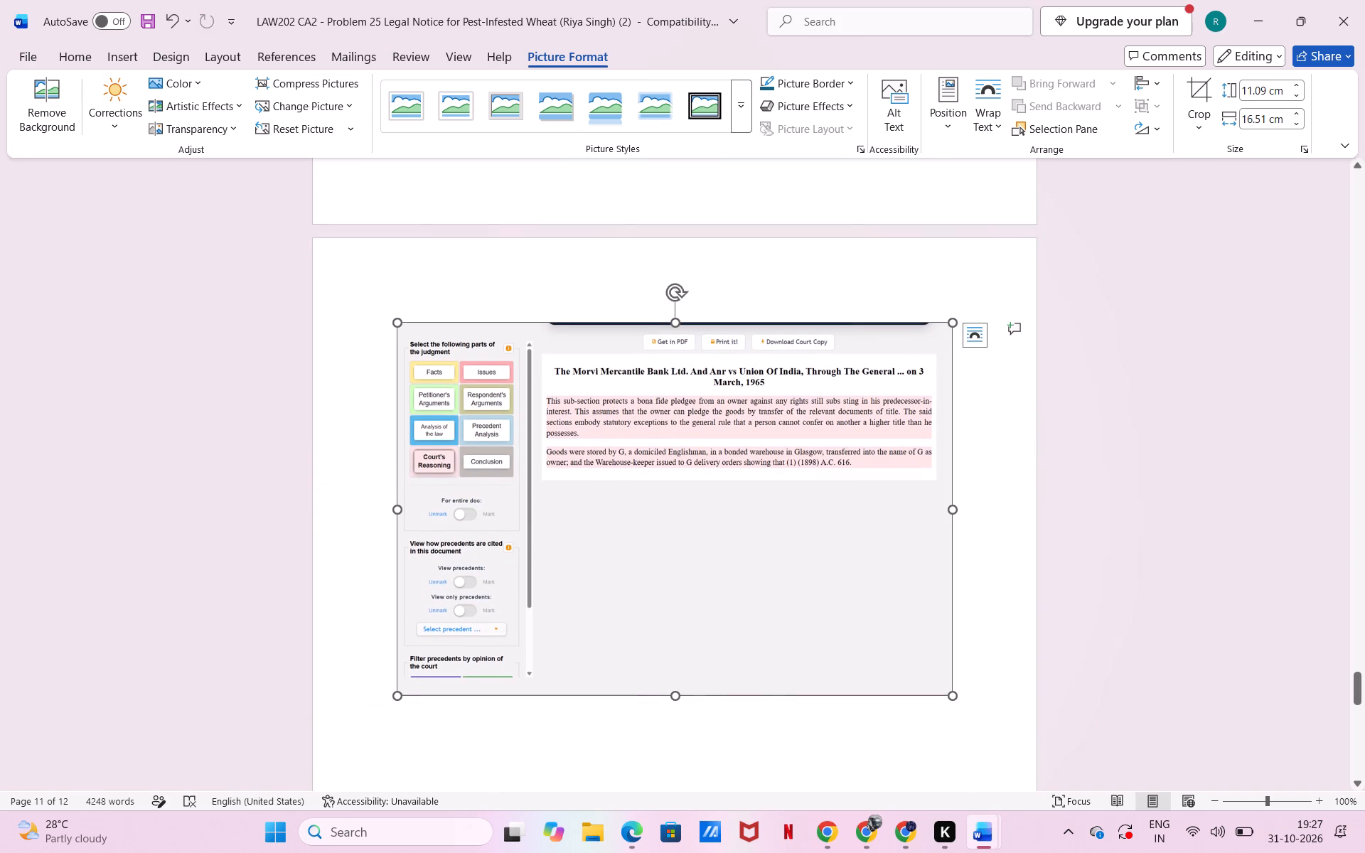
# Check the page layout from the references list through both pictures to the end of the document.
pyautogui.hscroll(1, 772, 637)
pyautogui.scroll(-1, 772, 637)
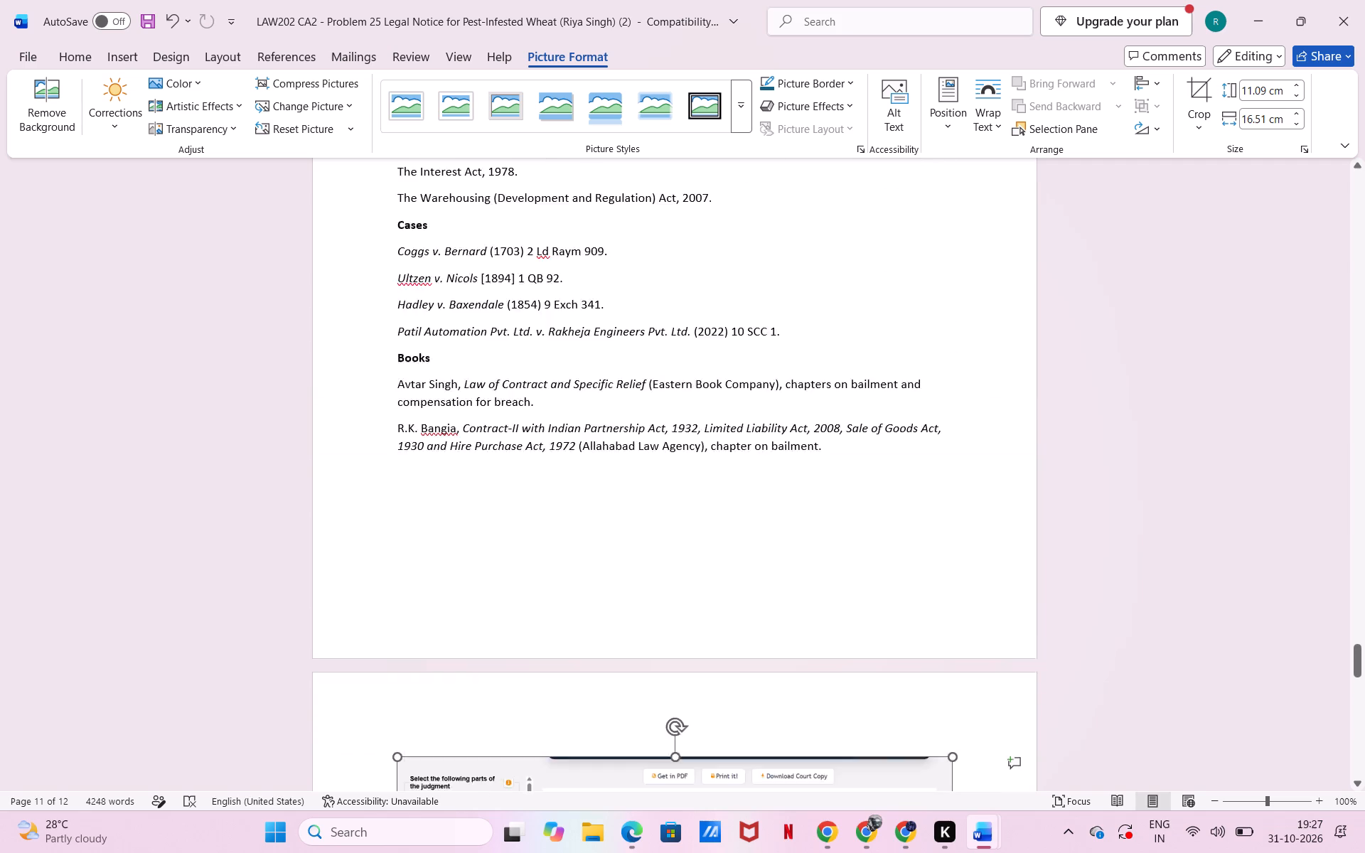
pyautogui.scroll(-5, 772, 637)
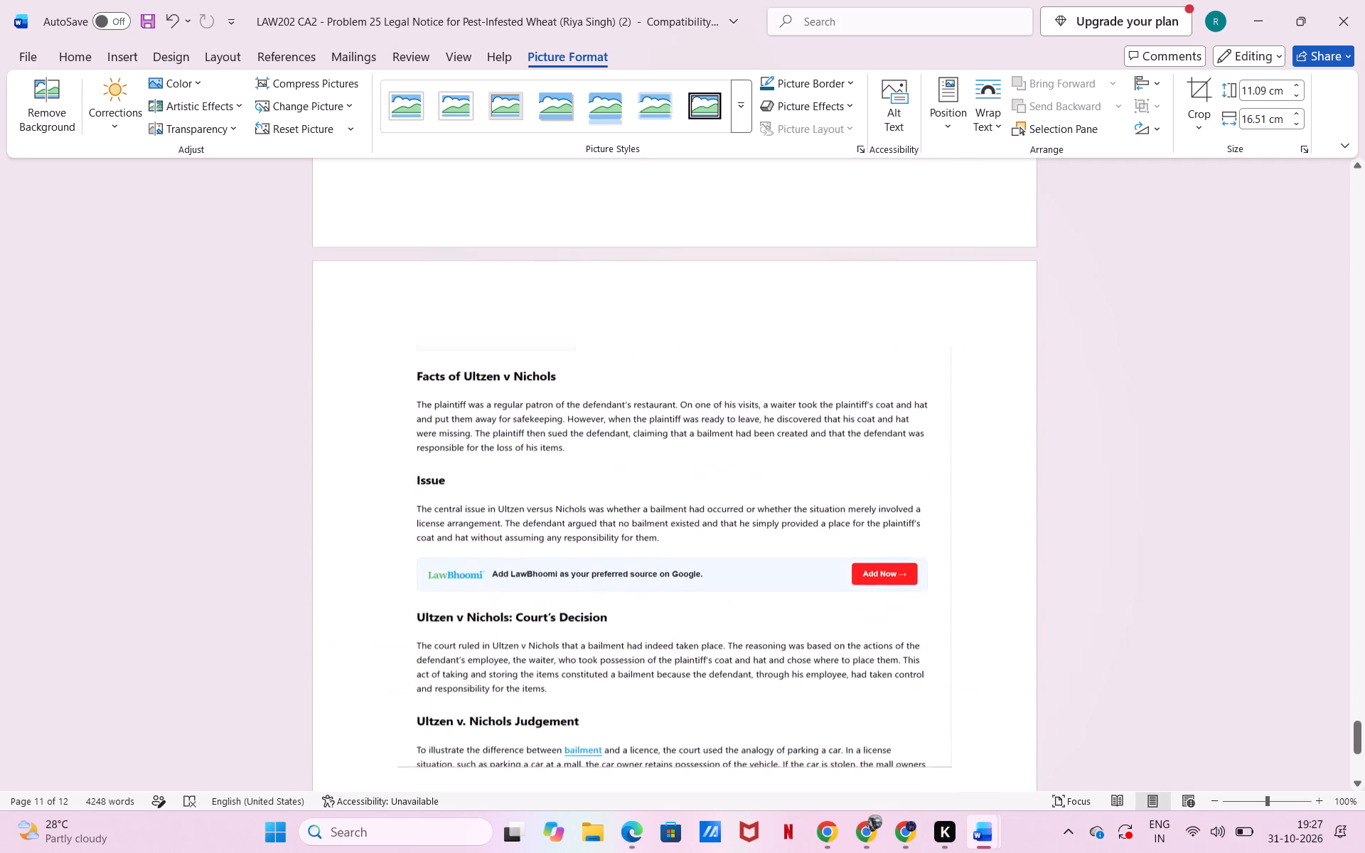
pyautogui.scroll(-17, 772, 637)
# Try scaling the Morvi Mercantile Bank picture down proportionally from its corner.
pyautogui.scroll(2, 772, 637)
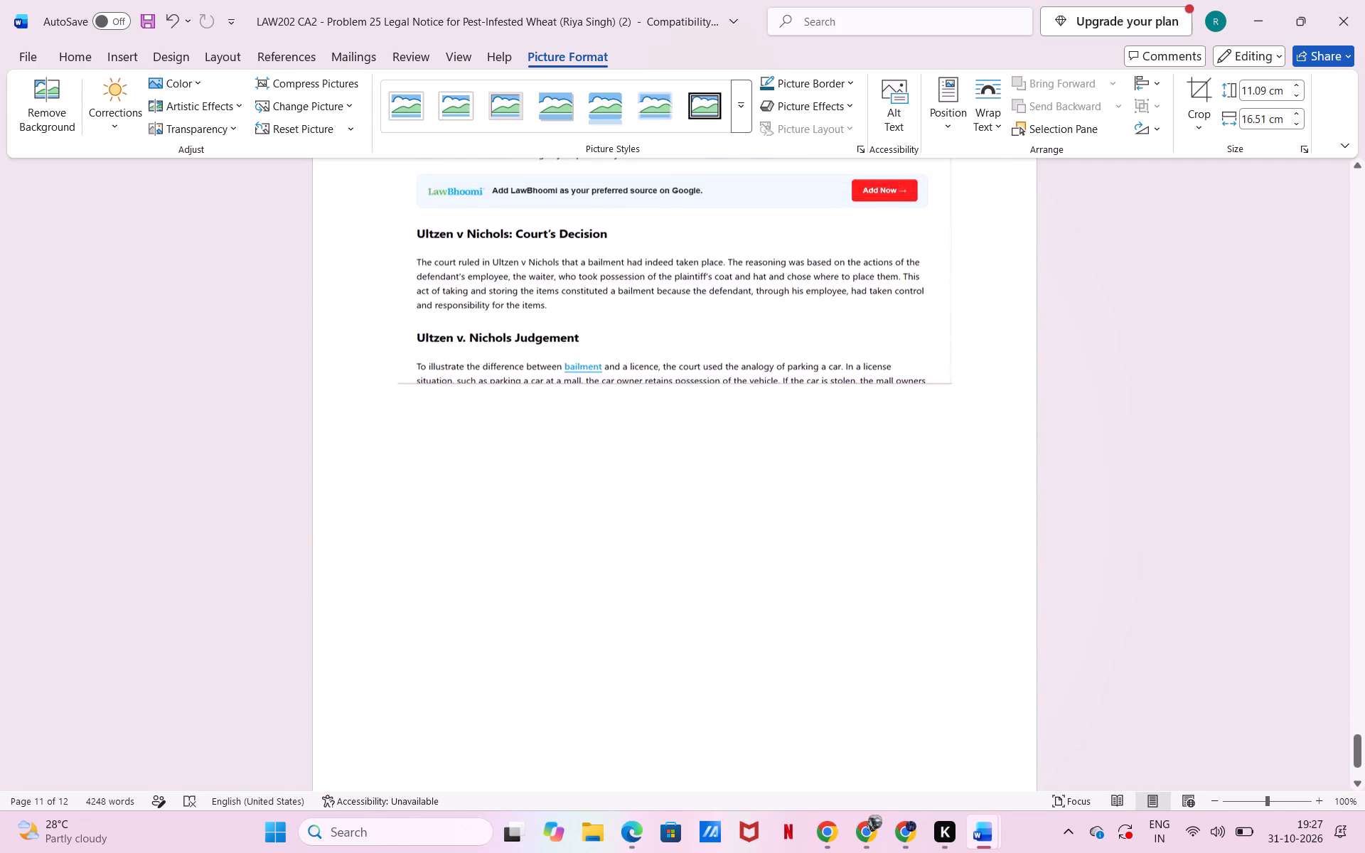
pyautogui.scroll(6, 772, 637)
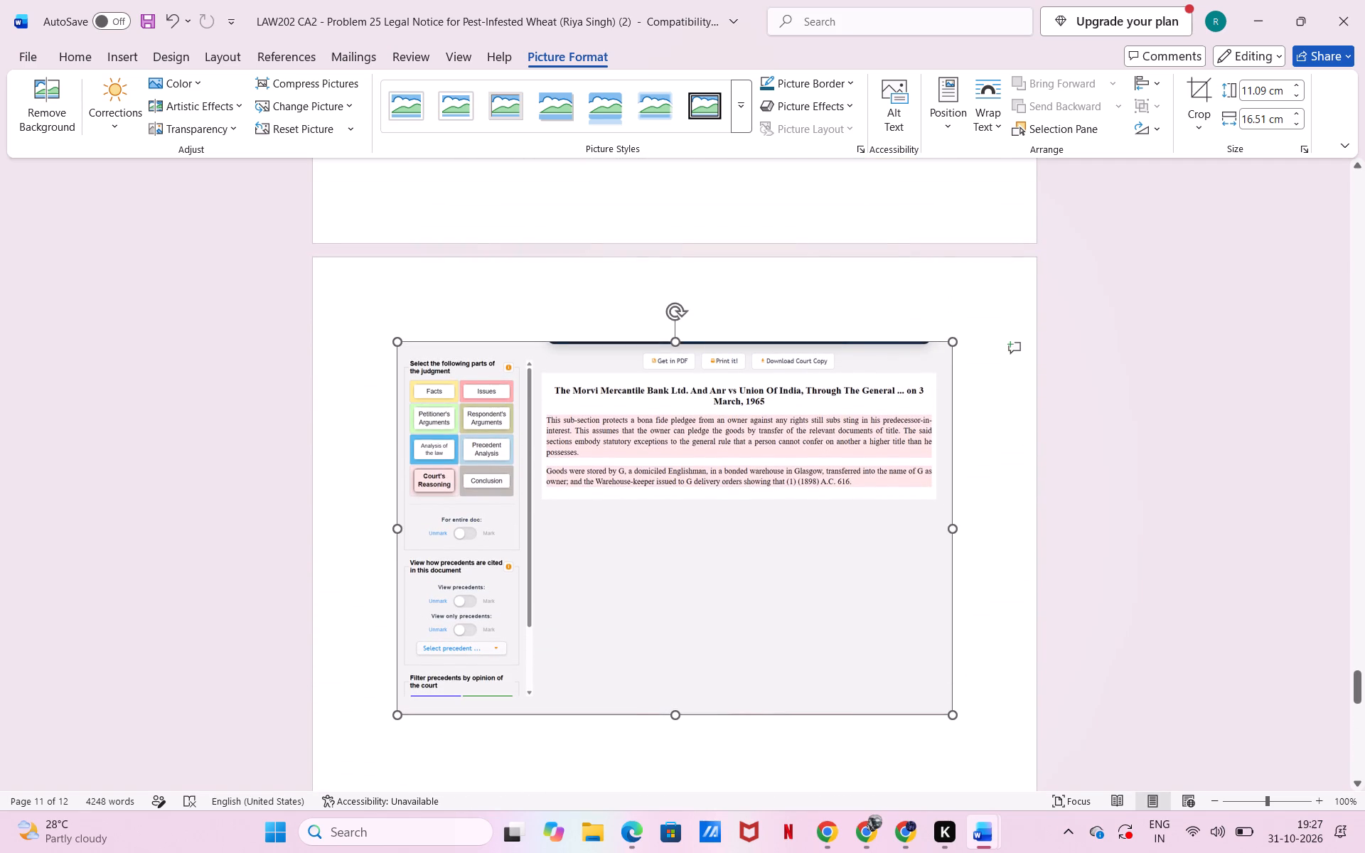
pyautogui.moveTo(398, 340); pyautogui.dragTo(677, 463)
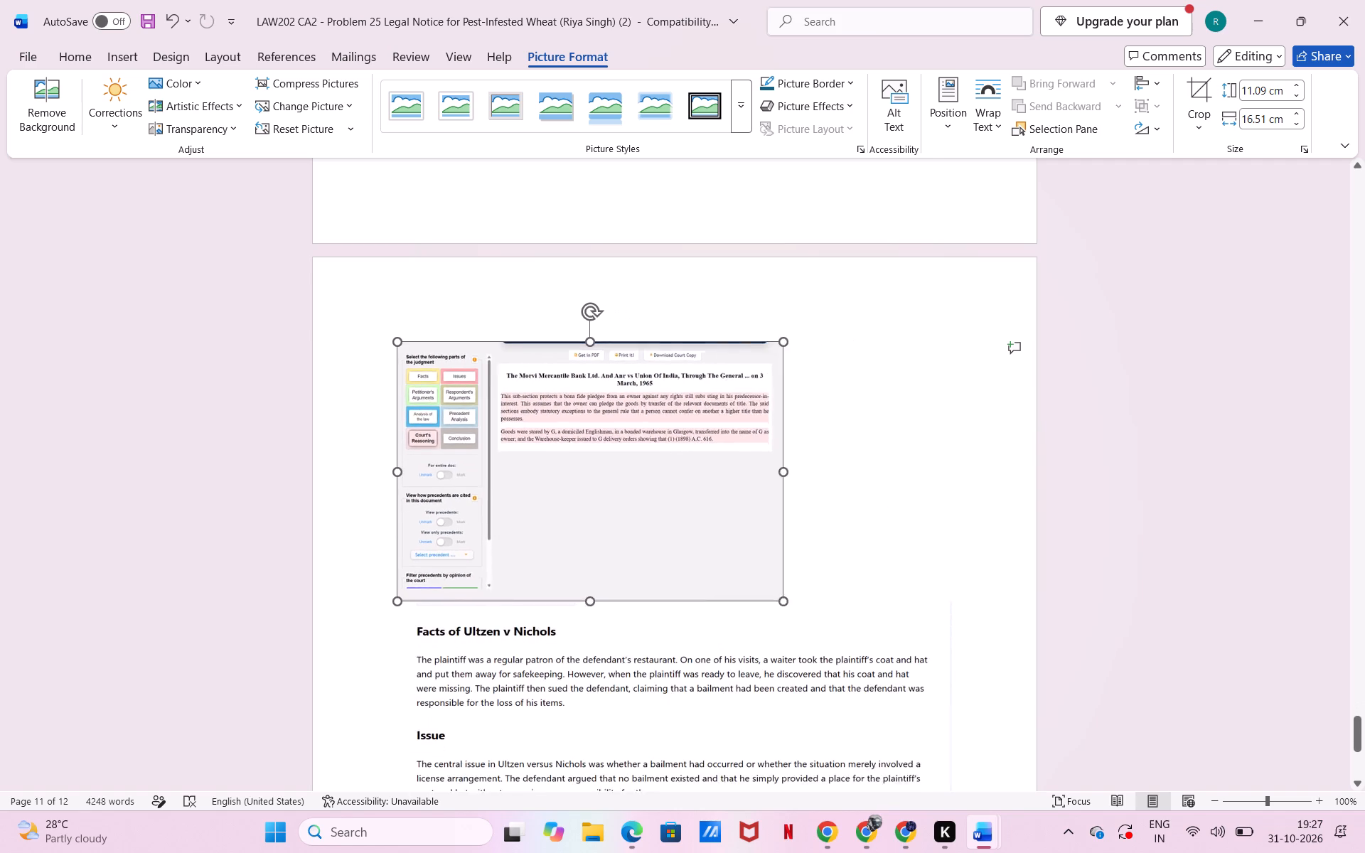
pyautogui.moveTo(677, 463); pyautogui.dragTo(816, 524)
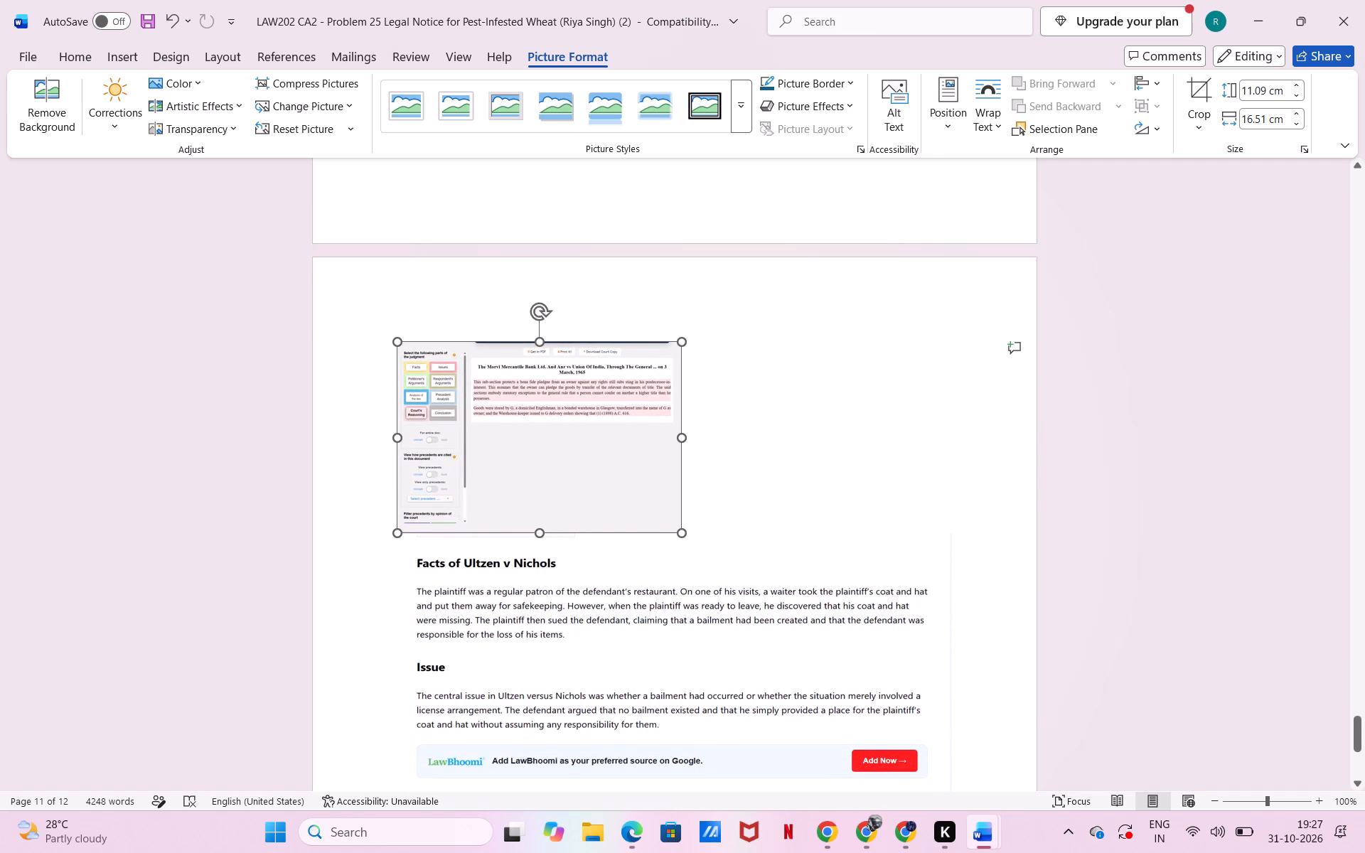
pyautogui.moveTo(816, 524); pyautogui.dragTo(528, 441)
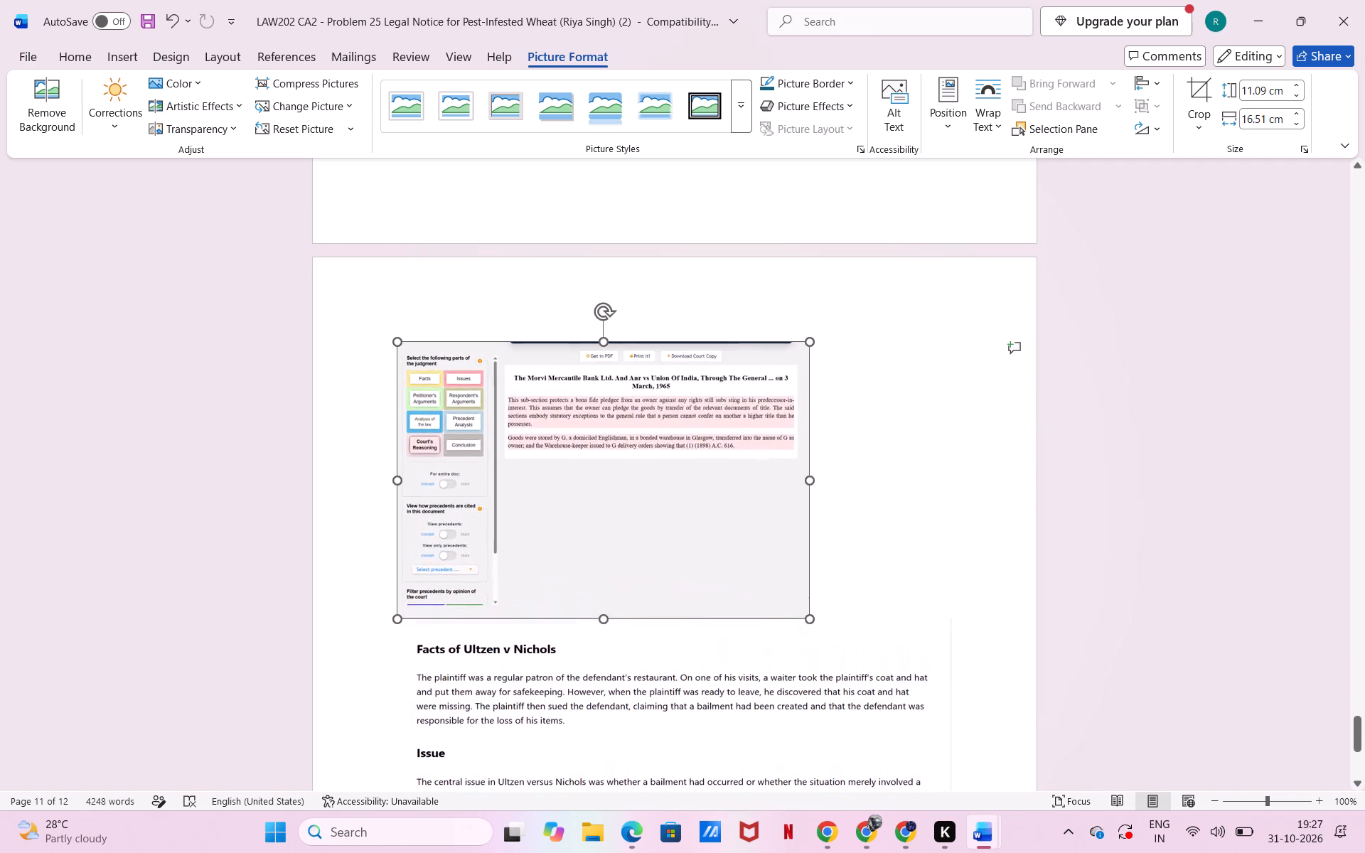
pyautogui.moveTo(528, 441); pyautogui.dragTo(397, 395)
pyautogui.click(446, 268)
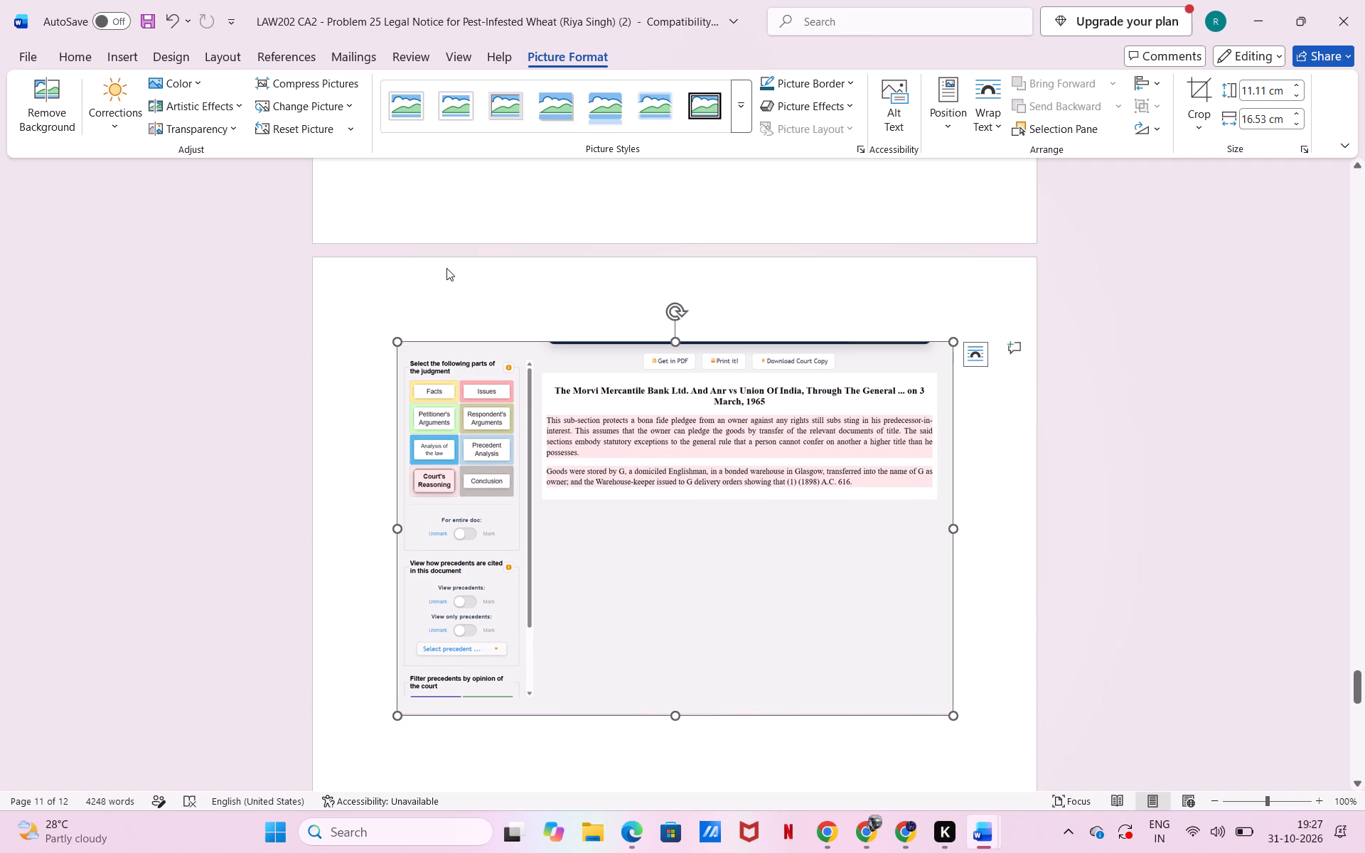
# Reduce the height of the Morvi Mercantile Bank picture, keeping its width, so the Ultzen v Nichols picture fits on the same page.
pyautogui.scroll(5, 446, 268)
pyautogui.scroll(-11, 446, 268)
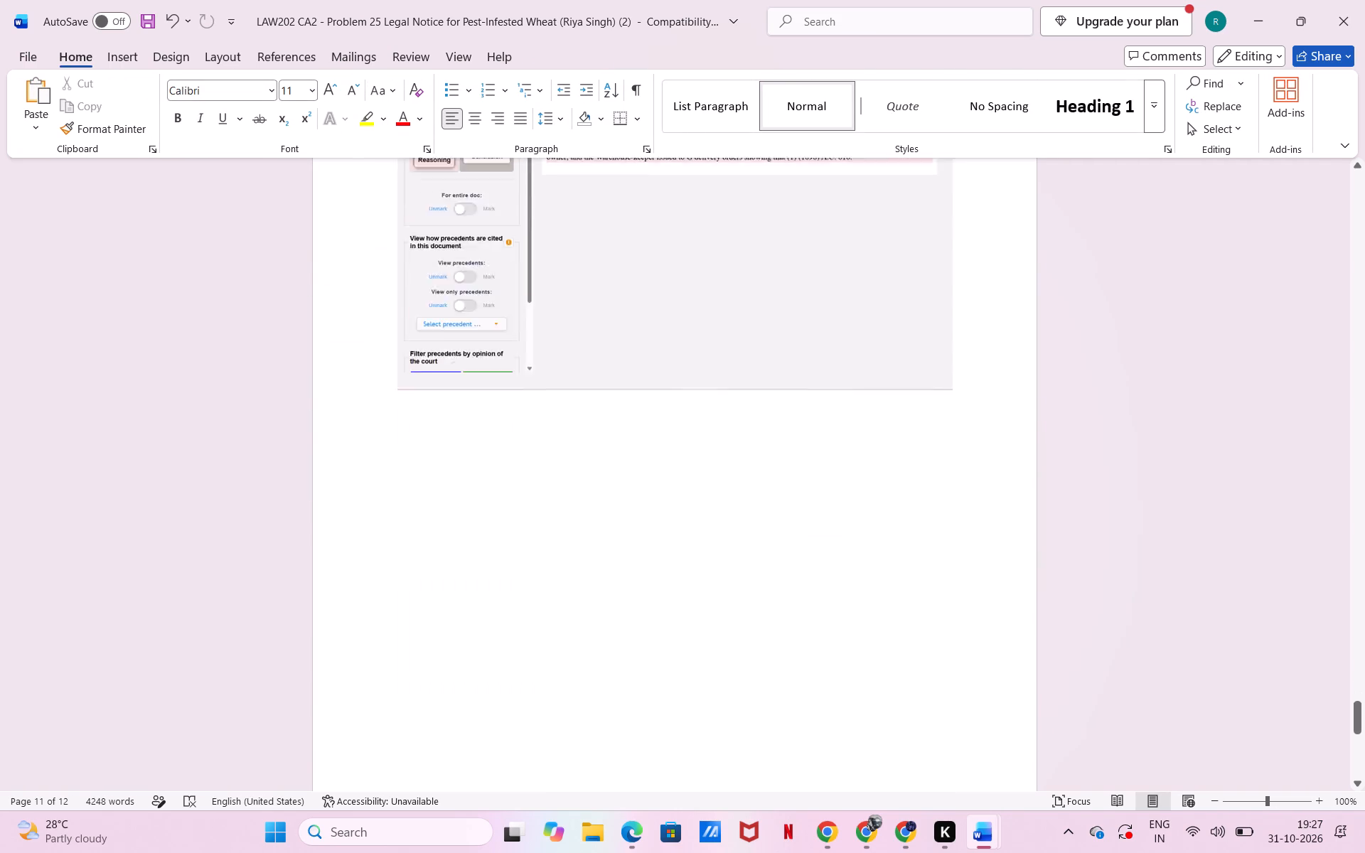
pyautogui.scroll(-20, 446, 268)
pyautogui.scroll(-7, 446, 268)
pyautogui.scroll(3, 446, 268)
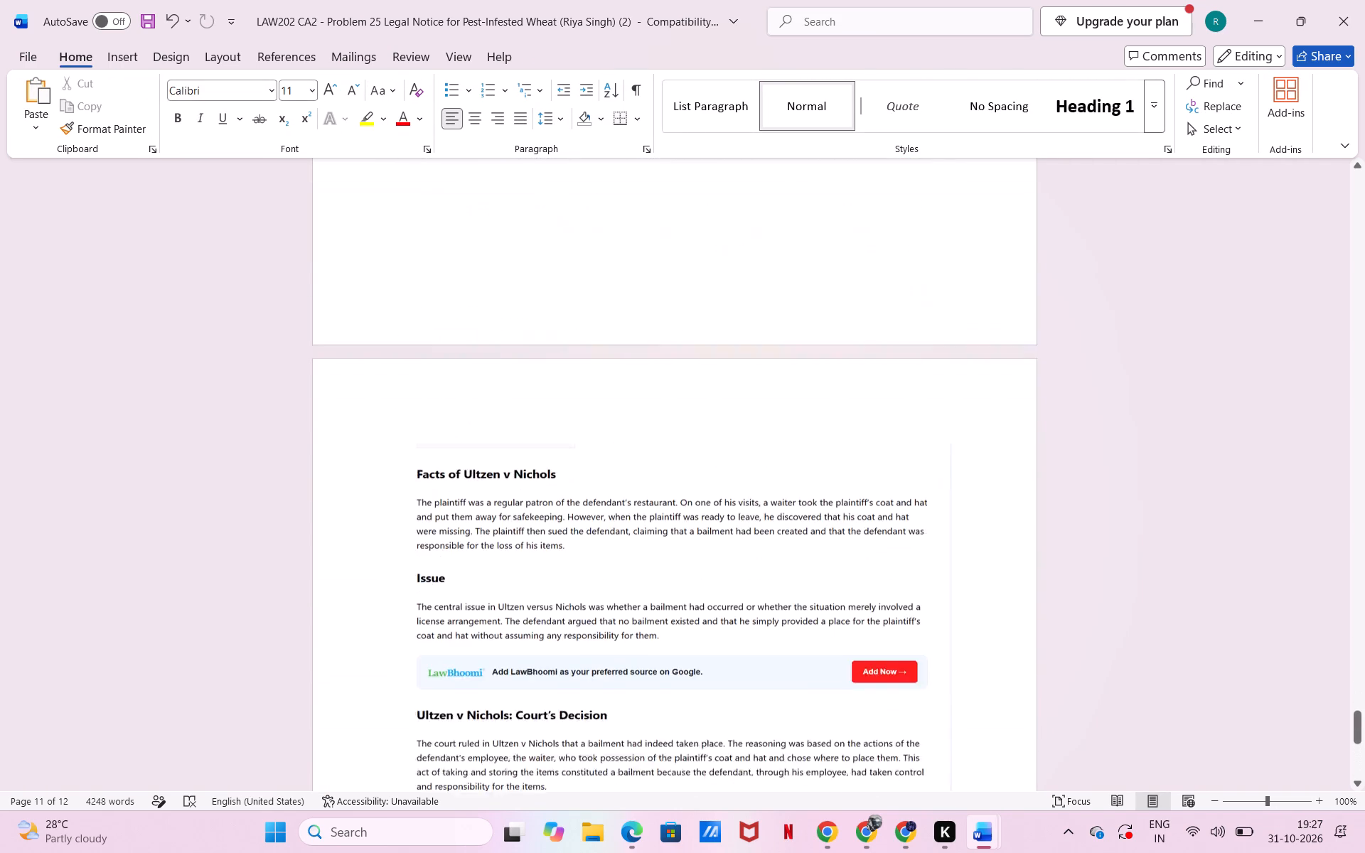
pyautogui.scroll(3, 446, 268)
pyautogui.click(446, 268)
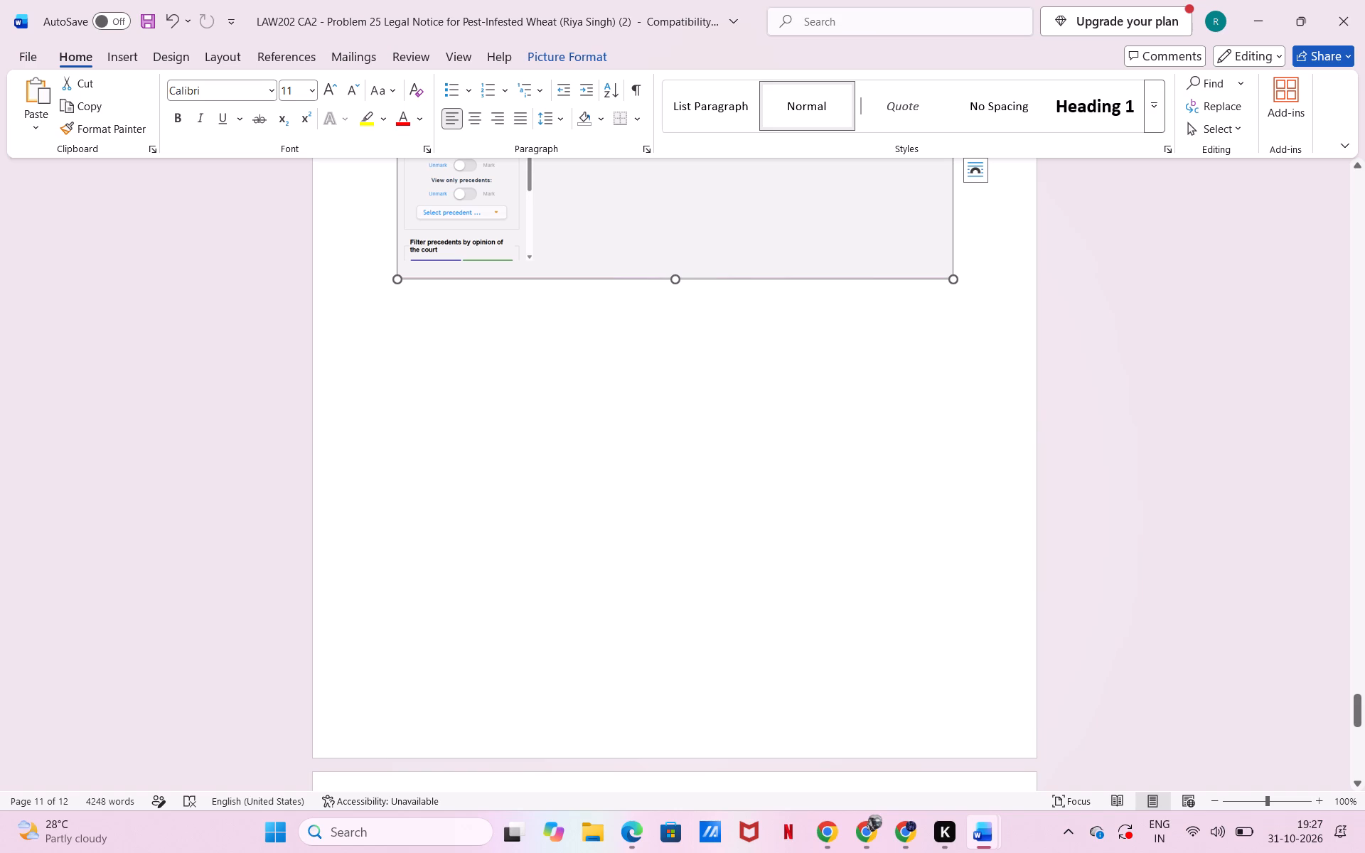
pyautogui.moveTo(677, 286); pyautogui.dragTo(671, 257)
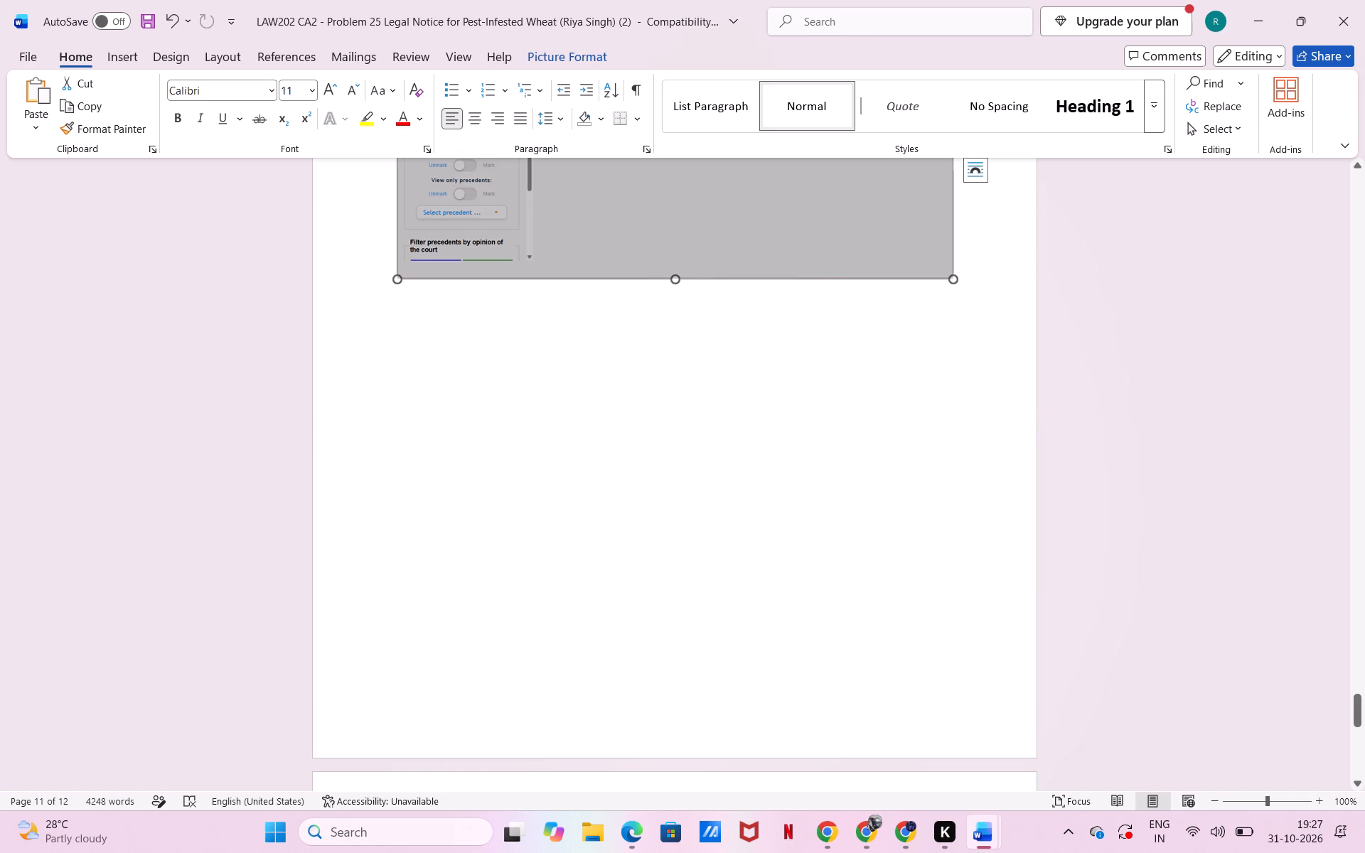
pyautogui.moveTo(678, 277); pyautogui.dragTo(678, 249)
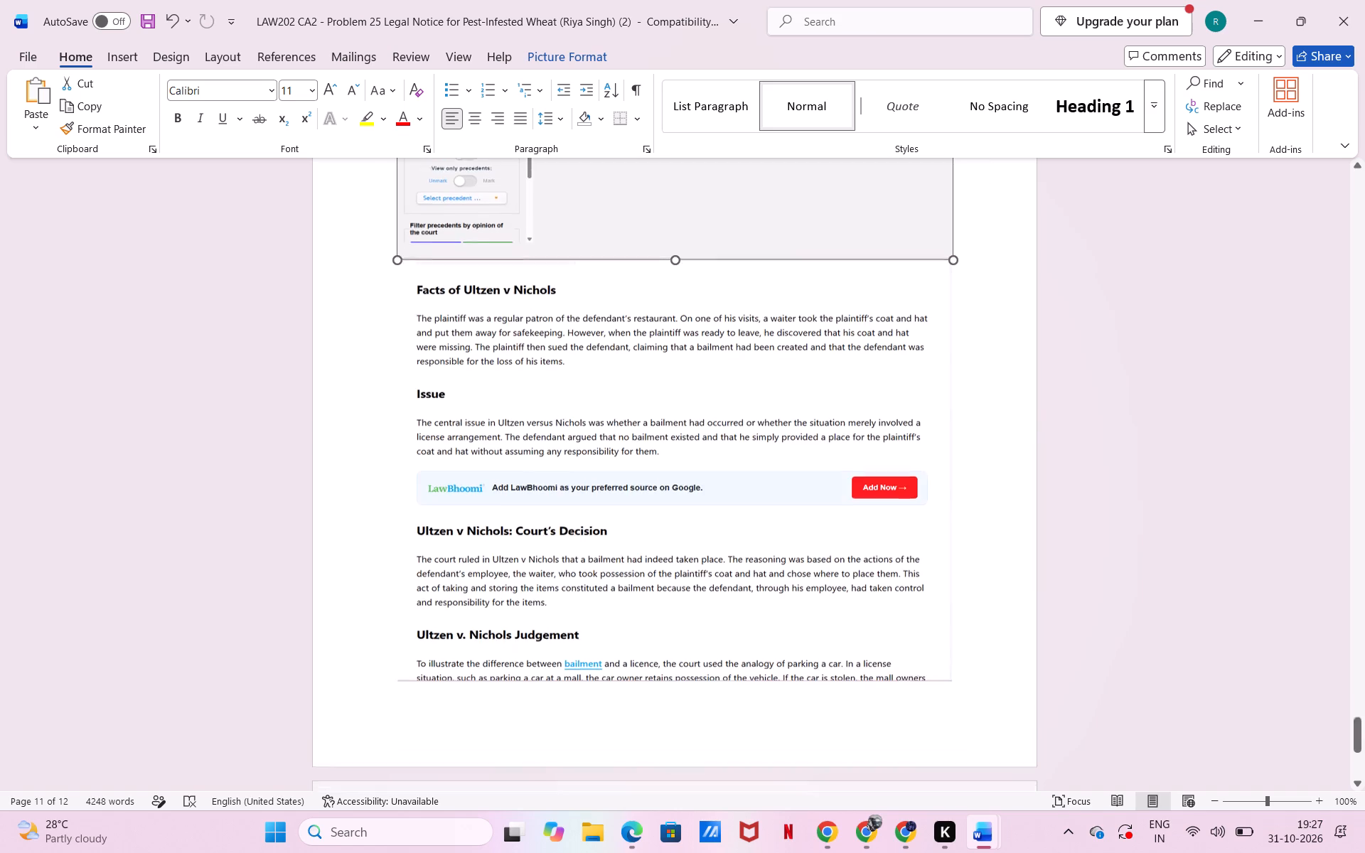
pyautogui.moveTo(678, 249); pyautogui.dragTo(677, 243)
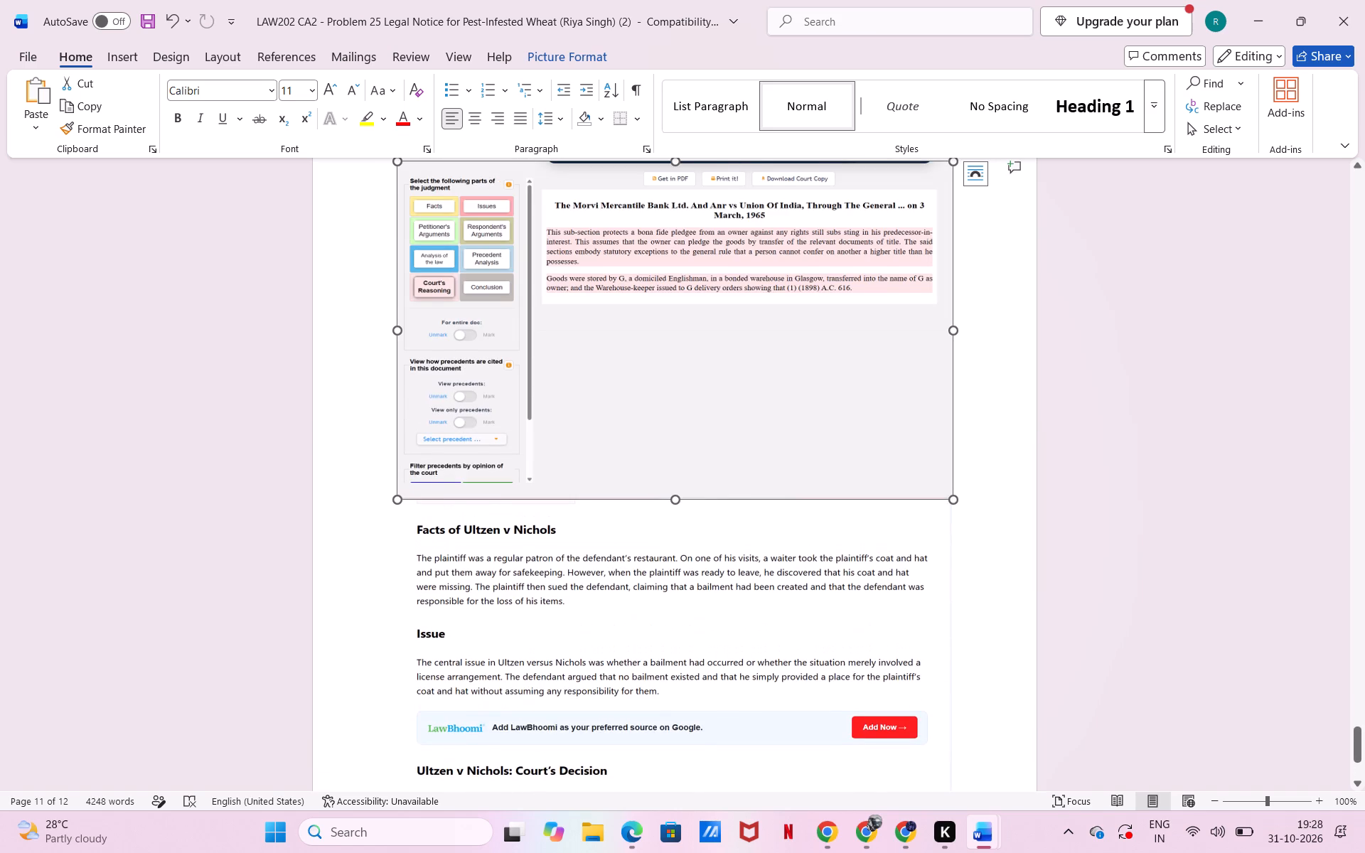
pyautogui.scroll(4, 655, 436)
pyautogui.scroll(-3, 655, 436)
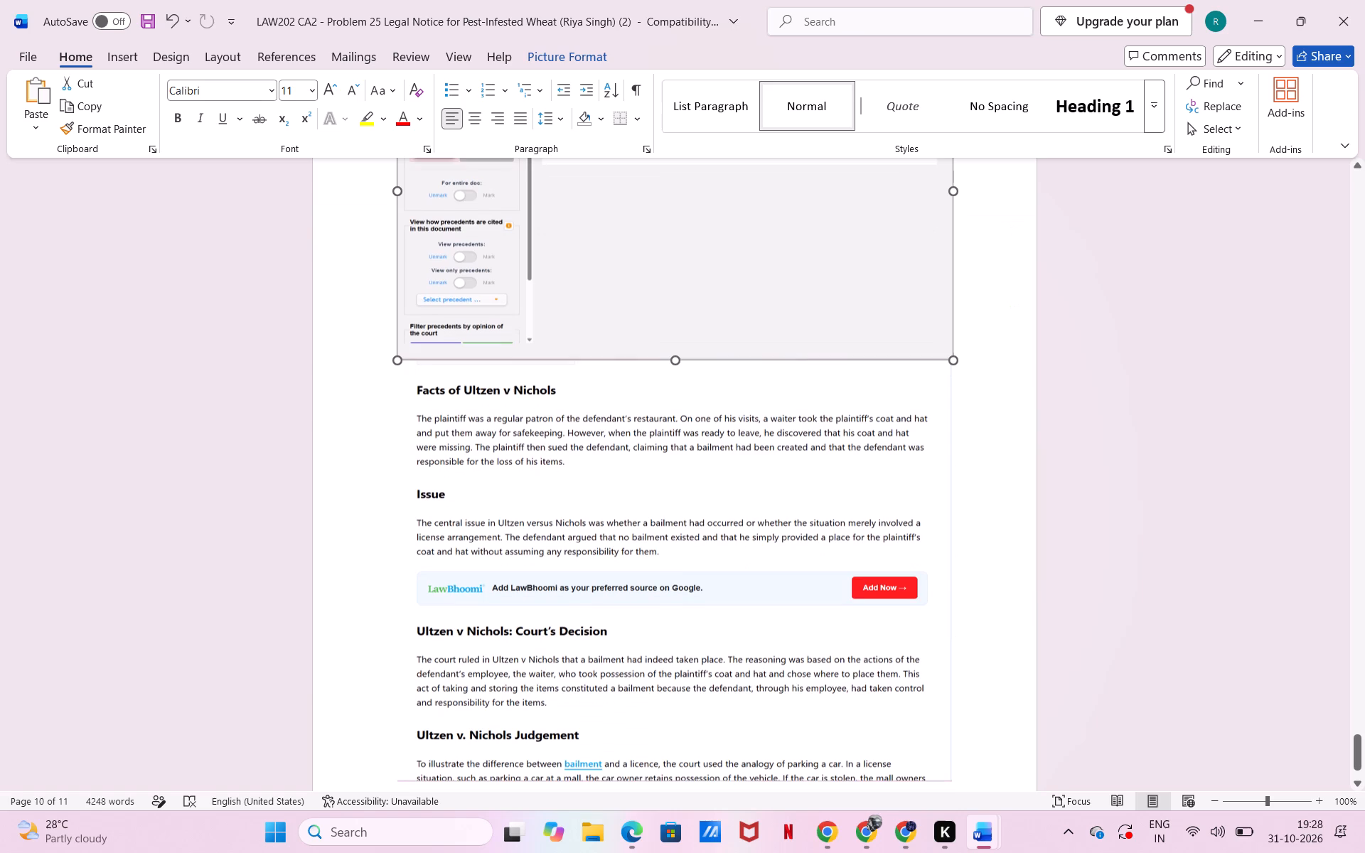
# Start a new paragraph between the Morvi Mercantile Bank picture and the Ultzen v Nichols picture.
pyautogui.click(978, 344)
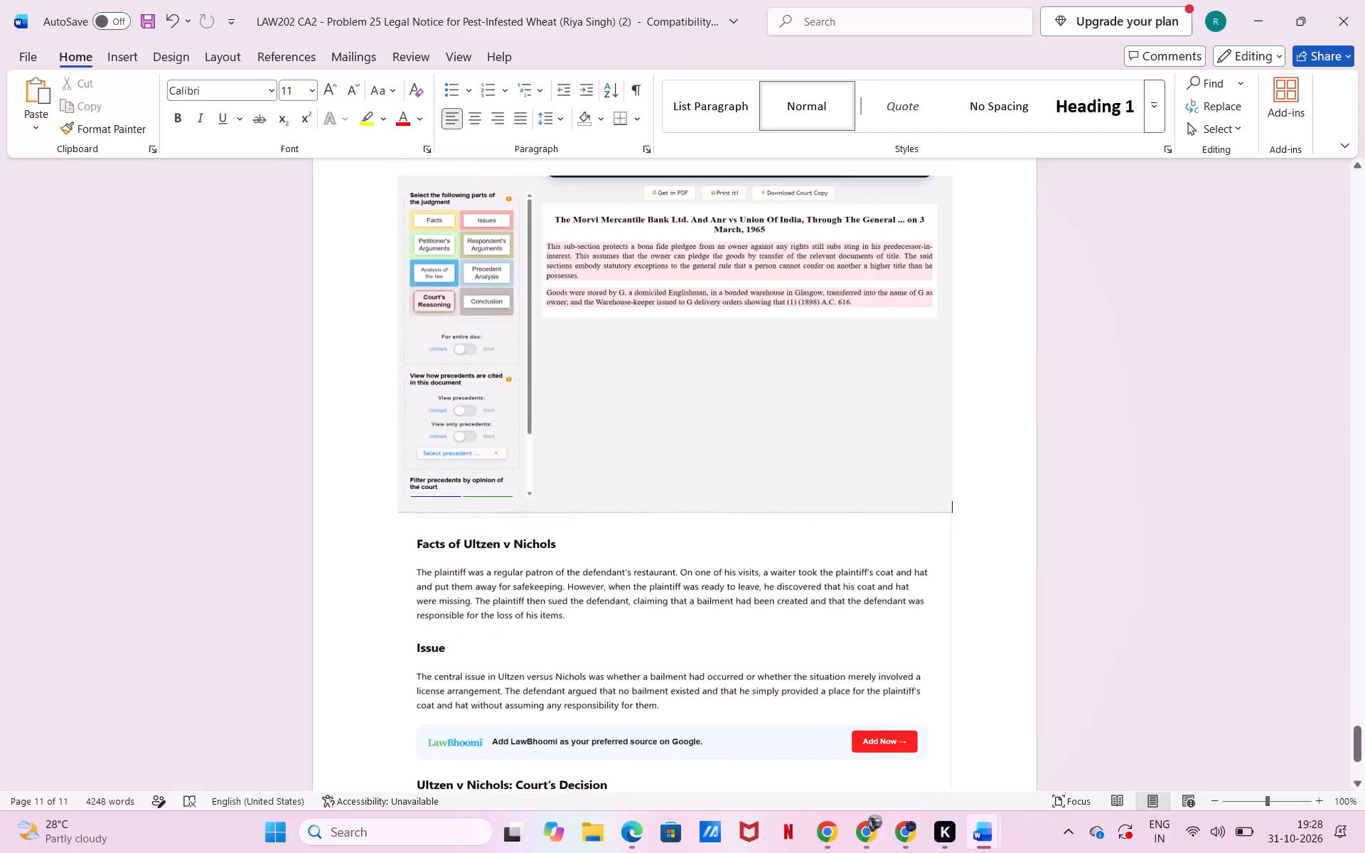
pyautogui.press('Return')
pyautogui.scroll(4, 978, 344)
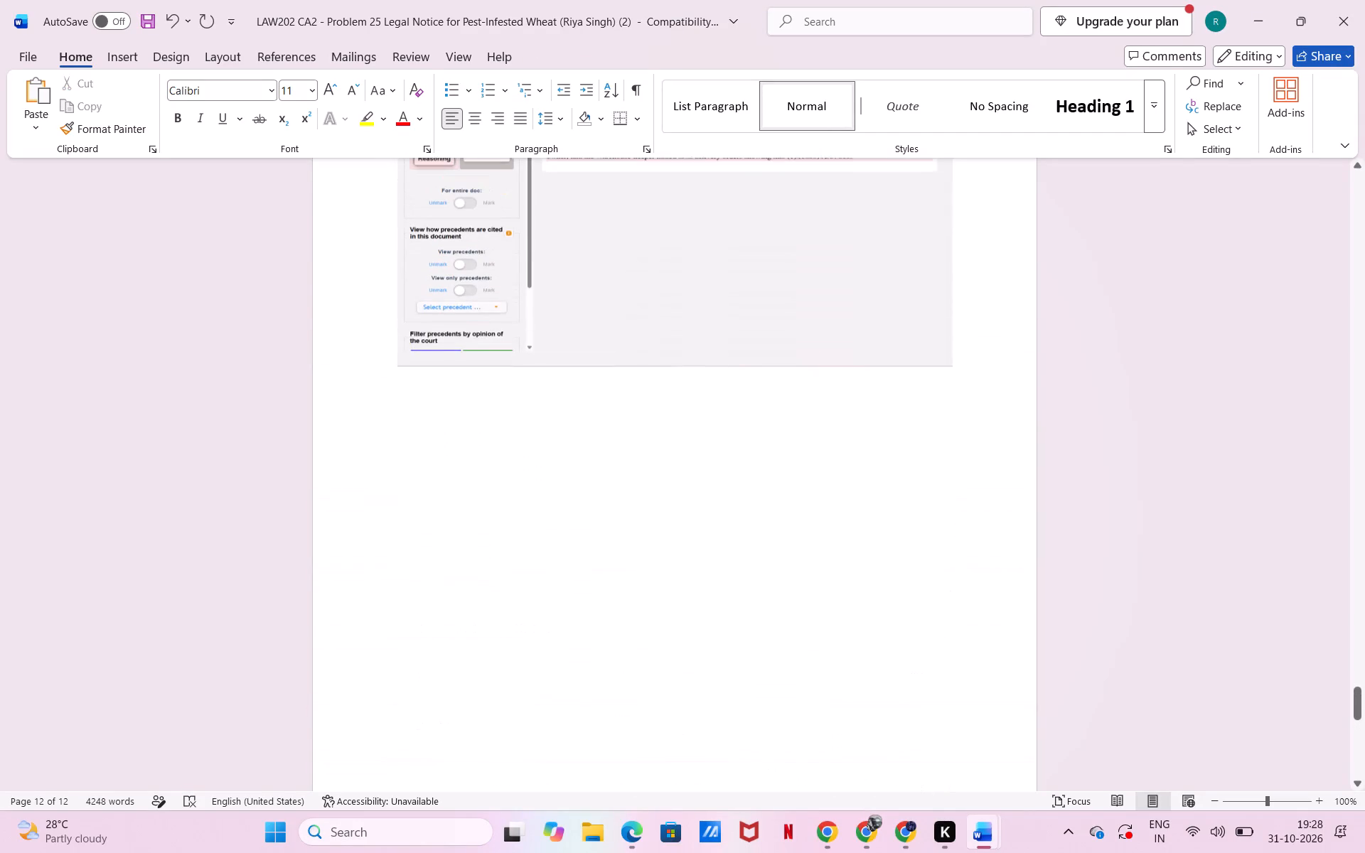
pyautogui.click(817, 451)
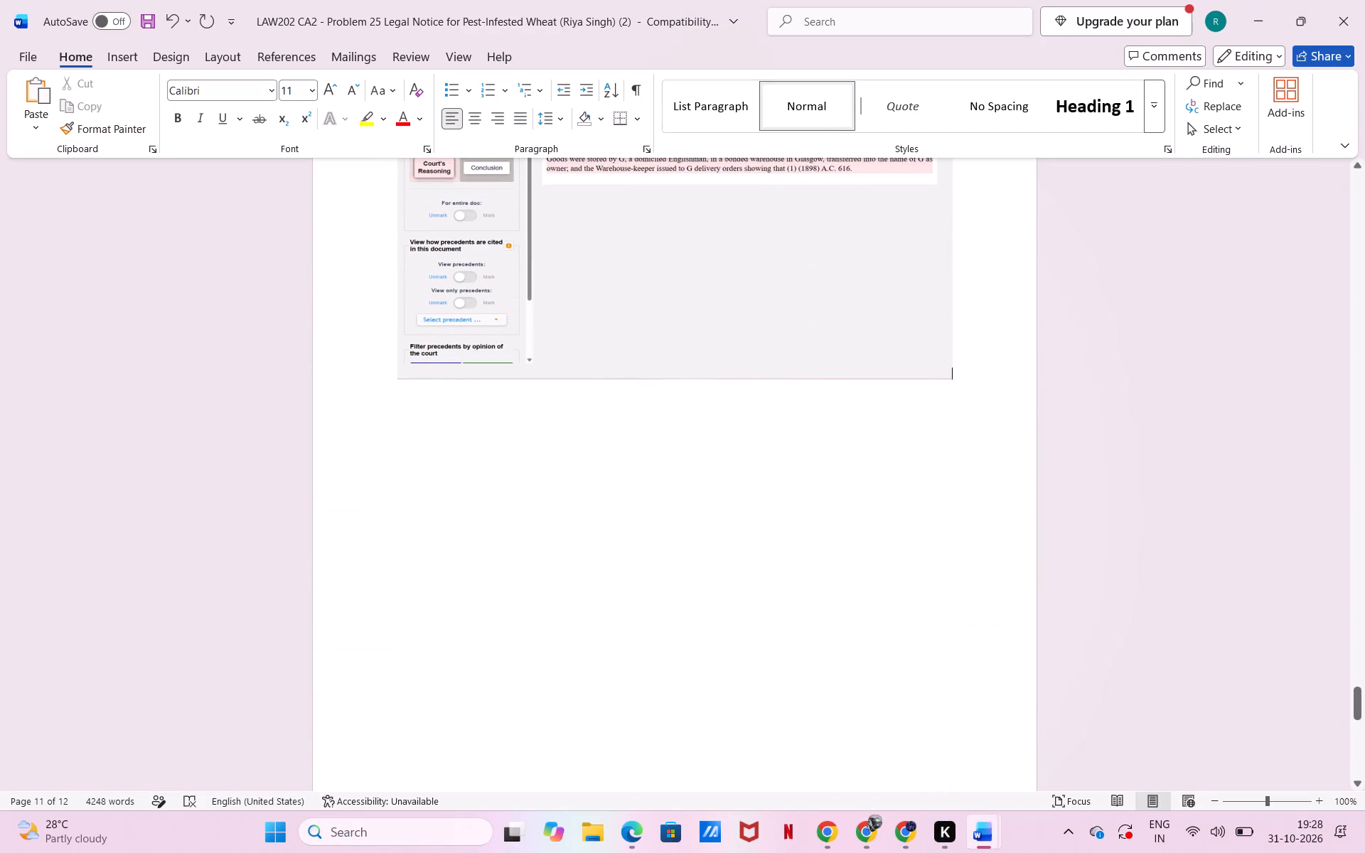
pyautogui.click(817, 451)
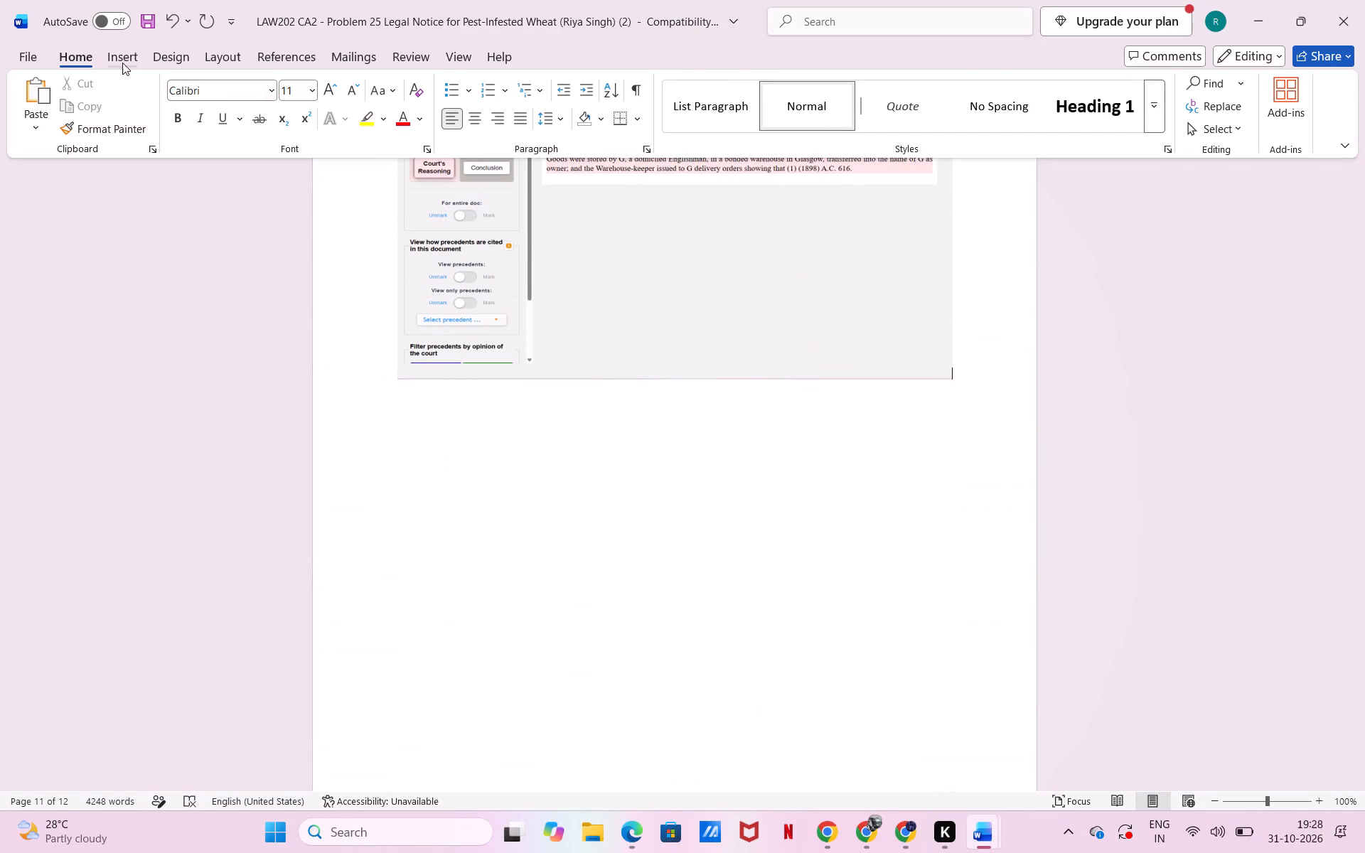
pyautogui.click(122, 62)
pyautogui.click(194, 124)
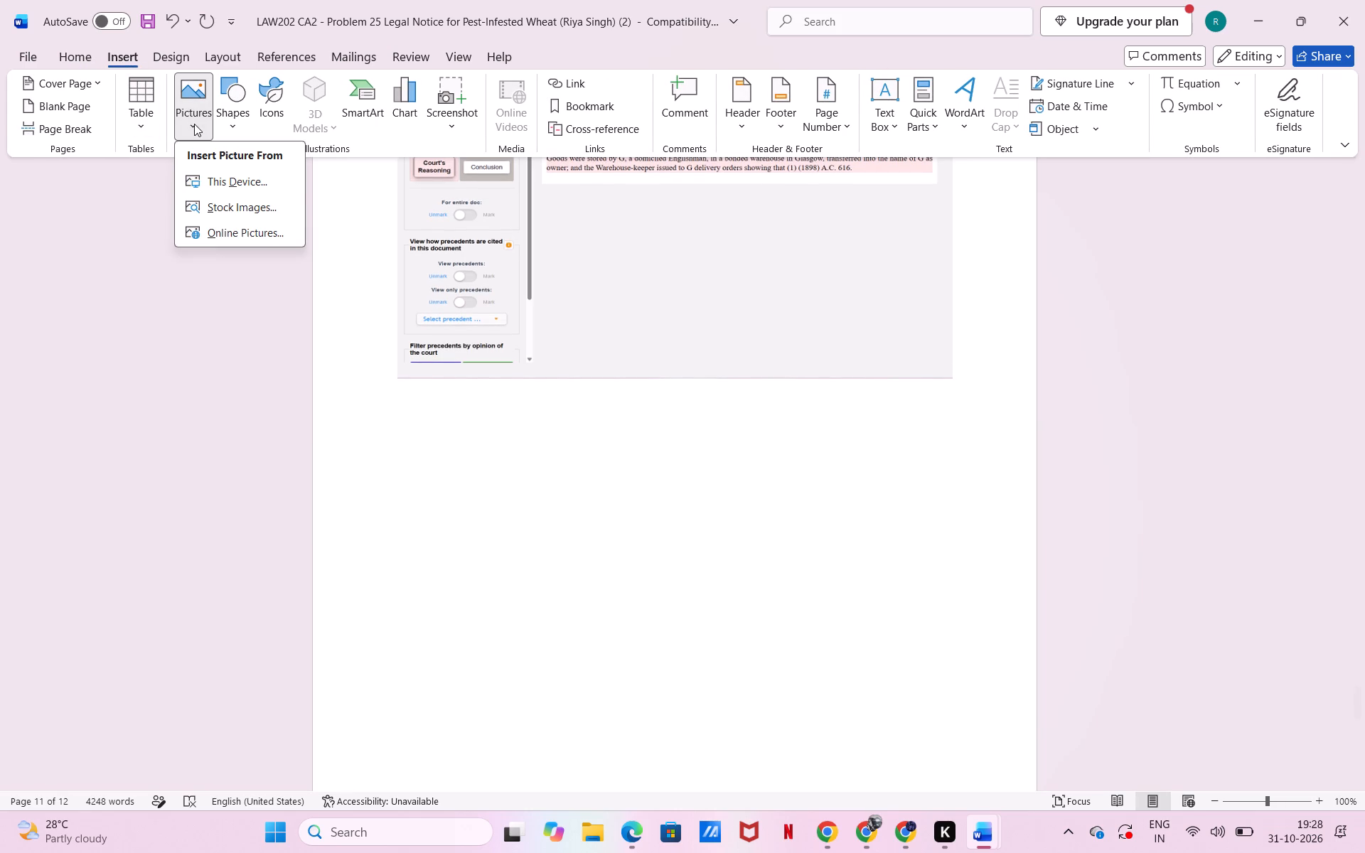
pyautogui.click(247, 181)
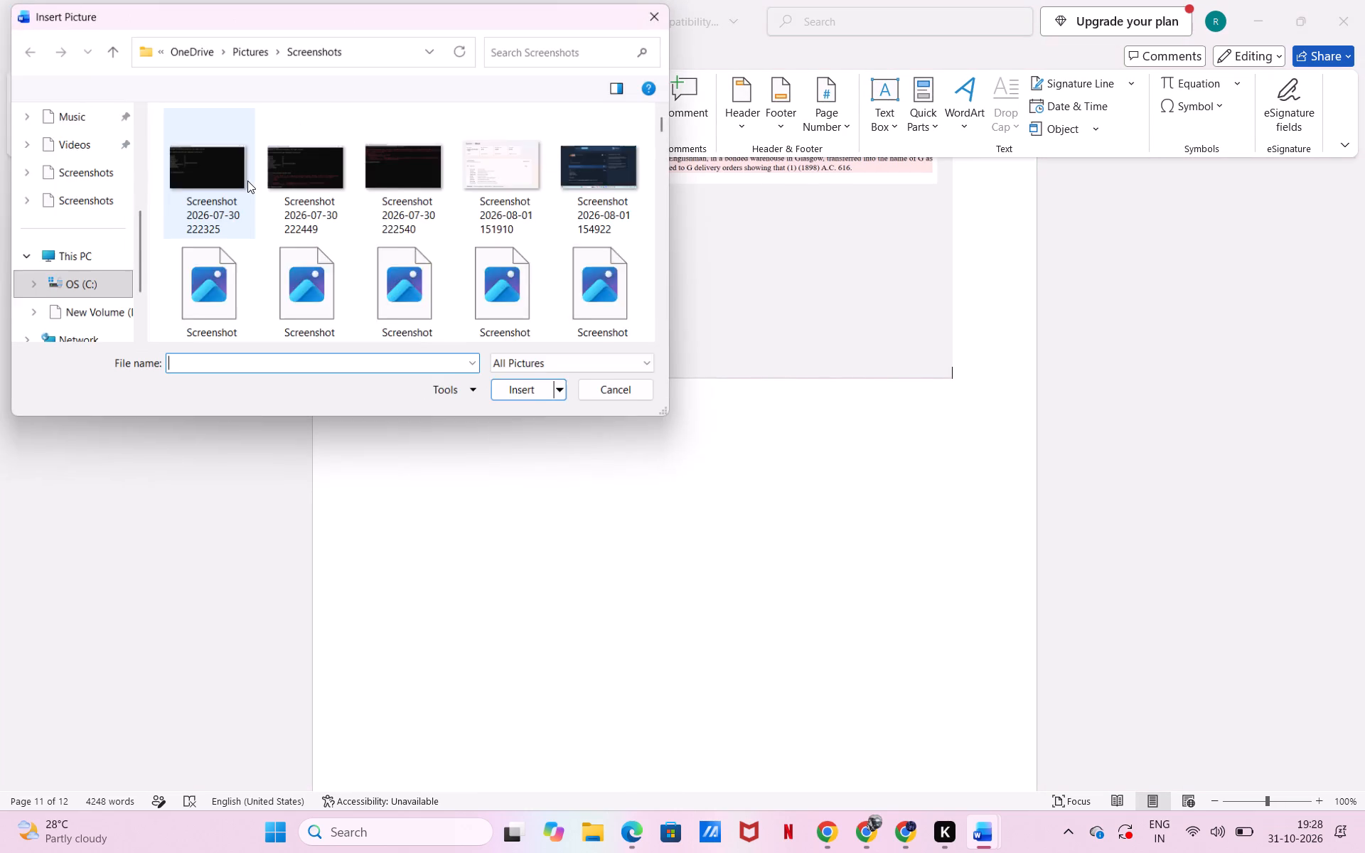
pyautogui.scroll(-13, 247, 181)
pyautogui.scroll(-10, 247, 181)
pyautogui.scroll(-20, 247, 181)
pyautogui.scroll(-6, 247, 181)
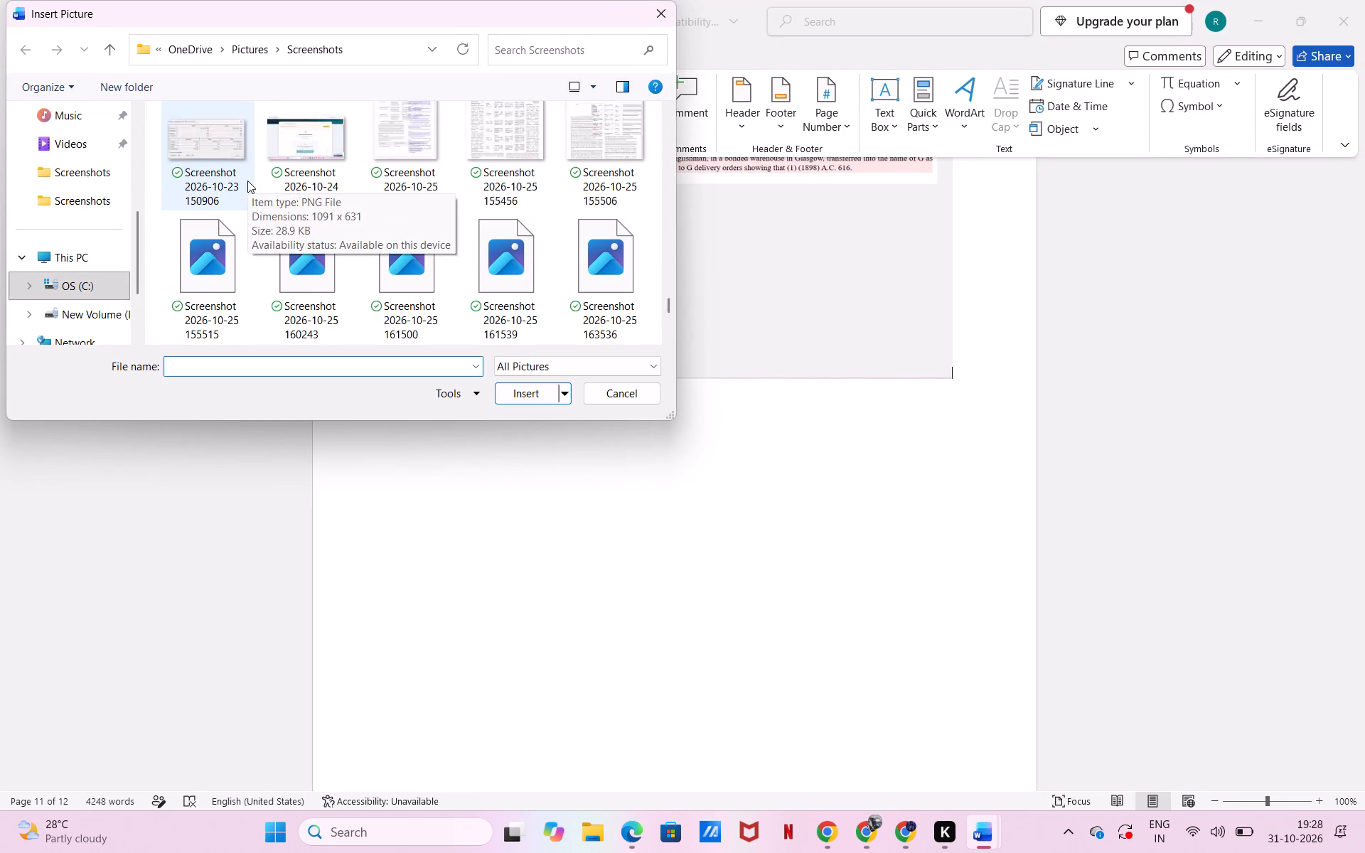
pyautogui.click(571, 170)
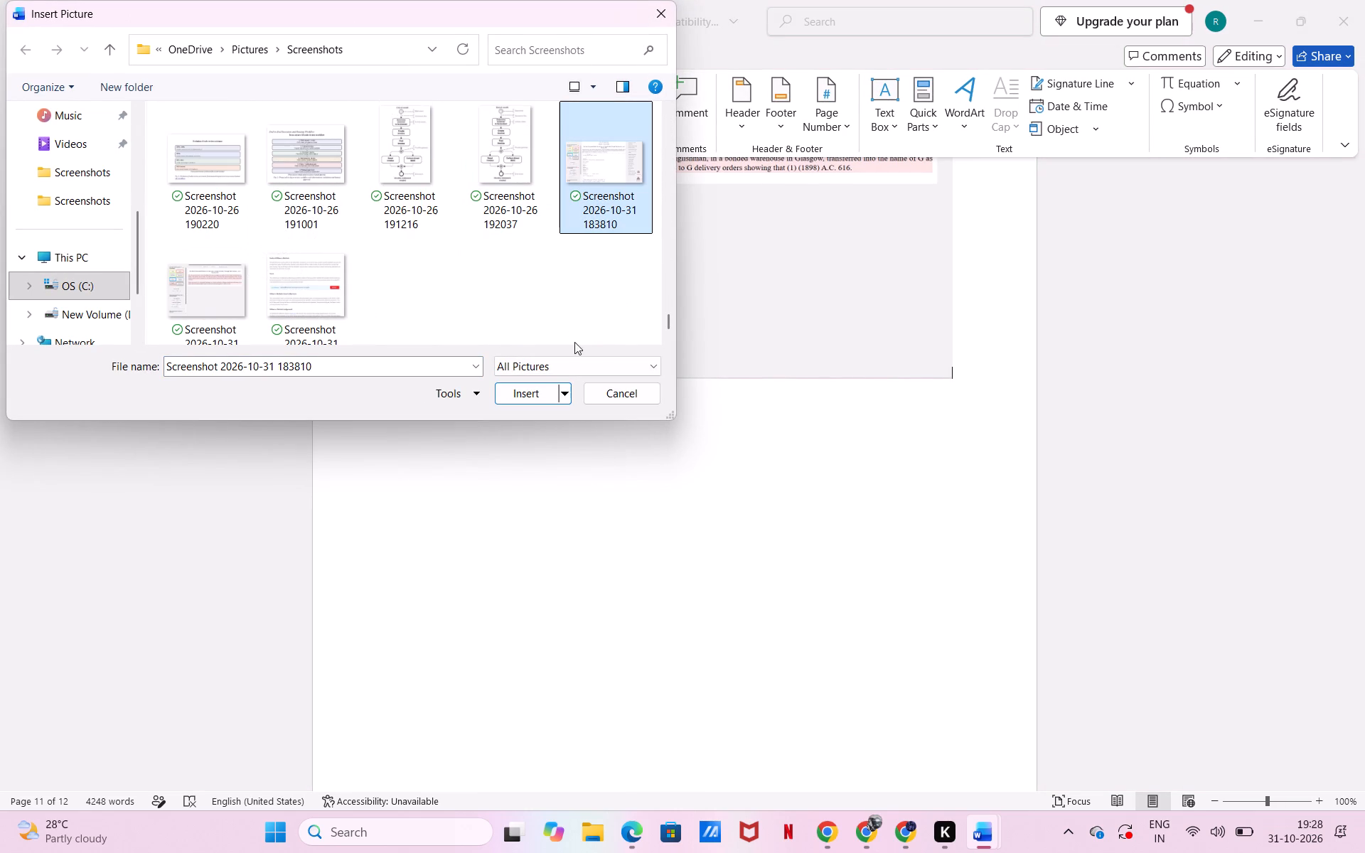
pyautogui.click(526, 388)
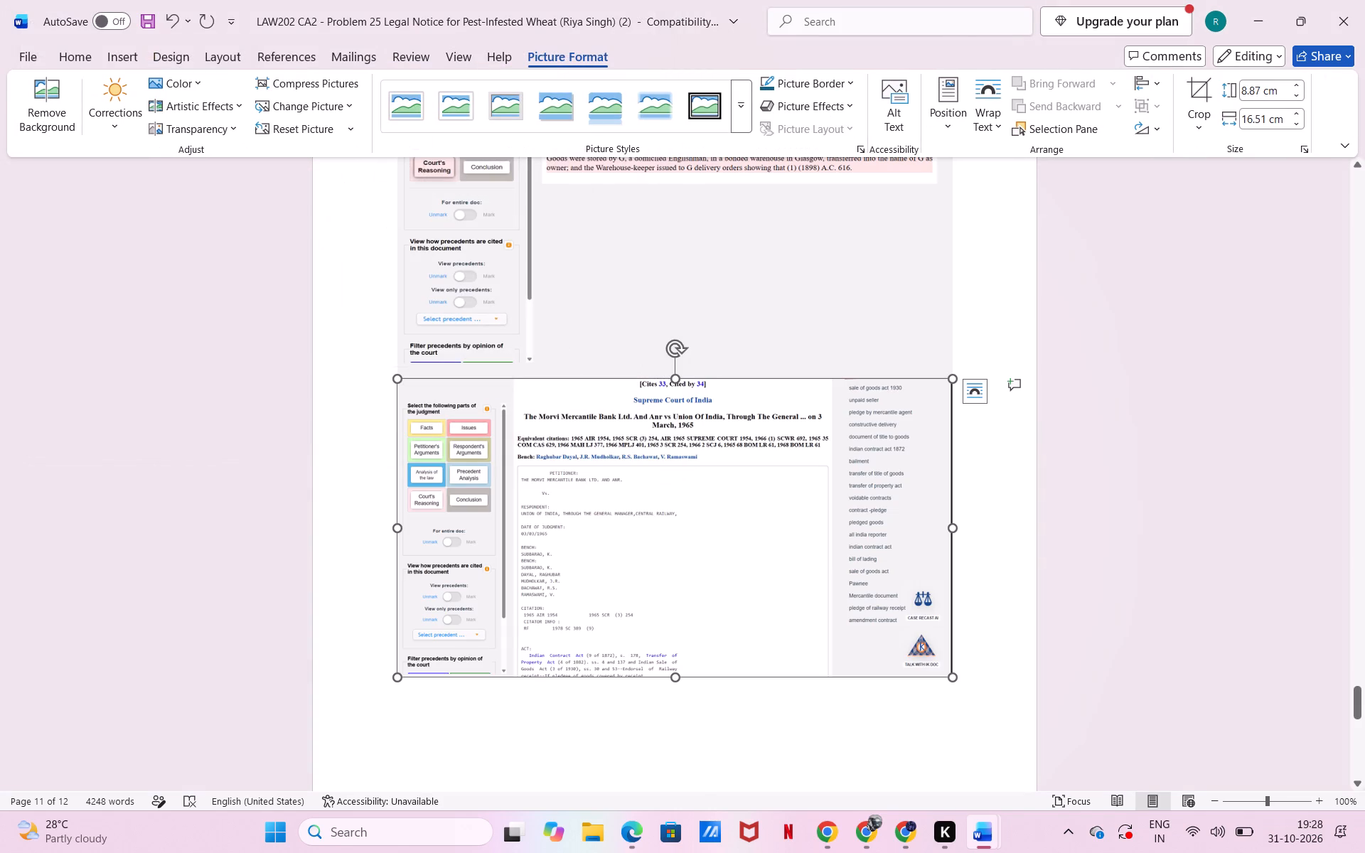
# Increase the height of the newly inserted Supreme Court of India case picture slightly, keeping its 16.51 cm width.
pyautogui.hscroll(1, 526, 388)
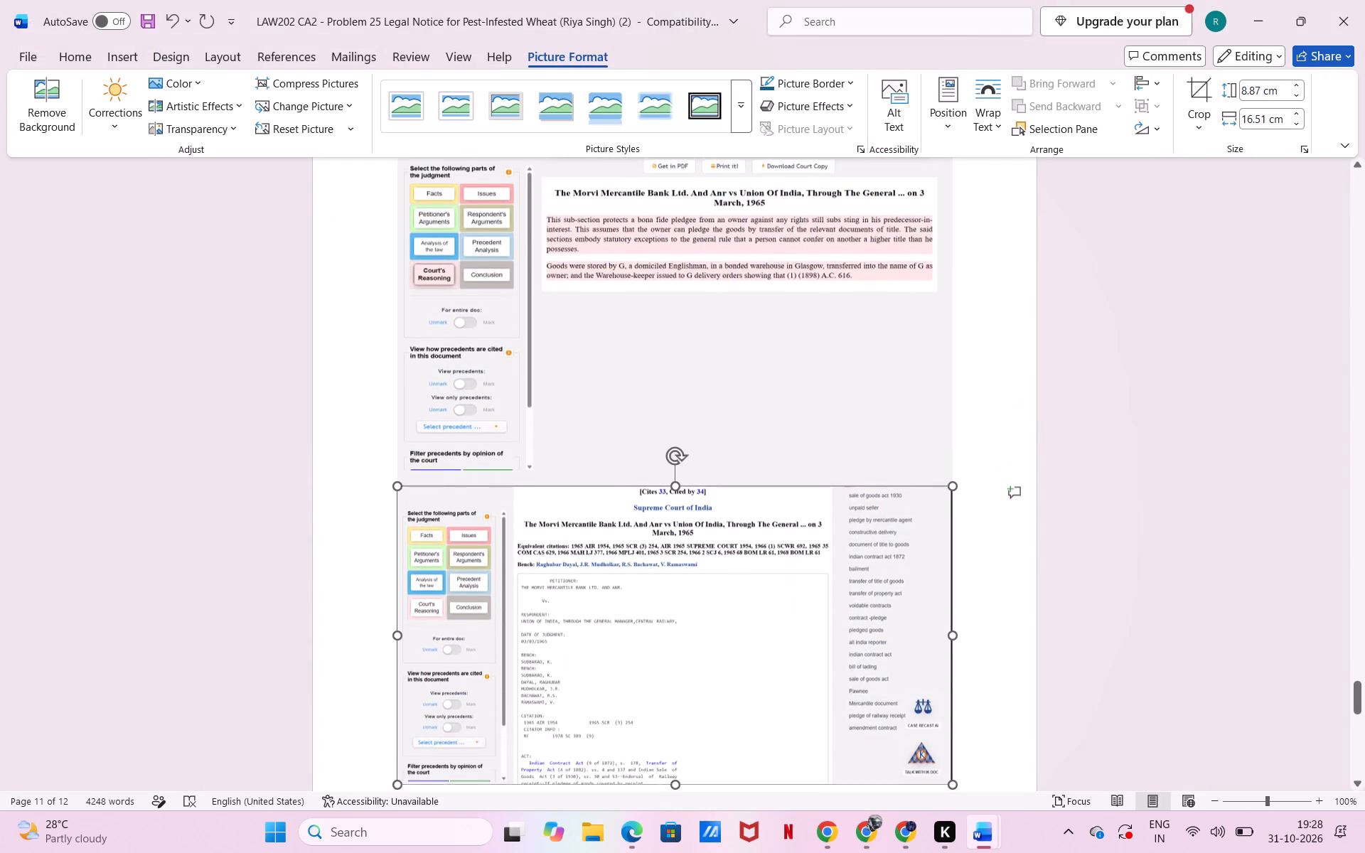
pyautogui.hscroll(1, 526, 388)
pyautogui.moveTo(676, 608); pyautogui.dragTo(710, 651)
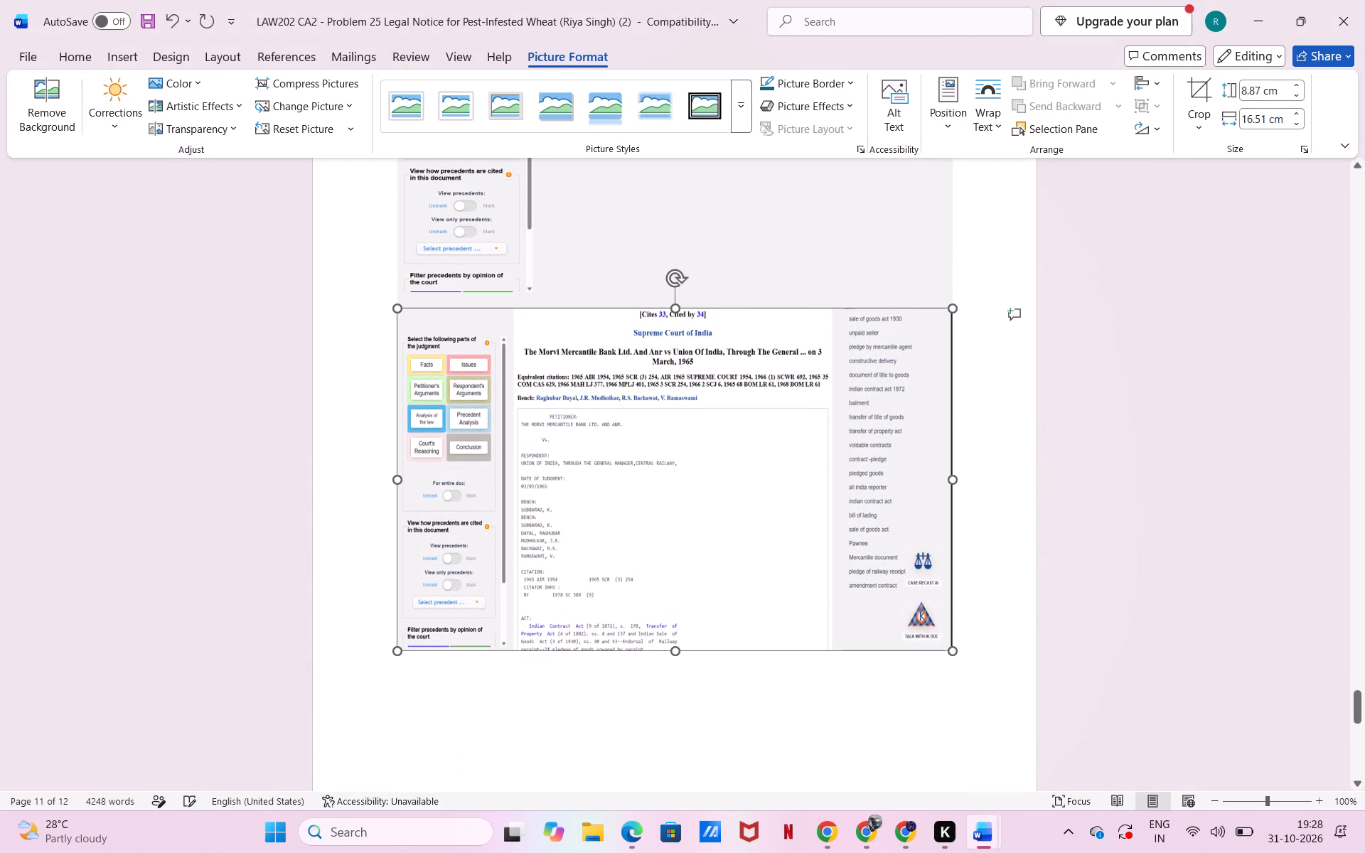
pyautogui.click(1086, 482)
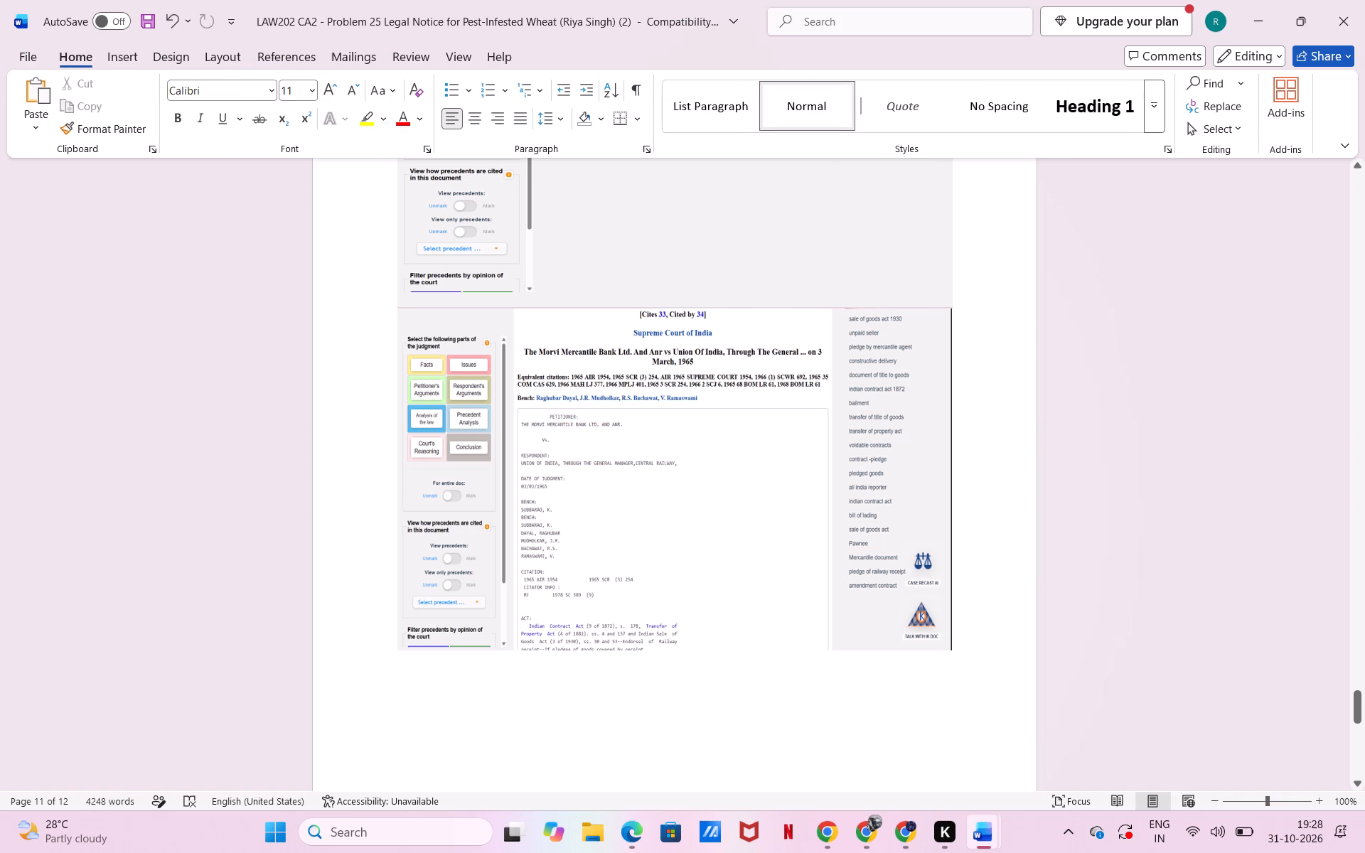
# Check the page layout from the references list through the three pictures to the end of the document.
pyautogui.scroll(6, 747, 385)
pyautogui.scroll(-2, 747, 385)
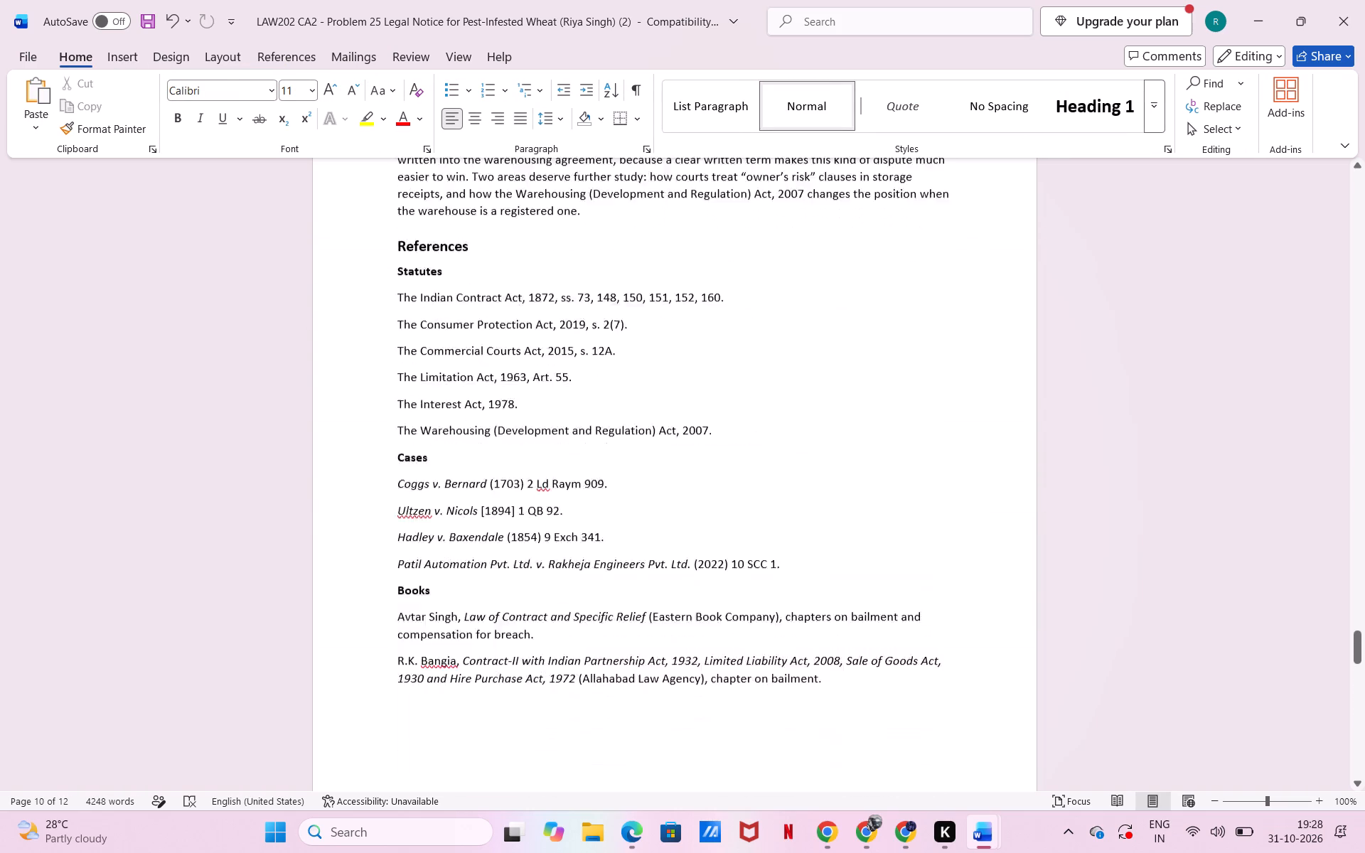
pyautogui.scroll(-7, 747, 385)
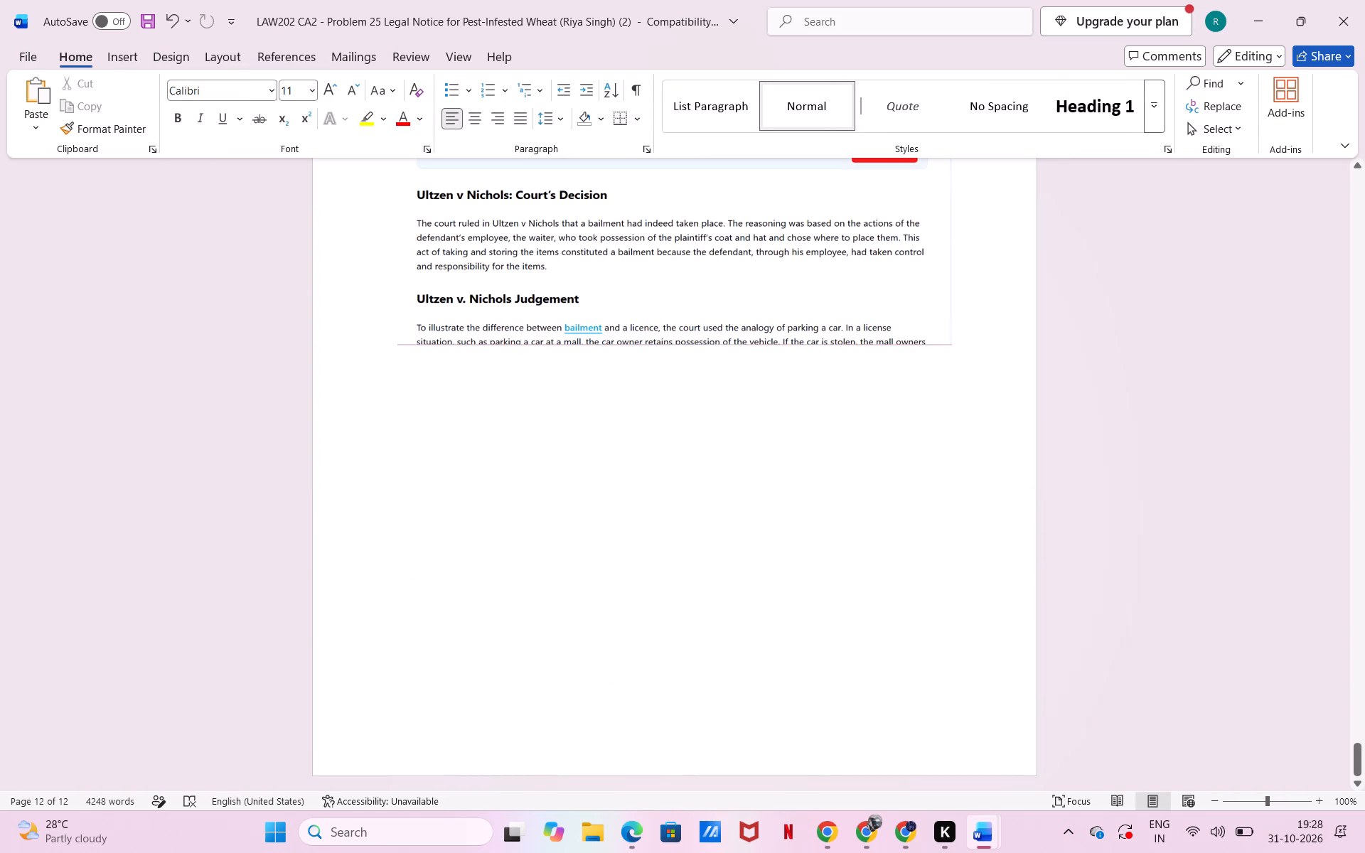
pyautogui.scroll(8, 747, 385)
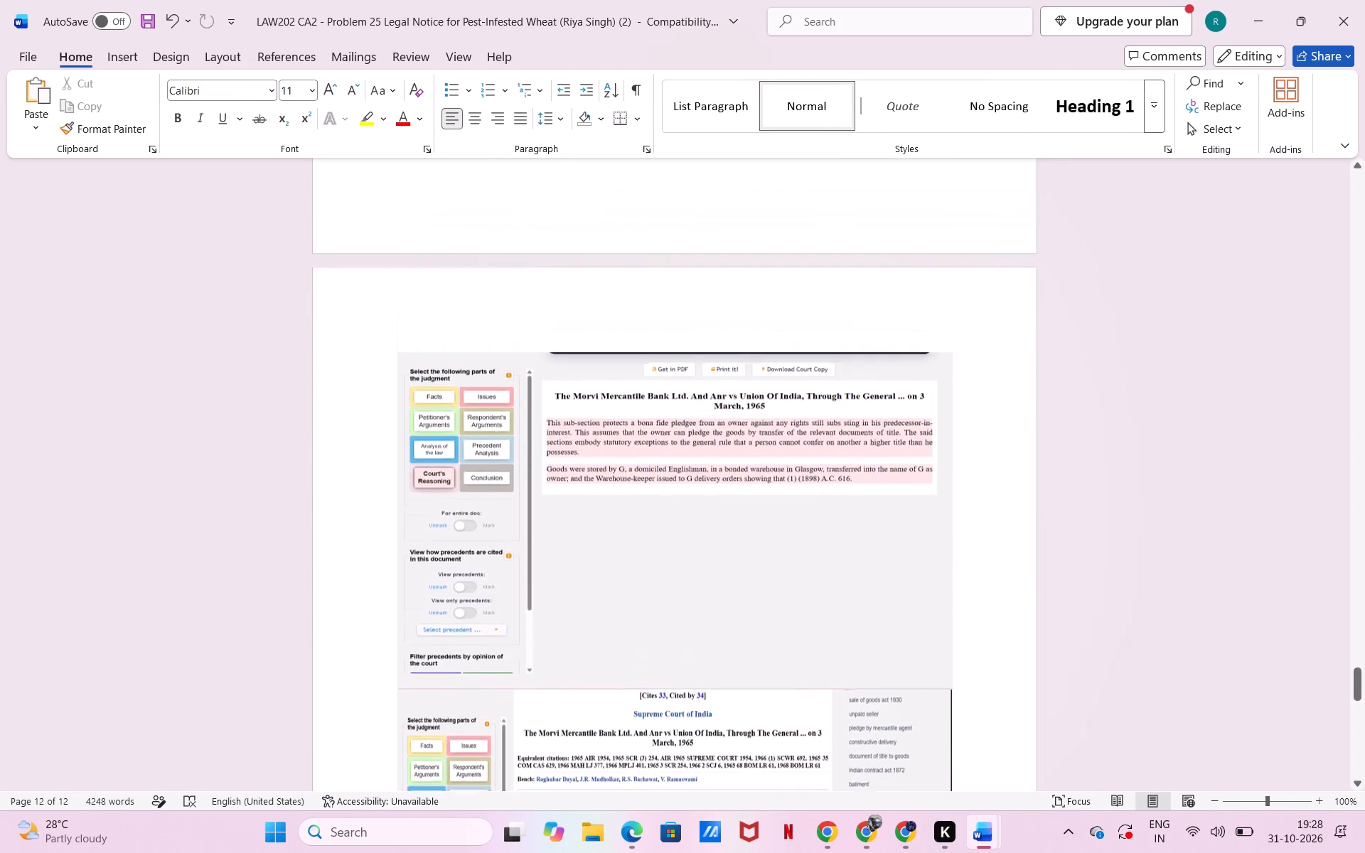
# Delete the "Submitted by" and "Submitted to" lines from the title block on the first page.
pyautogui.scroll(11, 747, 385)
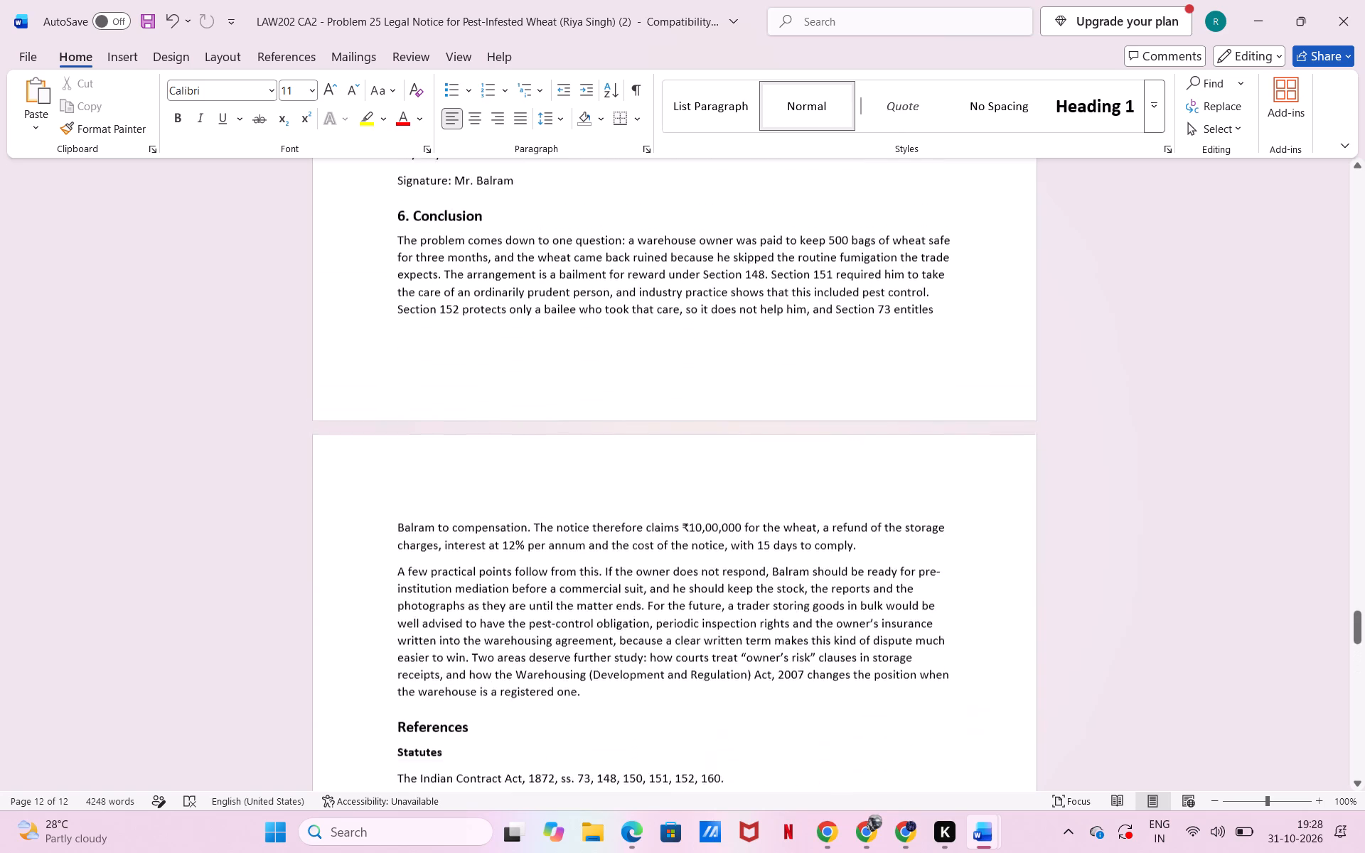
pyautogui.scroll(13, 747, 385)
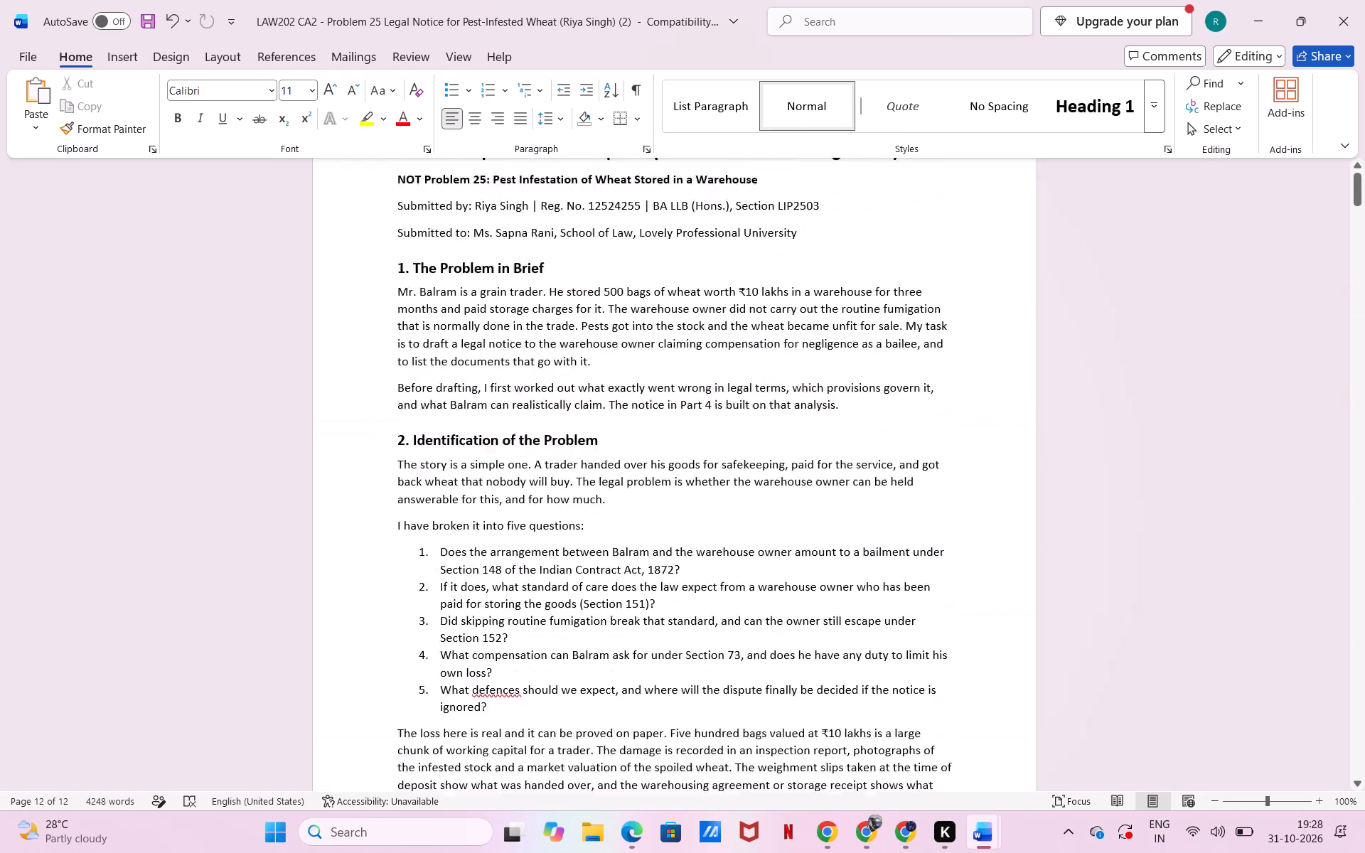
pyautogui.scroll(3, 747, 385)
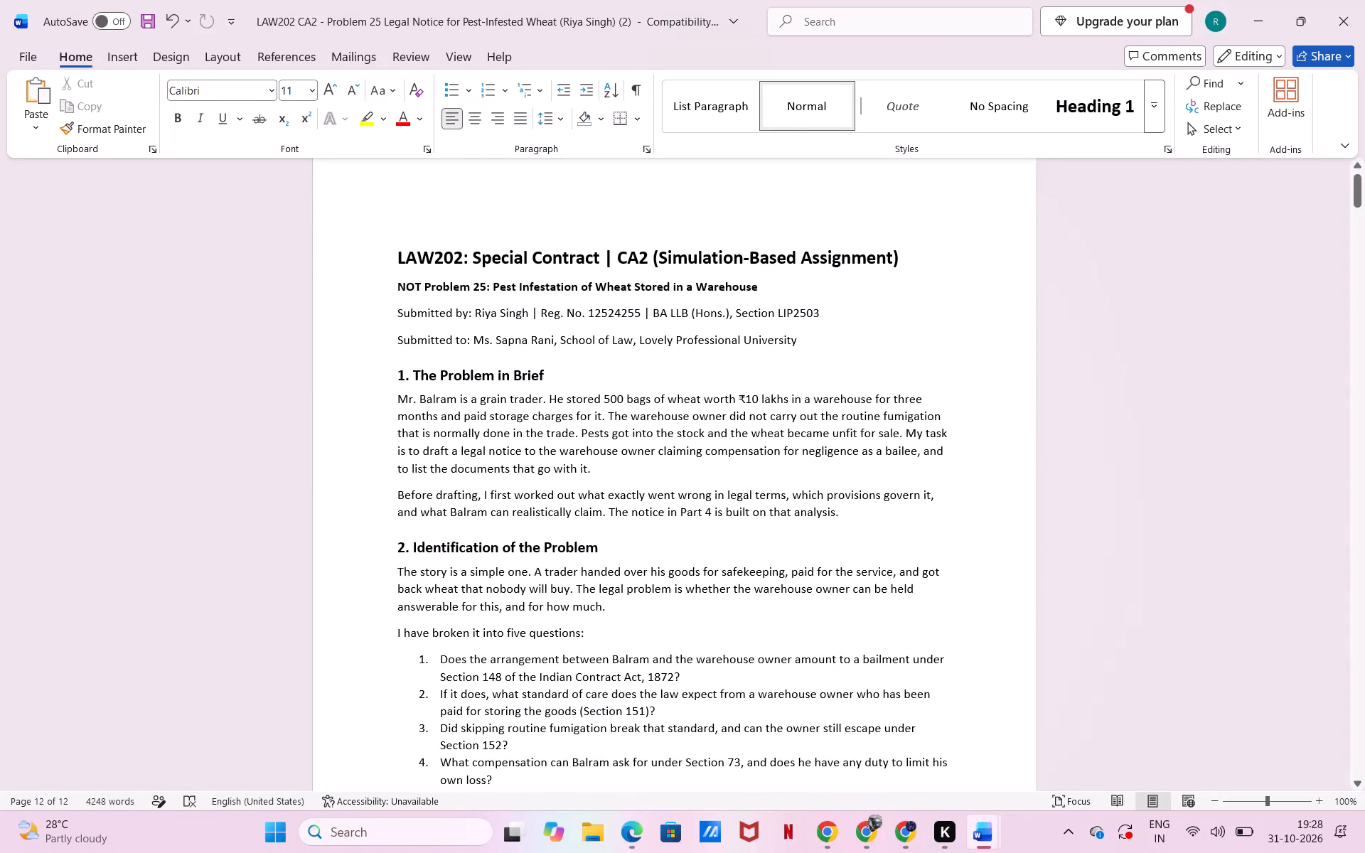
pyautogui.moveTo(818, 344); pyautogui.dragTo(374, 309)
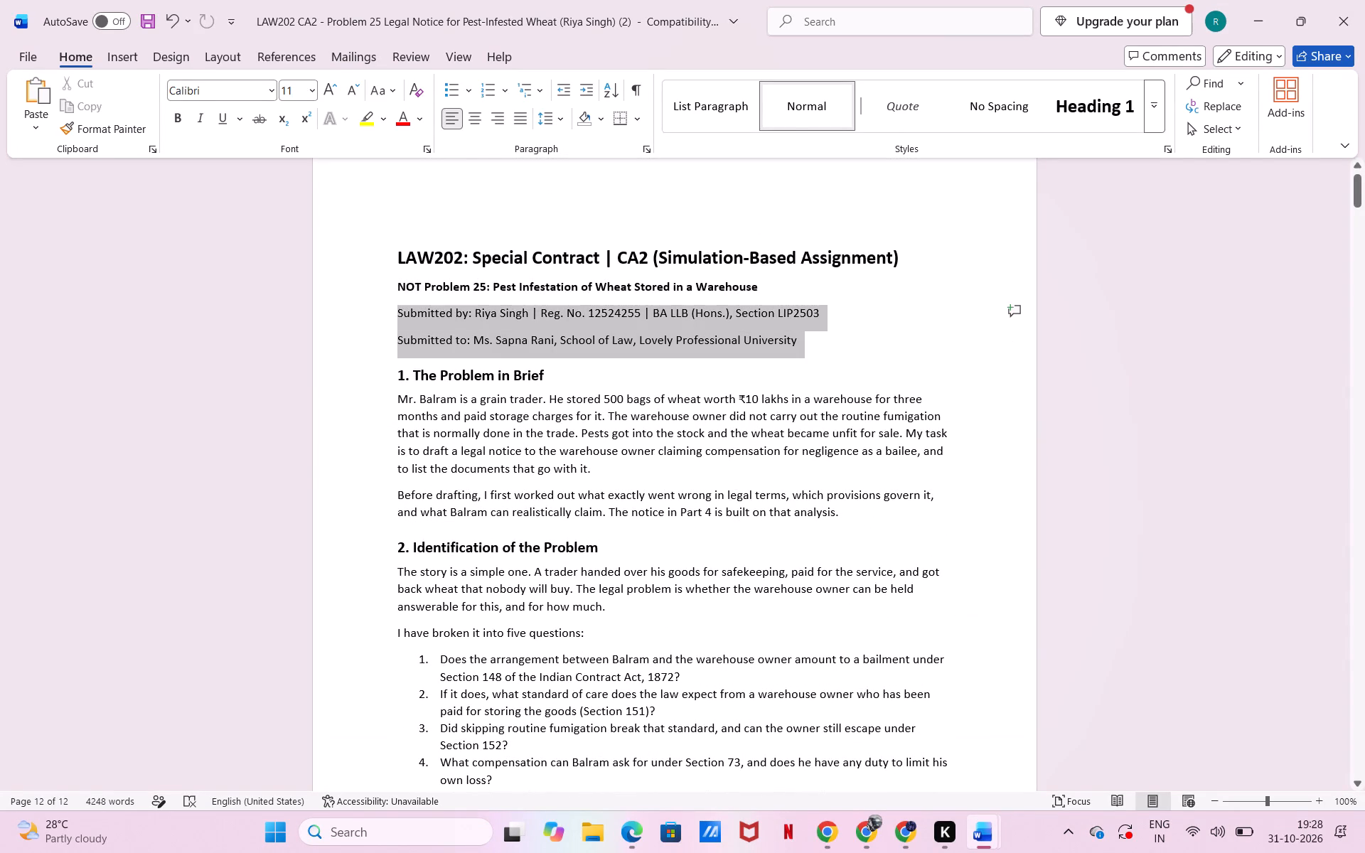
pyautogui.moveTo(374, 309); pyautogui.dragTo(373, 307)
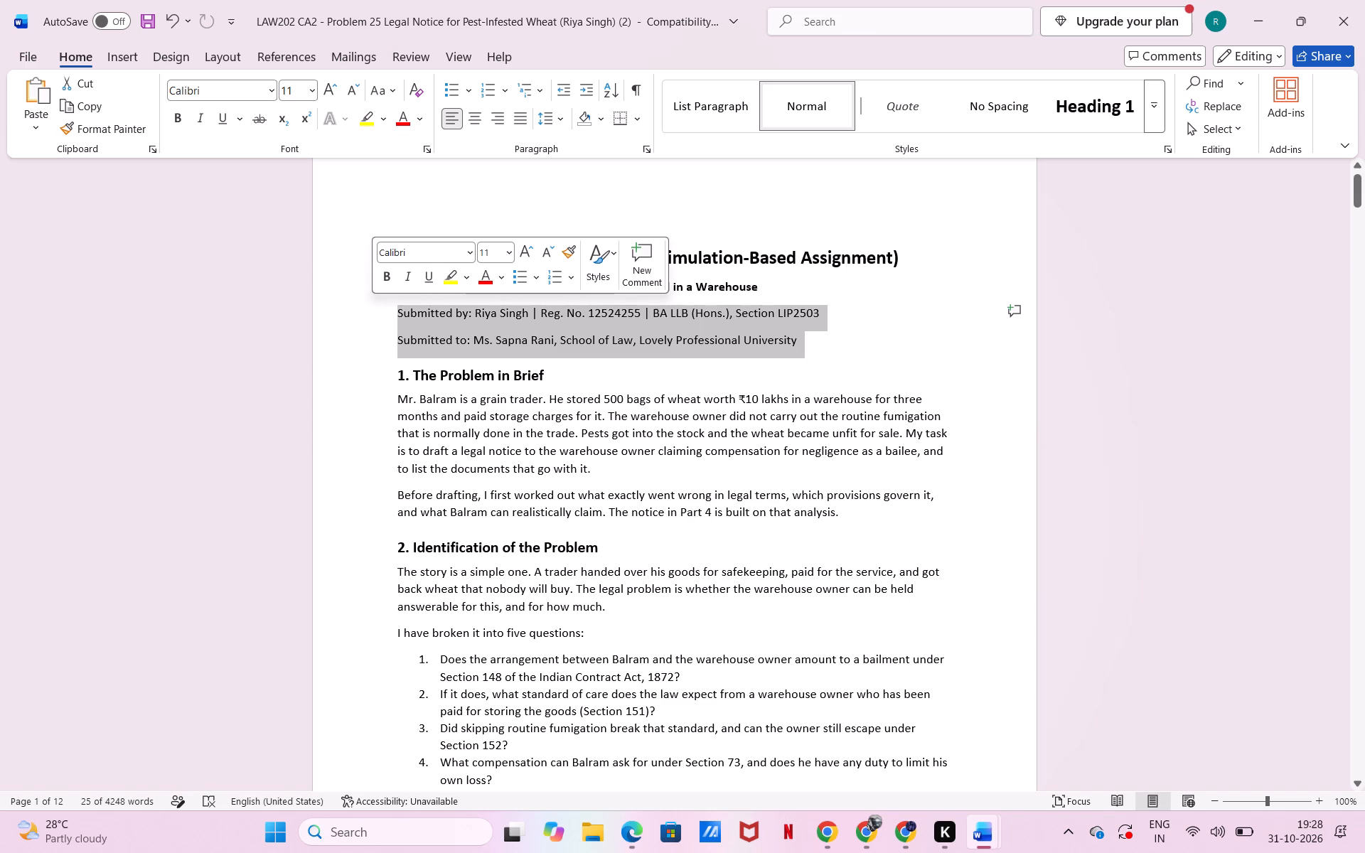
pyautogui.press('BackSpace')
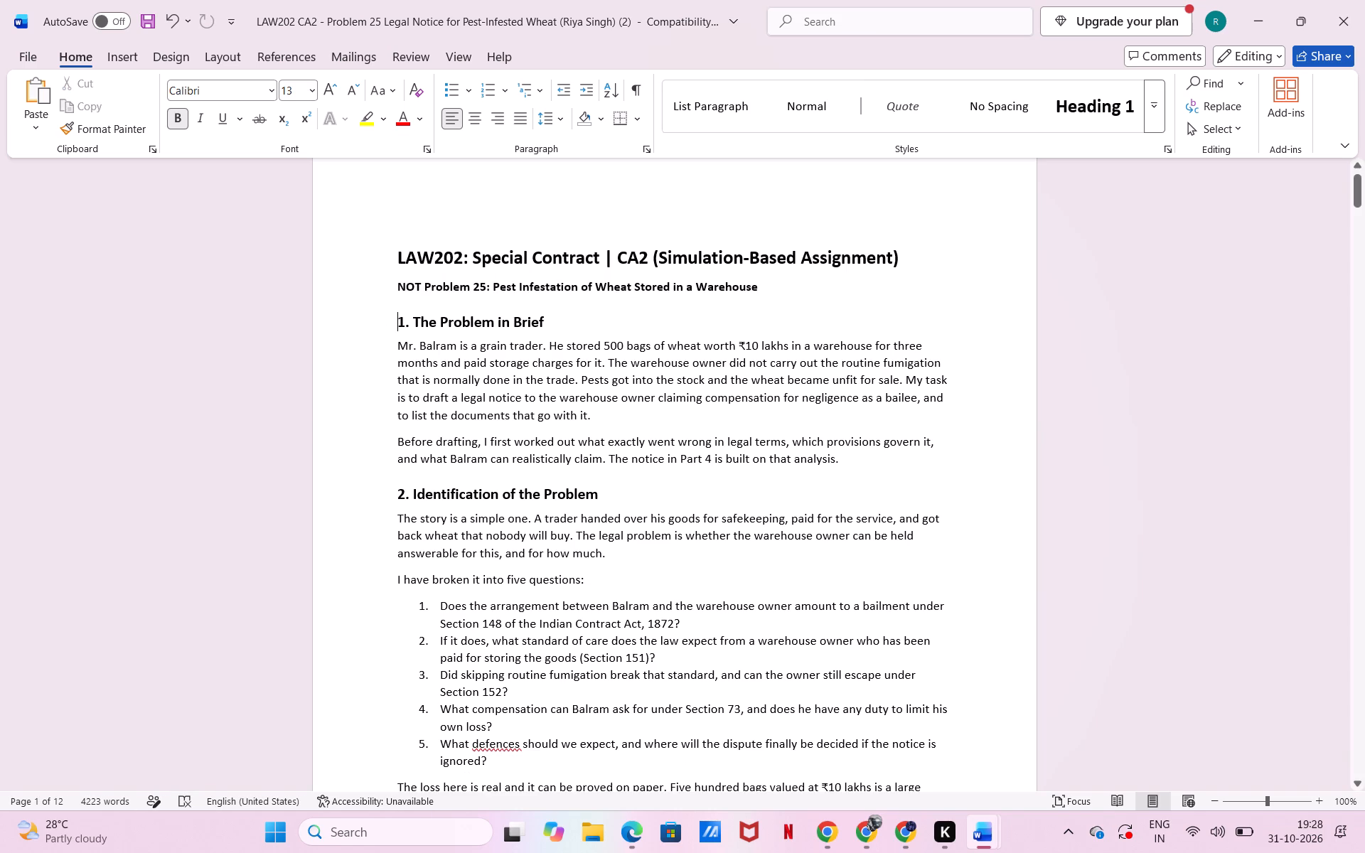
pyautogui.click(425, 282)
# Remove the stray word "NOT" in front of "Problem 25: Pest Infestation of Wheat Stored in a Warehouse".
pyautogui.press('BackSpace')
pyautogui.press('BackSpace')
pyautogui.press('BackSpace')
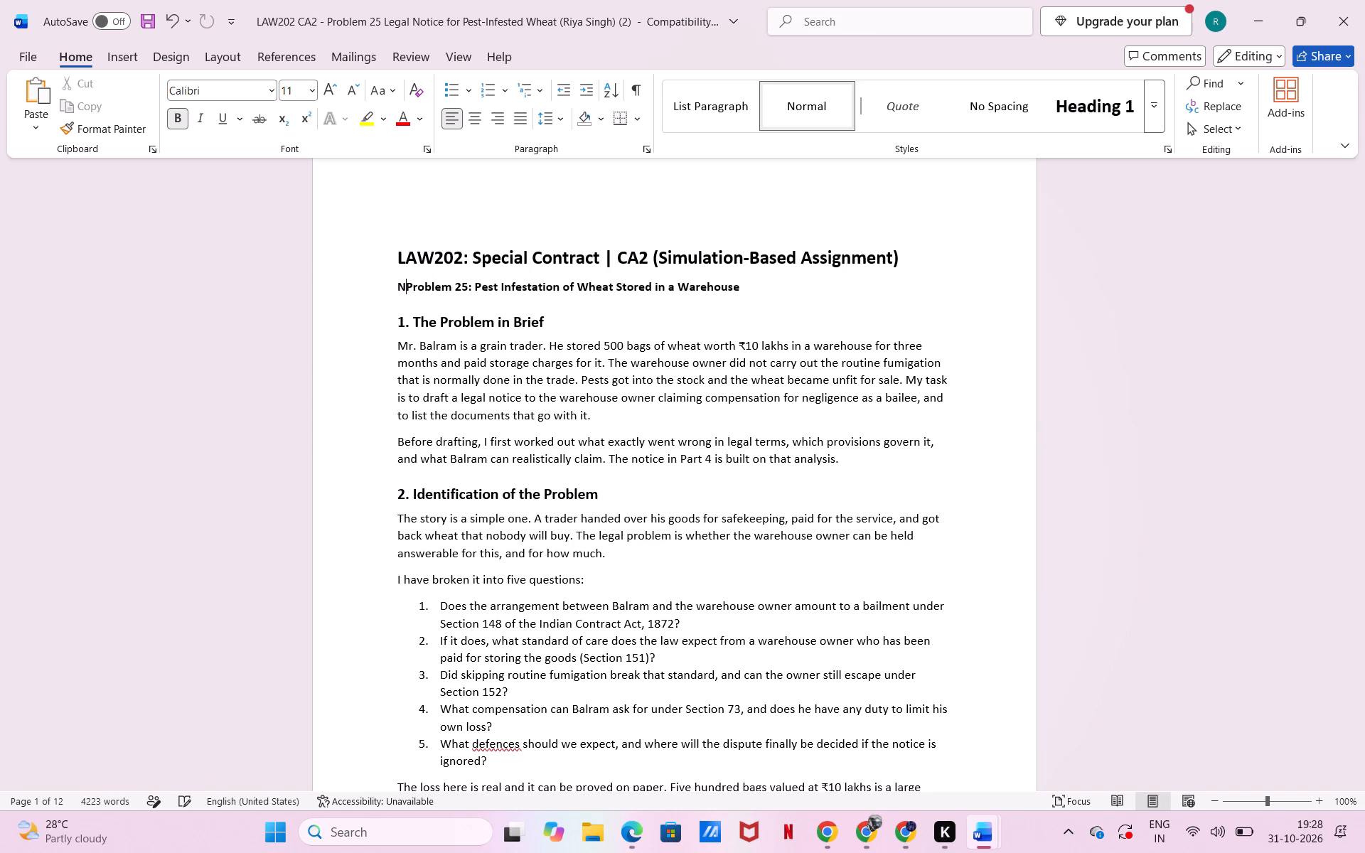
pyautogui.press('BackSpace')
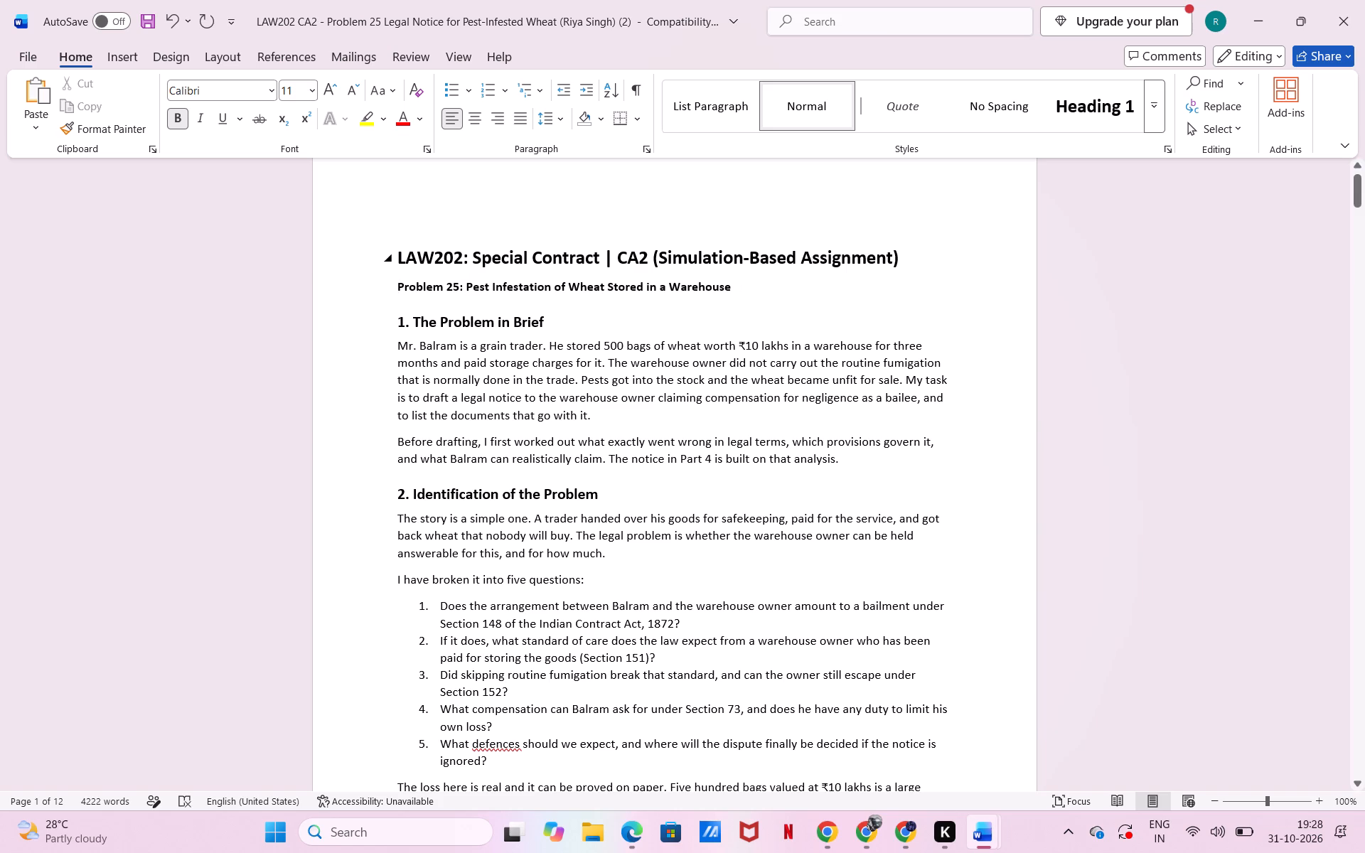
# Delete the title line "LAW202: Special Contract | CA2 (Simulation-Based Assignment)" from the first page.
pyautogui.moveTo(911, 259); pyautogui.dragTo(417, 266)
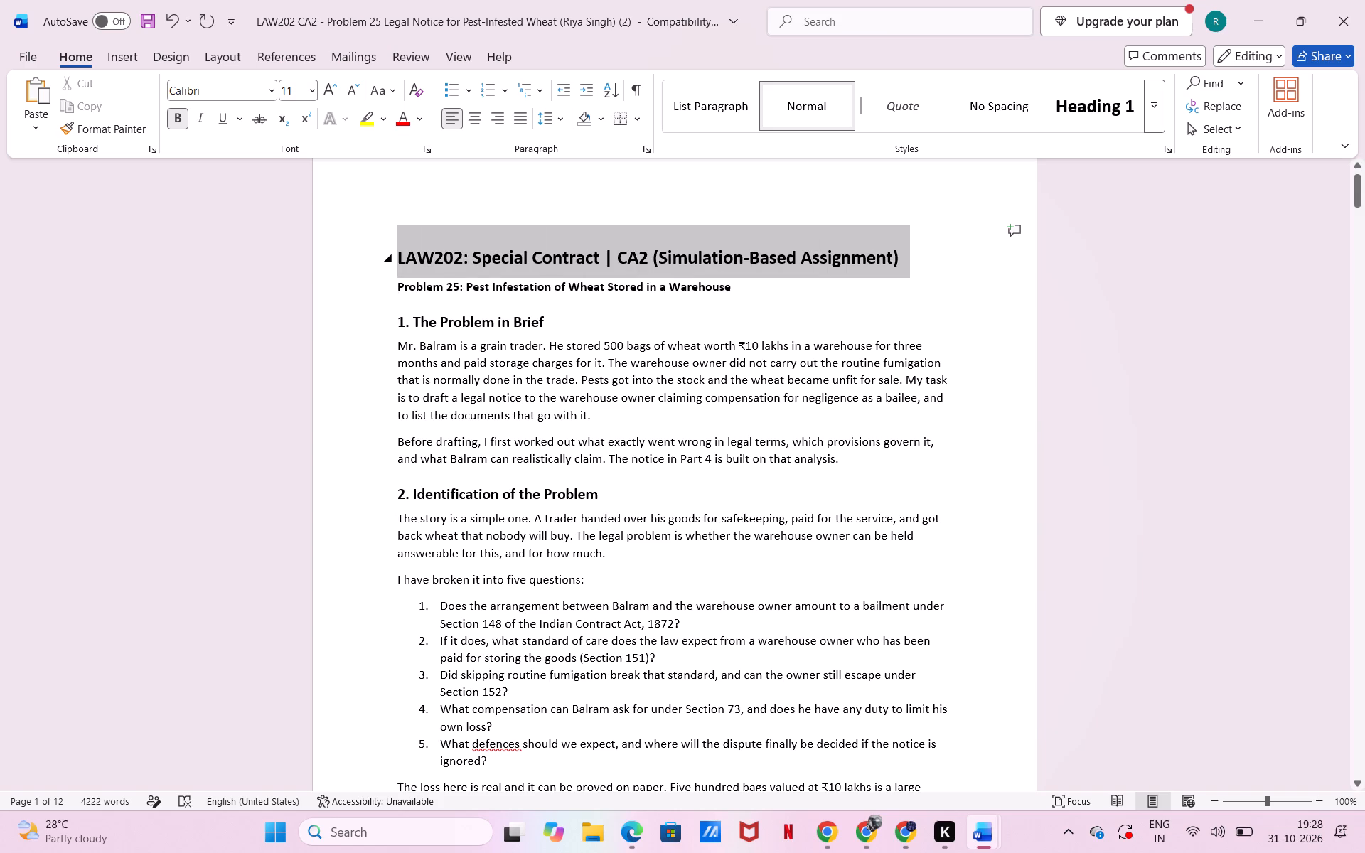
pyautogui.moveTo(417, 266); pyautogui.dragTo(408, 263)
pyautogui.press('BackSpace')
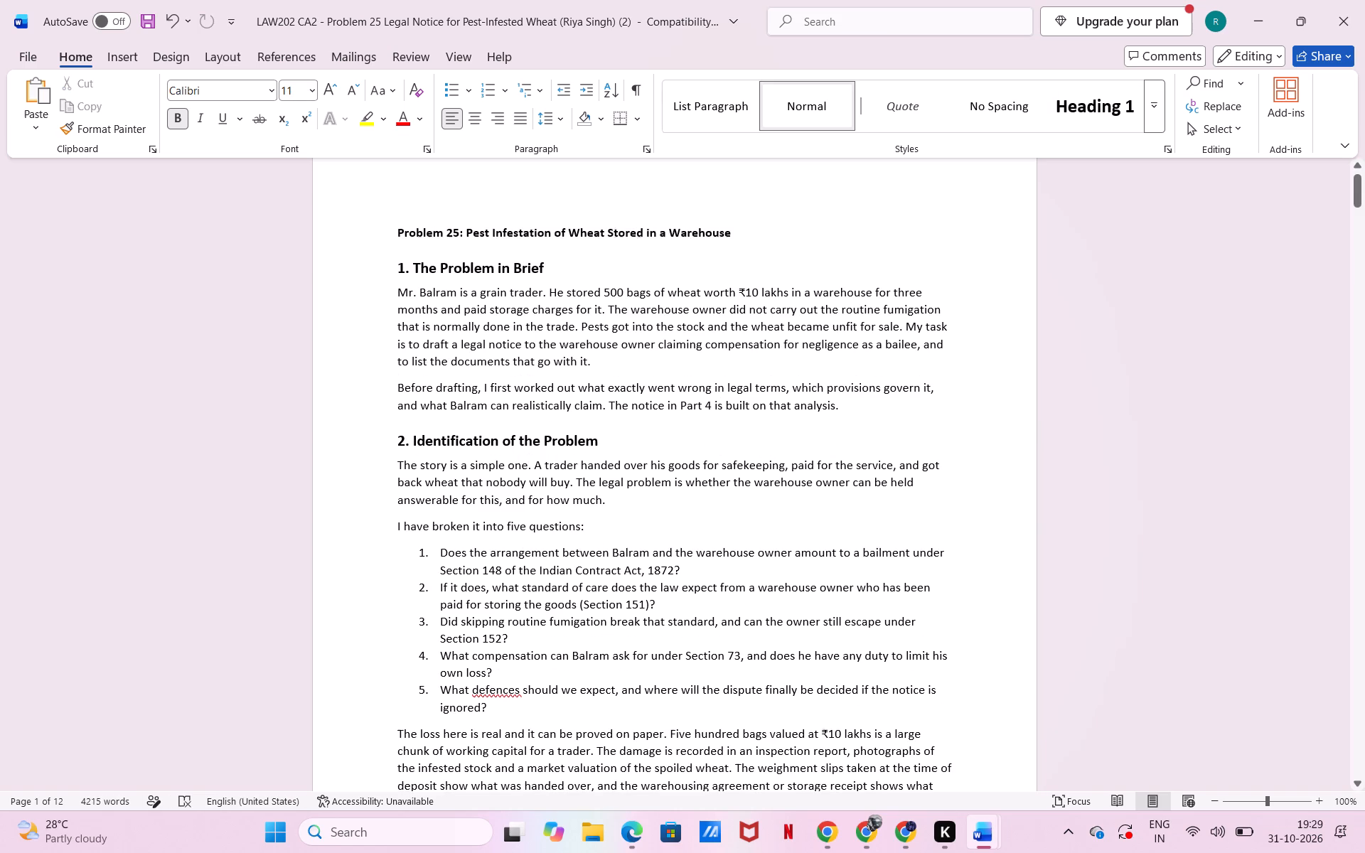
# Format the "Problem 25: Pest Infestation of Wheat Stored in a Warehouse" line as 16 pt Times New Roman.
pyautogui.moveTo(752, 233); pyautogui.dragTo(447, 235)
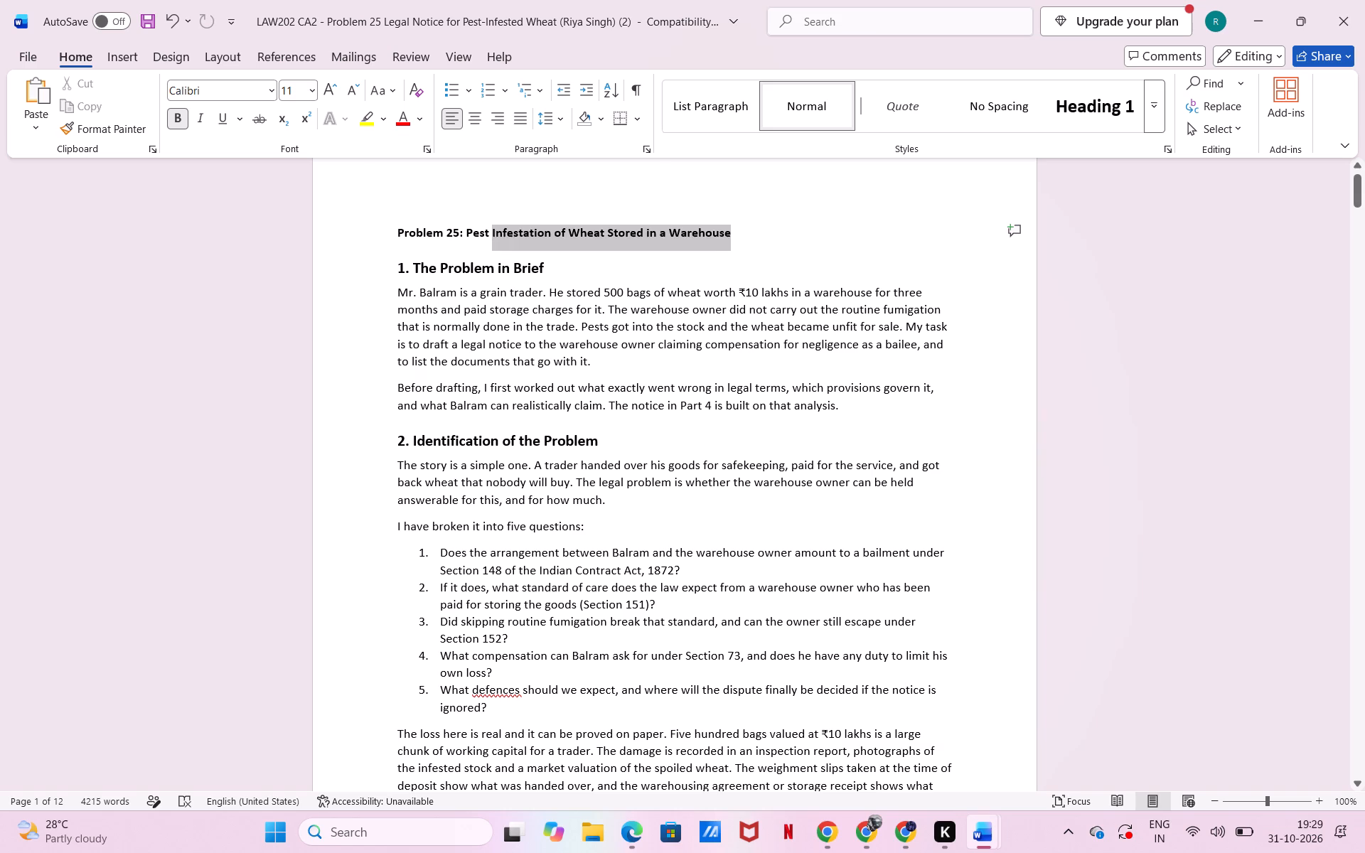
pyautogui.moveTo(447, 235); pyautogui.dragTo(363, 229)
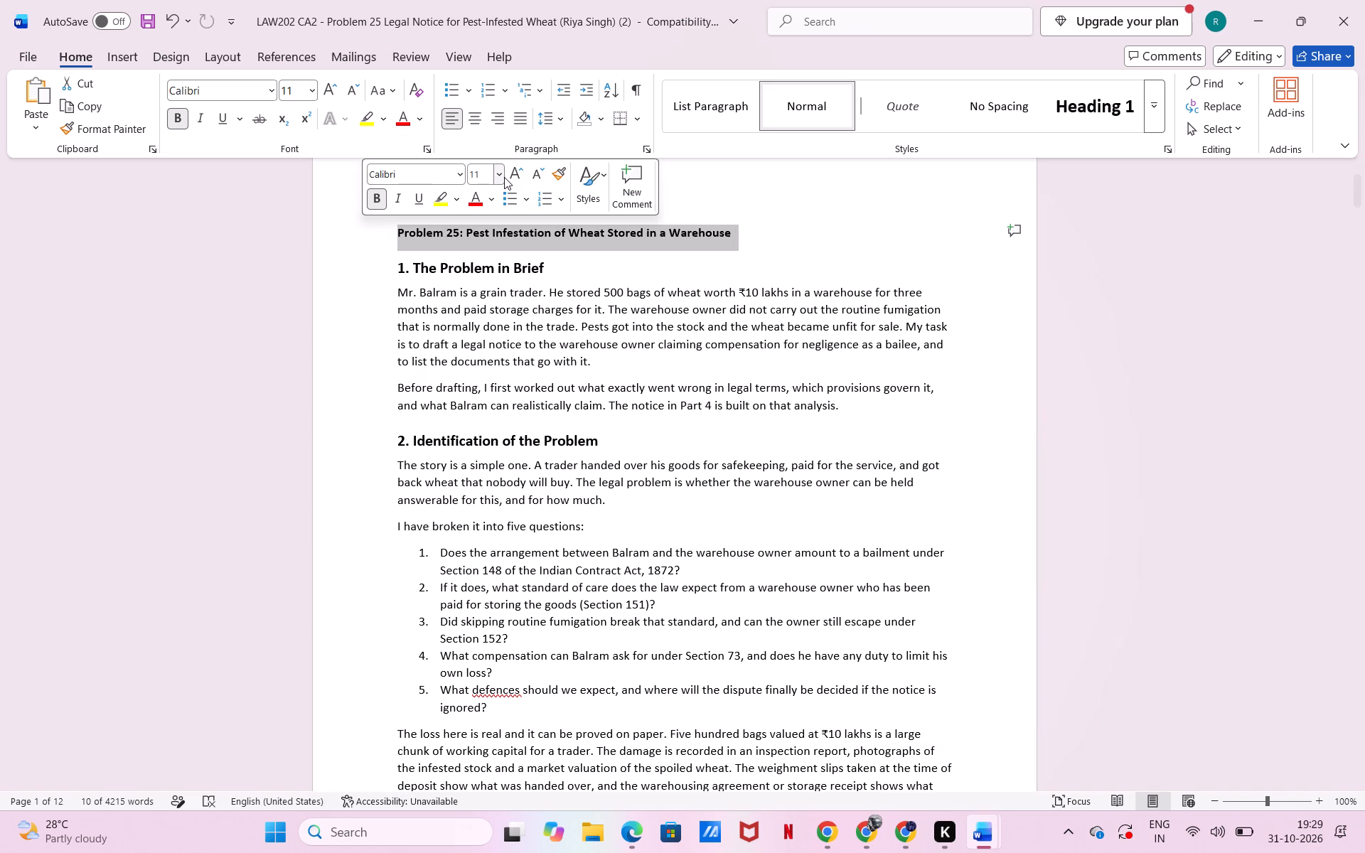
pyautogui.click(504, 176)
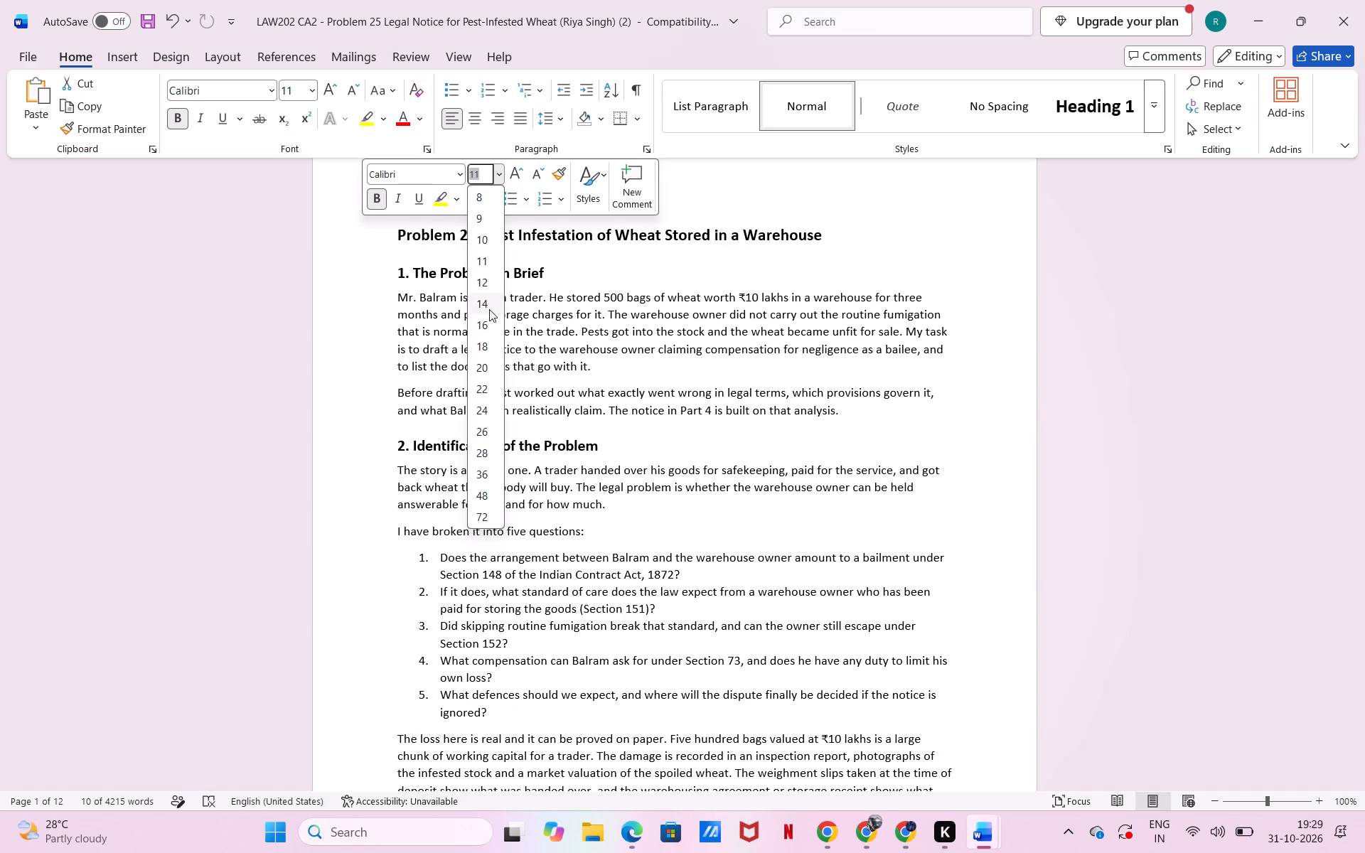
pyautogui.click(493, 325)
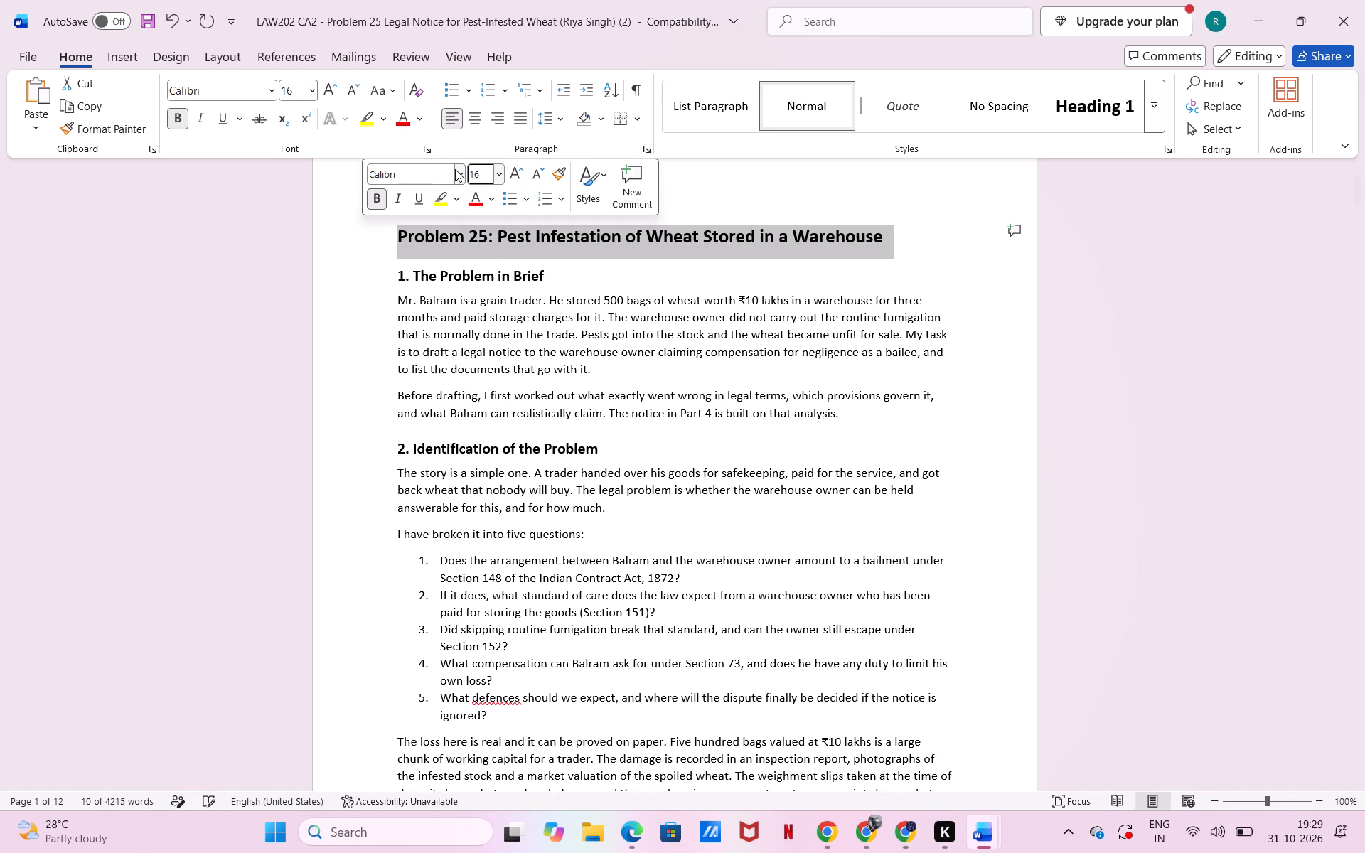
pyautogui.click(455, 170)
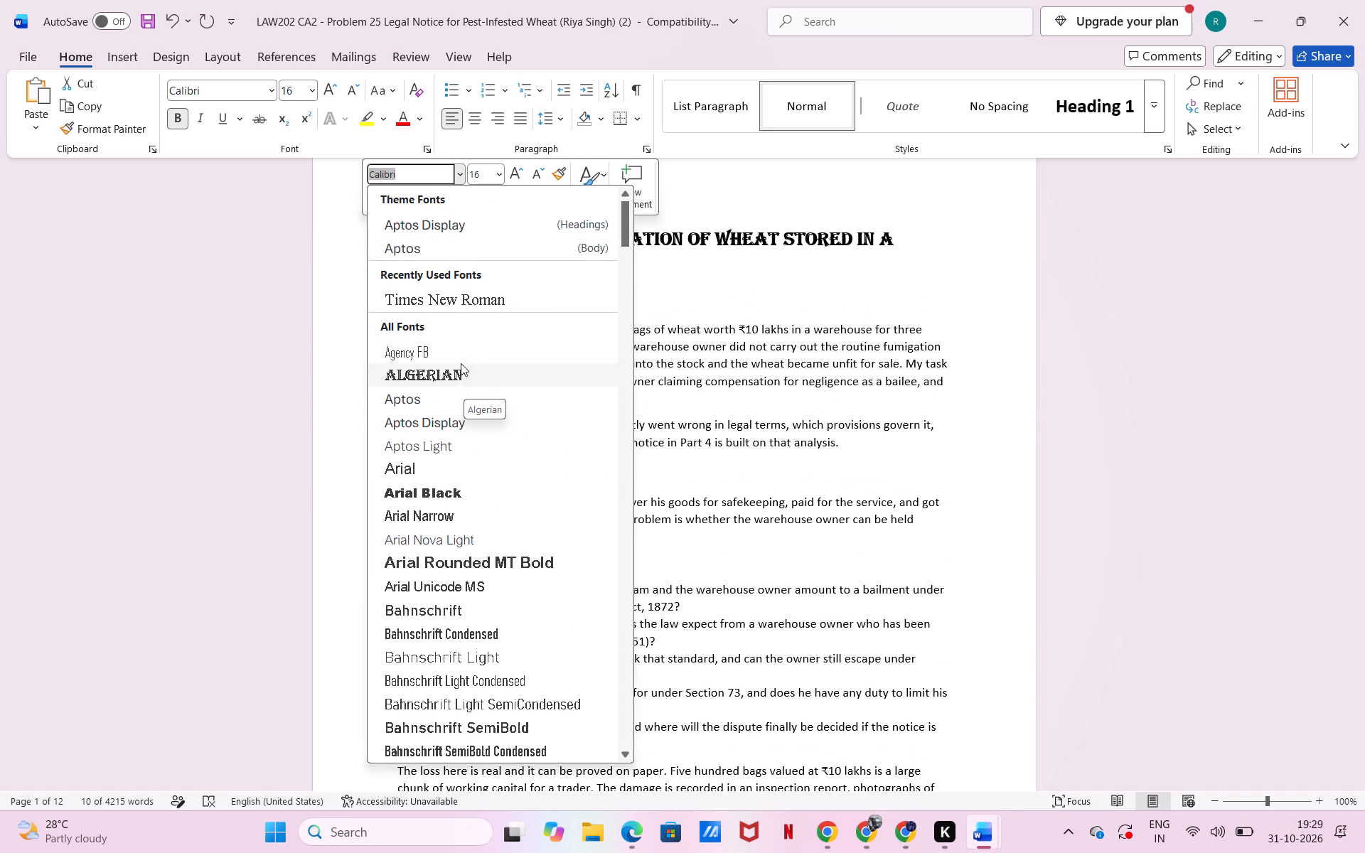
pyautogui.click(468, 298)
pyautogui.click(318, 269)
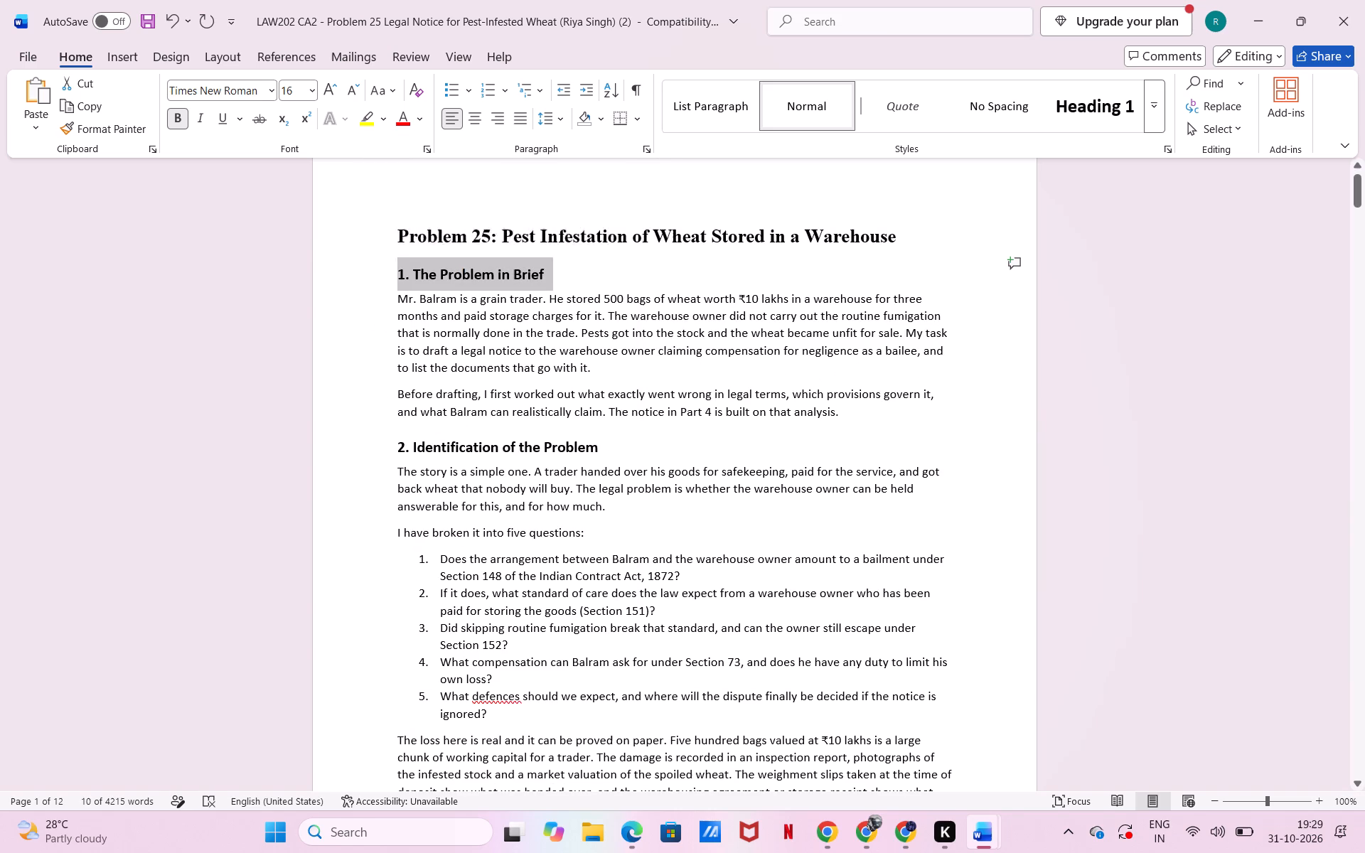
pyautogui.click(117, 392)
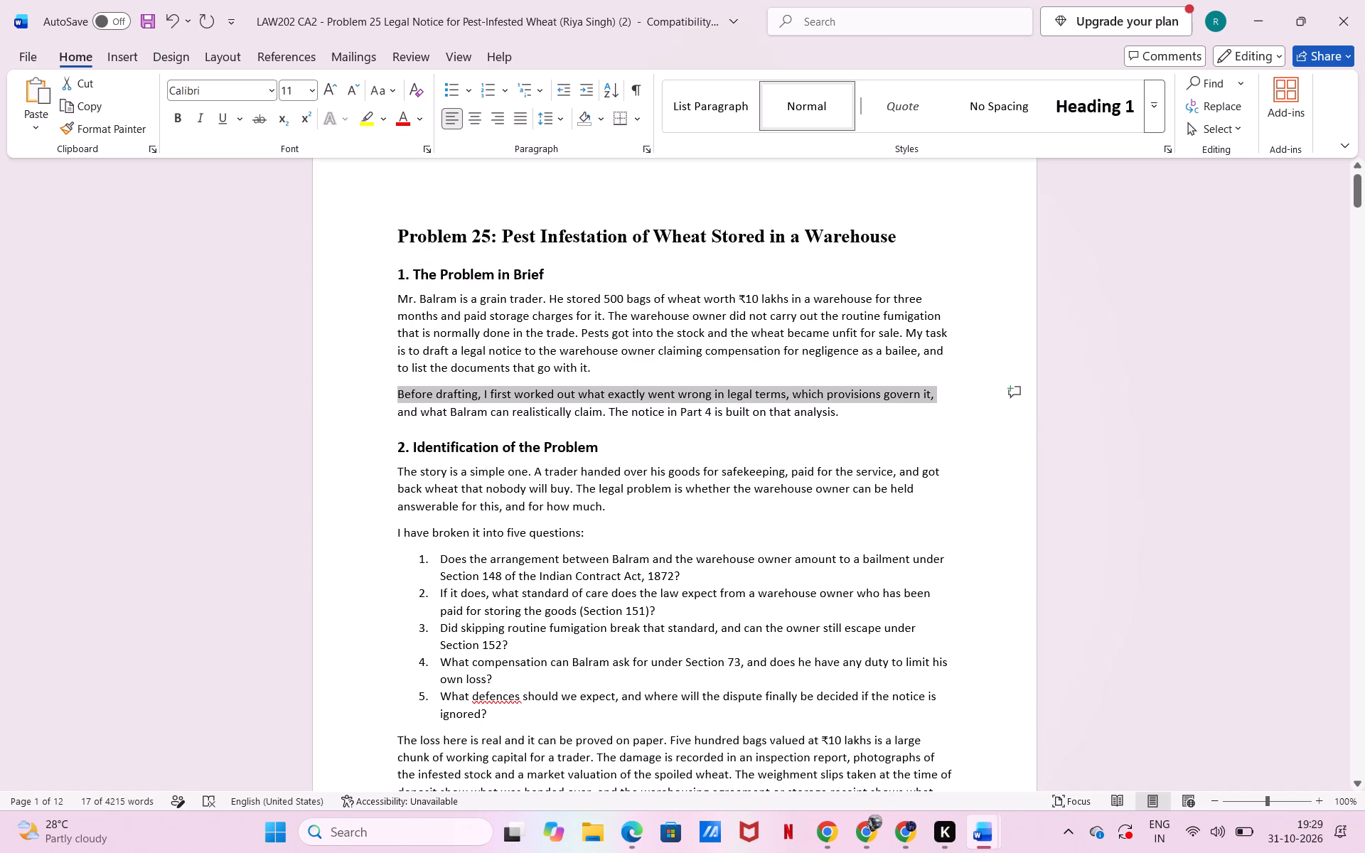
# Read through the document from The Problem in Brief and the Legal Analysis sections to the start of The Legal Notice.
pyautogui.scroll(-3, 818, 513)
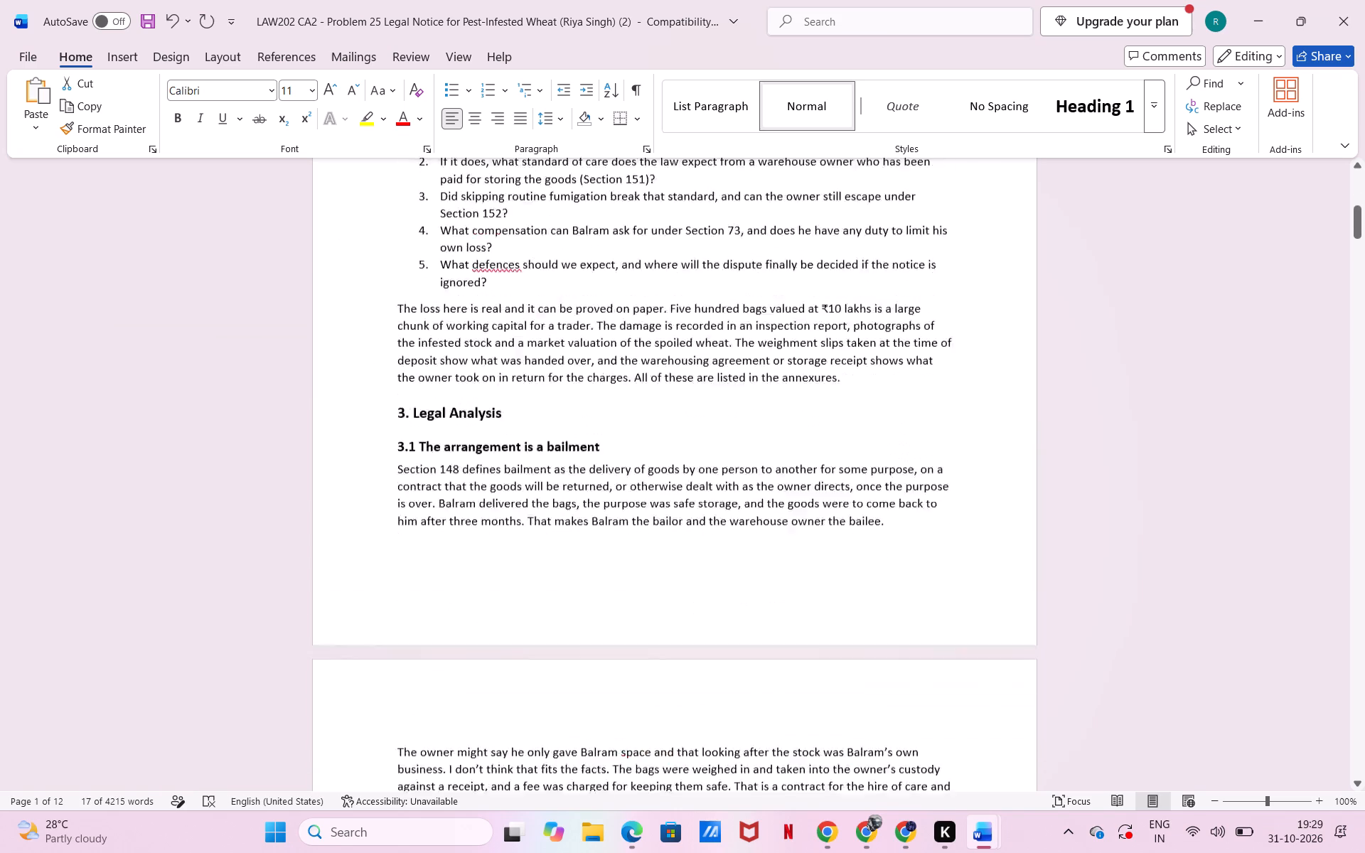
pyautogui.scroll(-3, 818, 513)
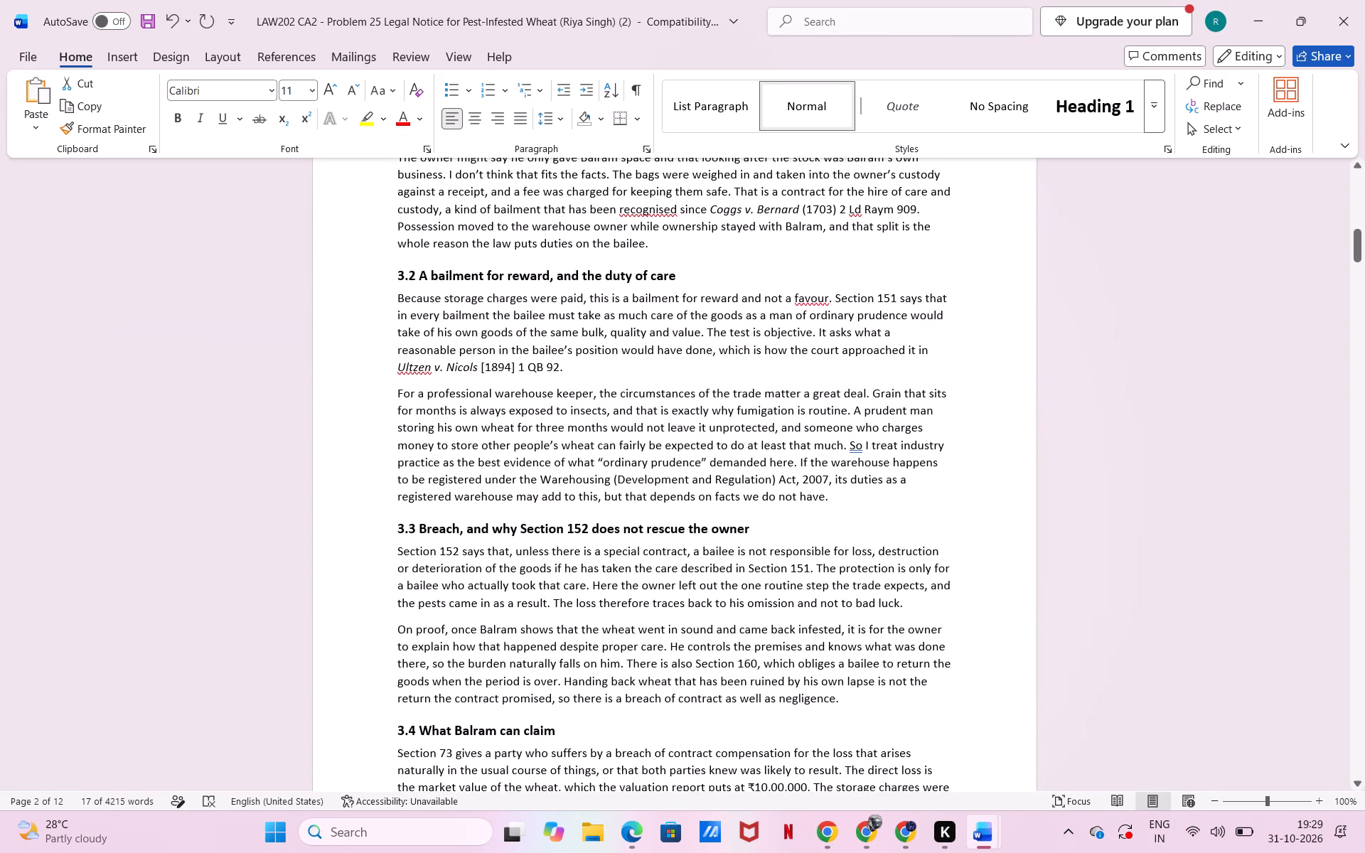
pyautogui.scroll(2, 818, 513)
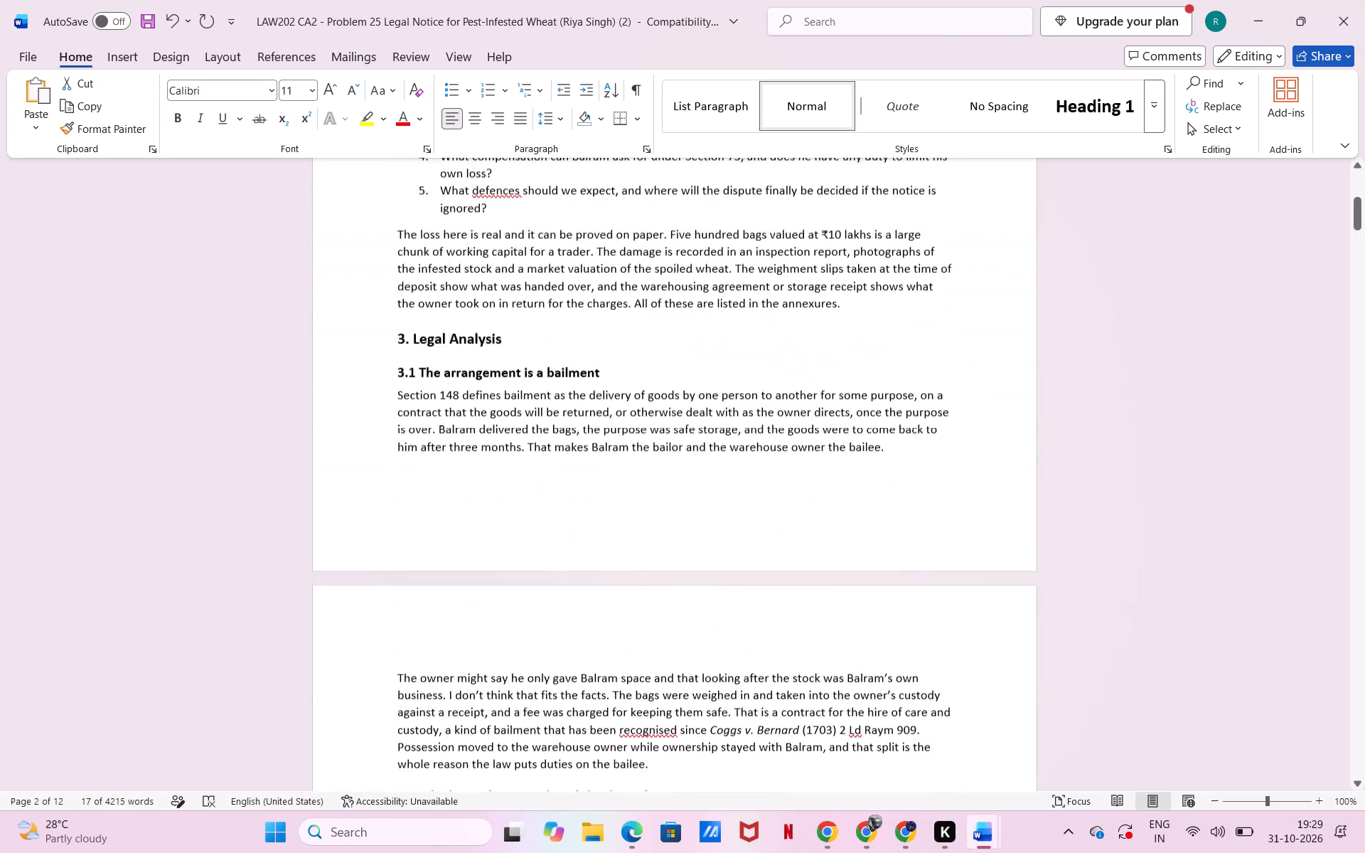
pyautogui.scroll(1, 818, 513)
pyautogui.scroll(-2, 818, 513)
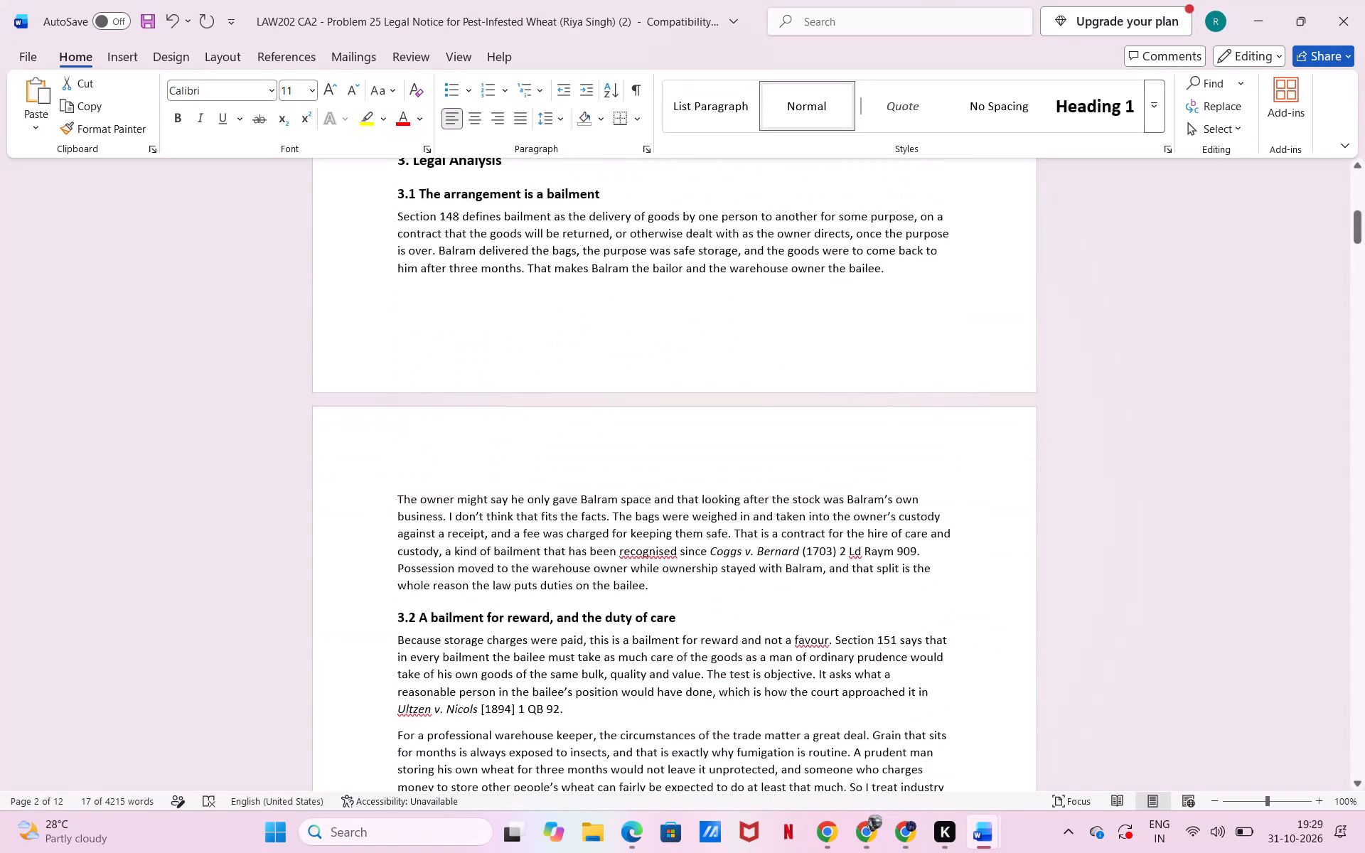
pyautogui.scroll(-1, 818, 513)
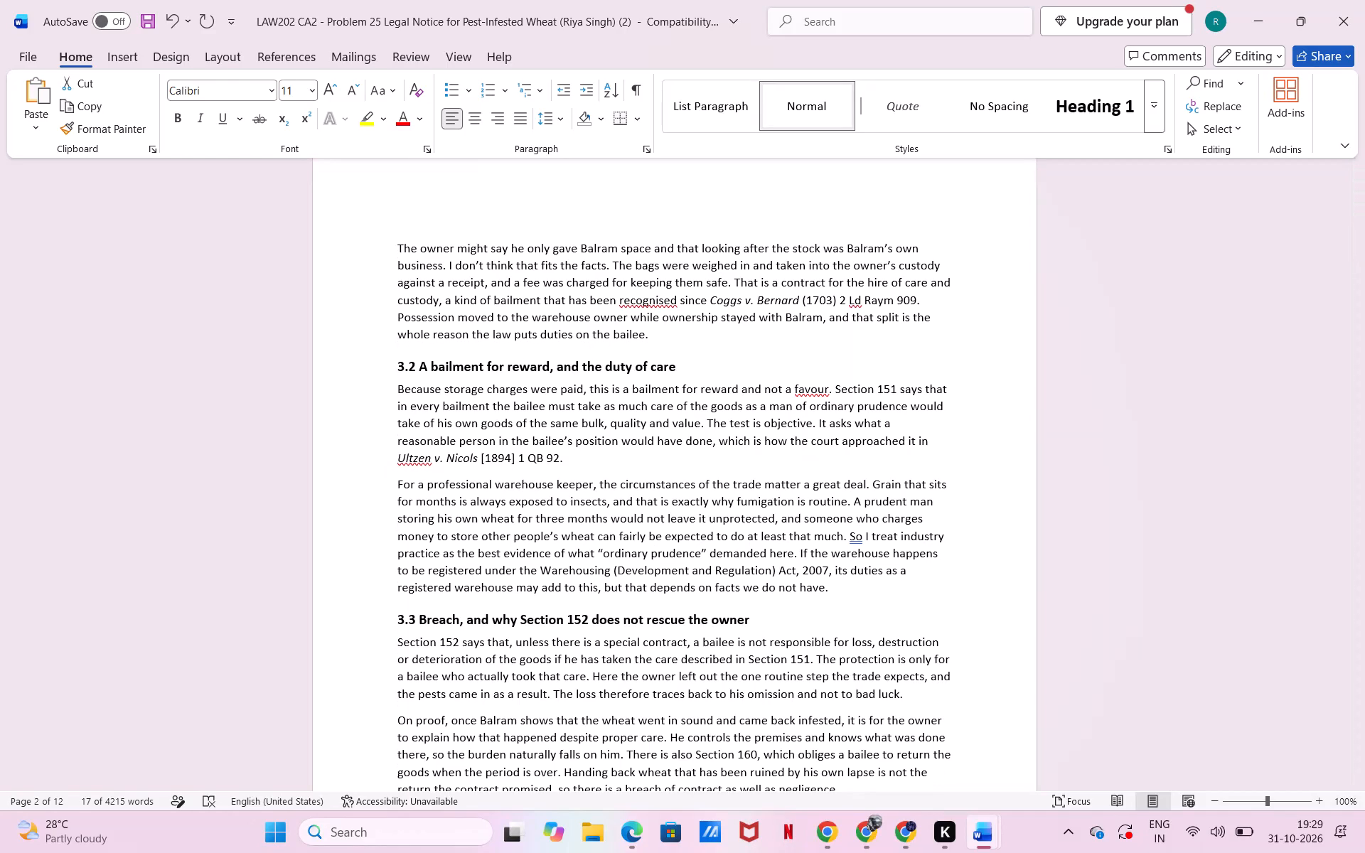
pyautogui.scroll(-1, 818, 513)
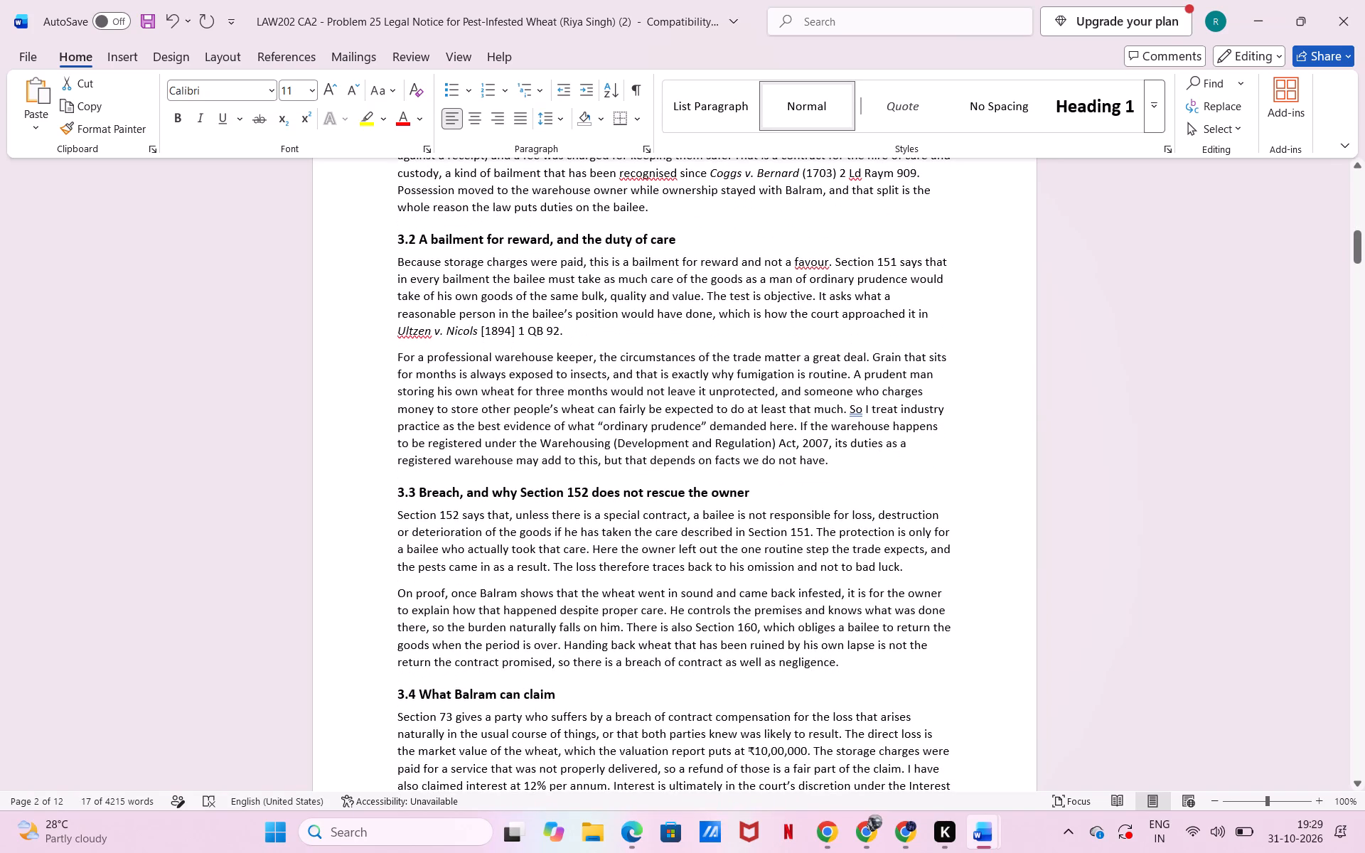
pyautogui.scroll(-2, 818, 513)
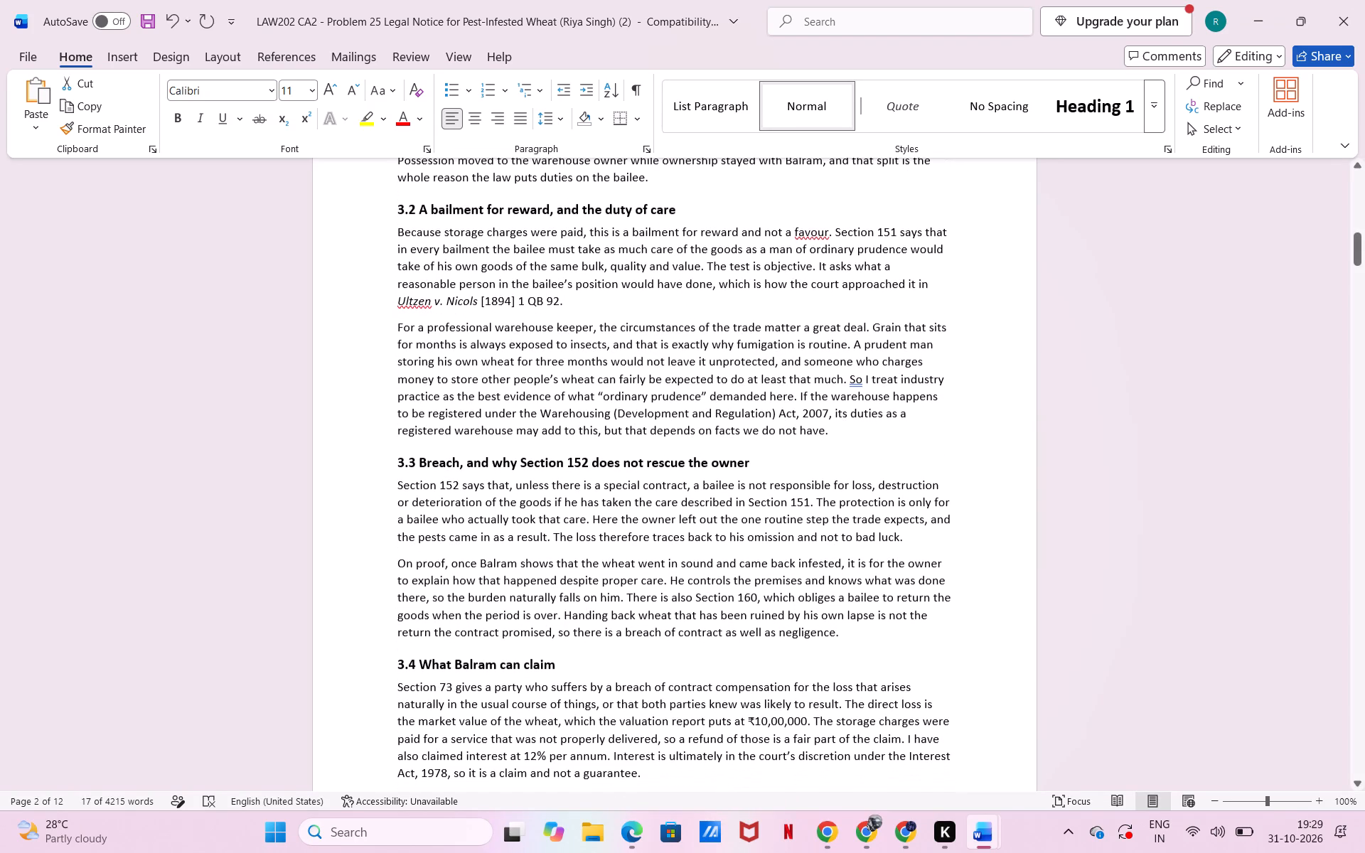
pyautogui.scroll(-1, 818, 513)
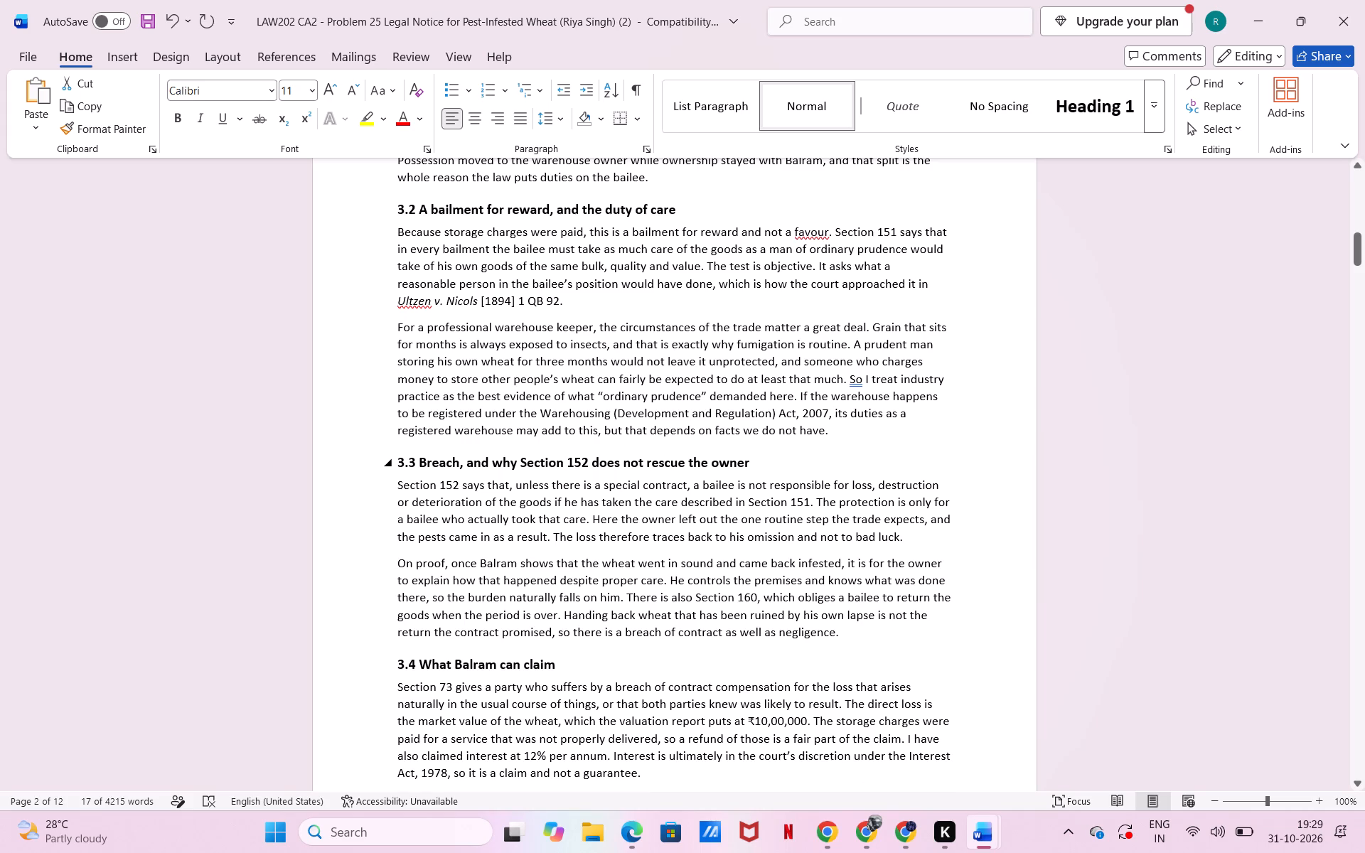
pyautogui.scroll(-2, 607, 426)
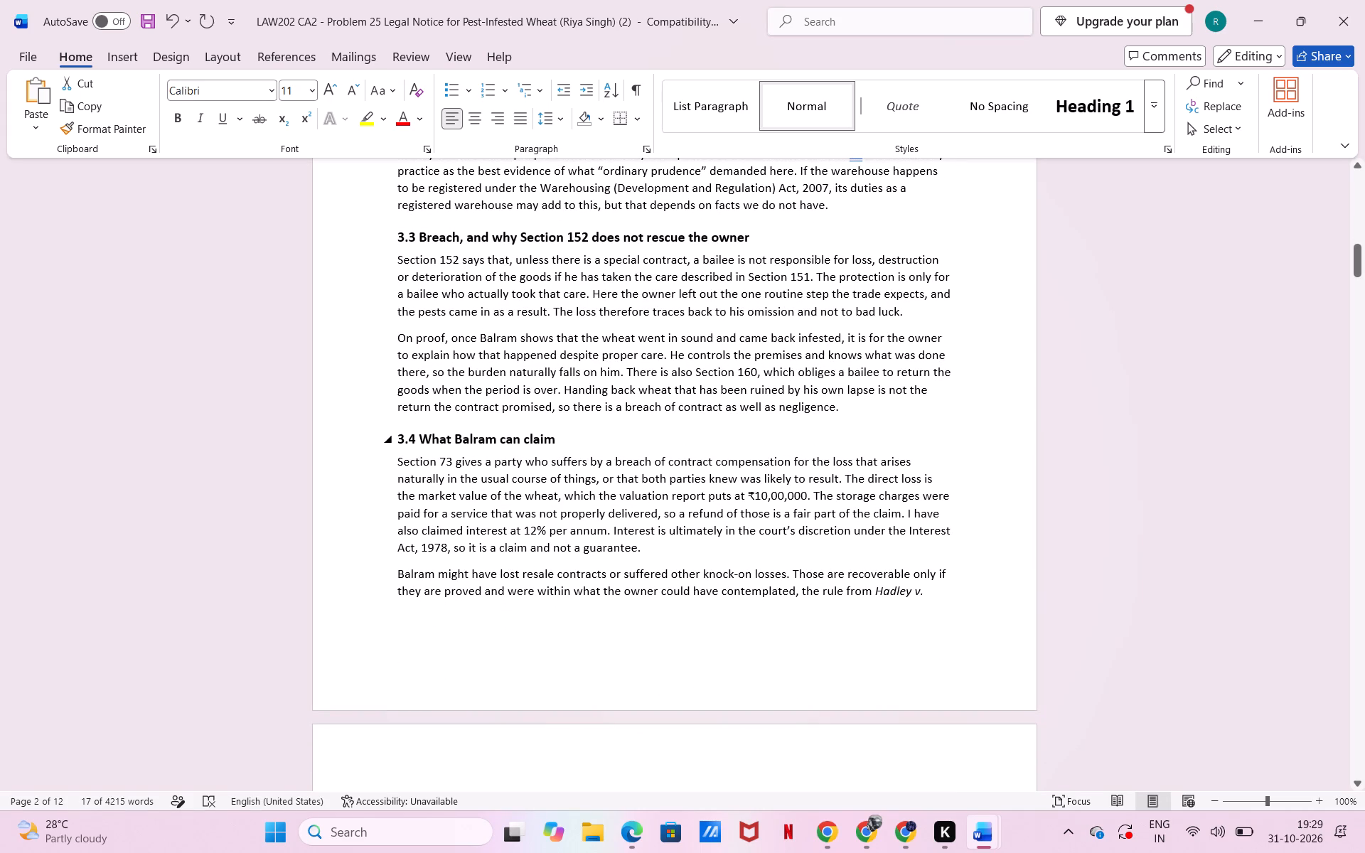
pyautogui.scroll(-6, 664, 611)
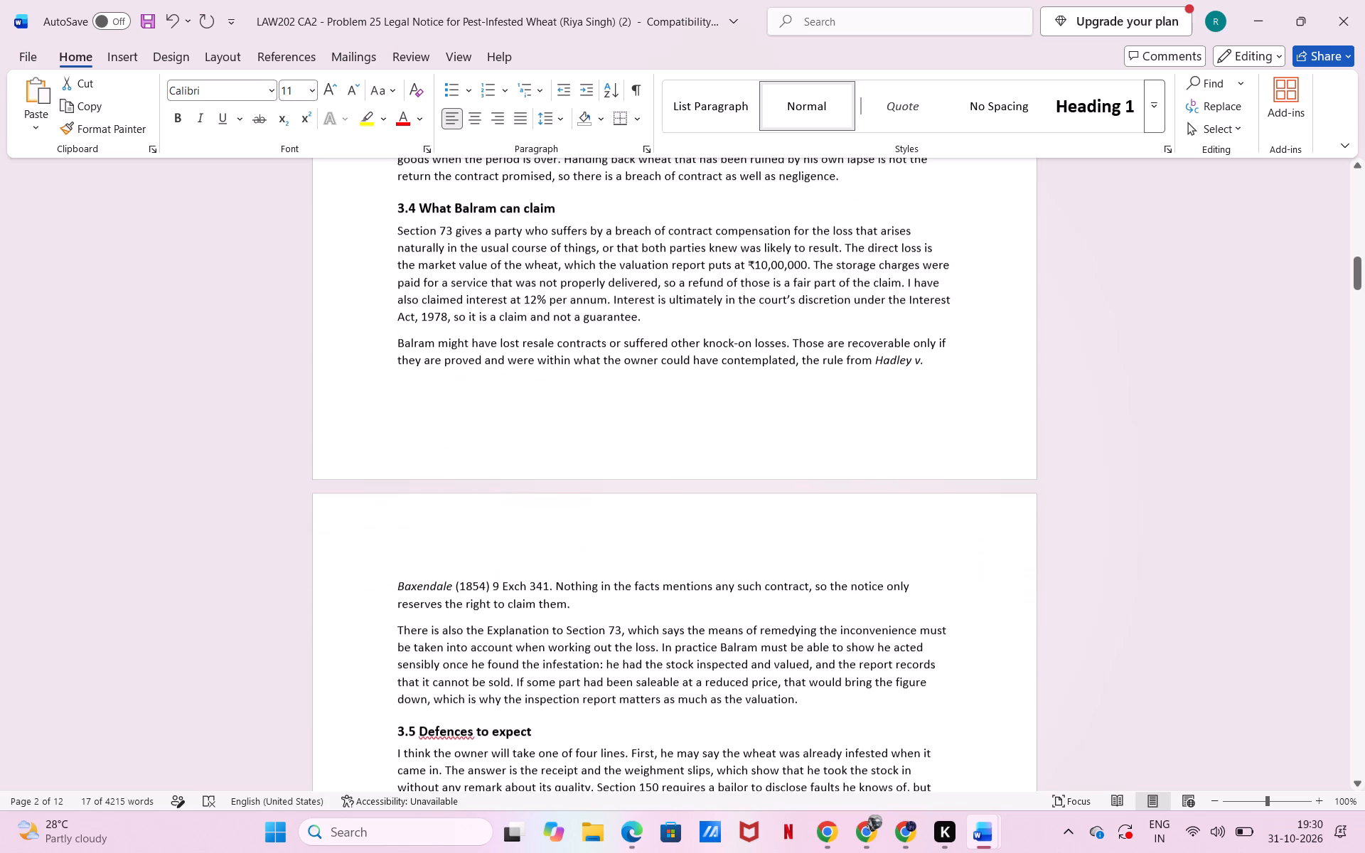
pyautogui.scroll(1, 664, 611)
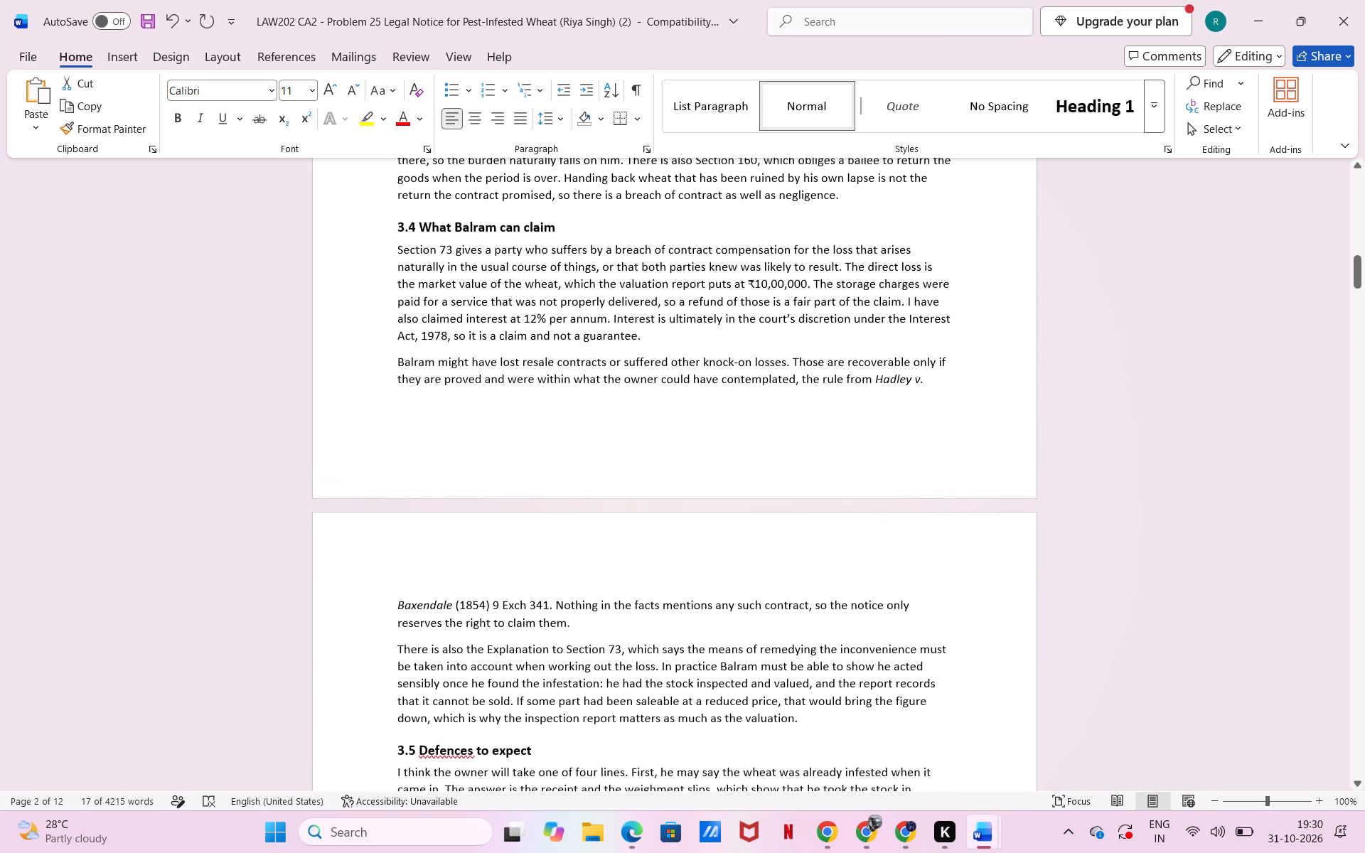
pyautogui.scroll(-2, 664, 611)
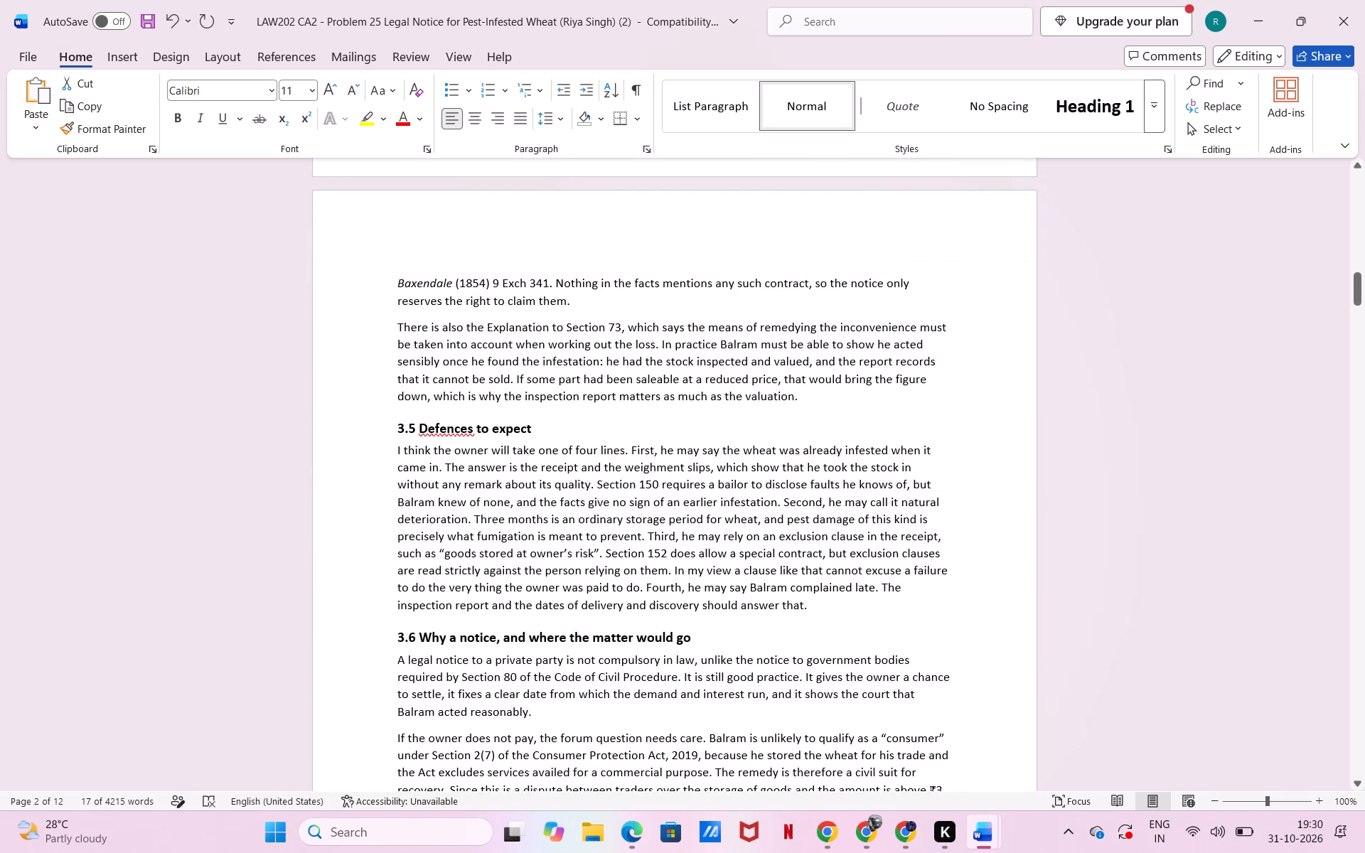
pyautogui.scroll(-1, 664, 611)
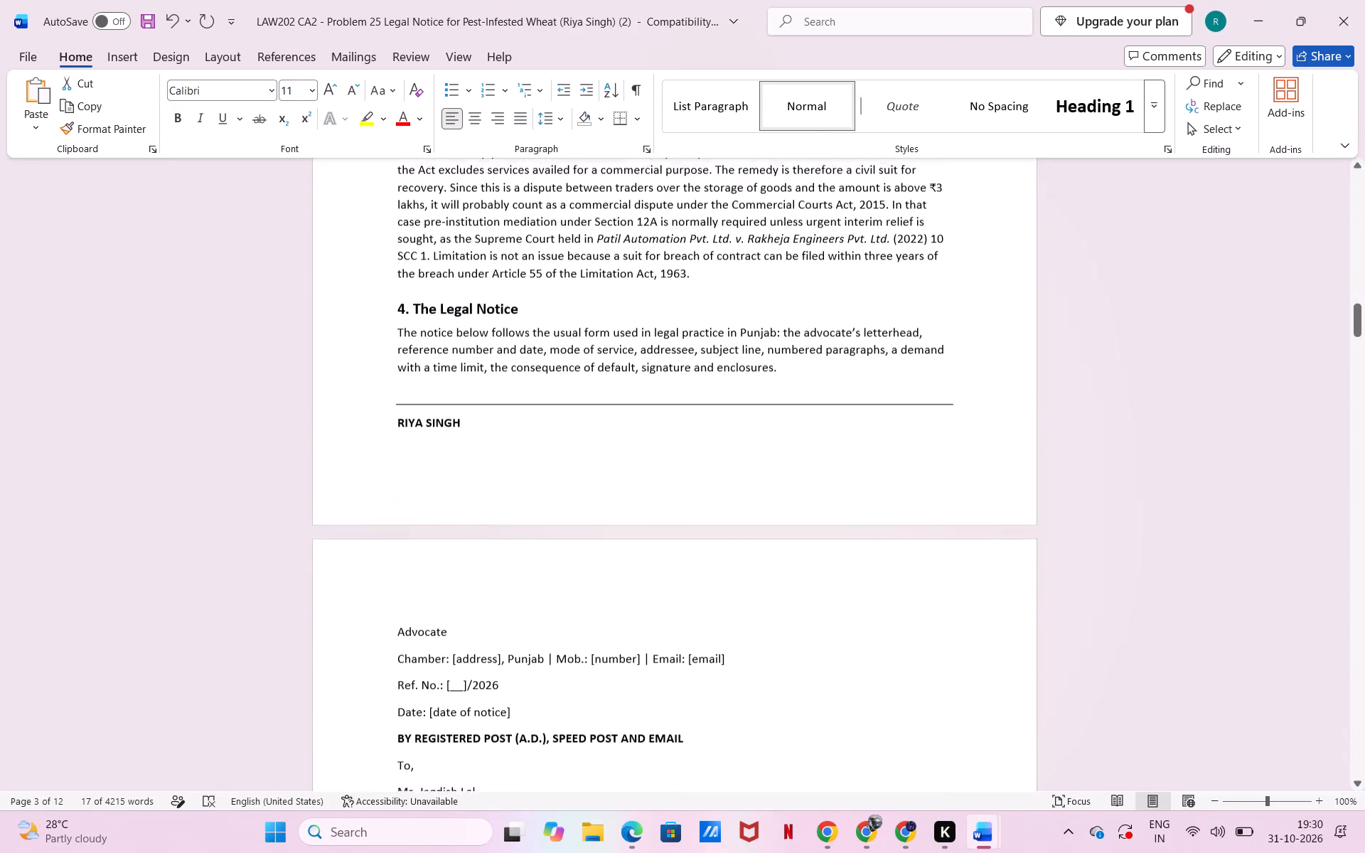
# Go back through the Legal Analysis to the first page and review its text from The Problem in Brief to section 3.1.
pyautogui.scroll(5, 664, 611)
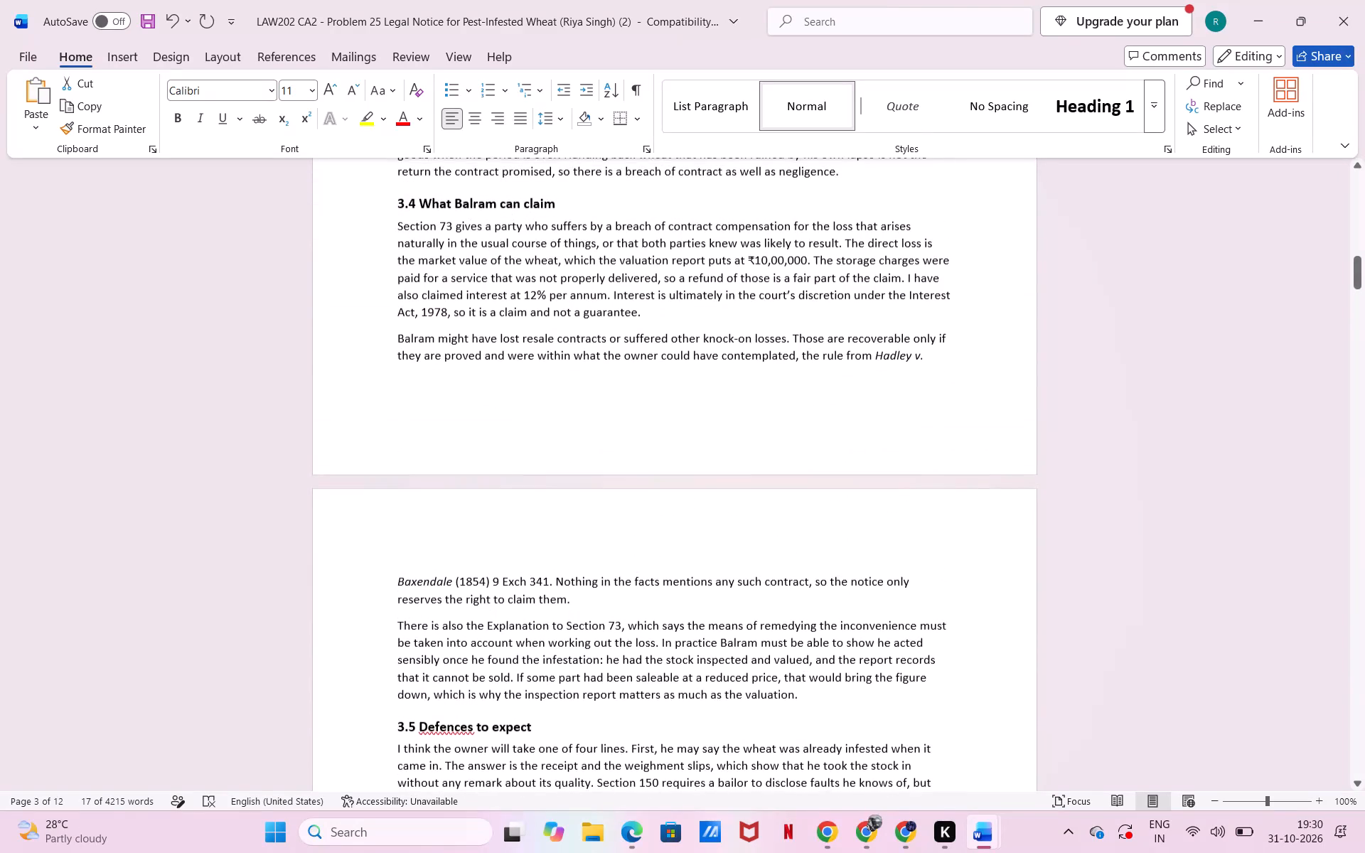
pyautogui.scroll(6, 664, 611)
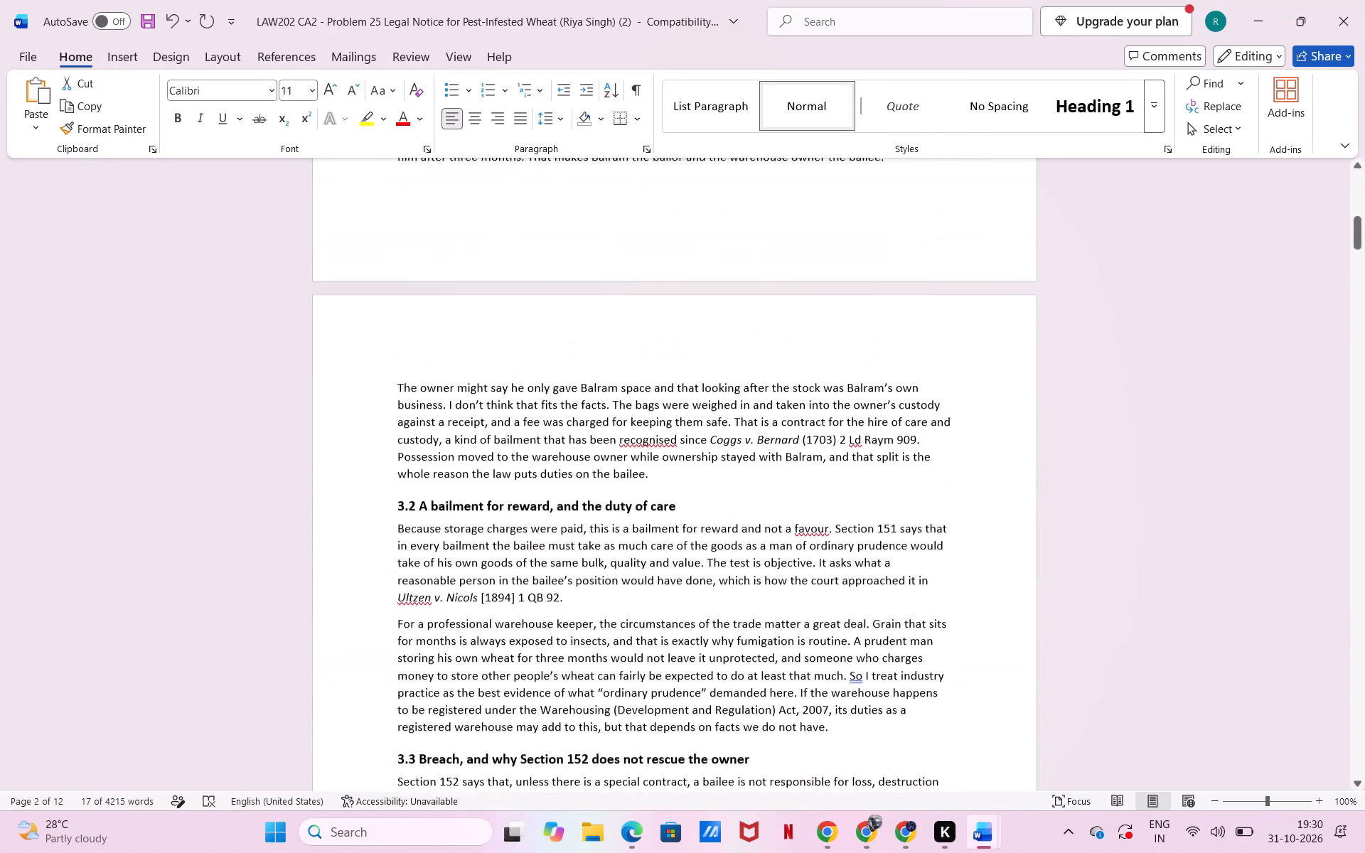
pyautogui.scroll(1, 664, 611)
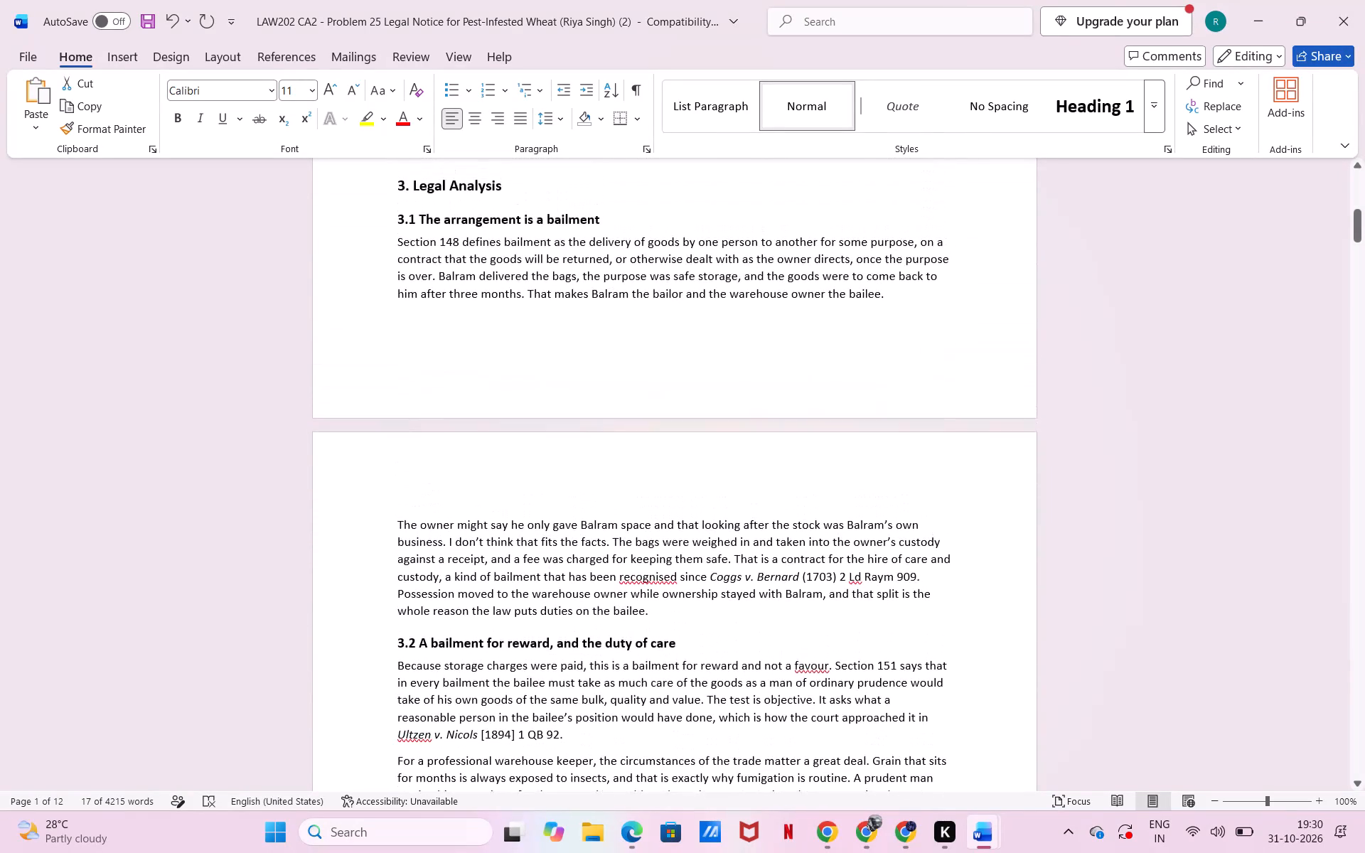
pyautogui.scroll(5, 664, 611)
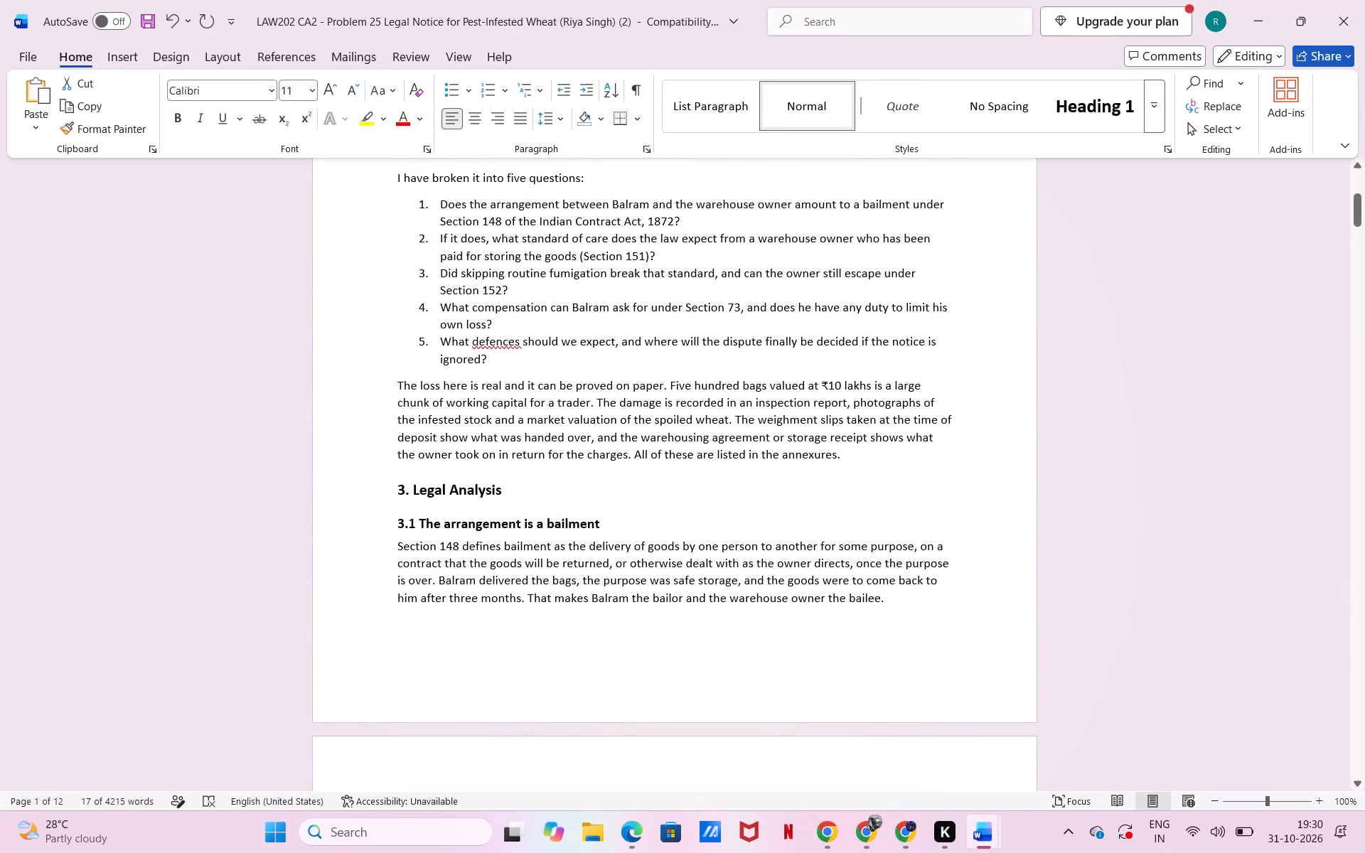
pyautogui.scroll(2, 664, 611)
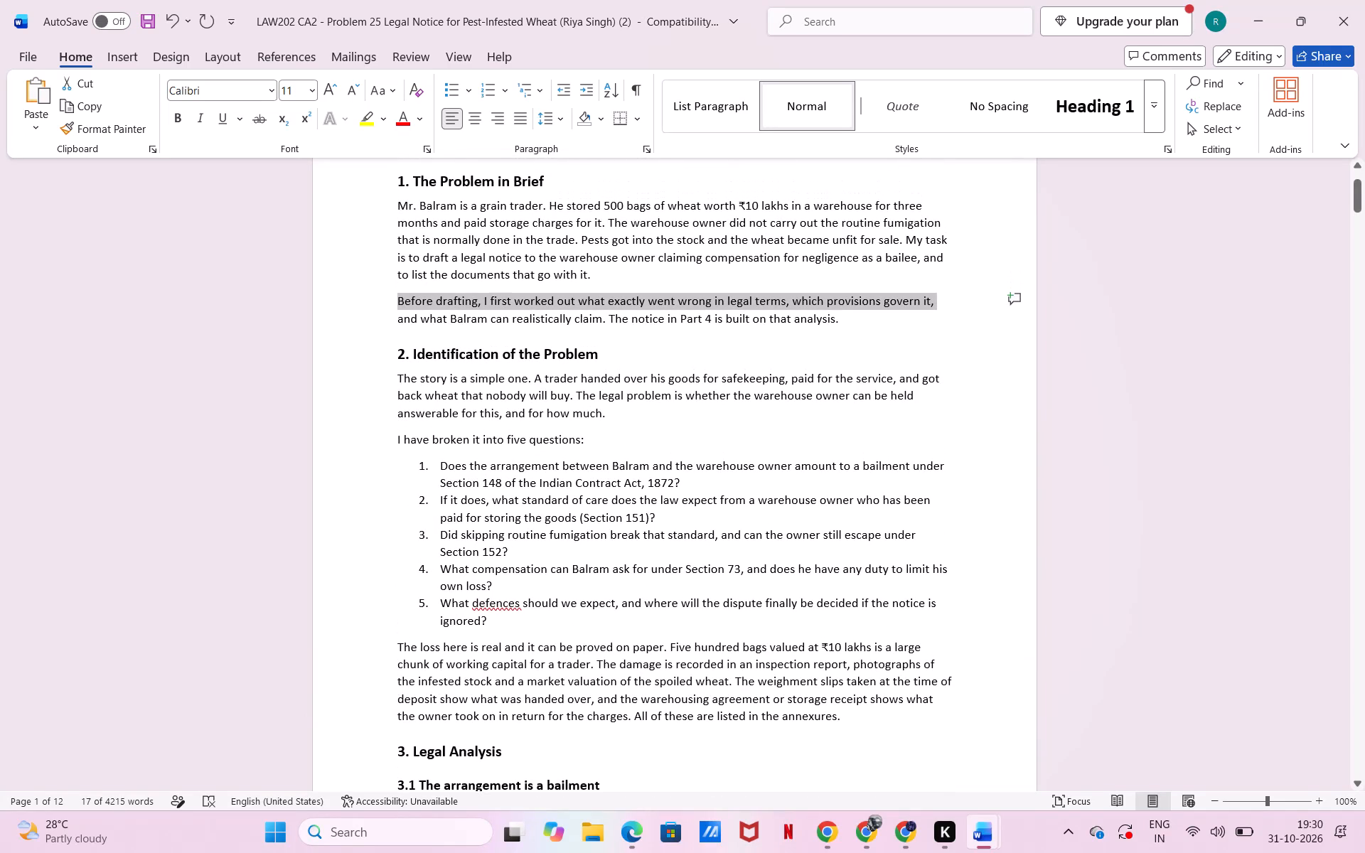
pyautogui.scroll(3, 664, 611)
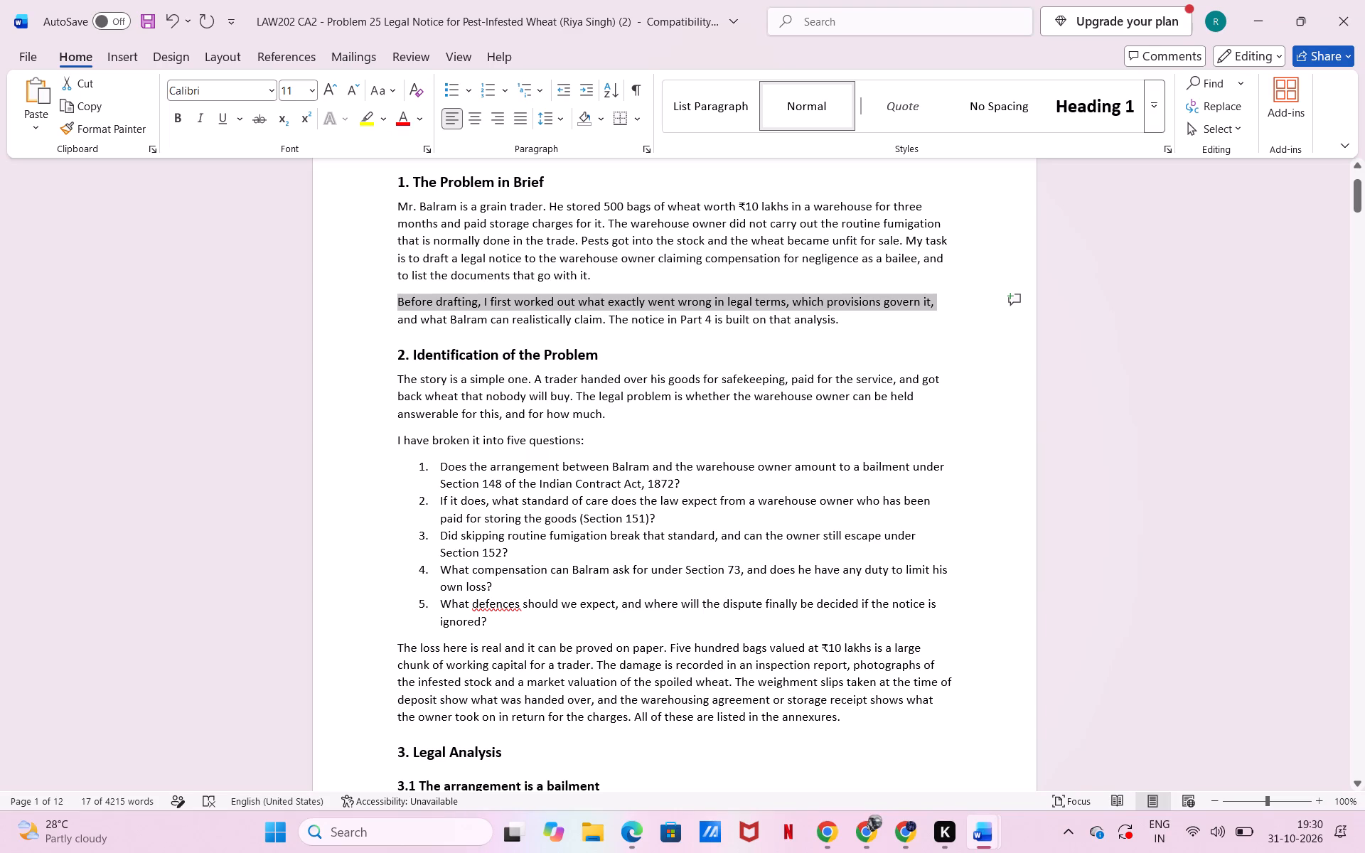
pyautogui.click(993, 473)
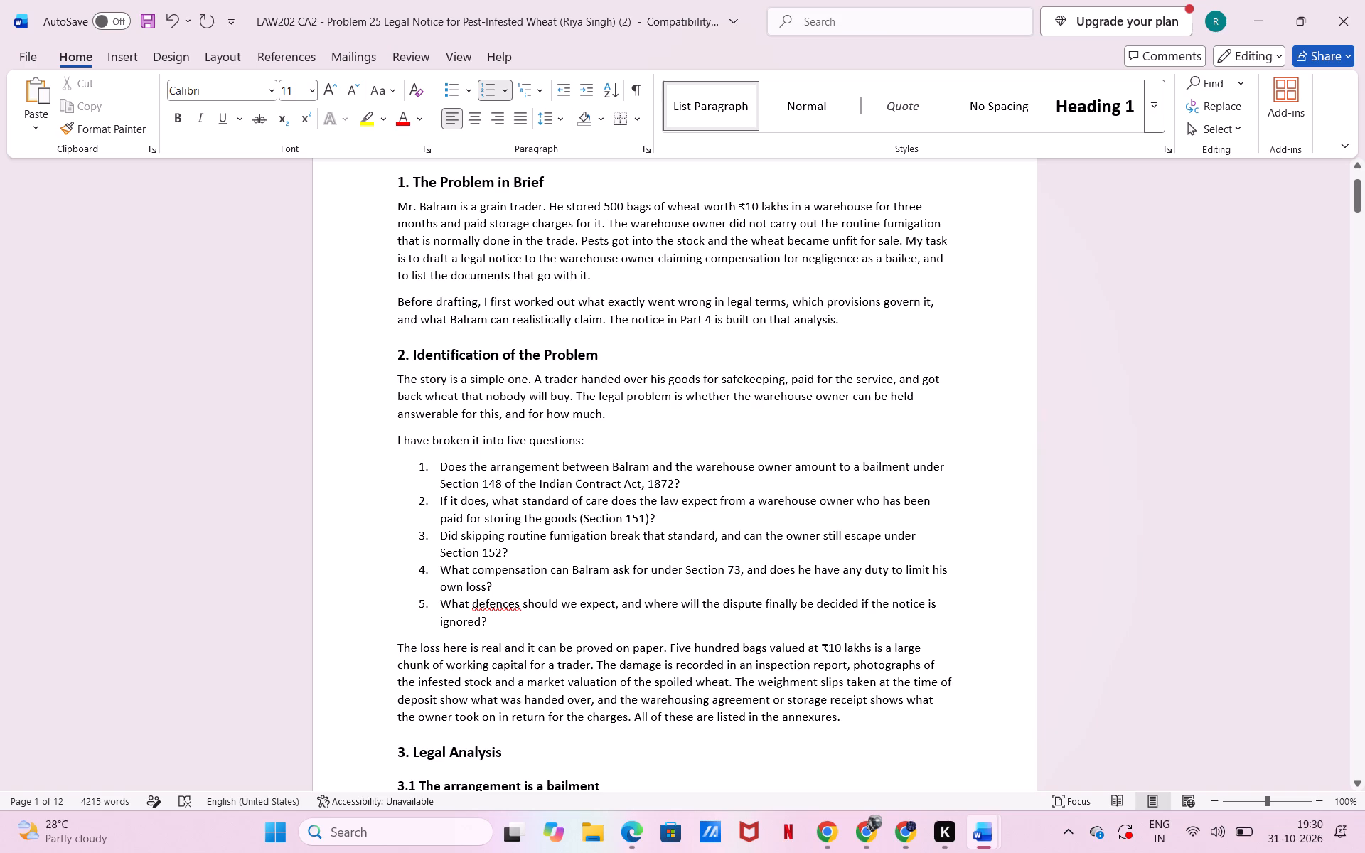
pyautogui.scroll(-1, 559, 534)
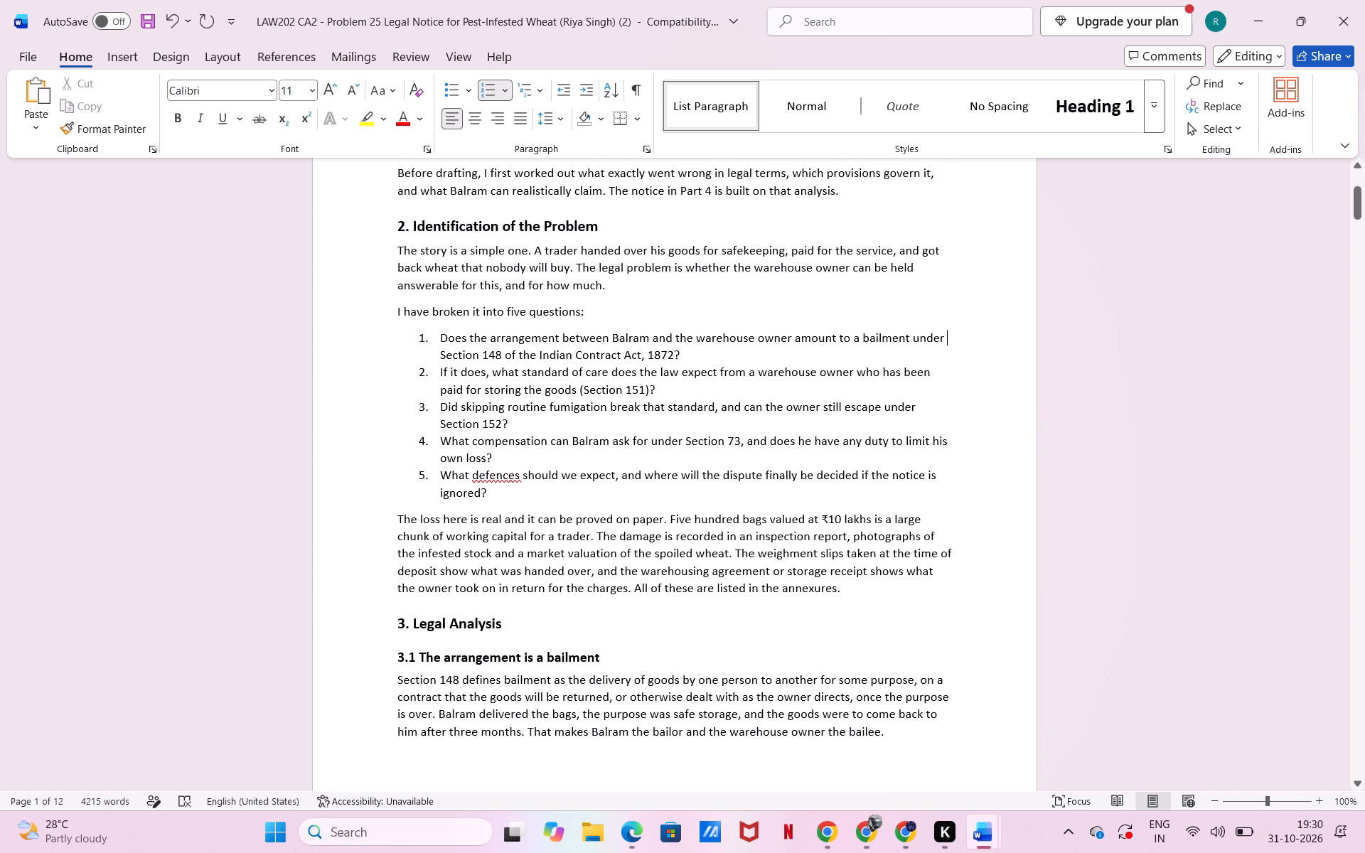
pyautogui.scroll(-3, 559, 534)
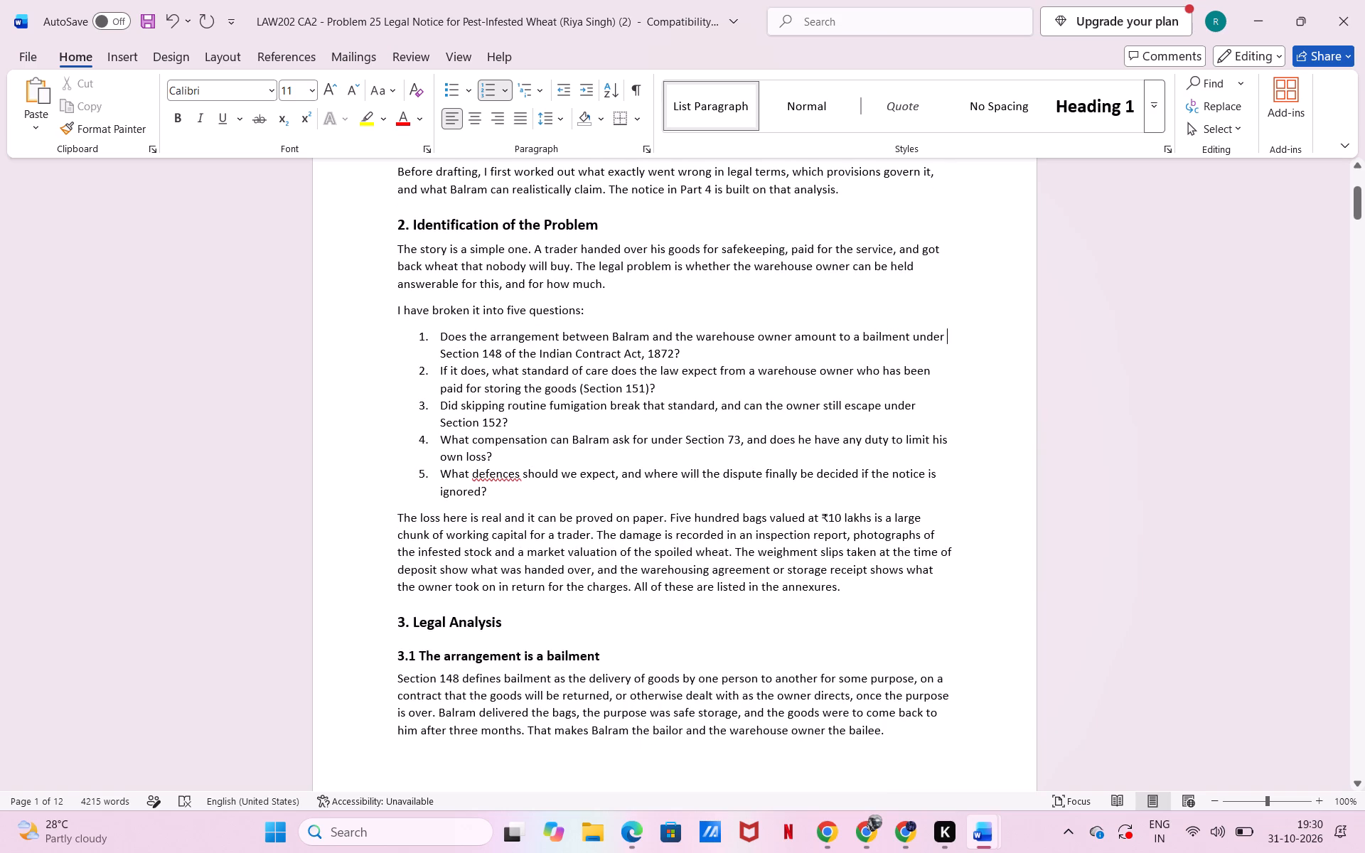
pyautogui.scroll(-1, 559, 534)
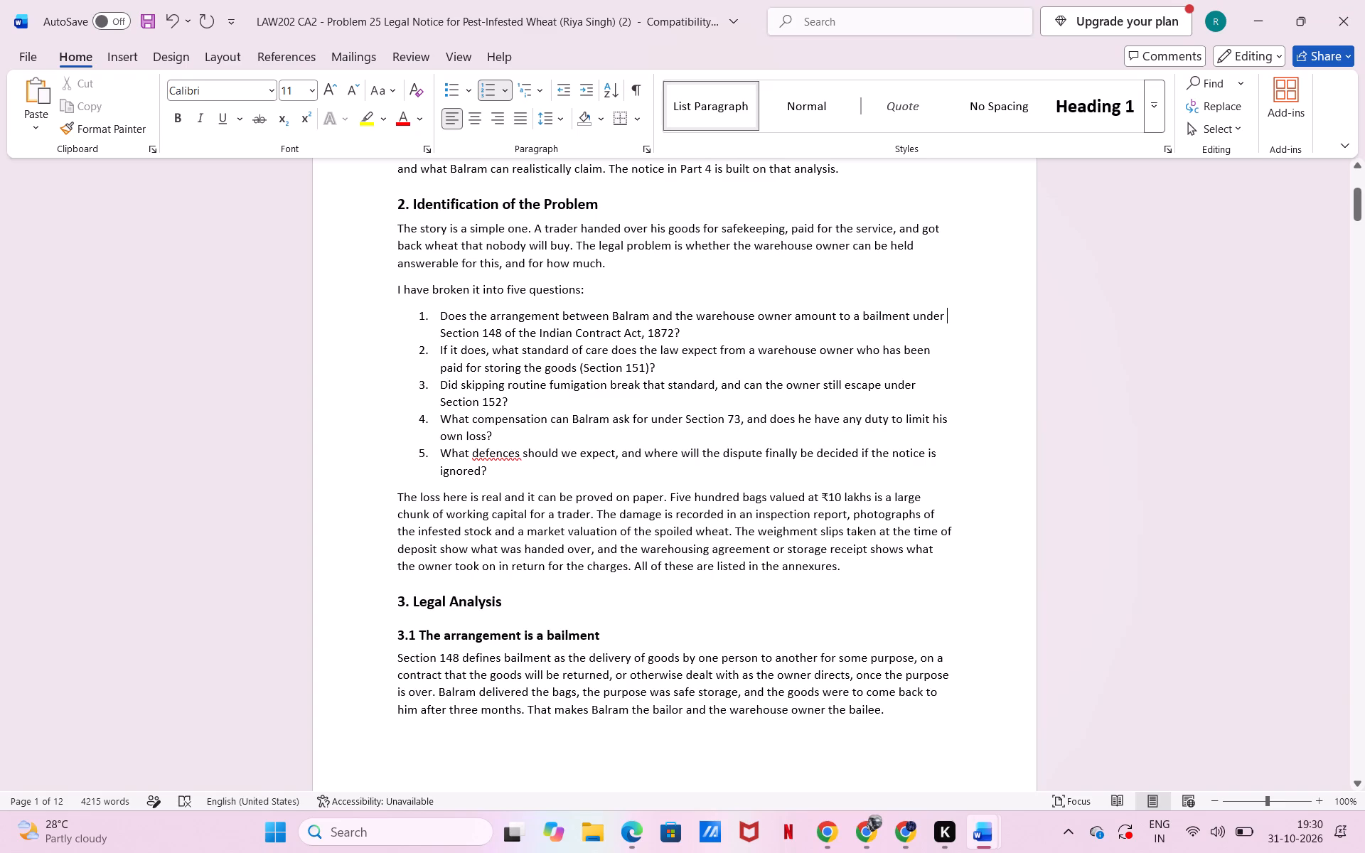
# Read through the Legal Analysis from section 3.1 to 3.6 and the opening of The Legal Notice section.
pyautogui.scroll(-2, 559, 534)
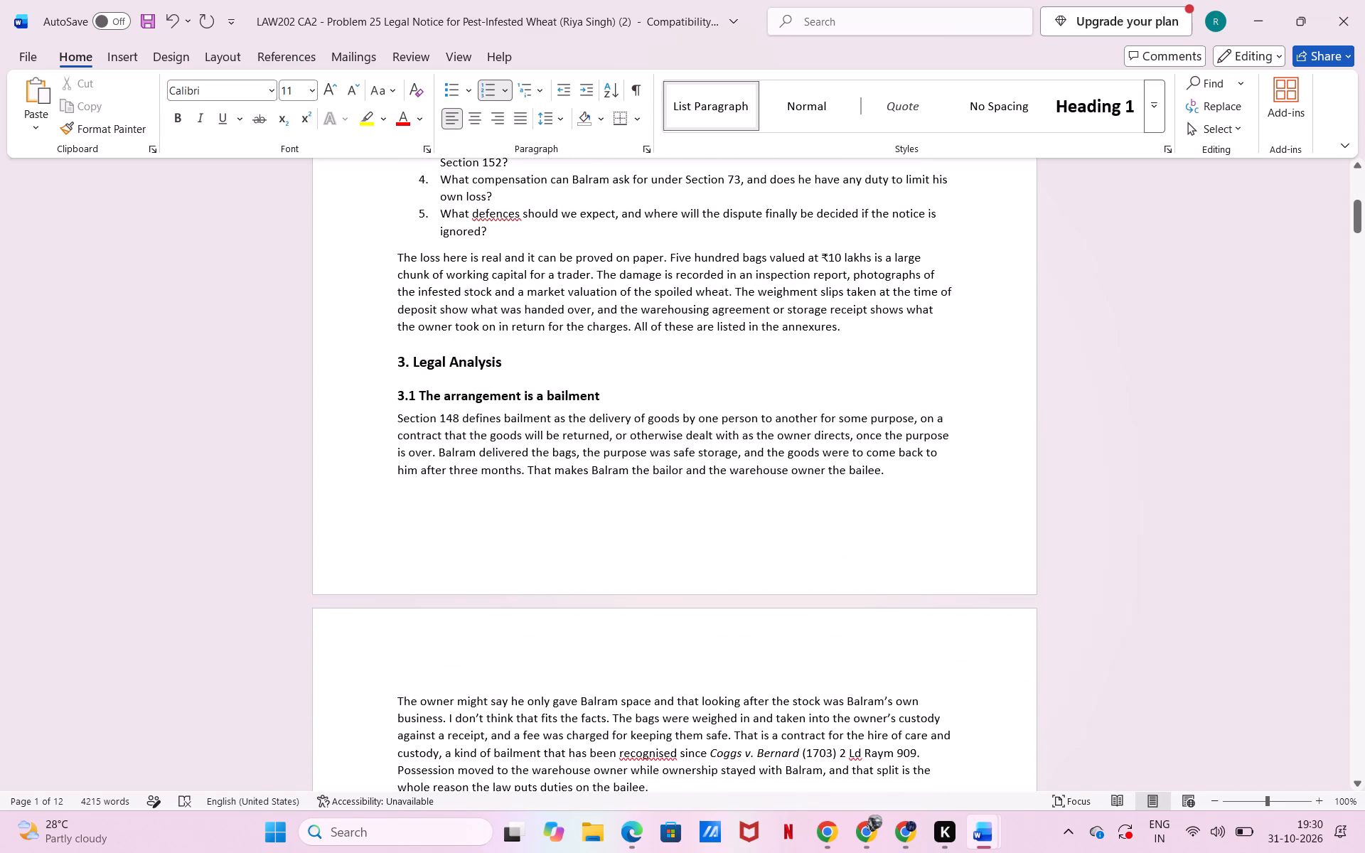
pyautogui.scroll(-3, 559, 534)
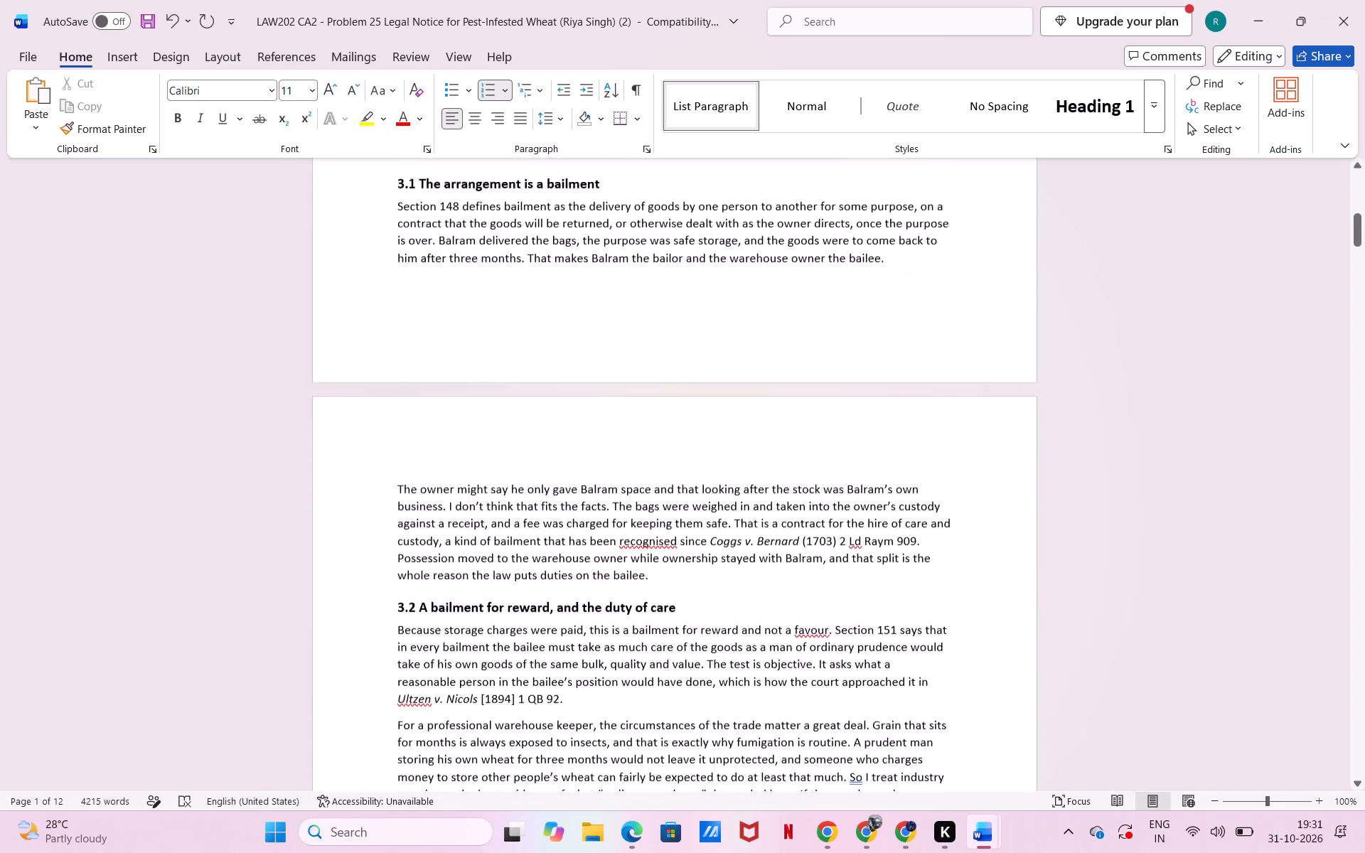
pyautogui.scroll(-2, 559, 534)
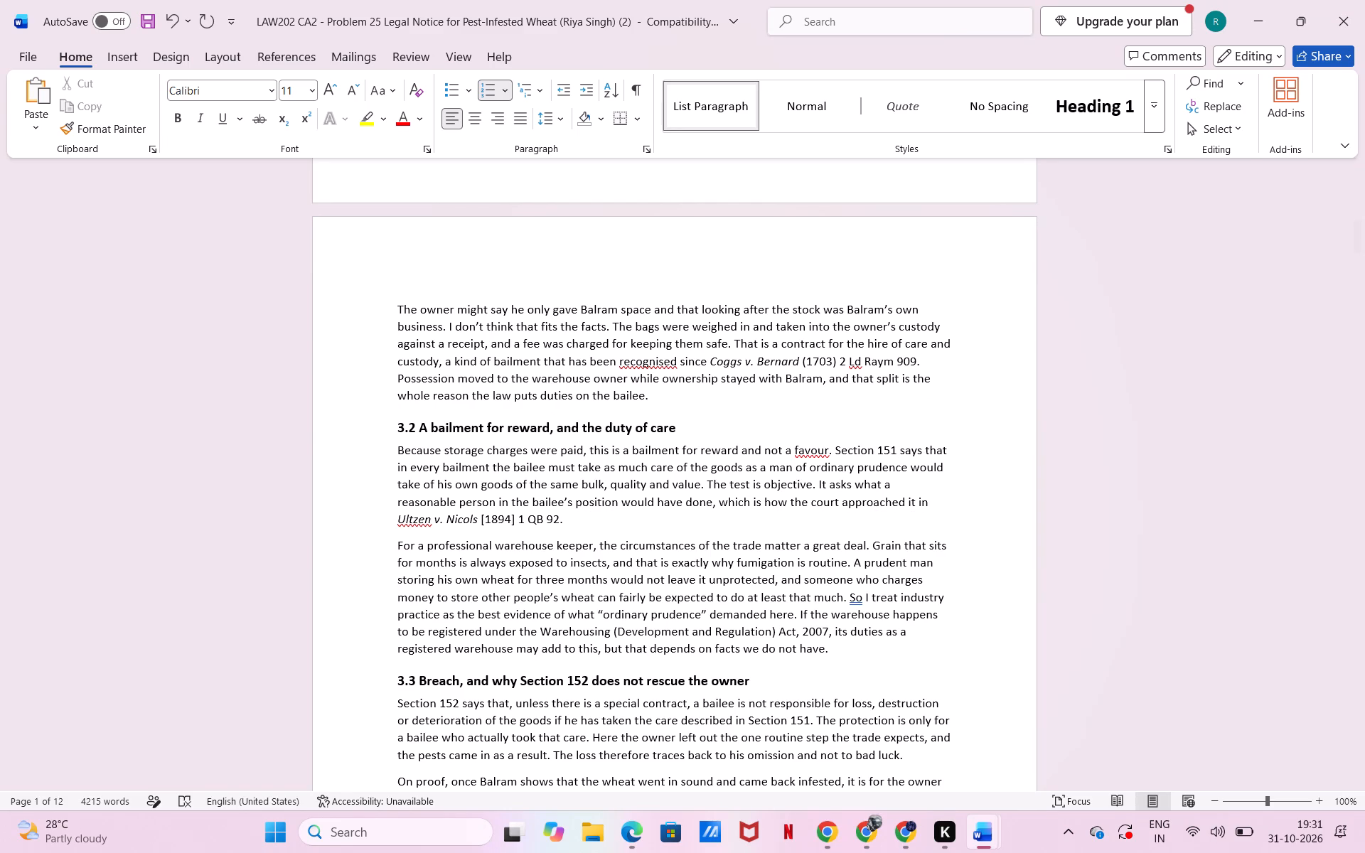
pyautogui.scroll(-1, 559, 534)
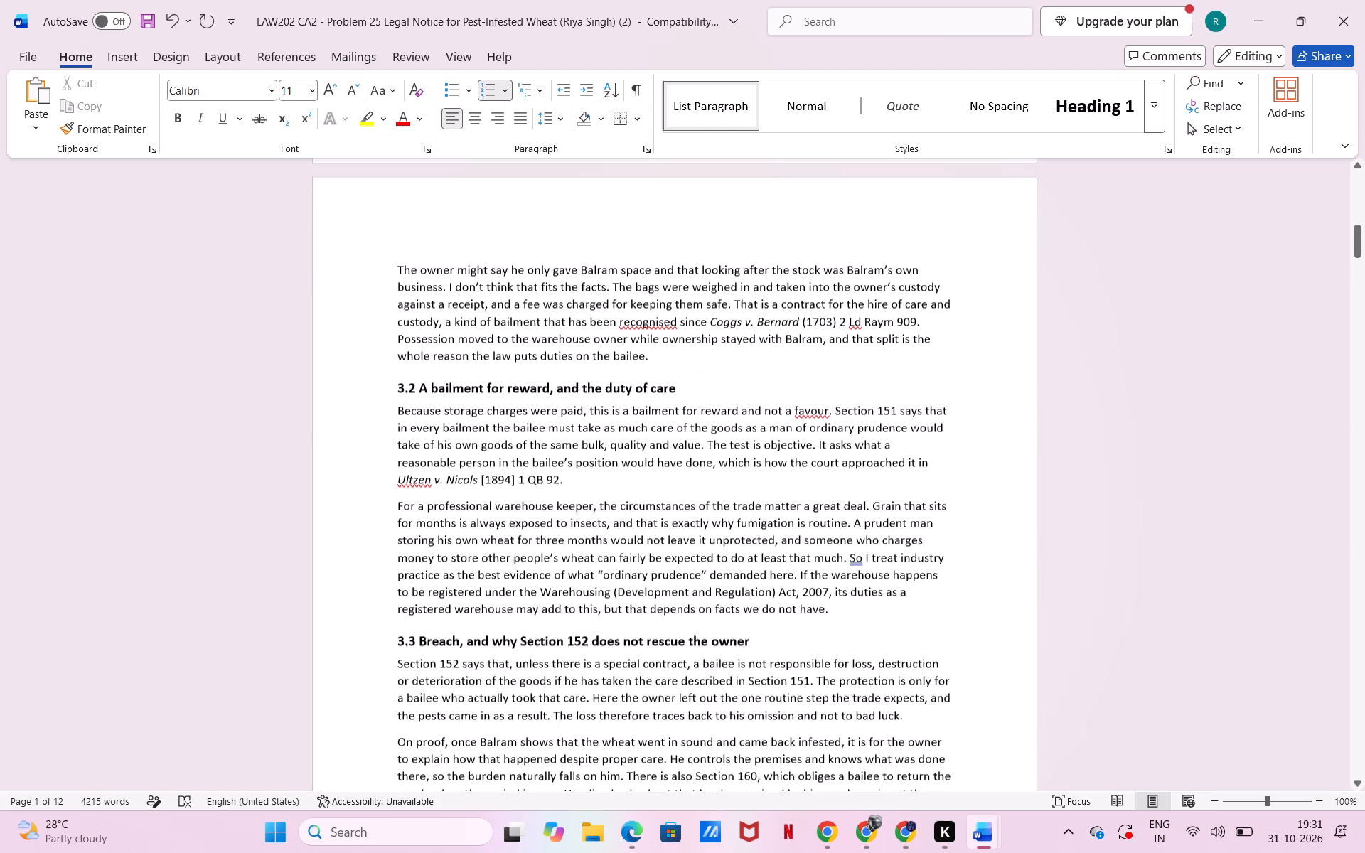
pyautogui.scroll(-1, 559, 534)
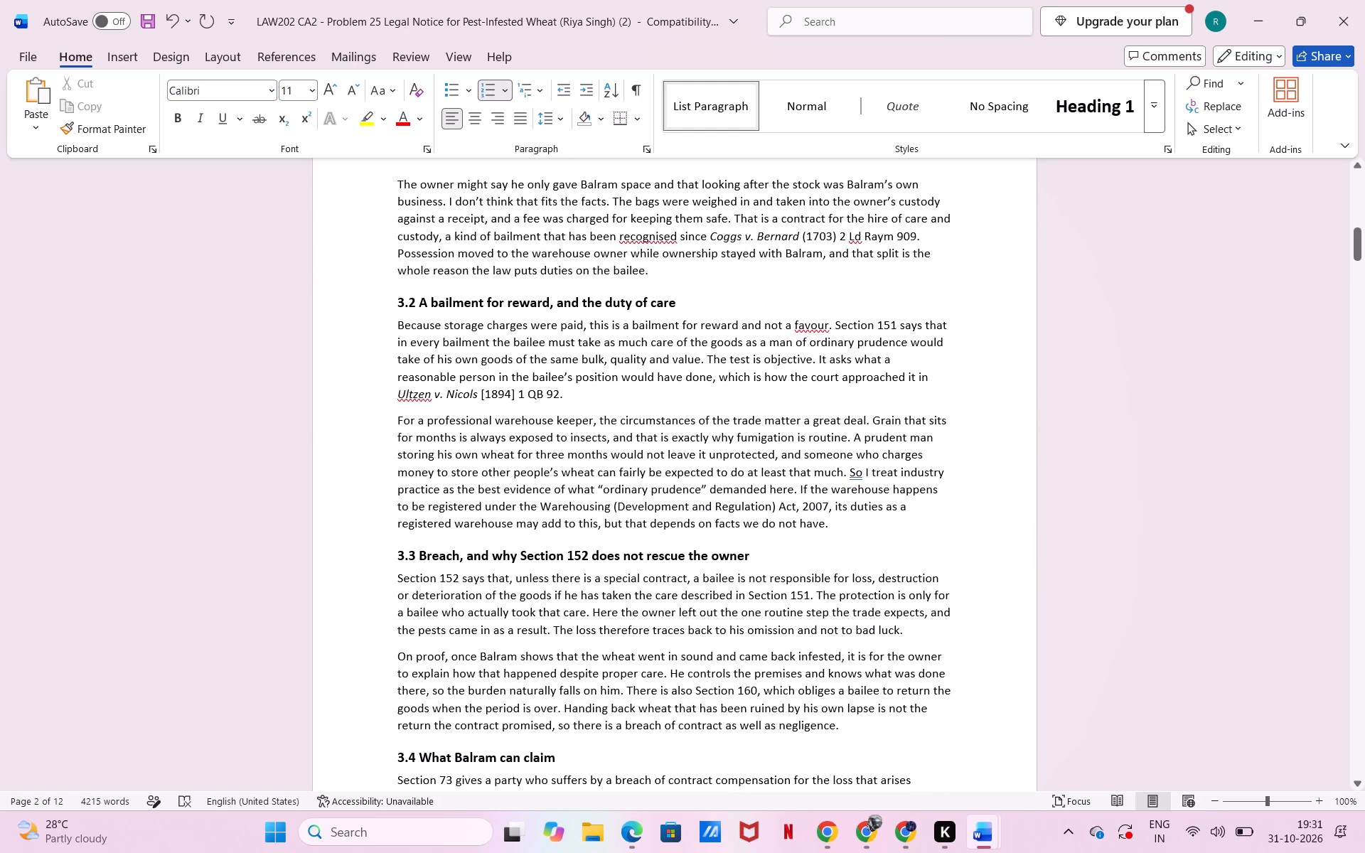
pyautogui.scroll(-3, 559, 534)
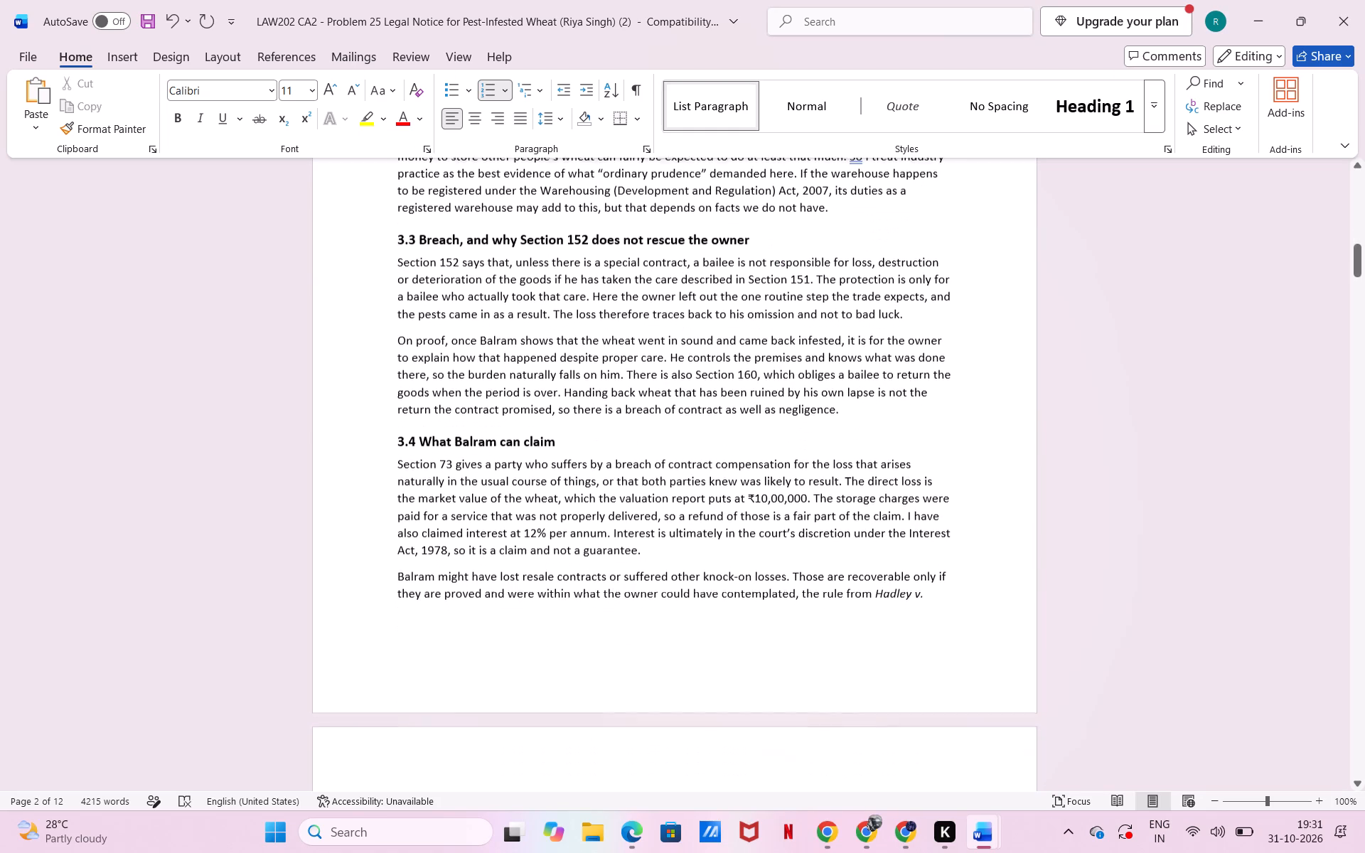
pyautogui.scroll(-1, 559, 534)
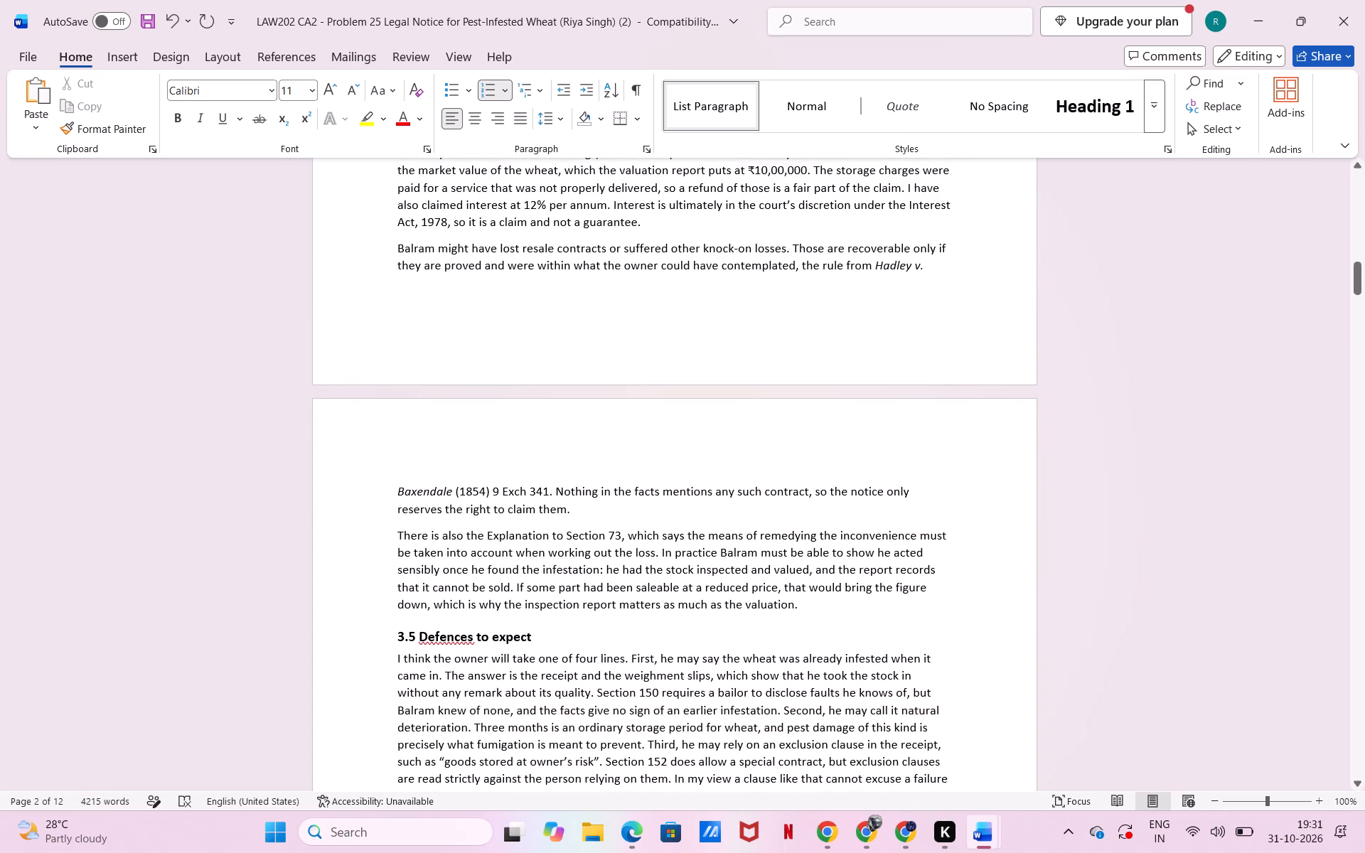
pyautogui.scroll(-3, 643, 449)
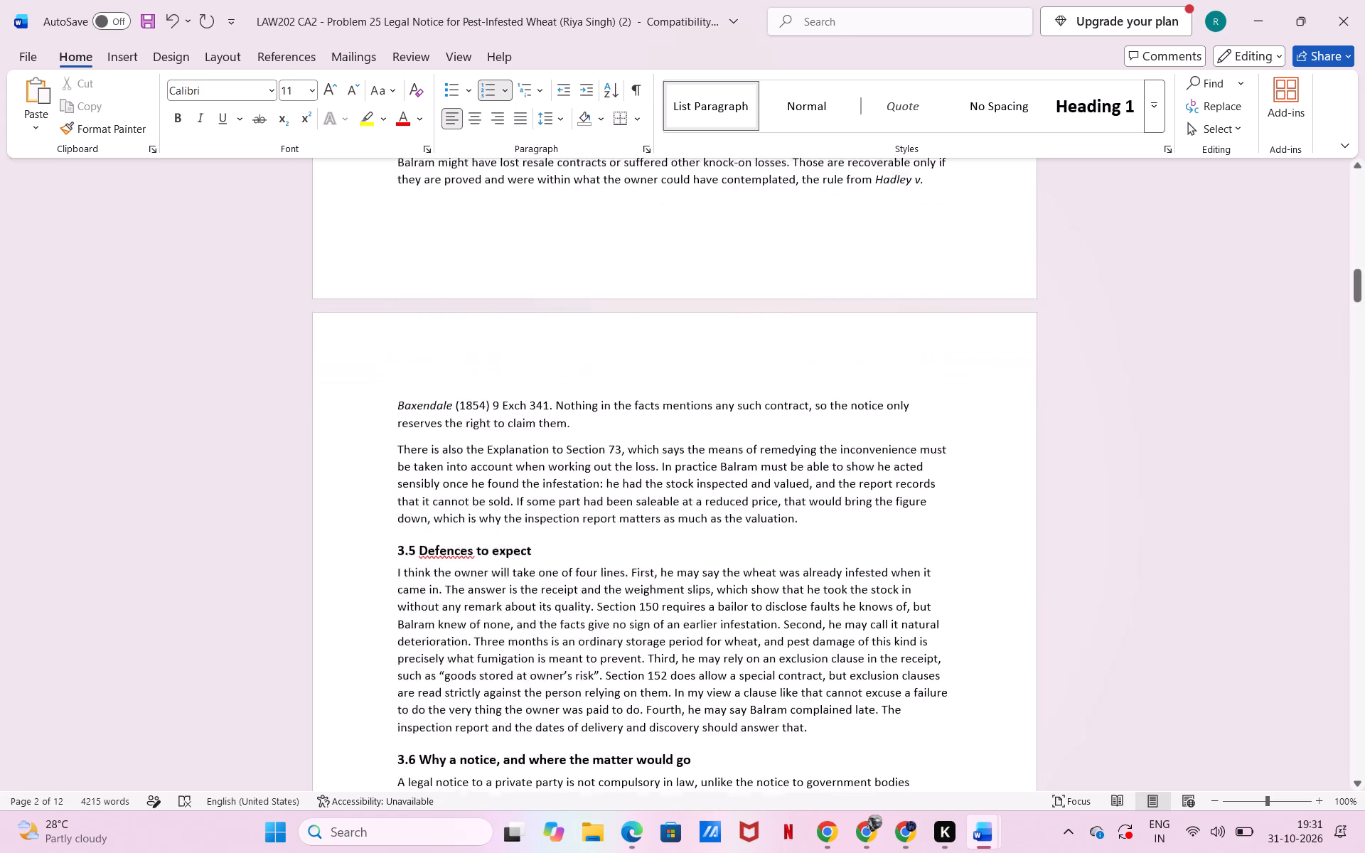
pyautogui.scroll(-10, 643, 449)
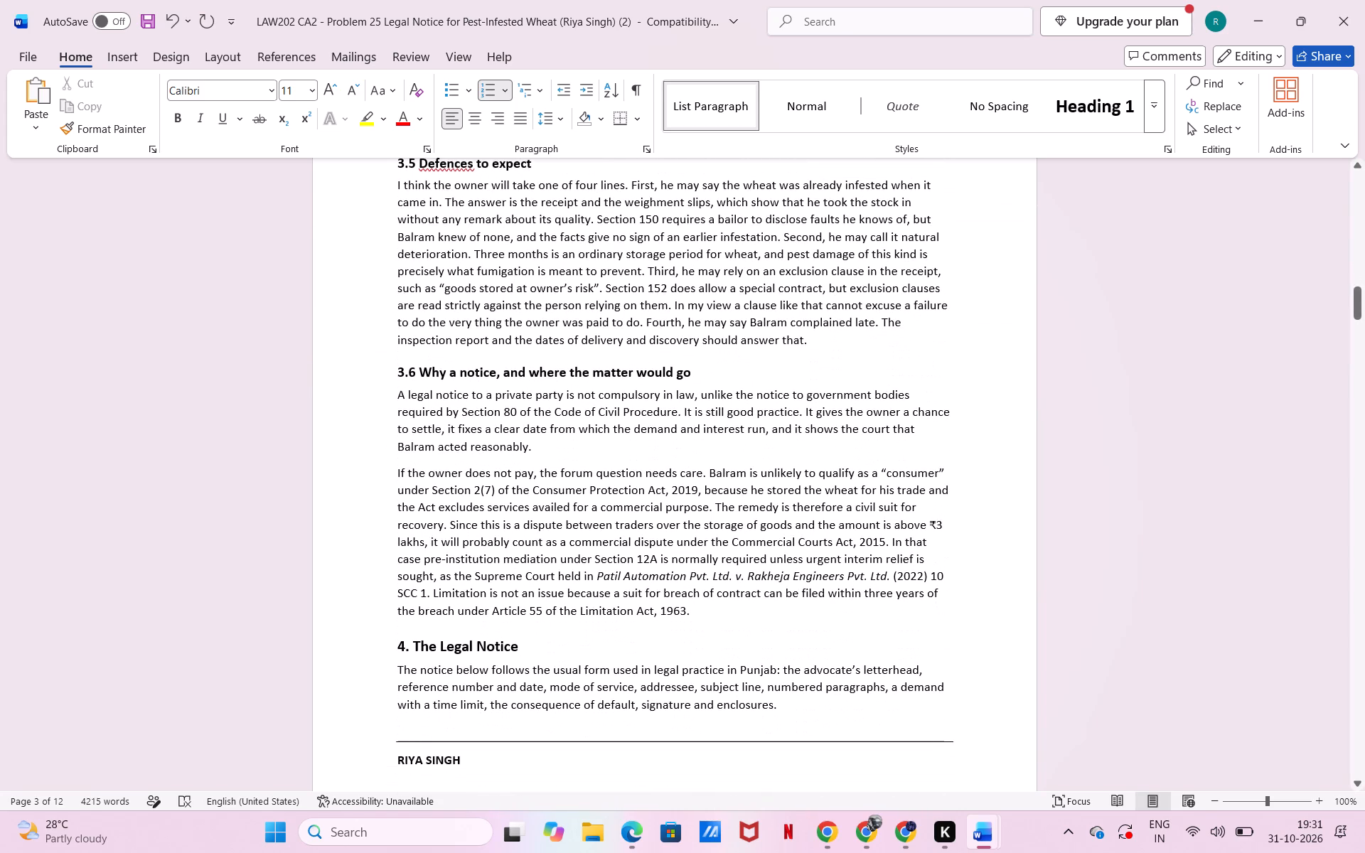
pyautogui.scroll(-1, 643, 449)
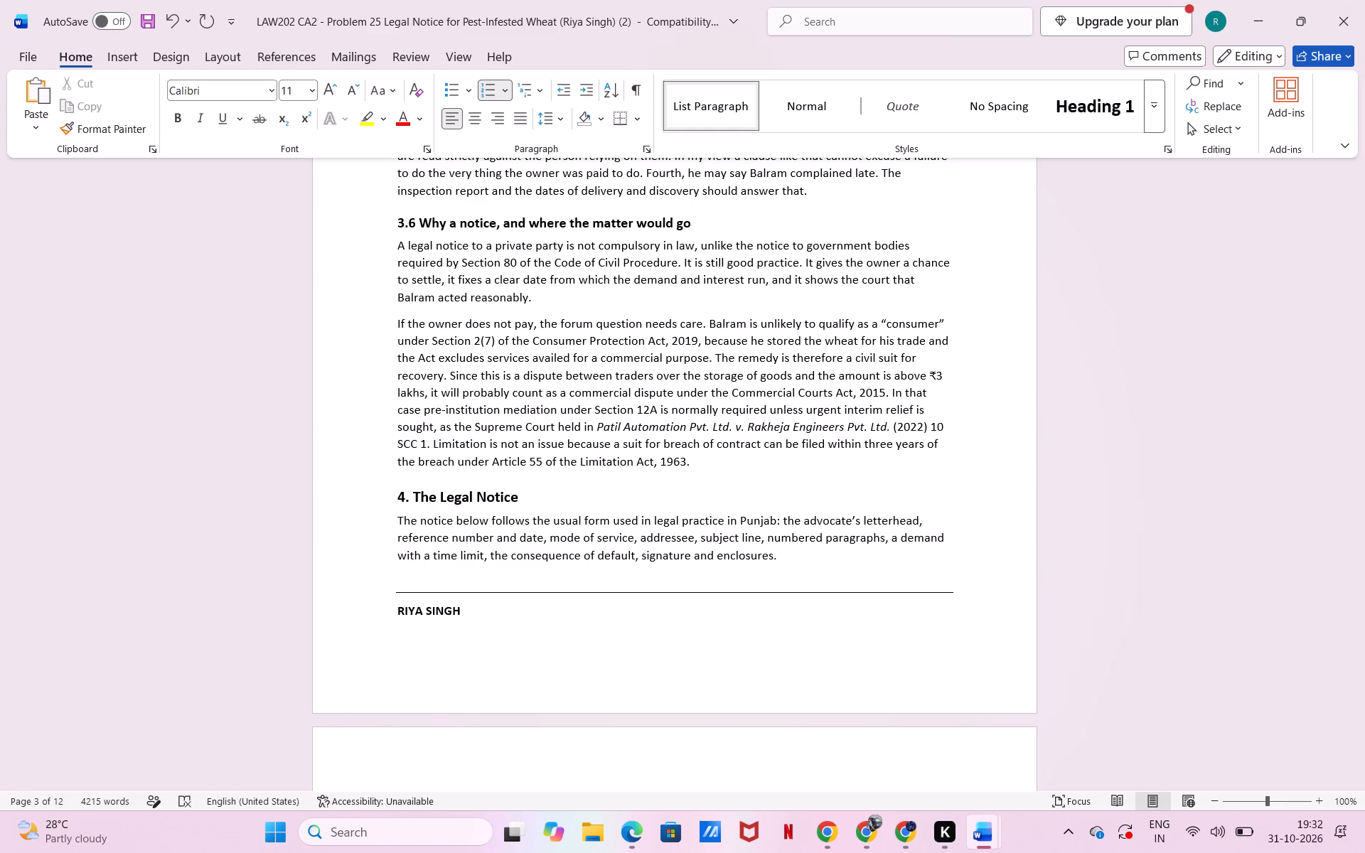
# Cut the two Morvi Mercantile Bank case screenshots that follow the references, keeping the Ultzen v Nichols screenshot.
pyautogui.scroll(-8, 643, 449)
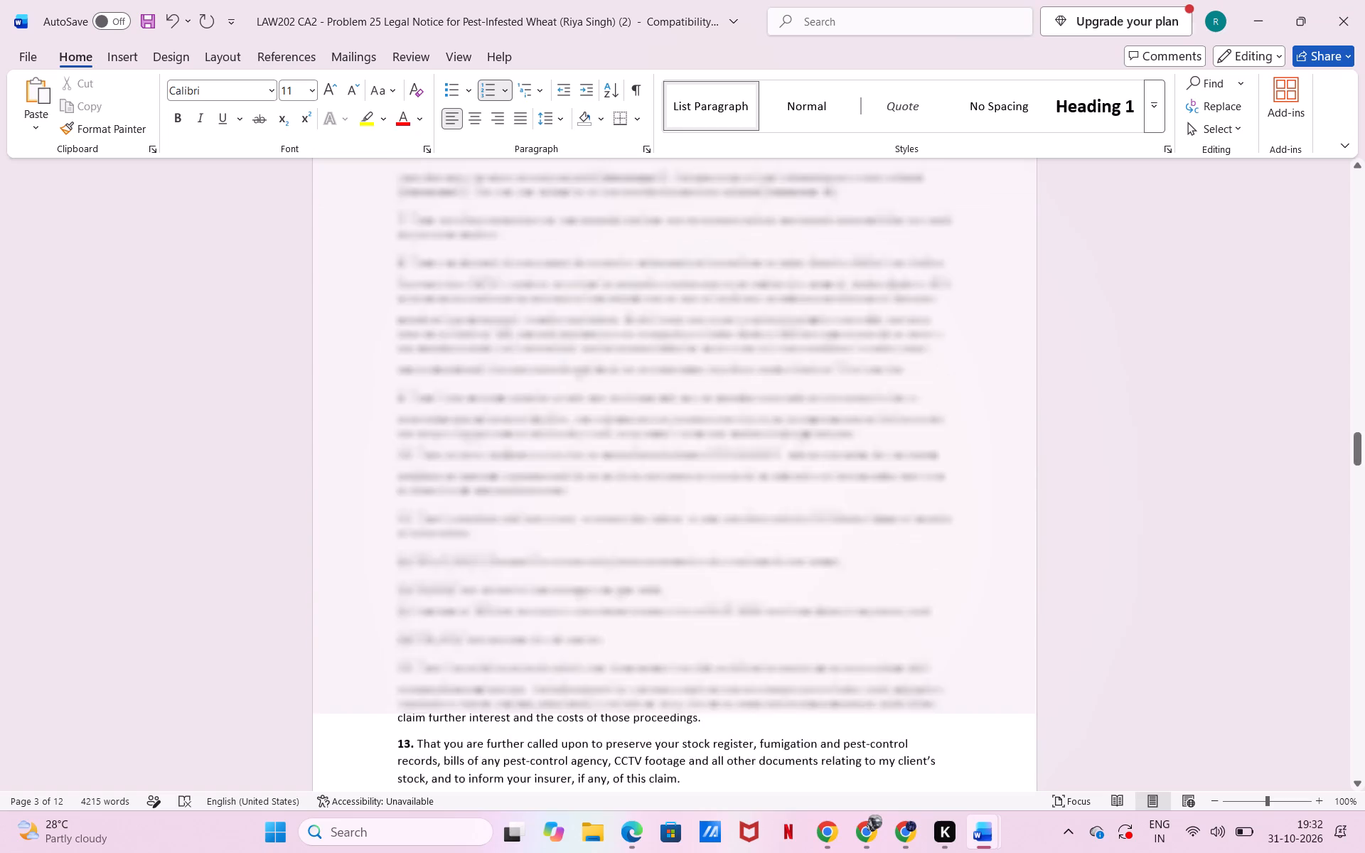
pyautogui.scroll(-9, 643, 449)
pyautogui.scroll(1, 643, 449)
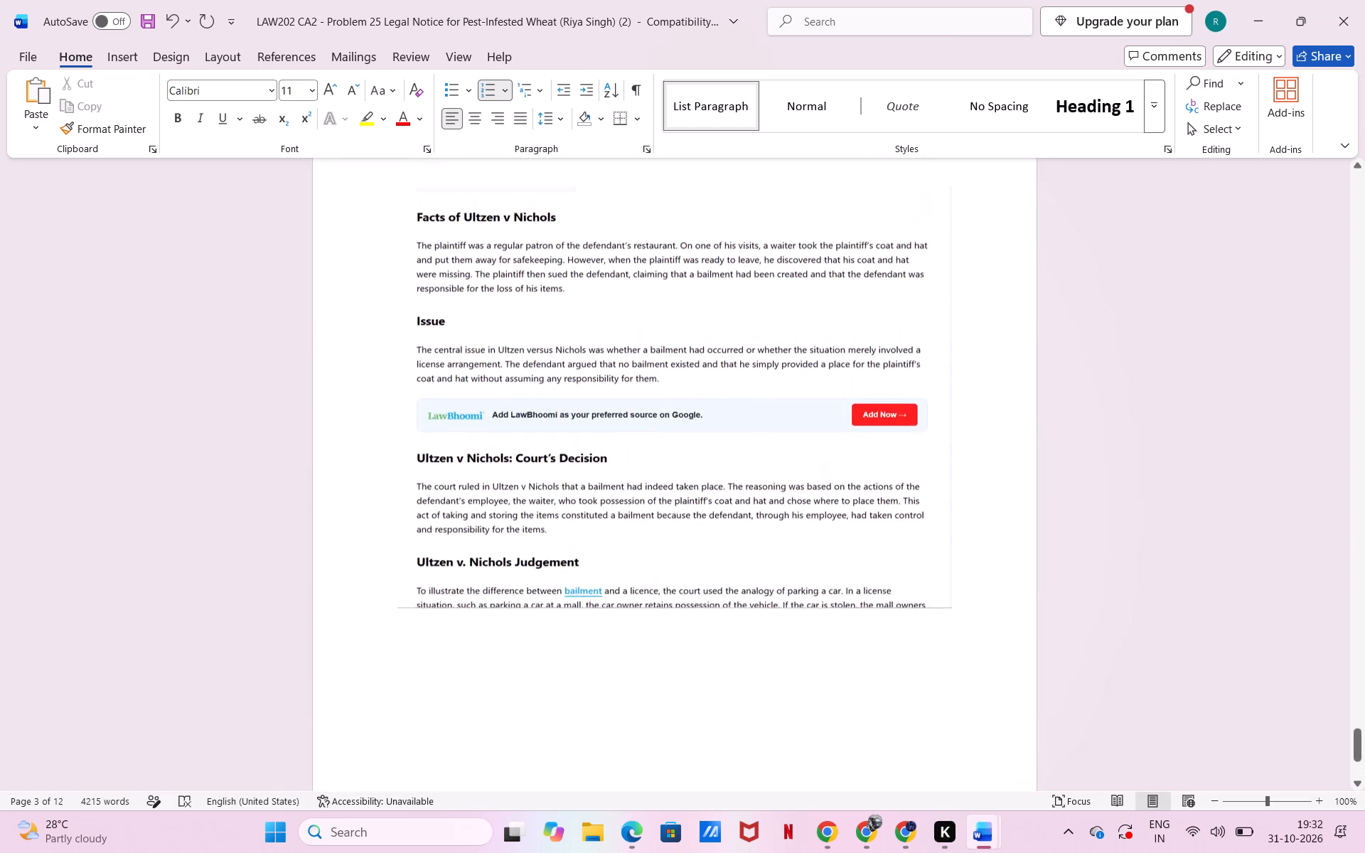
pyautogui.scroll(1, 643, 449)
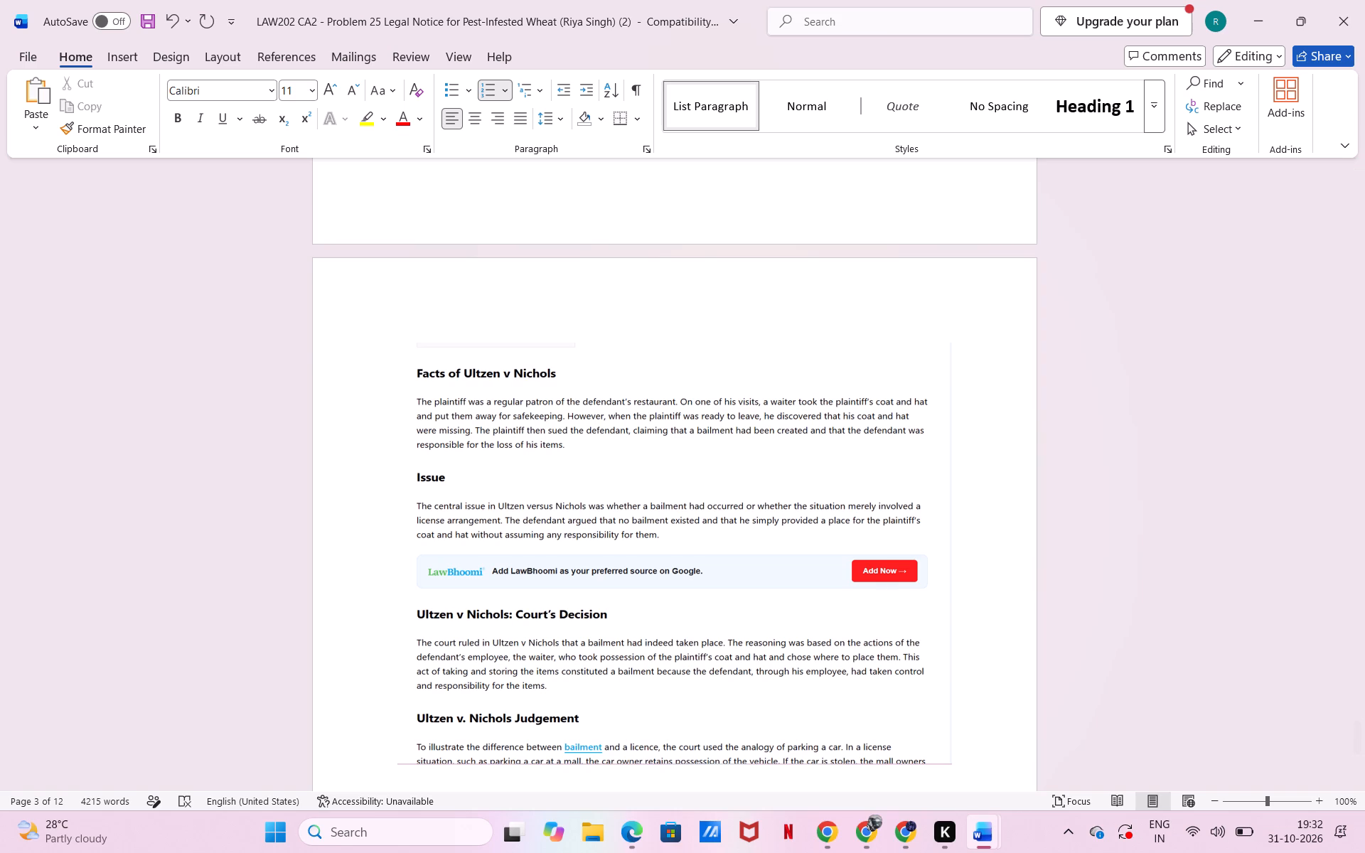
pyautogui.scroll(5, 643, 449)
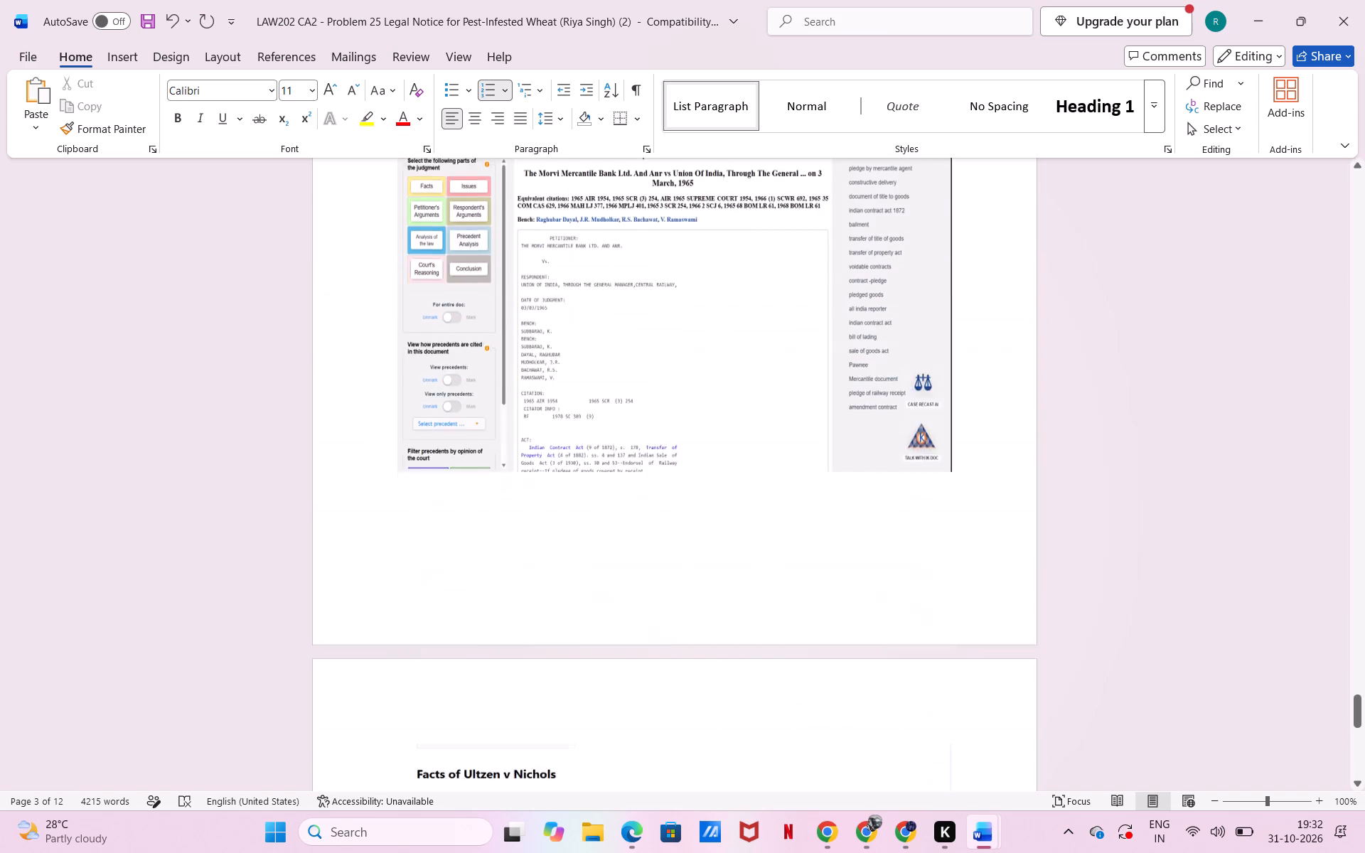
pyautogui.scroll(1, 643, 449)
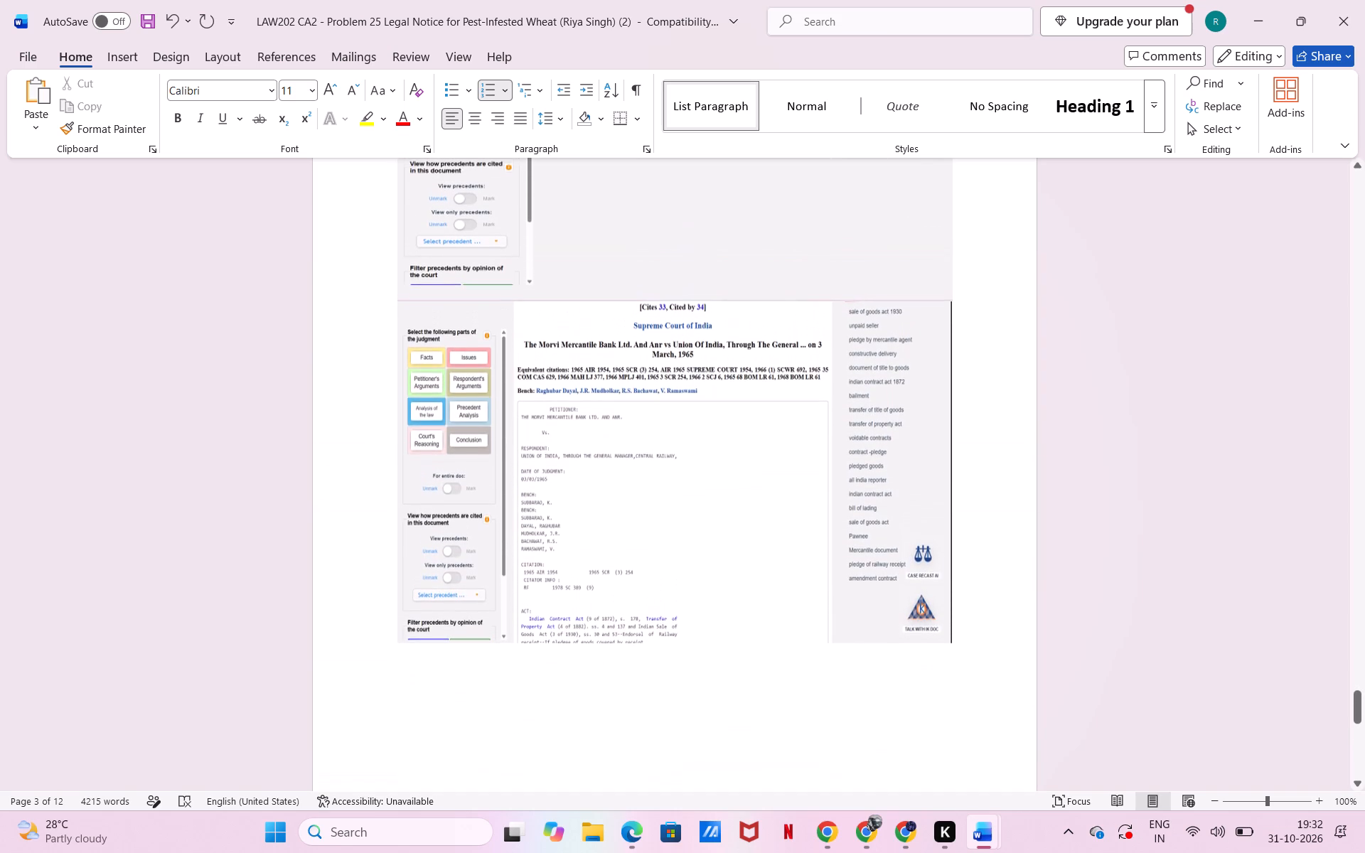
pyautogui.scroll(1, 643, 449)
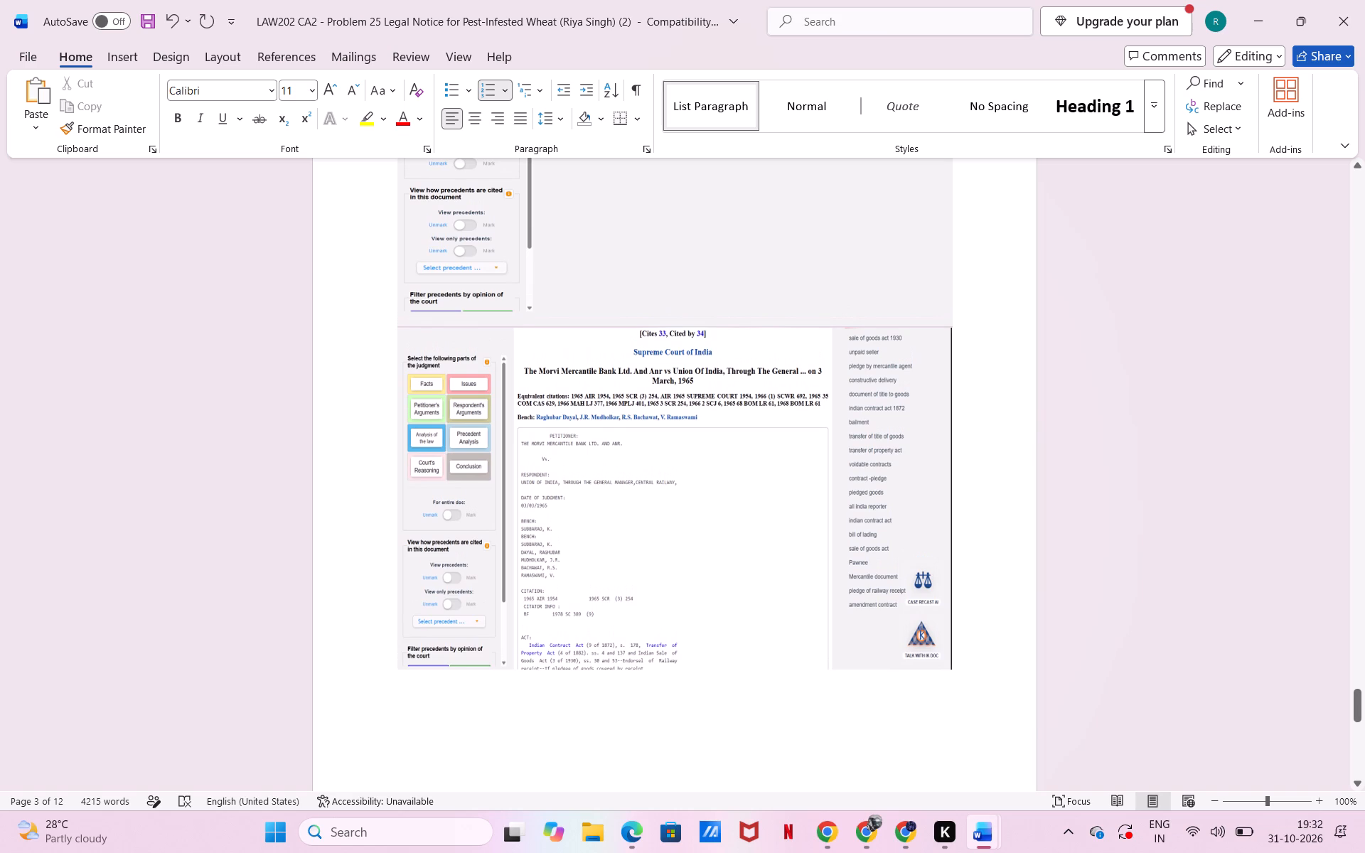
pyautogui.click(700, 293)
pyautogui.rightClick(700, 293)
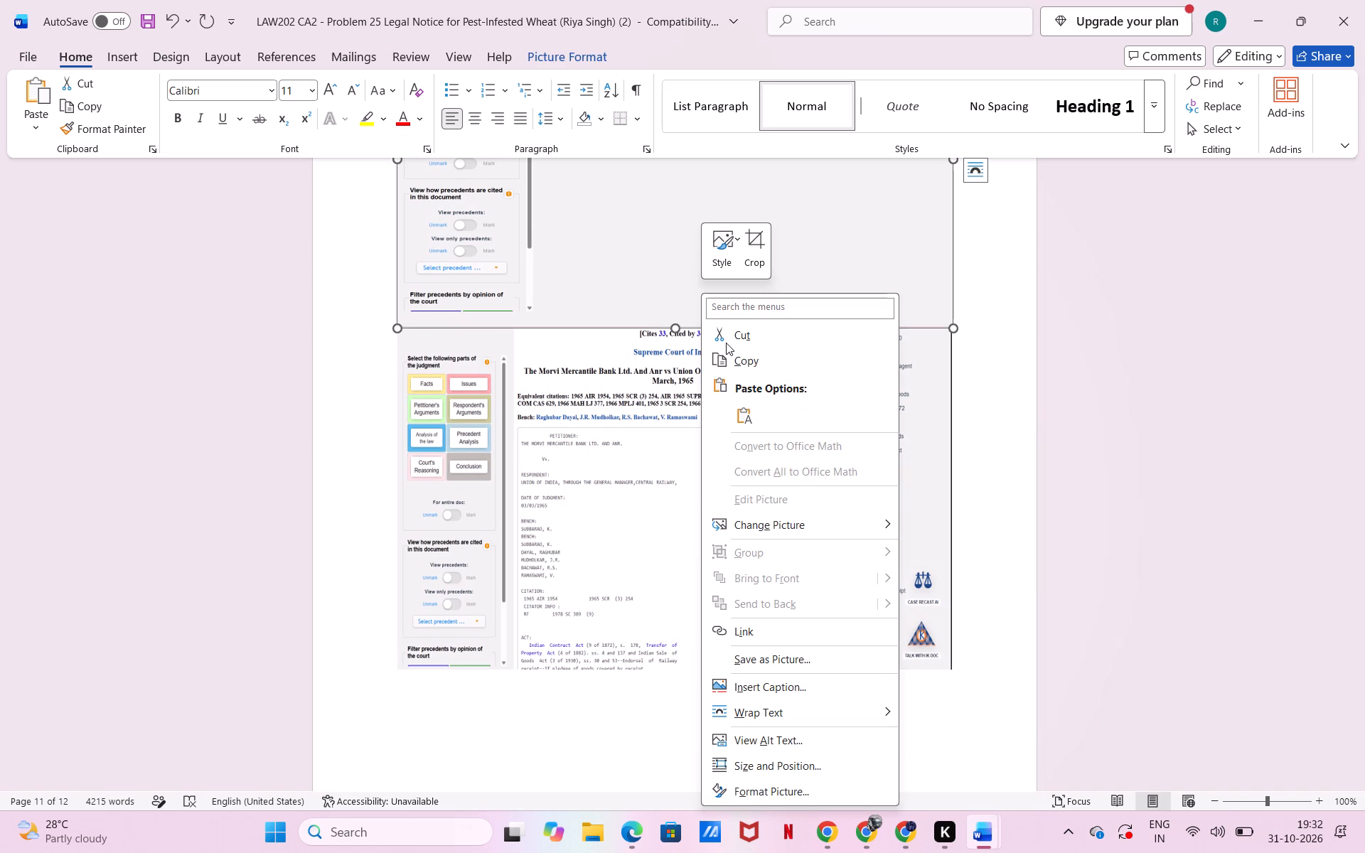
pyautogui.click(726, 343)
pyautogui.rightClick(726, 343)
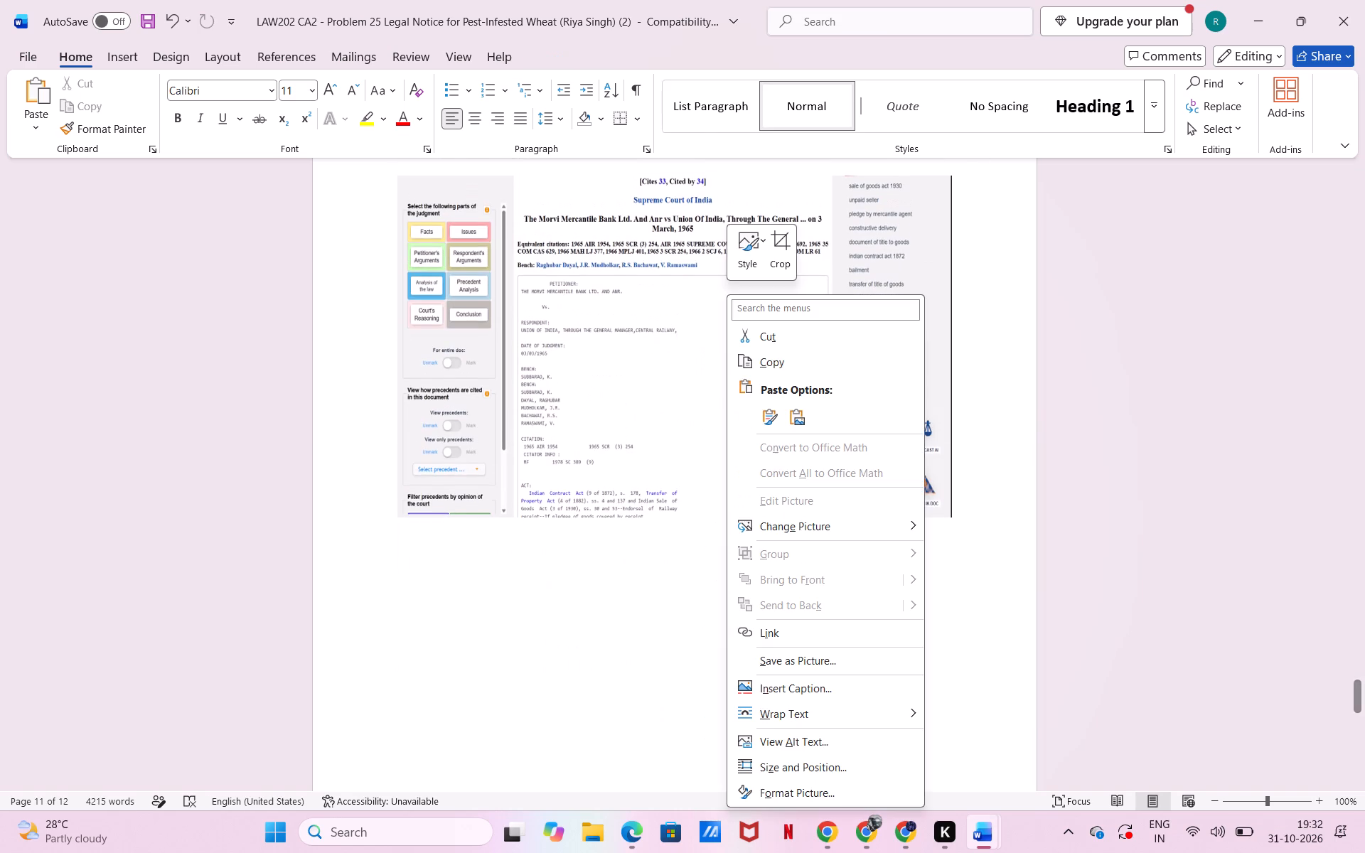
pyautogui.click(778, 335)
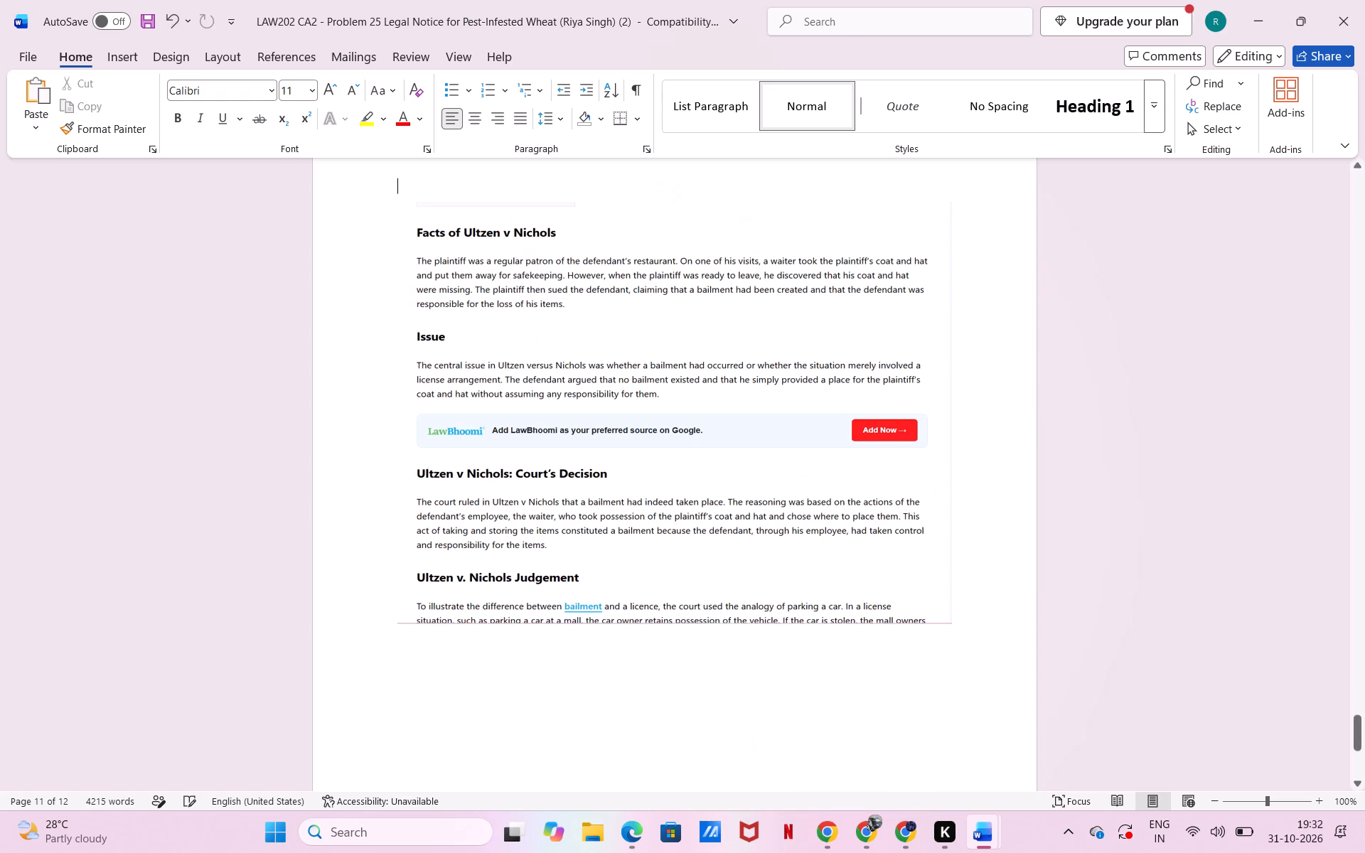
pyautogui.scroll(5, 778, 335)
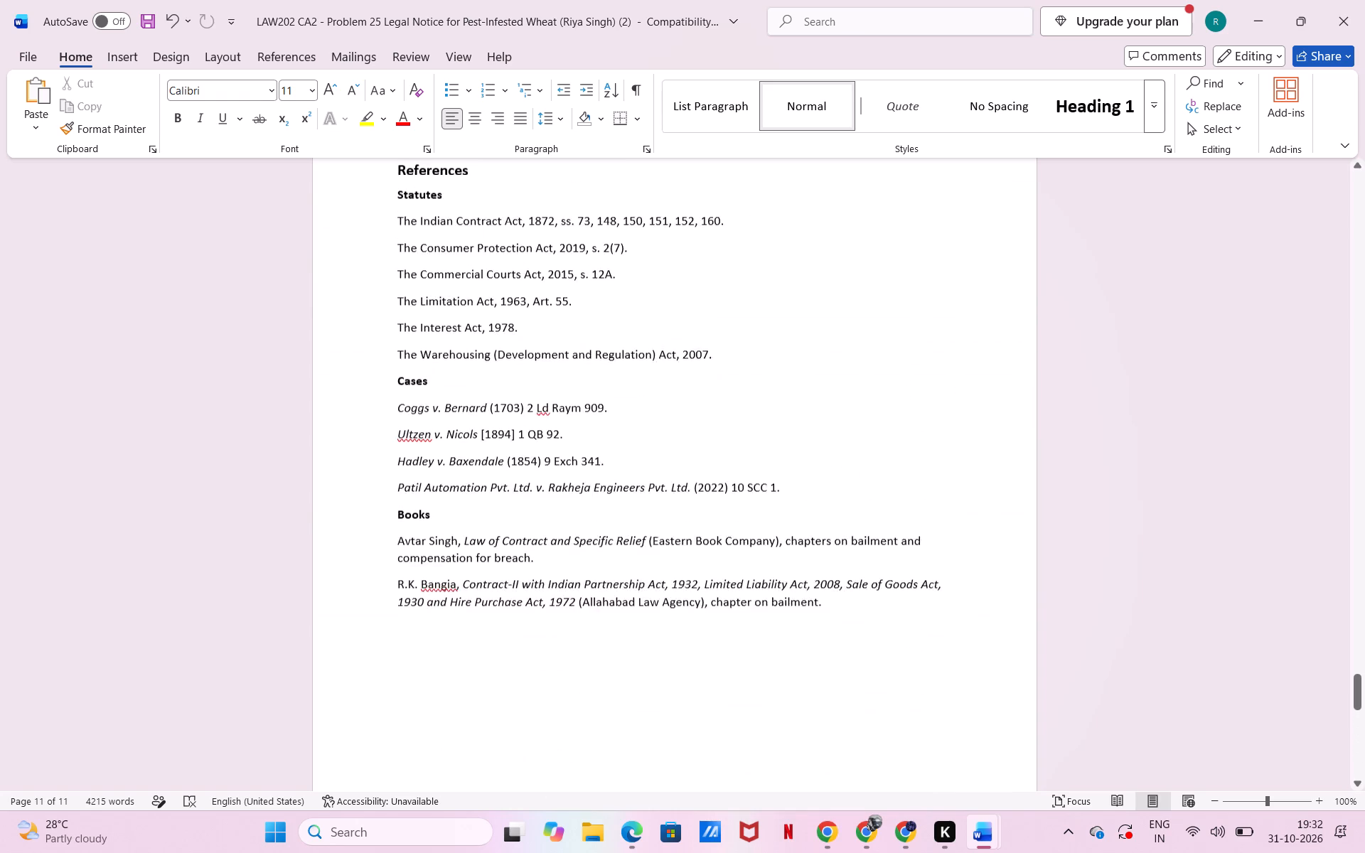
pyautogui.scroll(-13, 778, 335)
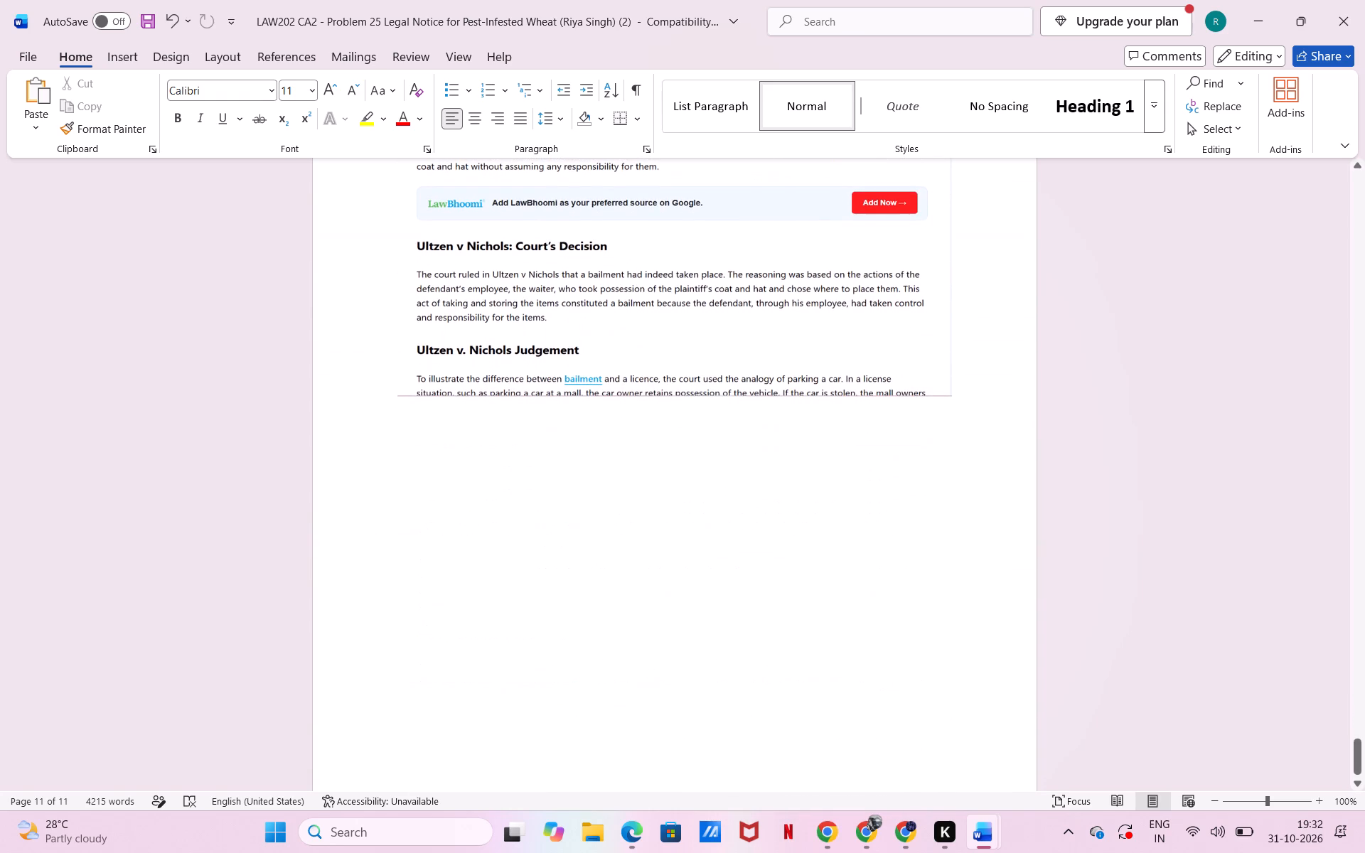
pyautogui.click(894, 455)
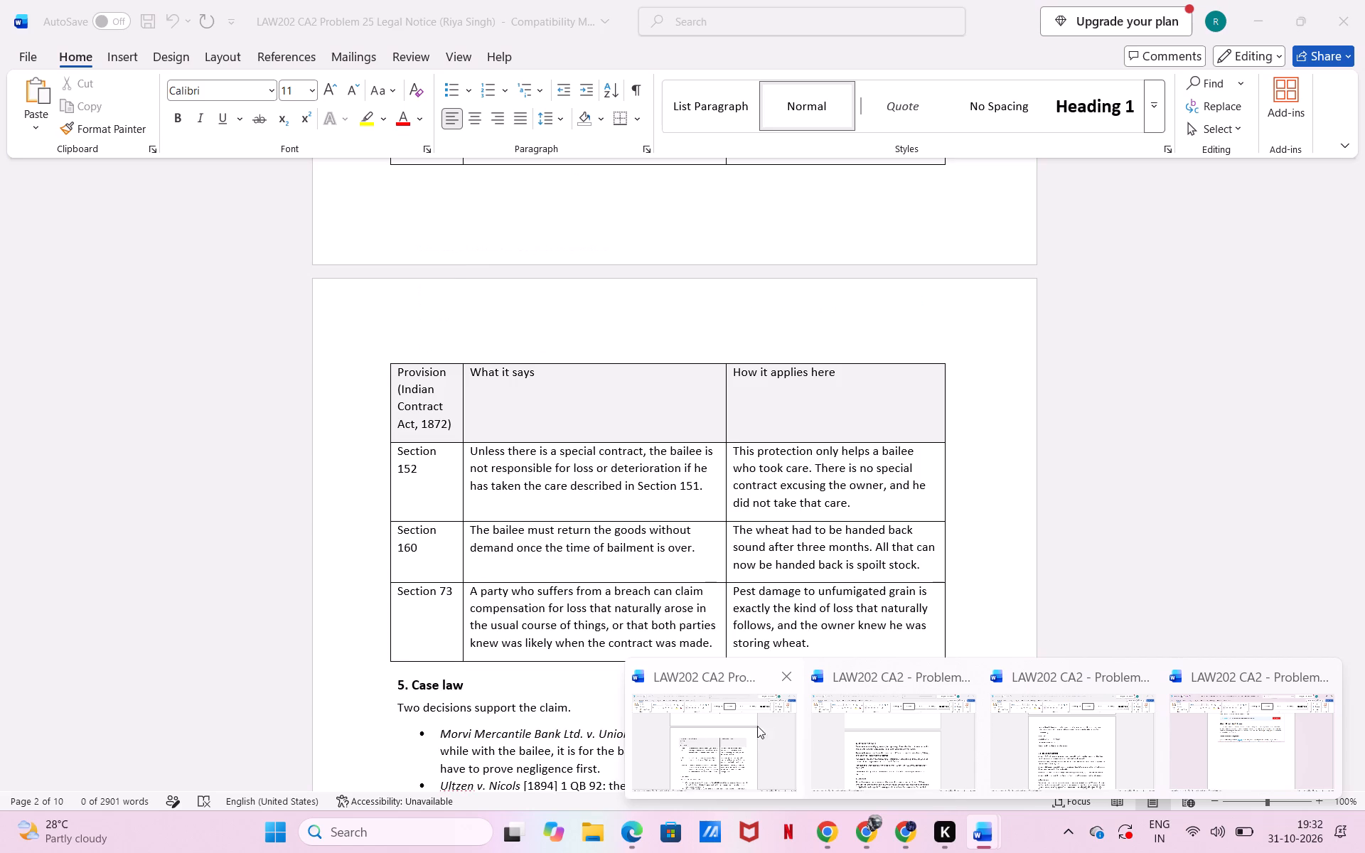
pyautogui.click(784, 681)
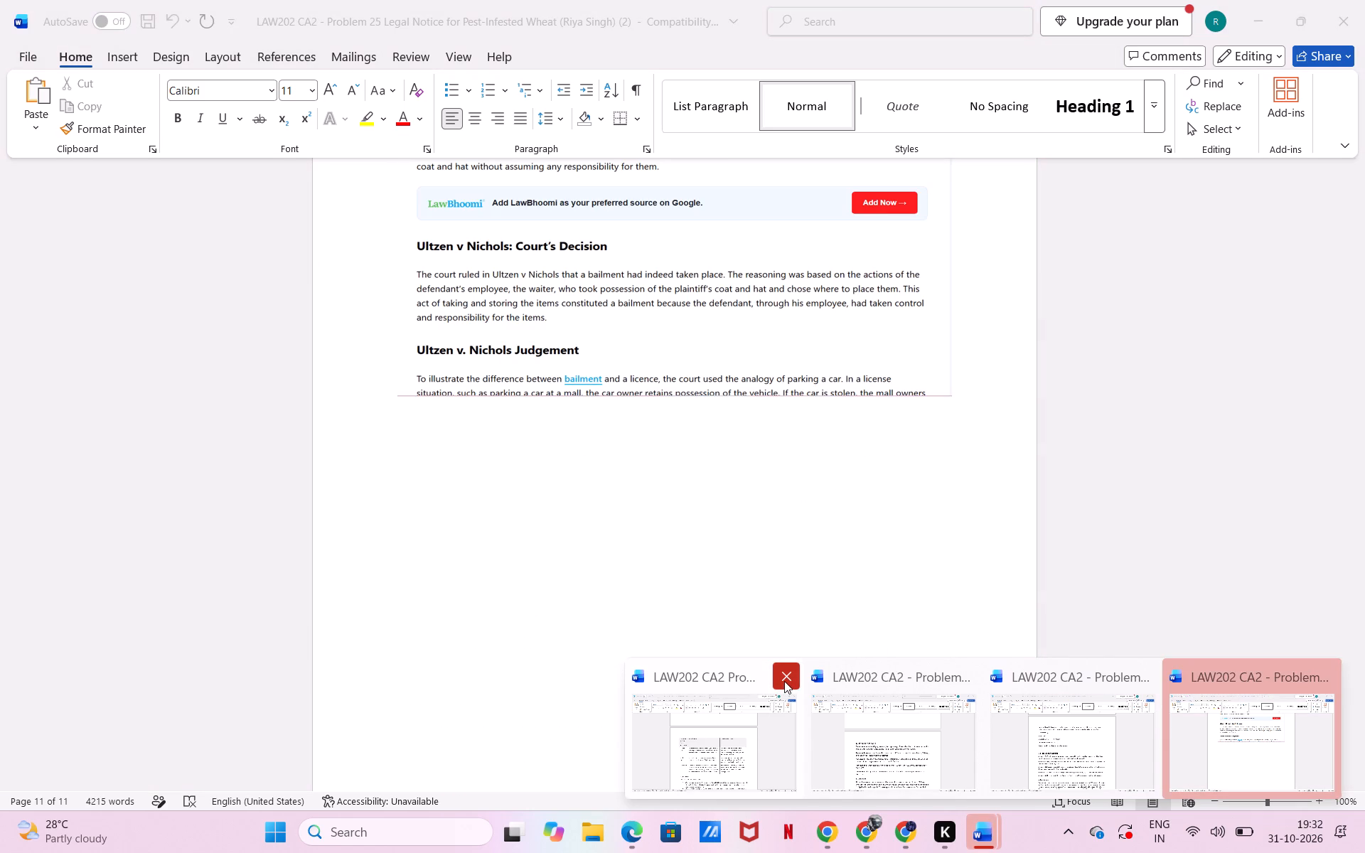
pyautogui.click(784, 681)
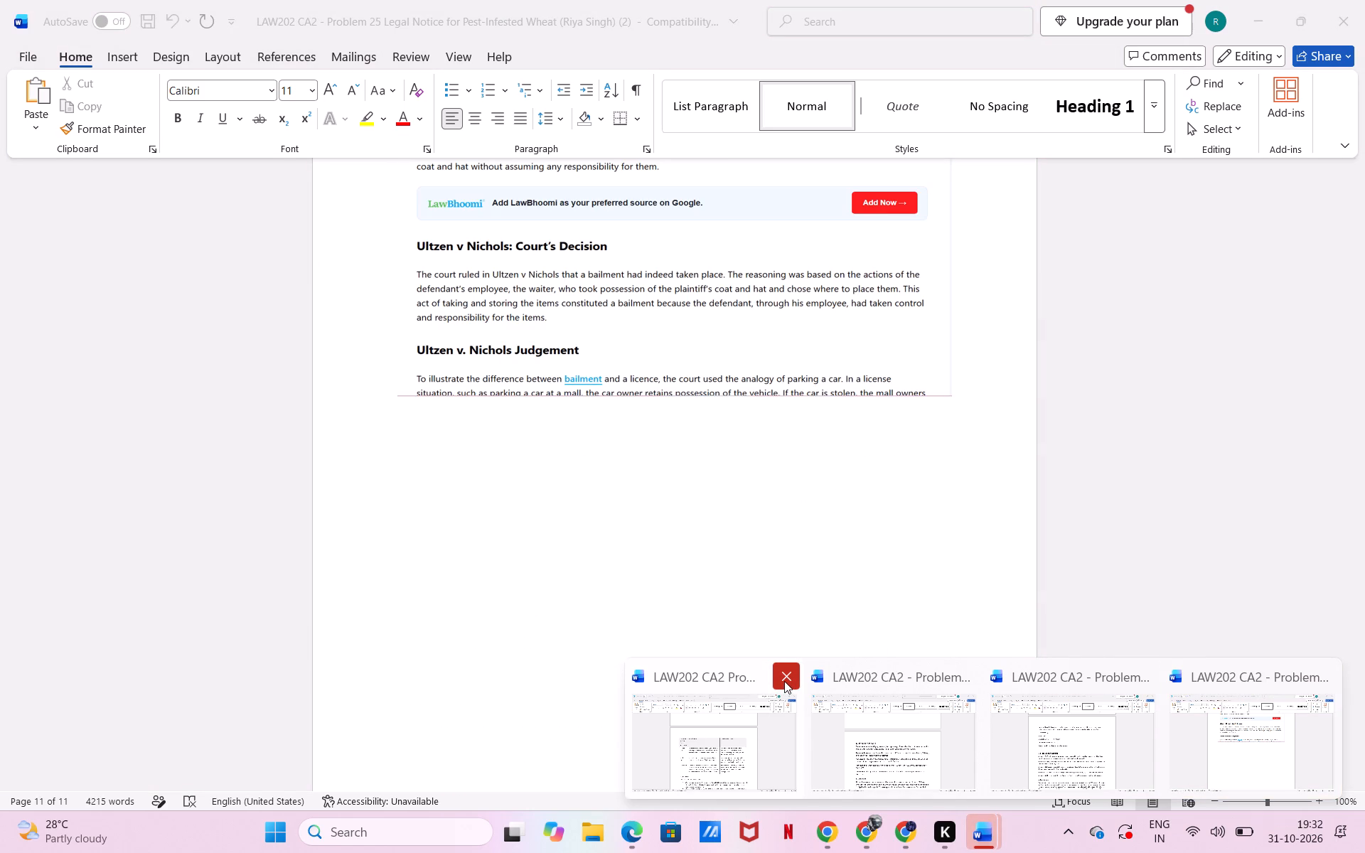
pyautogui.click(784, 681)
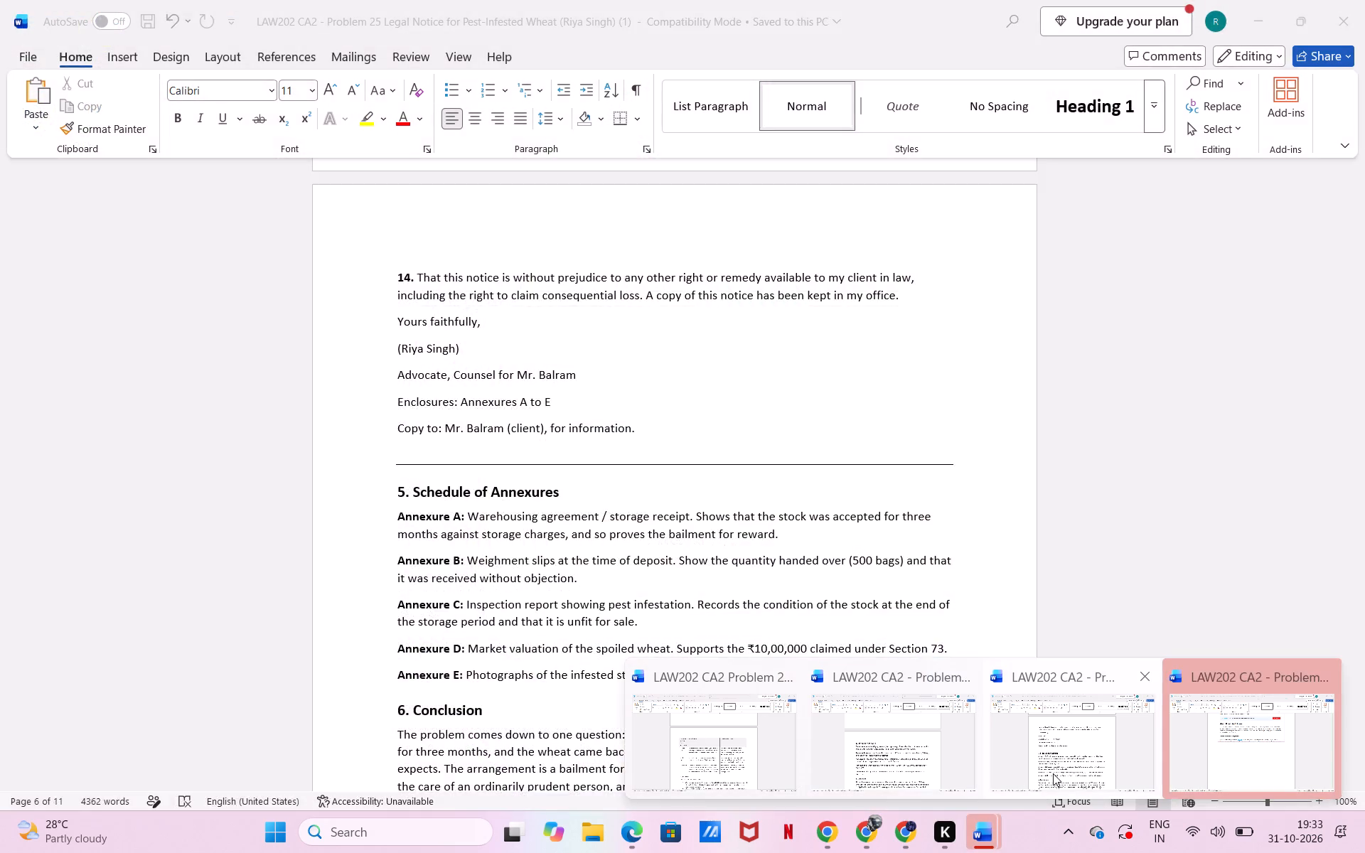
pyautogui.click(1147, 674)
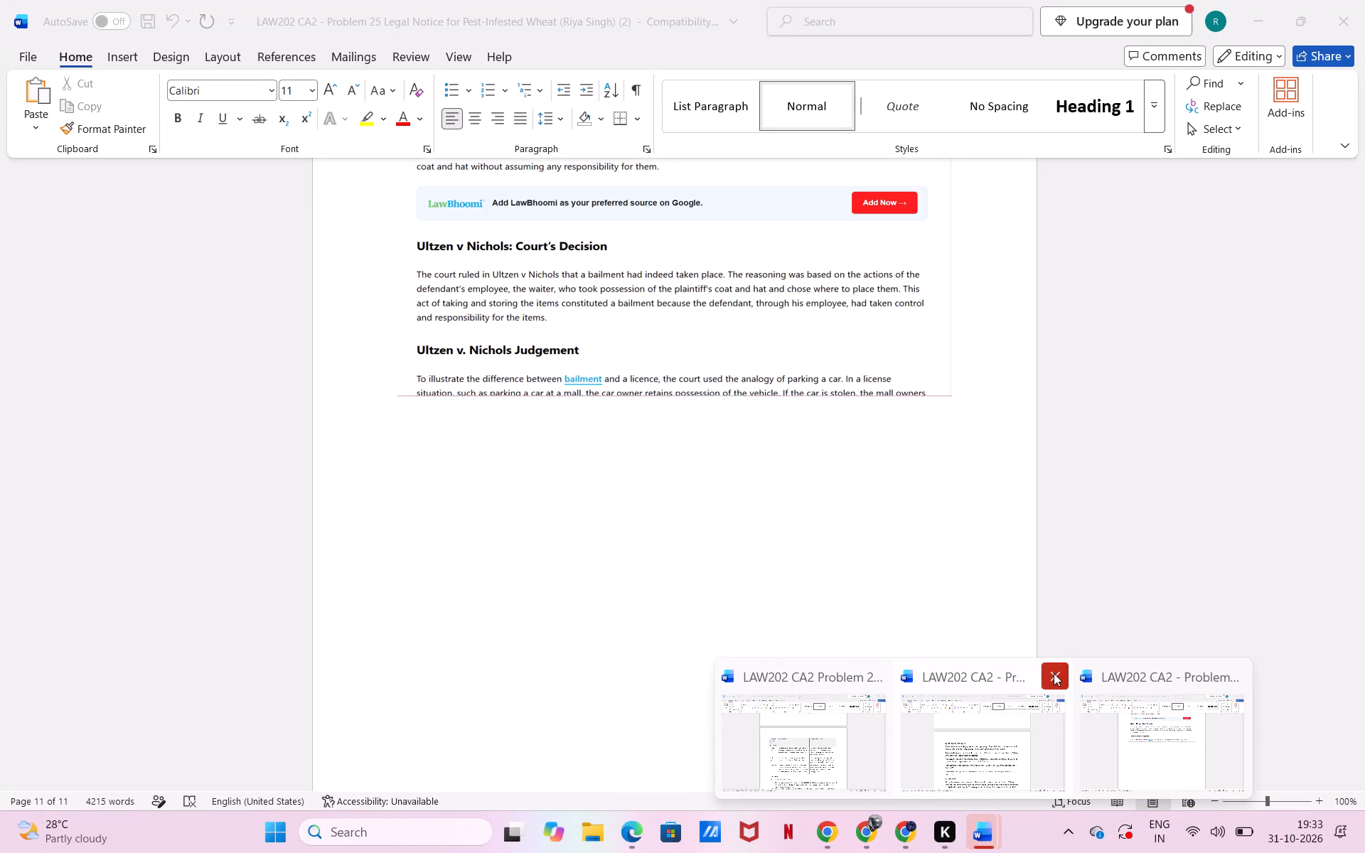
pyautogui.click(1054, 673)
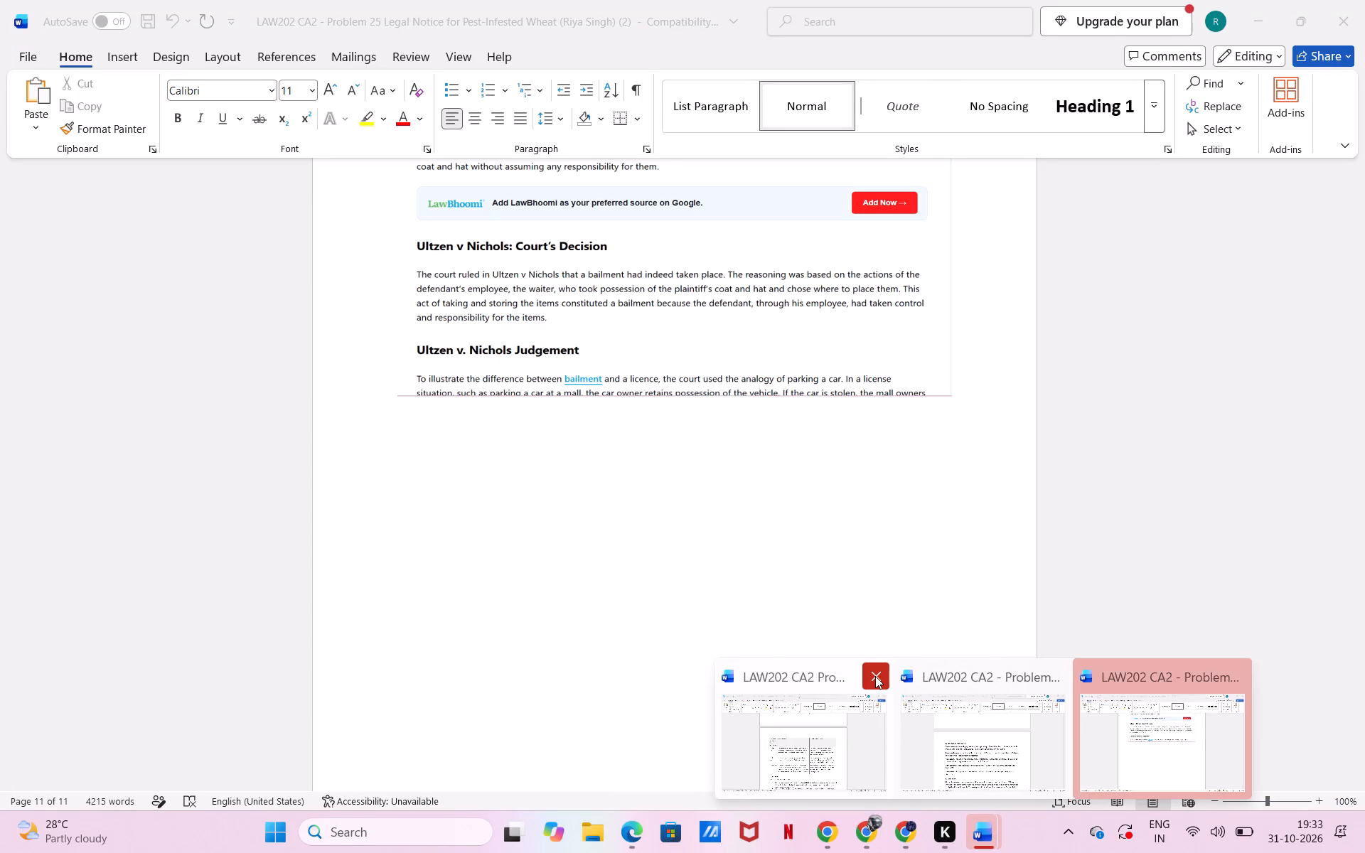
pyautogui.click(875, 676)
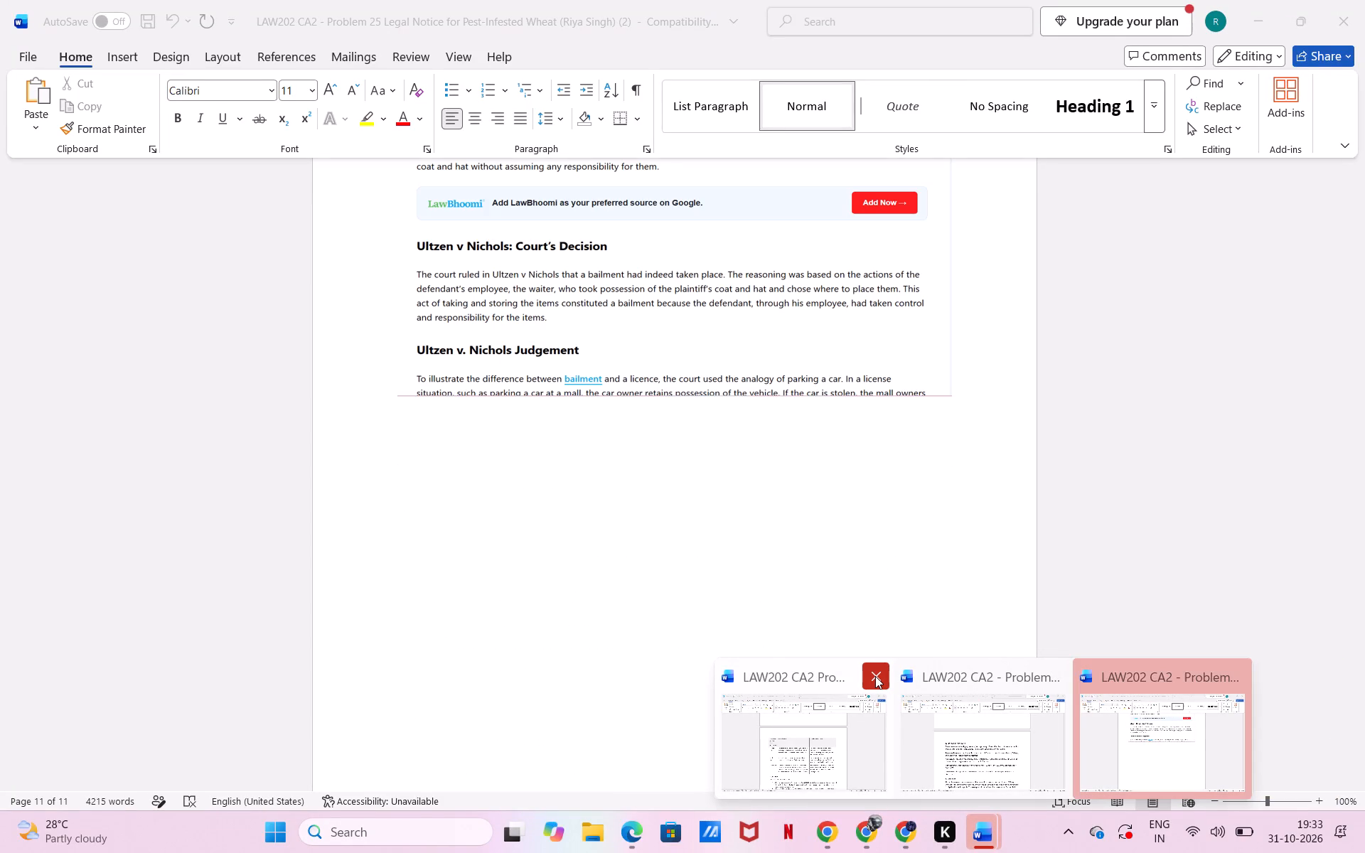
pyautogui.click(875, 676)
pyautogui.click(875, 676)
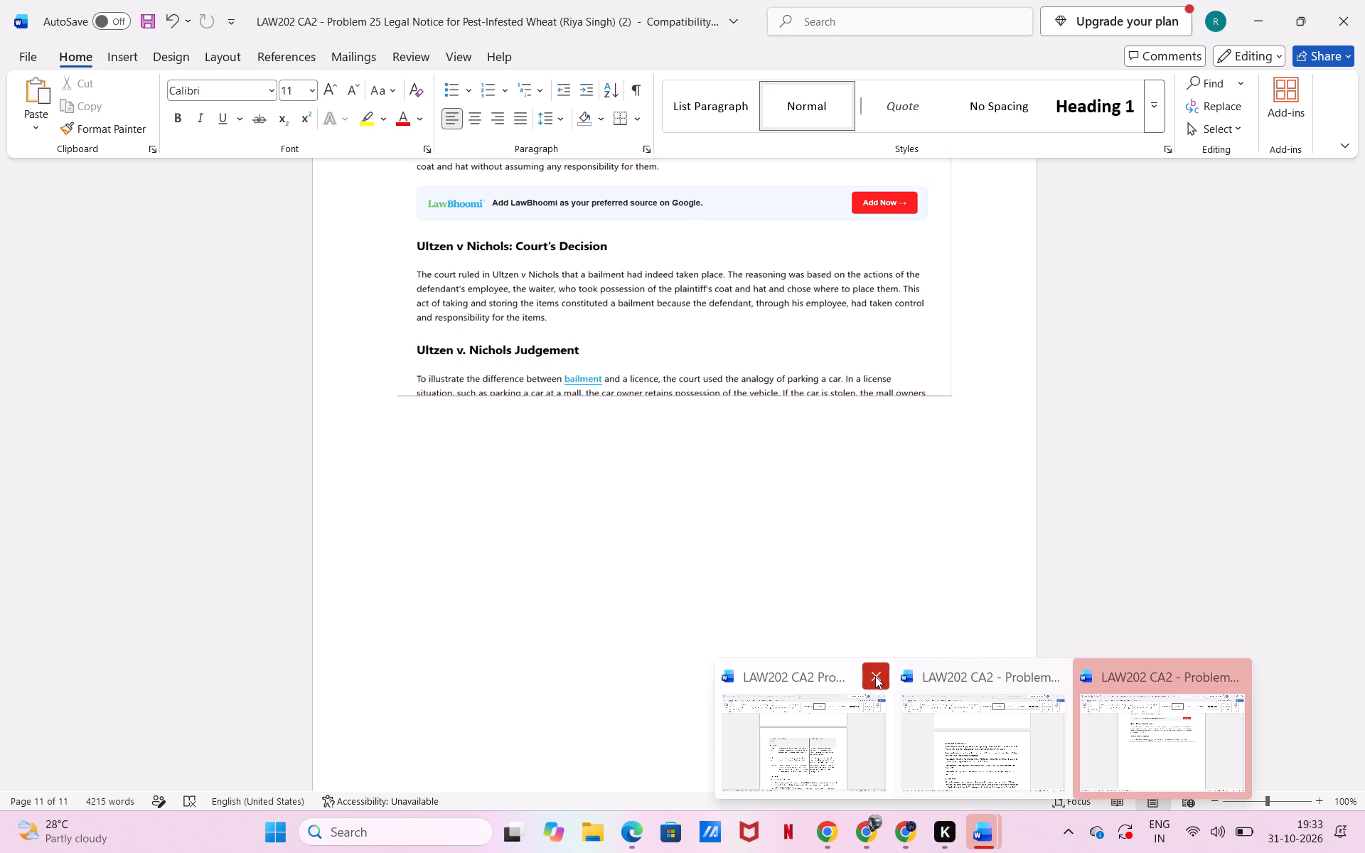
pyautogui.click(877, 671)
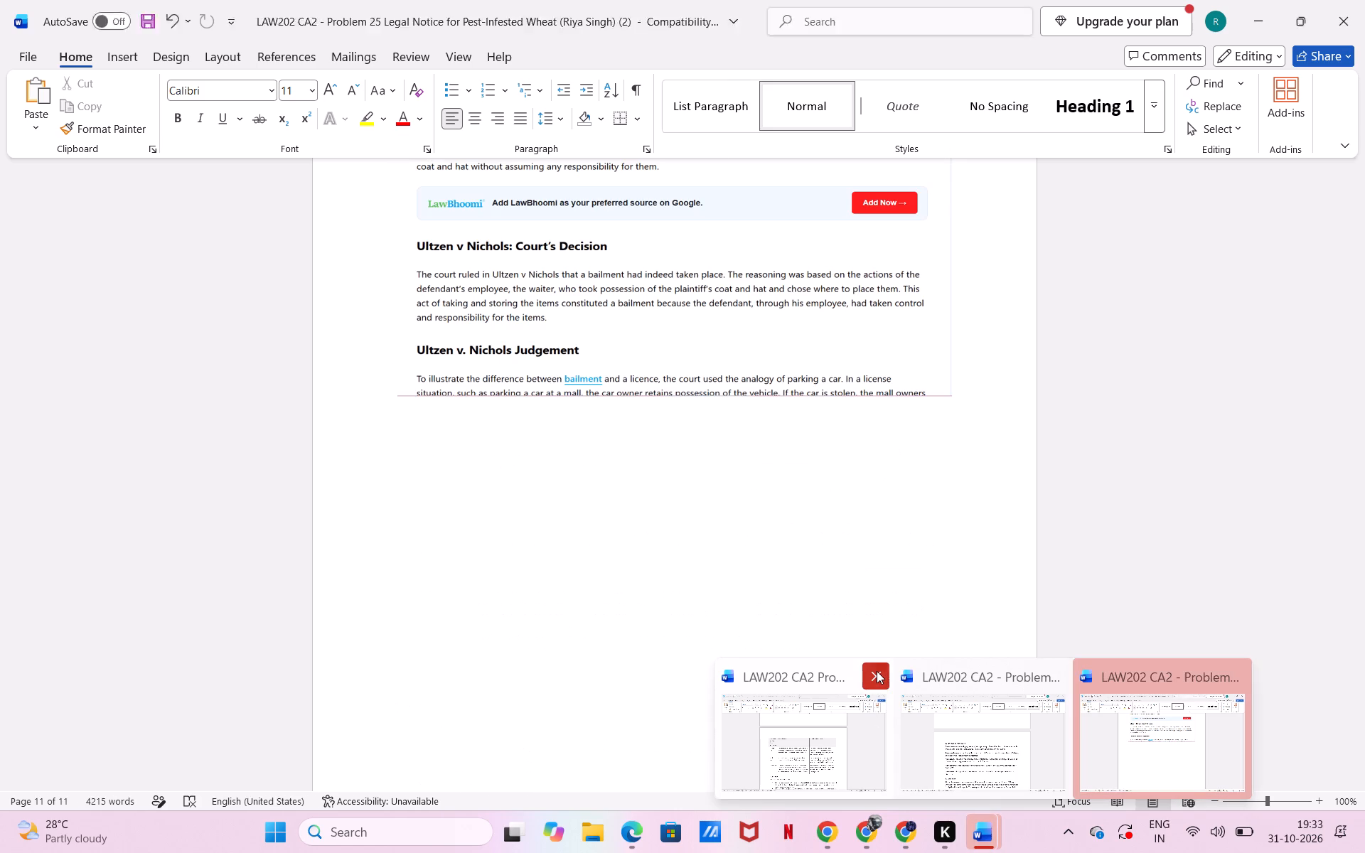
pyautogui.click(877, 671)
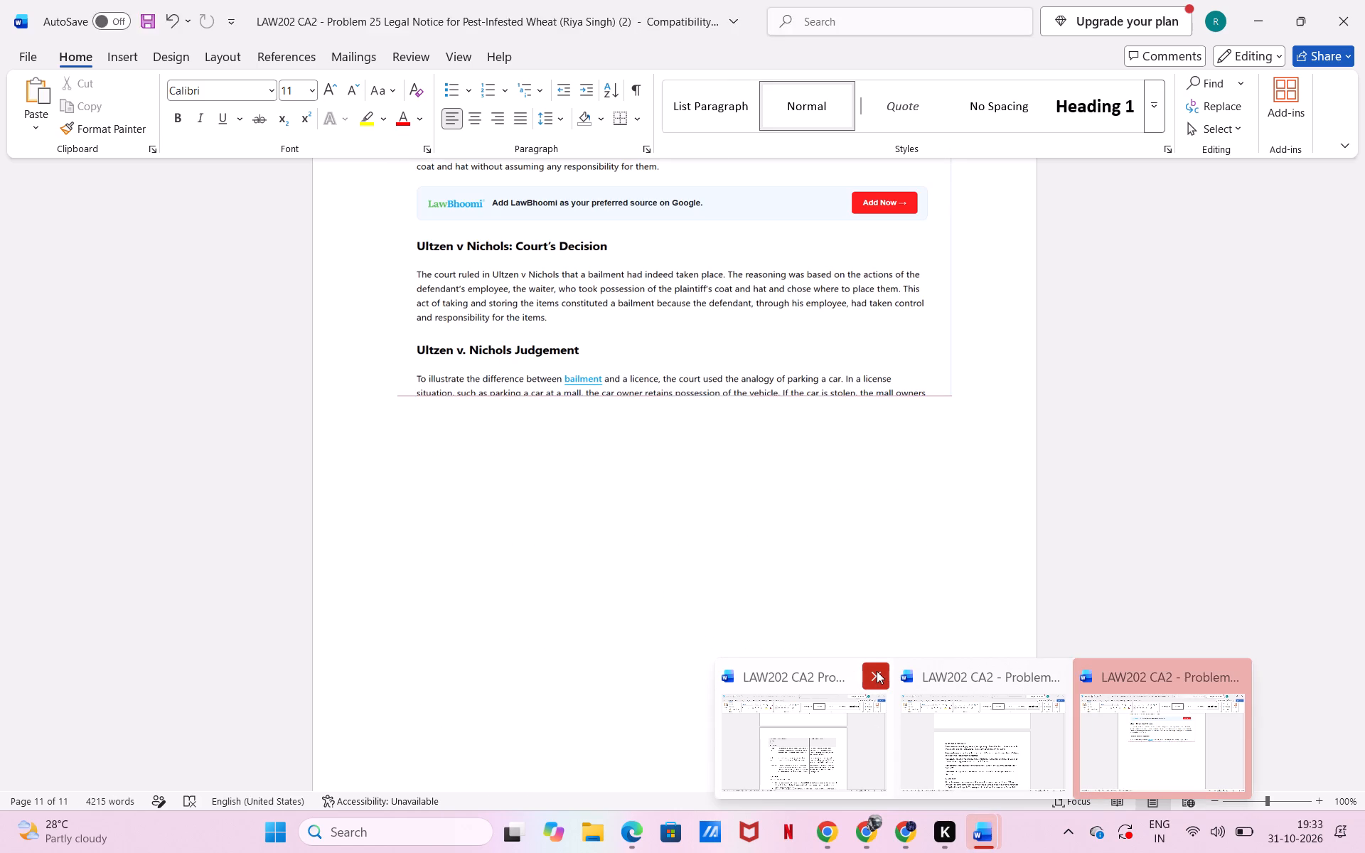
pyautogui.tripleClick(877, 671)
pyautogui.click(877, 671)
pyautogui.click(867, 761)
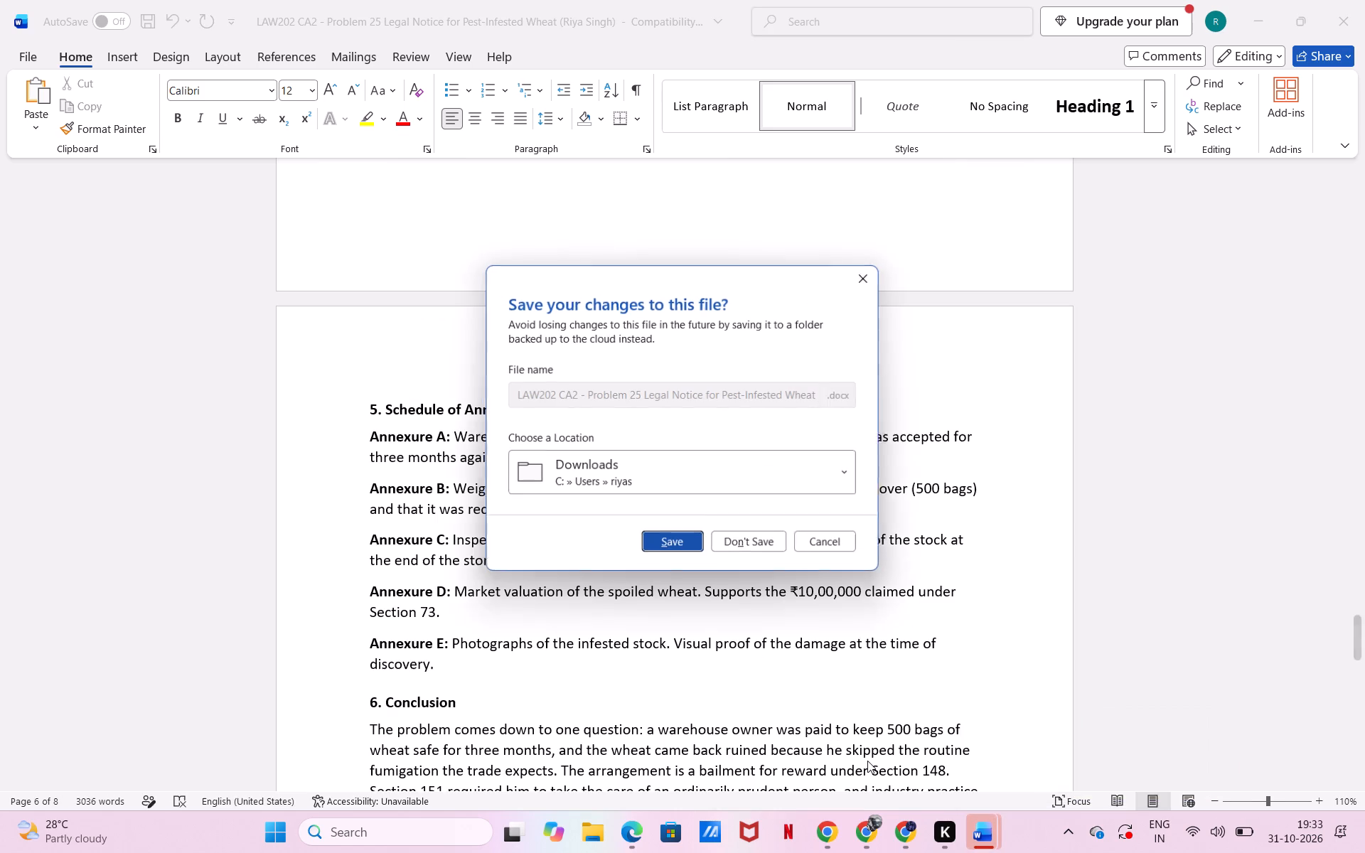
pyautogui.click(732, 552)
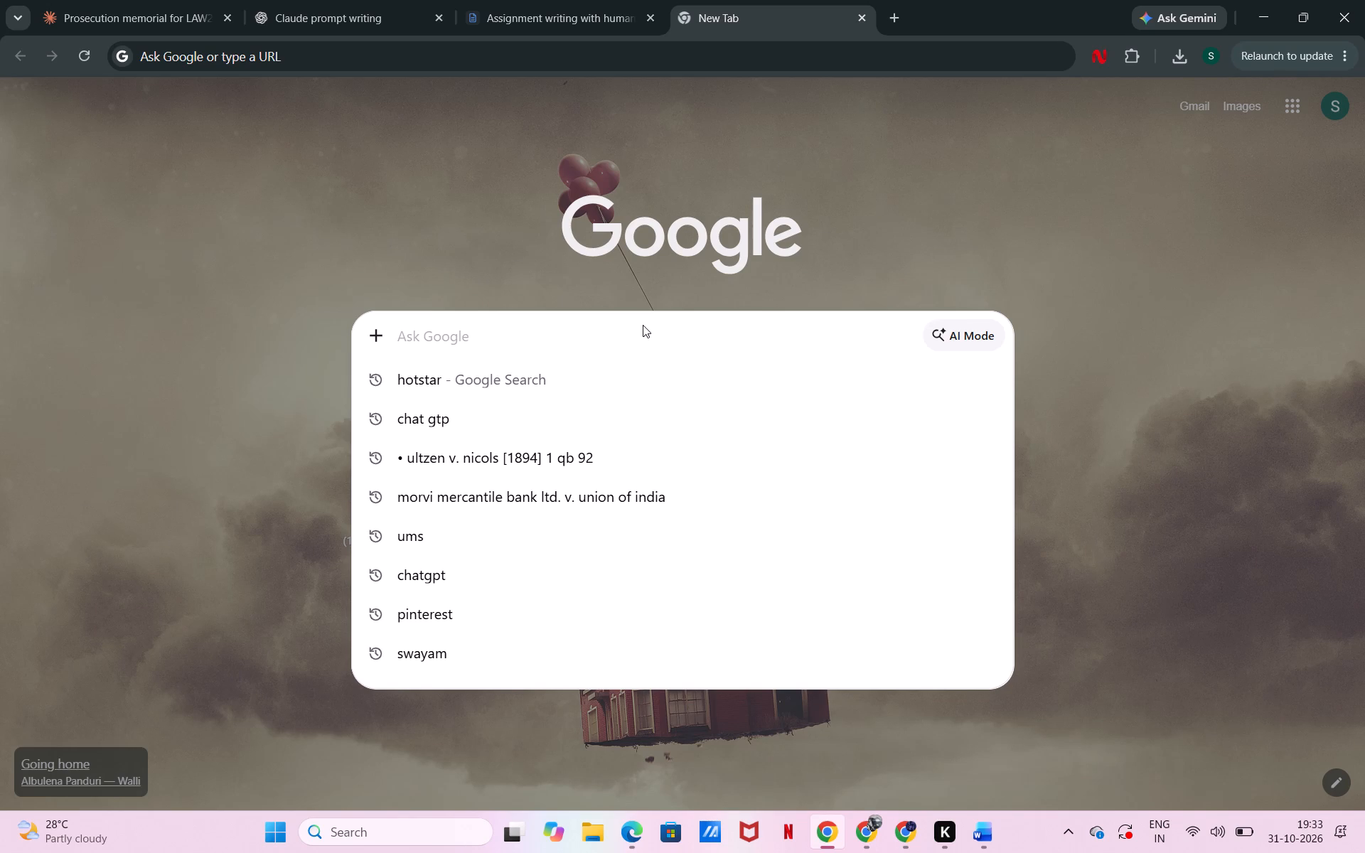
pyautogui.write('COGG')
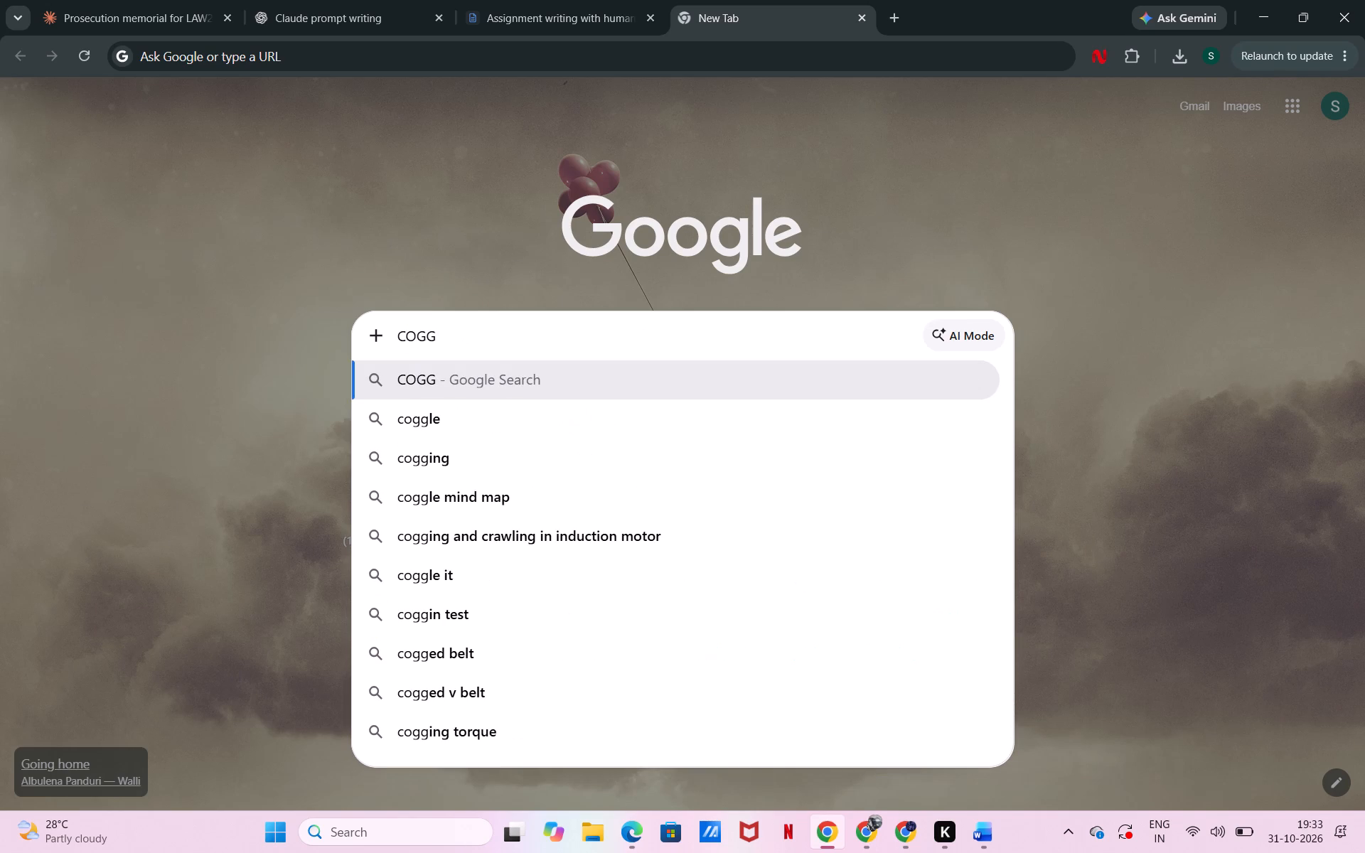
pyautogui.press('s')
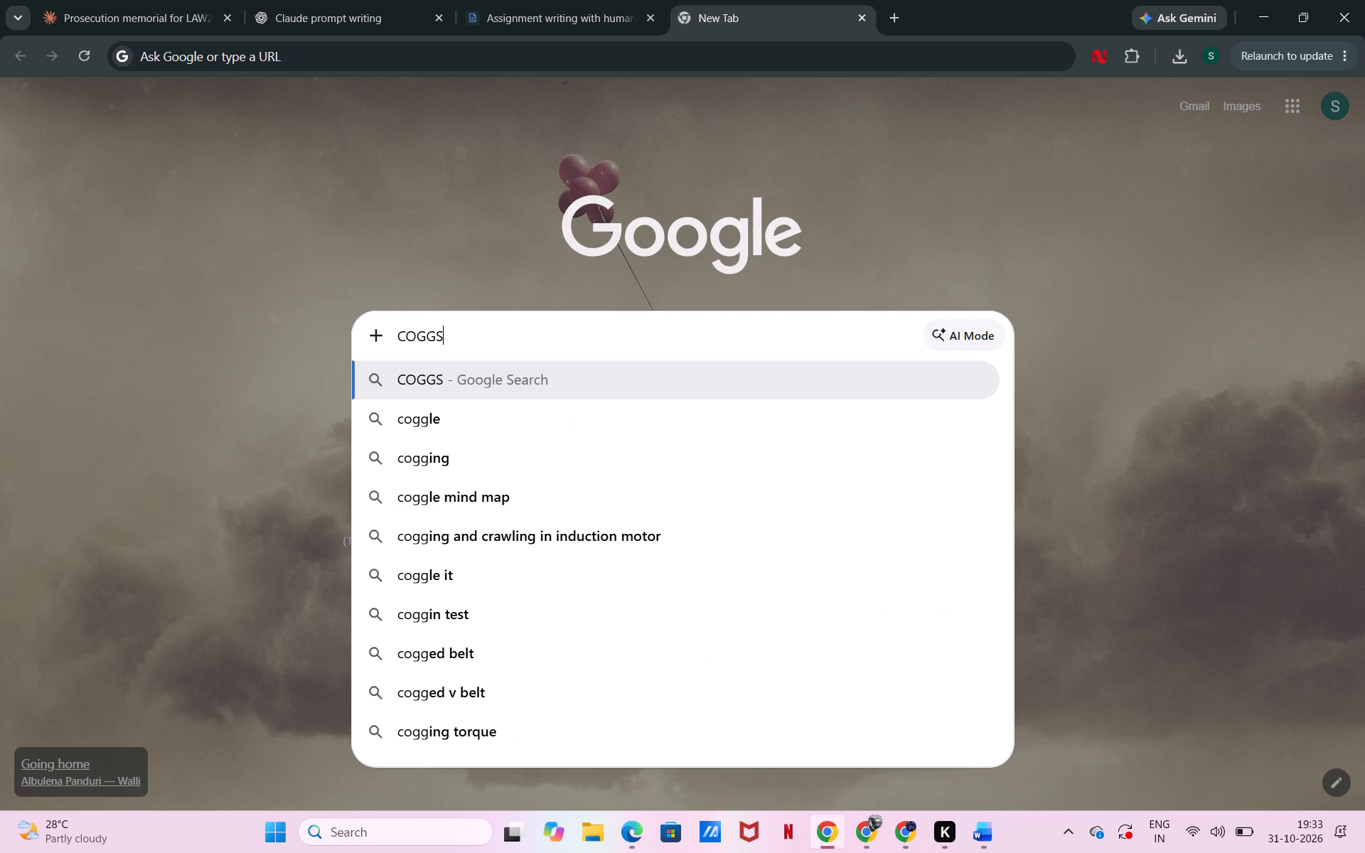
pyautogui.press('space')
pyautogui.write('V B')
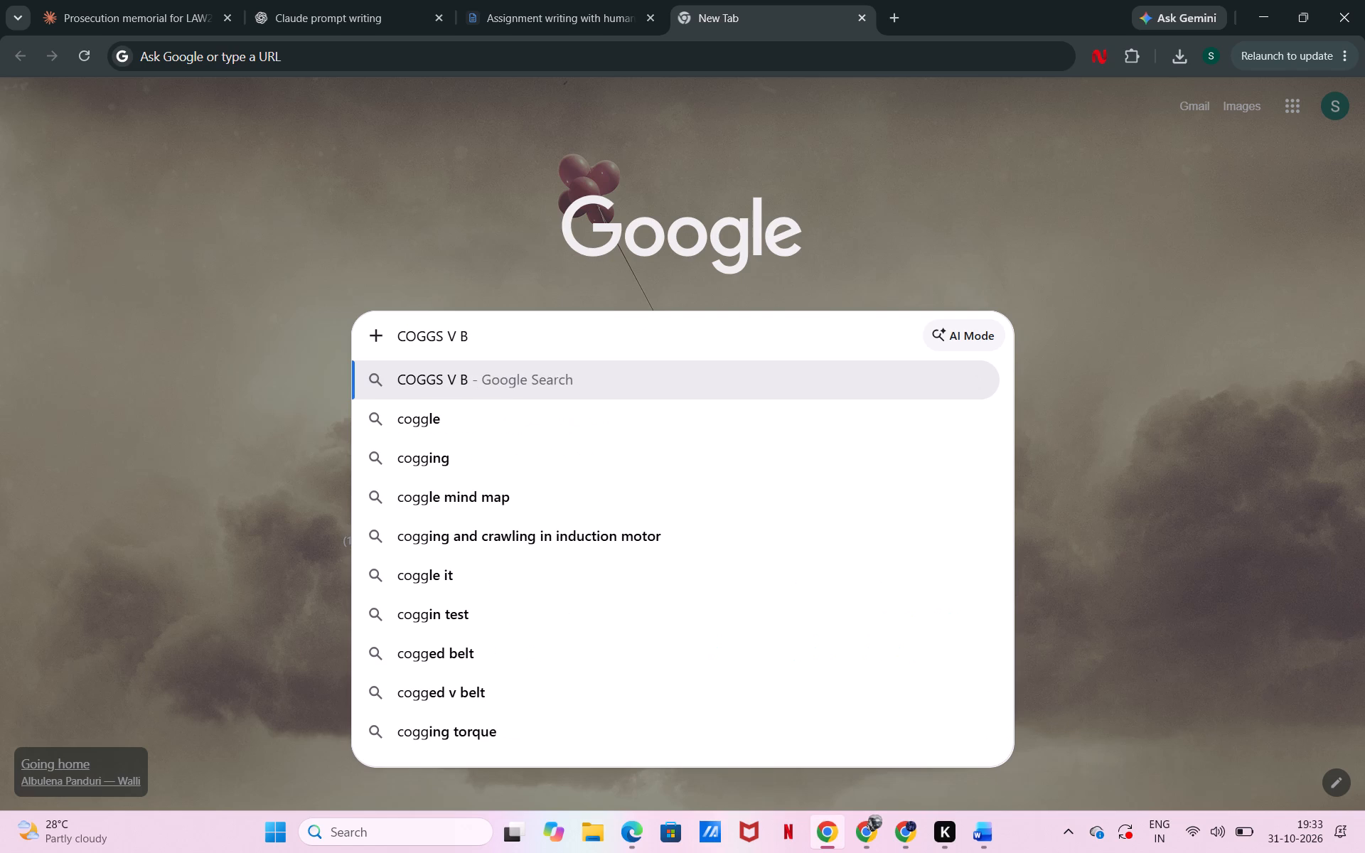
pyautogui.write('ERNARD')
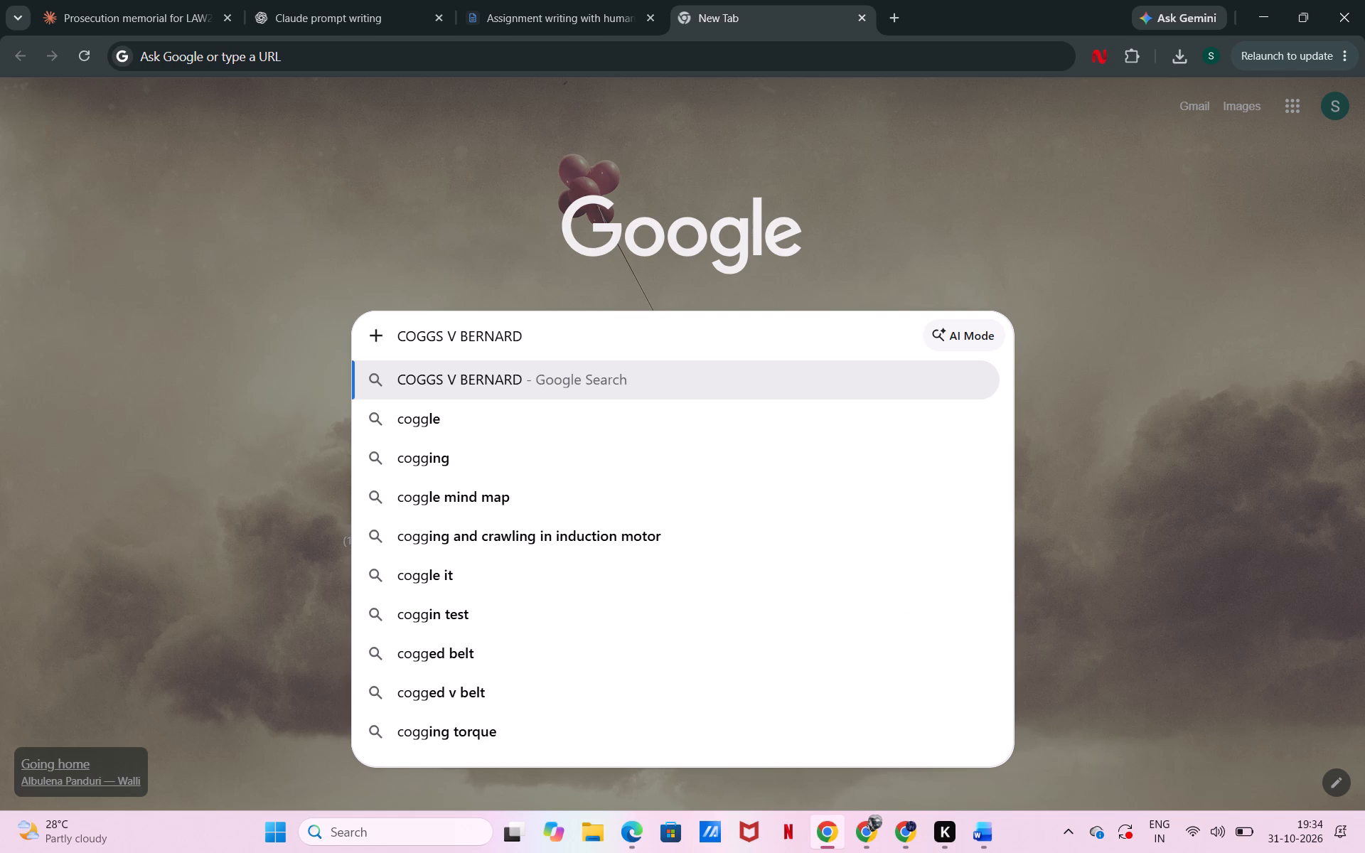
pyautogui.press('space')
pyautogui.write('1')
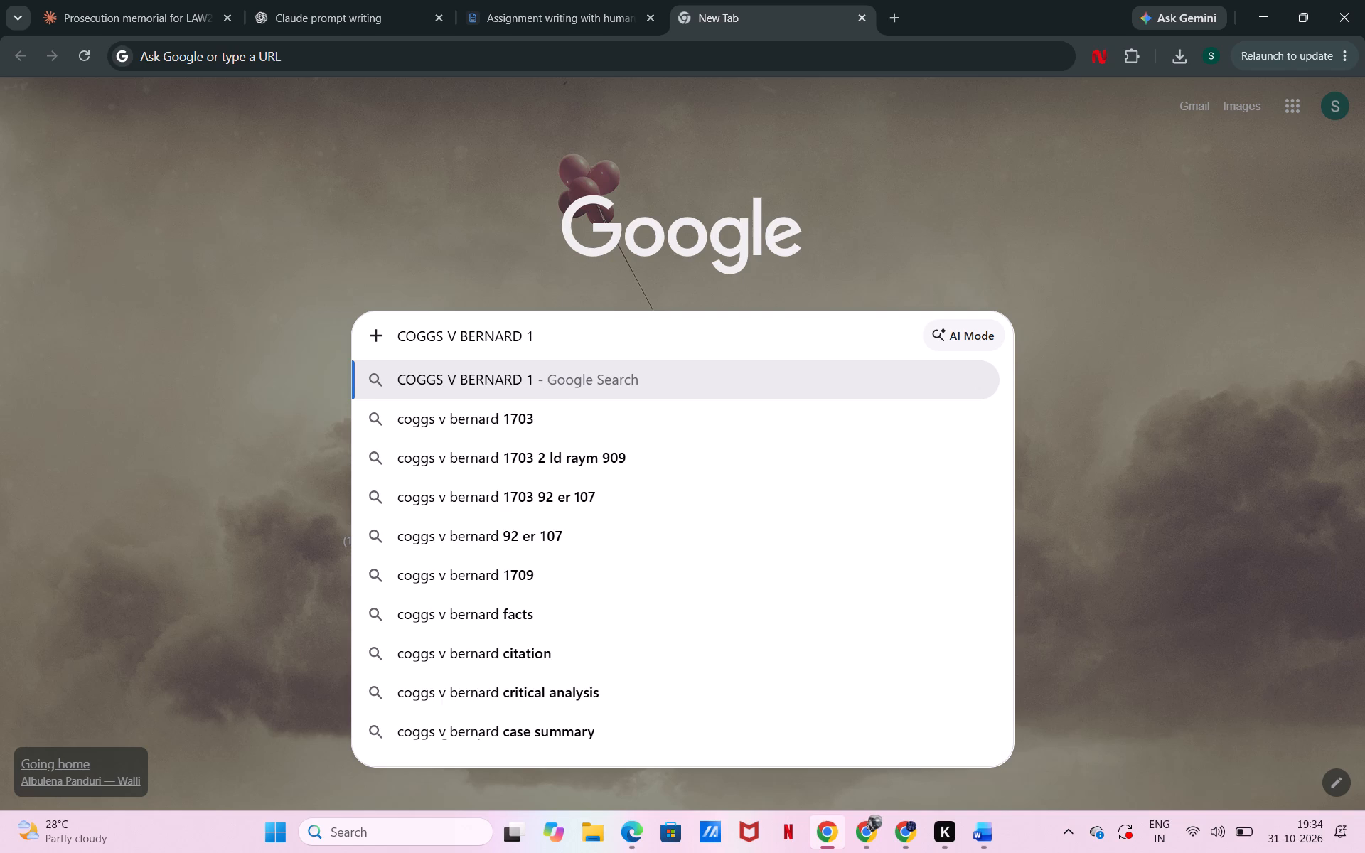
pyautogui.write('703')
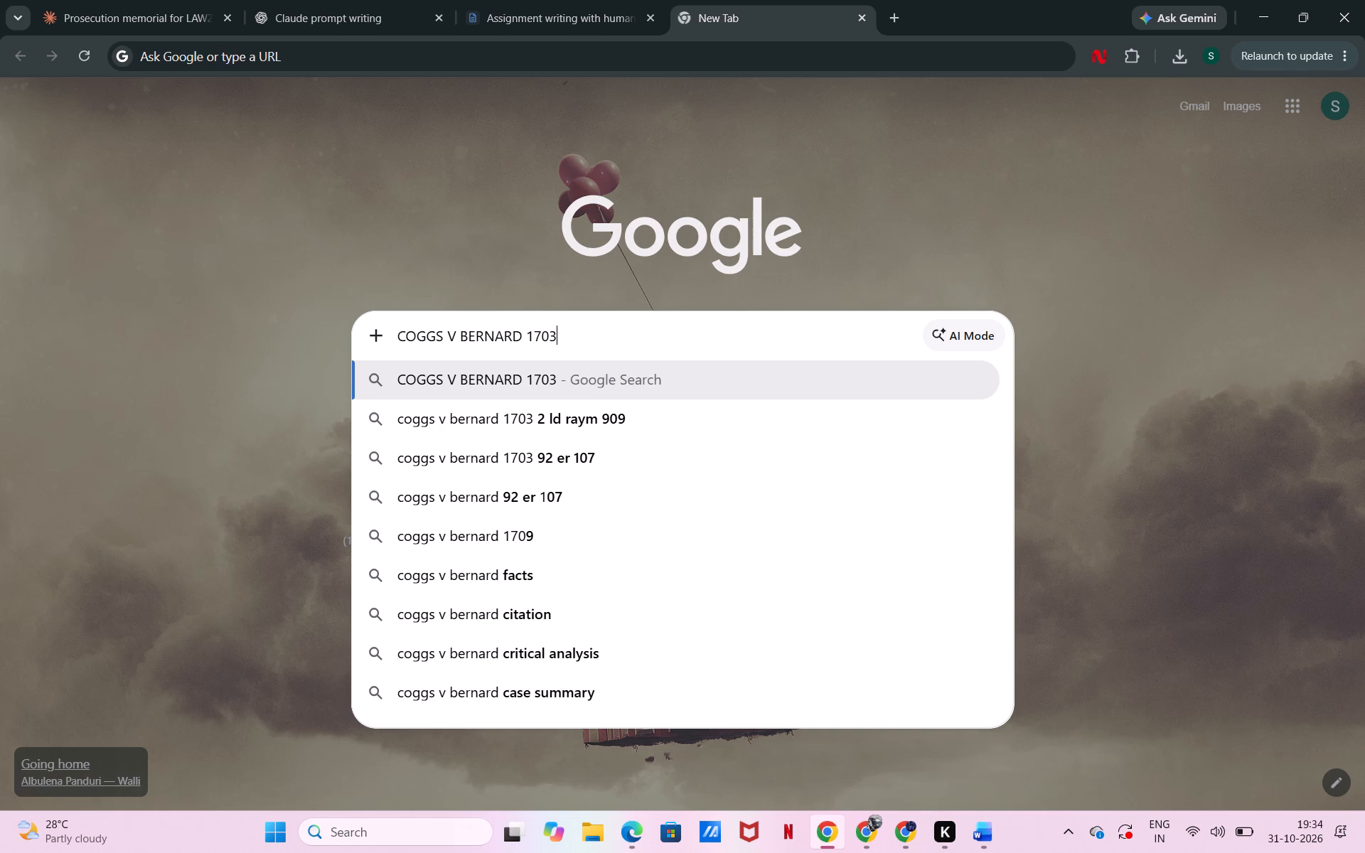
pyautogui.press('Return')
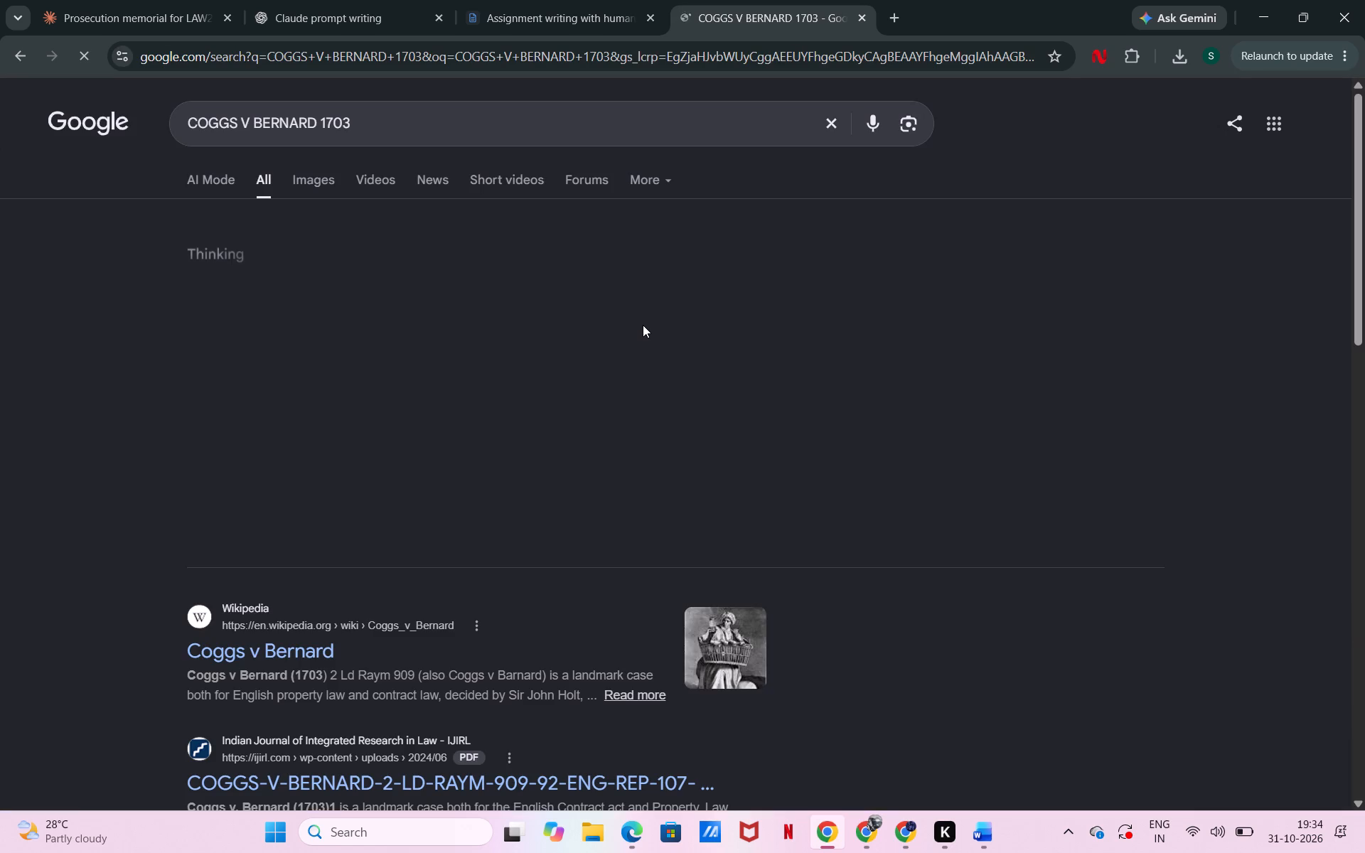
# Open the Indian Journal of Integrated Research in Law PDF on Coggs v. Bernard from the search results.
pyautogui.scroll(-2, 643, 325)
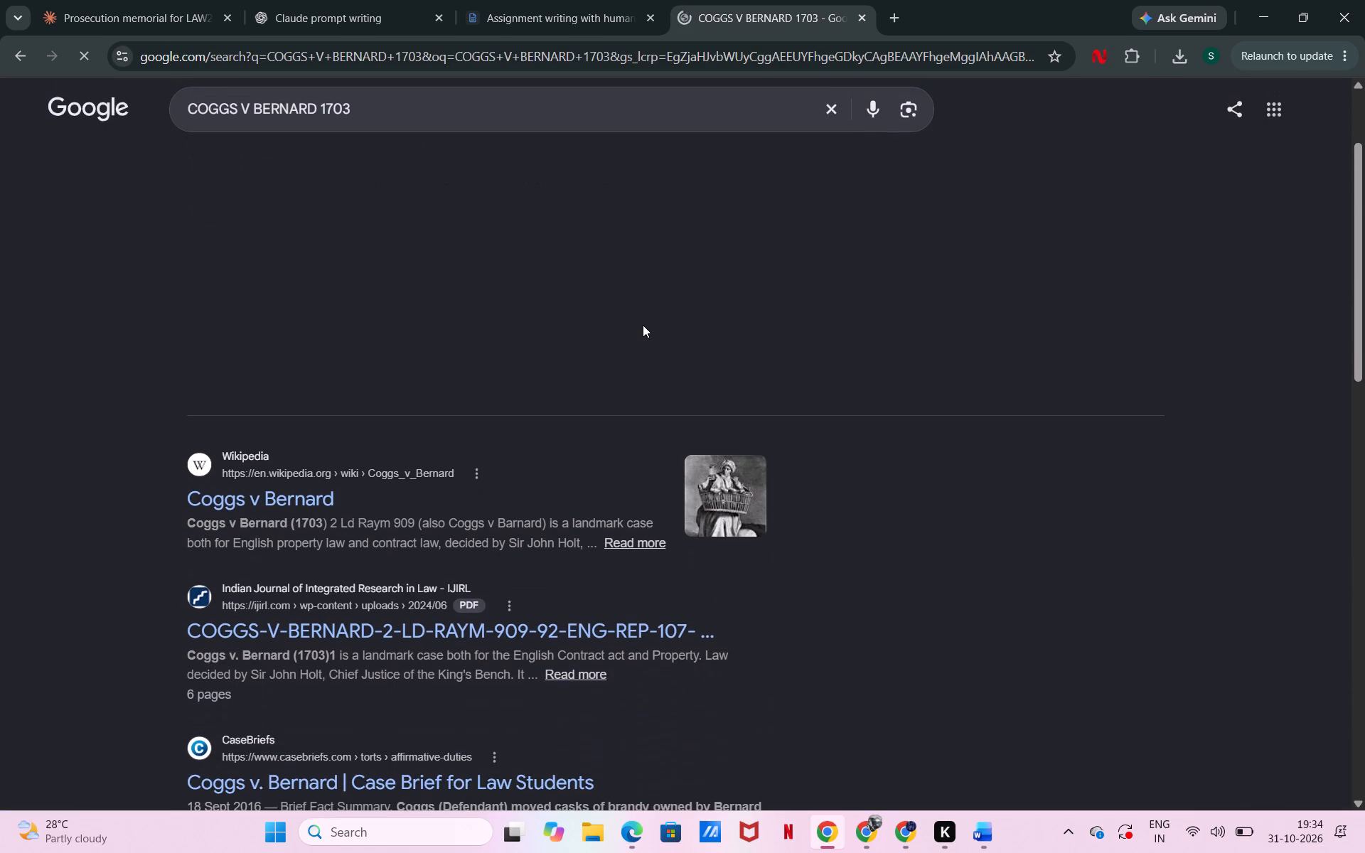
pyautogui.scroll(2, 643, 325)
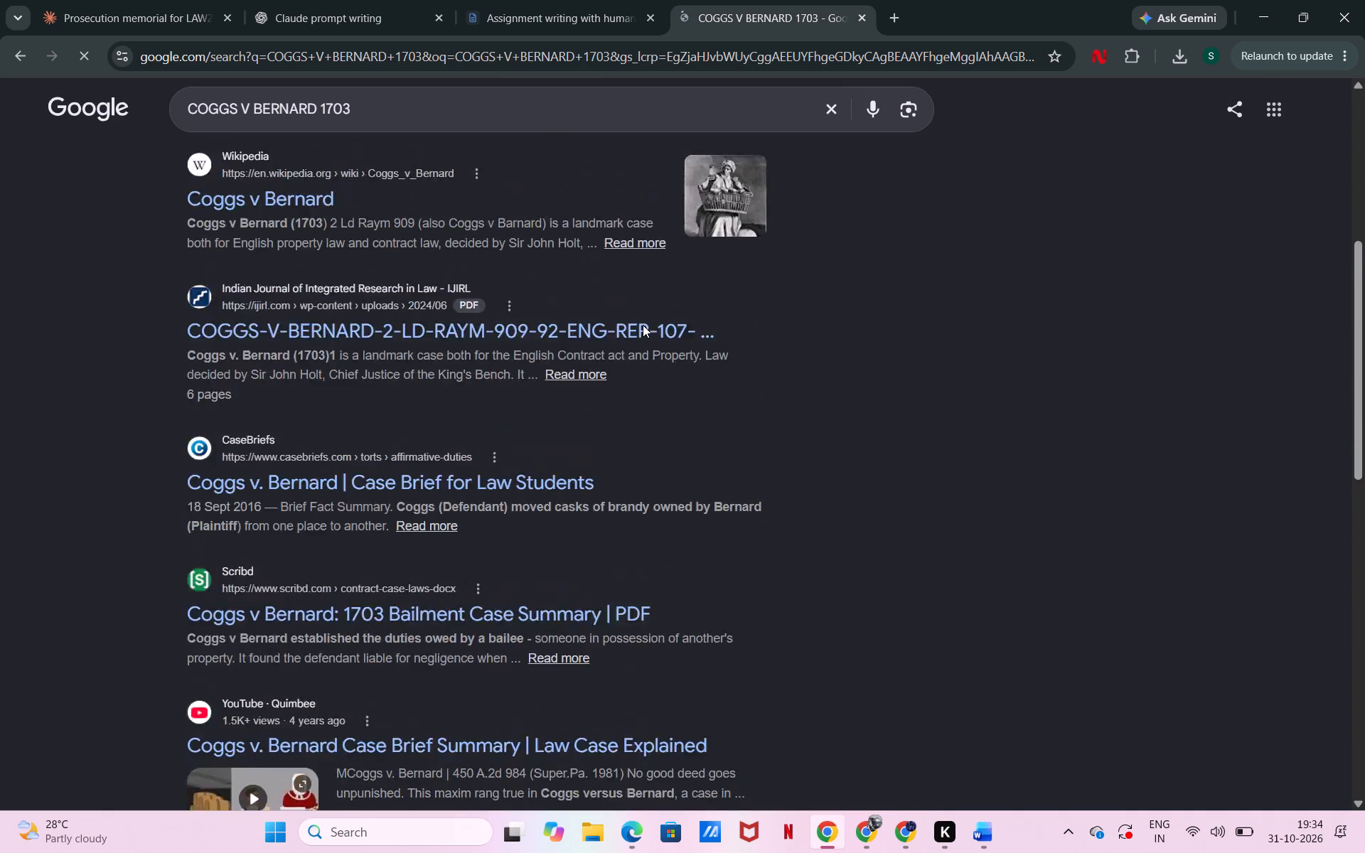
pyautogui.scroll(1, 643, 325)
pyautogui.scroll(-4, 643, 325)
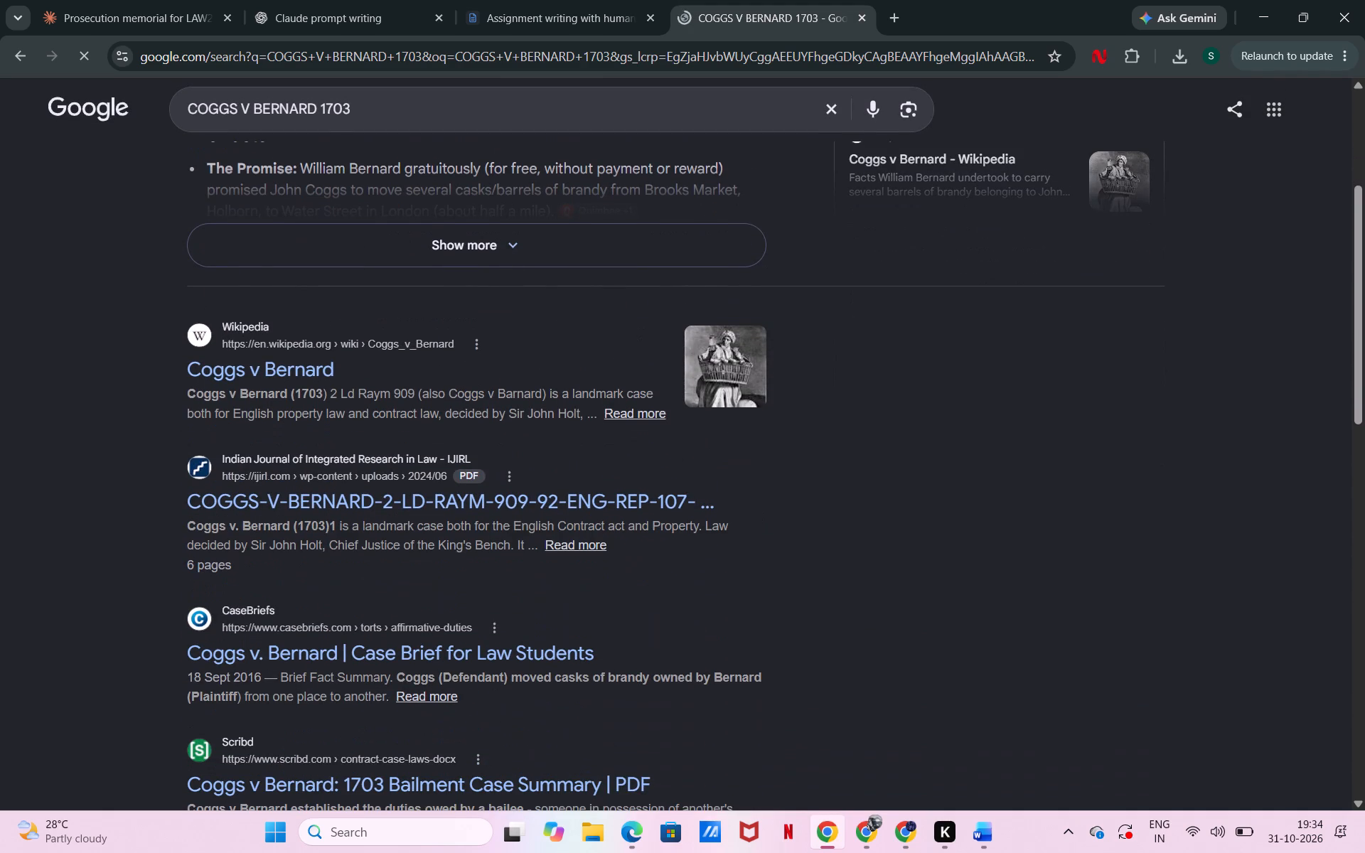
pyautogui.click(480, 505)
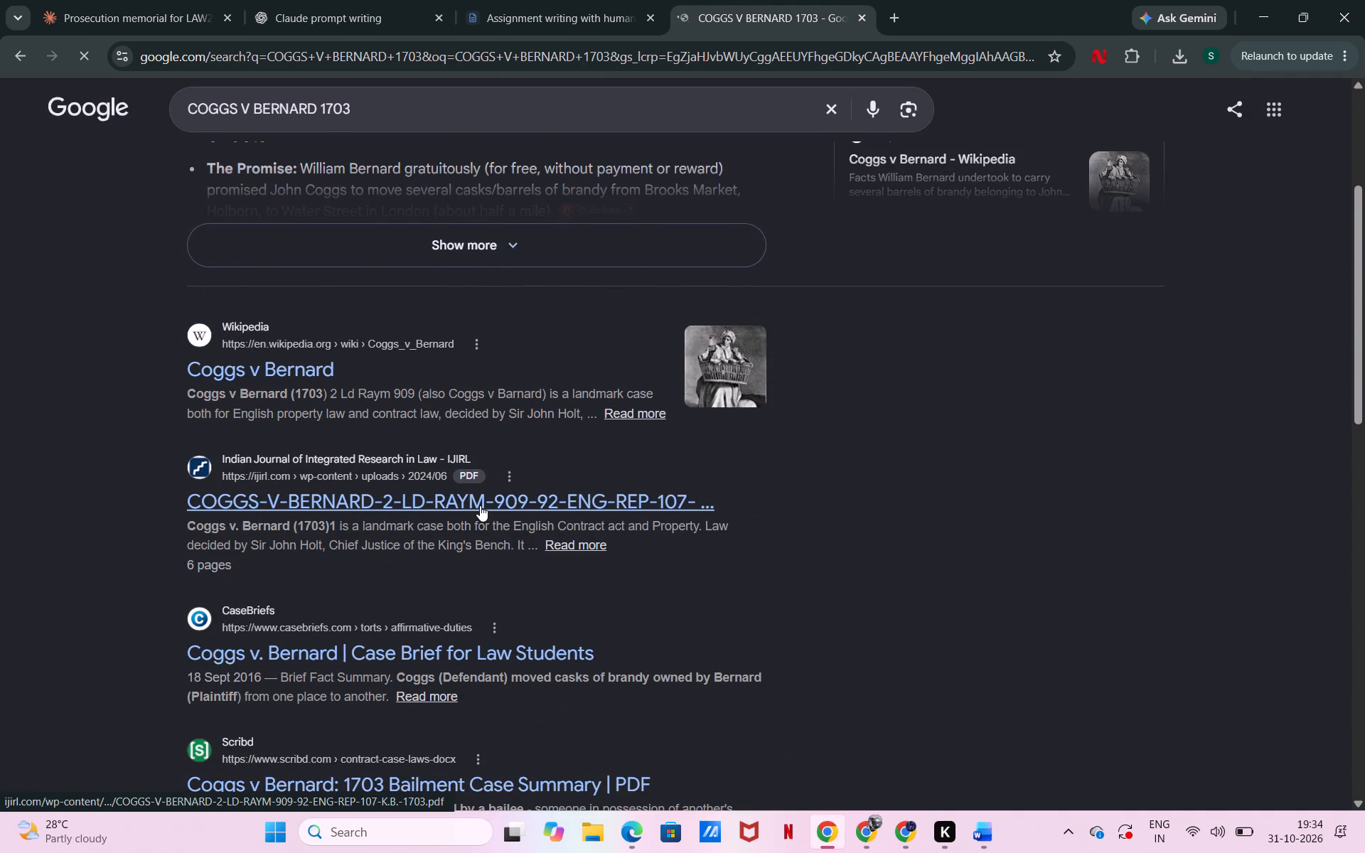
pyautogui.click(480, 505)
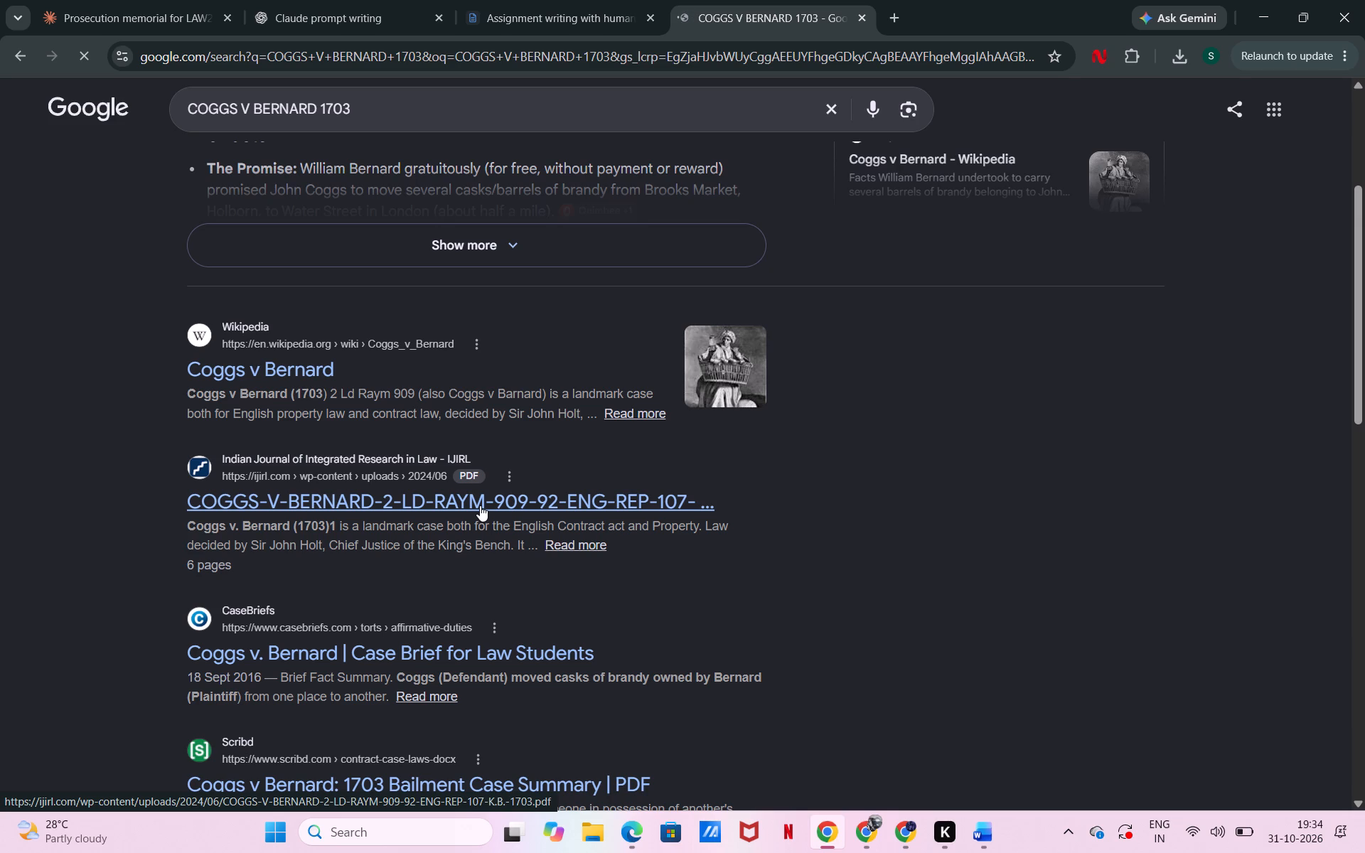
pyautogui.click(1195, 827)
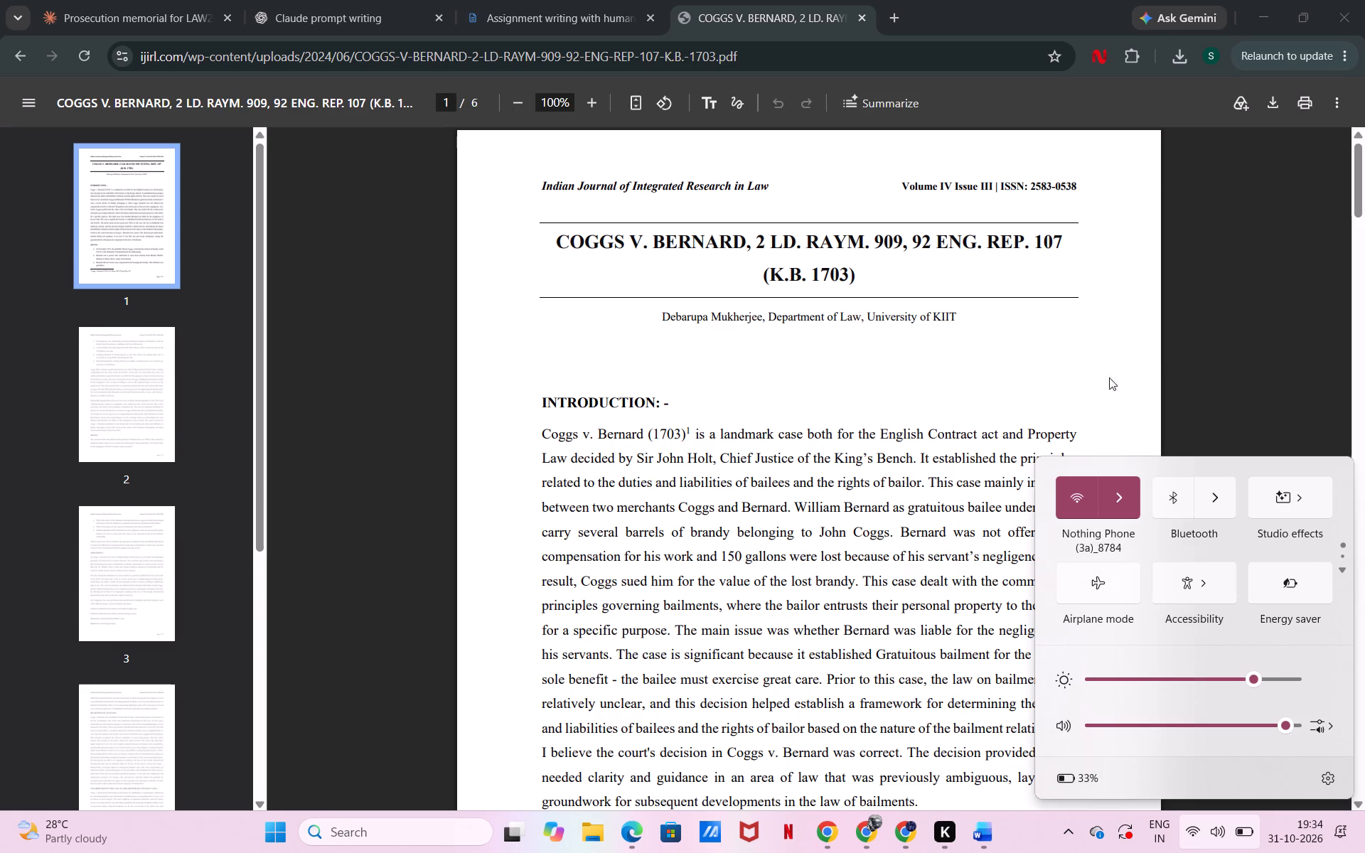
pyautogui.click(1231, 380)
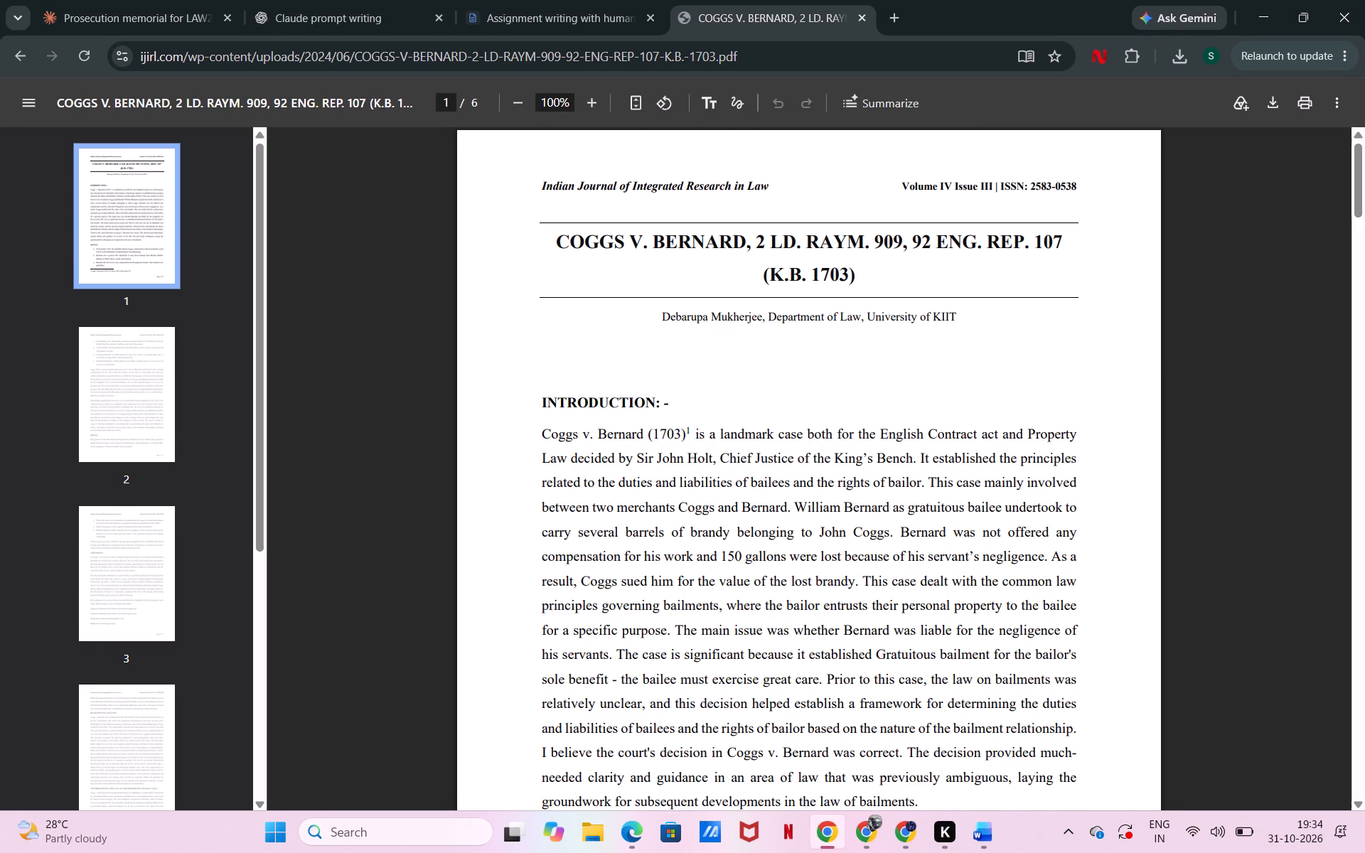
# Capture a screenshot of the Coggs v. Bernard article's first page, covering the page thumbnails, title and full Introduction.
pyautogui.scroll(-1, 728, 476)
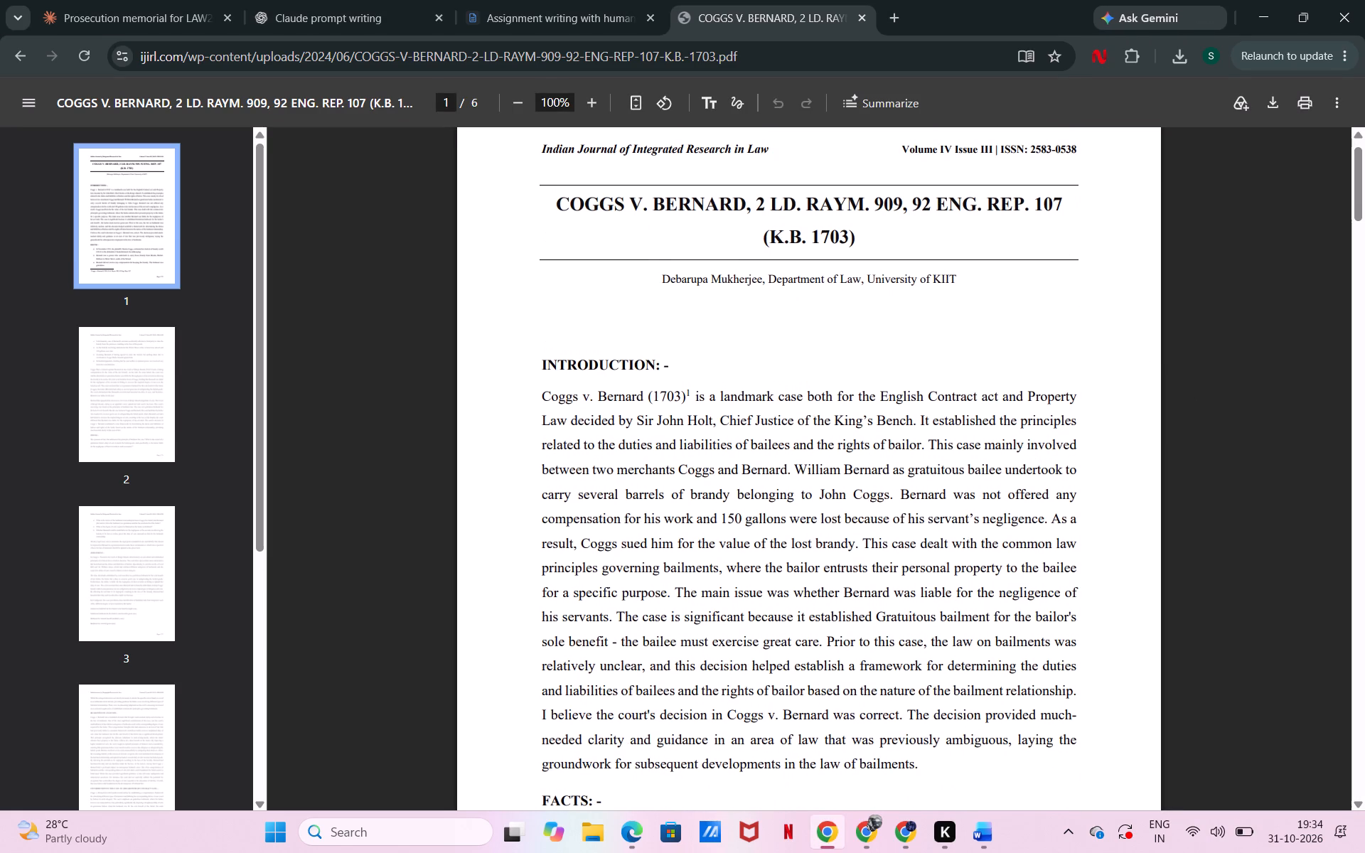
pyautogui.scroll(-1, 728, 476)
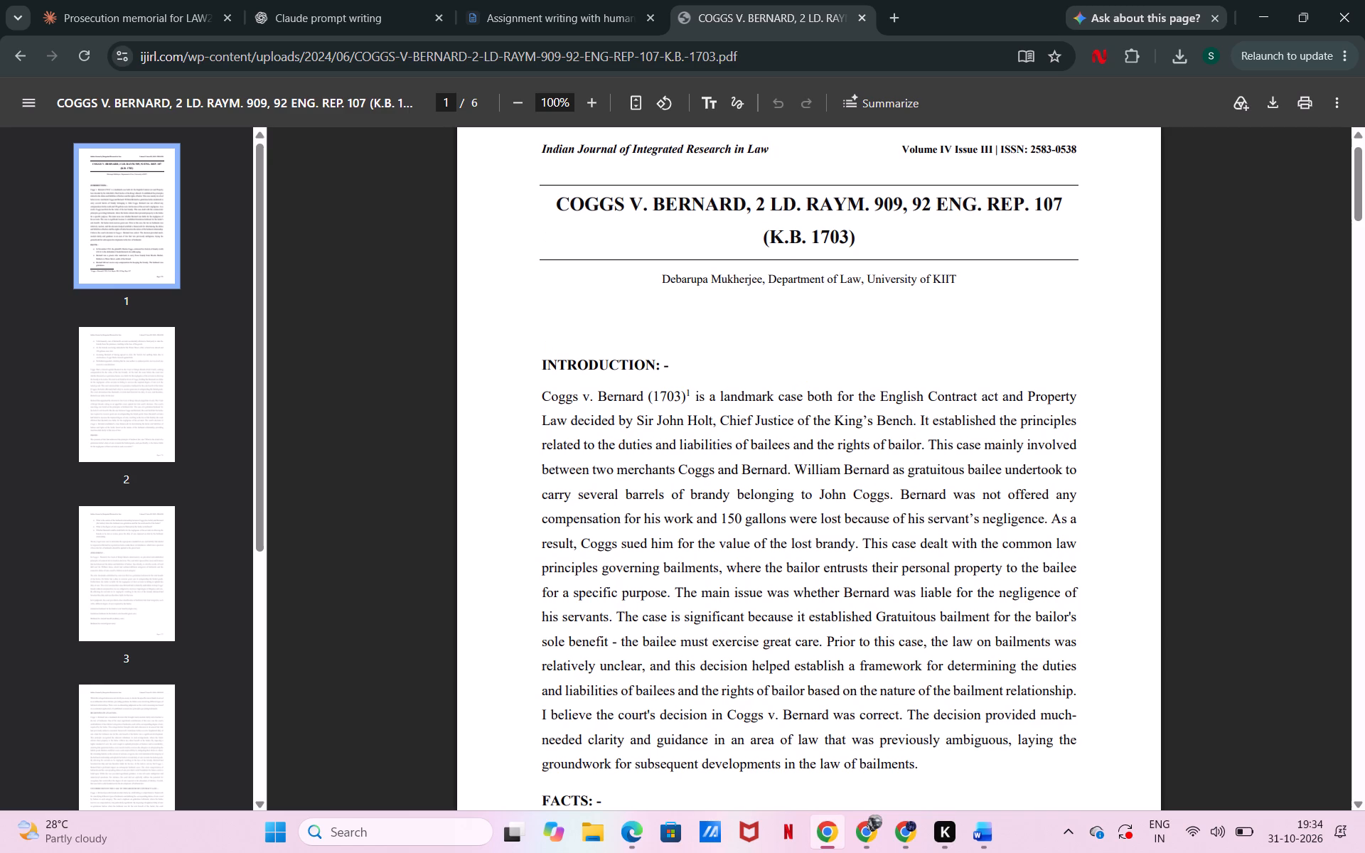
pyautogui.press('Print')
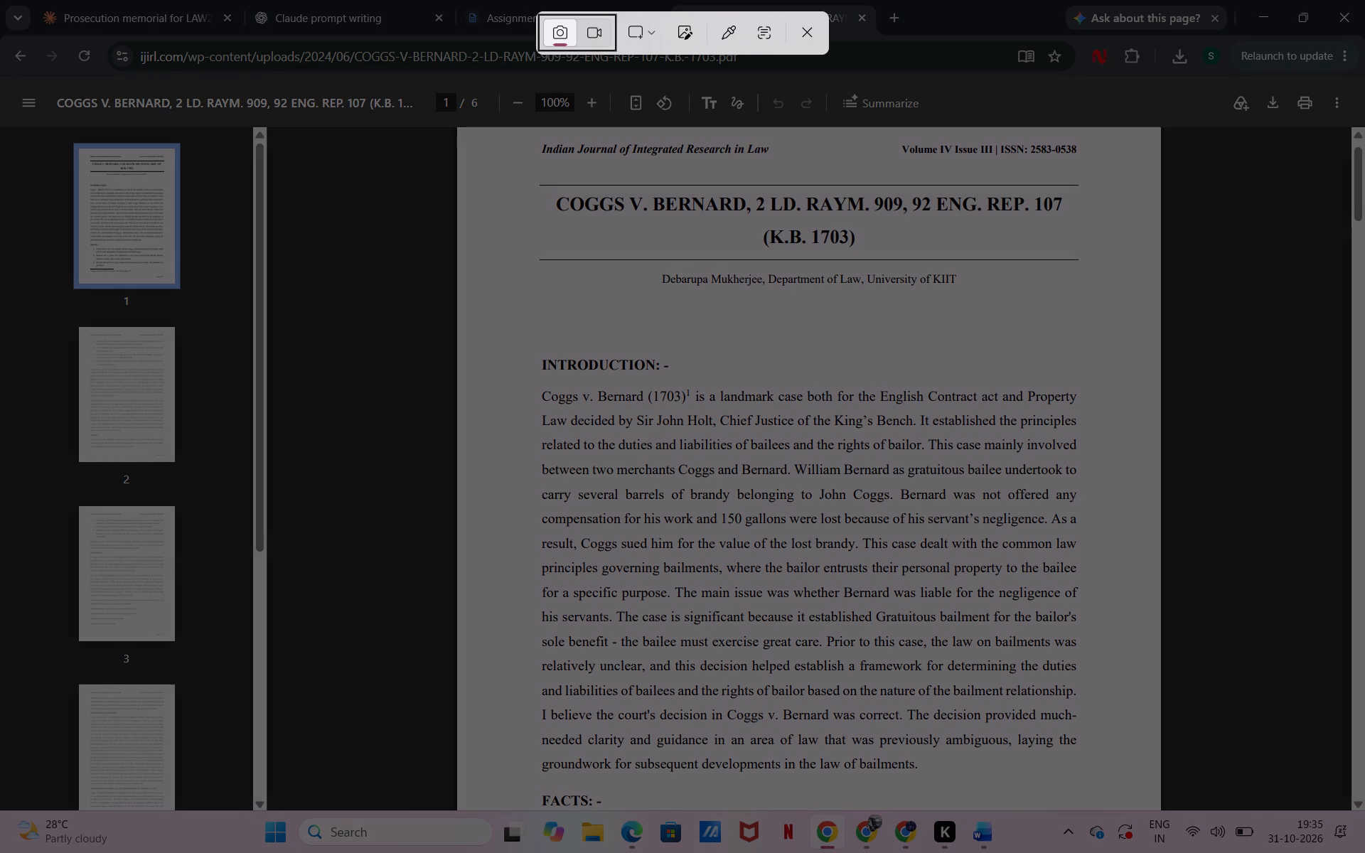
pyautogui.moveTo(14, 90); pyautogui.dragTo(715, 633)
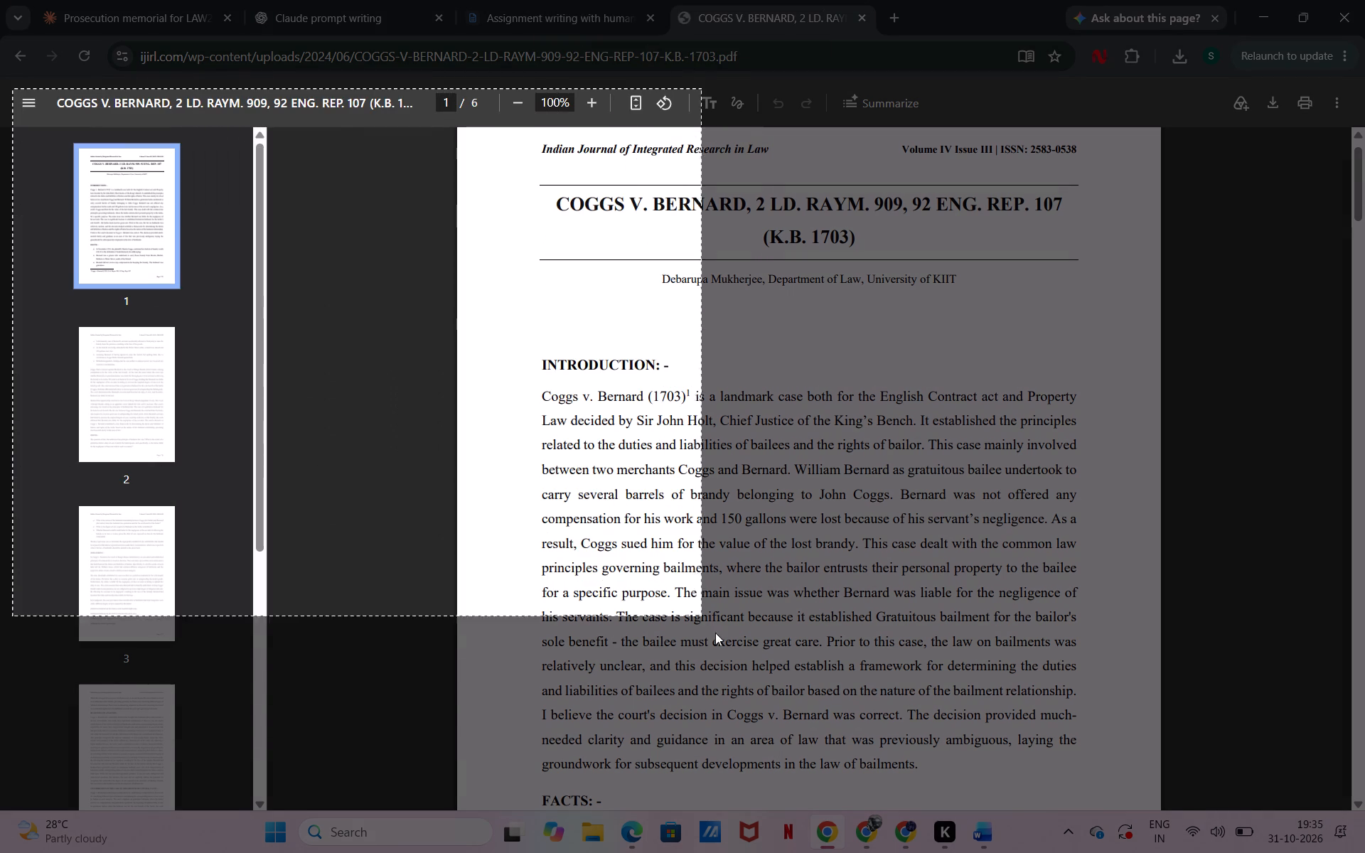
pyautogui.moveTo(715, 633); pyautogui.dragTo(1204, 815)
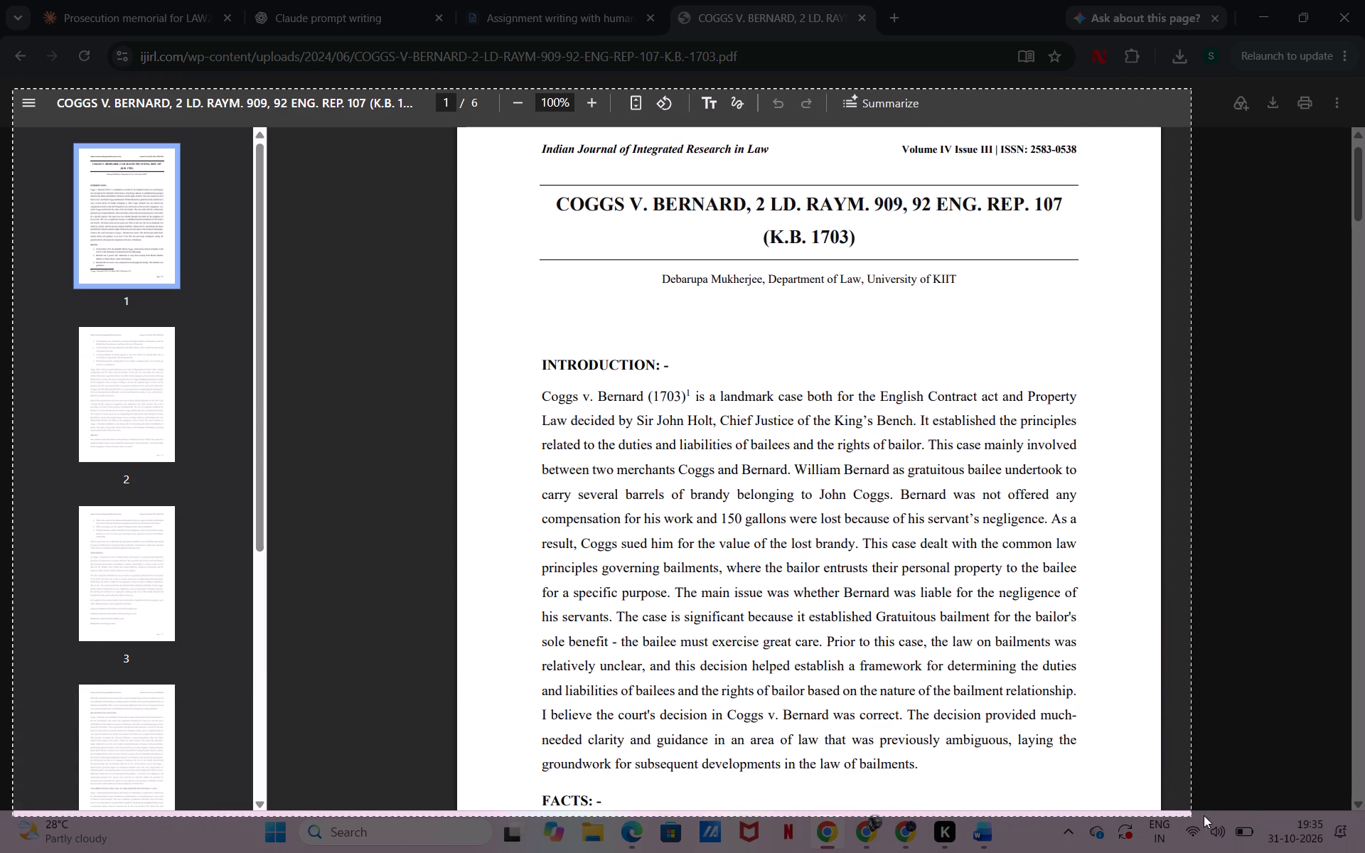
pyautogui.moveTo(1204, 815); pyautogui.dragTo(1177, 804)
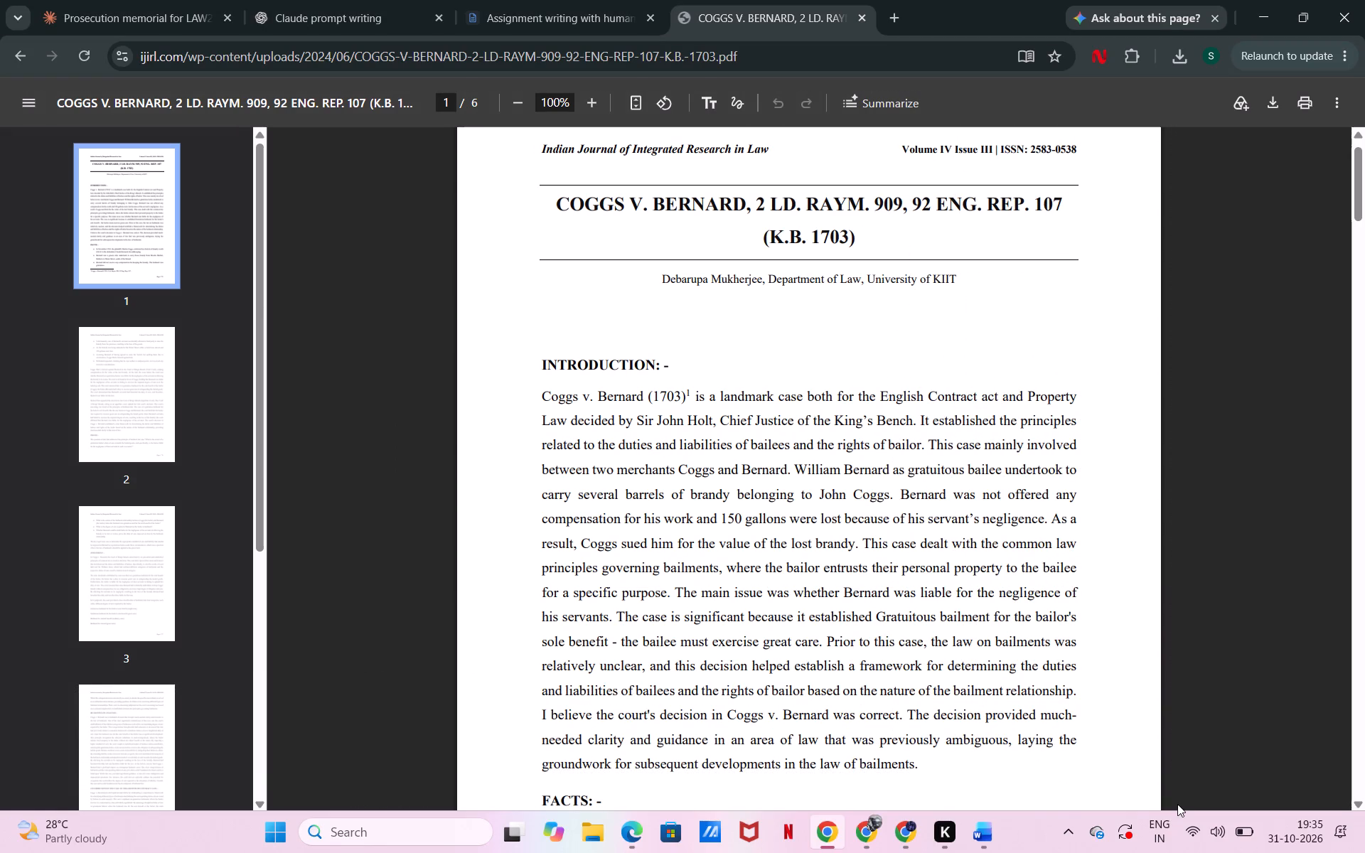
# Capture a screenshot of the article's Facts section, spanning the end of page 1 and the start of page 2.
pyautogui.scroll(-8, 928, 649)
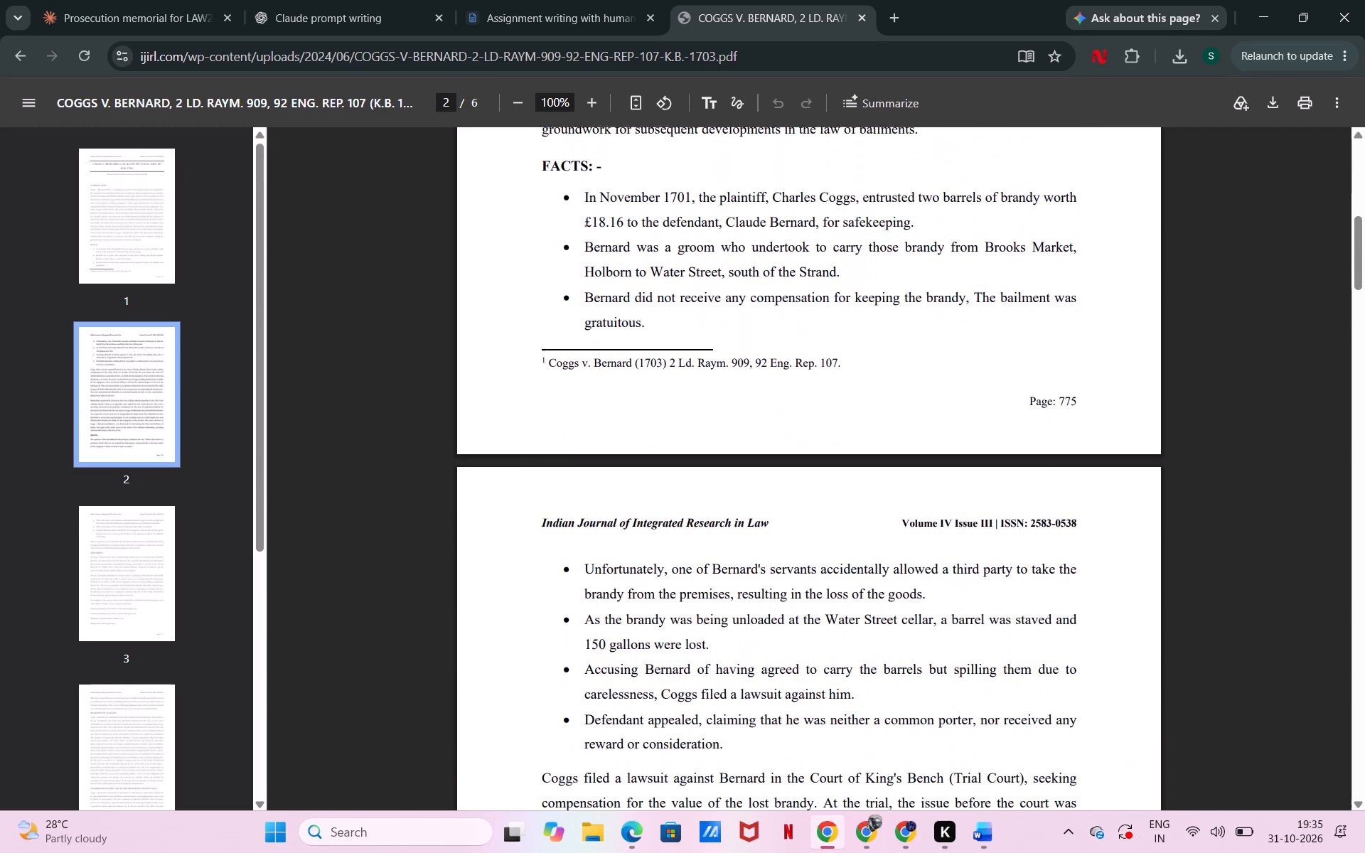
pyautogui.scroll(-2, 928, 649)
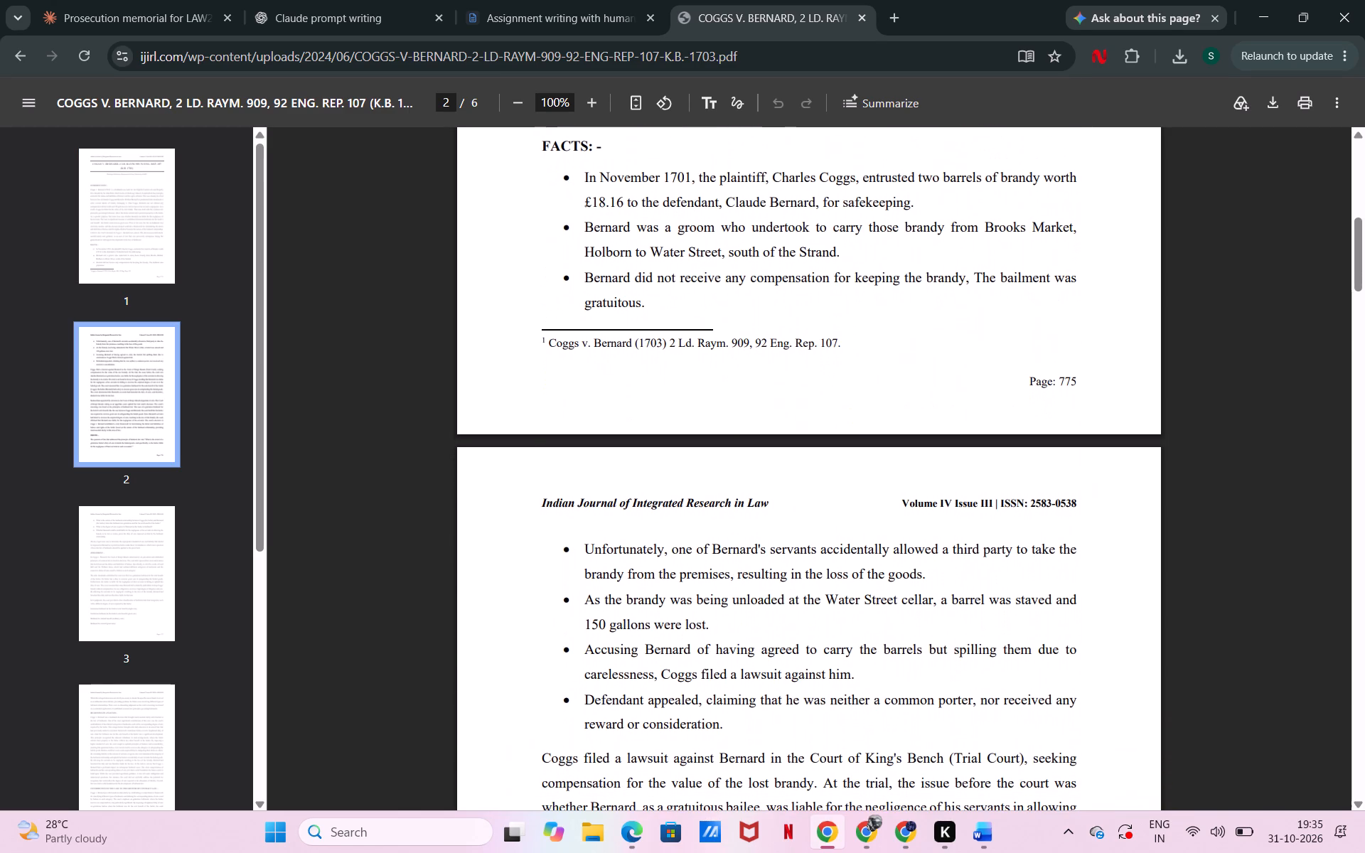
pyautogui.press('Print')
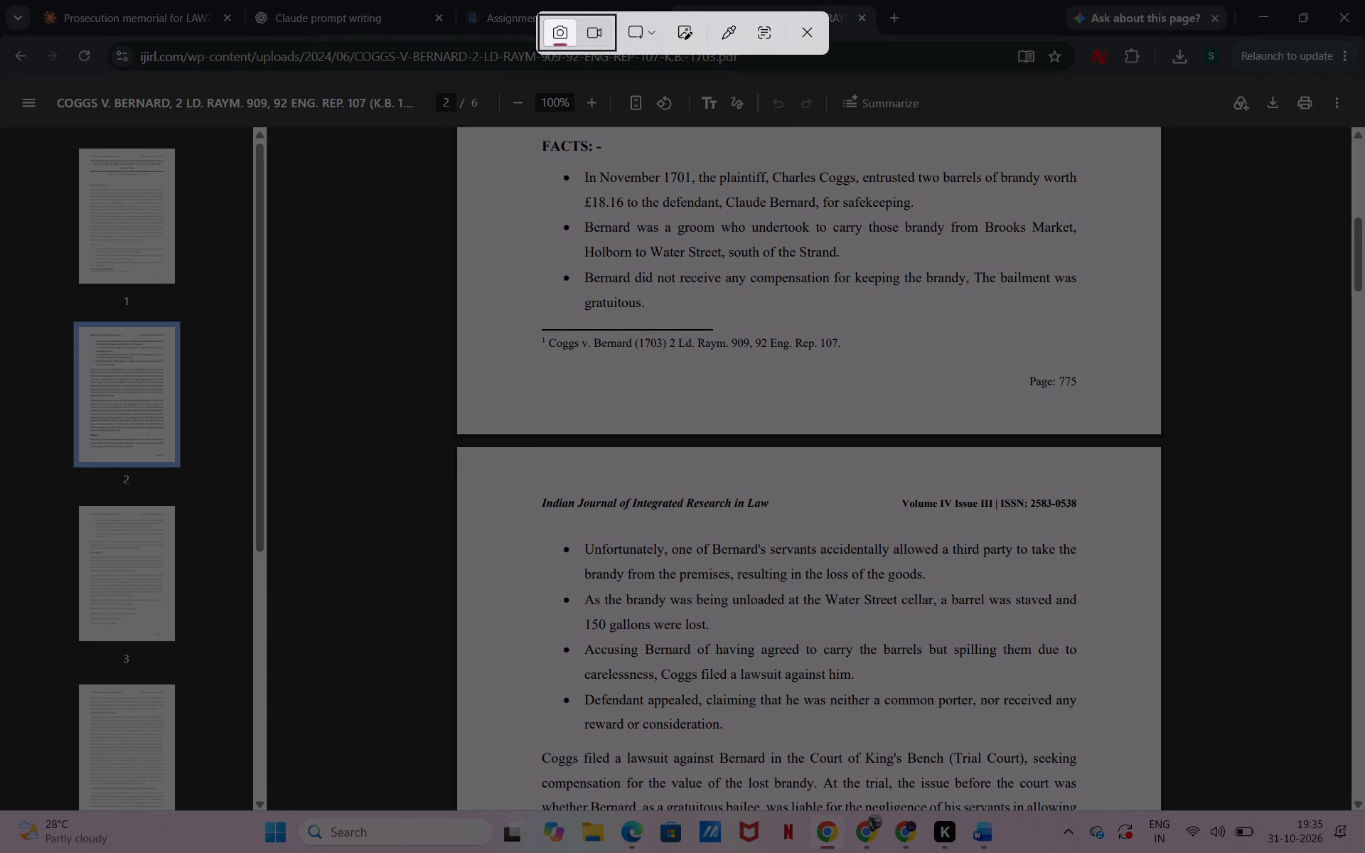
pyautogui.moveTo(460, 132); pyautogui.dragTo(772, 456)
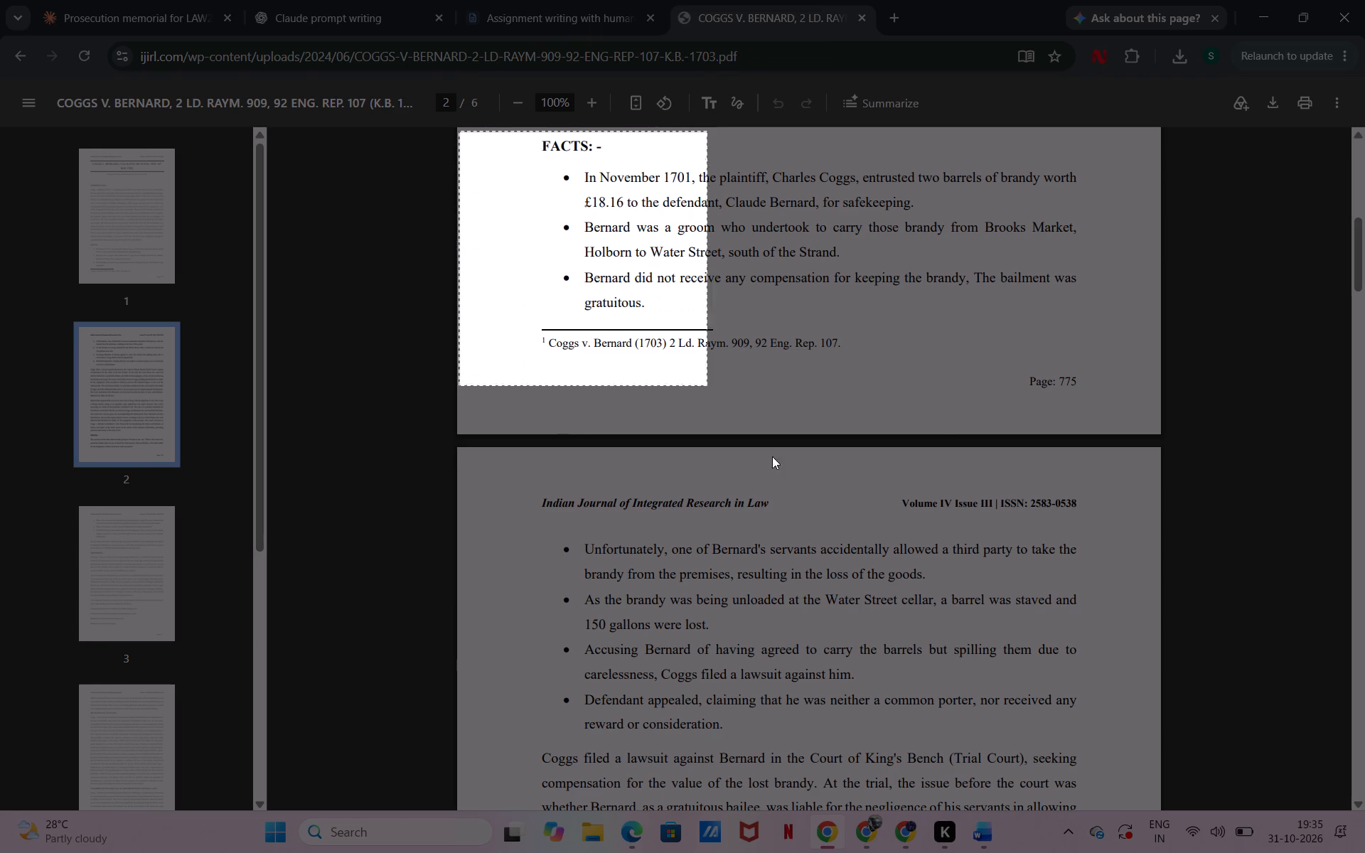
pyautogui.moveTo(772, 456); pyautogui.dragTo(1197, 799)
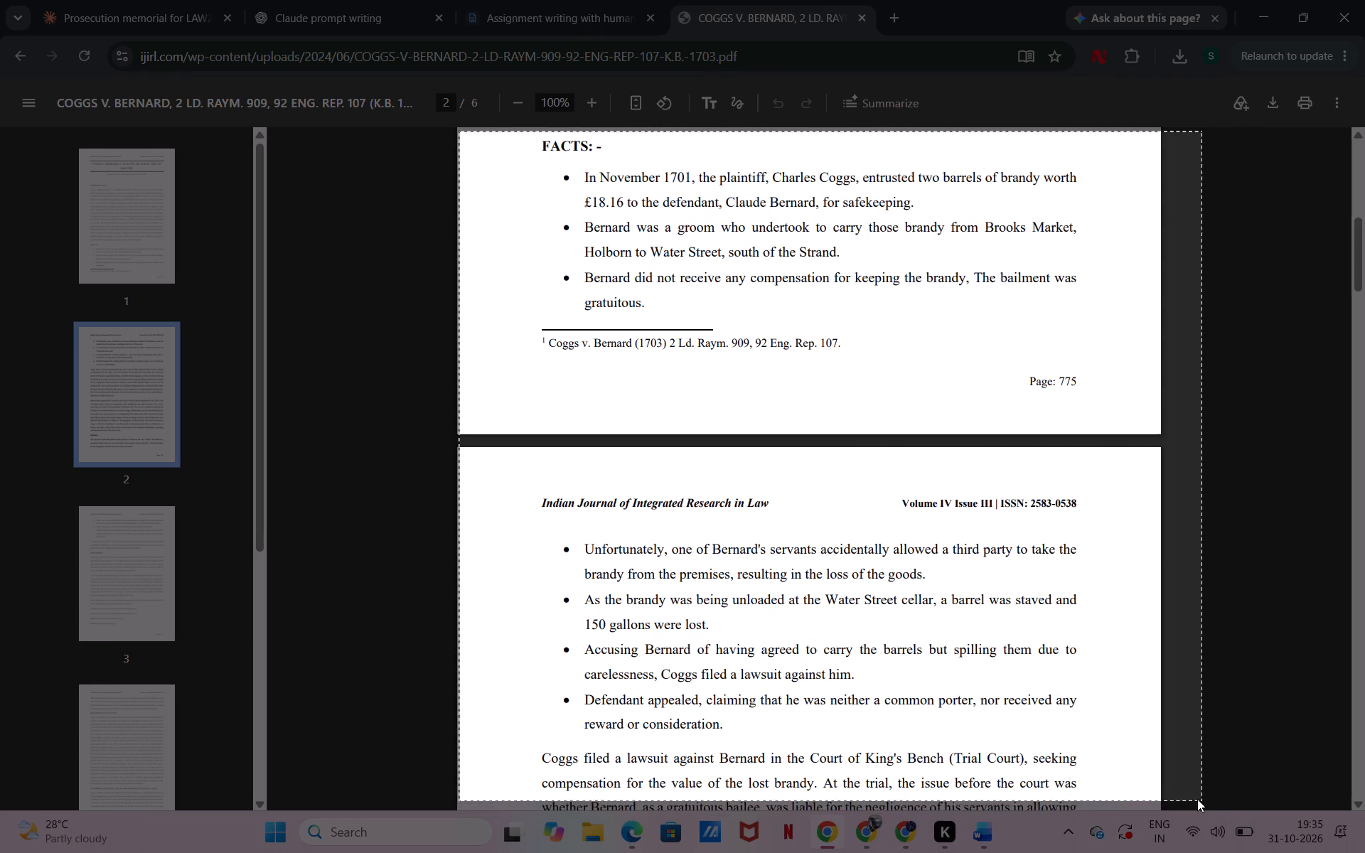
pyautogui.moveTo(1197, 799); pyautogui.dragTo(1157, 808)
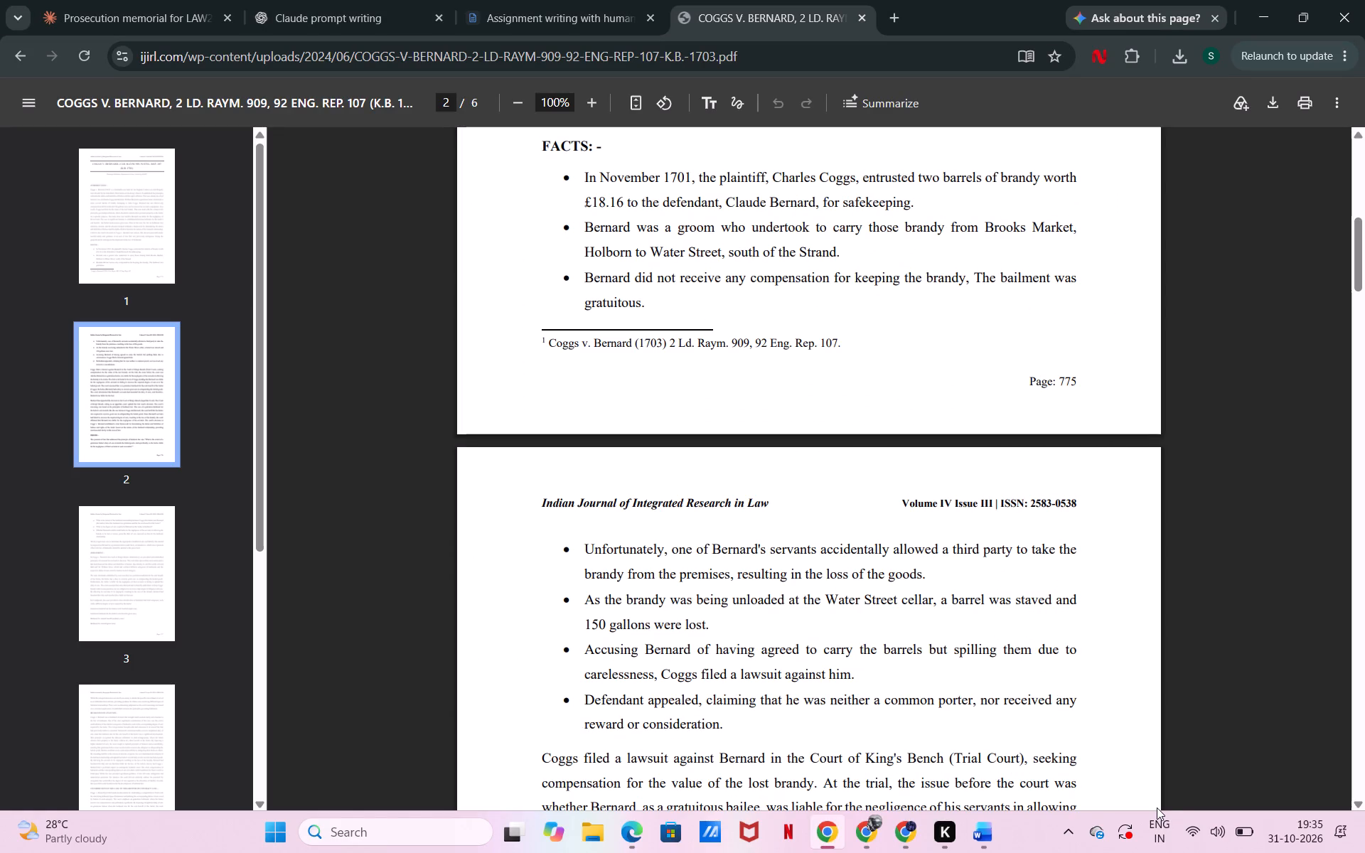
pyautogui.scroll(-4, 182, 486)
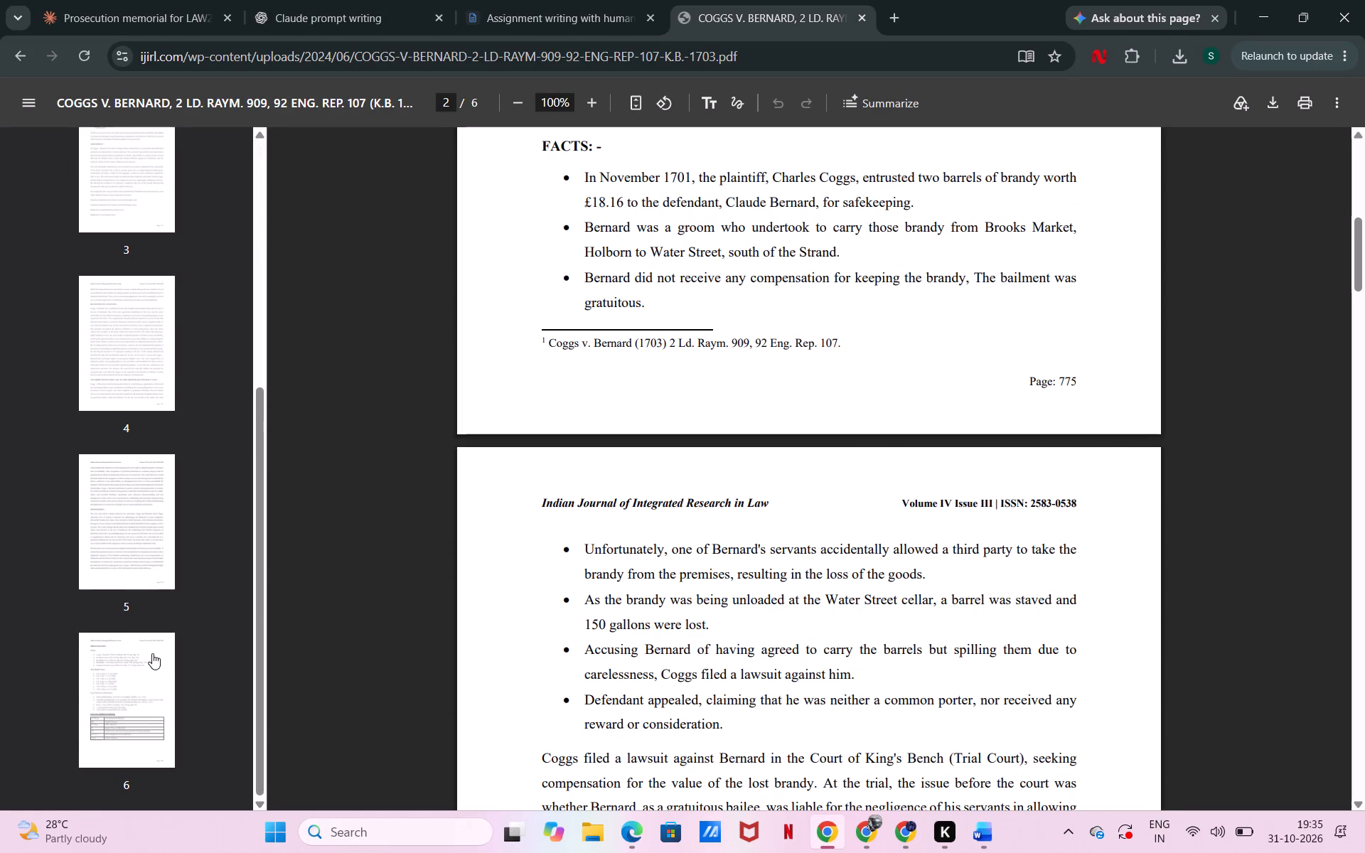
pyautogui.click(136, 721)
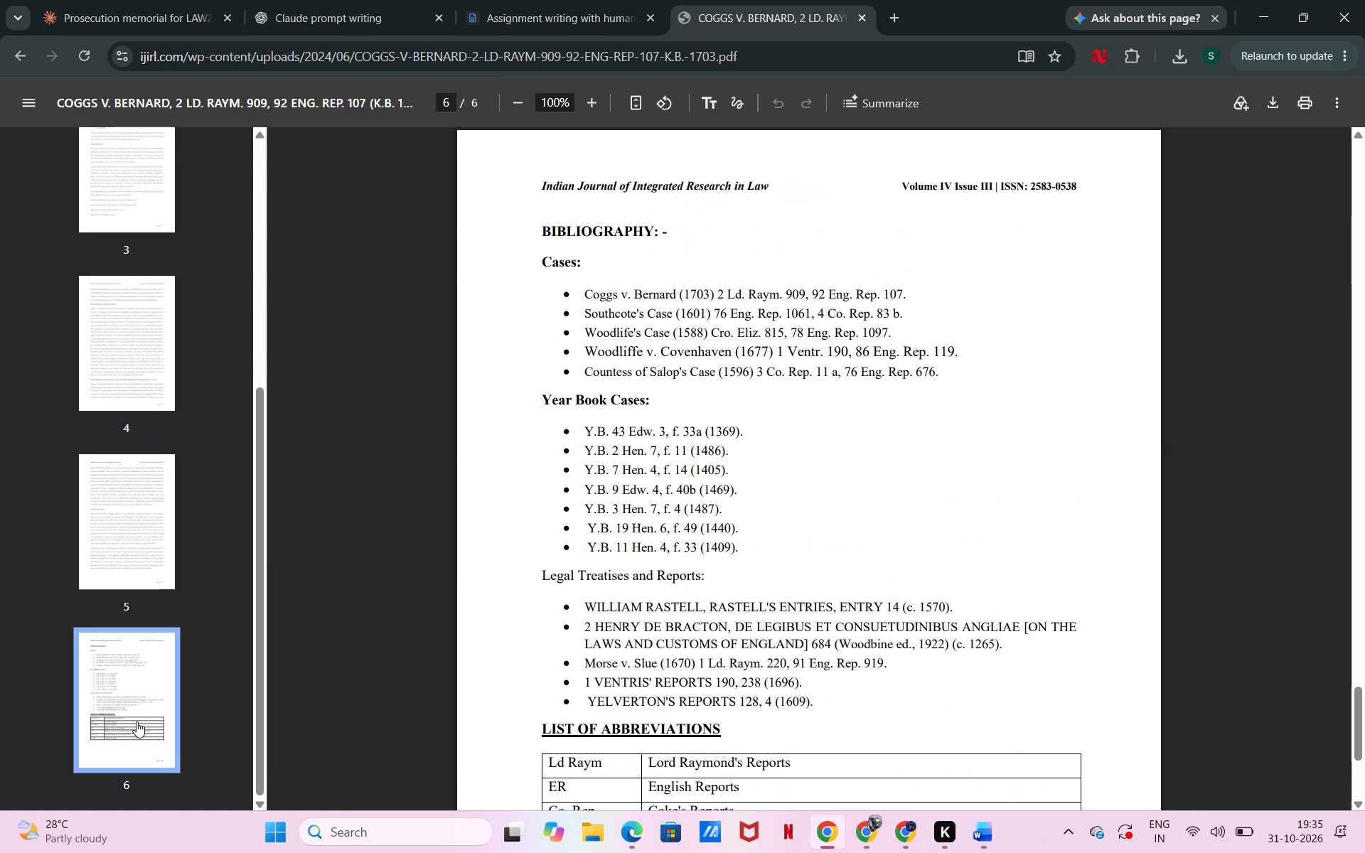
pyautogui.click(95, 560)
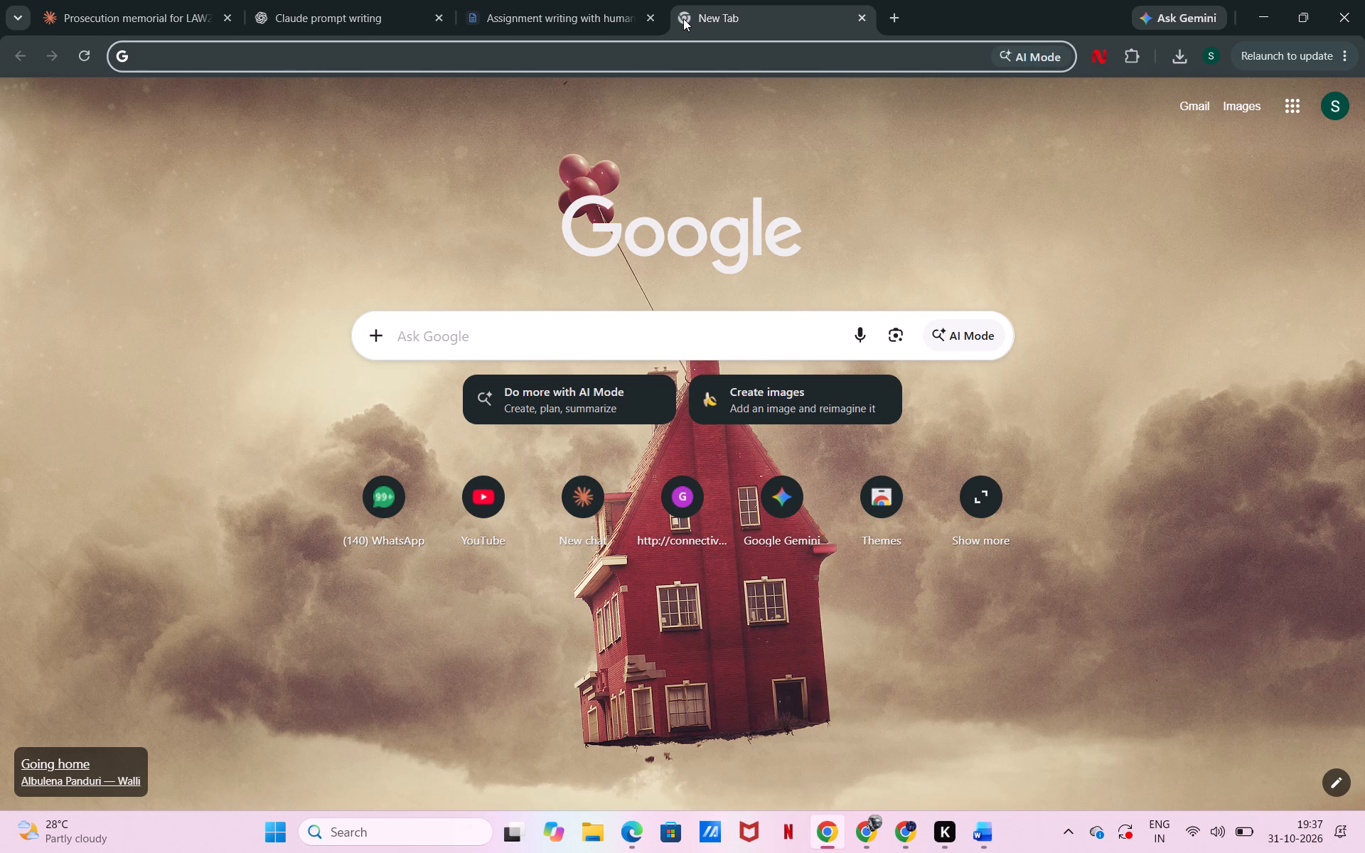
pyautogui.click(967, 852)
pyautogui.scroll(-4, 750, 586)
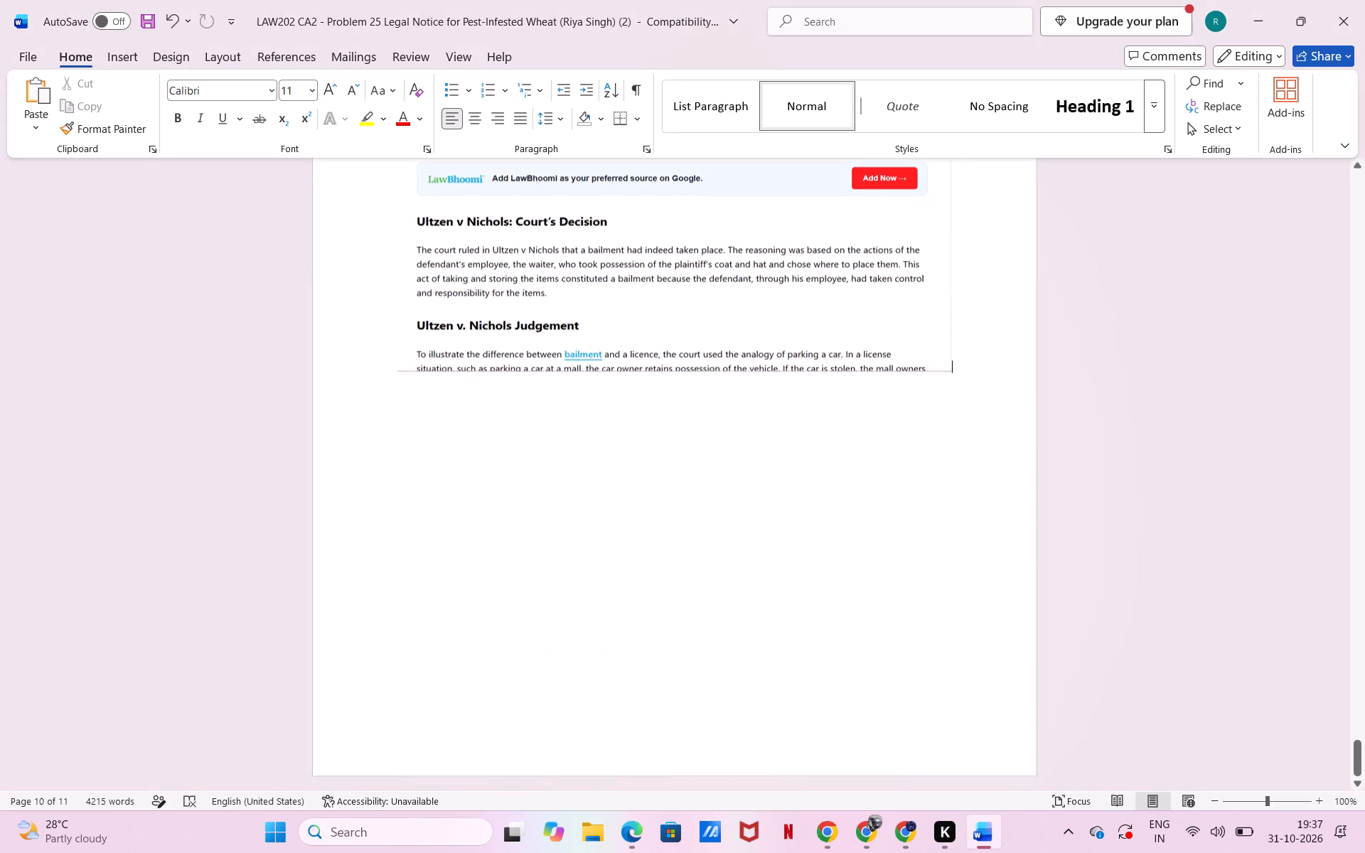
pyautogui.click(120, 48)
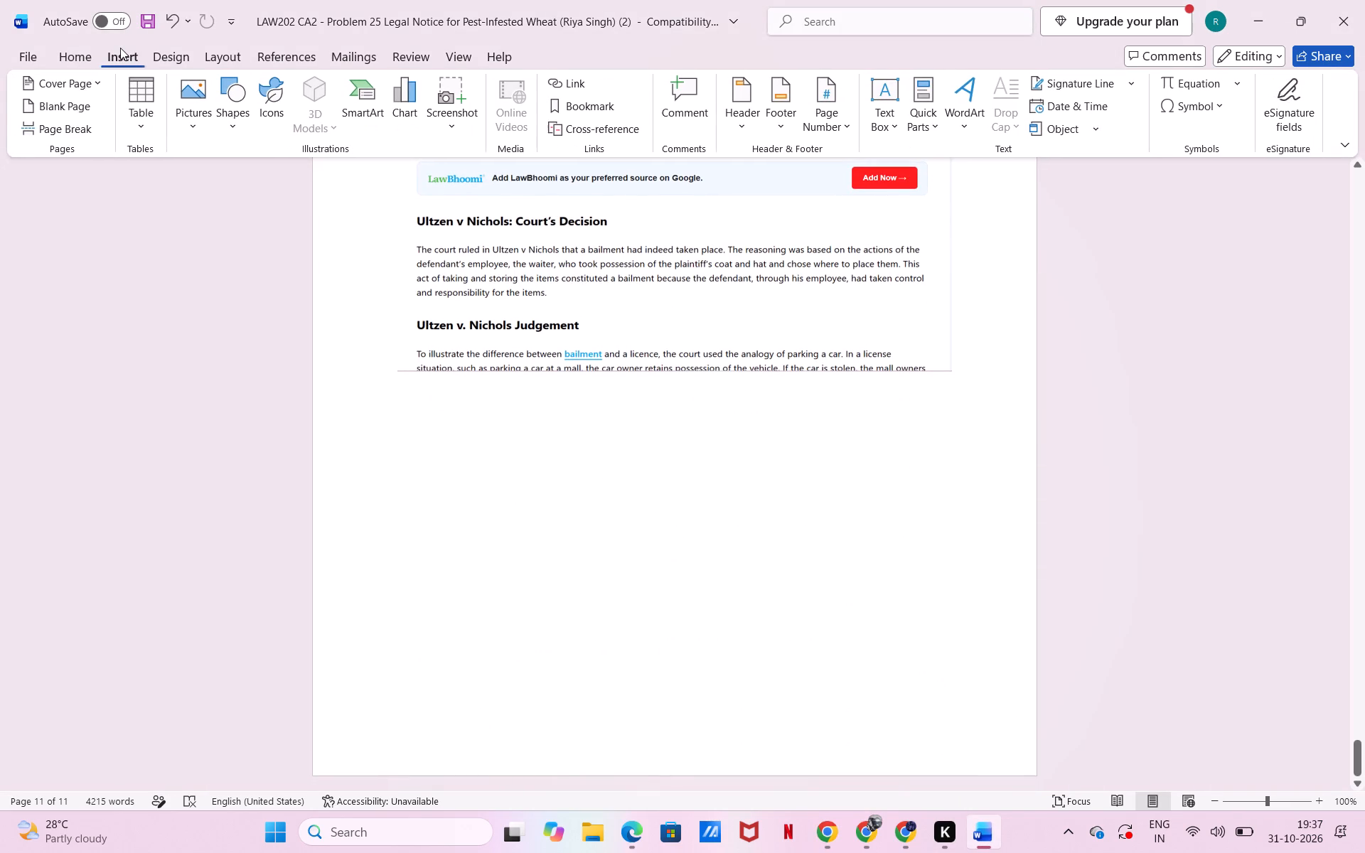
pyautogui.click(191, 119)
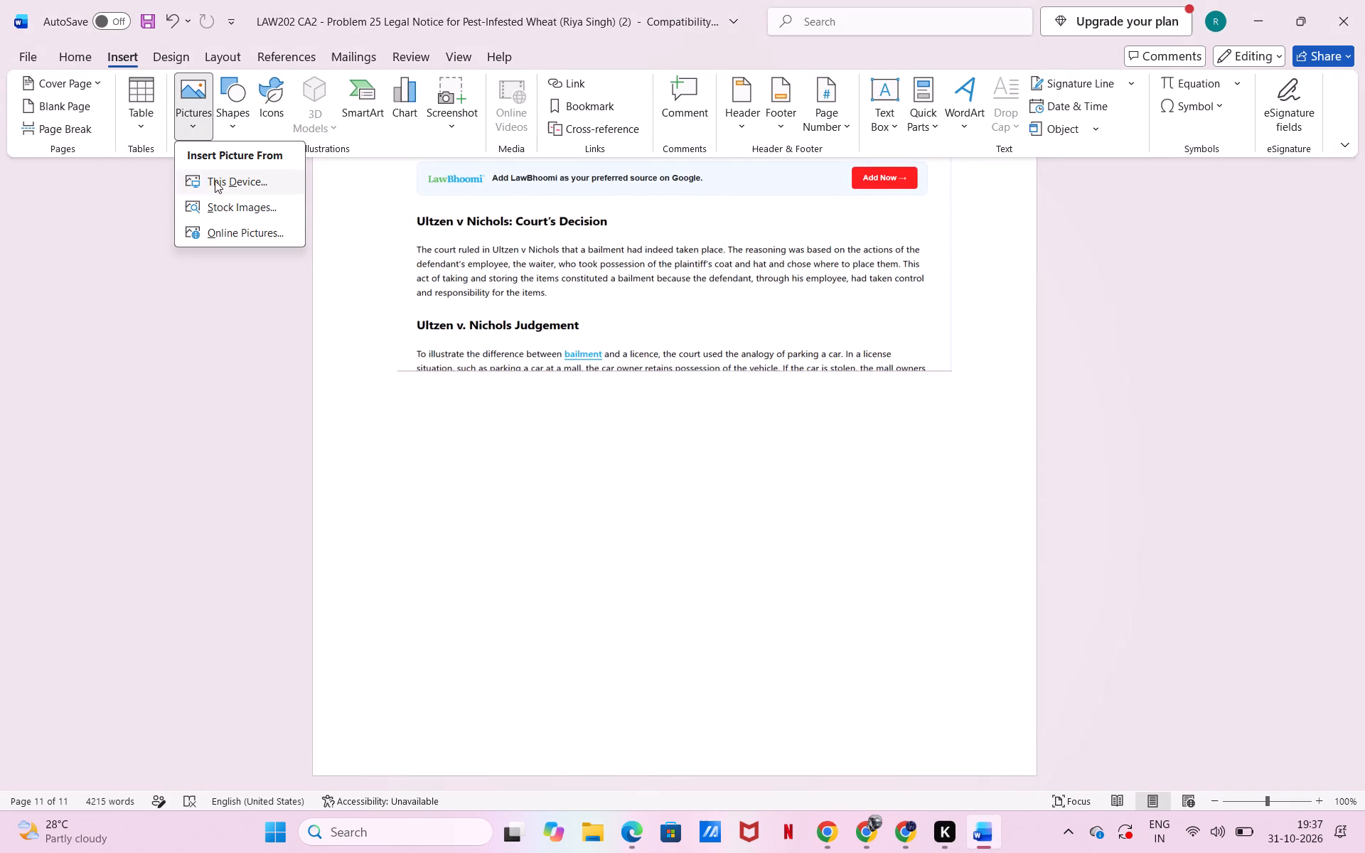
pyautogui.click(215, 181)
pyautogui.scroll(-5, 439, 327)
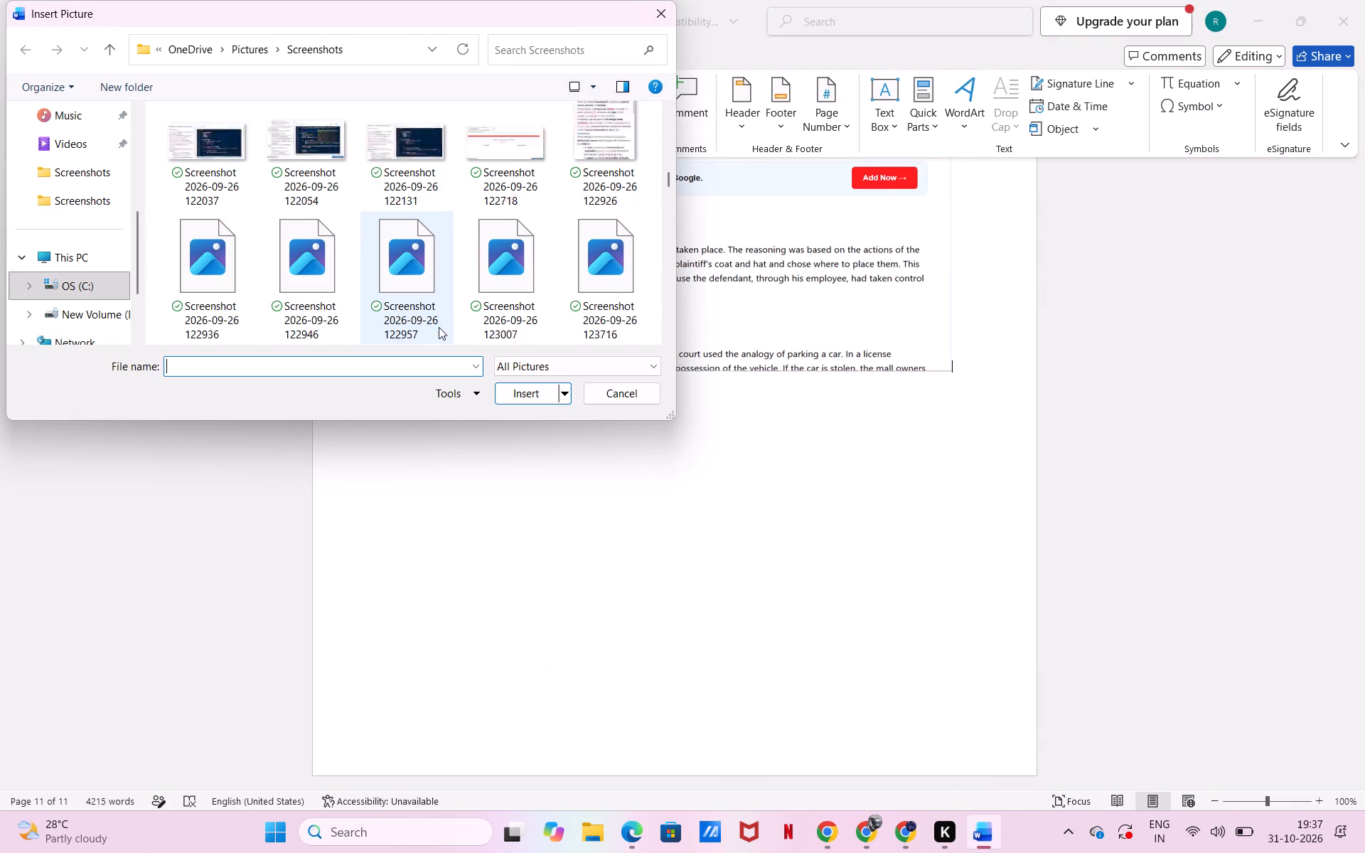
pyautogui.scroll(-16, 439, 327)
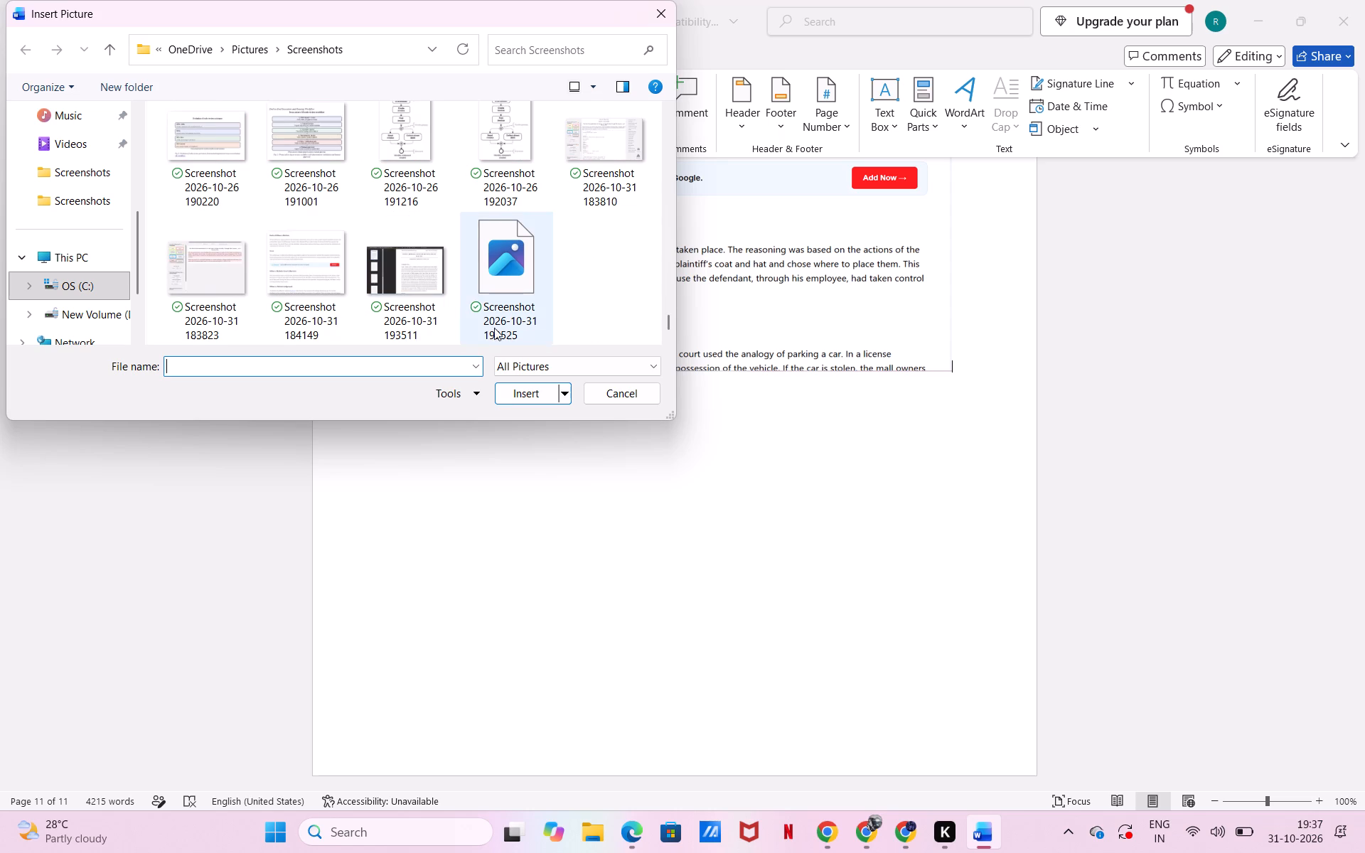
pyautogui.moveTo(570, 338); pyautogui.dragTo(388, 222)
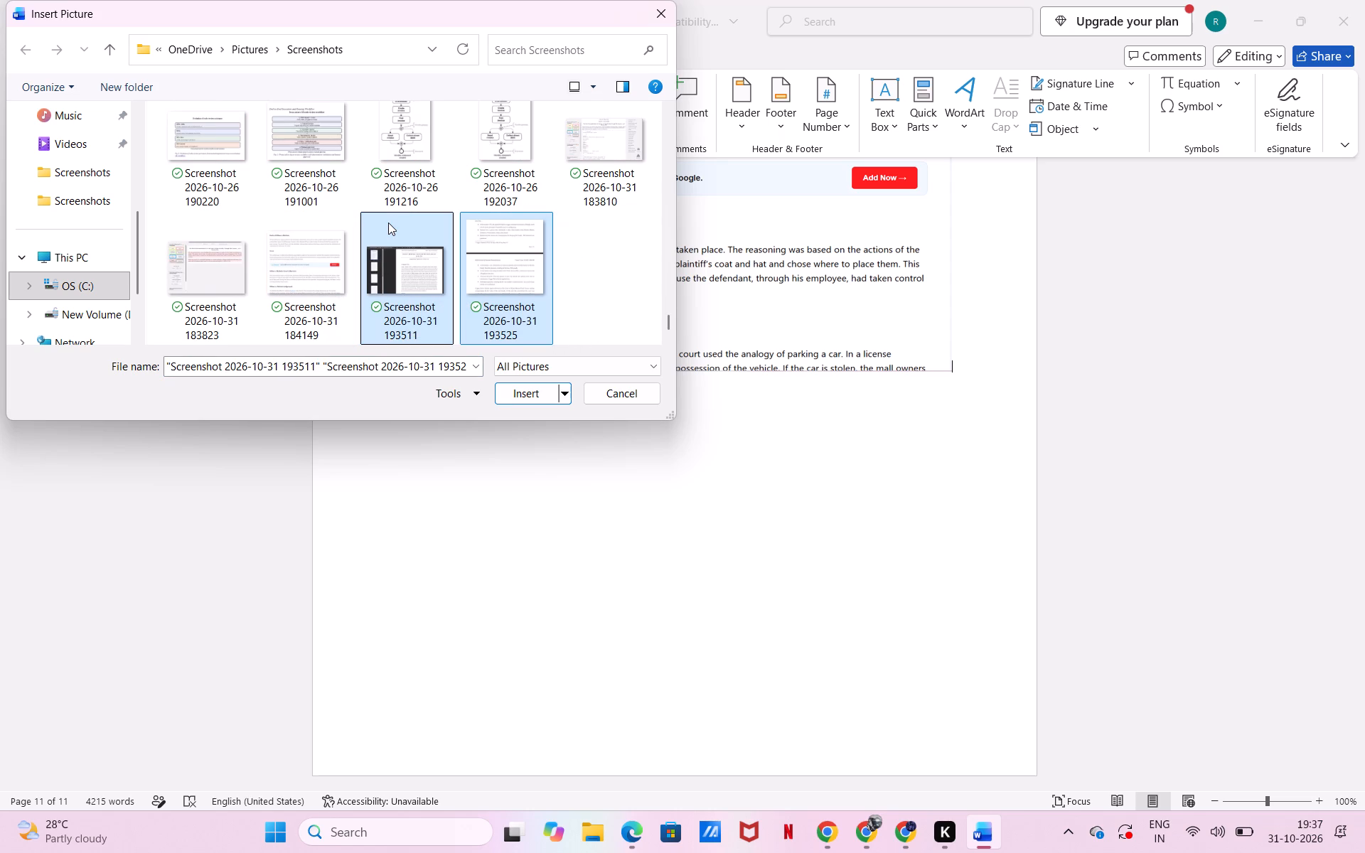
pyautogui.click(532, 388)
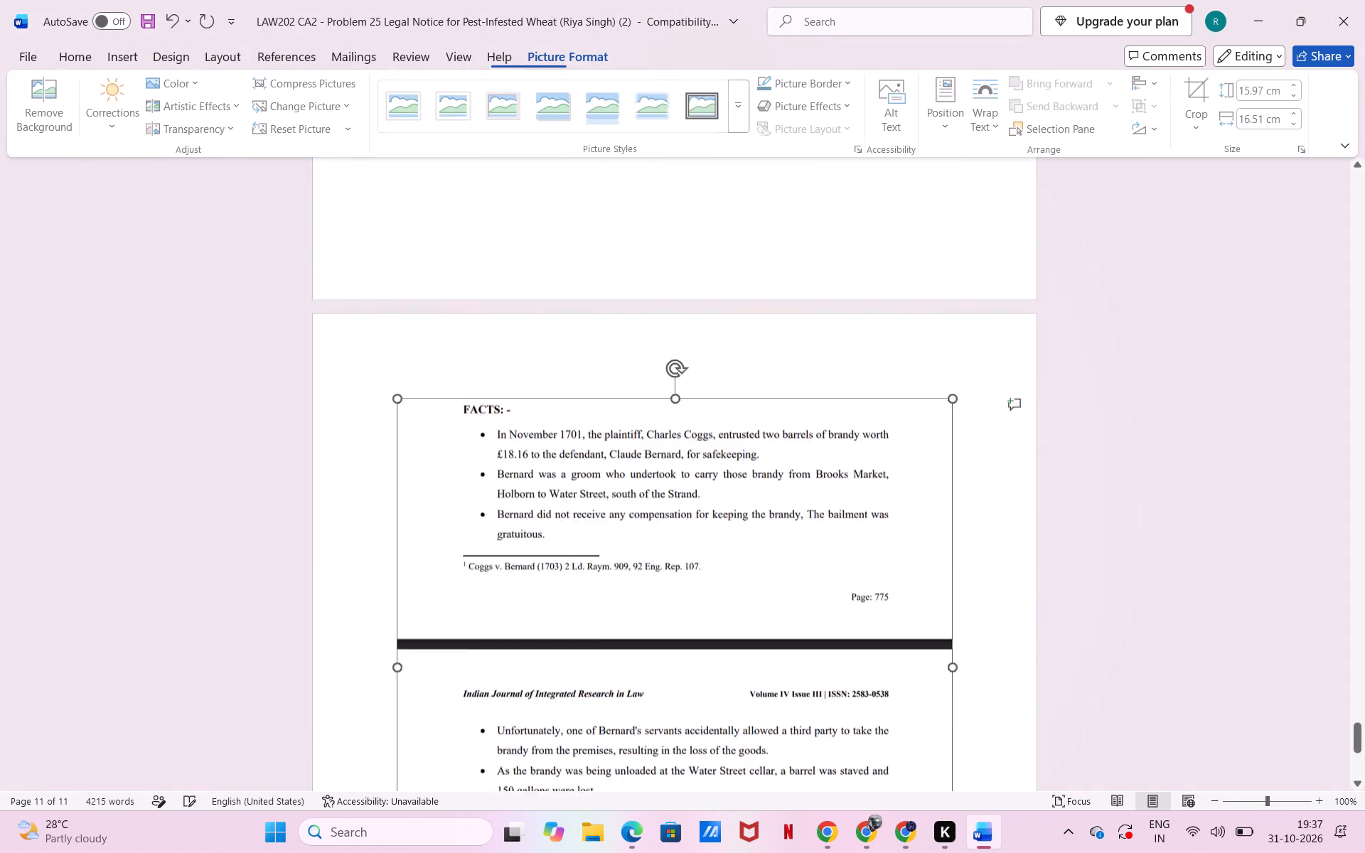
# Review how the two inserted Coggs v. Bernard screenshots sit on the document's last pages.
pyautogui.scroll(3, 532, 388)
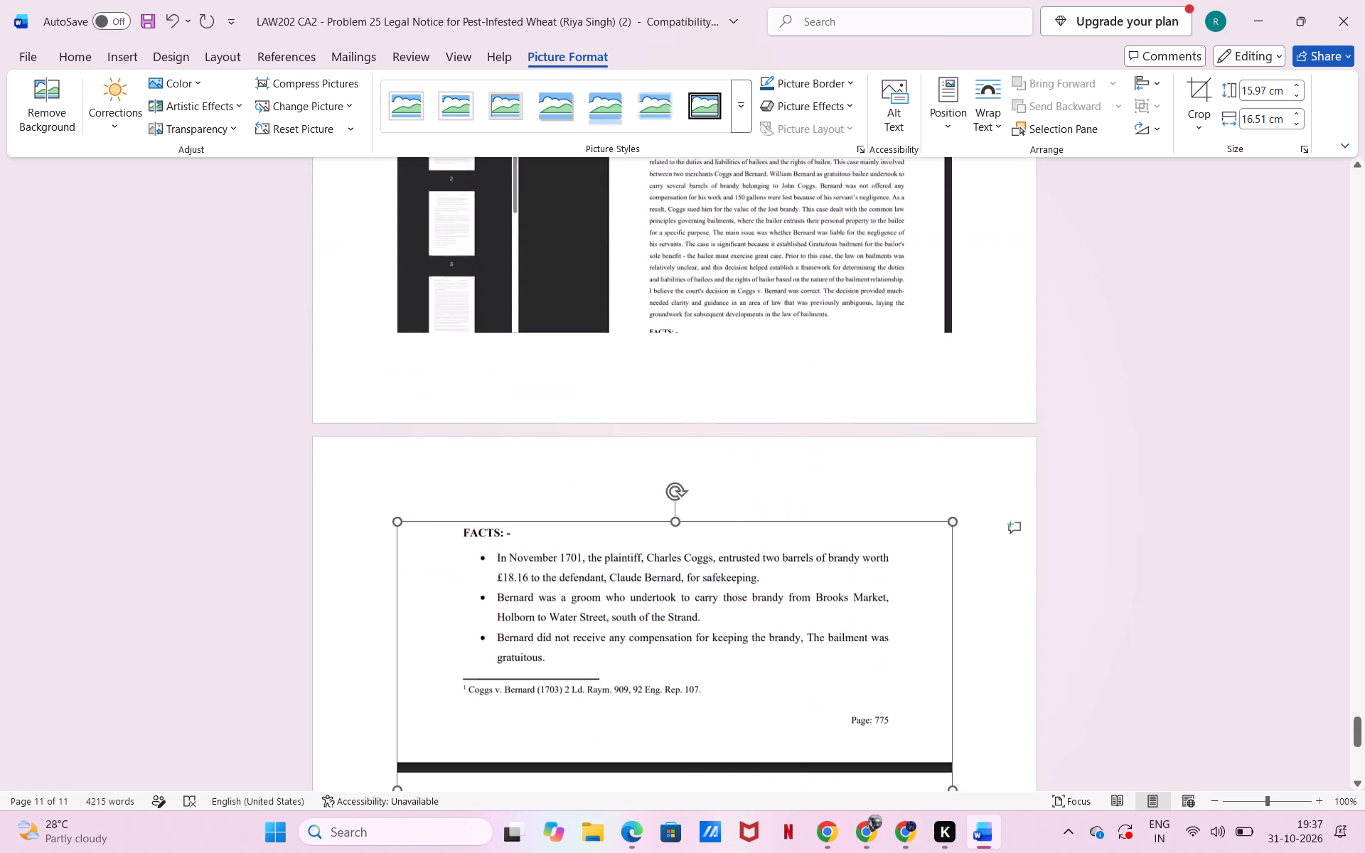
pyautogui.scroll(2, 532, 388)
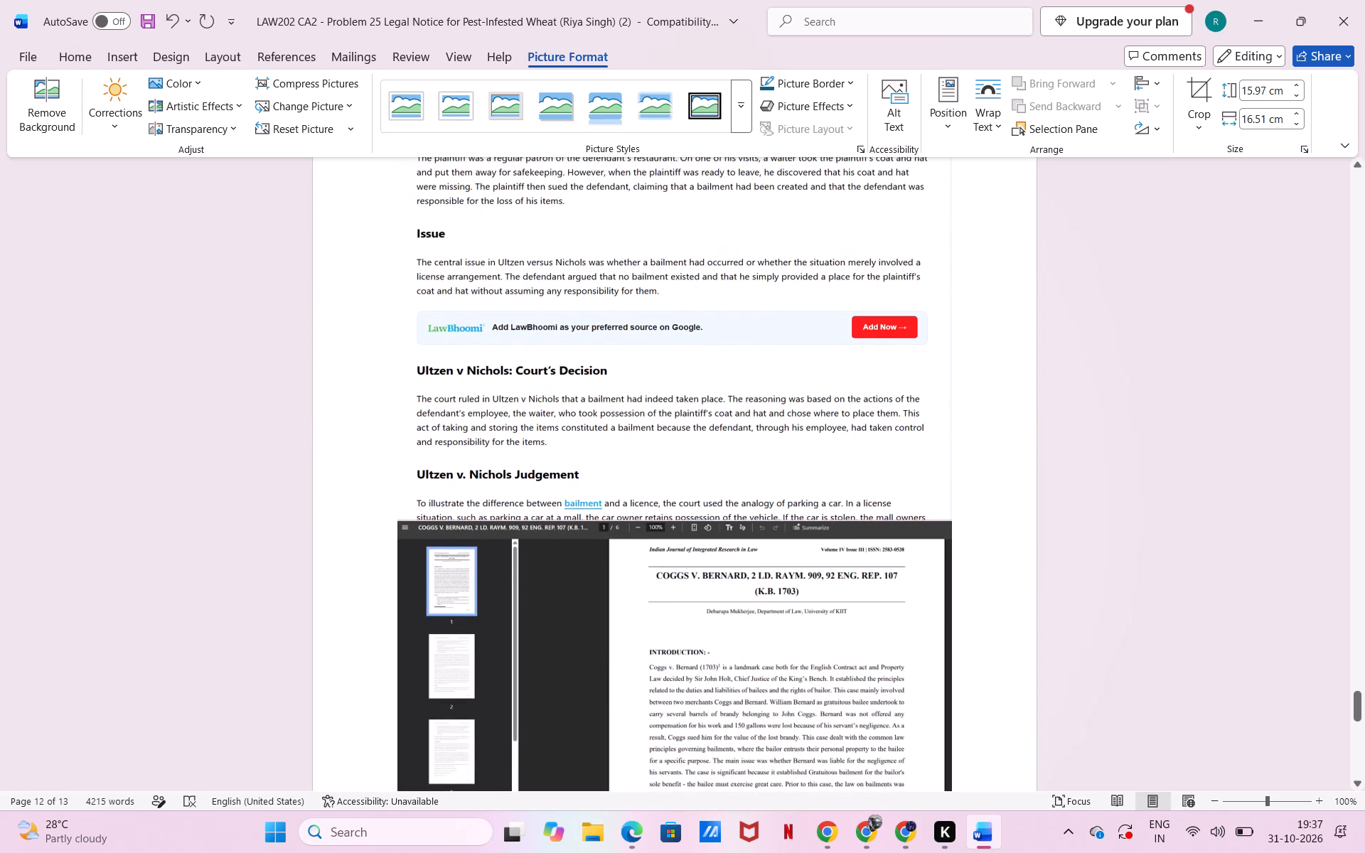
pyautogui.scroll(-5, 532, 388)
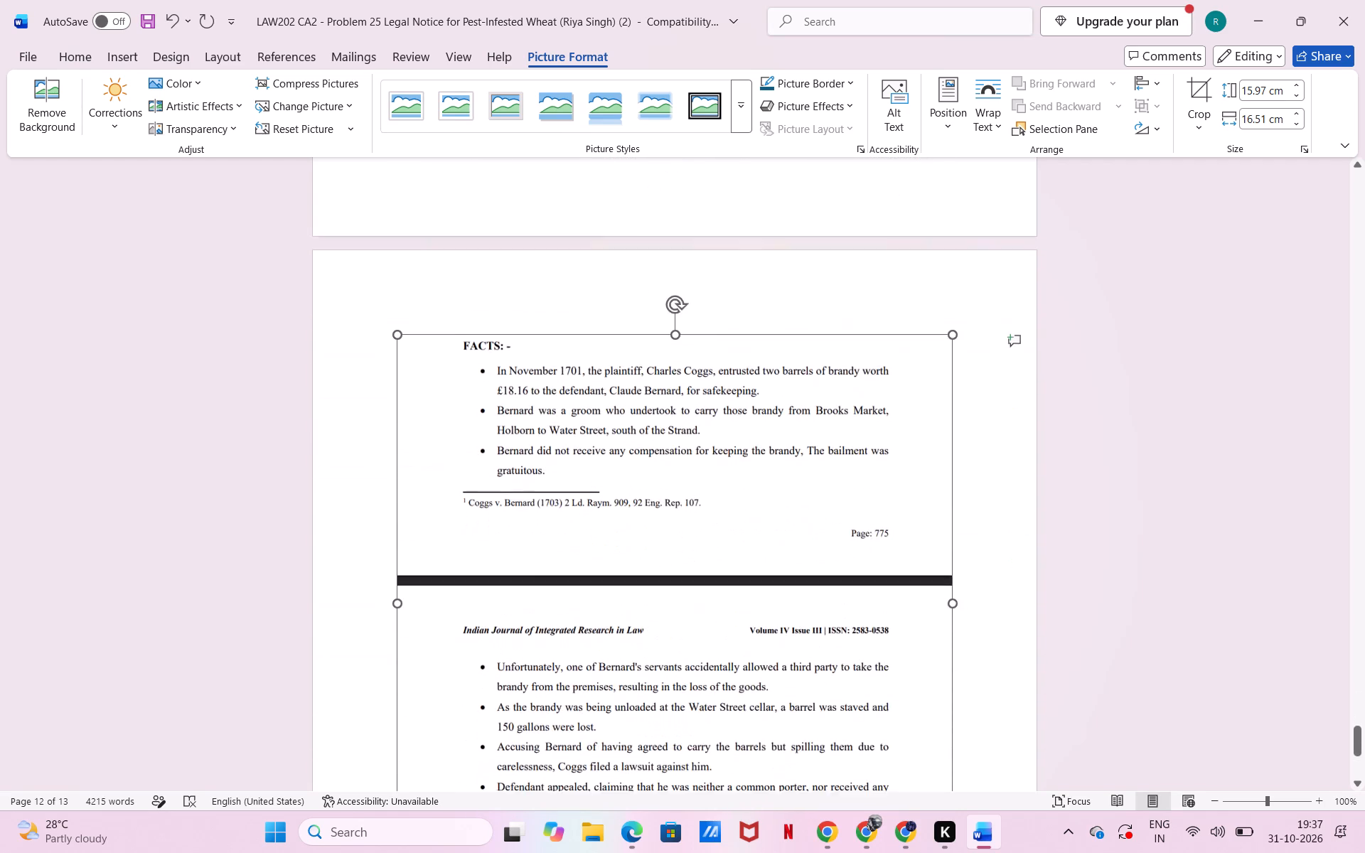
pyautogui.scroll(-2, 532, 388)
pyautogui.scroll(3, 532, 388)
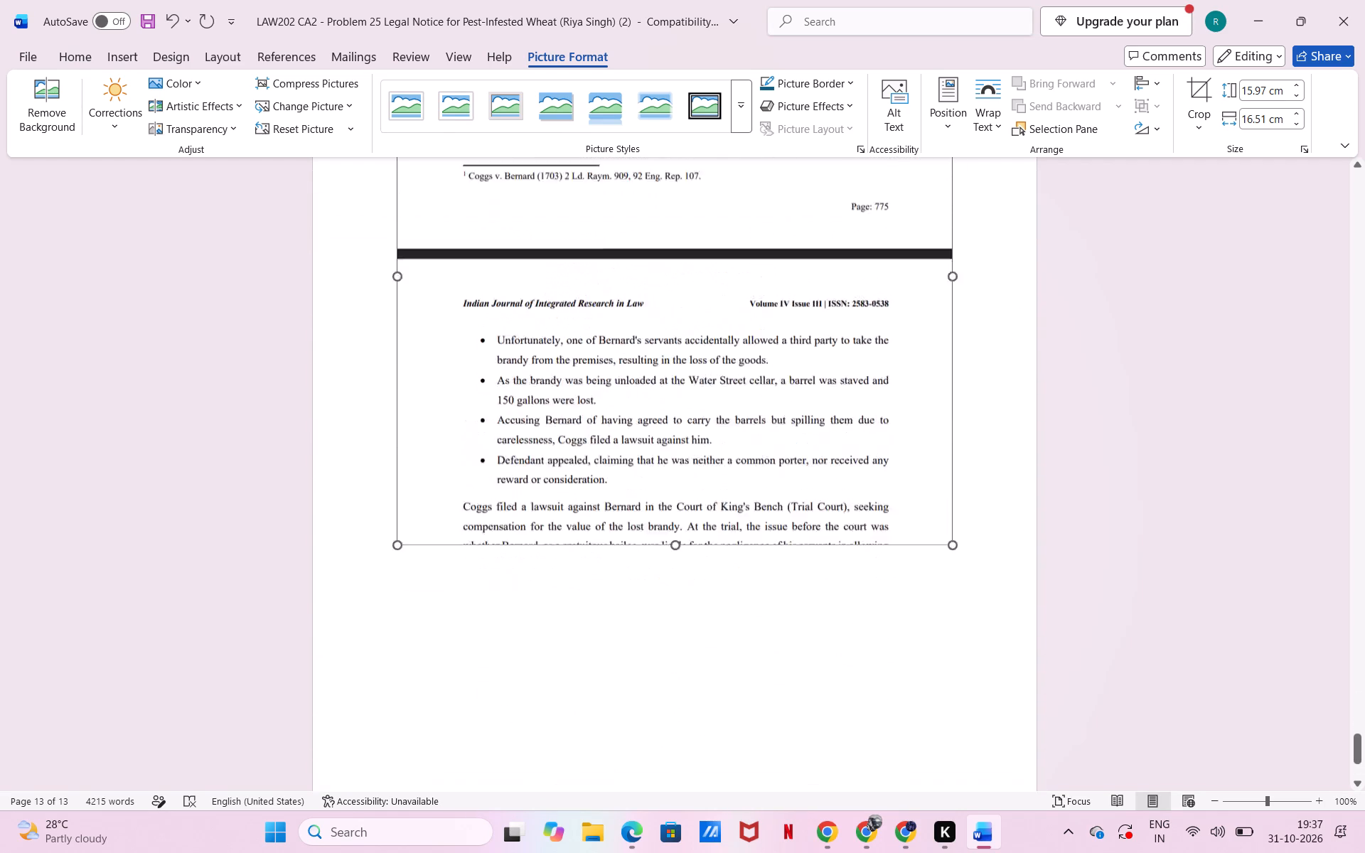
# Crop the thumbnail sidebar, dark right edge and viewer toolbar off the Coggs v. Bernard first-page screenshot, to about 9.63 cm high by 9.95 cm wide.
pyautogui.scroll(2, 532, 388)
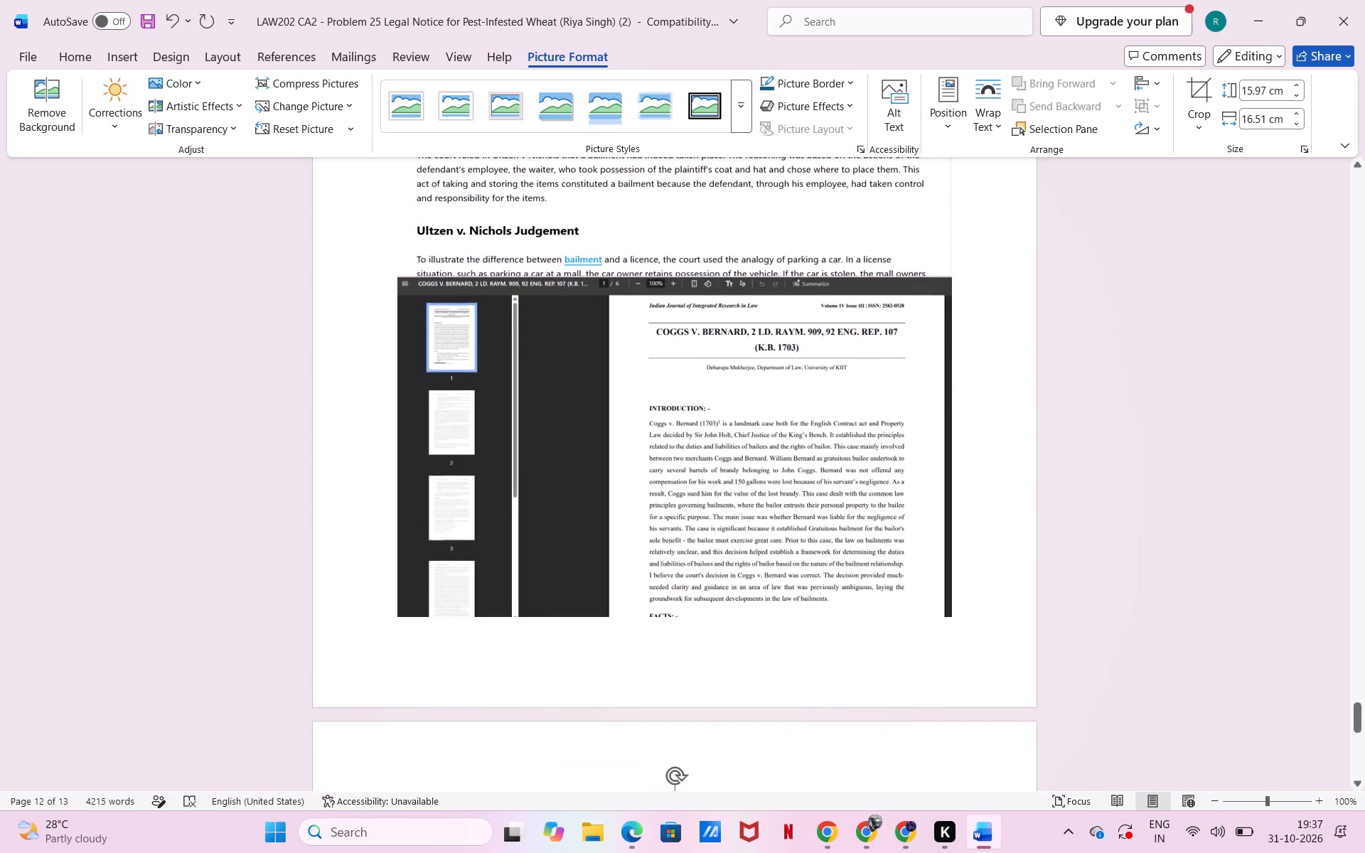
pyautogui.click(493, 404)
pyautogui.rightClick(493, 404)
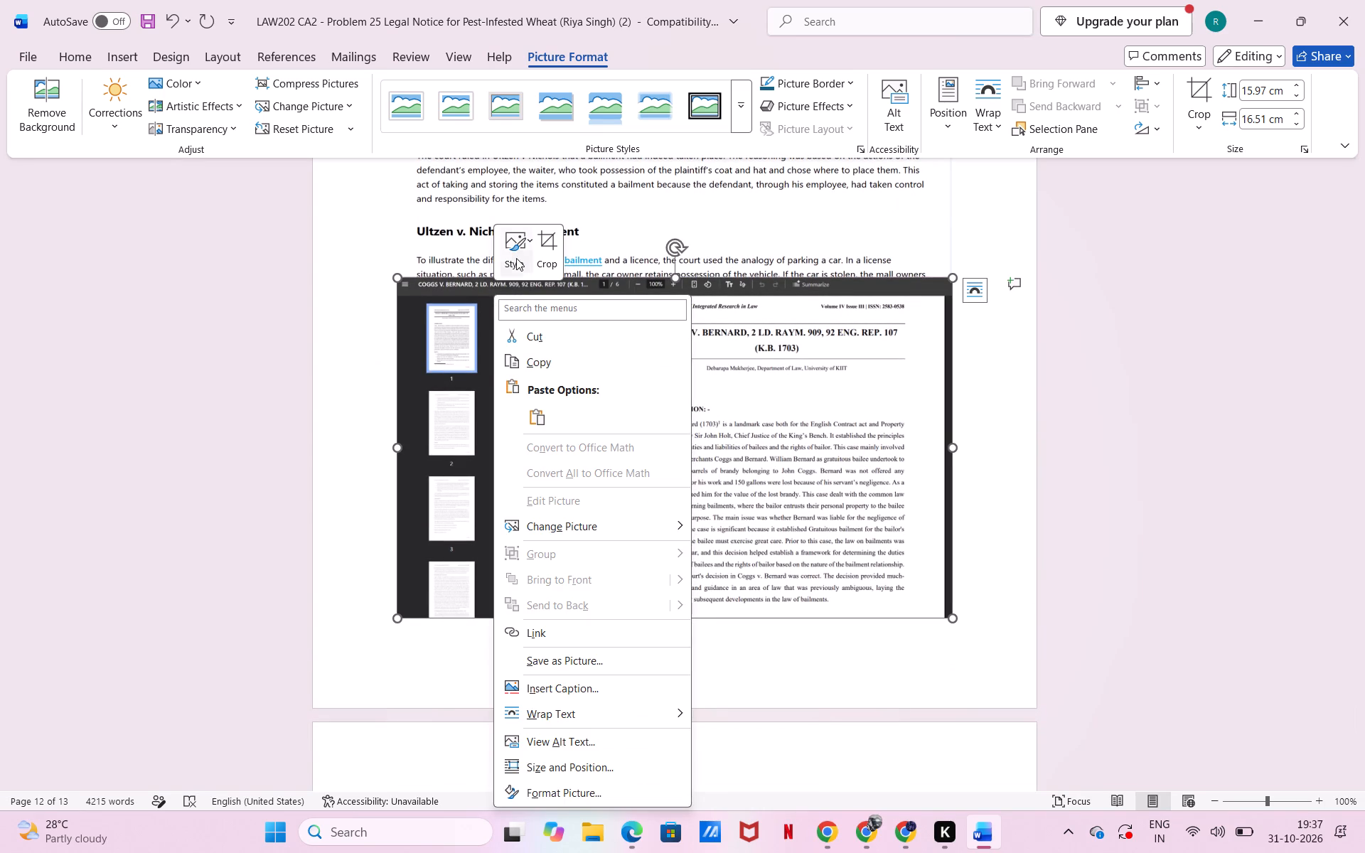
pyautogui.click(539, 241)
pyautogui.moveTo(400, 451); pyautogui.dragTo(596, 436)
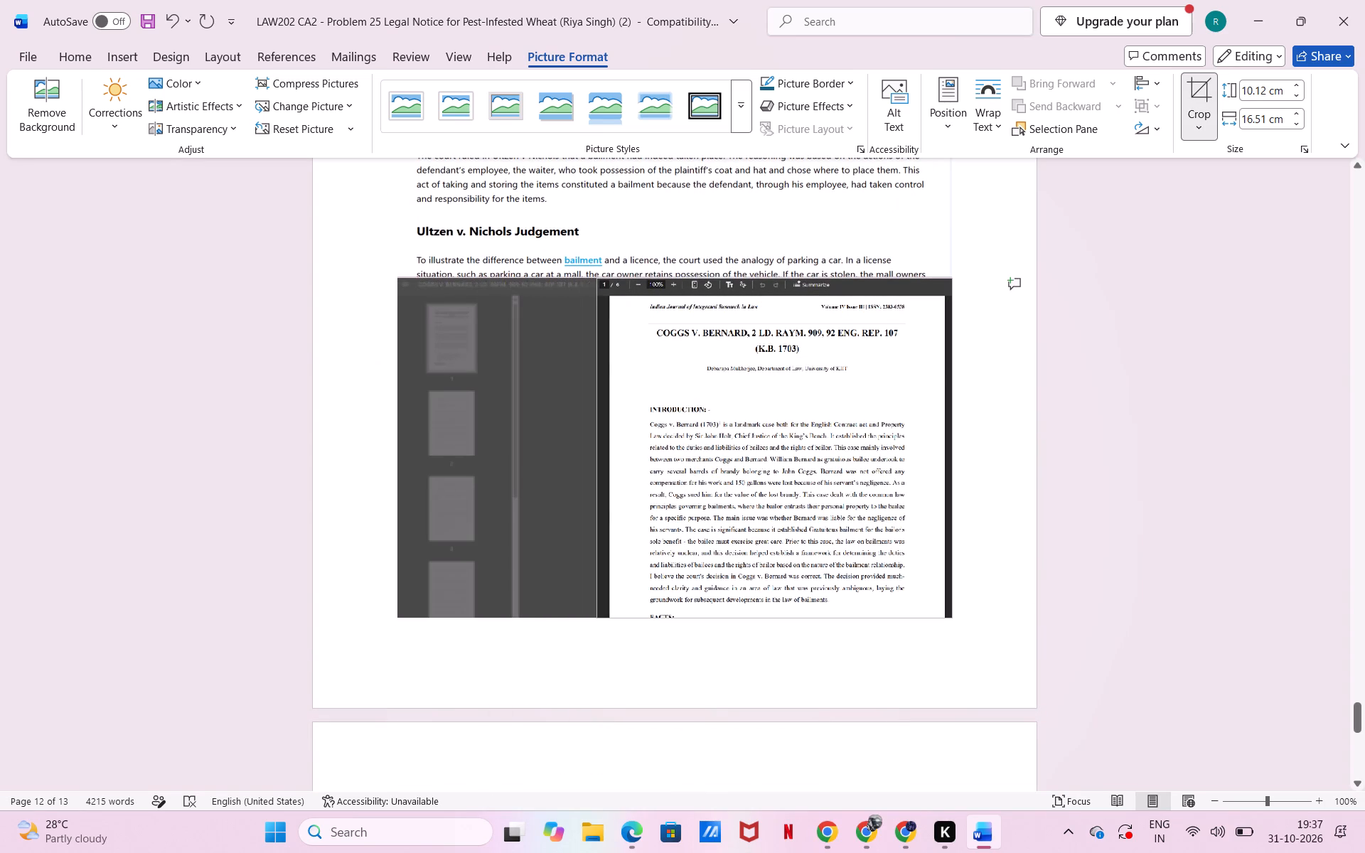
pyautogui.moveTo(596, 436); pyautogui.dragTo(609, 440)
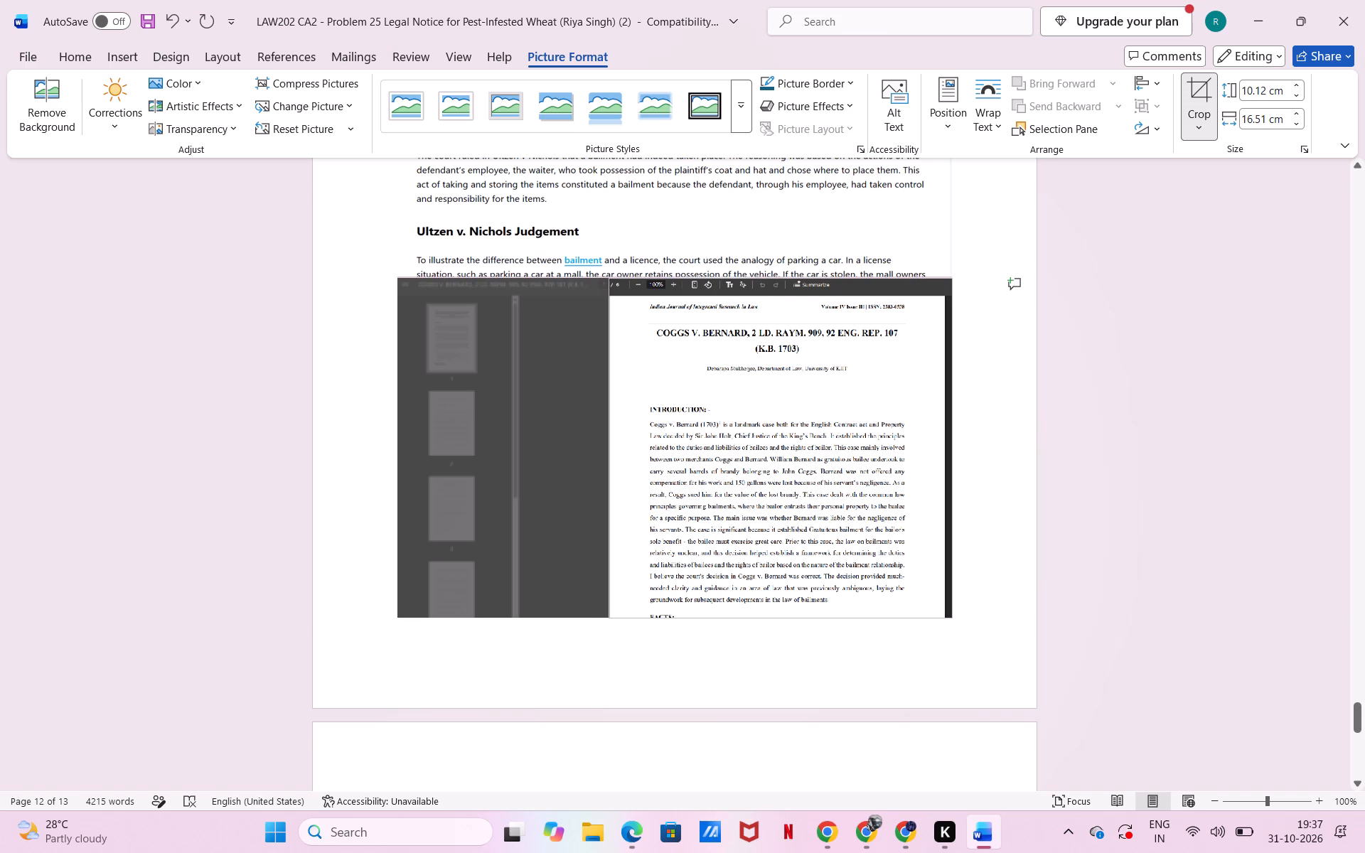
pyautogui.moveTo(609, 440); pyautogui.dragTo(609, 441)
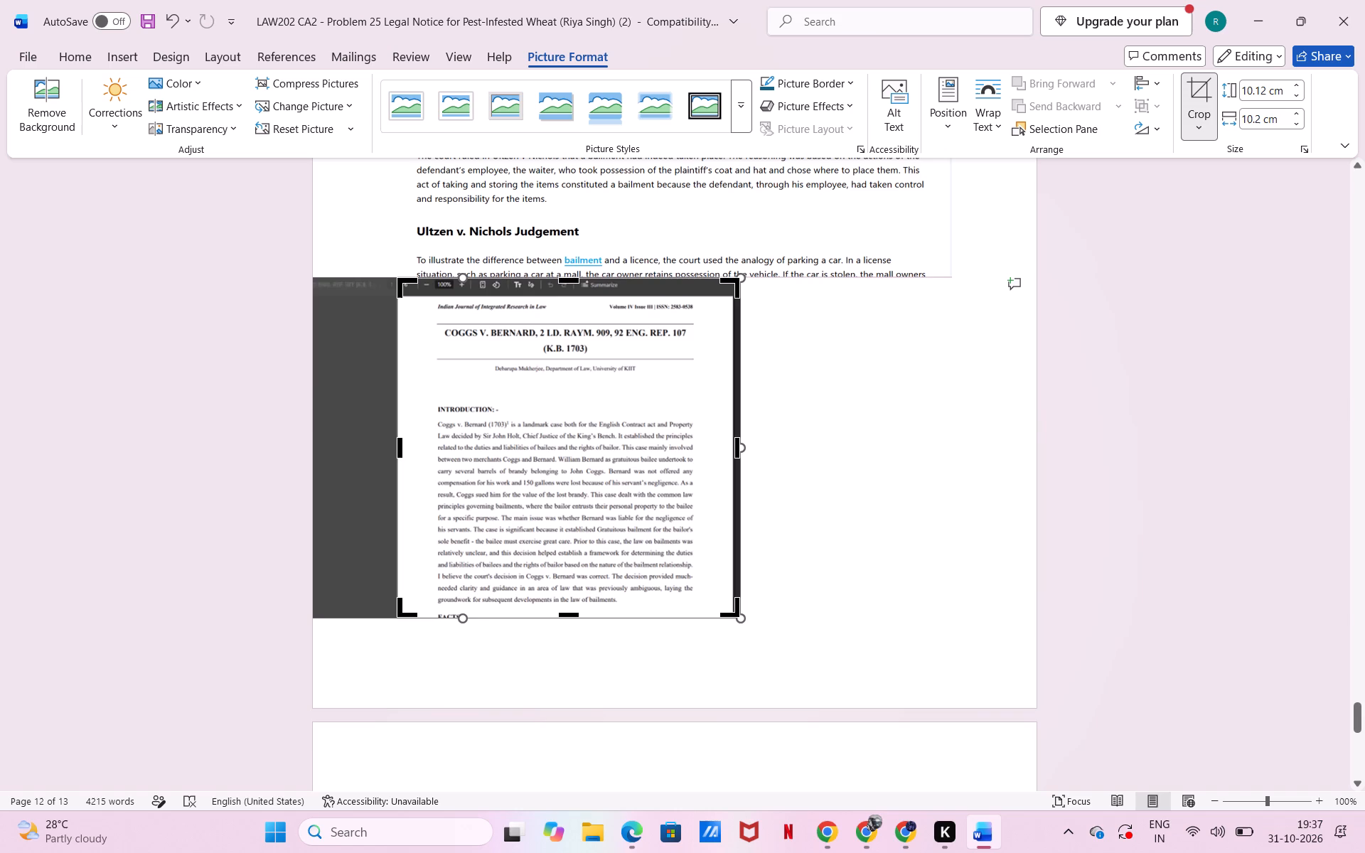
pyautogui.moveTo(739, 451); pyautogui.dragTo(742, 449)
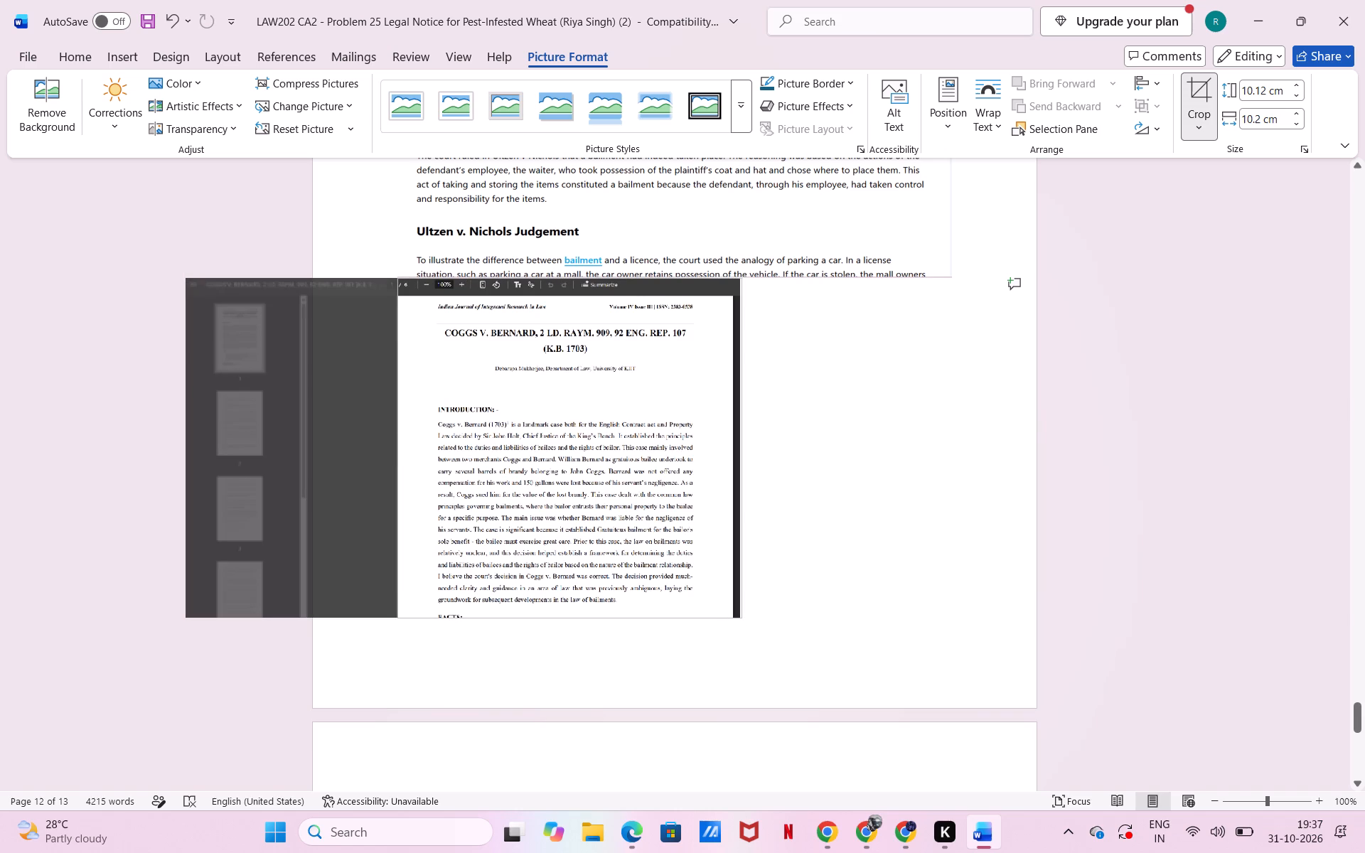
pyautogui.moveTo(742, 449); pyautogui.dragTo(729, 451)
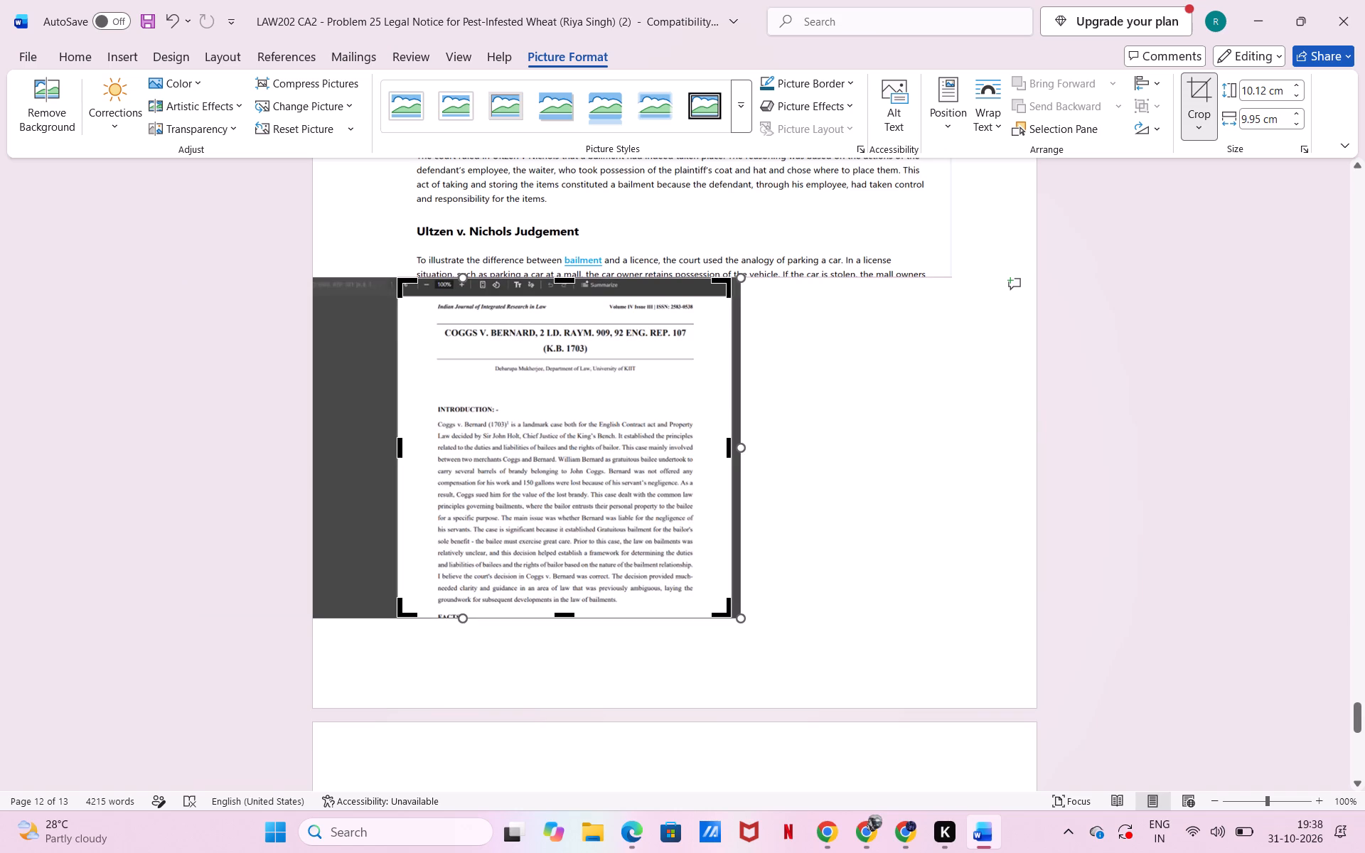
pyautogui.moveTo(567, 279); pyautogui.dragTo(574, 294)
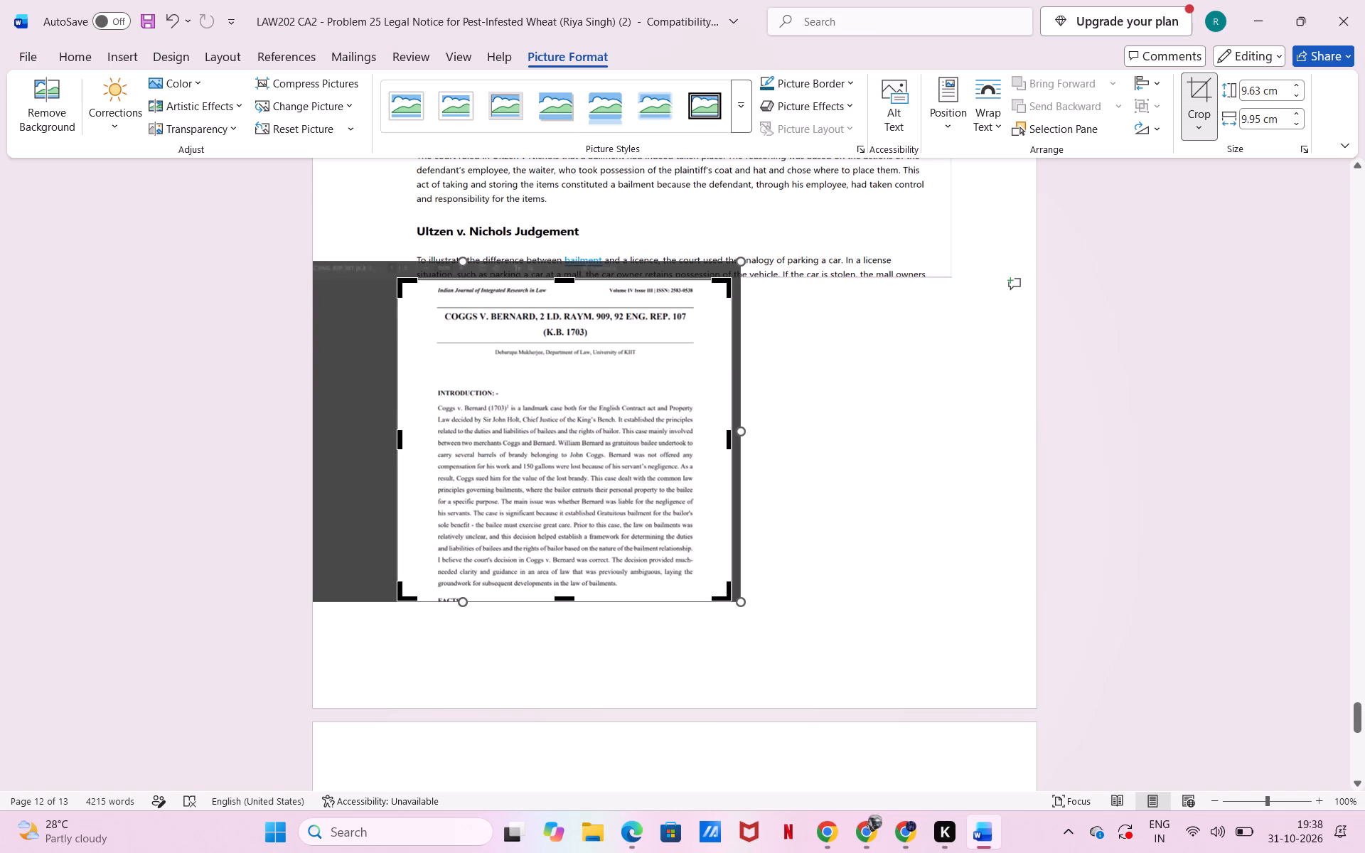
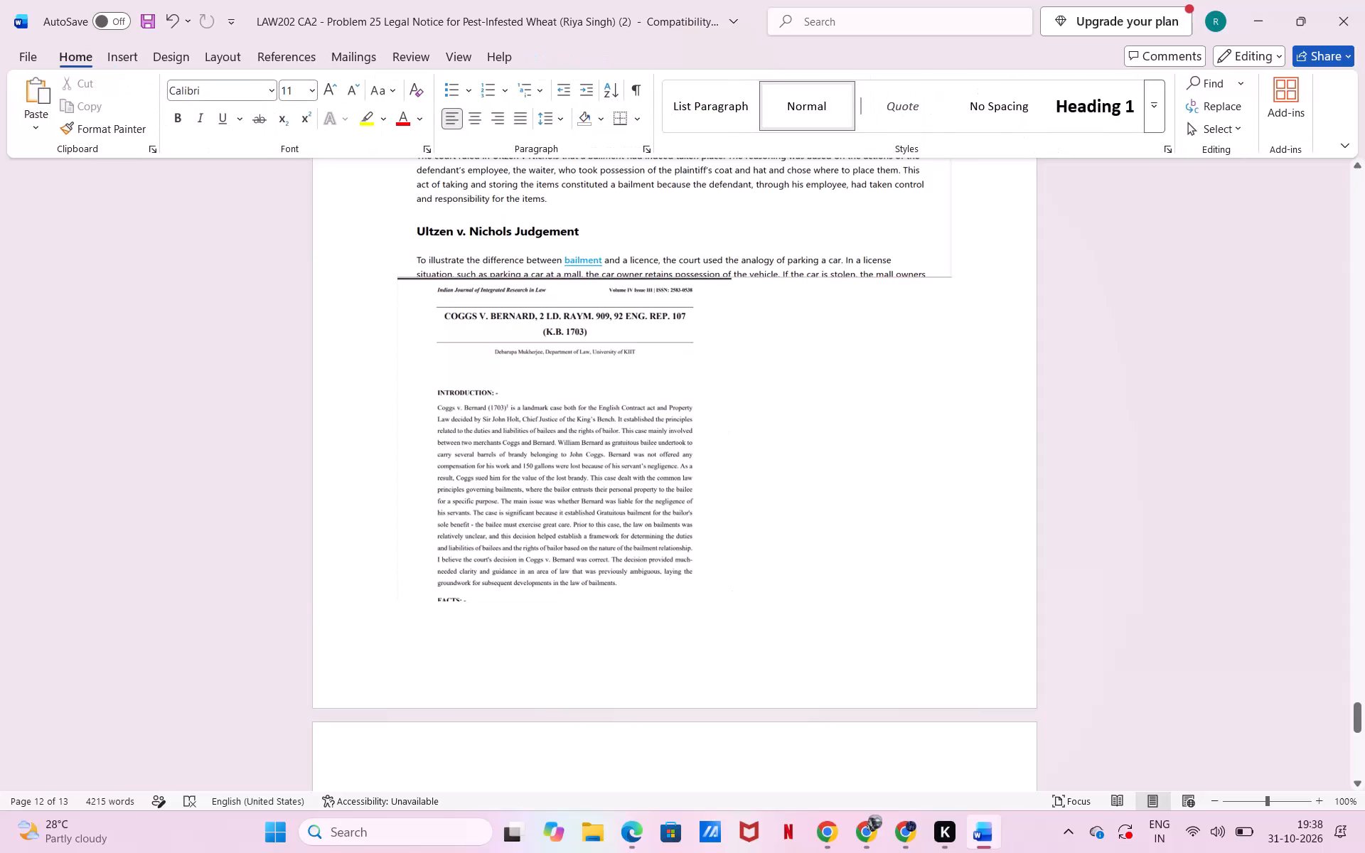
# Stretch the cropped Coggs v. Bernard first-page screenshot to about 10.44 cm high by 15.28 cm wide.
pyautogui.click(610, 468)
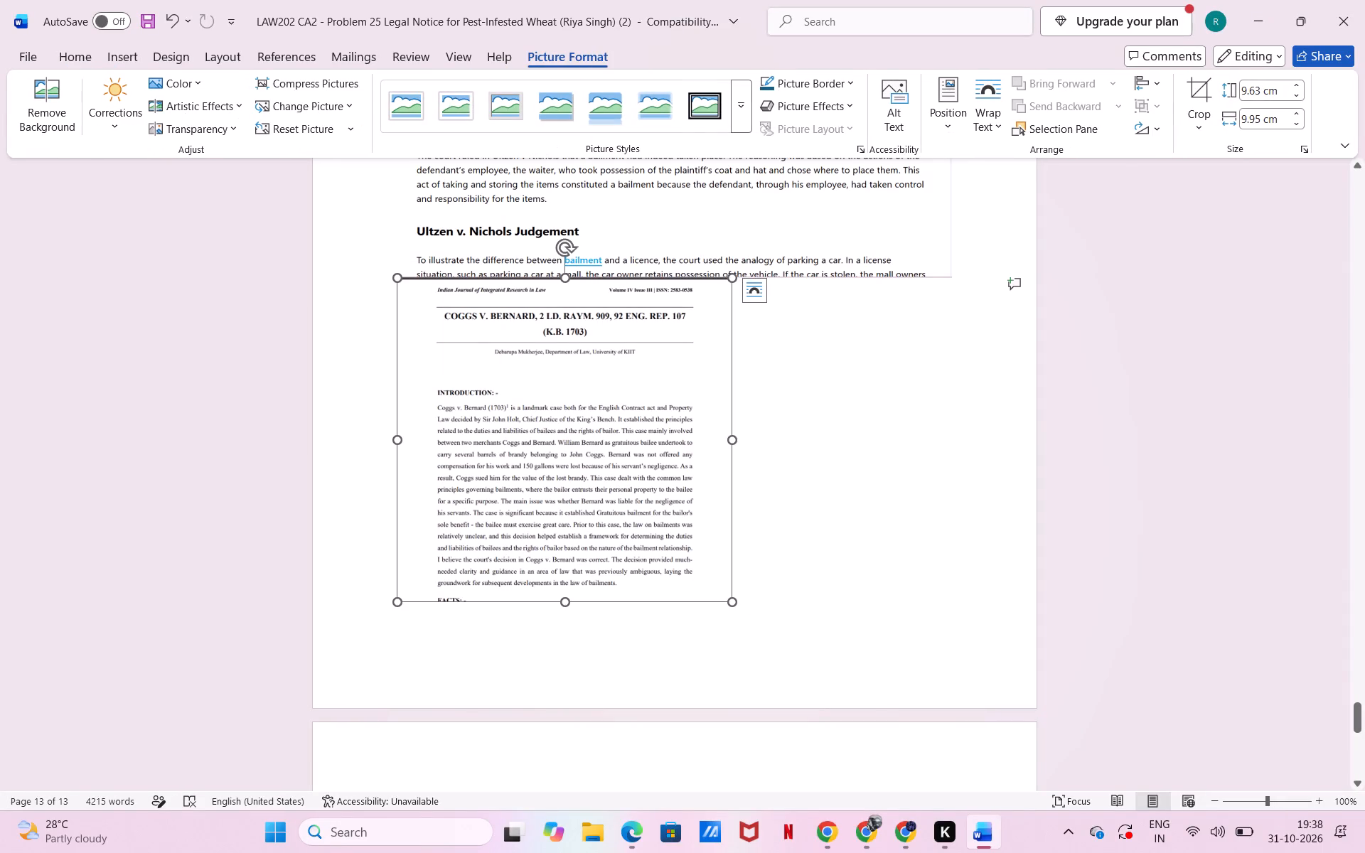
pyautogui.moveTo(732, 439); pyautogui.dragTo(908, 461)
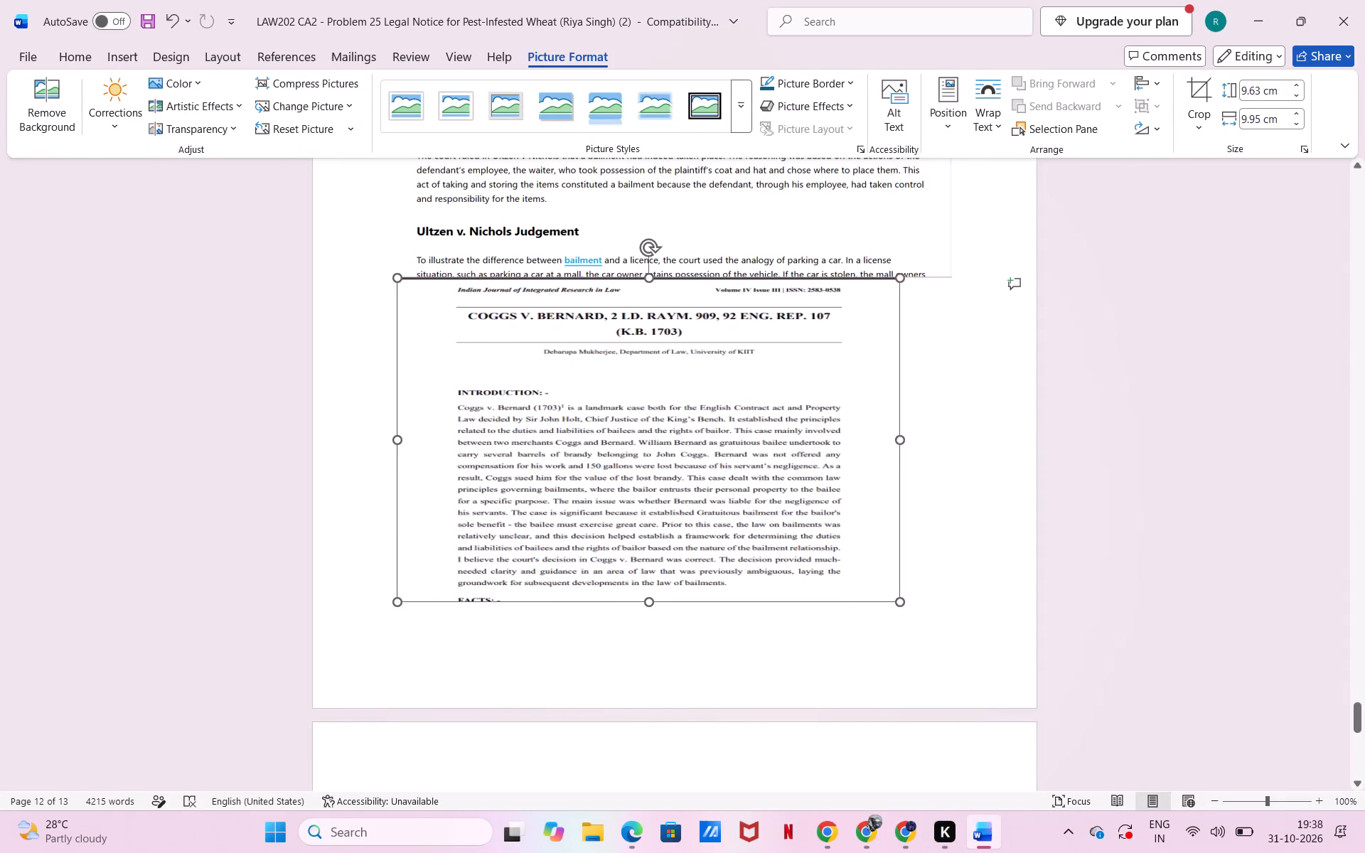
pyautogui.moveTo(908, 461); pyautogui.dragTo(911, 462)
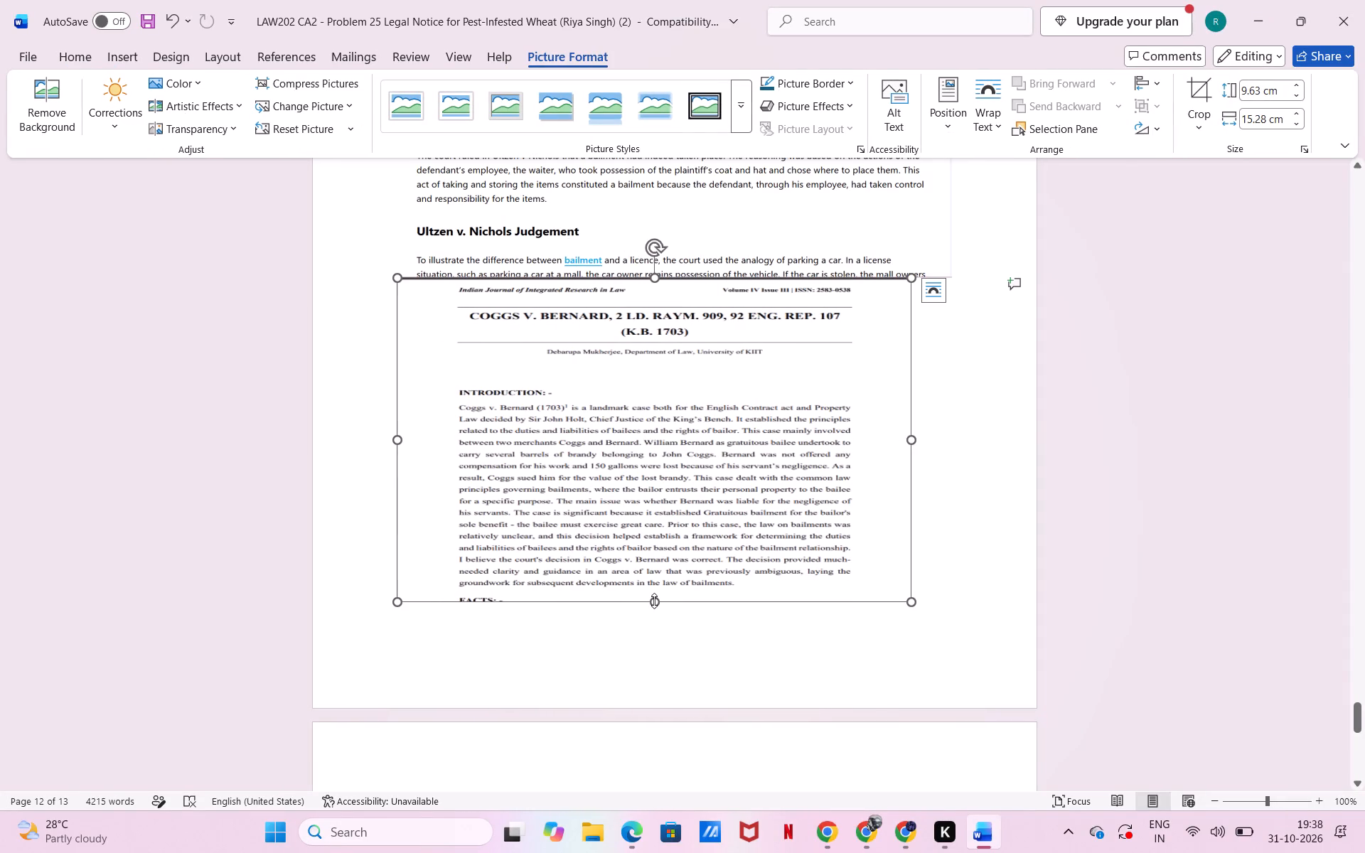
pyautogui.moveTo(654, 601); pyautogui.dragTo(655, 628)
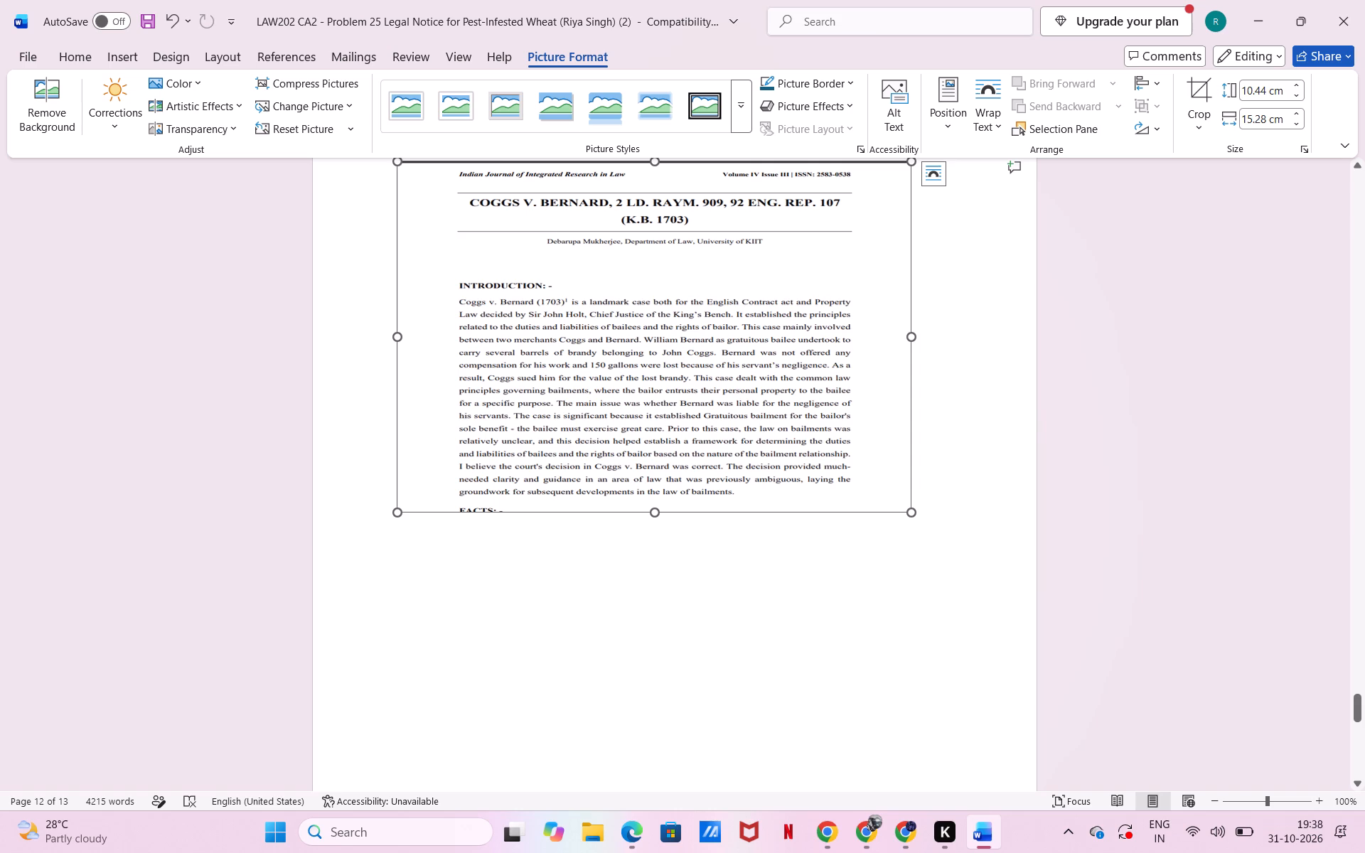
# Place the text cursor after the last Coggs v. Bernard screenshot at the end of the document.
pyautogui.scroll(5, 641, 604)
pyautogui.scroll(-6, 641, 604)
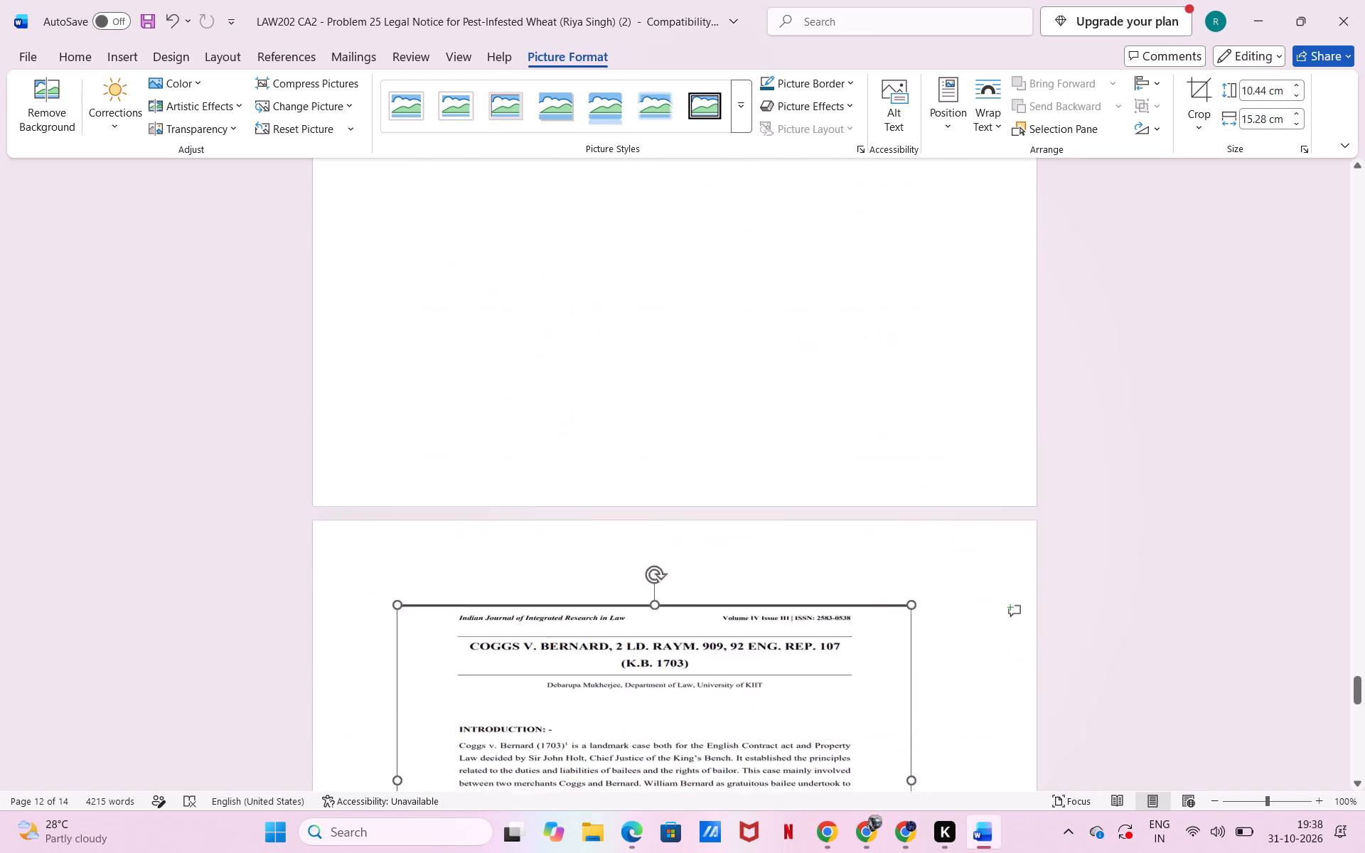
pyautogui.scroll(-3, 641, 604)
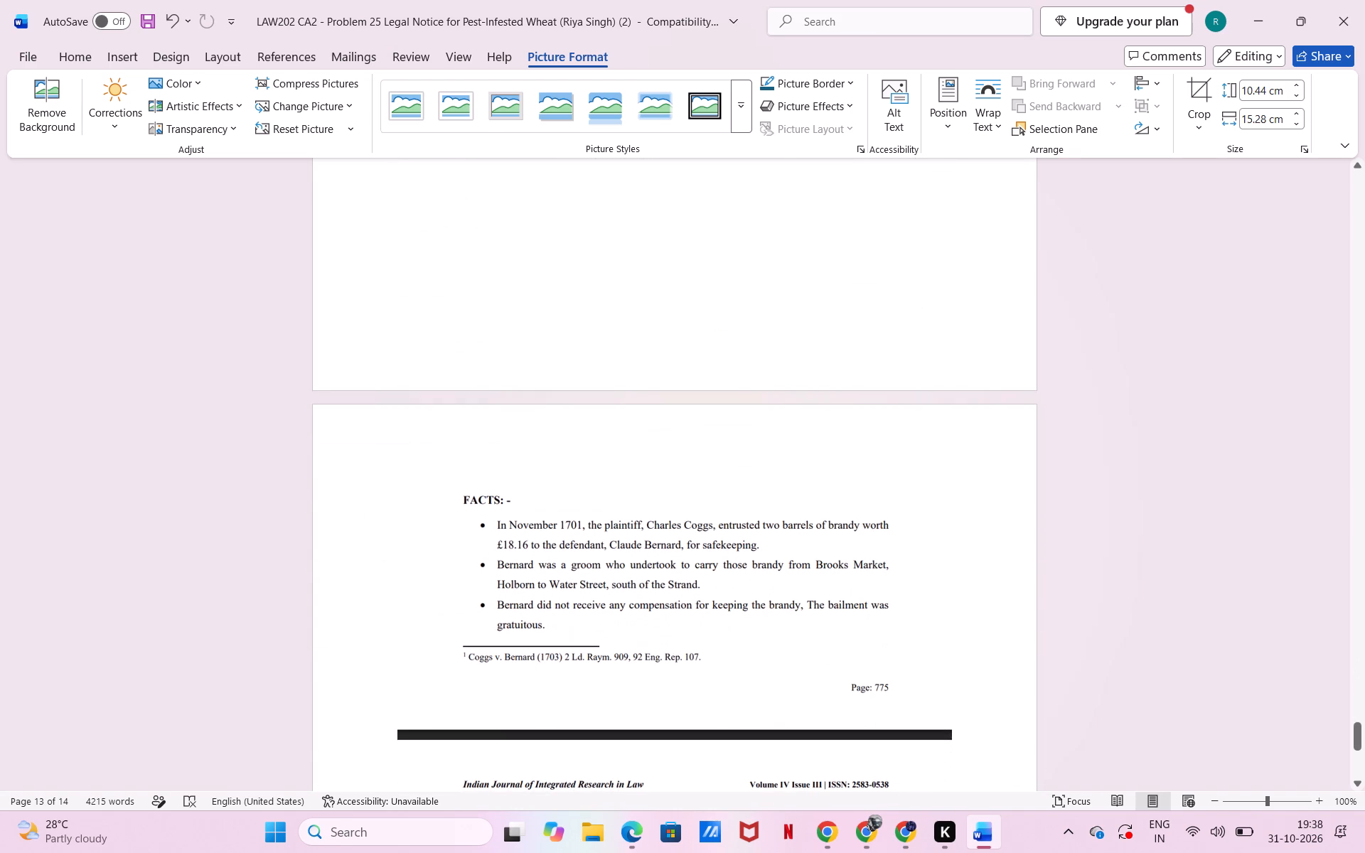
pyautogui.scroll(-9, 631, 579)
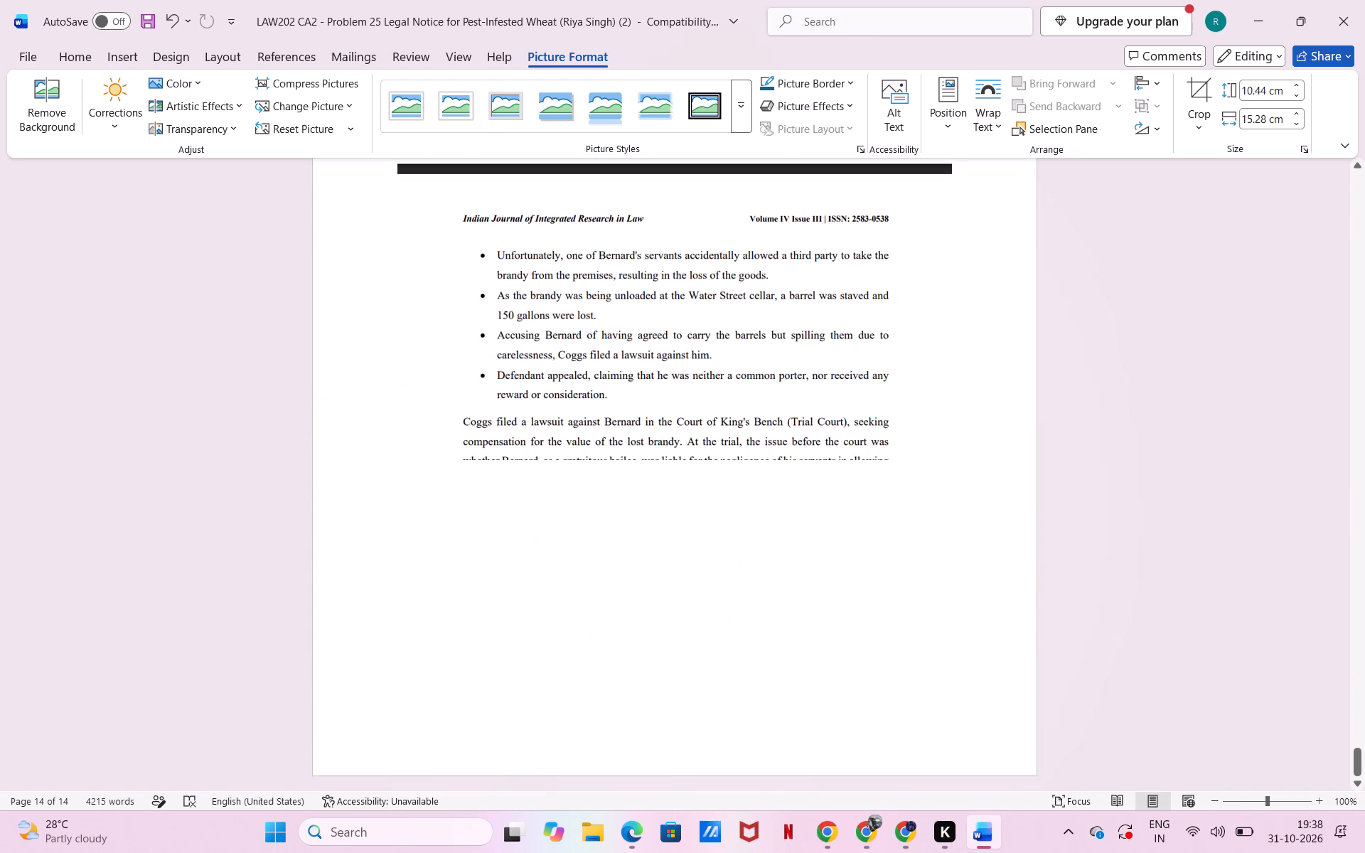
pyautogui.click(631, 579)
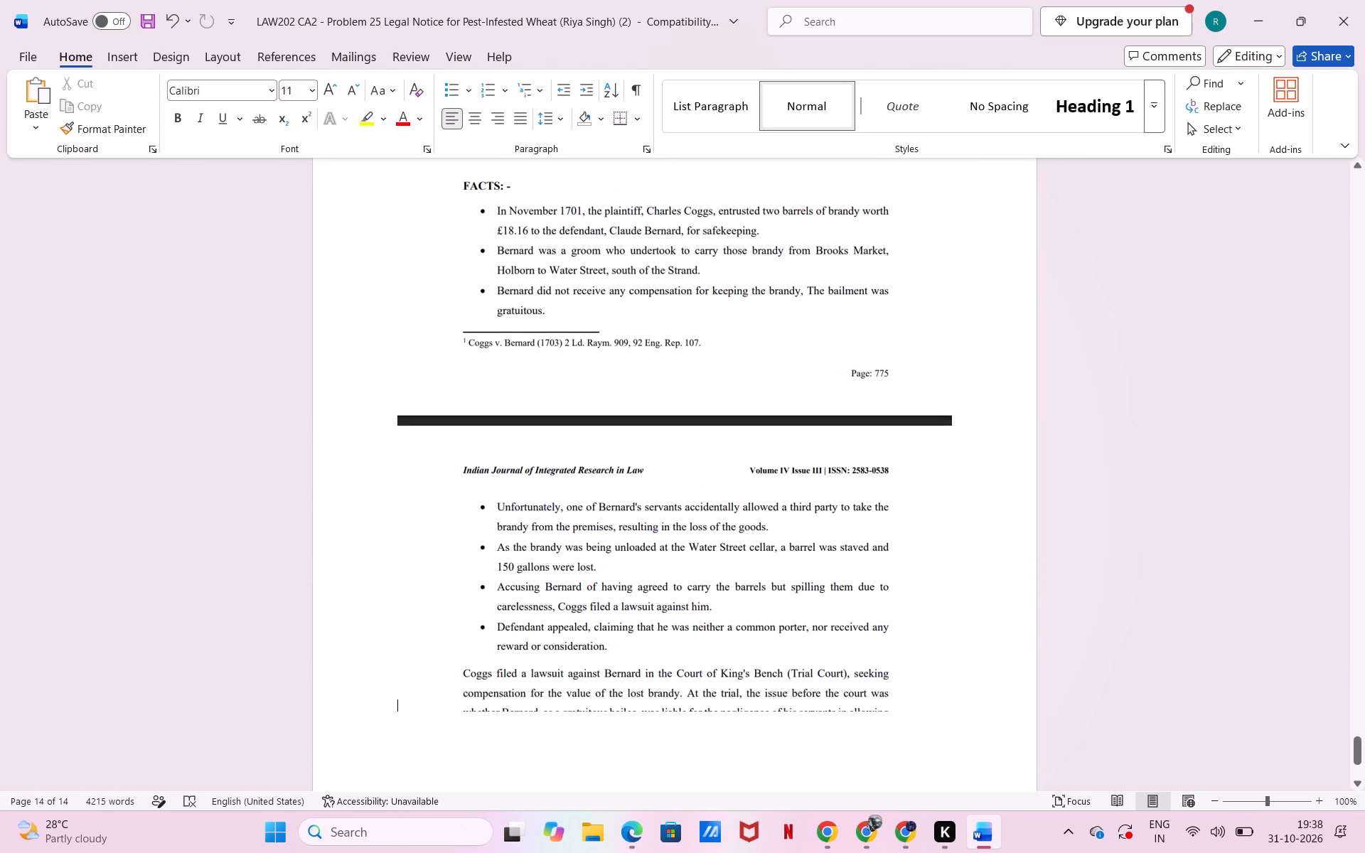
# Switch to Chrome and search Google for hadley v baxendale 1854.
pyautogui.click(836, 823)
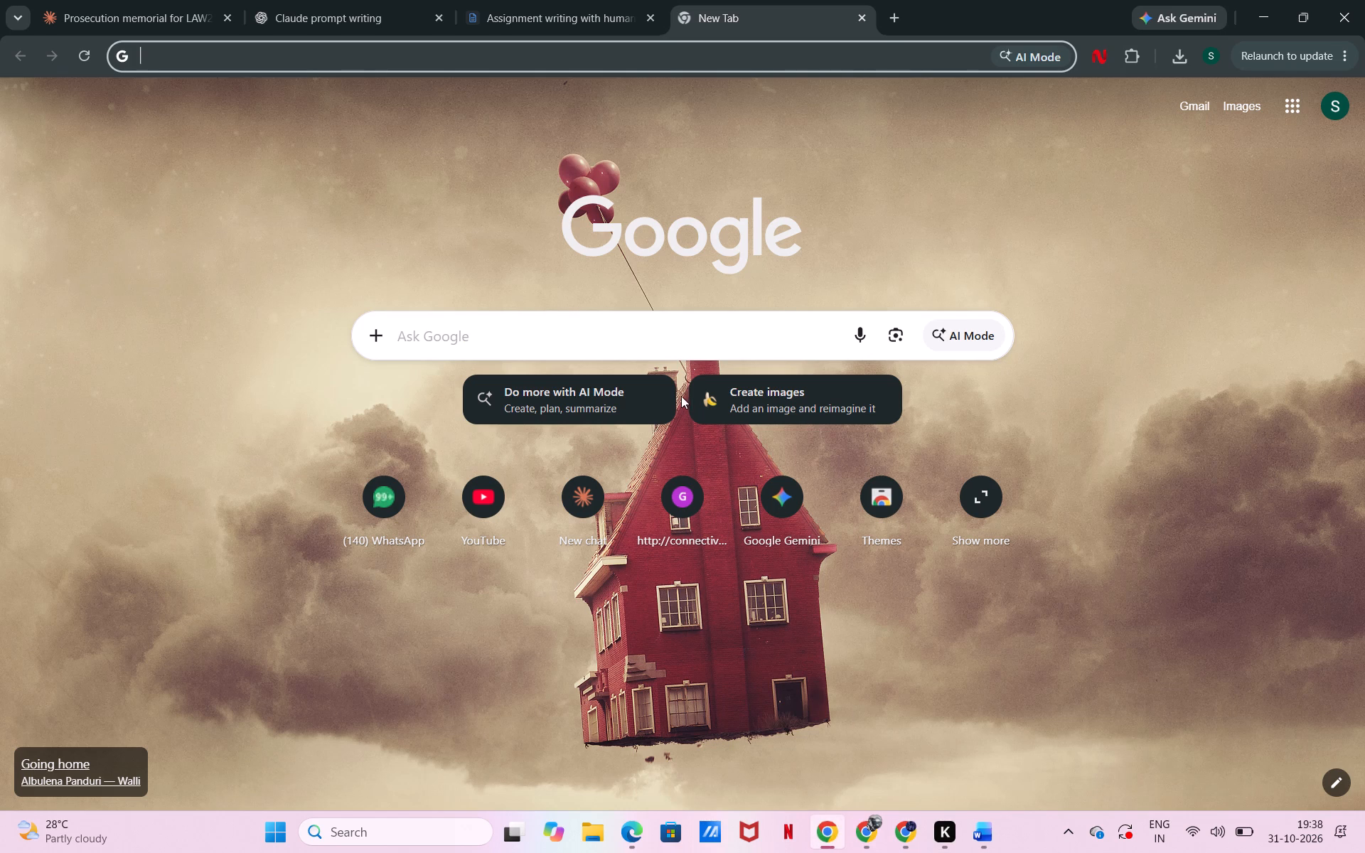
pyautogui.click(680, 342)
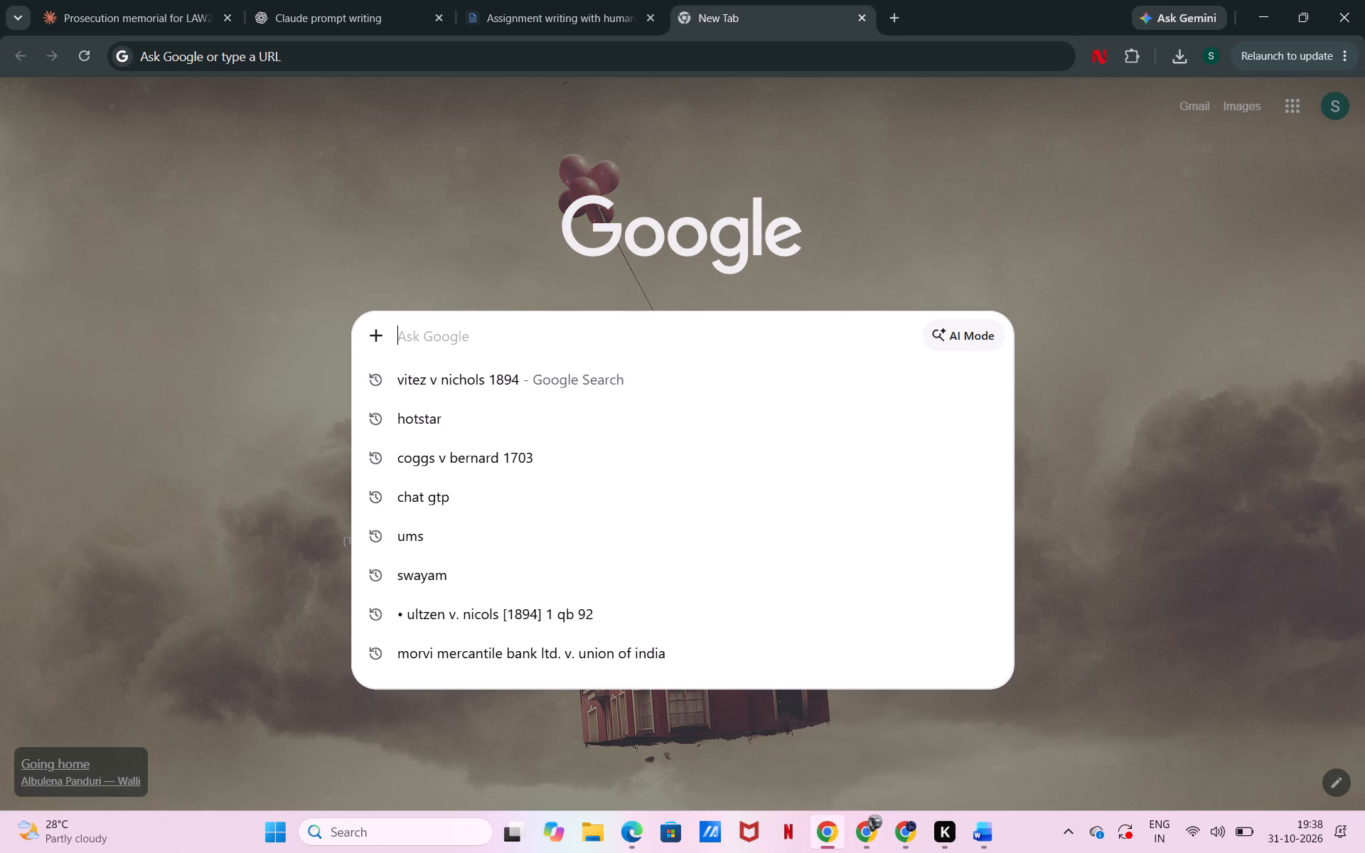
pyautogui.write('HADL')
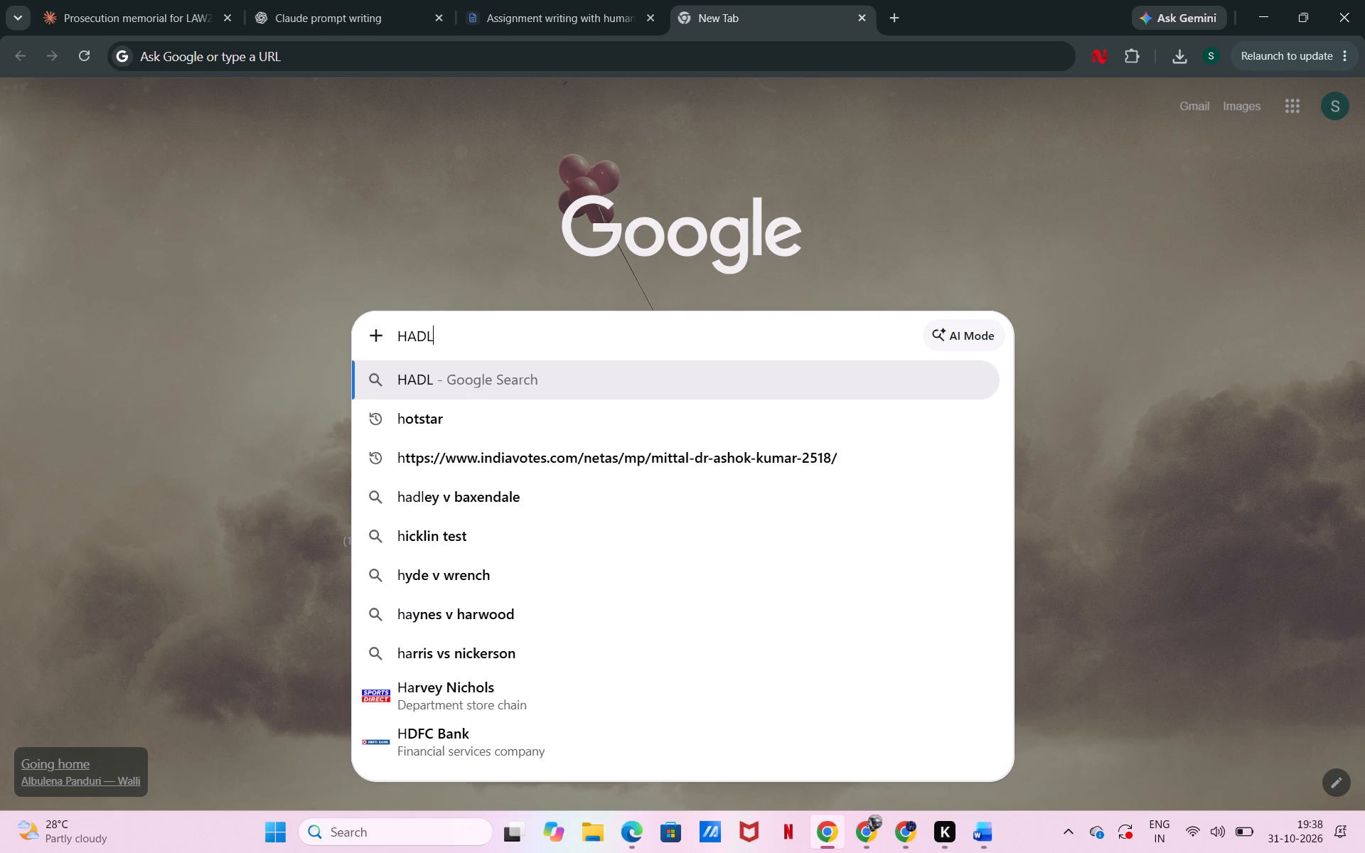
pyautogui.write('EY')
pyautogui.press('space')
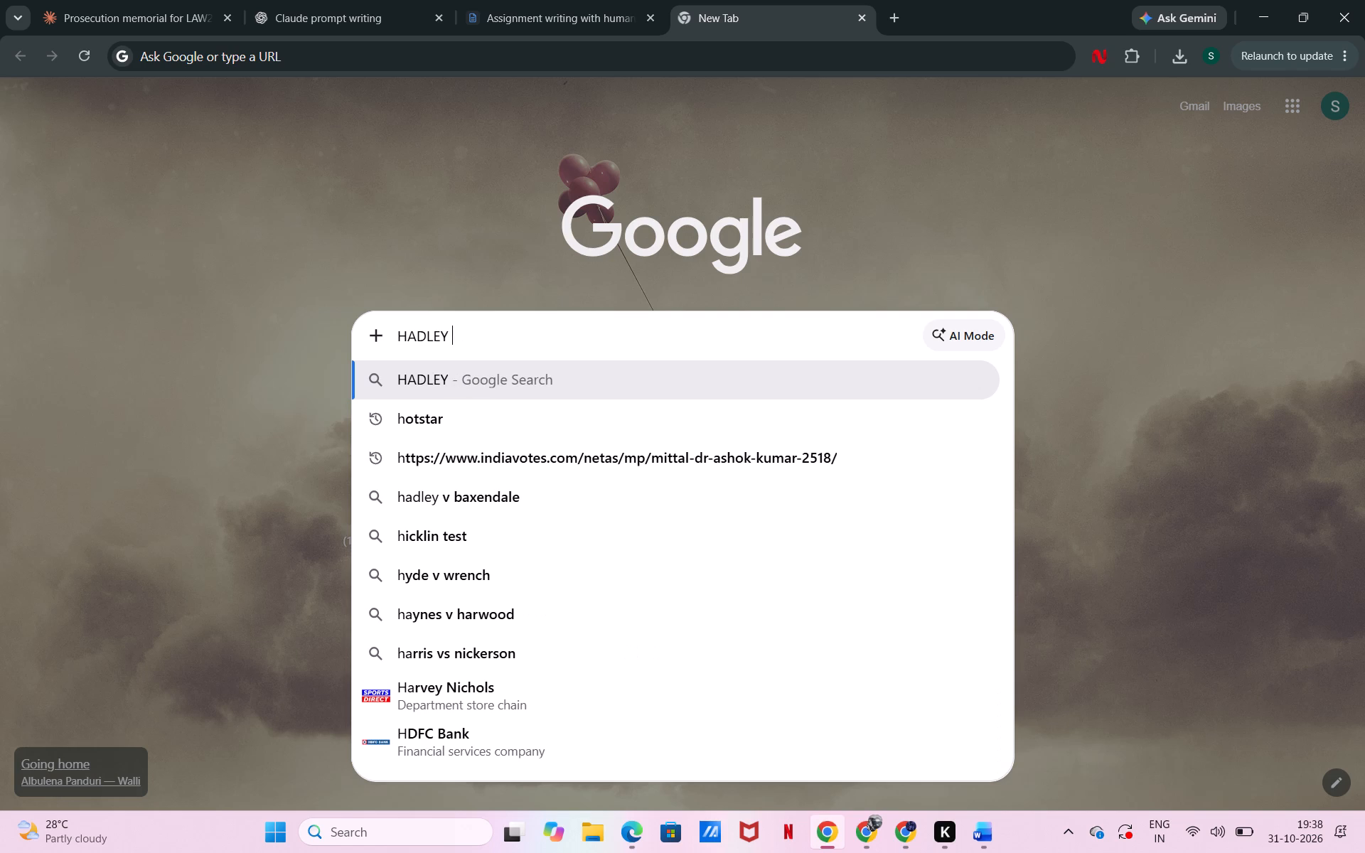
pyautogui.write('V')
pyautogui.press('space')
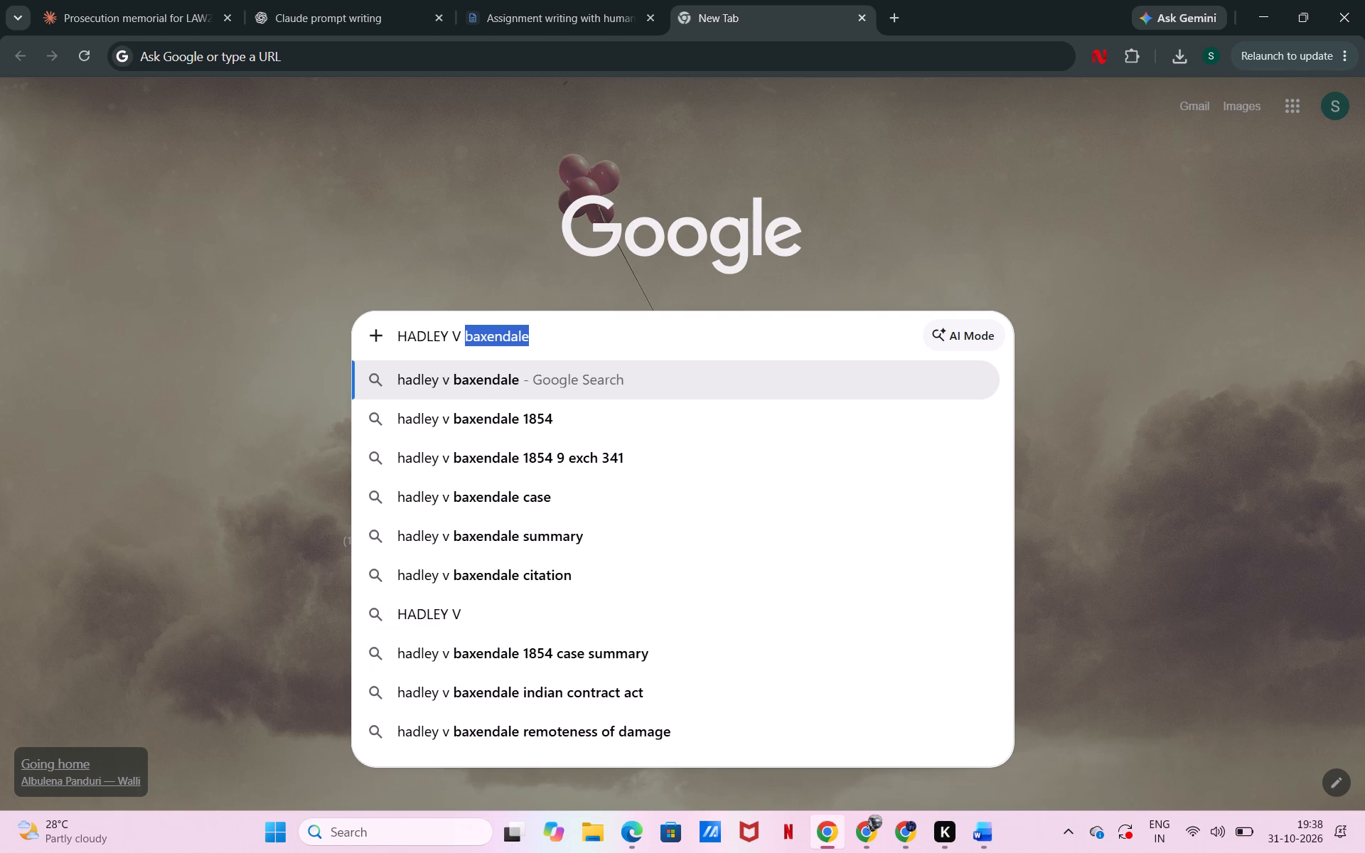
pyautogui.write('BA')
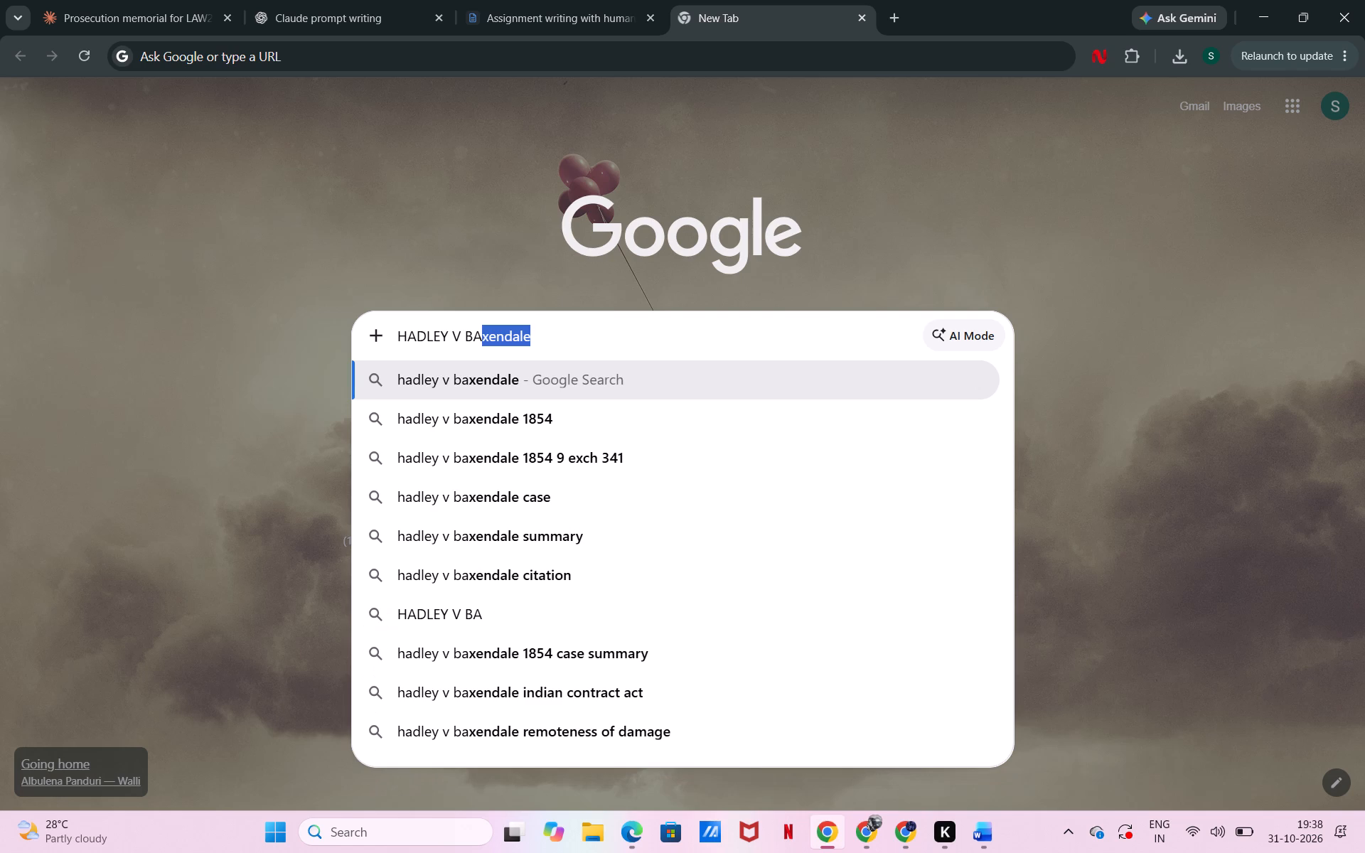
pyautogui.write('XE')
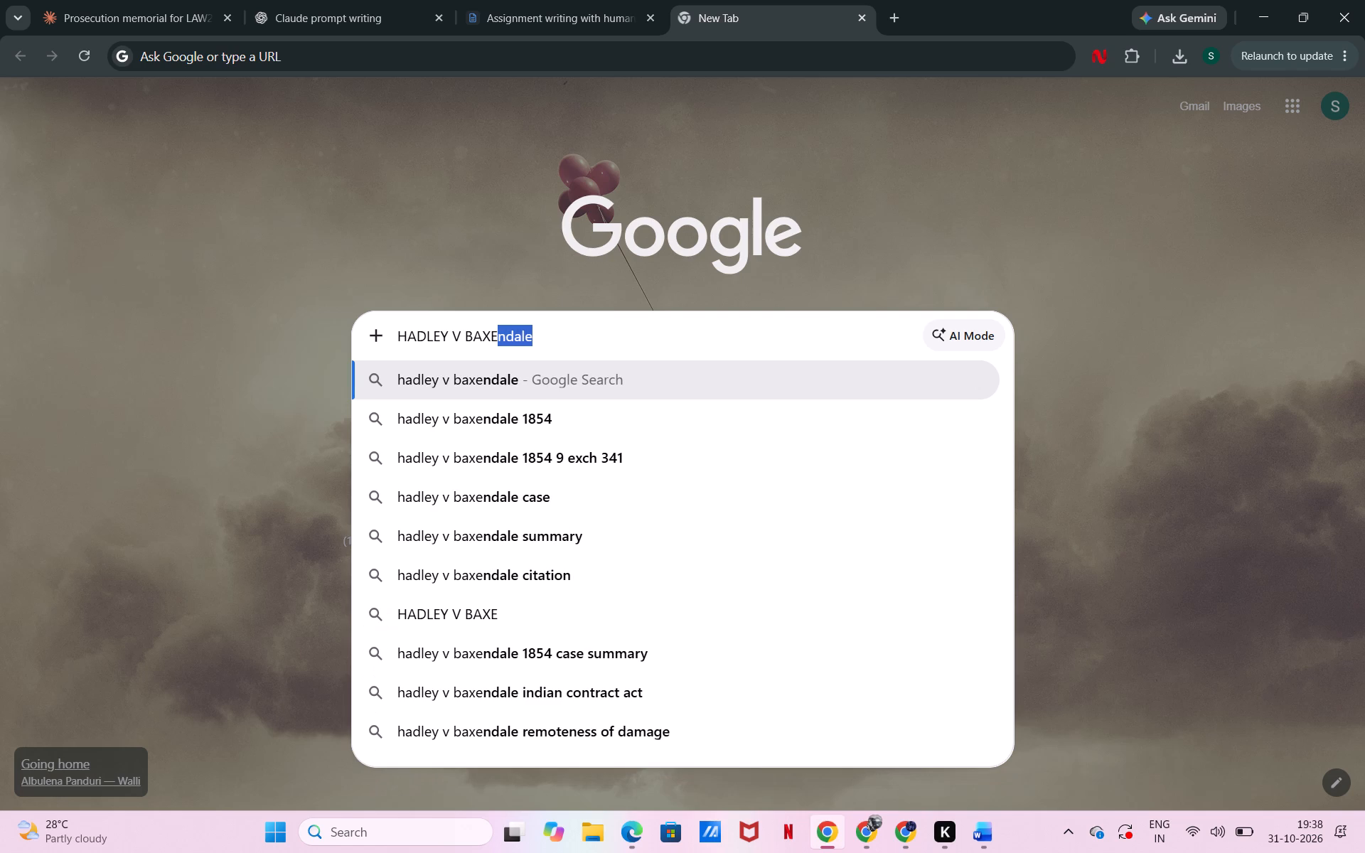
pyautogui.press('n')
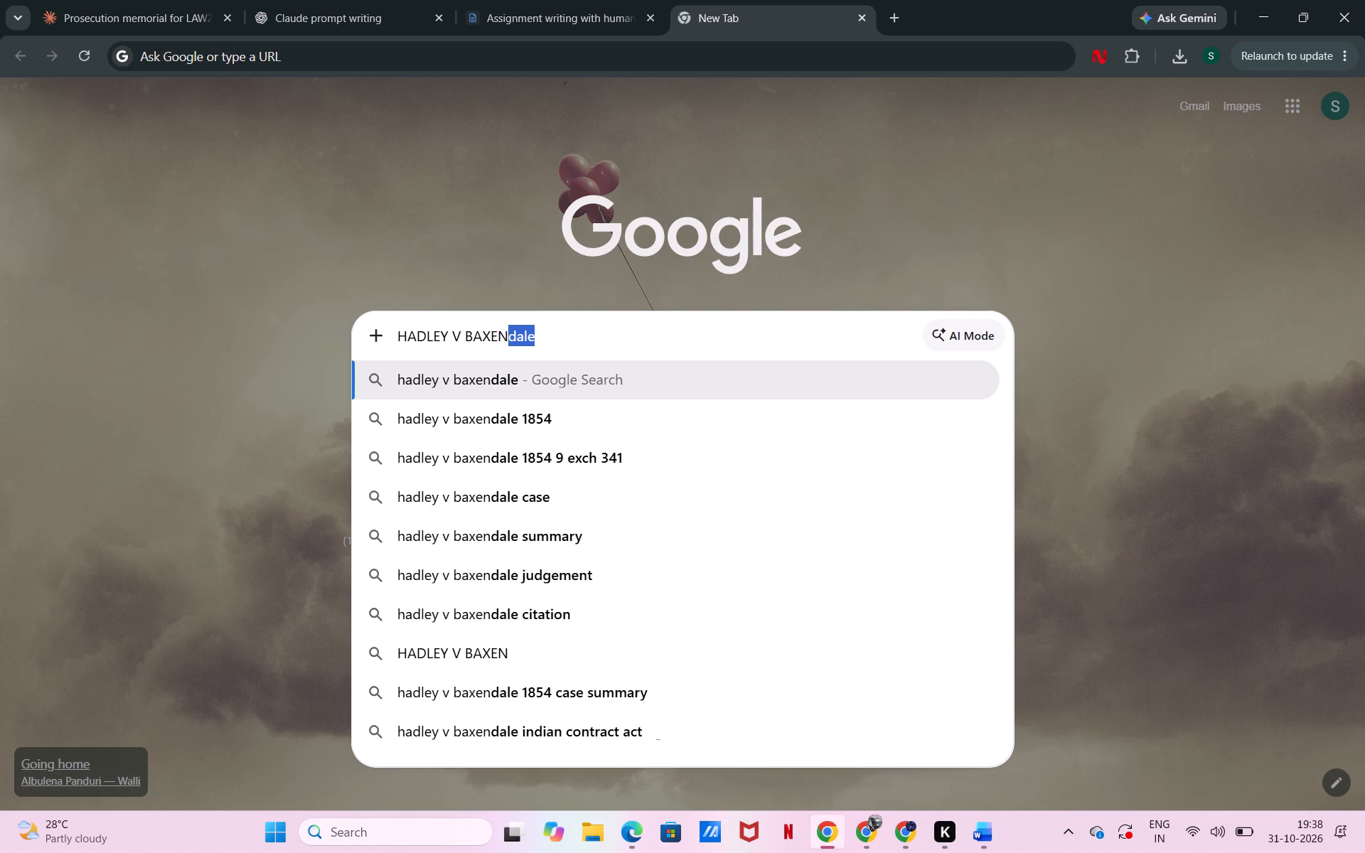
pyautogui.write('DA')
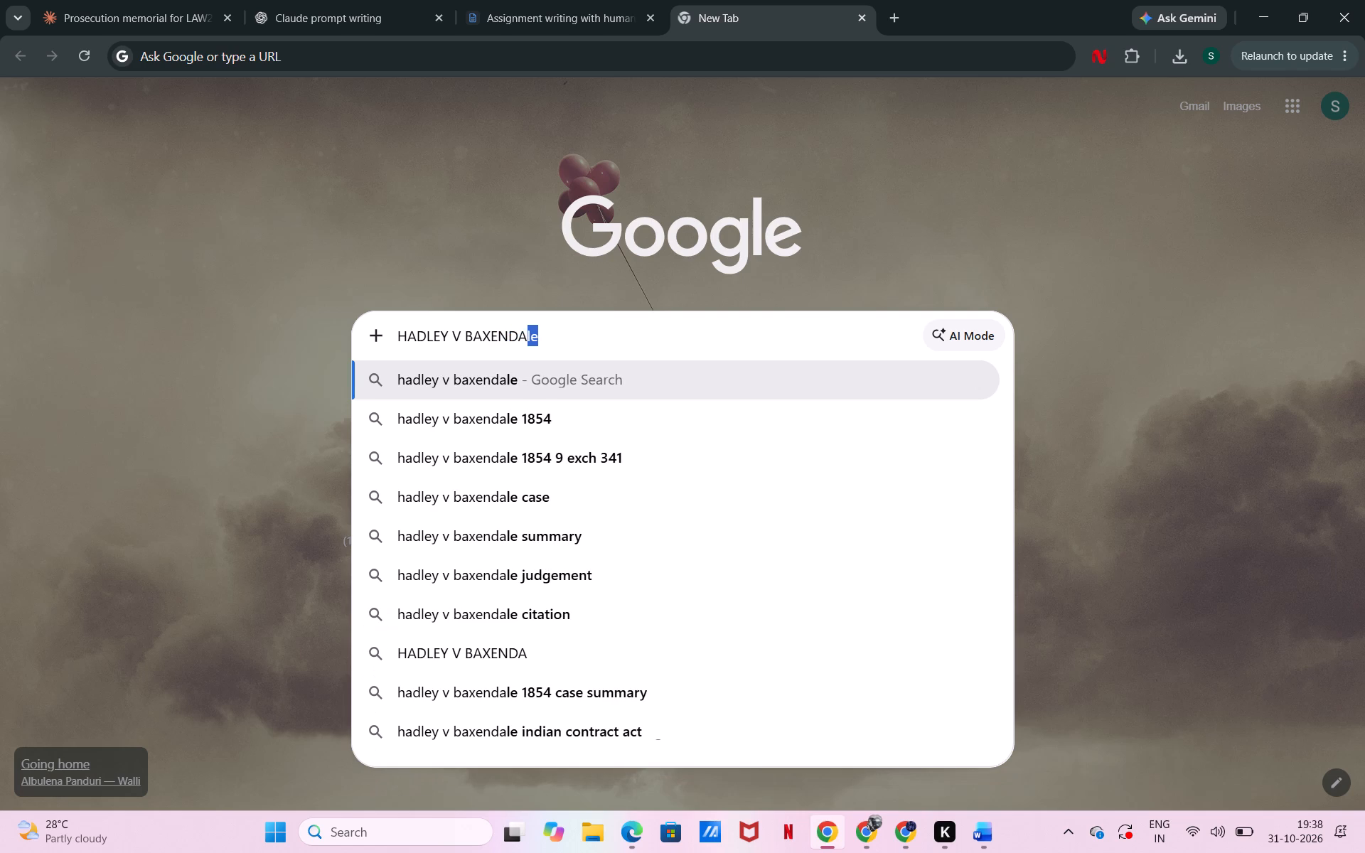
pyautogui.write('LE')
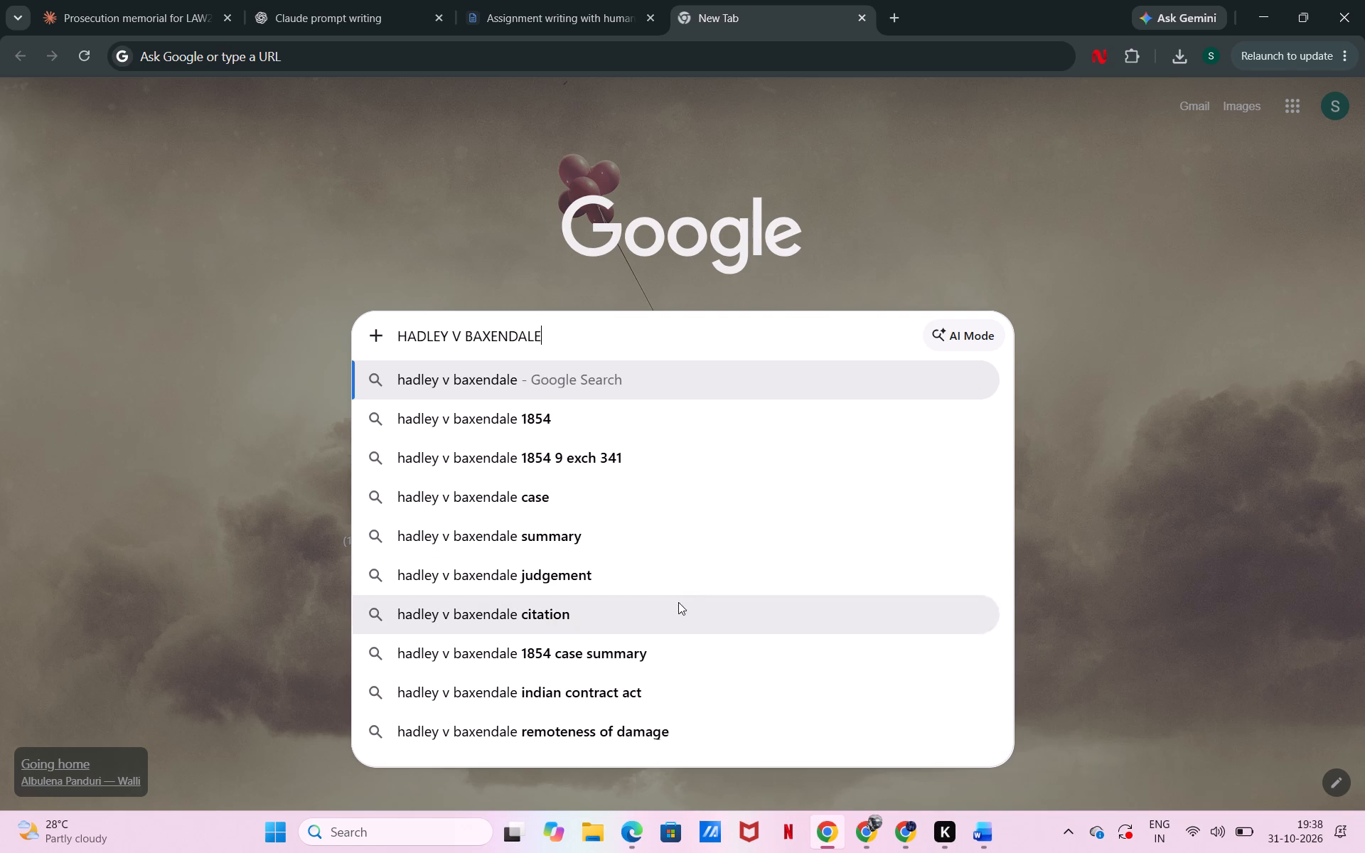
pyautogui.doubleClick(593, 422)
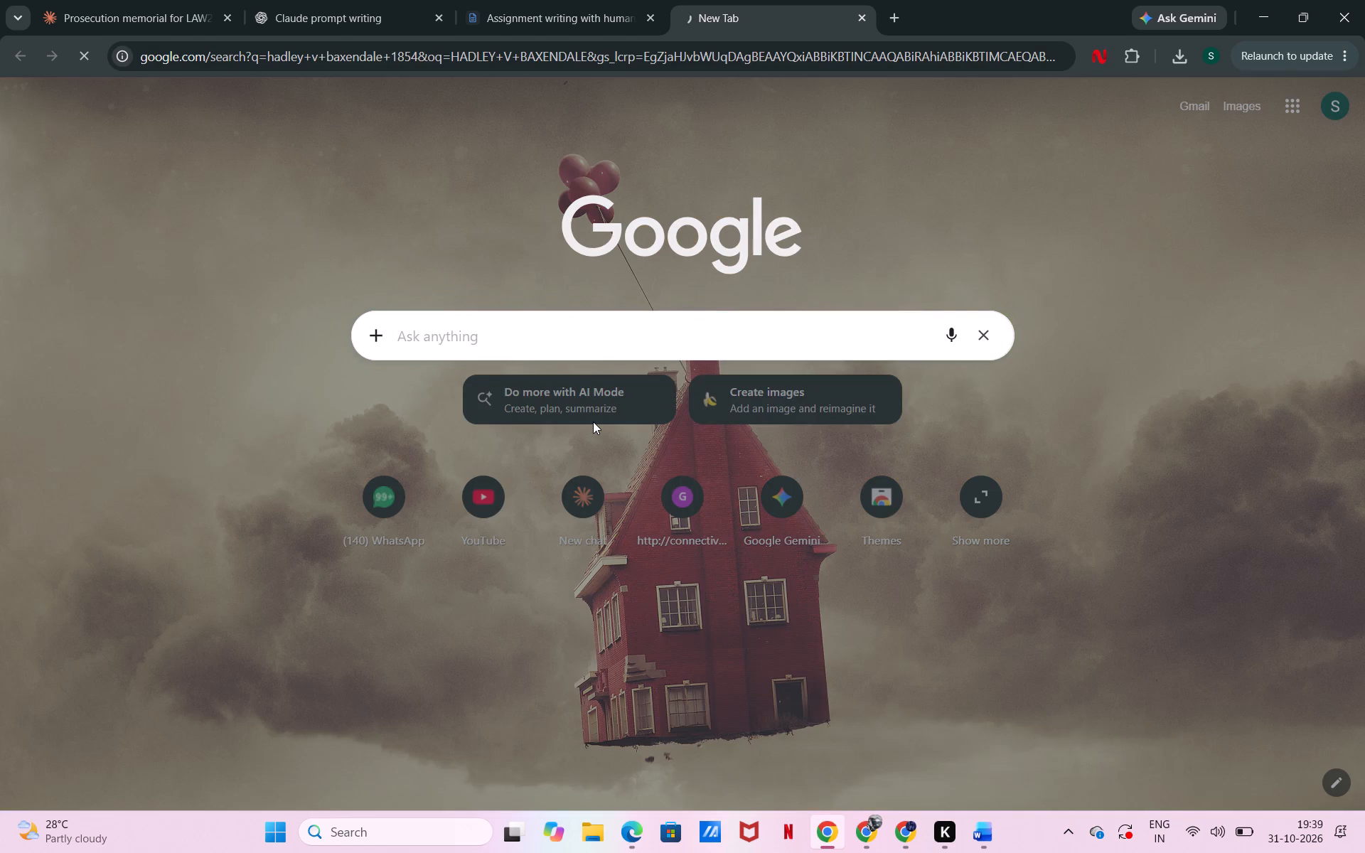
pyautogui.click(631, 261)
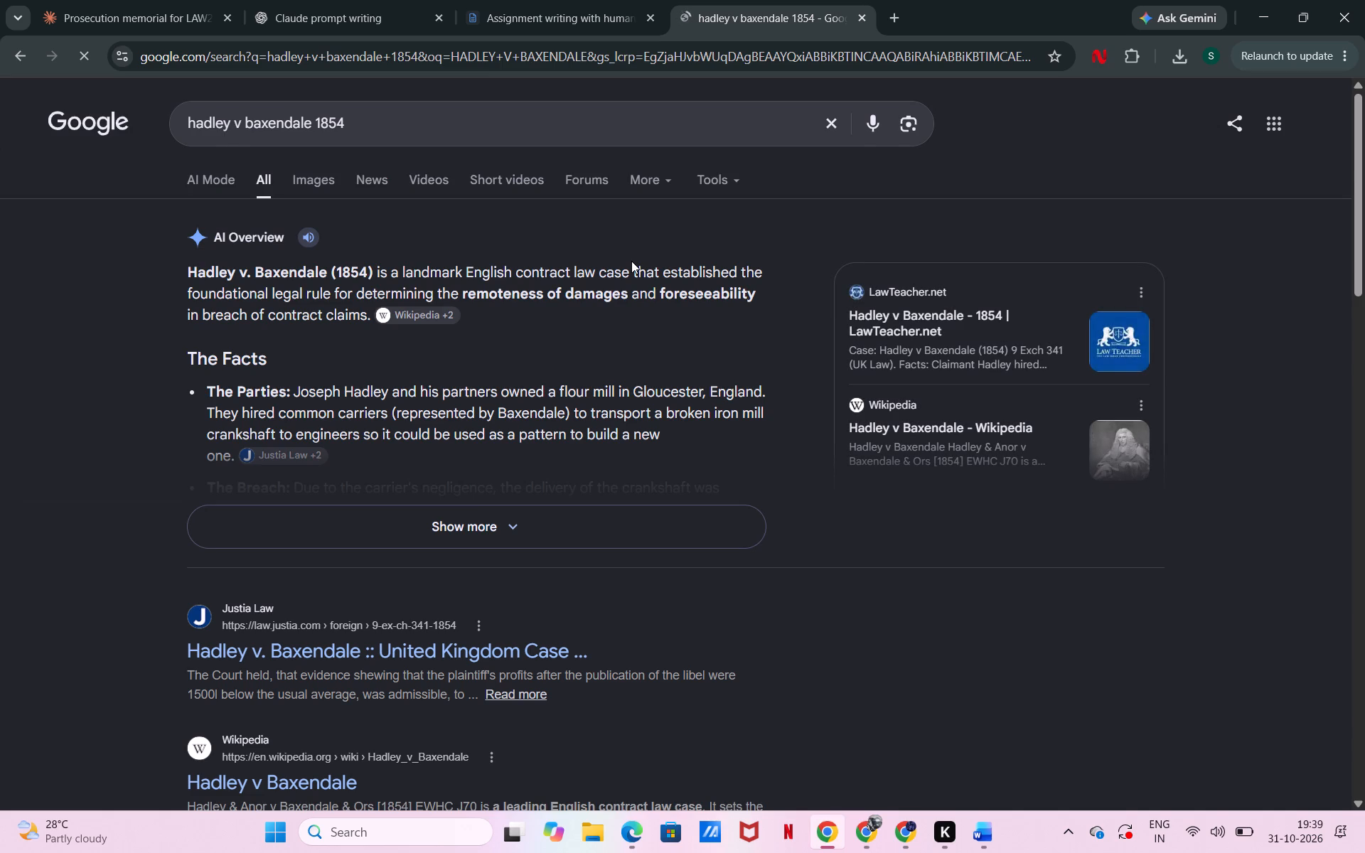
# Open the Justia Law result for Hadley v. Baxendale.
pyautogui.scroll(-4, 631, 261)
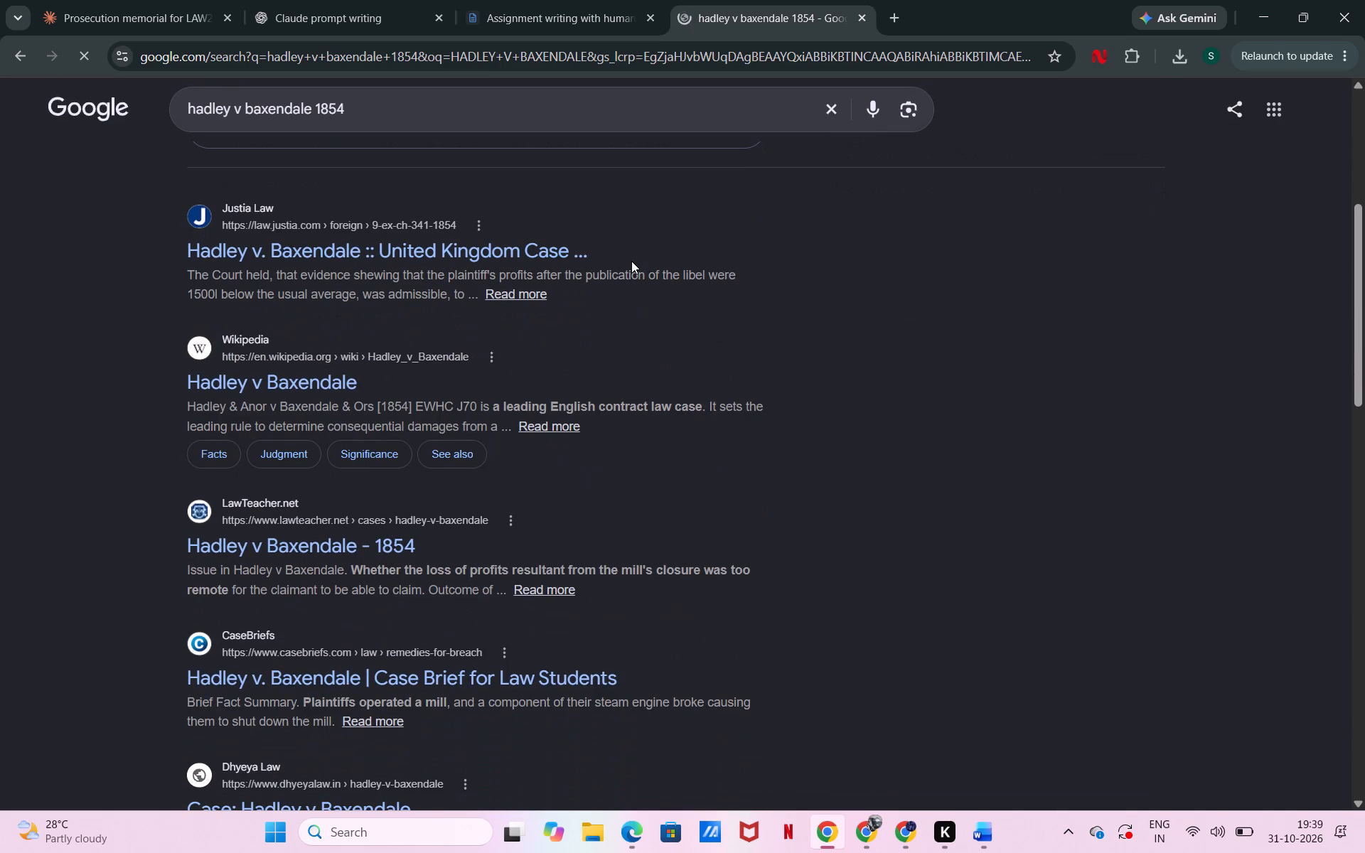
pyautogui.click(384, 258)
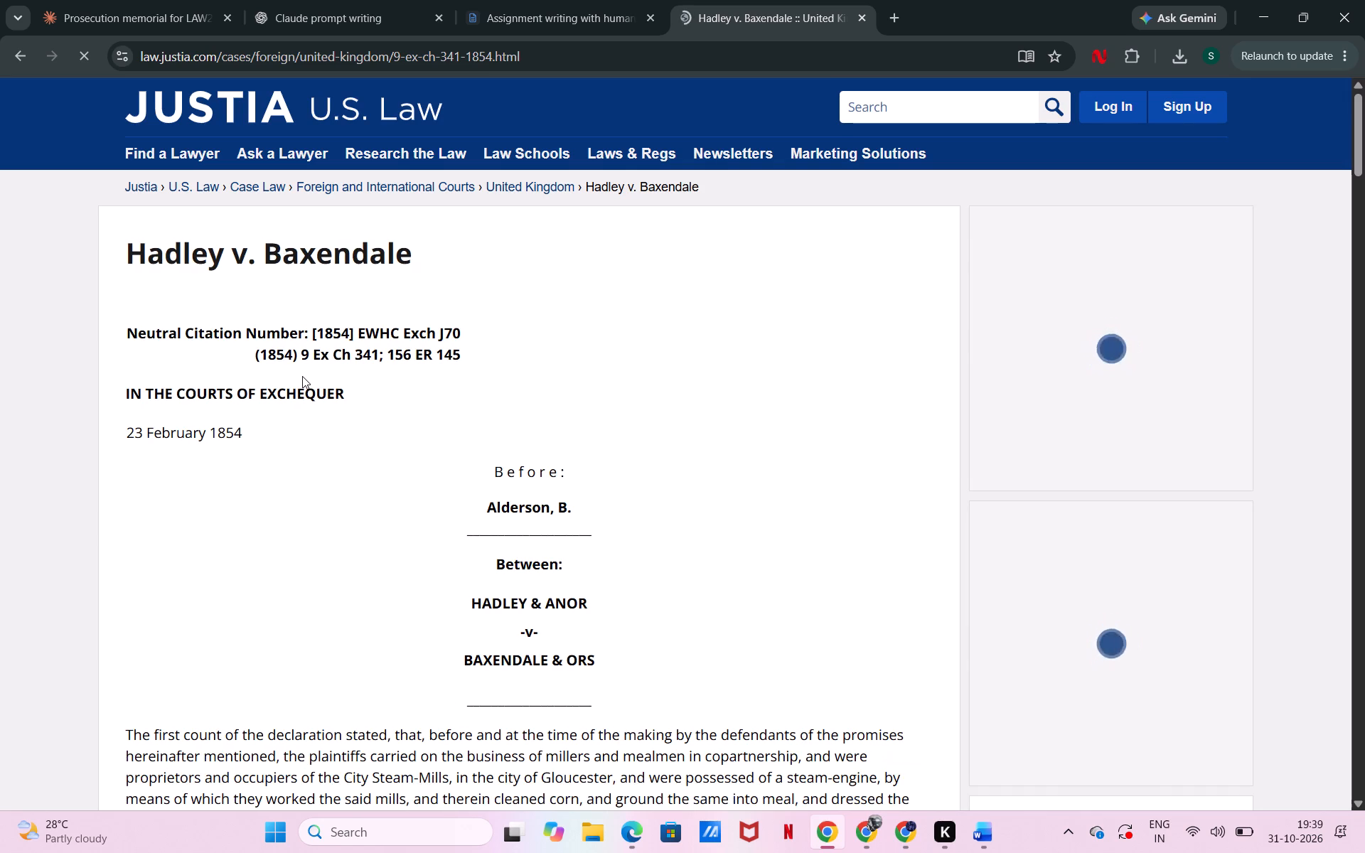
# Capture a screenshot of the Justia page covering the Hadley v. Baxendale title, citation, parties and opening of the first paragraph.
pyautogui.scroll(-1, 302, 376)
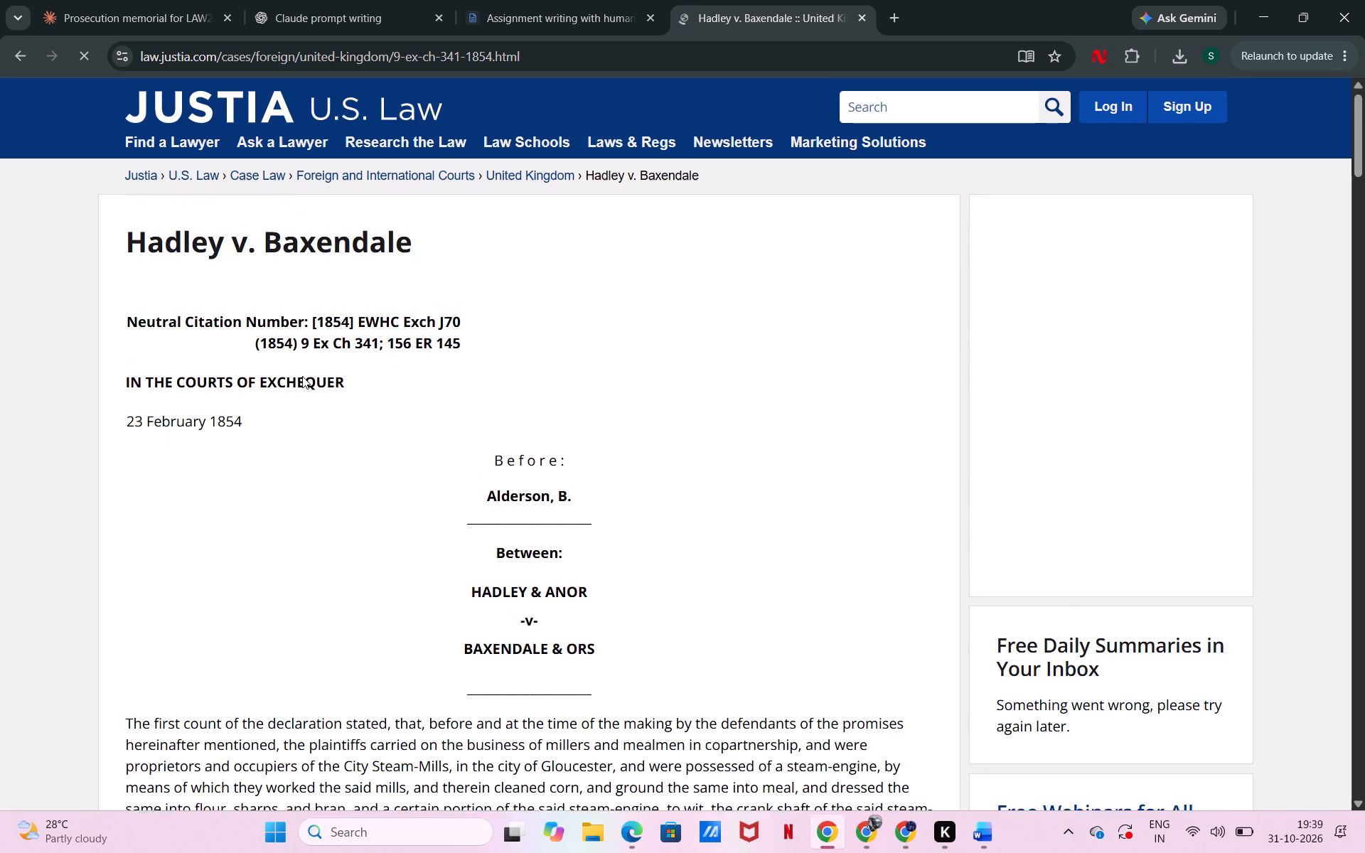
pyautogui.scroll(-1, 302, 376)
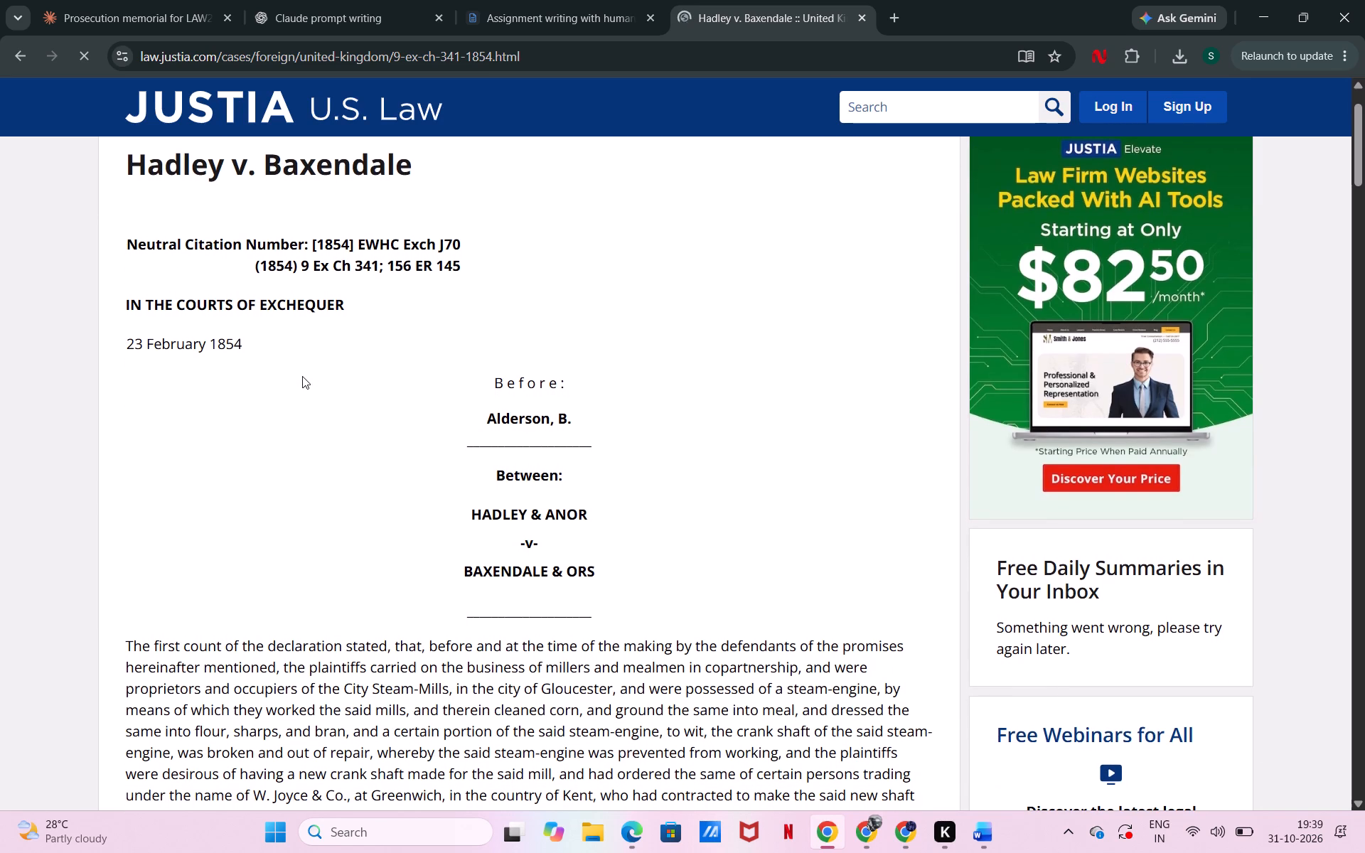
pyautogui.scroll(-3, 302, 376)
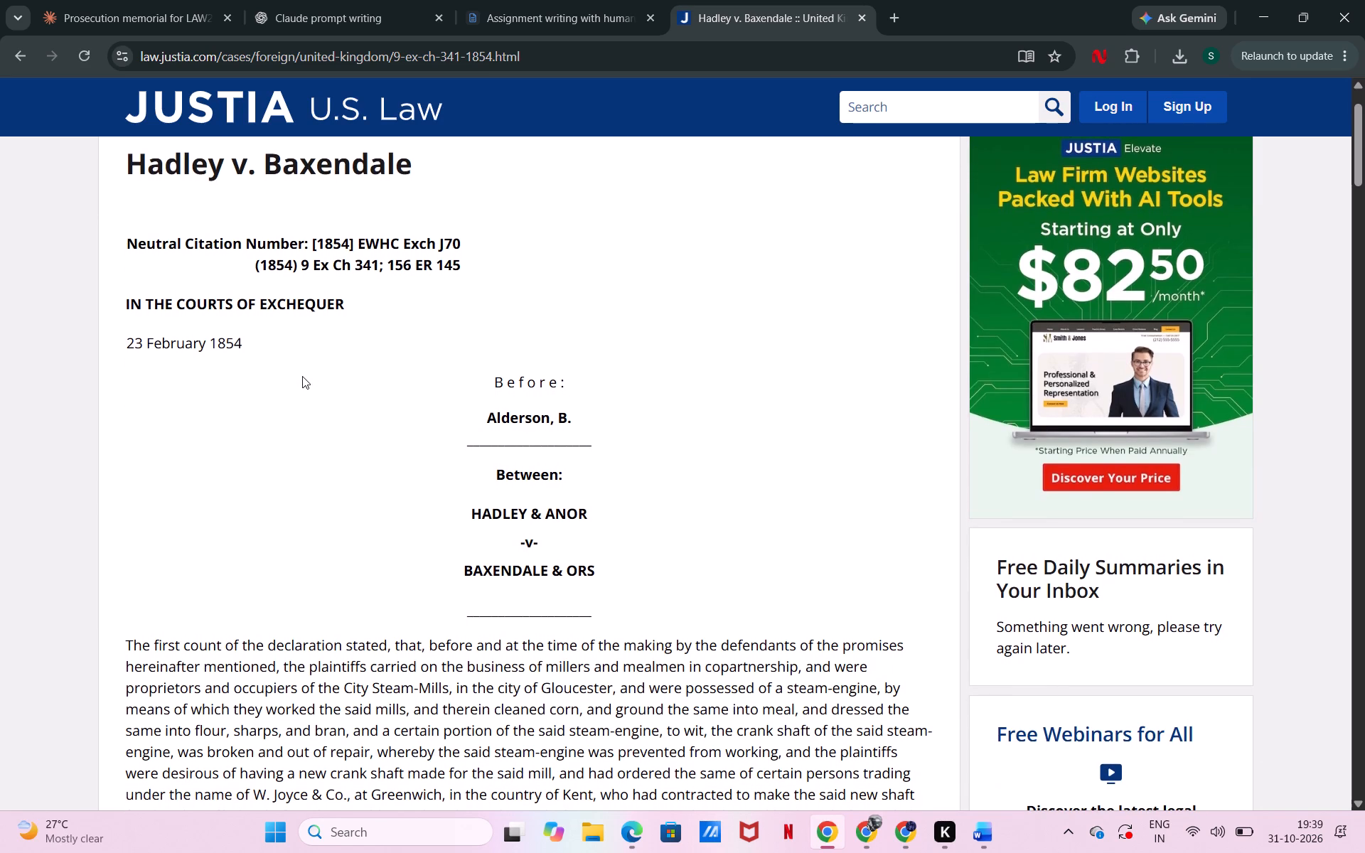
pyautogui.press('Print')
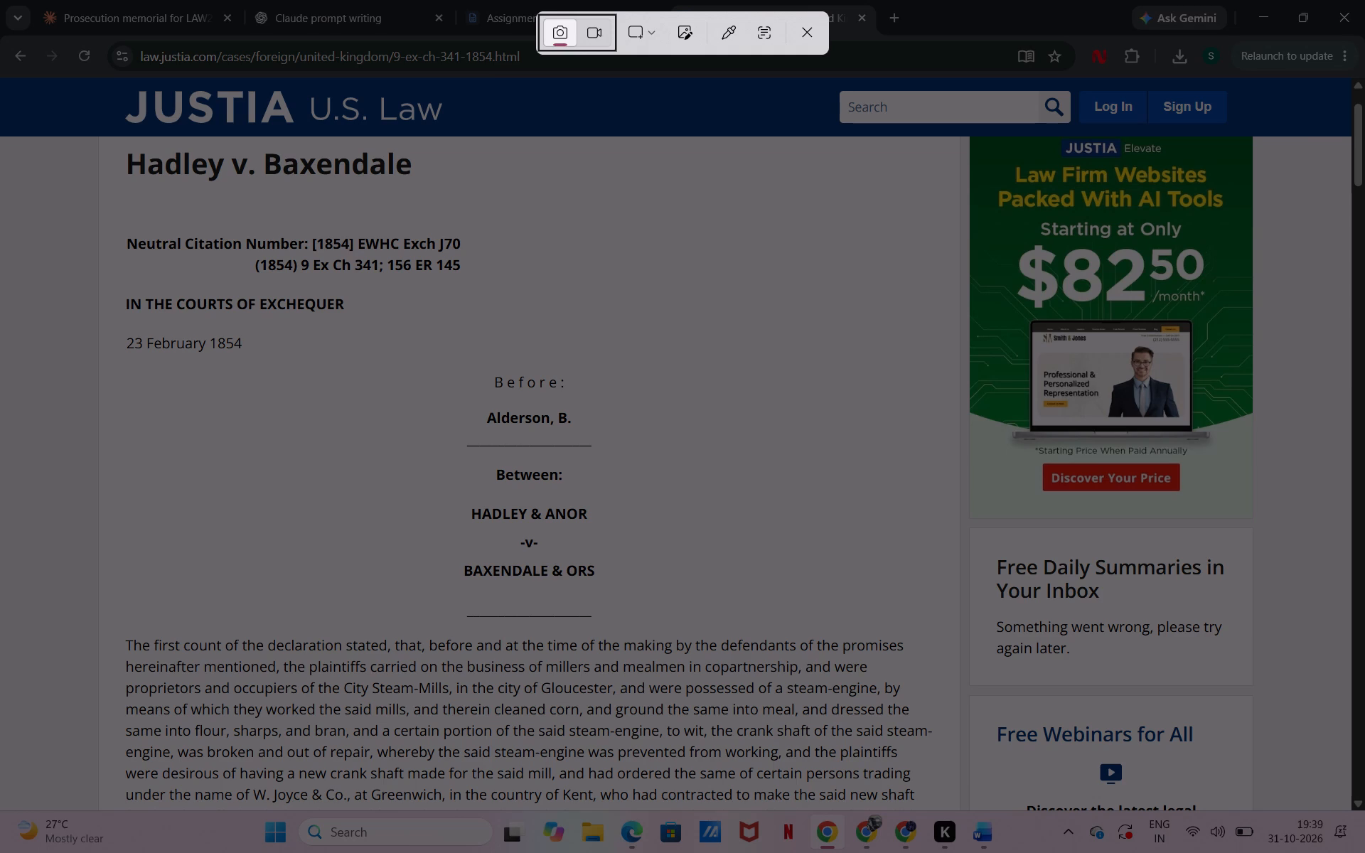
pyautogui.moveTo(33, 87); pyautogui.dragTo(724, 675)
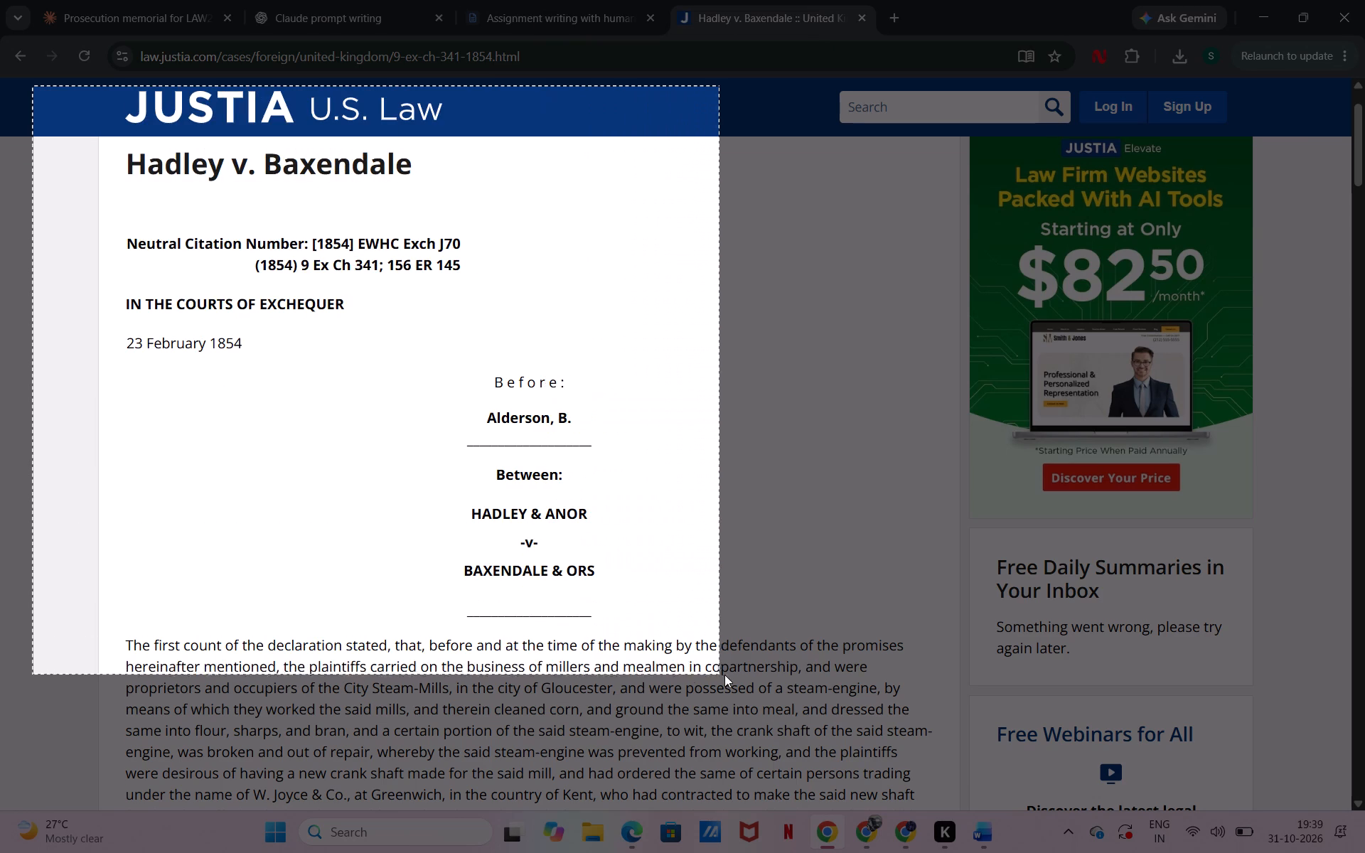
pyautogui.moveTo(724, 675); pyautogui.dragTo(939, 812)
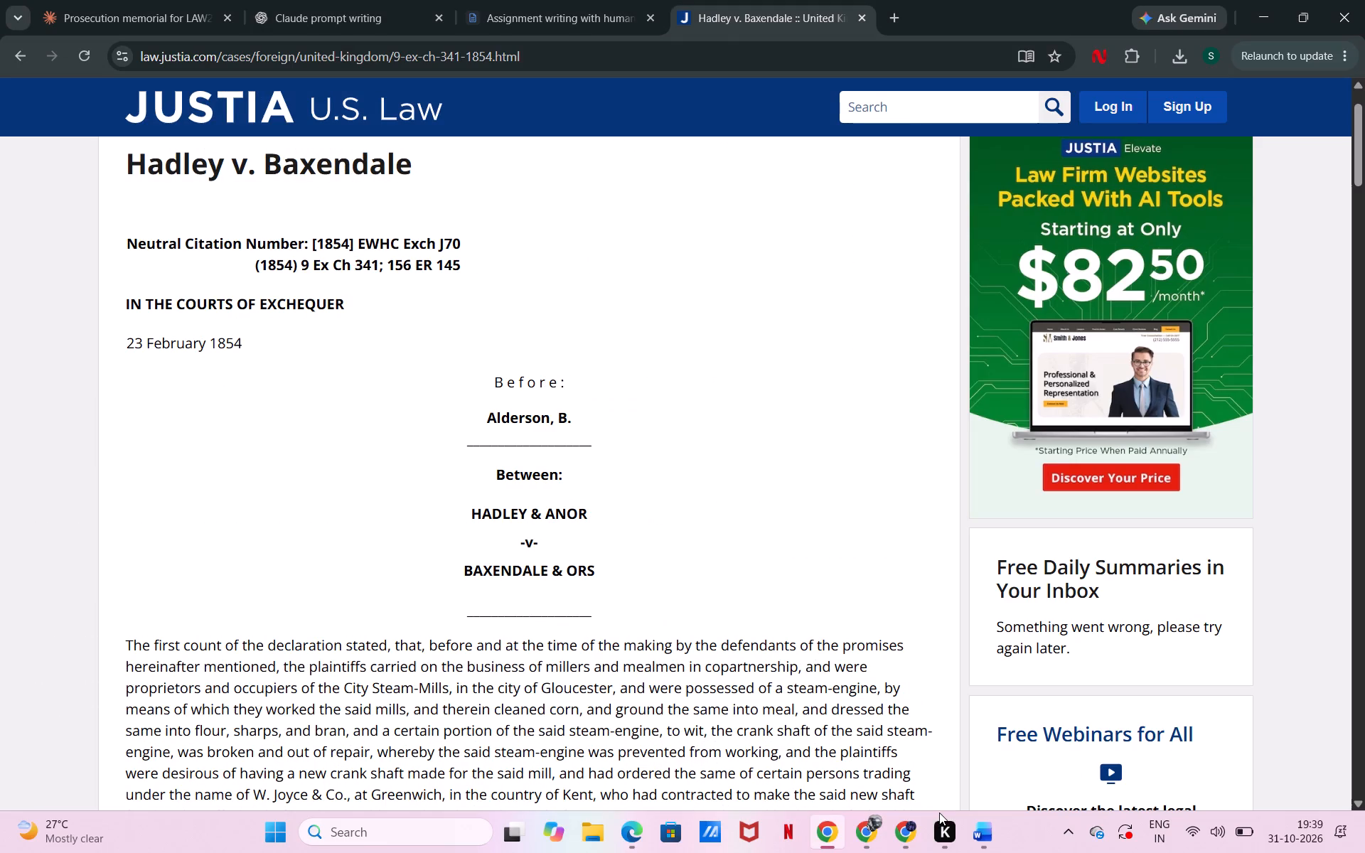
pyautogui.scroll(-4, 598, 510)
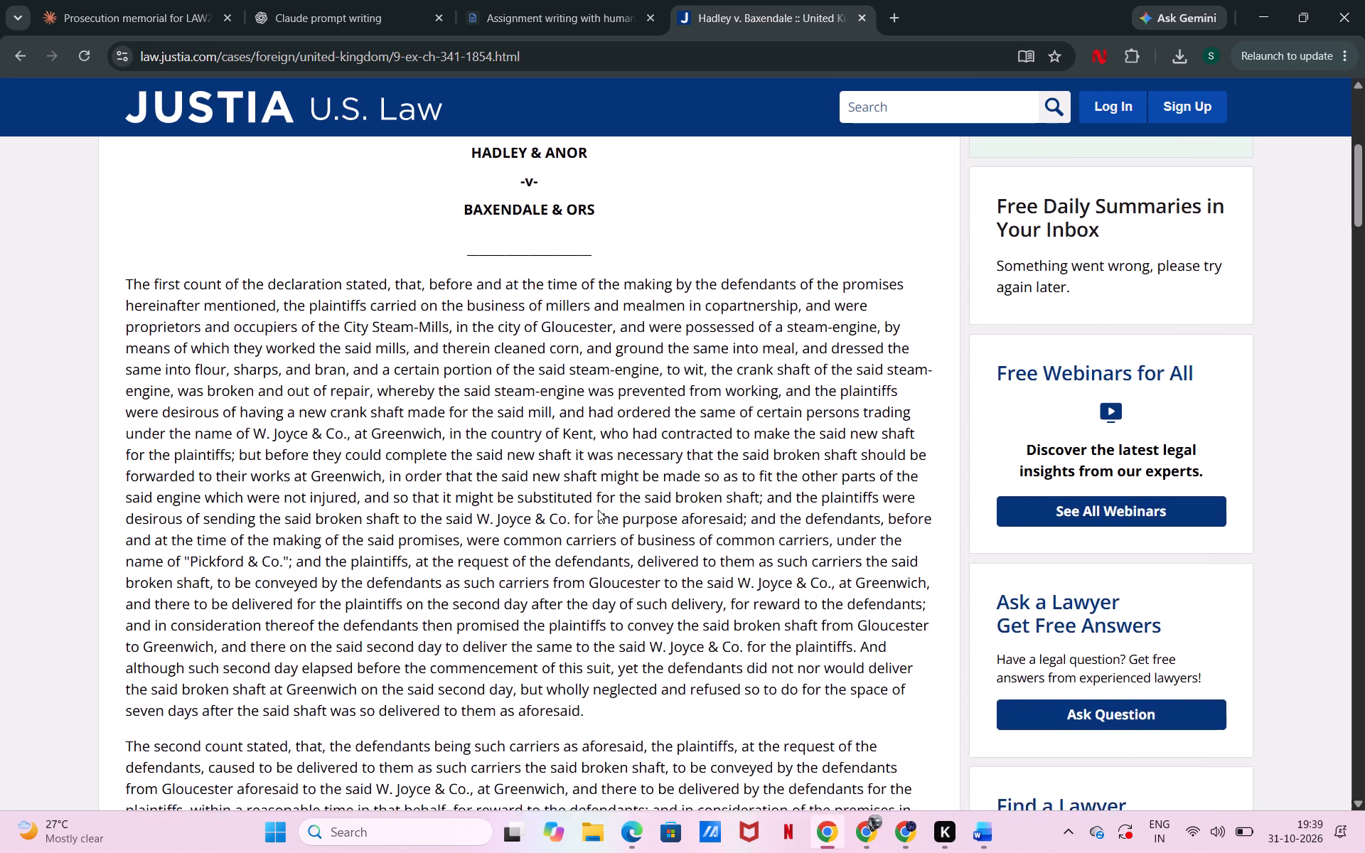
pyautogui.scroll(-2, 598, 510)
pyautogui.click(979, 839)
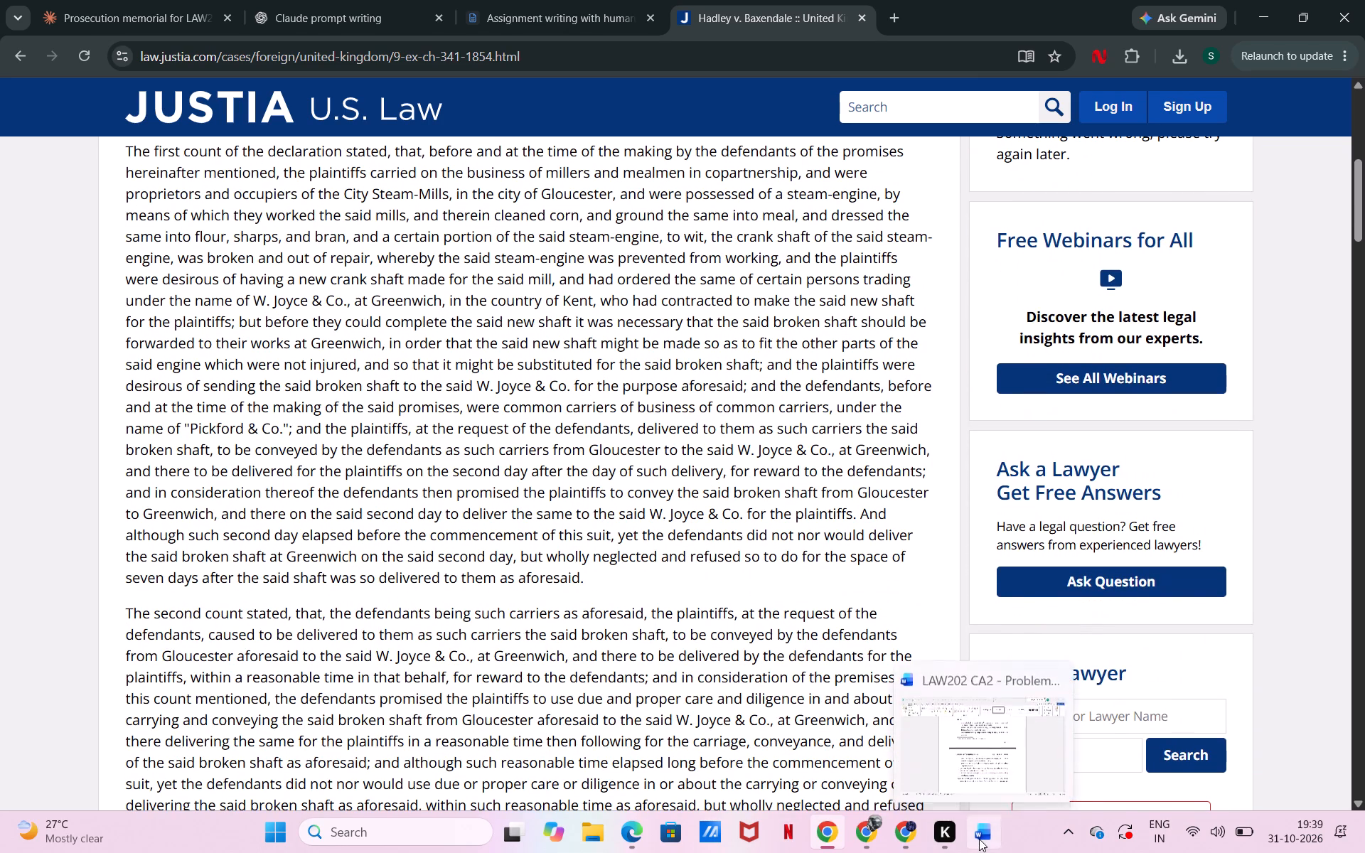
pyautogui.scroll(-3, 893, 669)
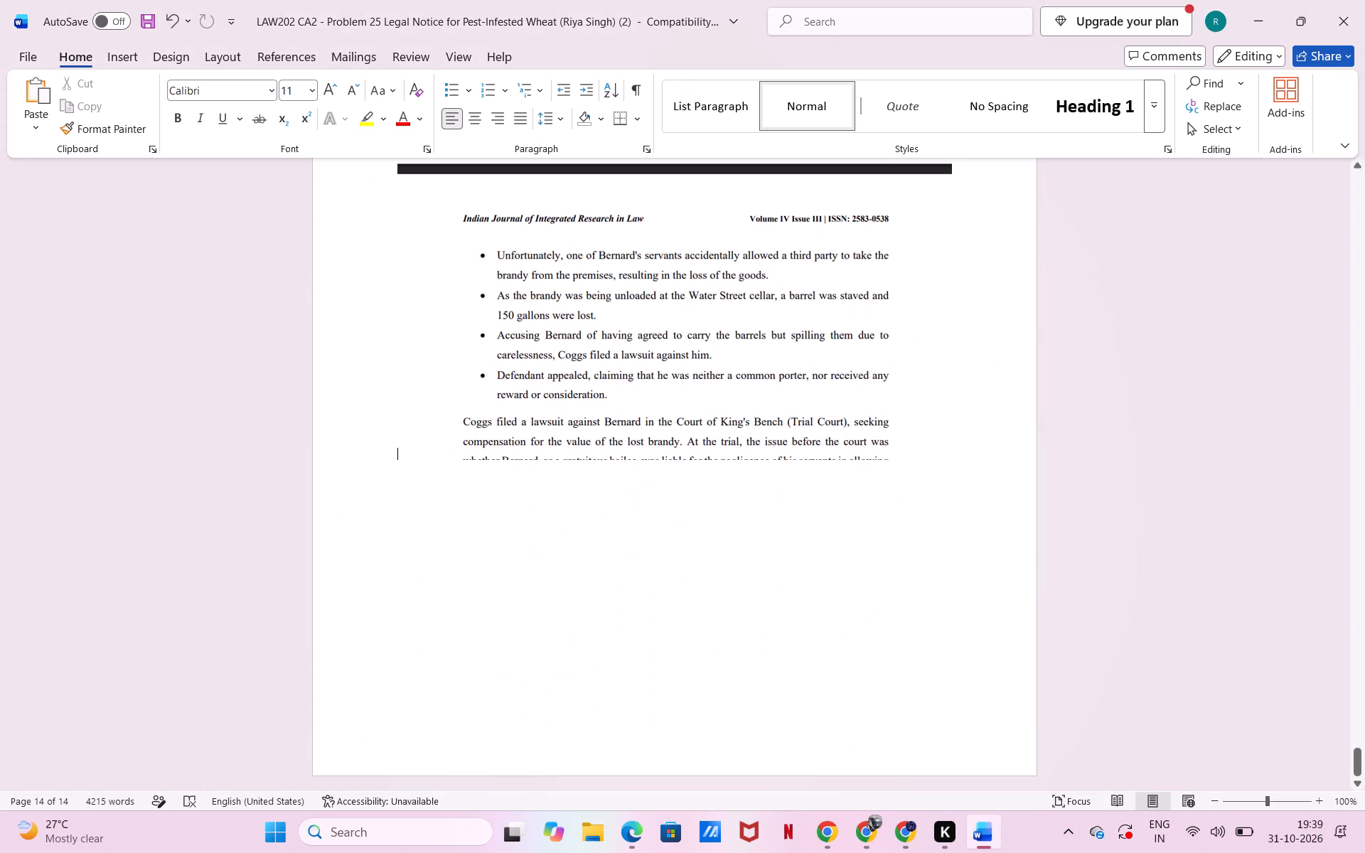
pyautogui.click(122, 53)
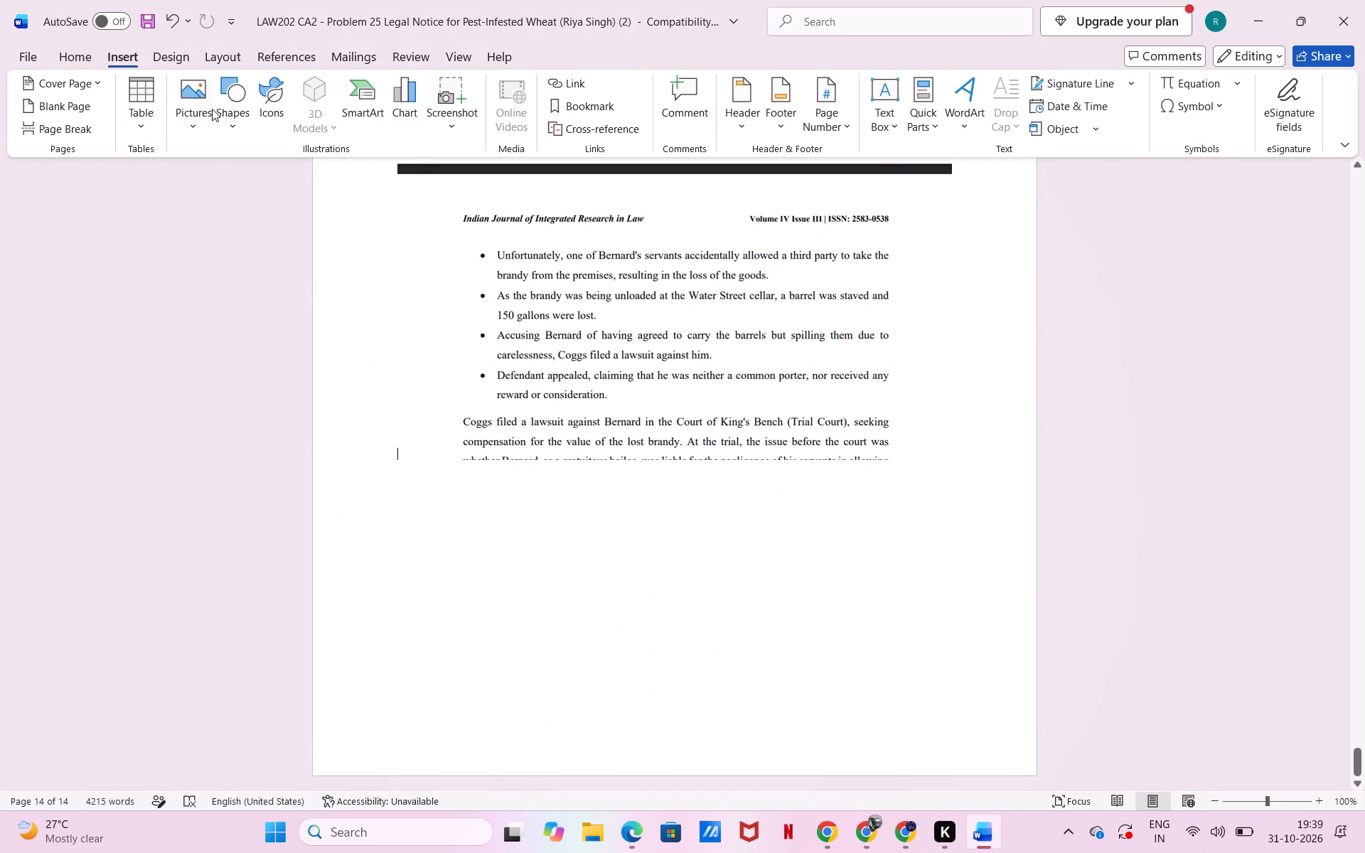
pyautogui.click(213, 110)
pyautogui.click(247, 181)
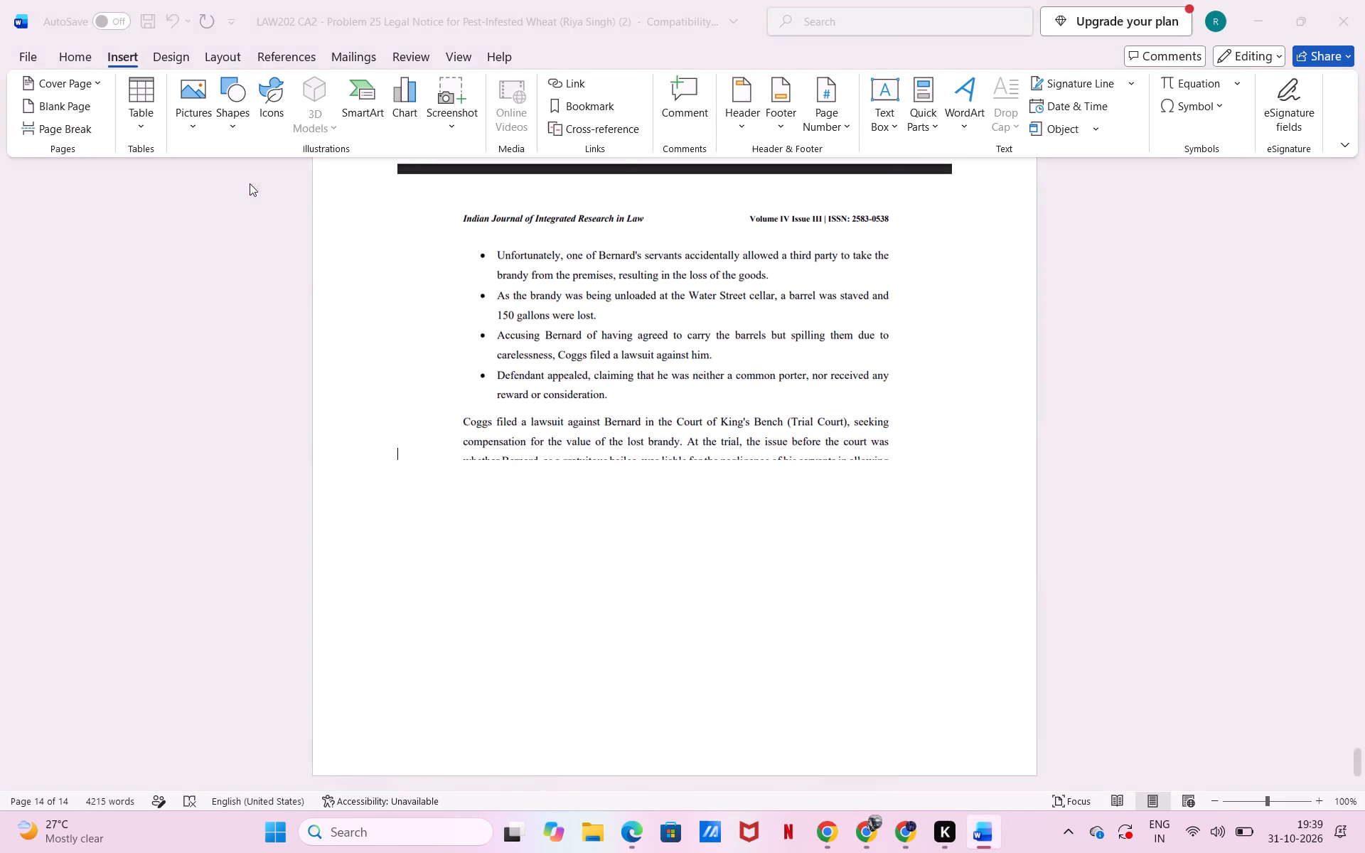
pyautogui.scroll(-15, 445, 332)
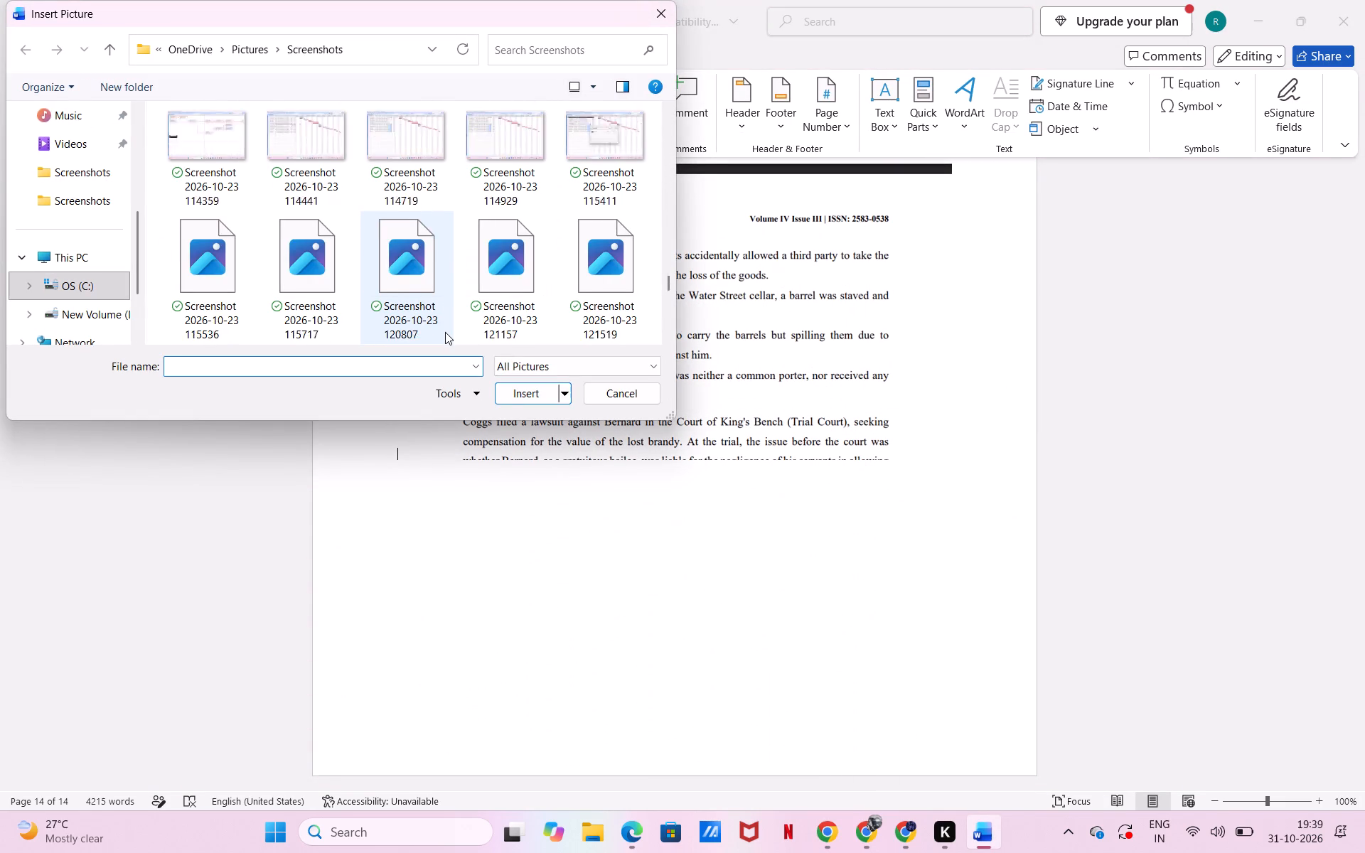
pyautogui.scroll(-5, 445, 332)
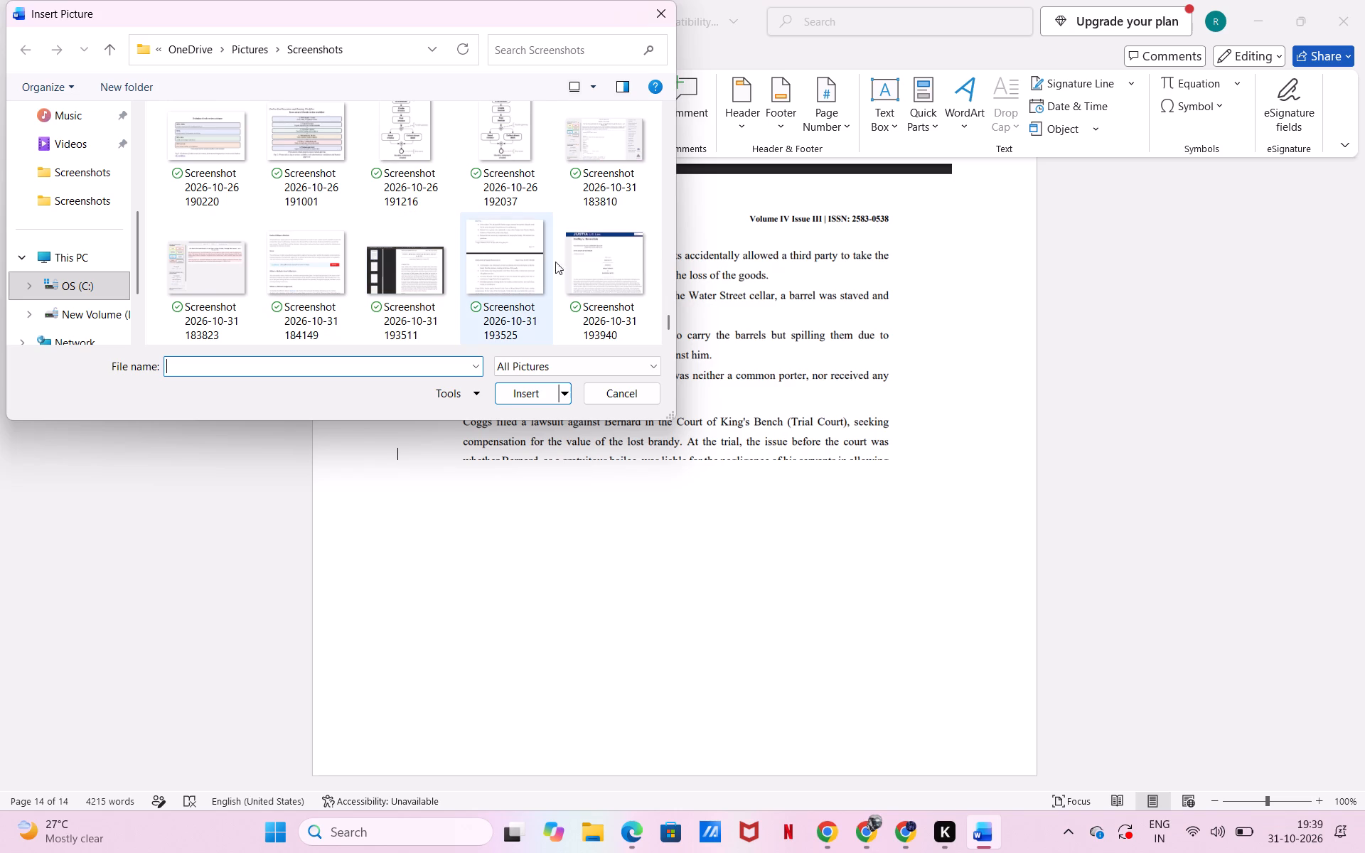
pyautogui.click(597, 279)
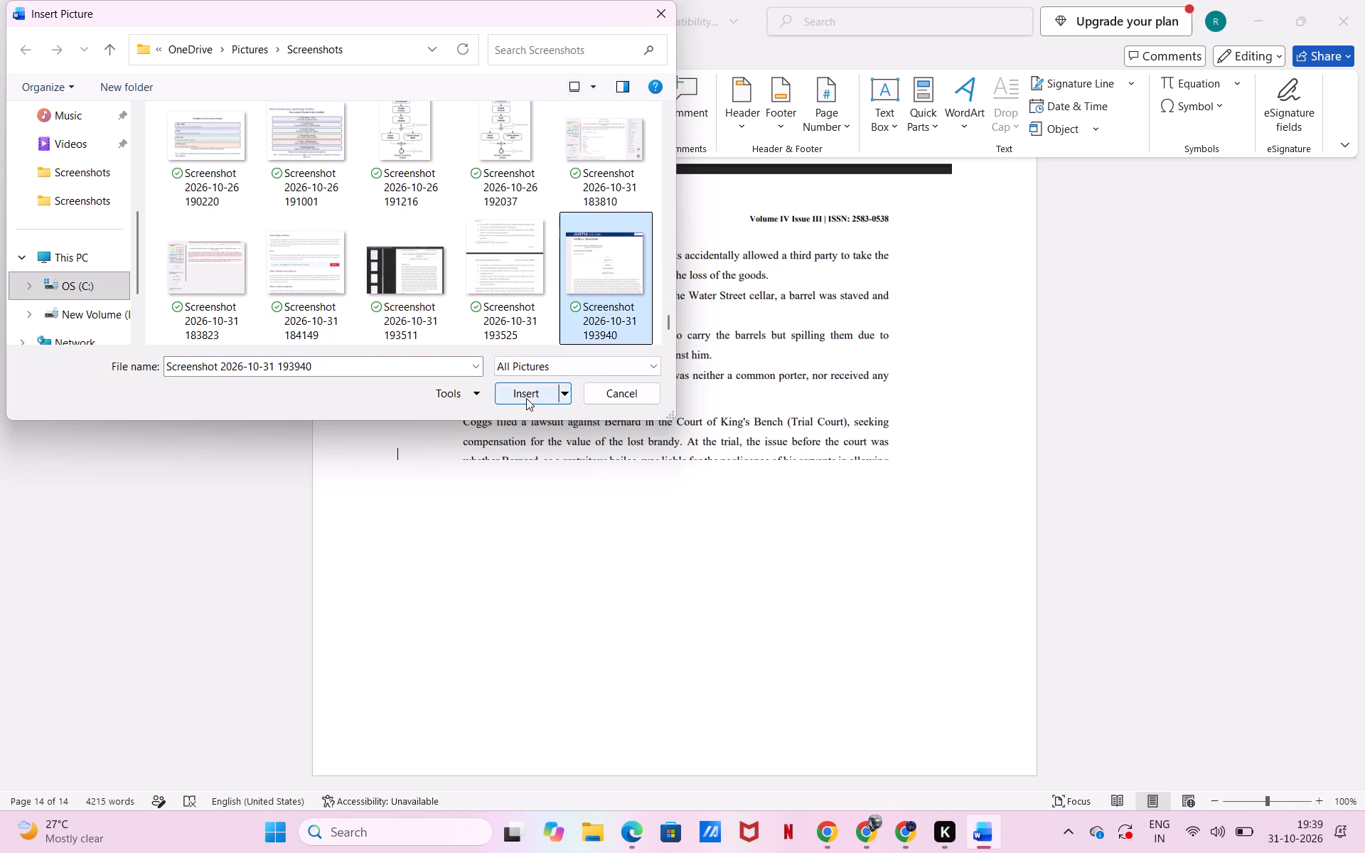
pyautogui.click(526, 398)
# Review the layout of the Coggs v. Bernard and Hadley v. Baxendale screenshots across the document's last pages.
pyautogui.scroll(-1, 526, 398)
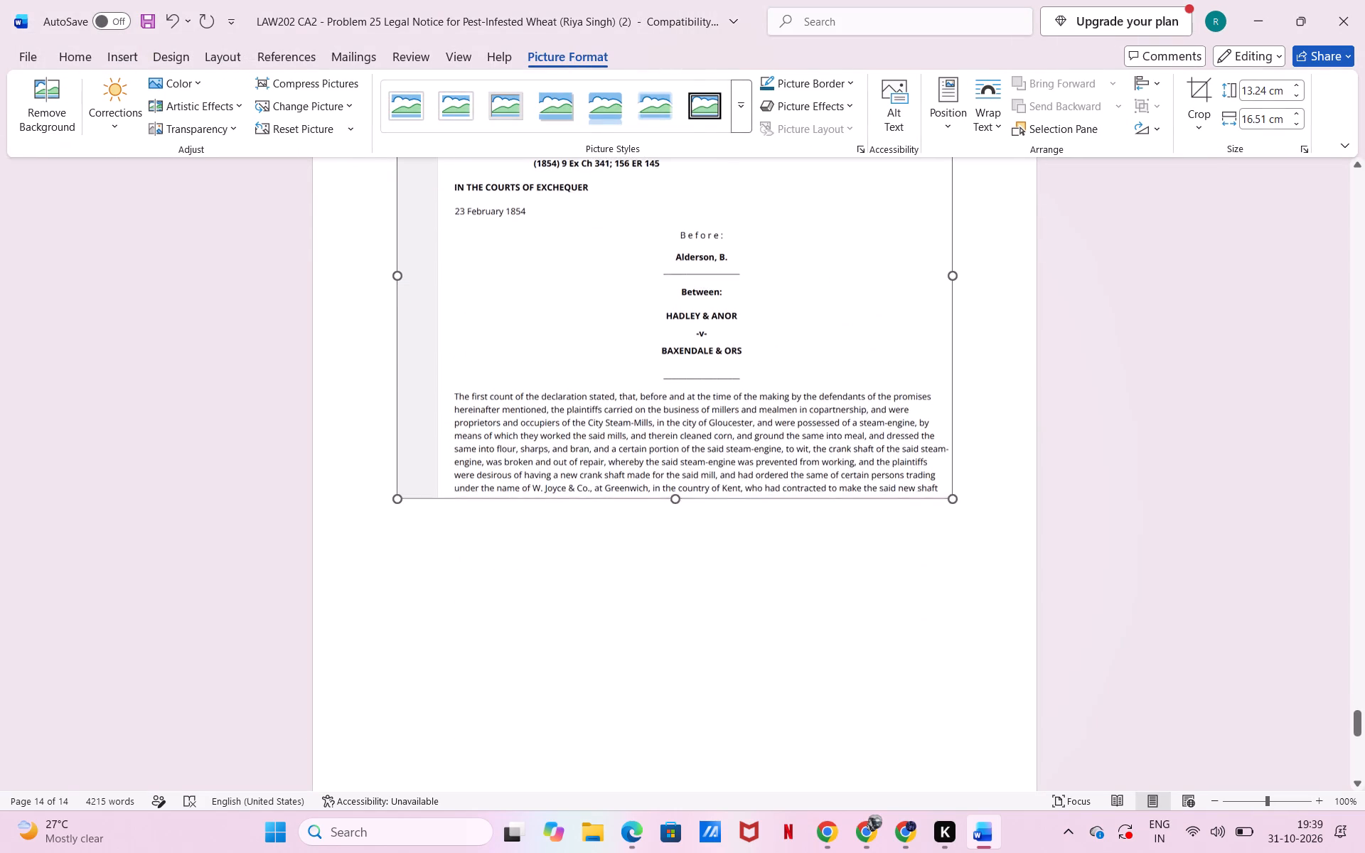
pyautogui.scroll(-1, 526, 398)
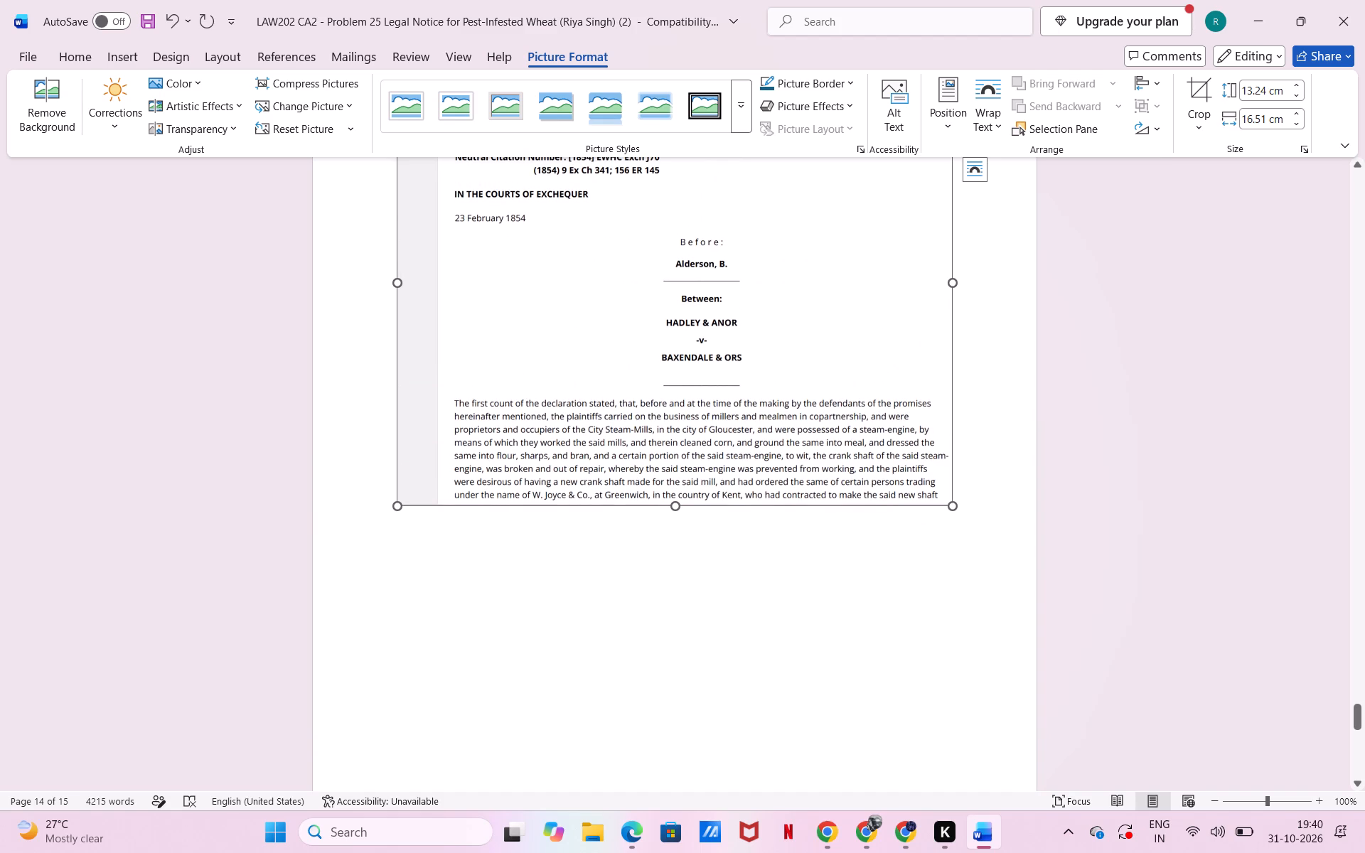
pyautogui.scroll(-7, 526, 398)
pyautogui.scroll(3, 526, 398)
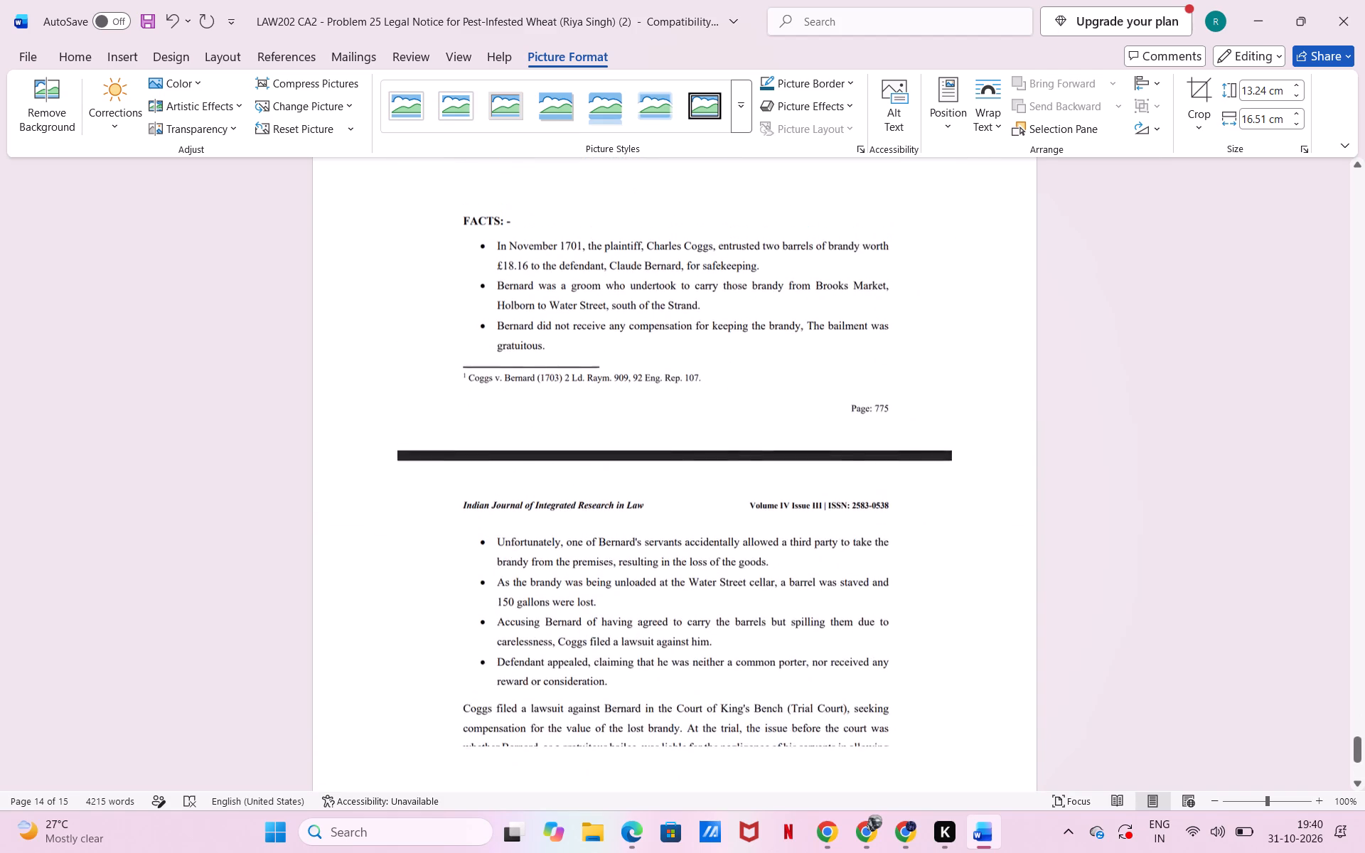
pyautogui.scroll(6, 526, 398)
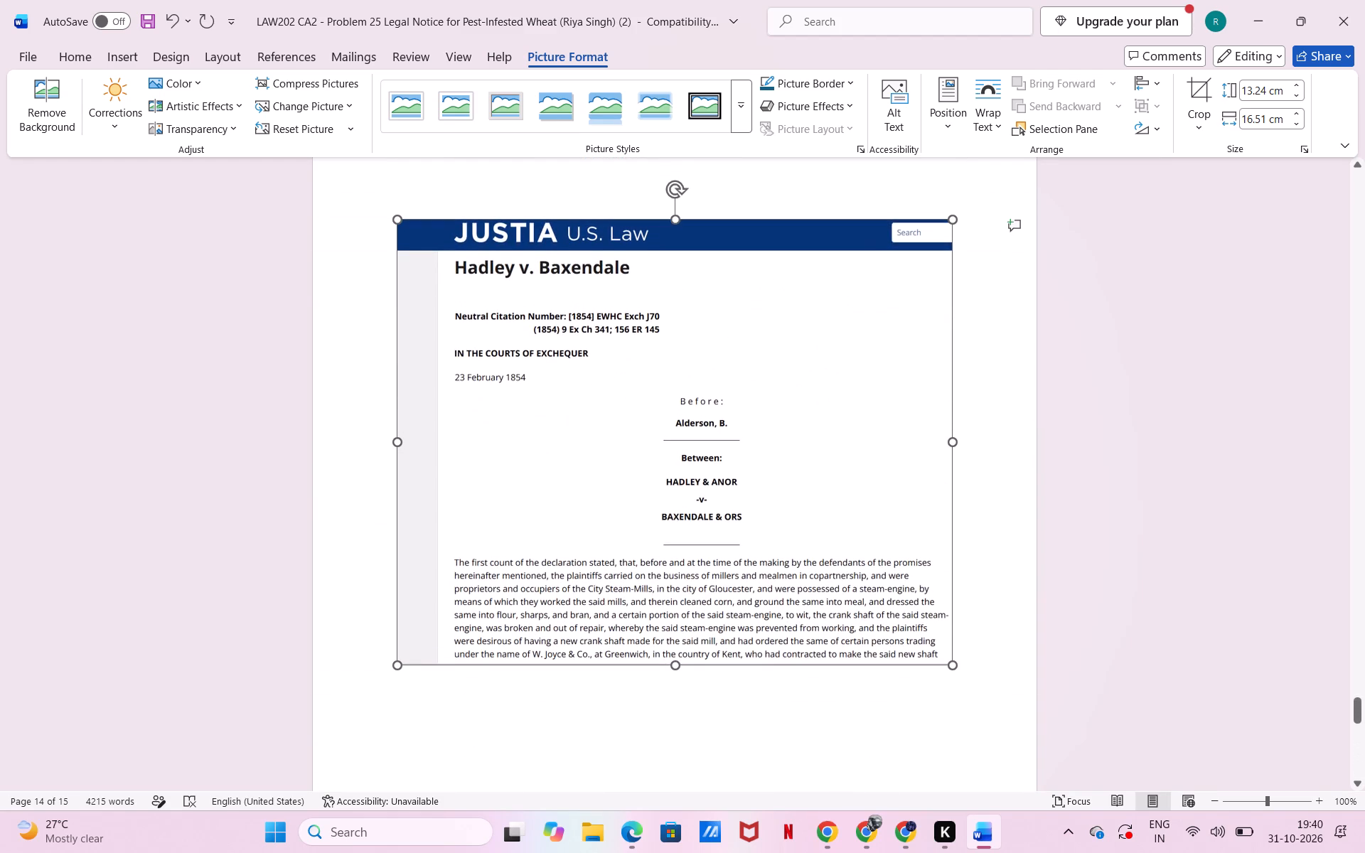
pyautogui.scroll(6, 526, 398)
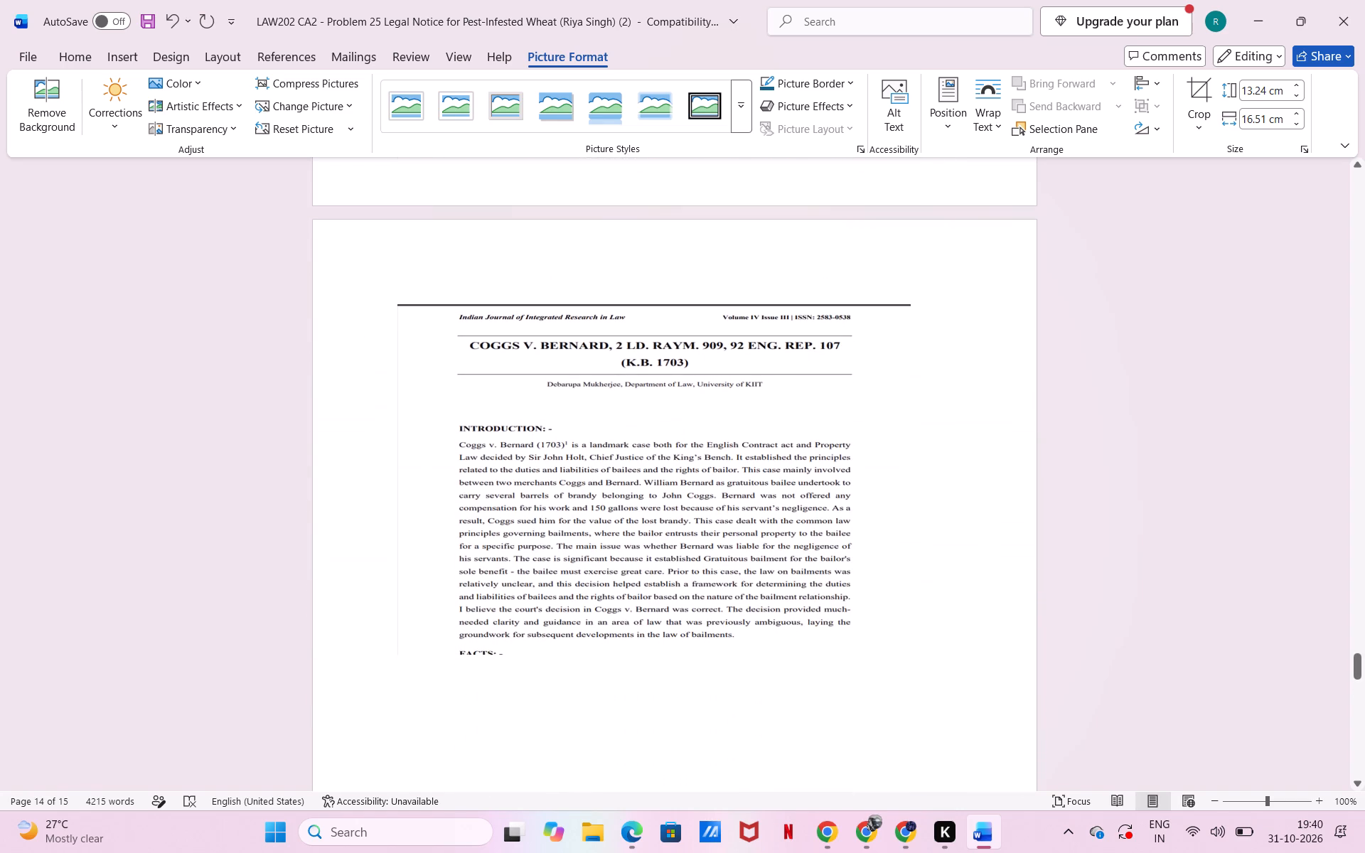
pyautogui.scroll(-6, 526, 398)
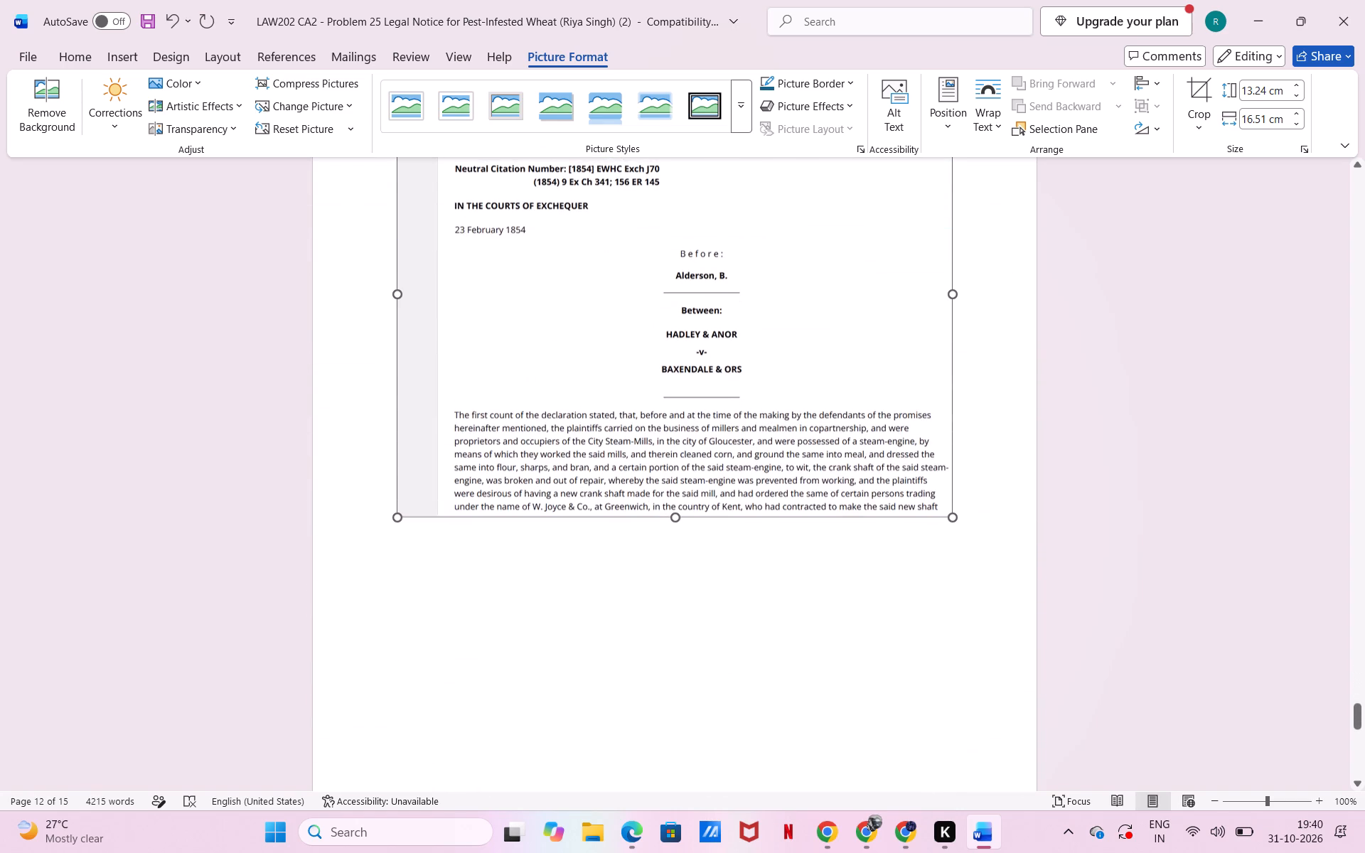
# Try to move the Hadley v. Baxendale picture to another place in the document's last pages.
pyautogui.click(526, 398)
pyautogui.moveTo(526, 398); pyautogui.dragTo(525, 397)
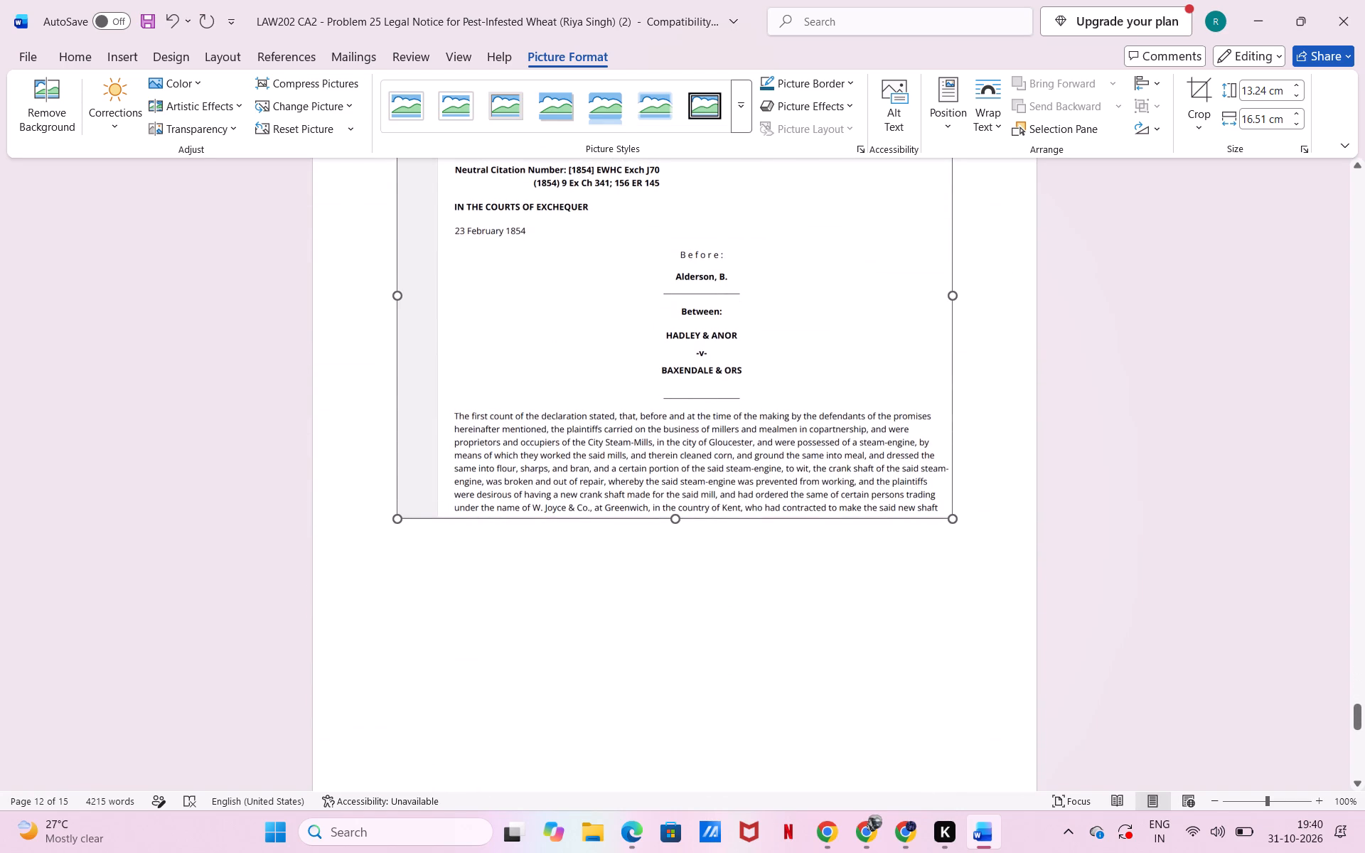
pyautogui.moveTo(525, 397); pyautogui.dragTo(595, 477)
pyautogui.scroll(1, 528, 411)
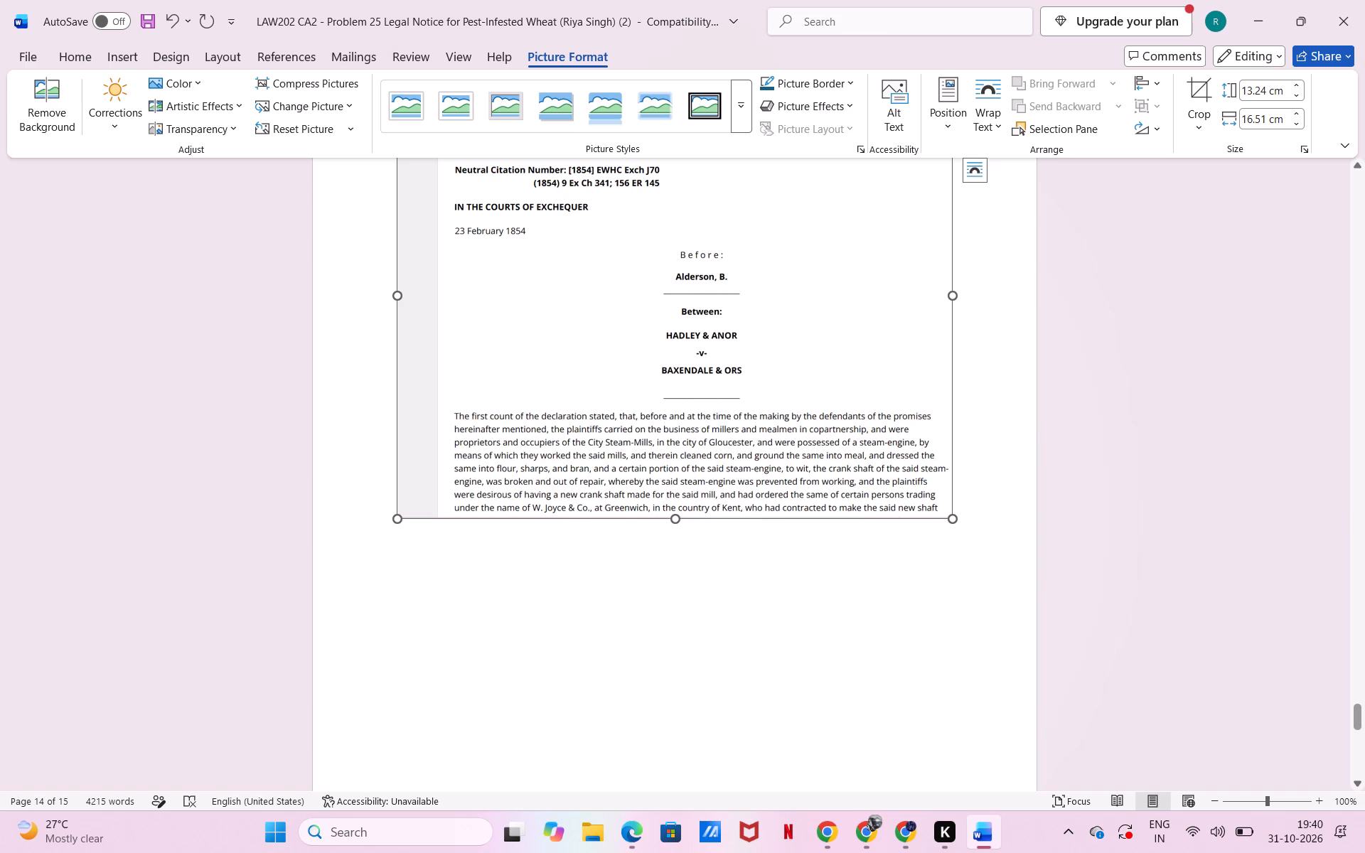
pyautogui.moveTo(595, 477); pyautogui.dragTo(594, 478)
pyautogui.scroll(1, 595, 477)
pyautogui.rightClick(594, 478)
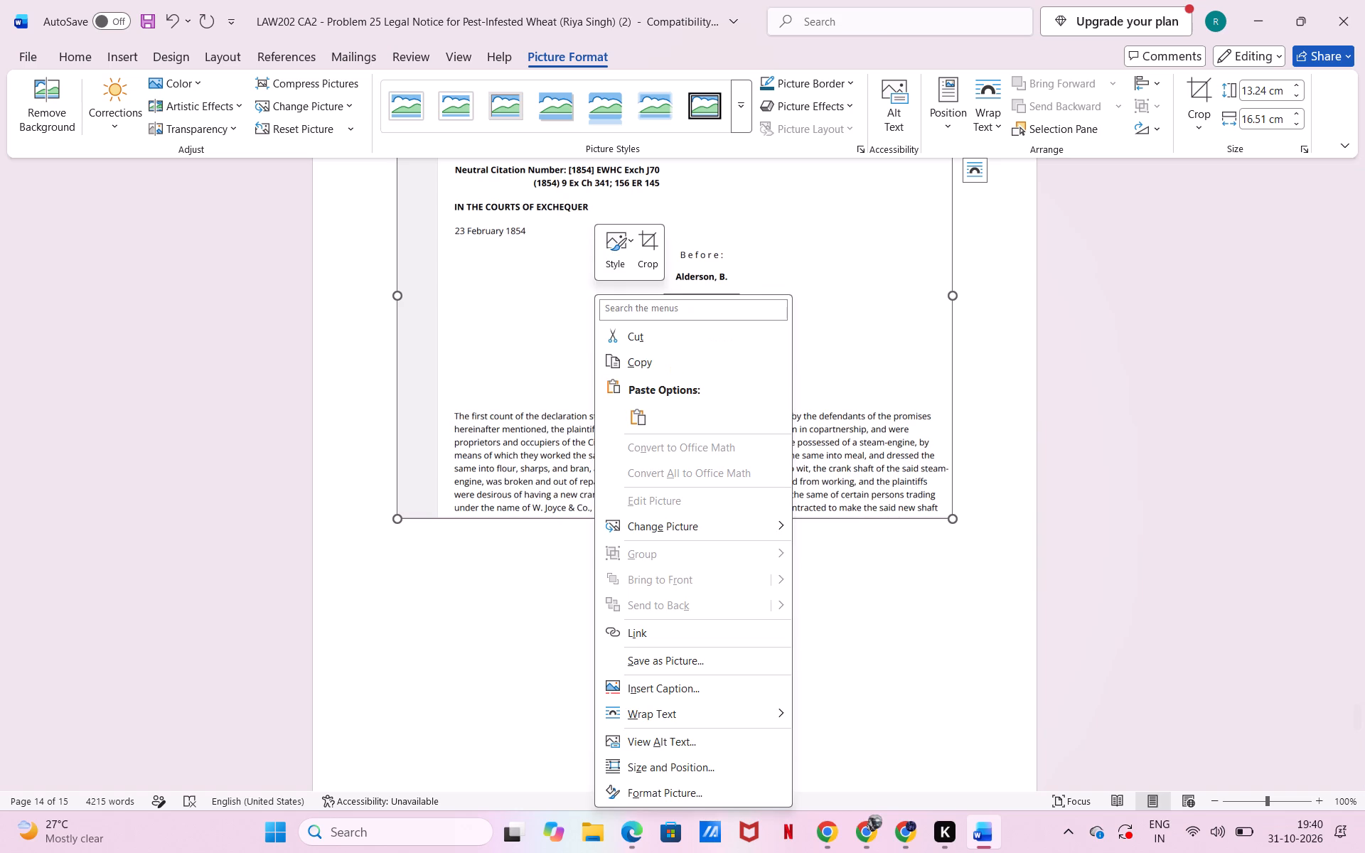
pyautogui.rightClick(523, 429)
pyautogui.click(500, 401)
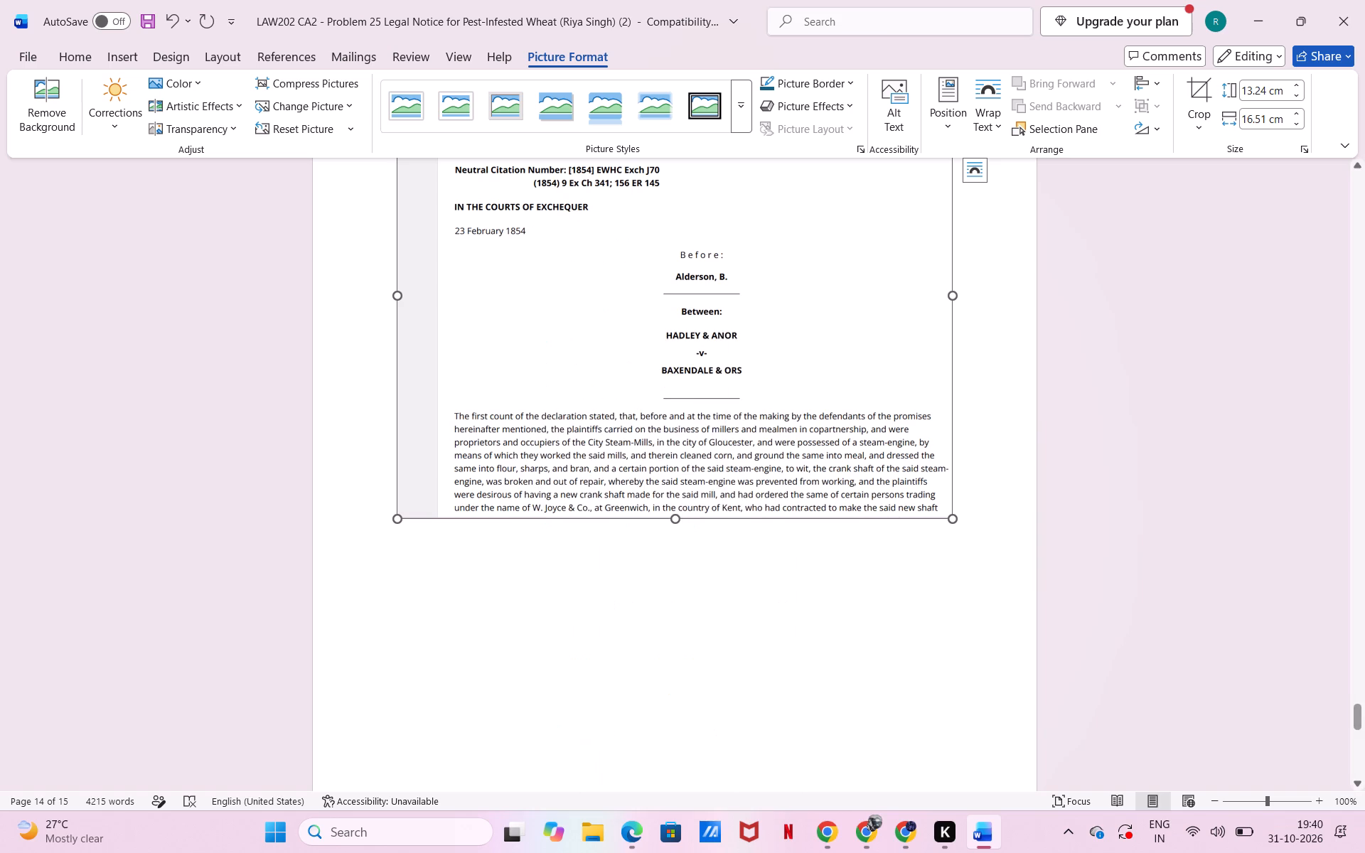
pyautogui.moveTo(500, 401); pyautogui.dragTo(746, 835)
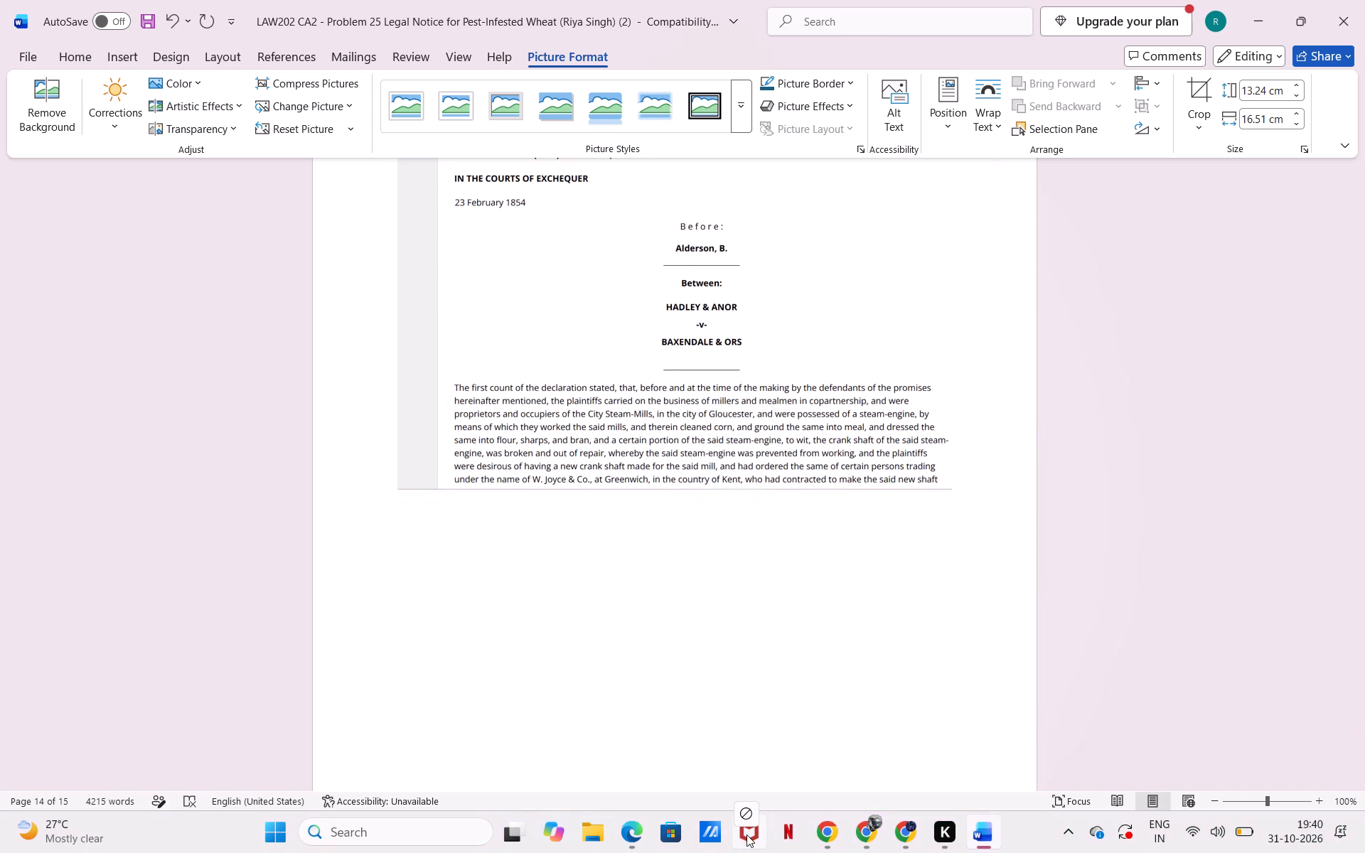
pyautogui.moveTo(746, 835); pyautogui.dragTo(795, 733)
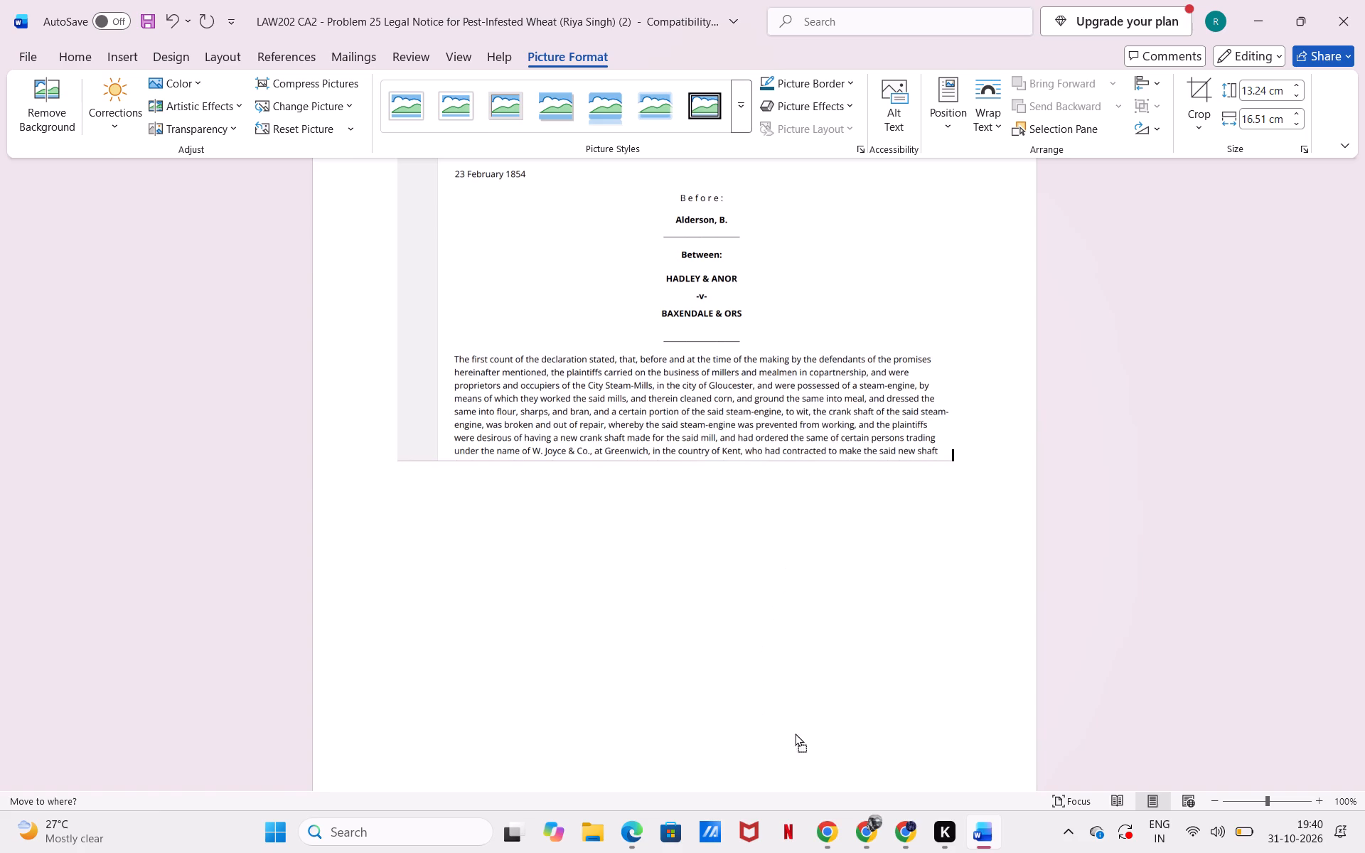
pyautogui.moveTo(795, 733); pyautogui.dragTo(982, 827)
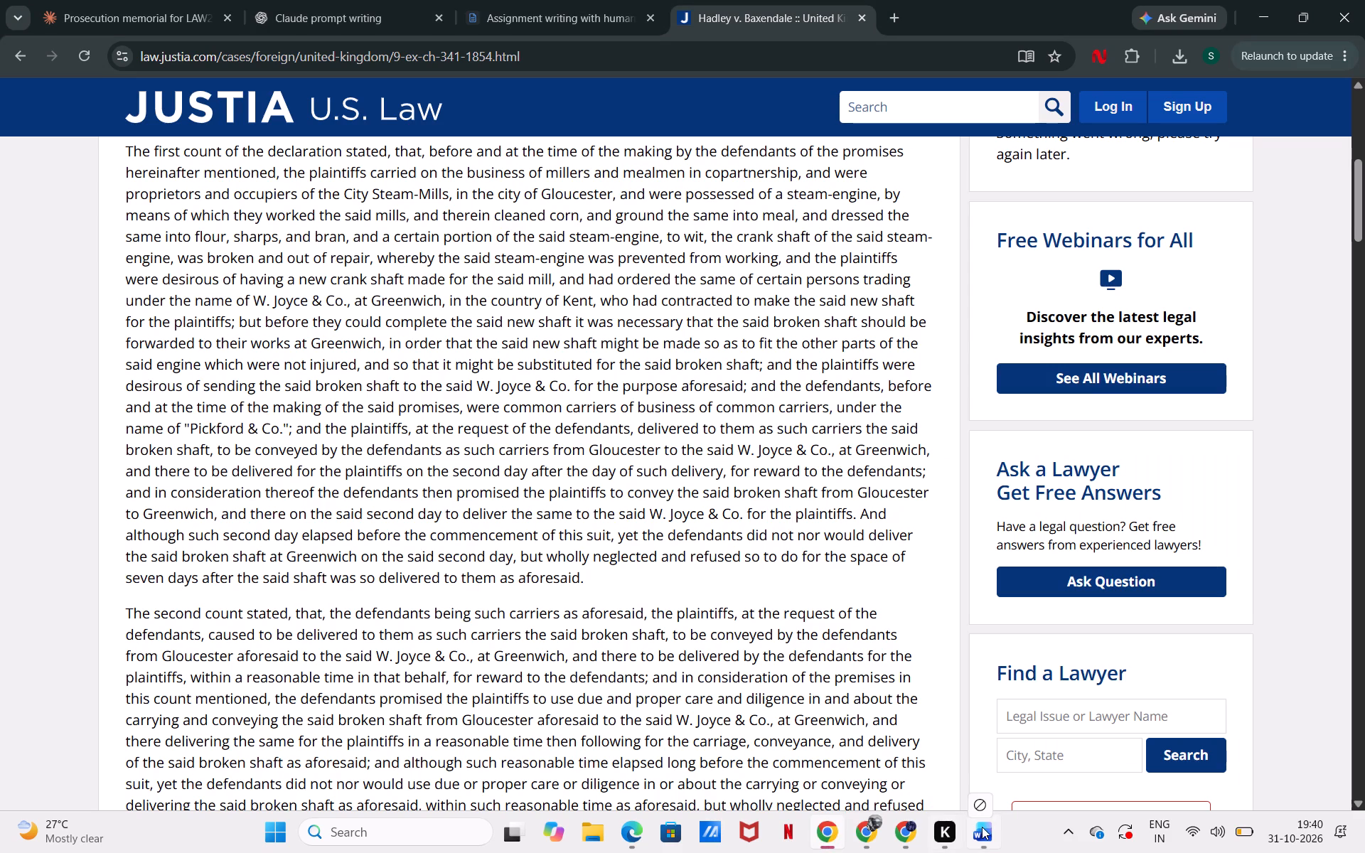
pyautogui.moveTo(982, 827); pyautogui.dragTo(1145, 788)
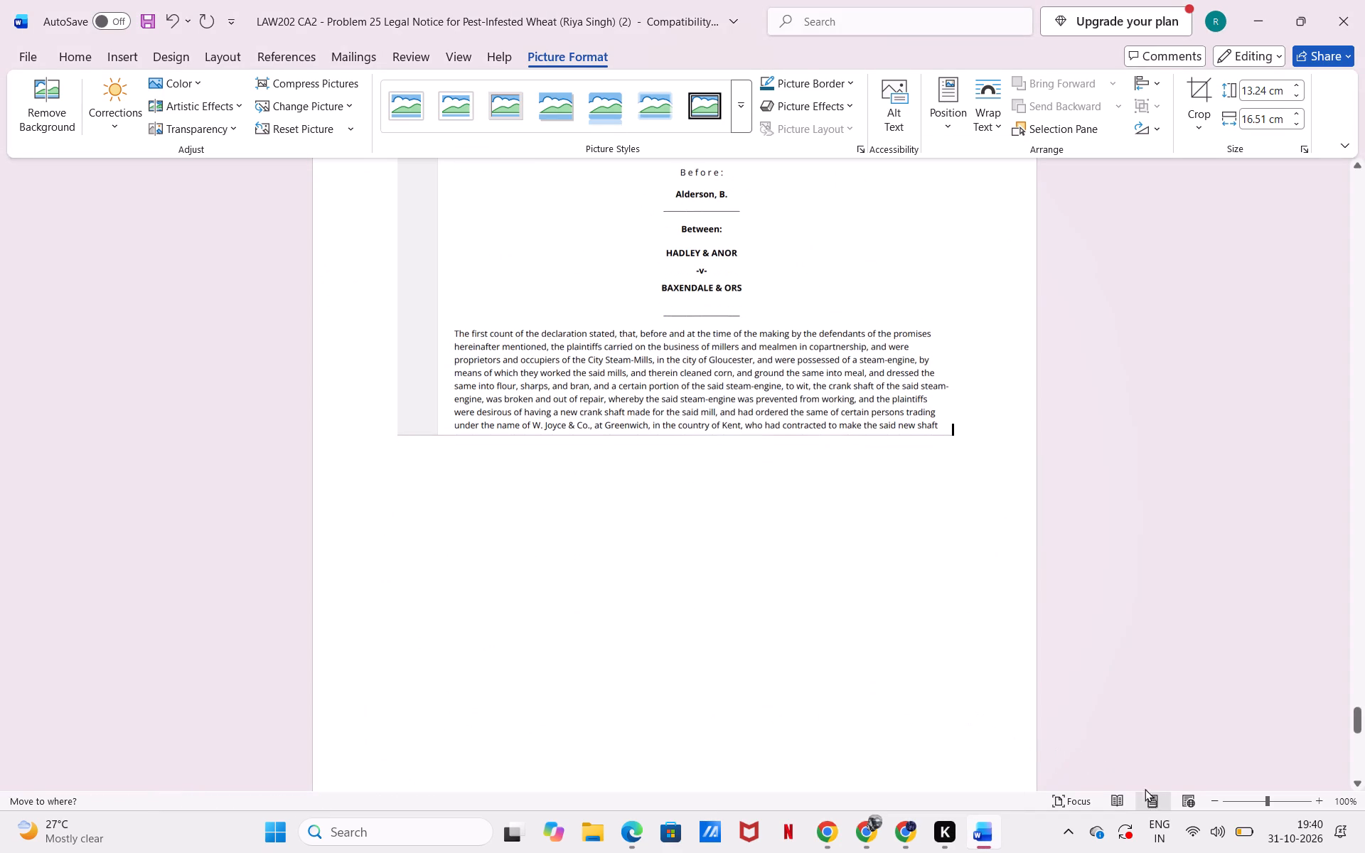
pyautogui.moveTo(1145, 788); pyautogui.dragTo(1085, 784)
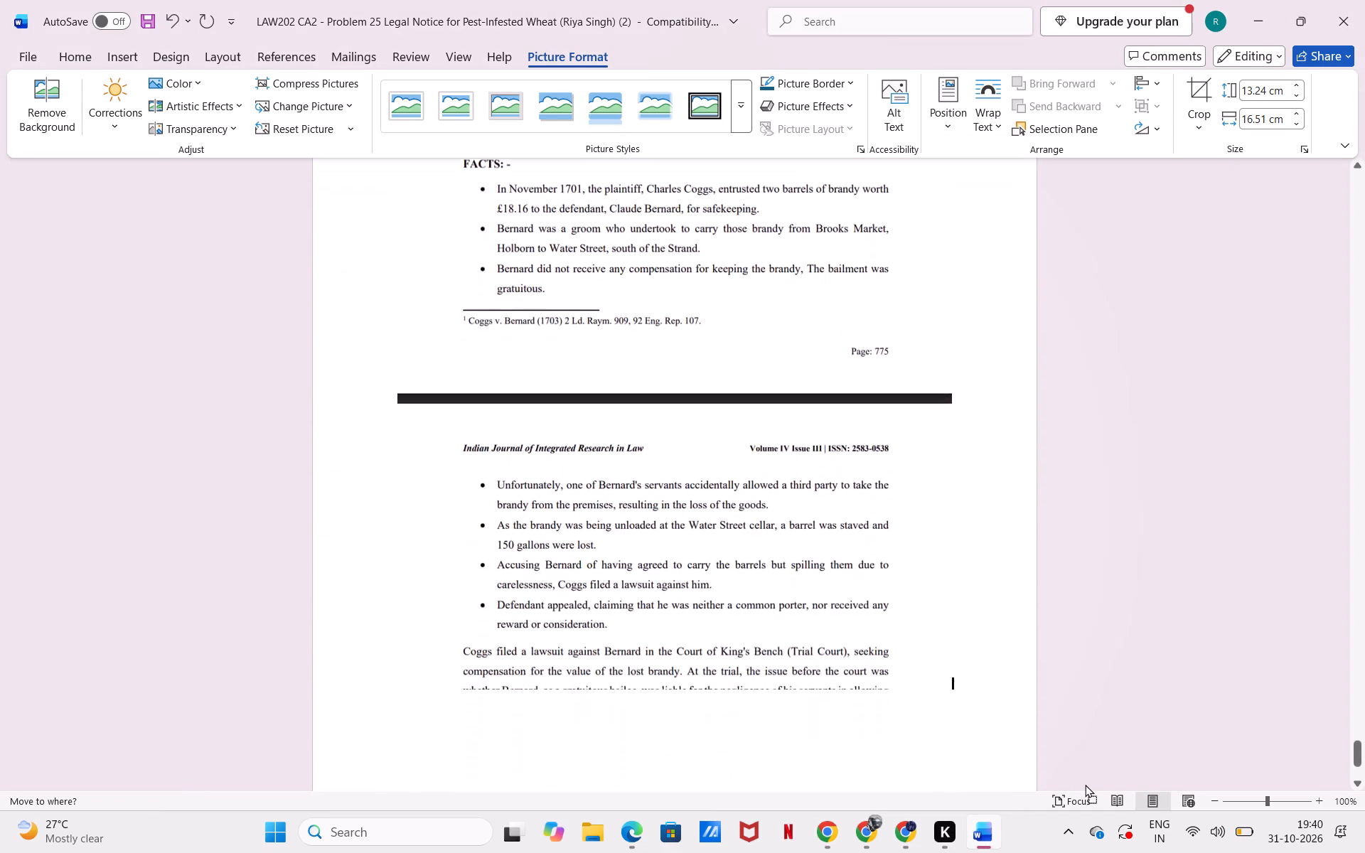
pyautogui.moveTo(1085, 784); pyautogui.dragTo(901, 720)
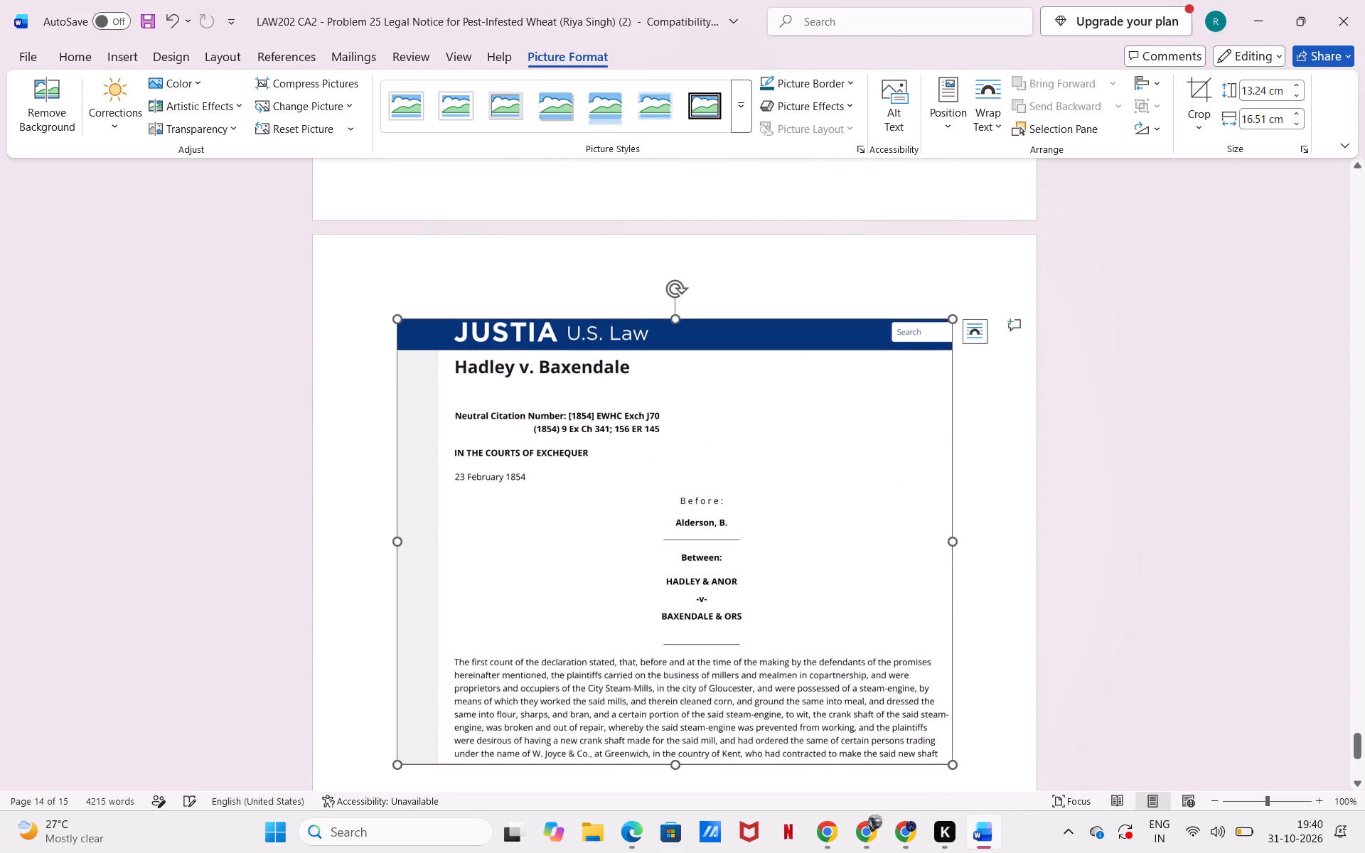
# Reduce the height of the Coggs v. Bernard FACTS screenshot to about 11.85 cm, fitting it beneath the introduction screenshot on the same page.
pyautogui.scroll(9, 901, 720)
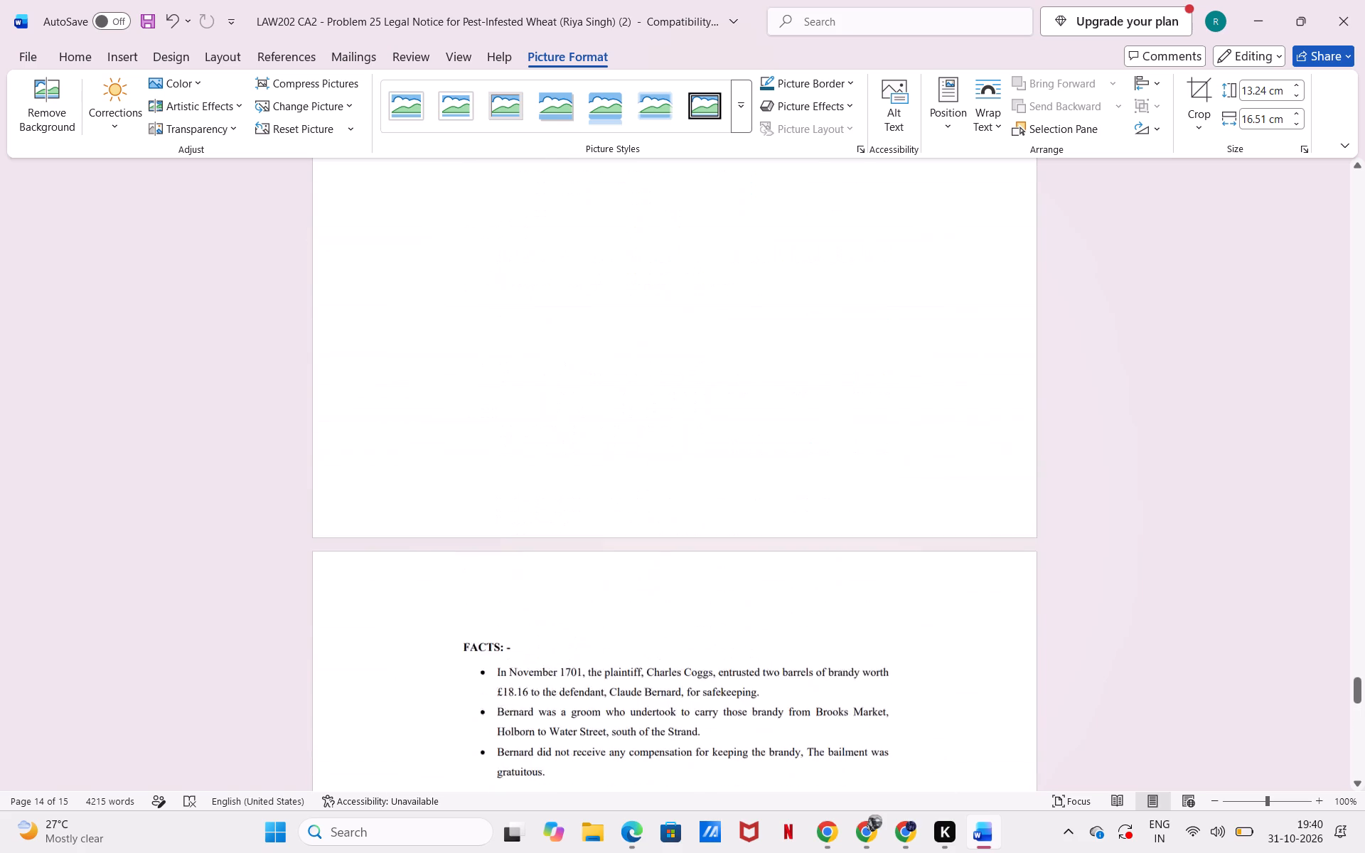
pyautogui.scroll(5, 901, 720)
pyautogui.scroll(-1, 901, 720)
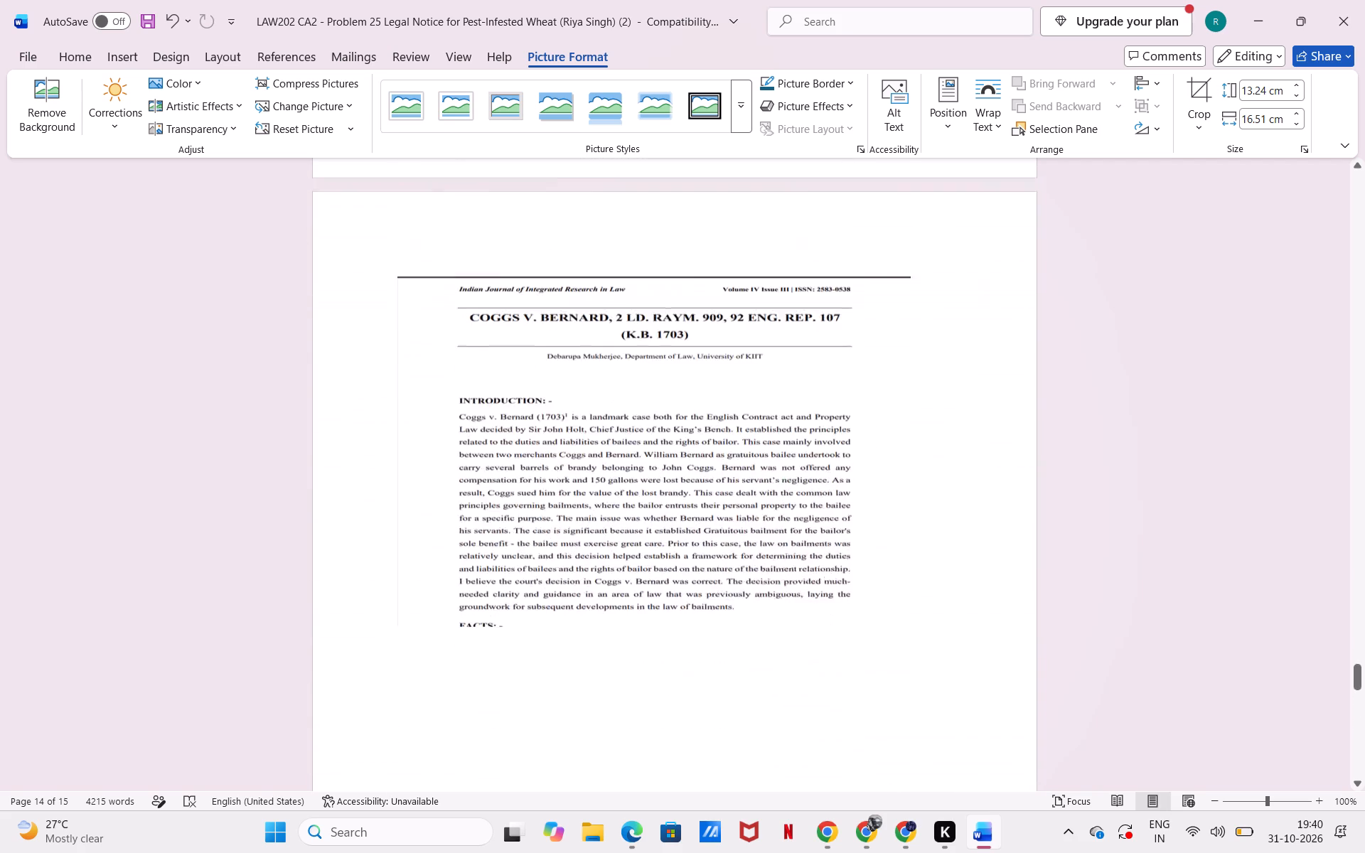
pyautogui.scroll(-5, 901, 720)
pyautogui.scroll(3, 901, 720)
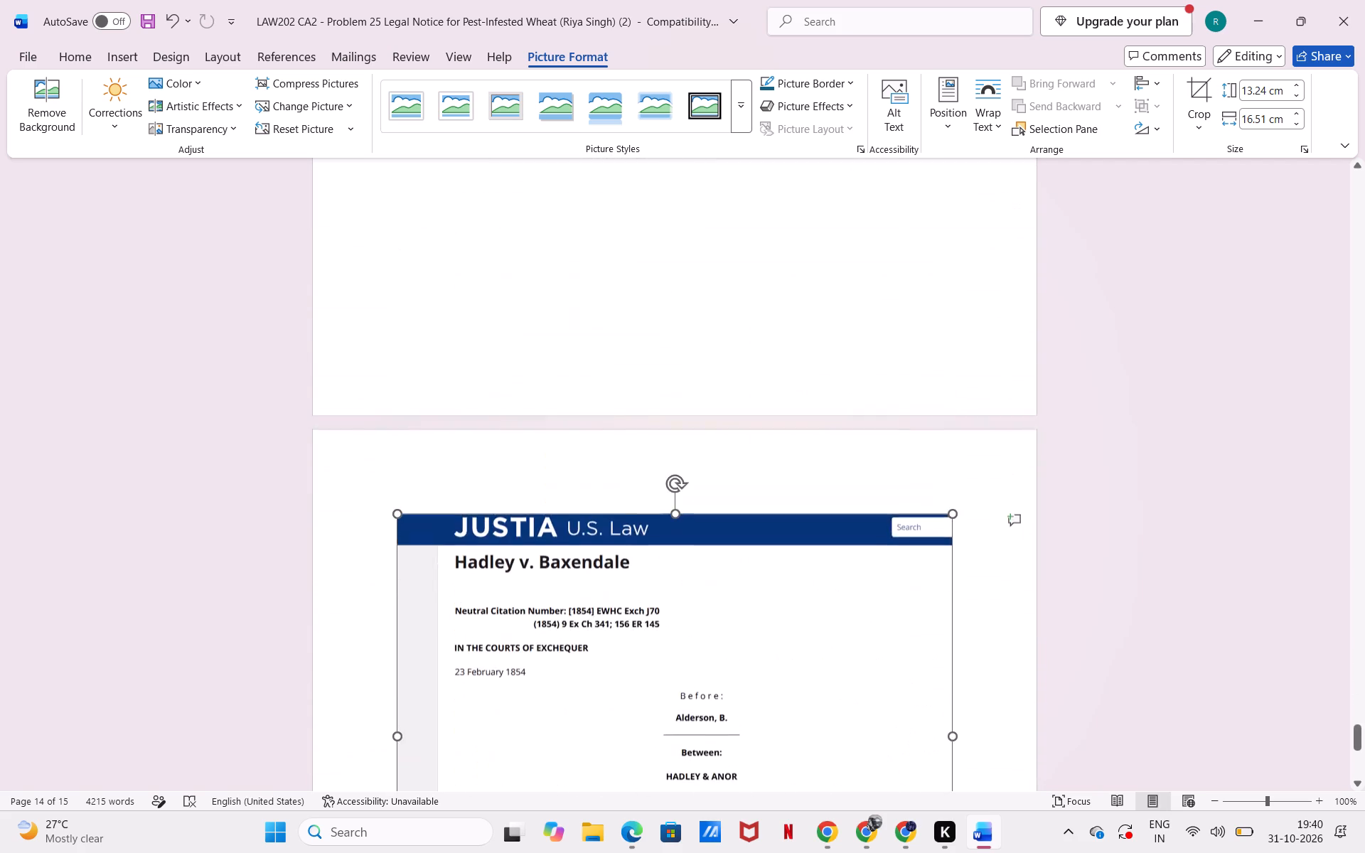
pyautogui.scroll(3, 901, 720)
pyautogui.click(764, 442)
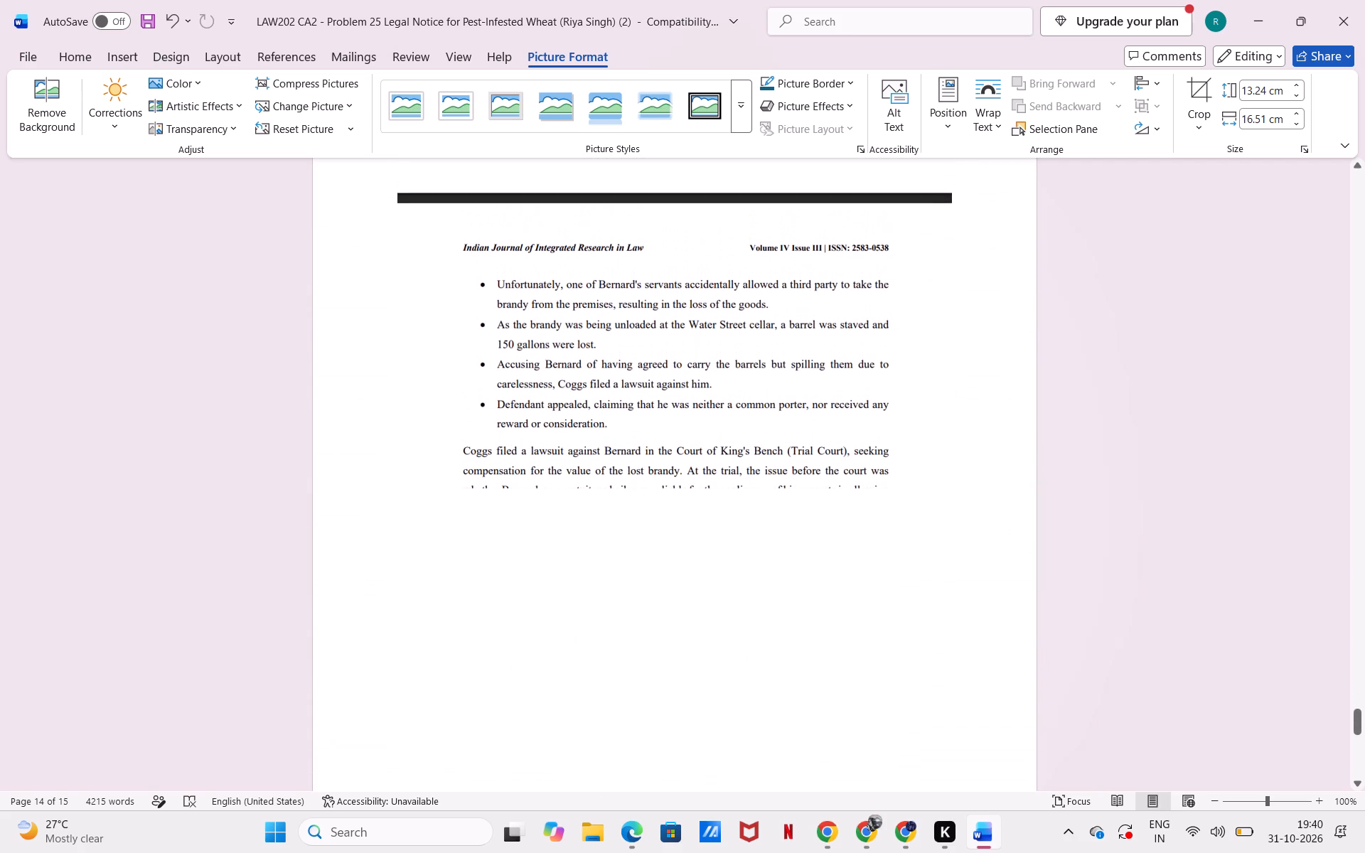
pyautogui.moveTo(677, 488); pyautogui.dragTo(653, 387)
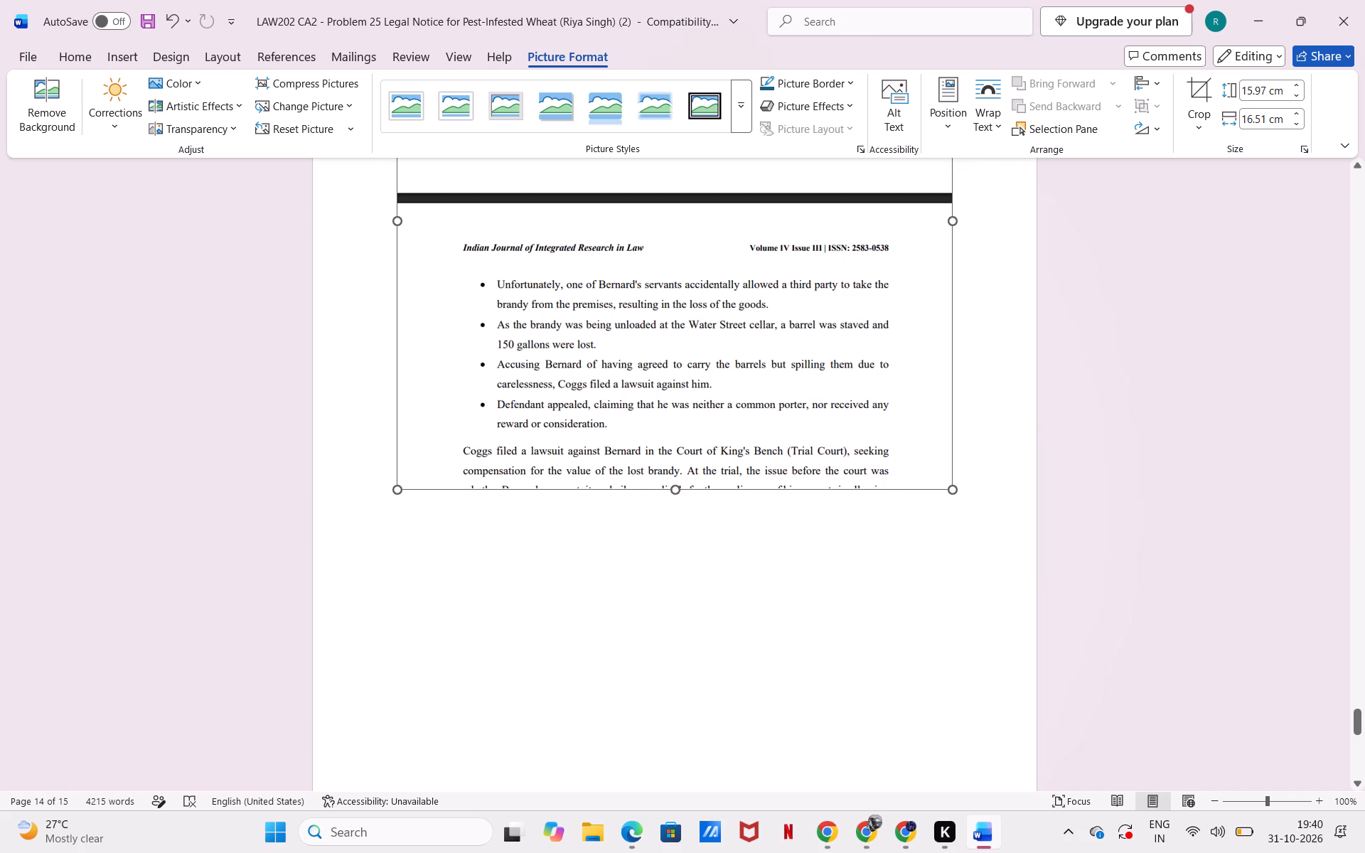
pyautogui.moveTo(653, 387); pyautogui.dragTo(636, 278)
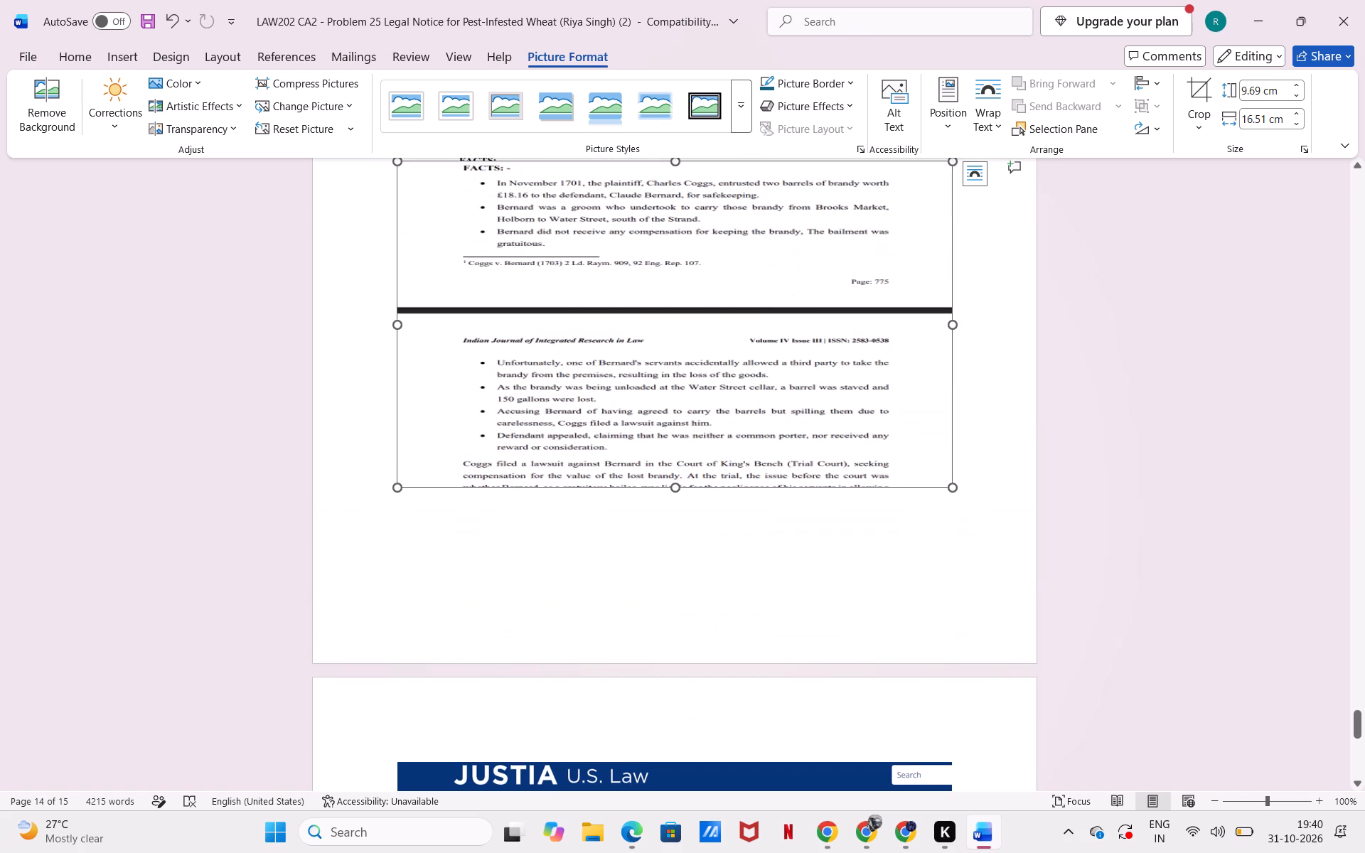
pyautogui.hscroll(1, 636, 278)
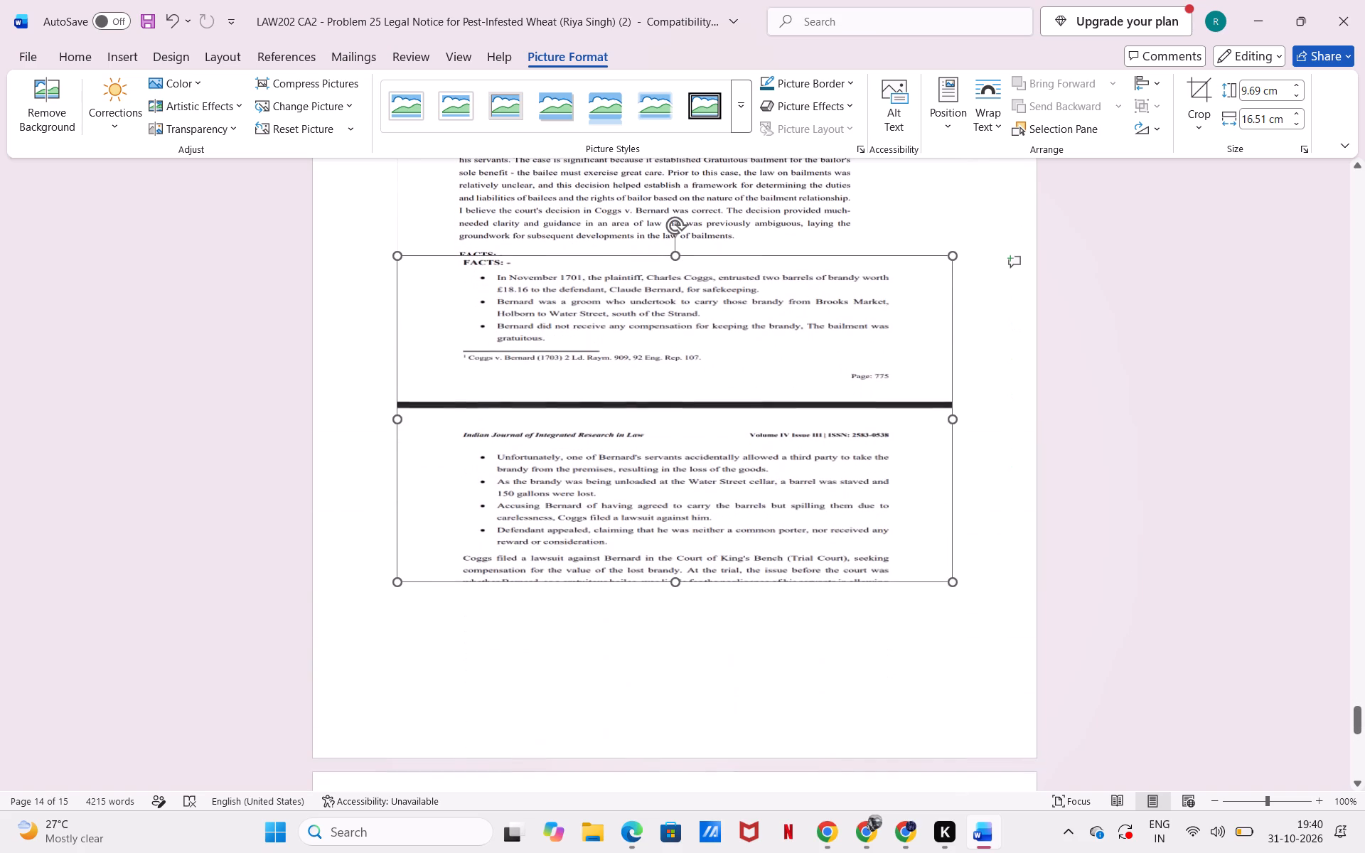
pyautogui.moveTo(676, 584); pyautogui.dragTo(690, 654)
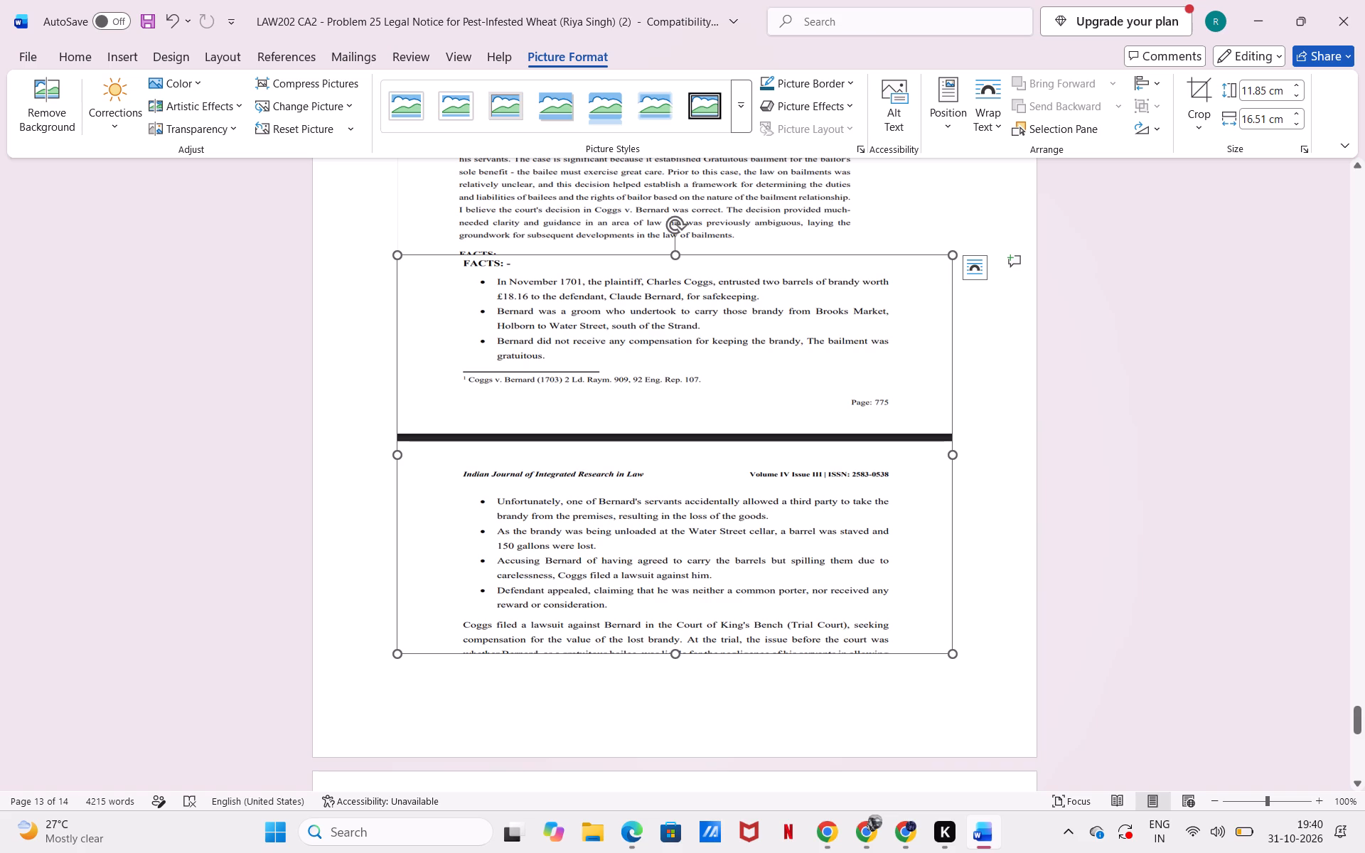
pyautogui.click(1034, 456)
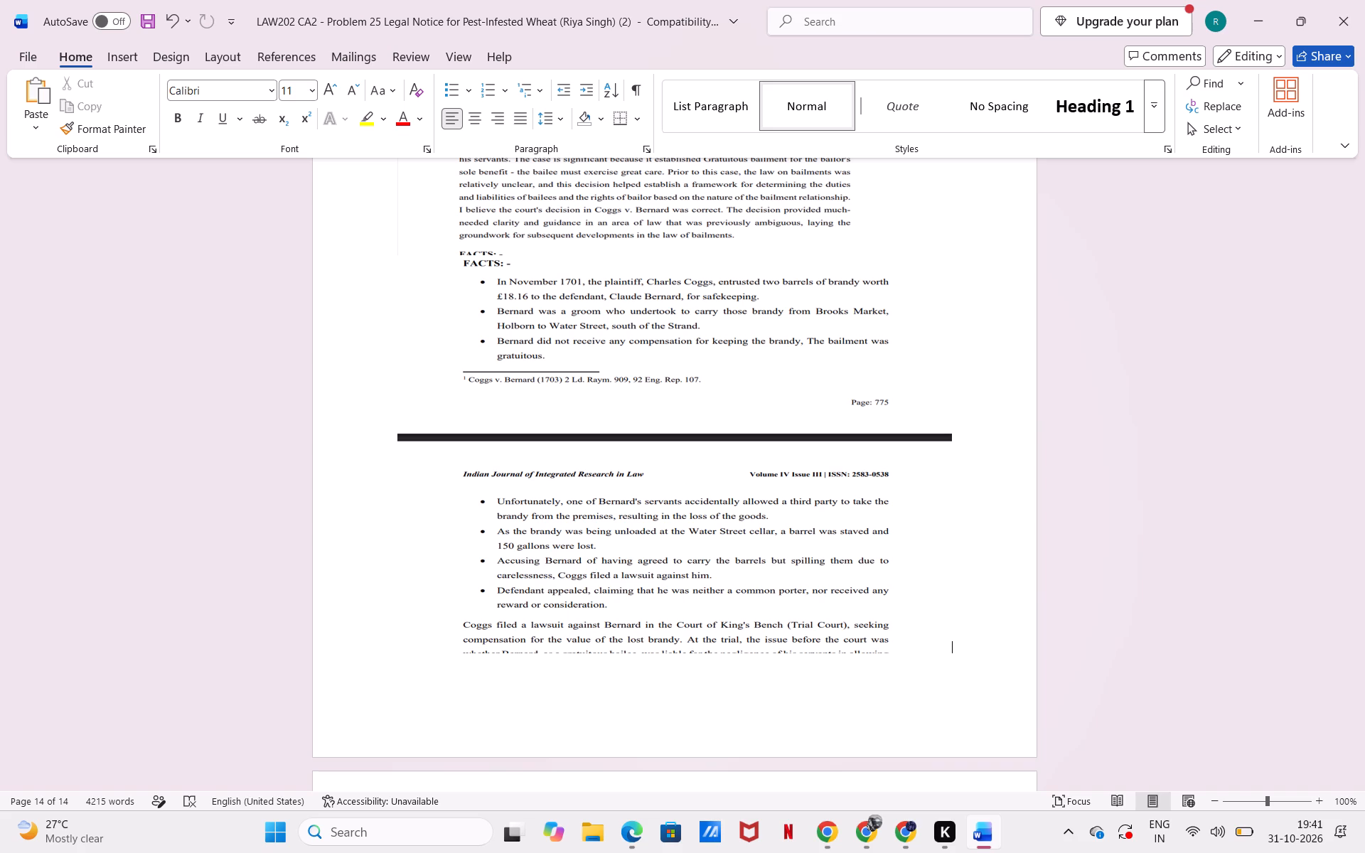
pyautogui.scroll(-6, 1034, 456)
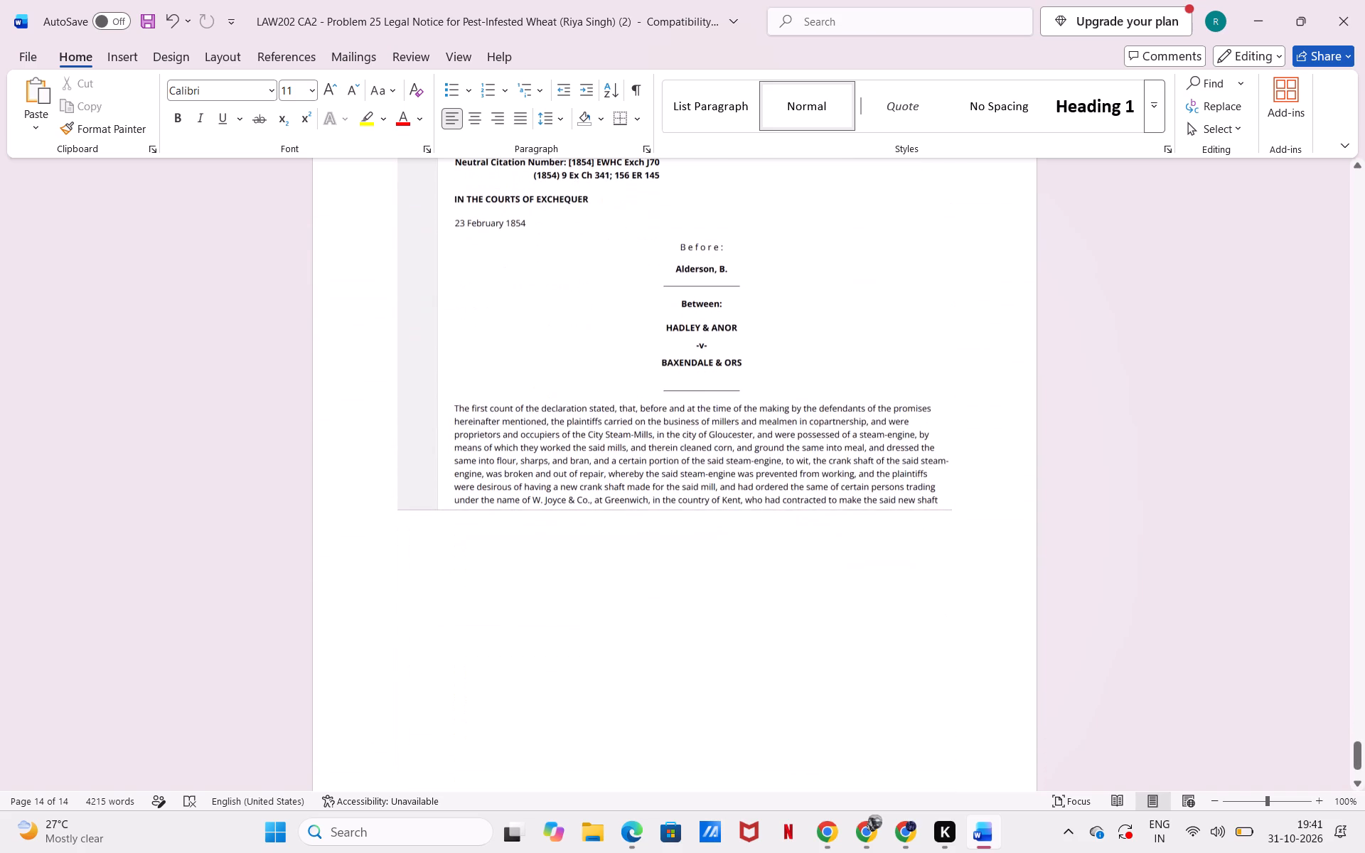
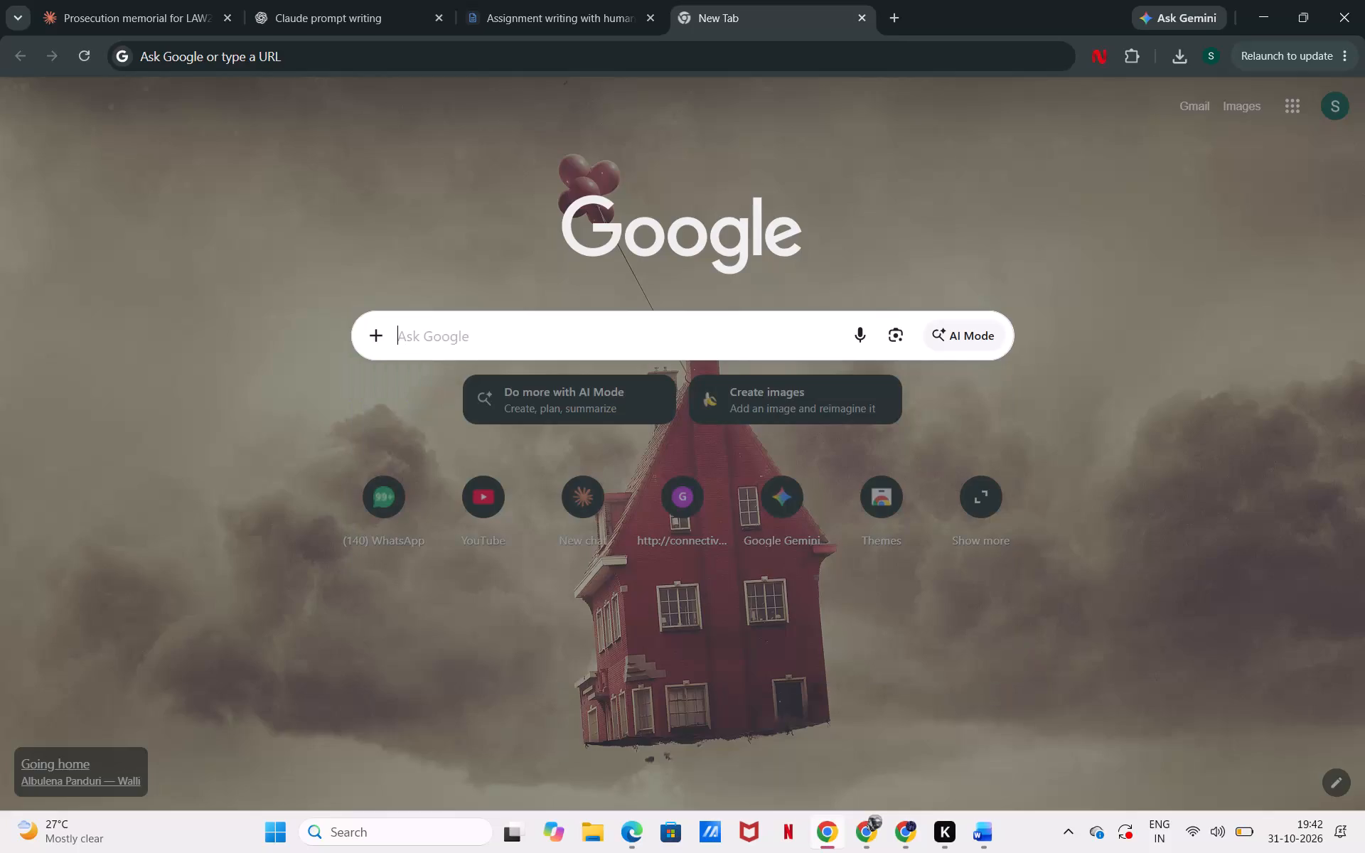
pyautogui.write('patil')
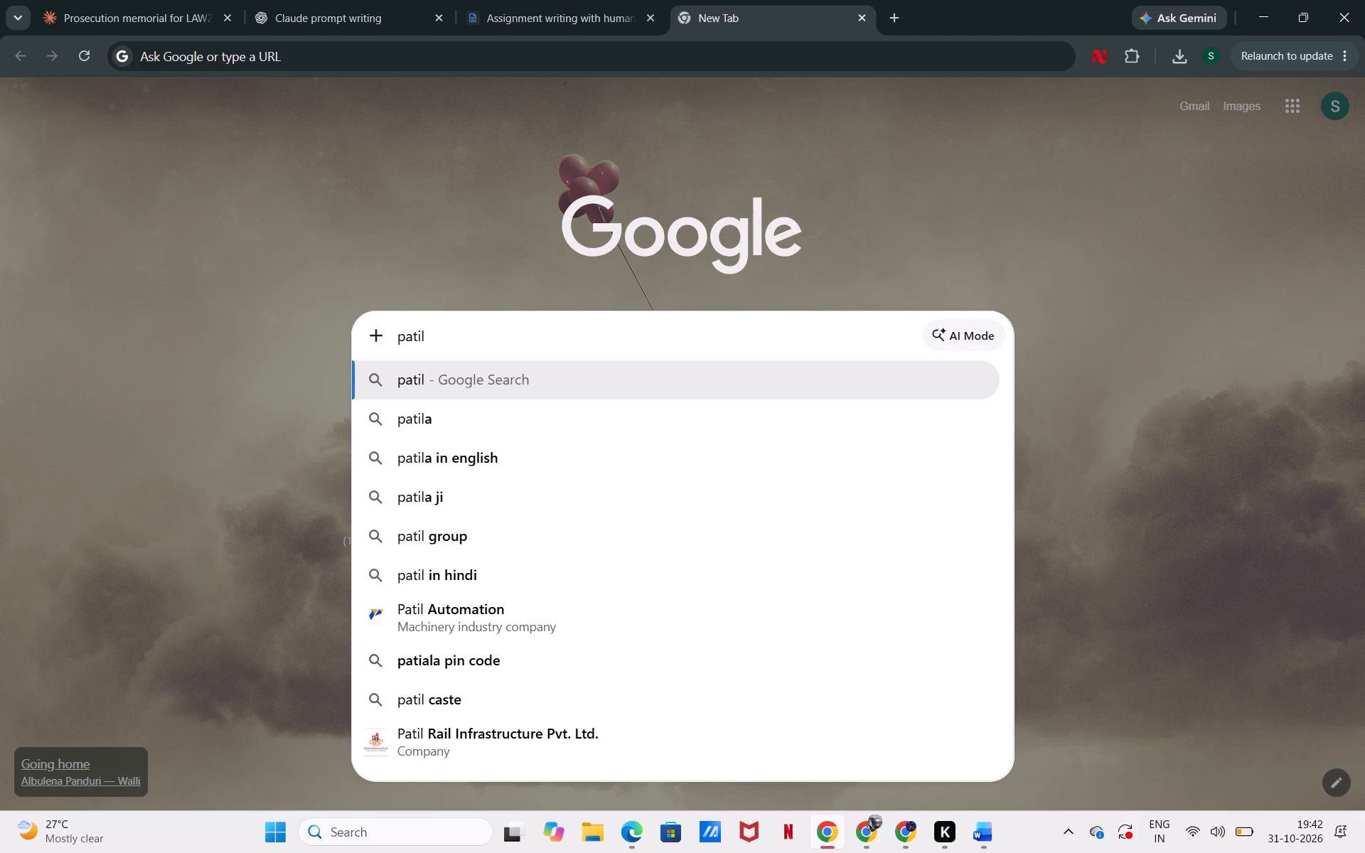
pyautogui.press('space')
pyautogui.write('autom')
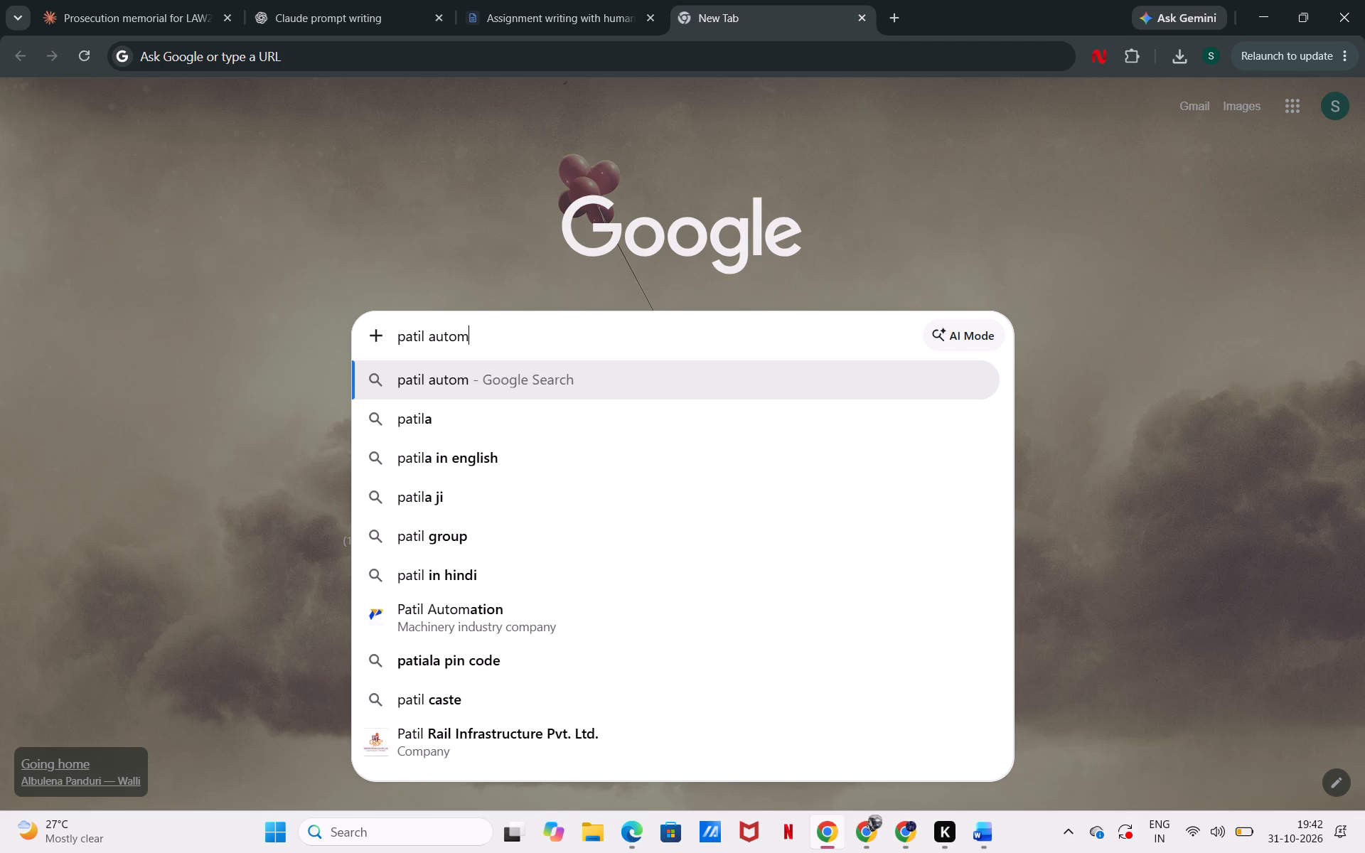
pyautogui.write('ation')
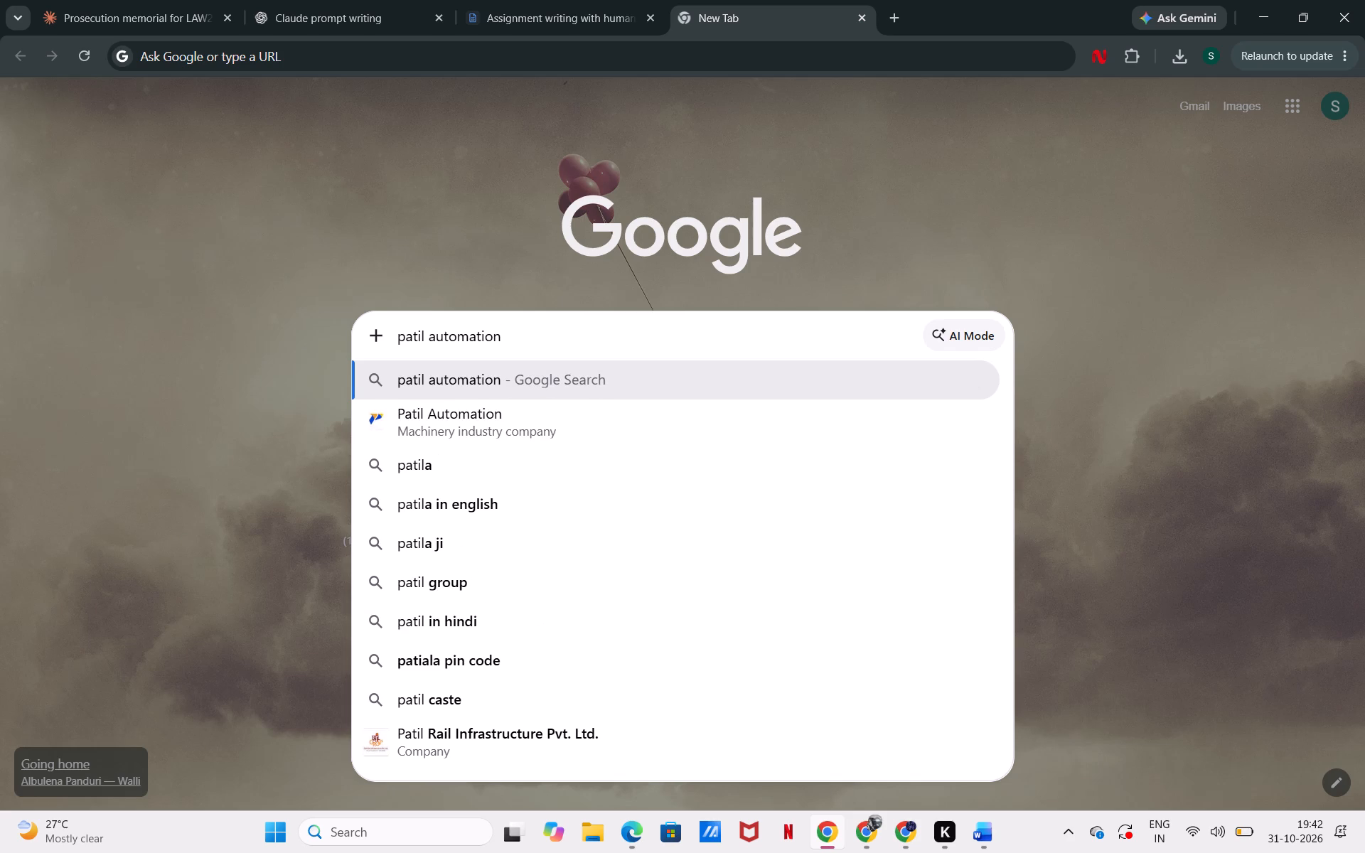
pyautogui.press('space')
pyautogui.write('pvt')
pyautogui.press('space')
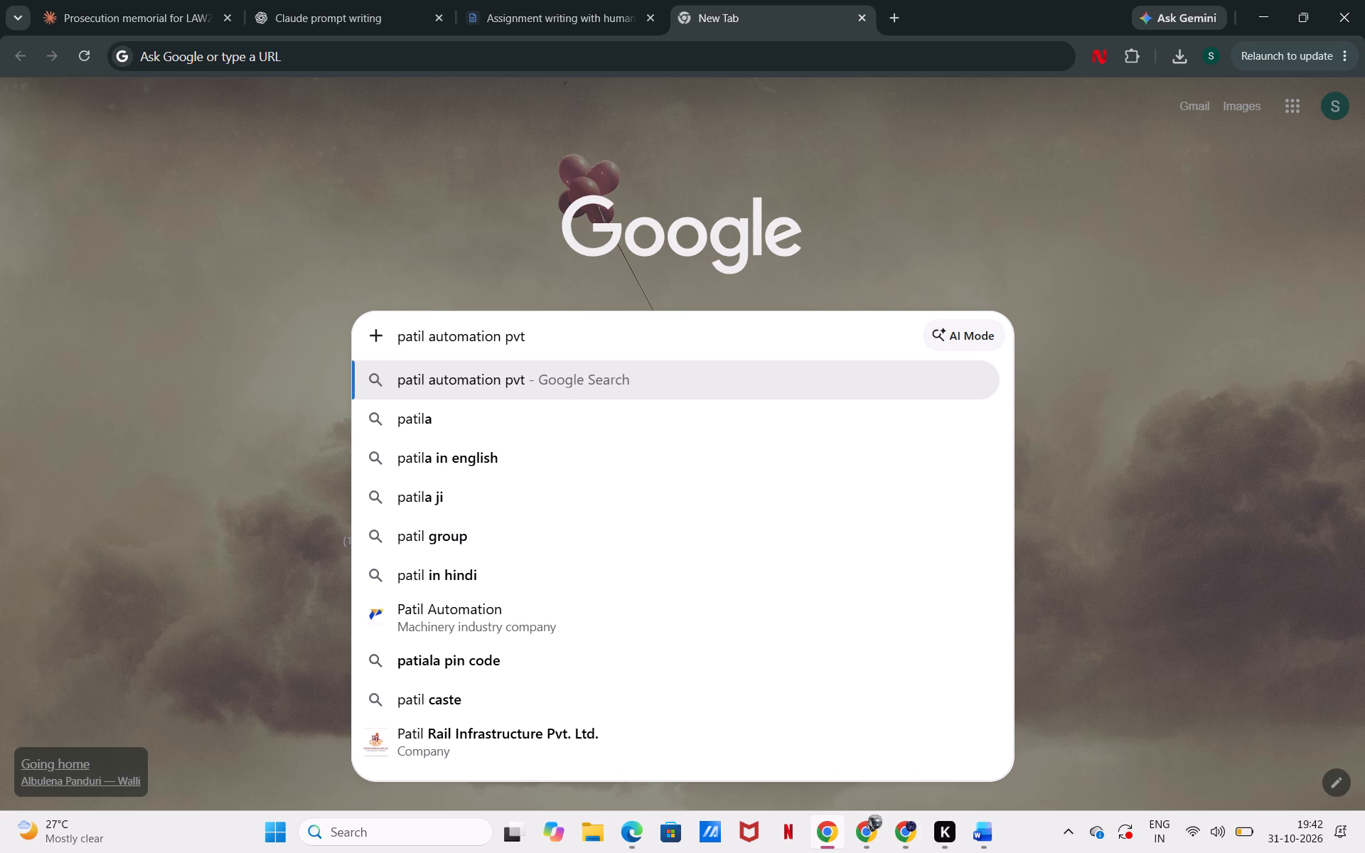
pyautogui.write('ltd')
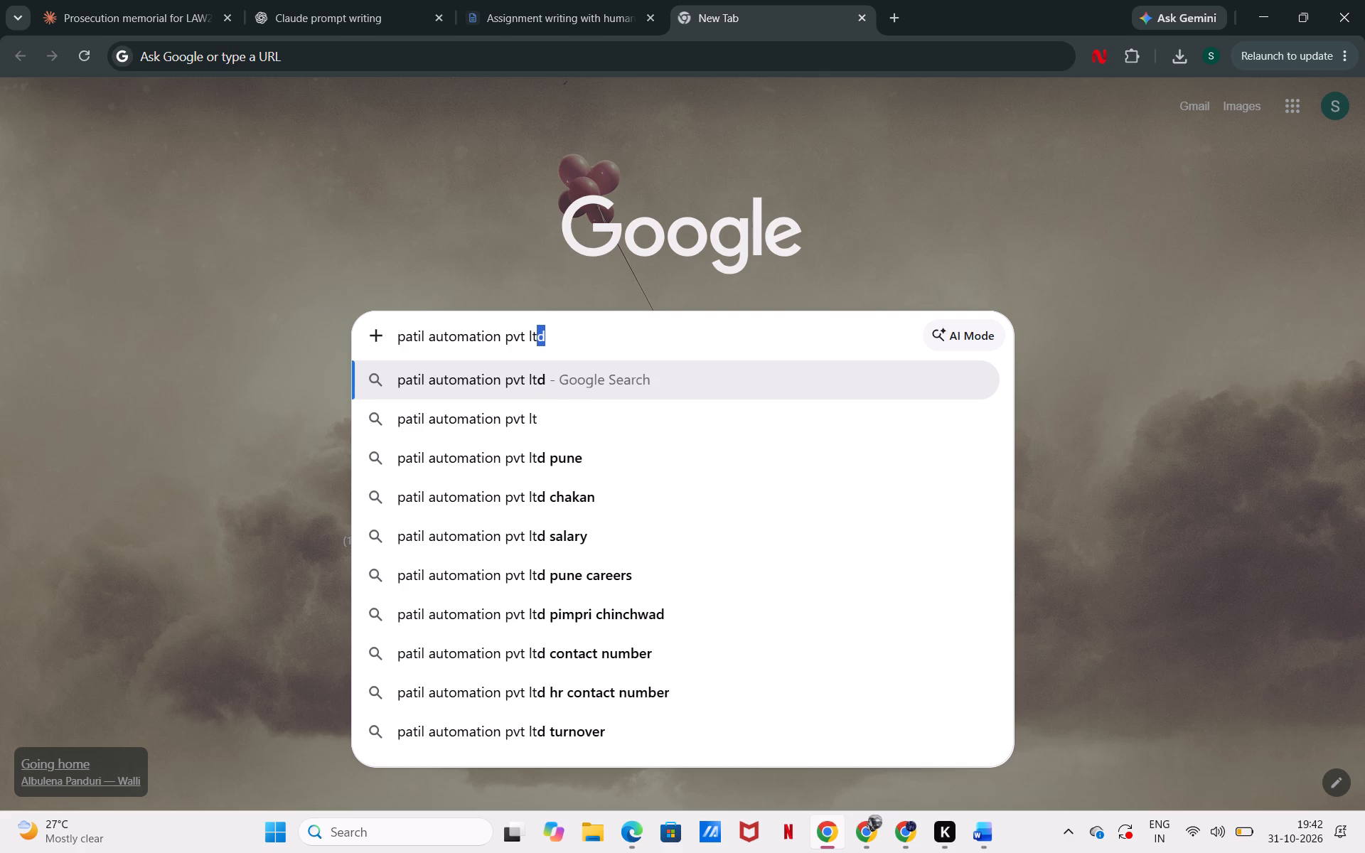
pyautogui.press('space')
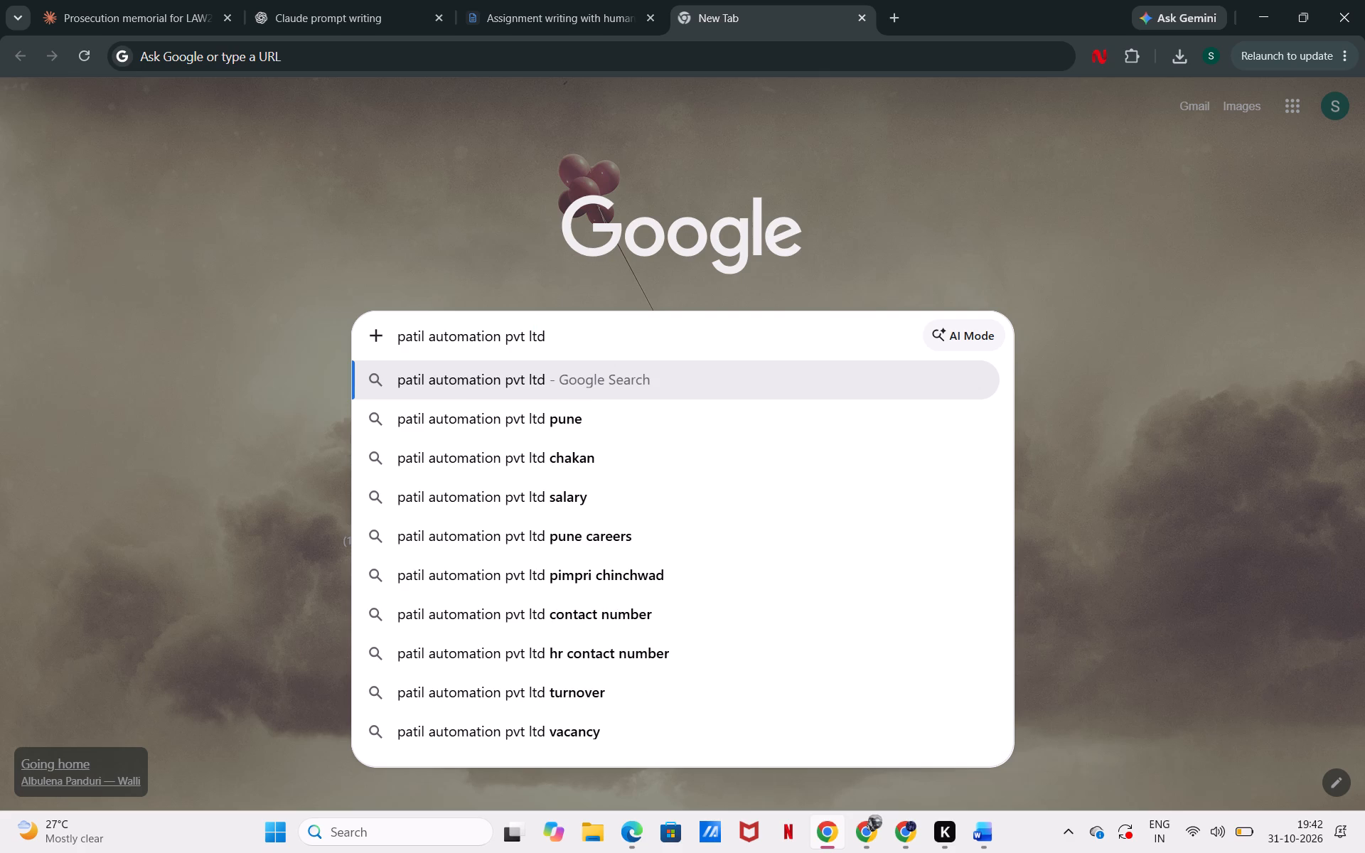
pyautogui.write('v')
pyautogui.press('space')
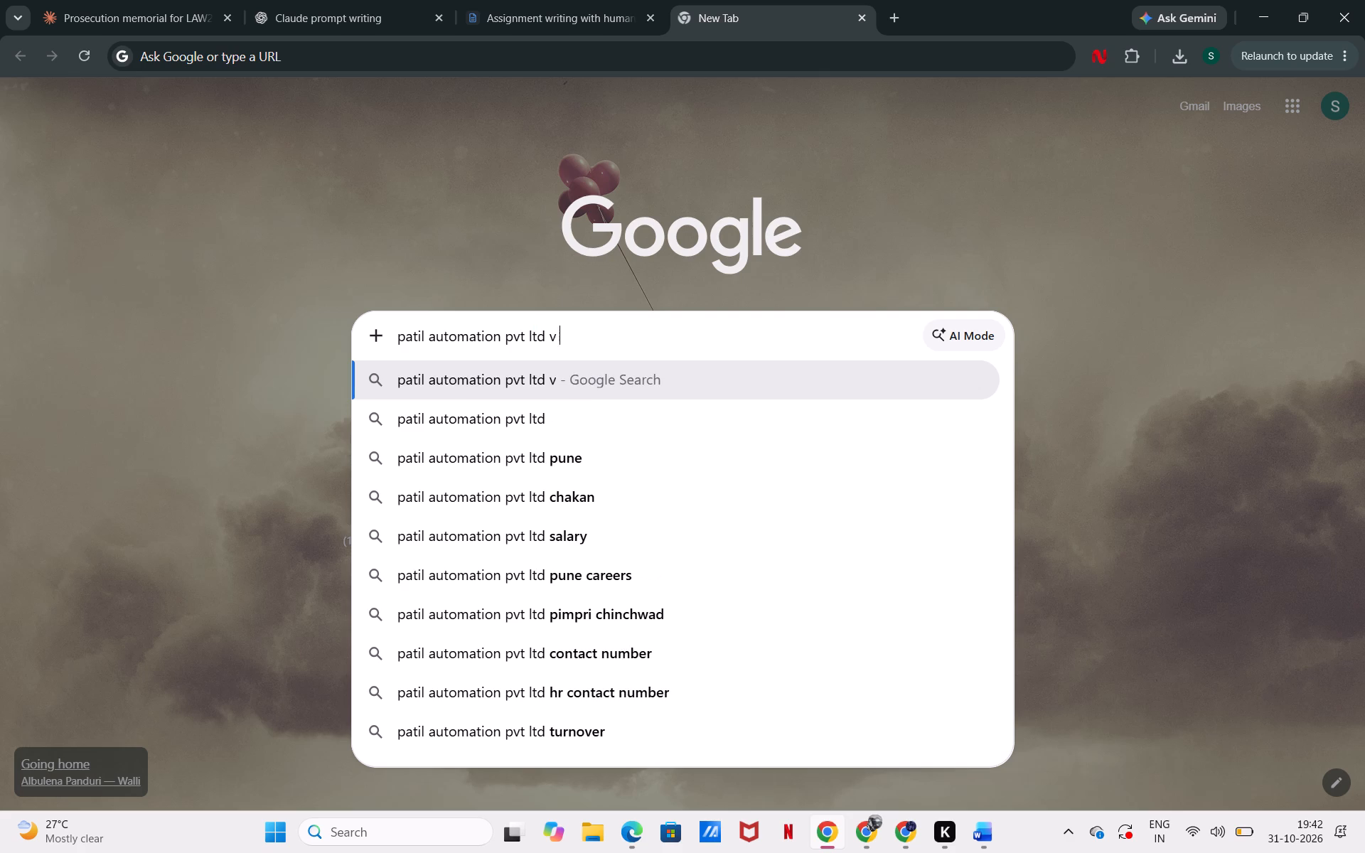
pyautogui.write('ra')
pyautogui.press('k')
pyautogui.write('he')
pyautogui.write('ja')
pyautogui.press('space')
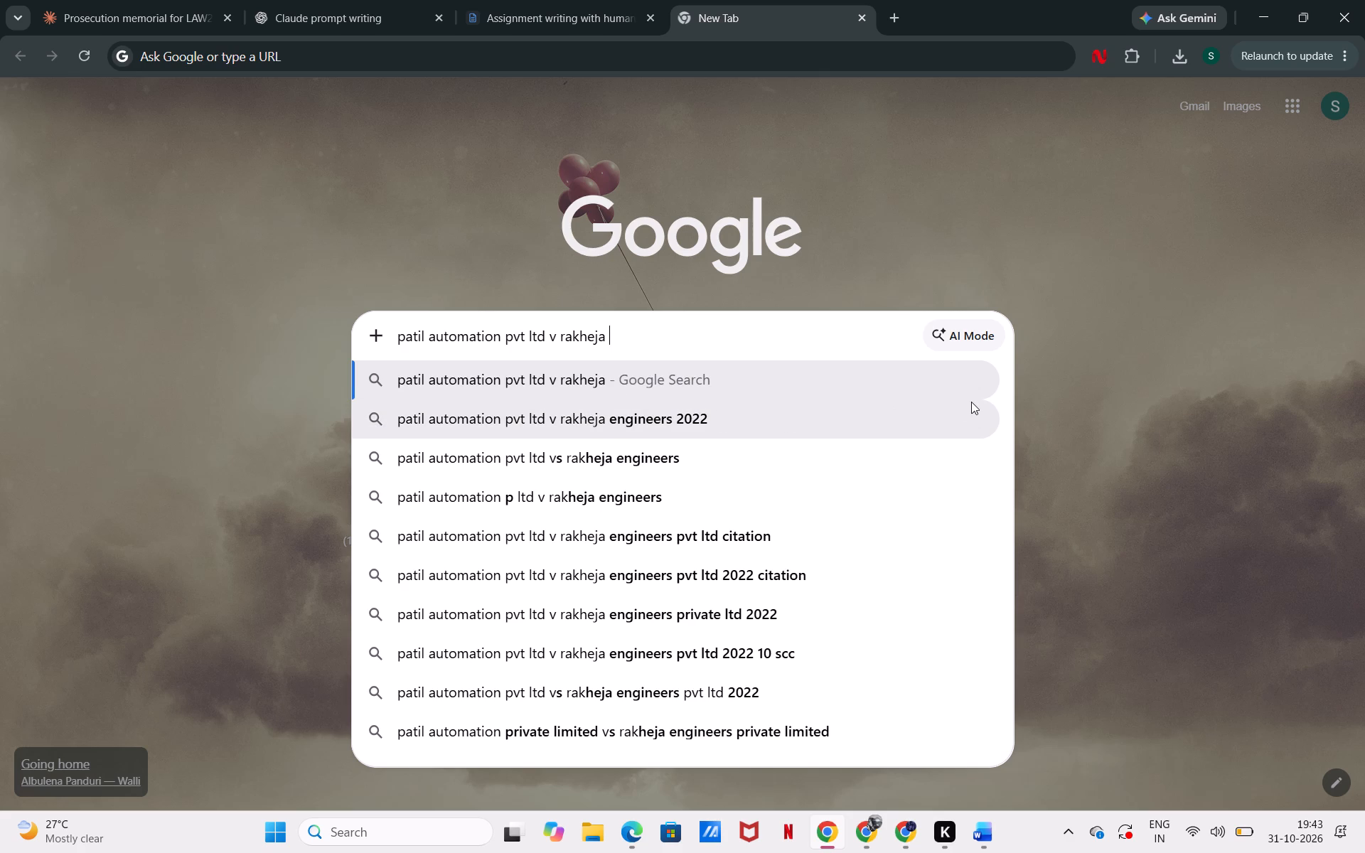
pyautogui.click(966, 428)
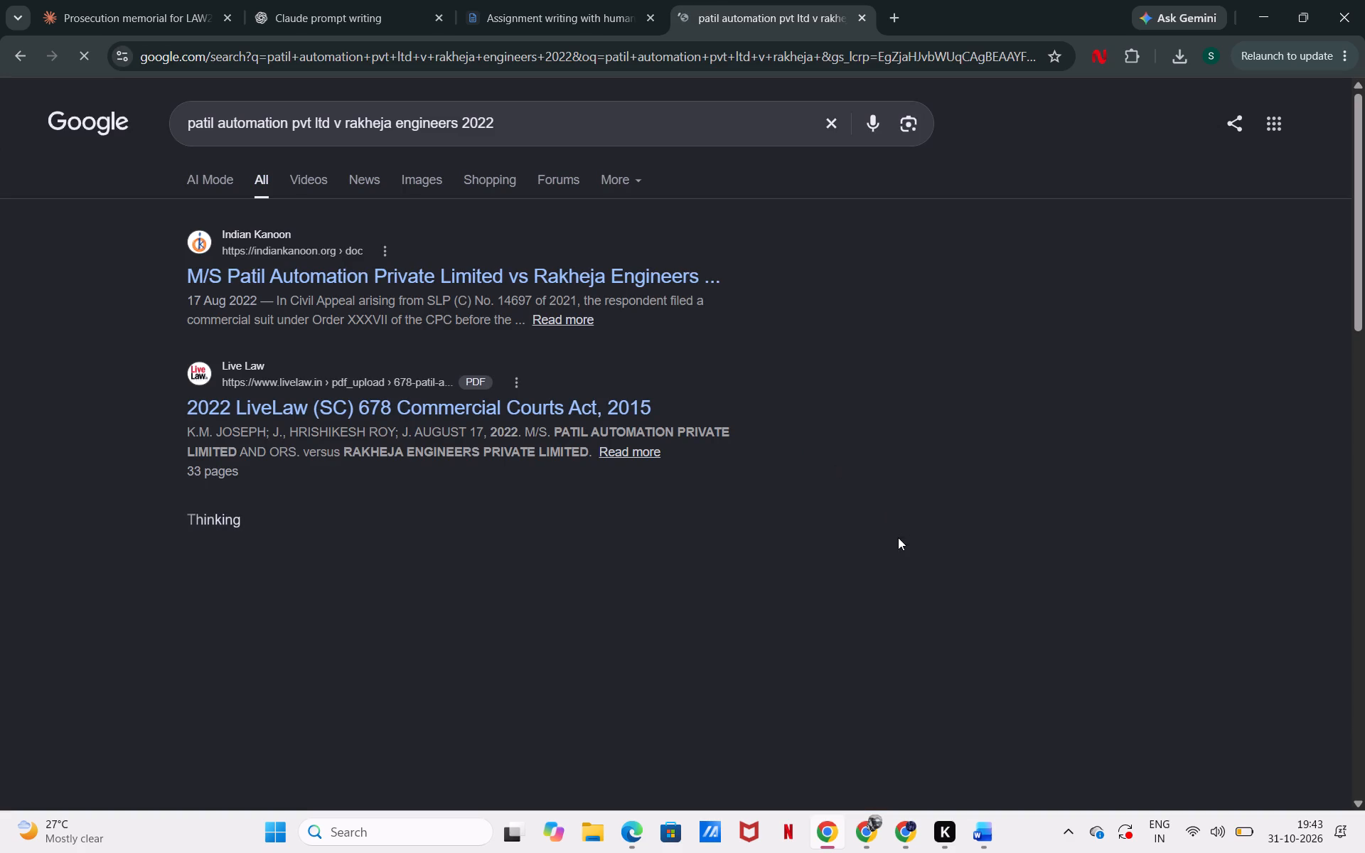
pyautogui.click(471, 284)
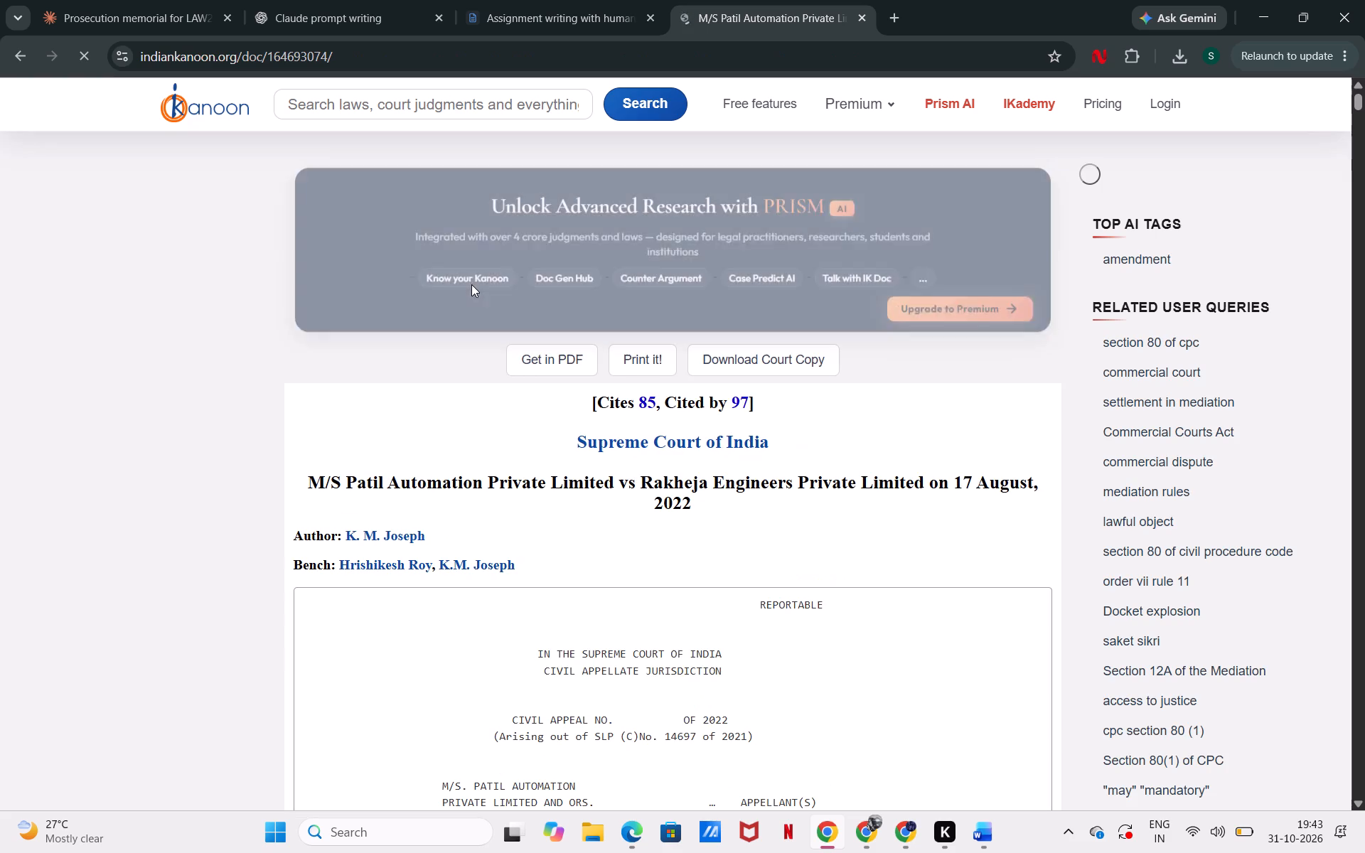
# Capture a screenshot of the judgment page from the citation line through the case title, bench and party details.
pyautogui.scroll(-2, 471, 284)
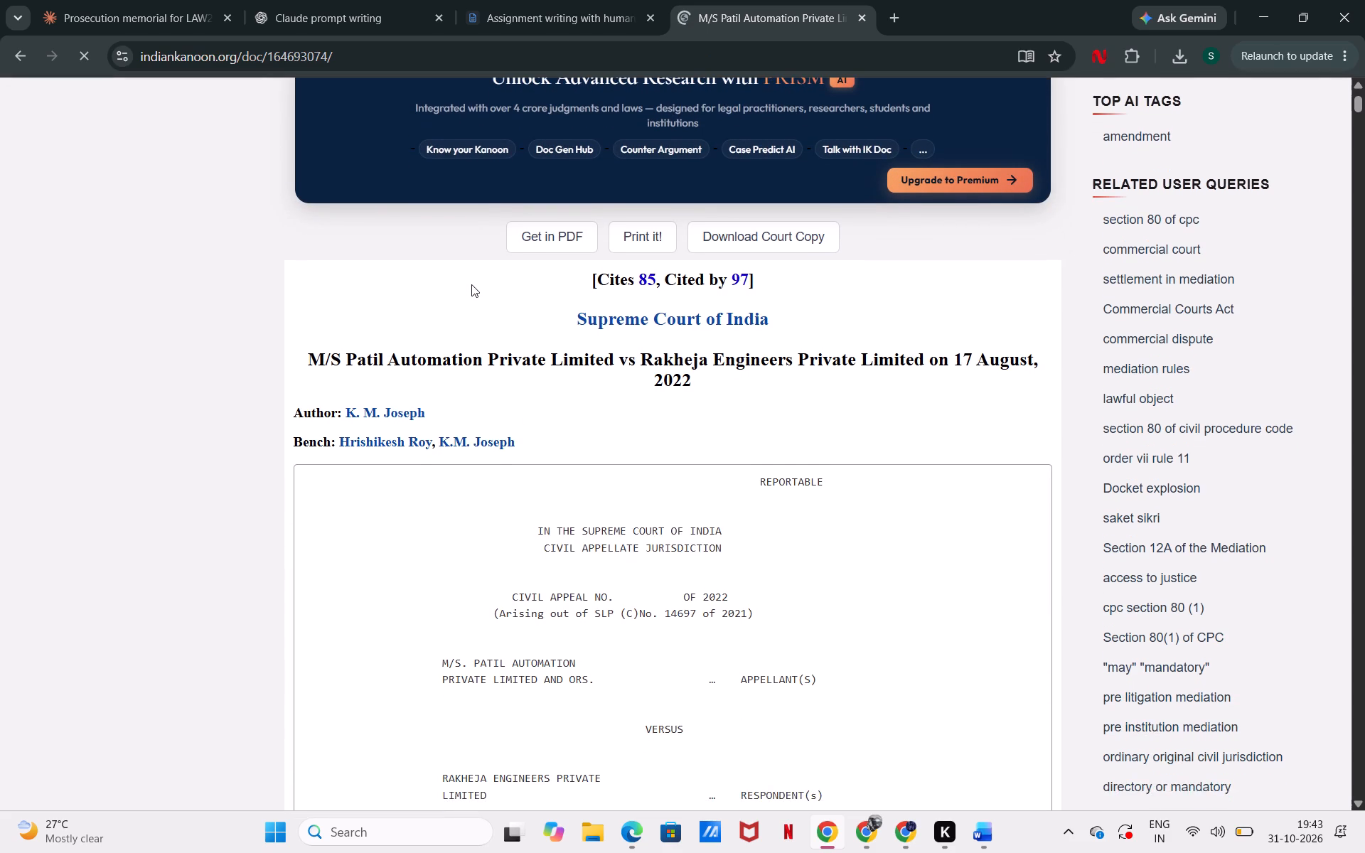
pyautogui.scroll(-1, 471, 284)
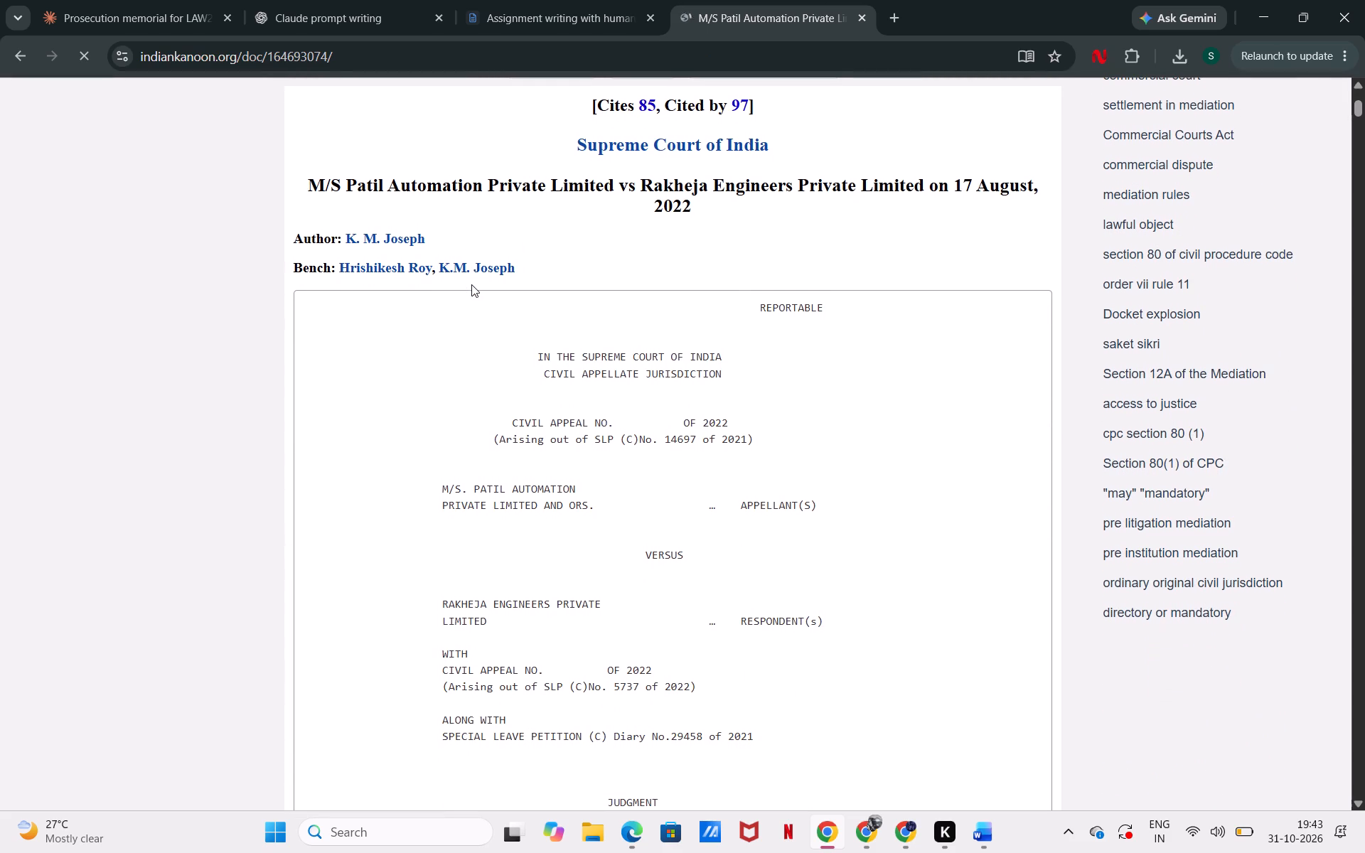
pyautogui.scroll(-2, 471, 284)
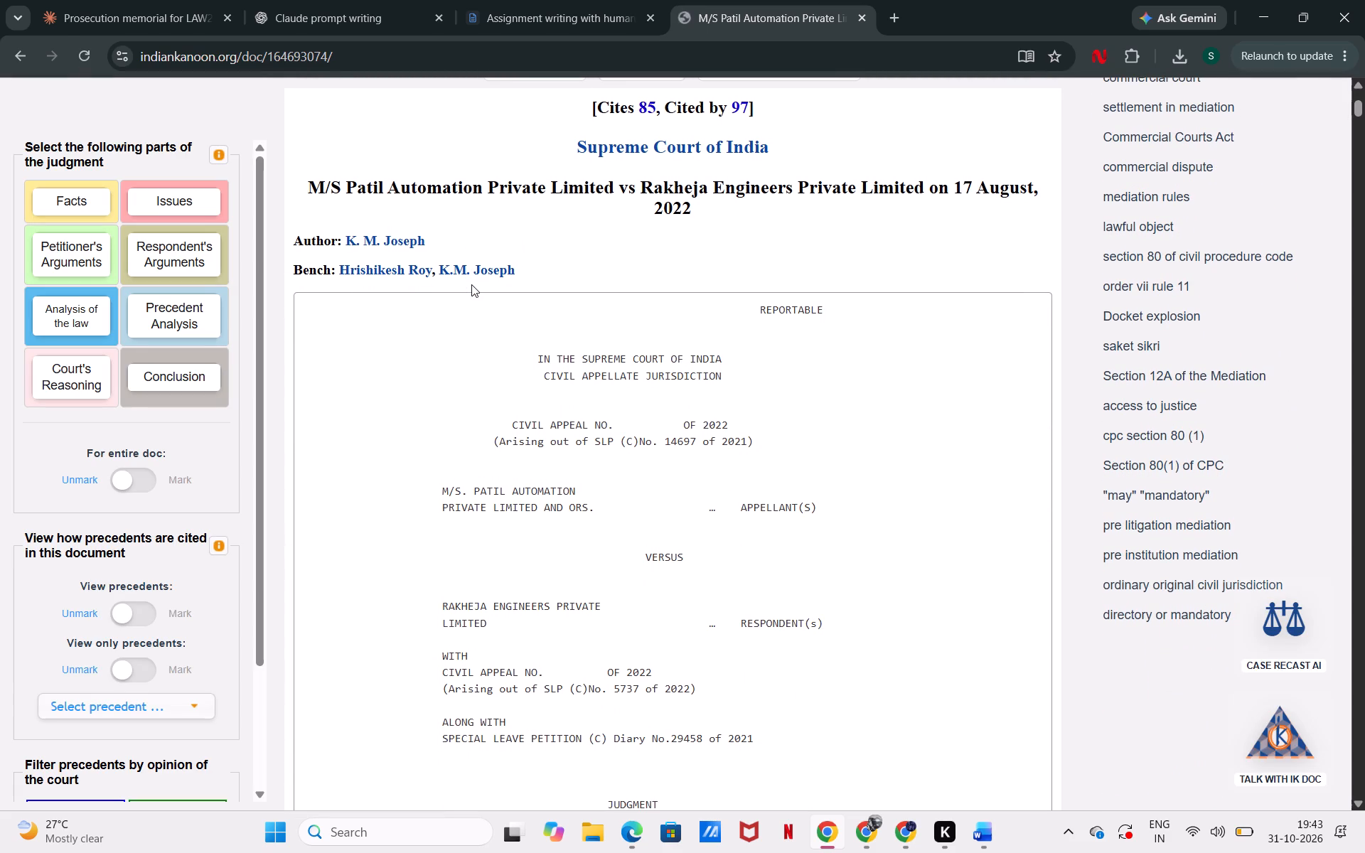
pyautogui.press('Print')
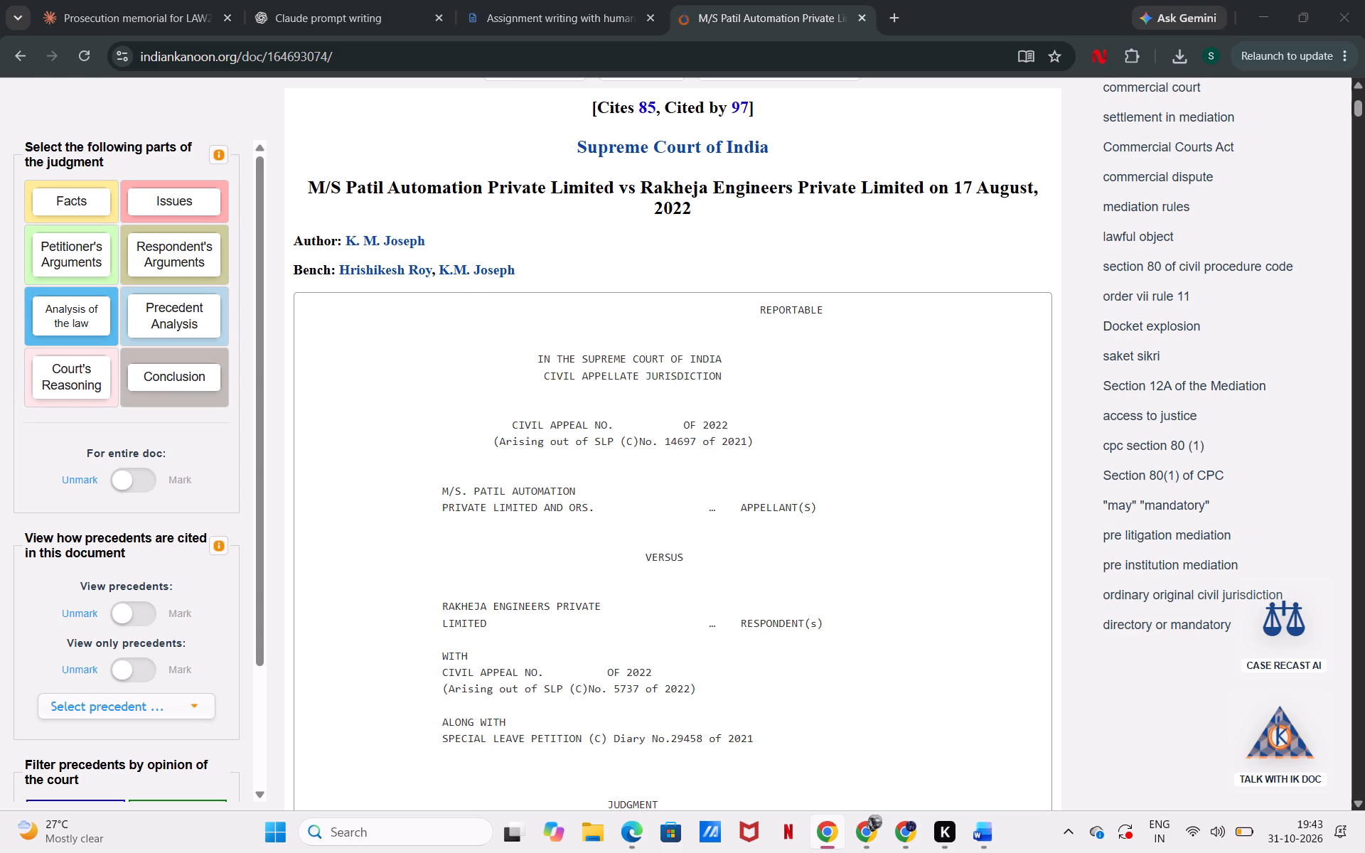
pyautogui.moveTo(3, 77); pyautogui.dragTo(1073, 808)
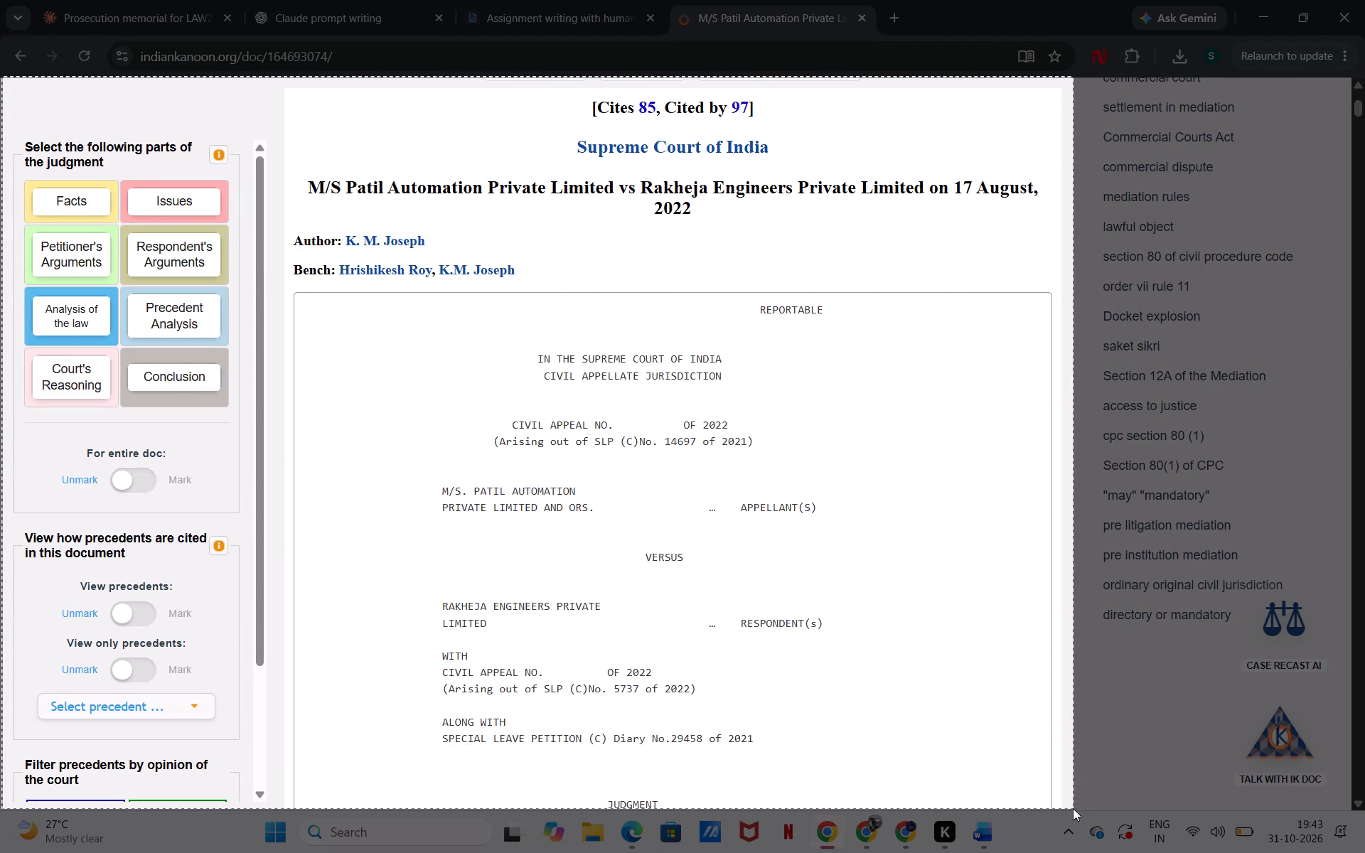
pyautogui.moveTo(1073, 808); pyautogui.dragTo(1056, 809)
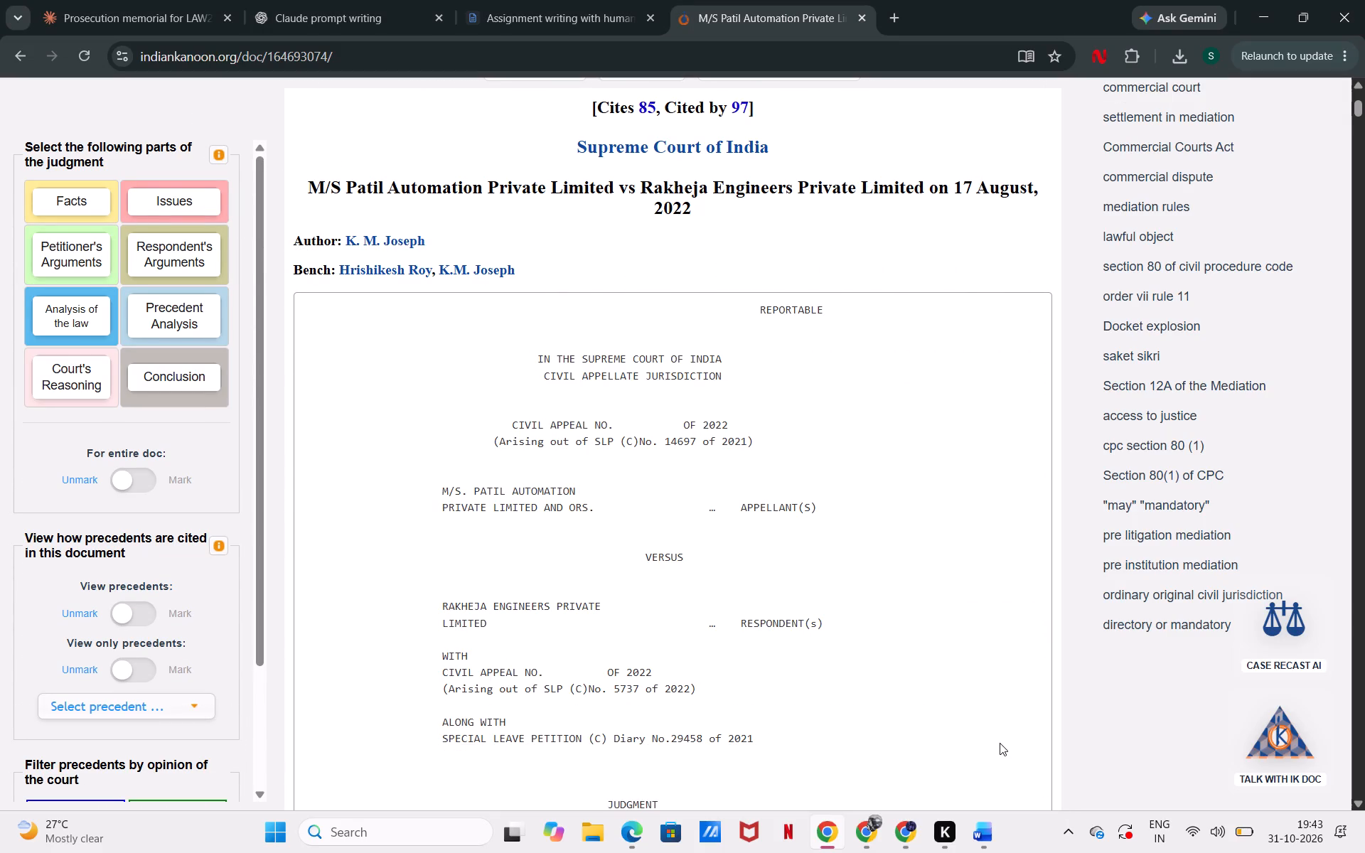
pyautogui.click(973, 852)
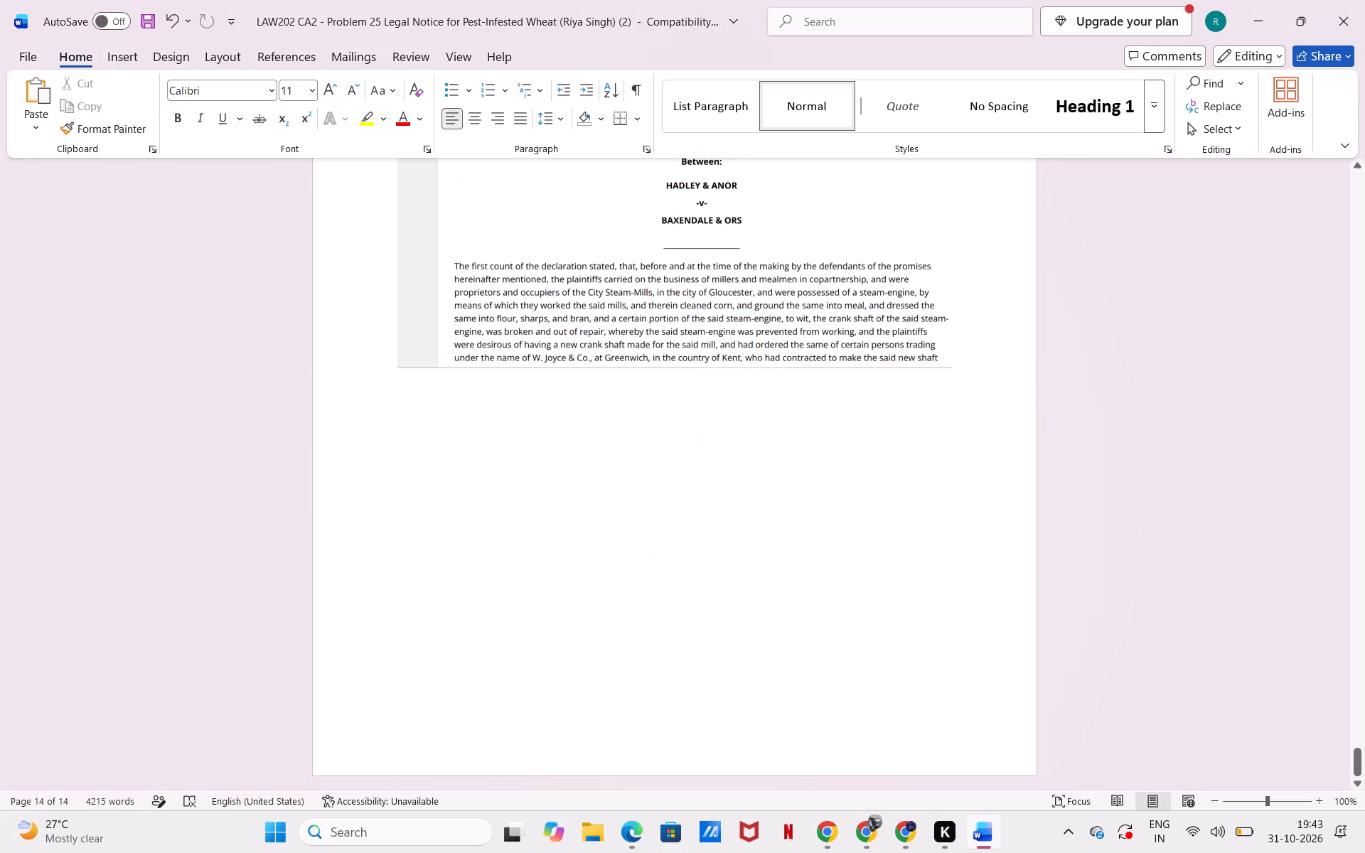
pyautogui.click(647, 579)
pyautogui.scroll(-1, 647, 579)
pyautogui.keyDown('ctrl'); pyautogui.scroll(1, 647, 579); pyautogui.keyUp('ctrl')
pyautogui.keyDown('ctrl'); pyautogui.scroll(-1, 647, 579); pyautogui.keyUp('ctrl')
pyautogui.keyDown('ctrl'); pyautogui.scroll(1, 647, 579); pyautogui.keyUp('ctrl')
pyautogui.keyDown('ctrl'); pyautogui.scroll(-2, 647, 579); pyautogui.keyUp('ctrl')
pyautogui.keyDown('ctrl'); pyautogui.scroll(1, 647, 579); pyautogui.keyUp('ctrl')
pyautogui.keyDown('ctrl'); pyautogui.scroll(-1, 647, 579); pyautogui.keyUp('ctrl')
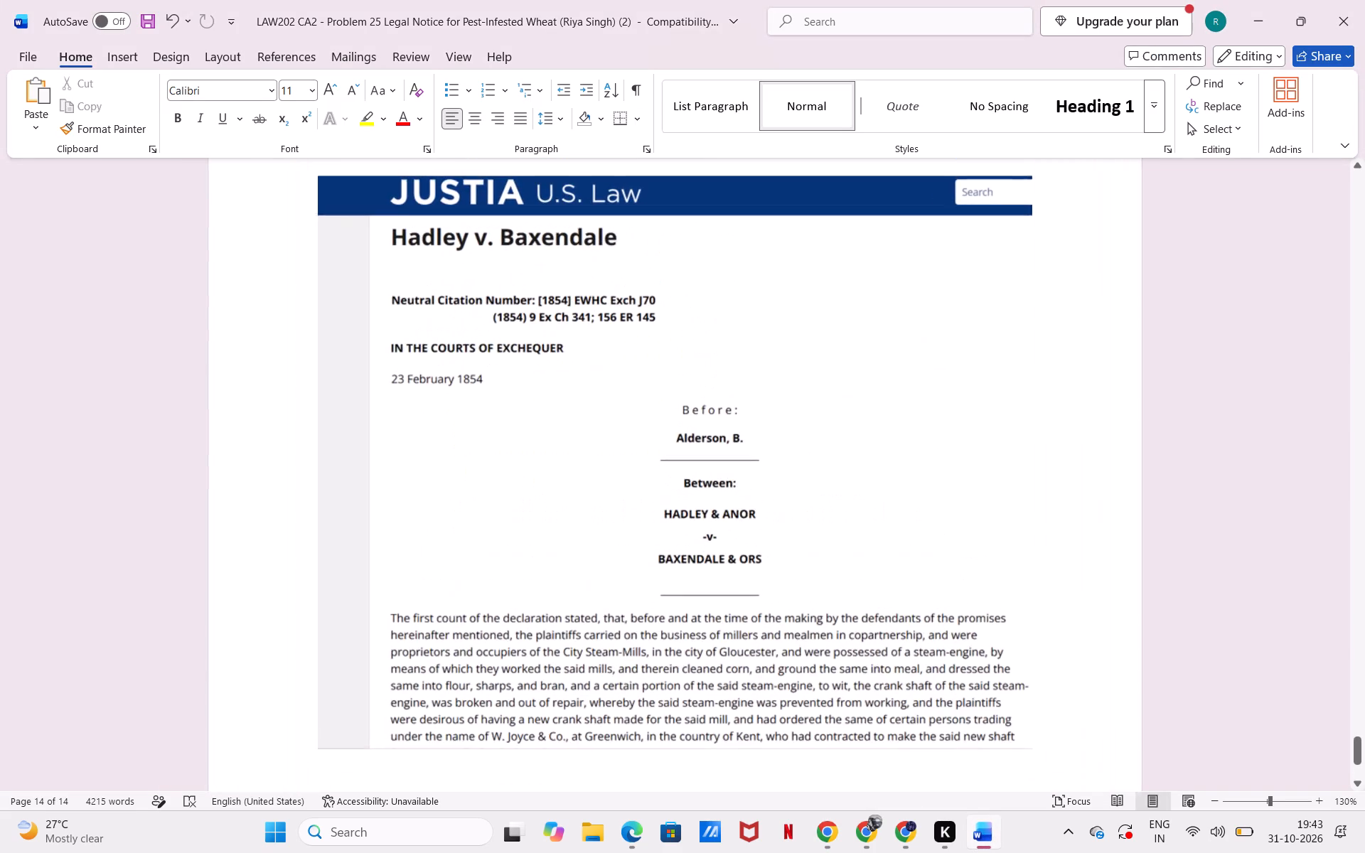
pyautogui.keyDown('ctrl'); pyautogui.scroll(-4, 647, 579); pyautogui.keyUp('ctrl')
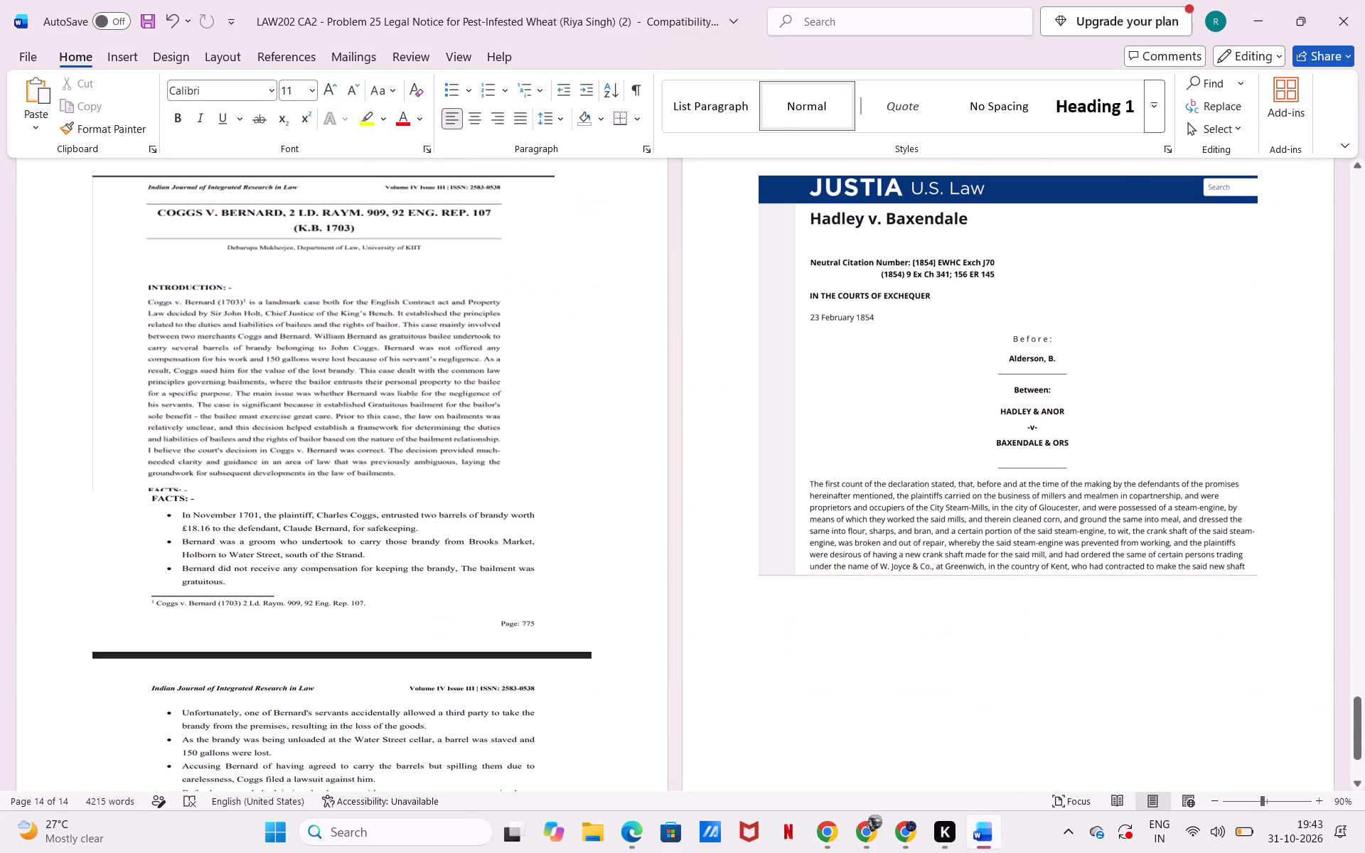
pyautogui.keyDown('ctrl'); pyautogui.scroll(2, 647, 579); pyautogui.keyUp('ctrl')
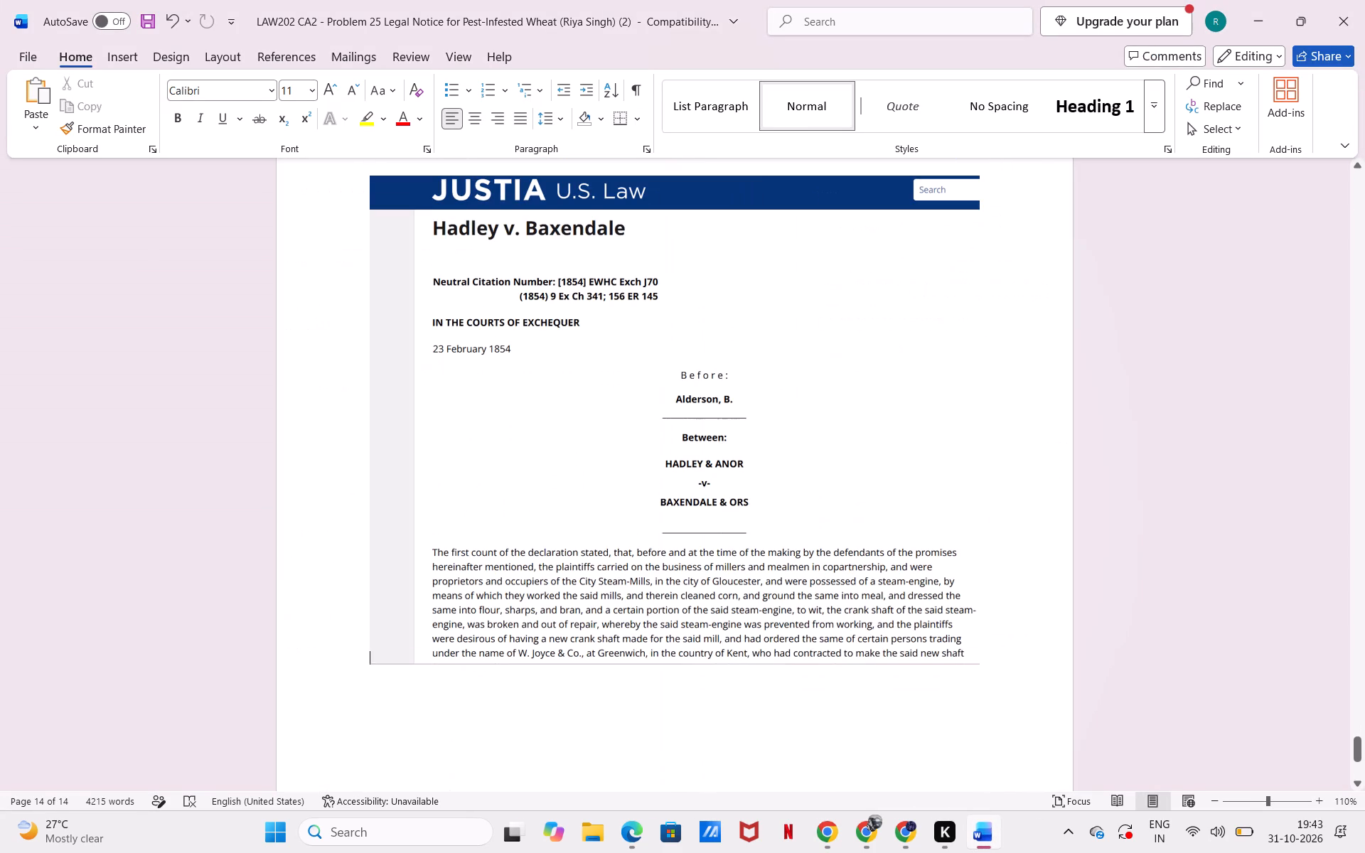
pyautogui.scroll(-4, 647, 579)
pyautogui.click(647, 579)
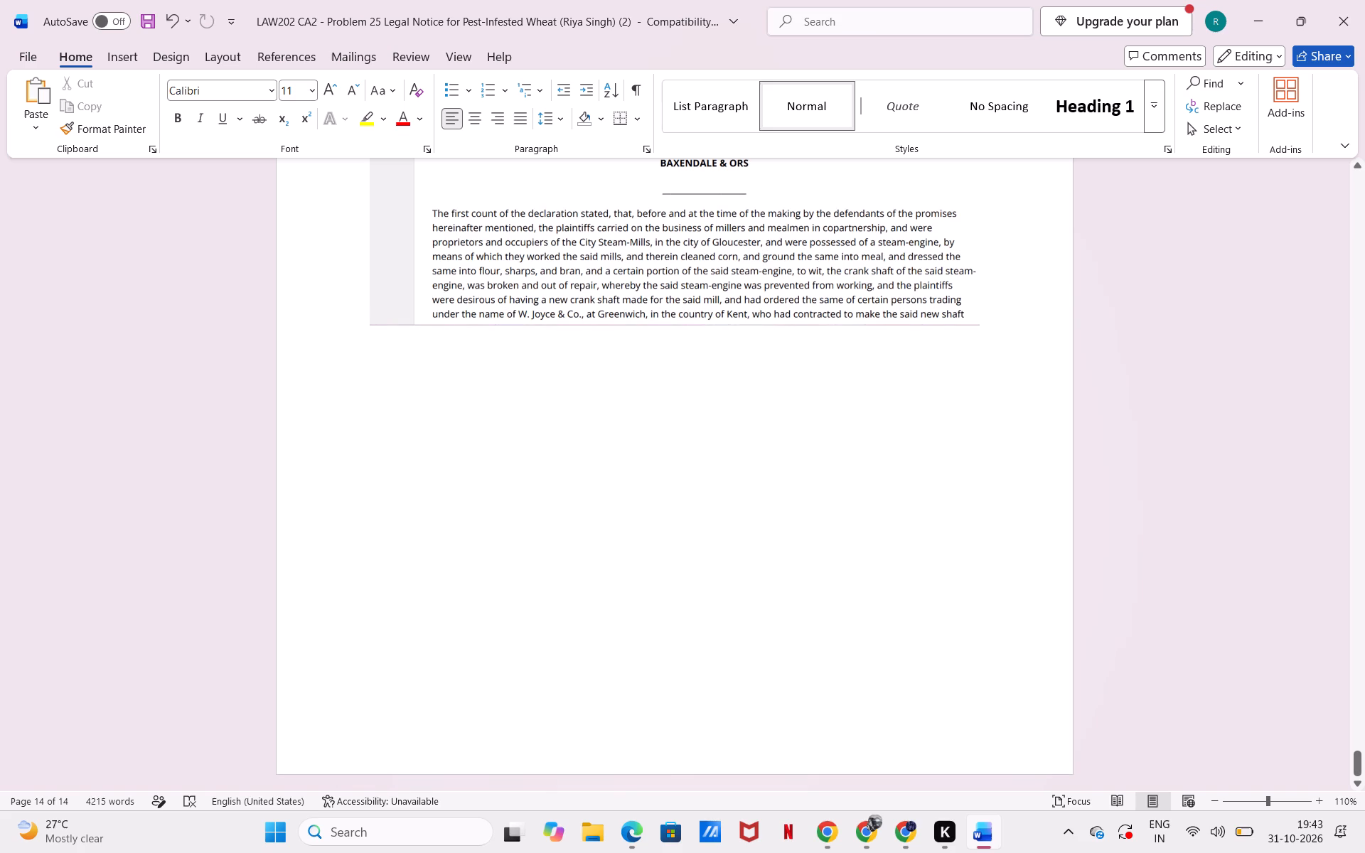
pyautogui.click(1002, 323)
pyautogui.click(137, 55)
pyautogui.click(186, 119)
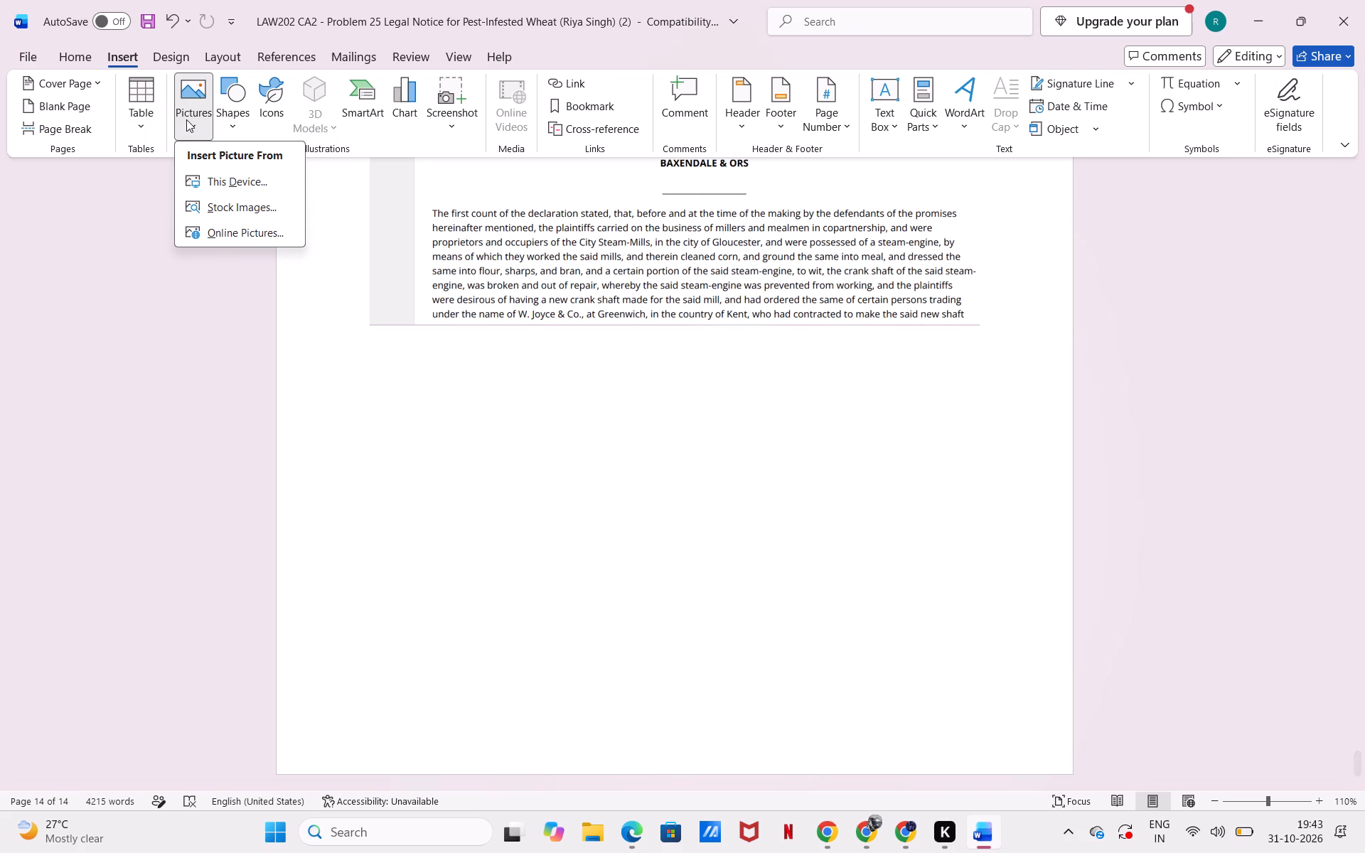
pyautogui.click(235, 177)
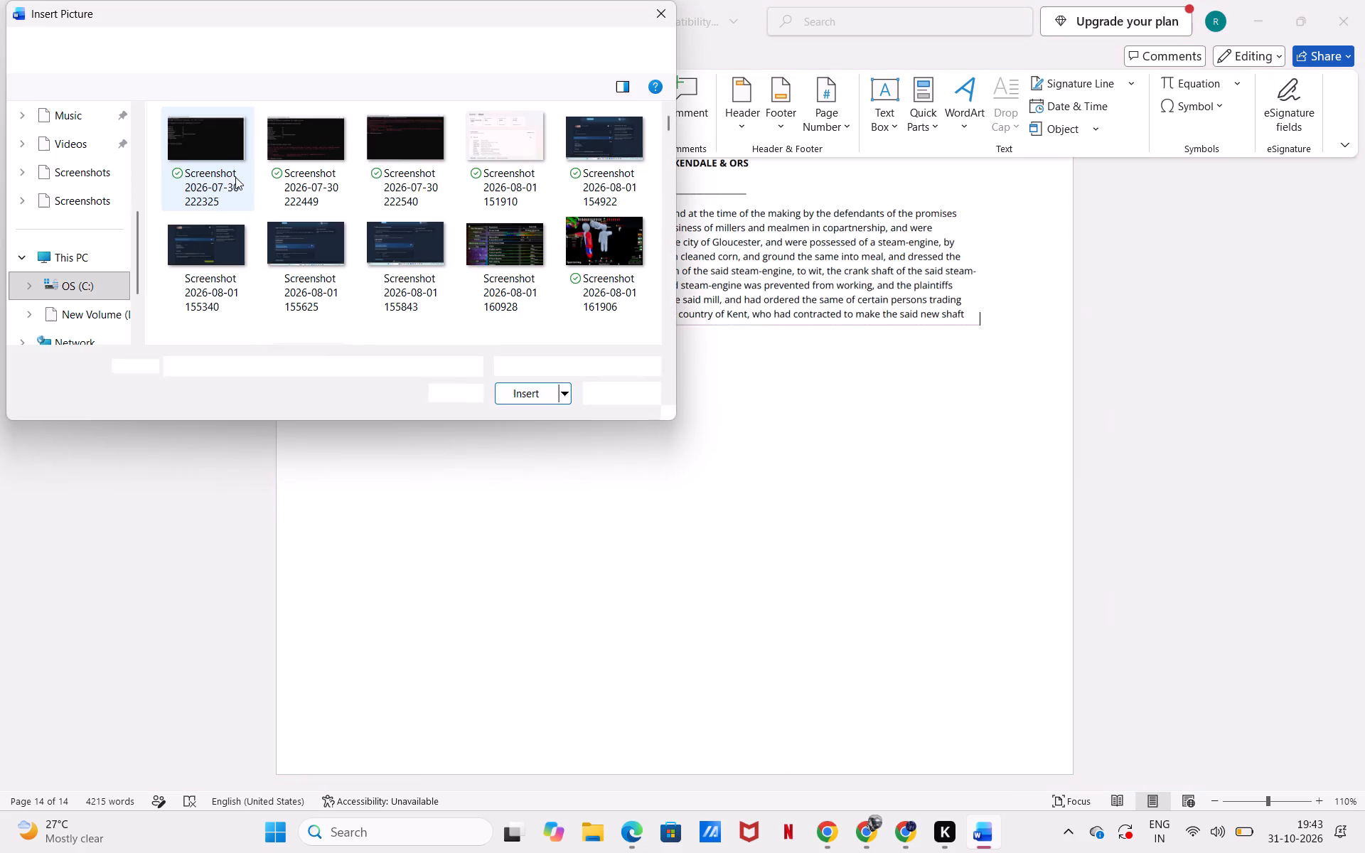
pyautogui.scroll(-20, 277, 247)
pyautogui.scroll(-5, 277, 247)
pyautogui.scroll(3, 277, 247)
pyautogui.scroll(-20, 277, 247)
pyautogui.scroll(-20, 277, 247)
pyautogui.scroll(-20, 277, 247)
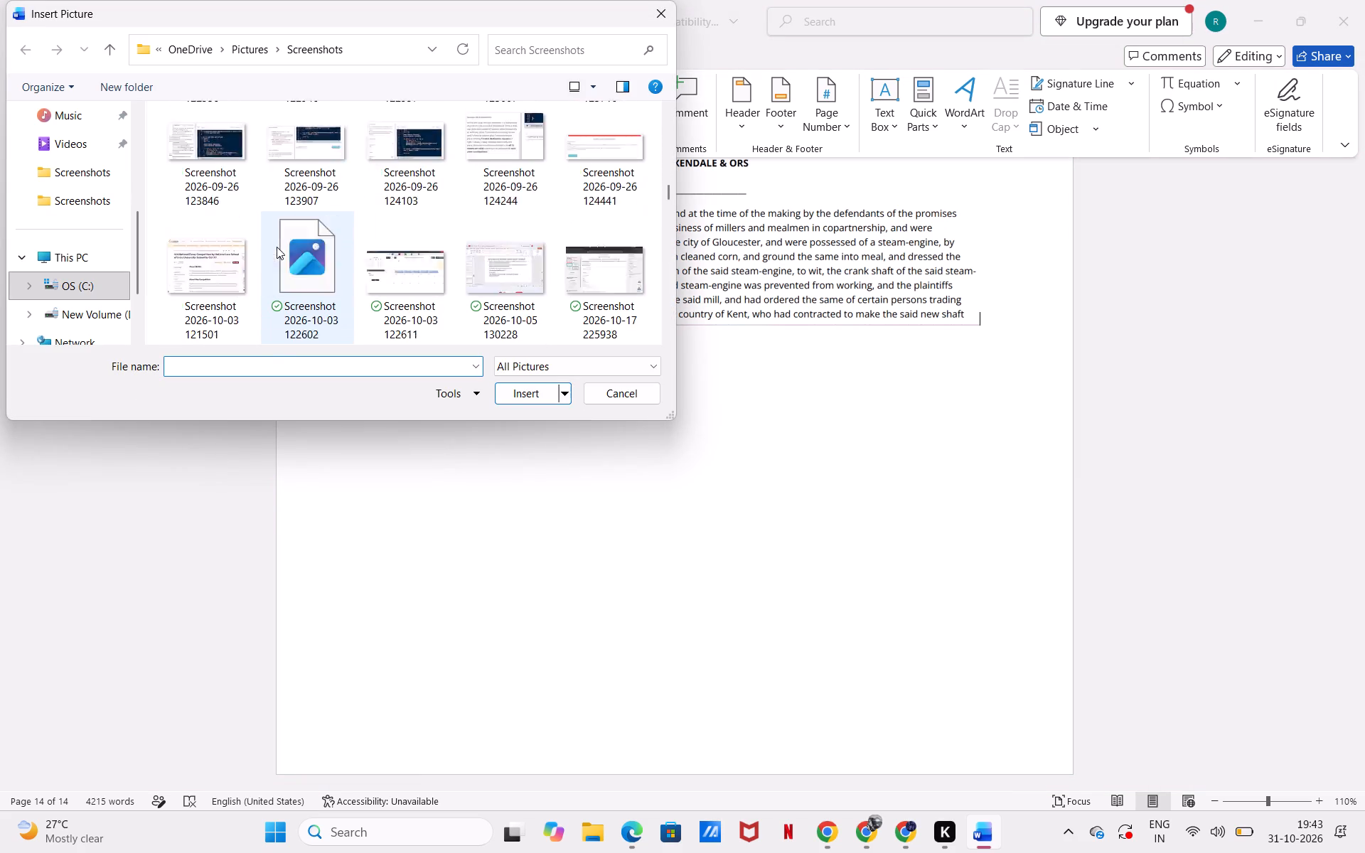
pyautogui.scroll(-11, 277, 247)
pyautogui.scroll(-17, 277, 247)
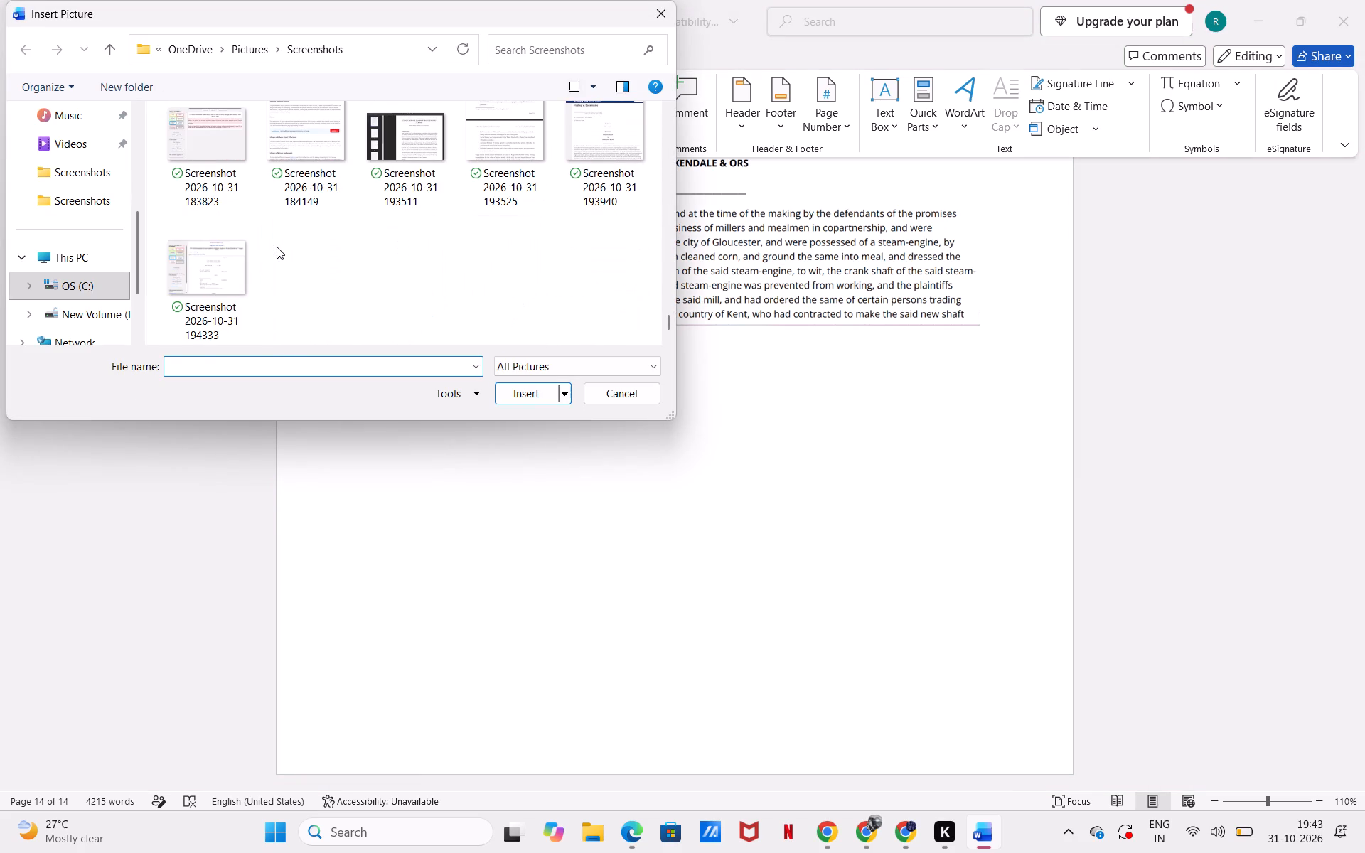
pyautogui.scroll(-4, 277, 247)
pyautogui.click(203, 275)
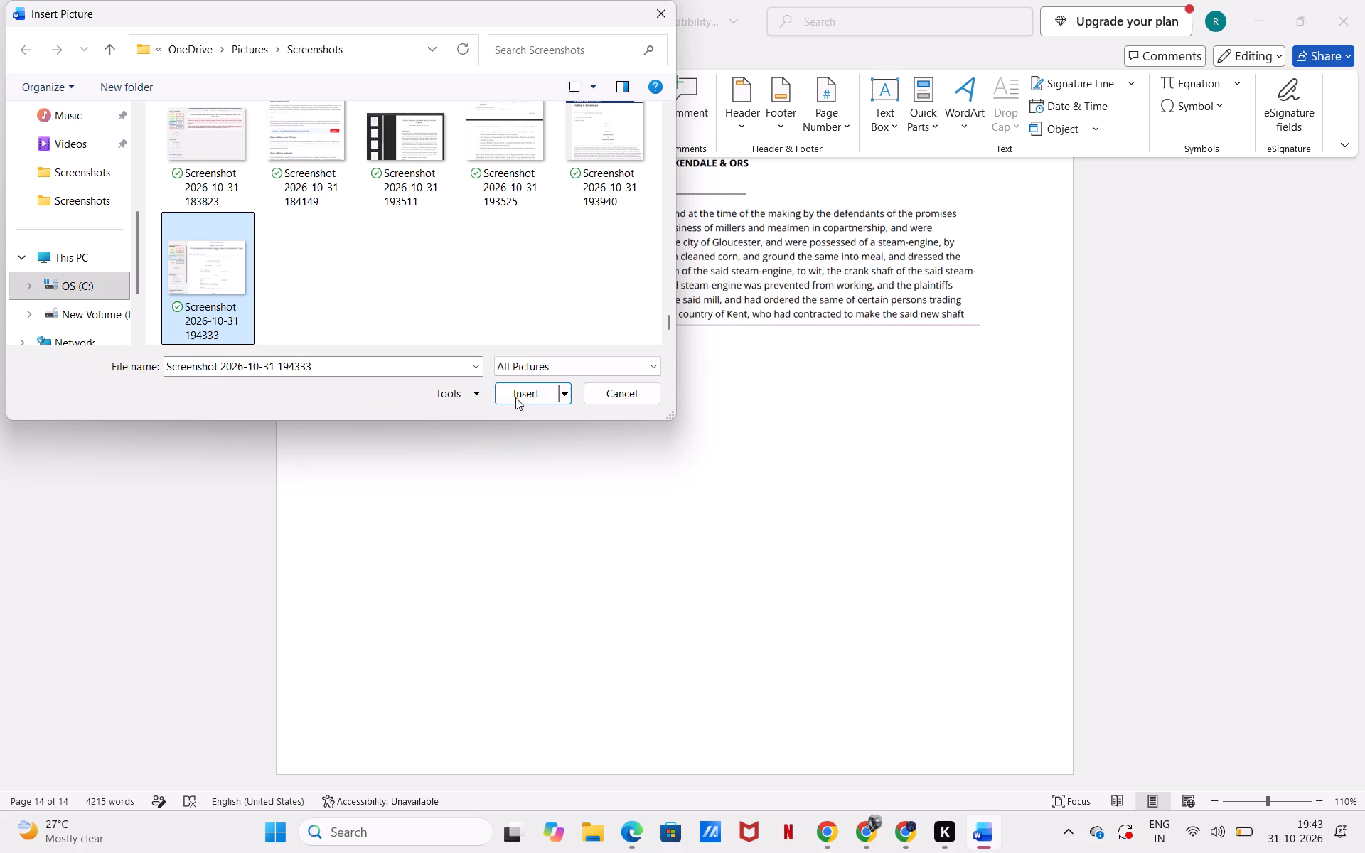
pyautogui.click(520, 386)
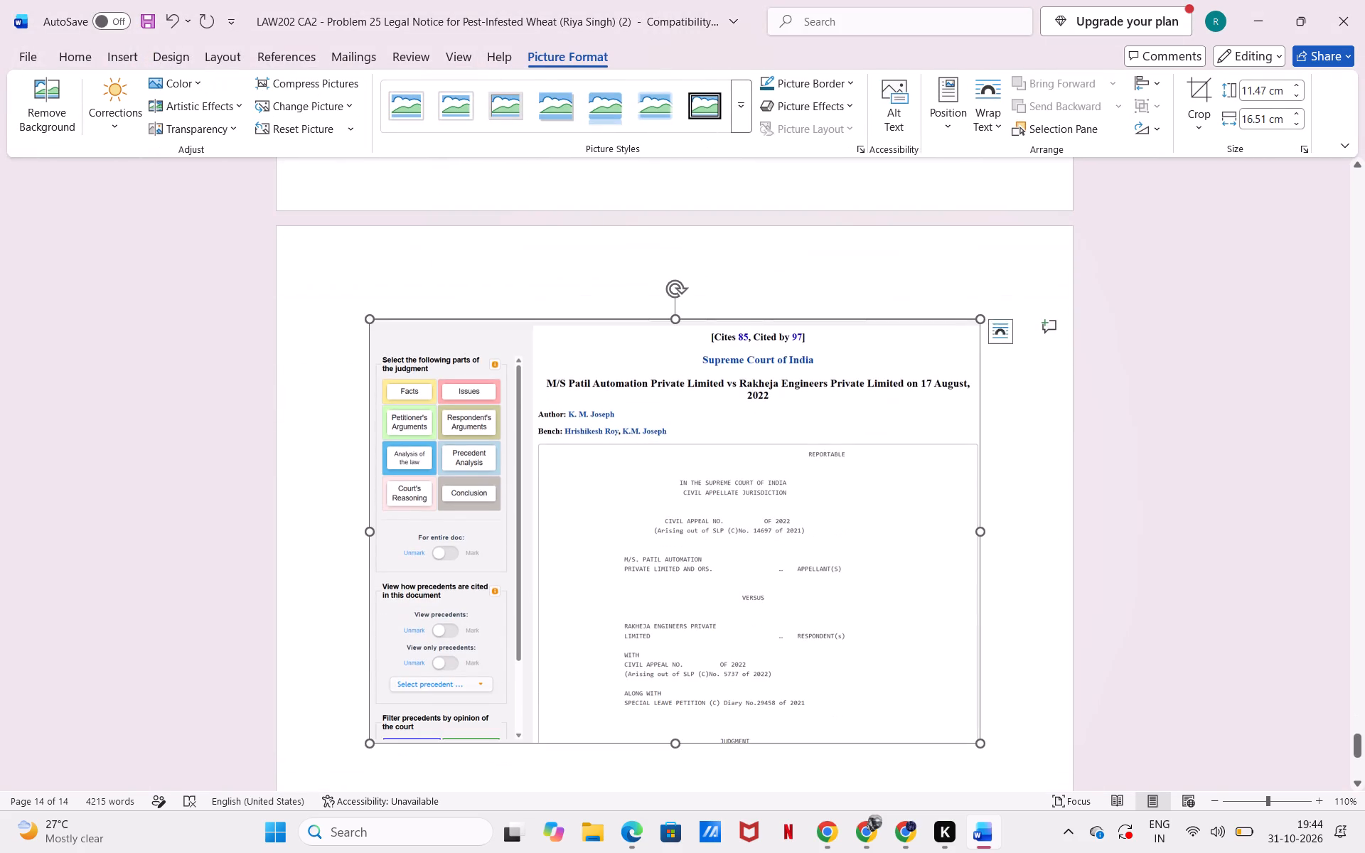
# Reduce the Hadley v. Baxendale image's height by about a fifth, keeping its width, so the Patil Automation image follows on the same page.
pyautogui.scroll(4, 520, 386)
pyautogui.scroll(-1, 520, 386)
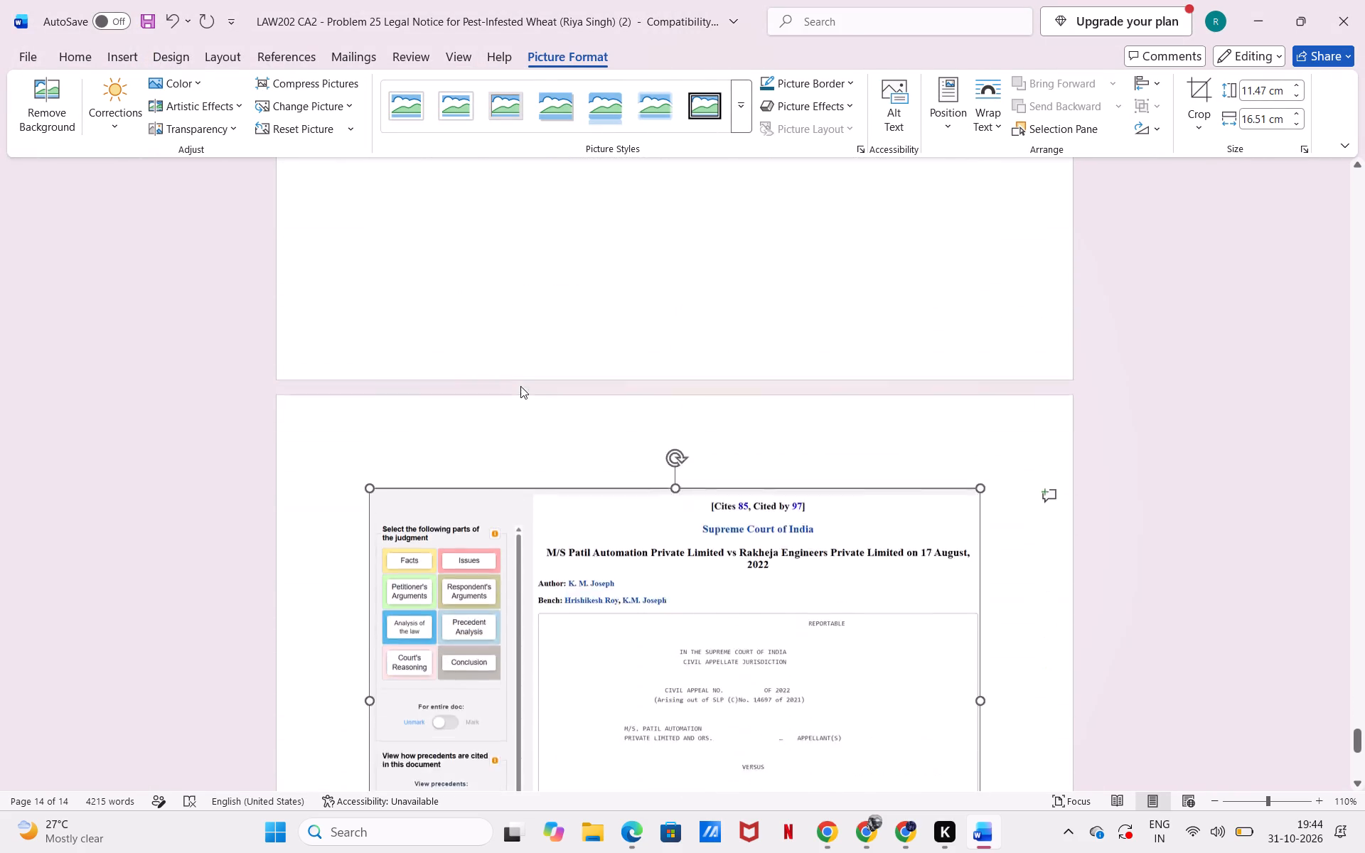
pyautogui.scroll(-1, 520, 386)
pyautogui.scroll(2, 520, 386)
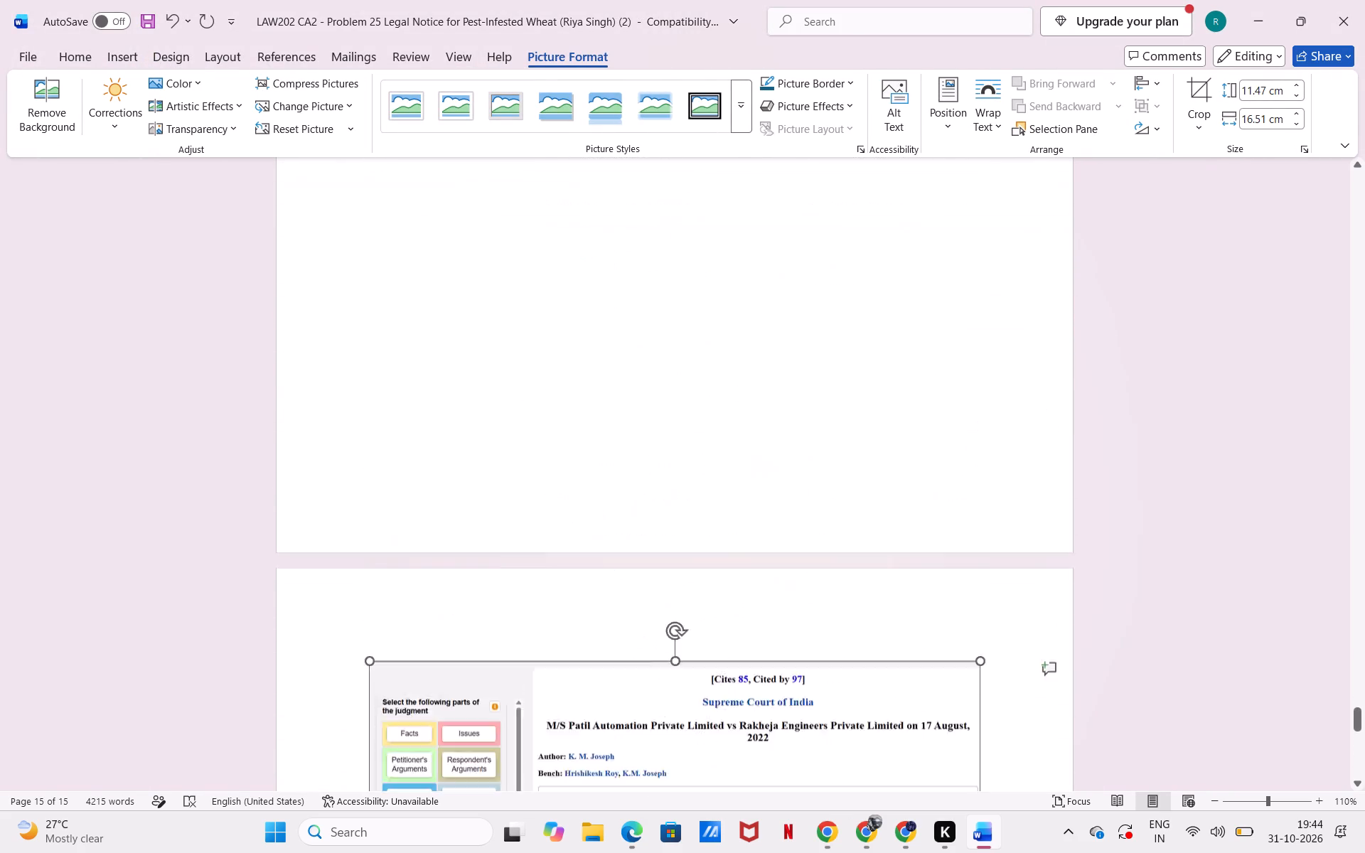
pyautogui.scroll(1, 520, 386)
pyautogui.click(520, 386)
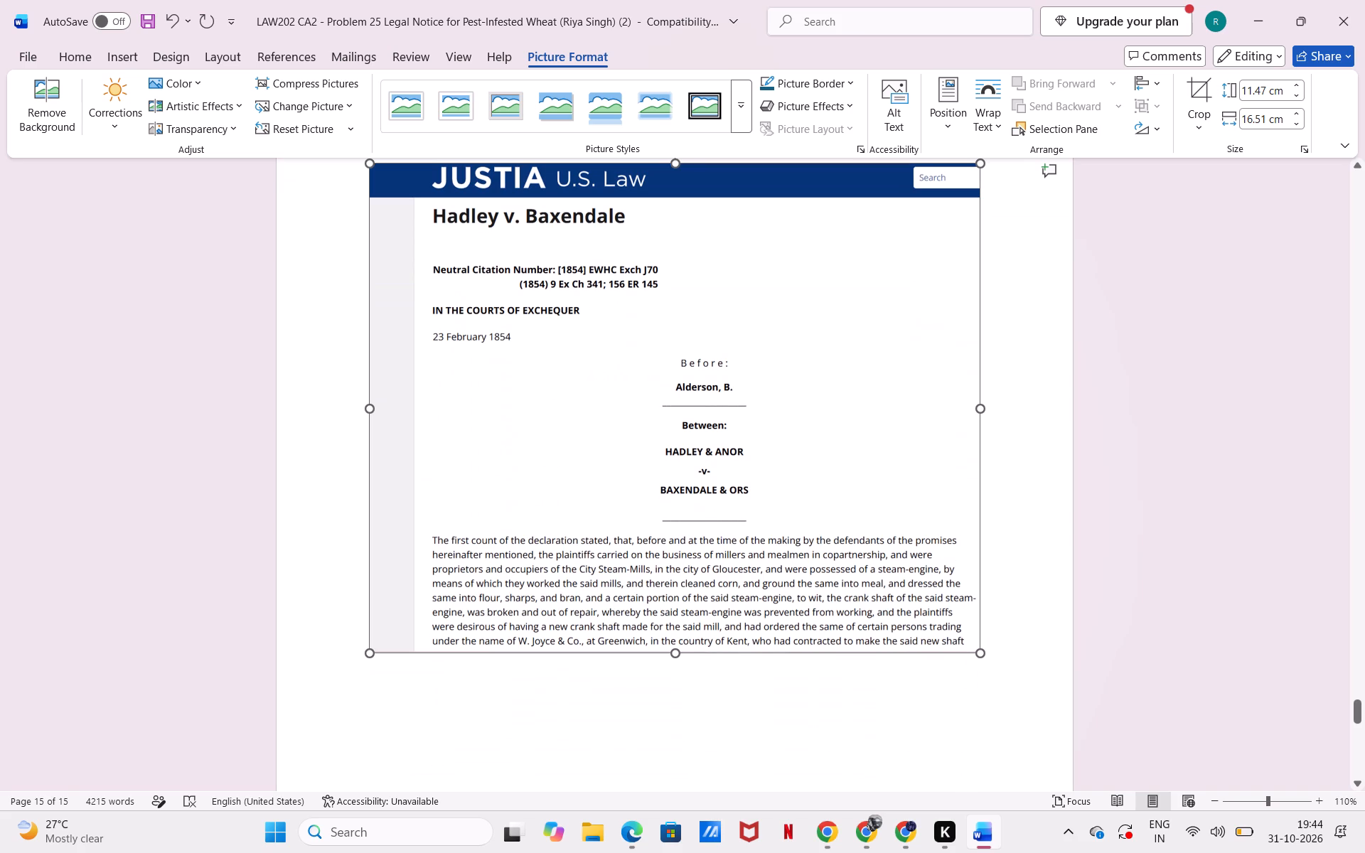
pyautogui.moveTo(677, 653); pyautogui.dragTo(679, 530)
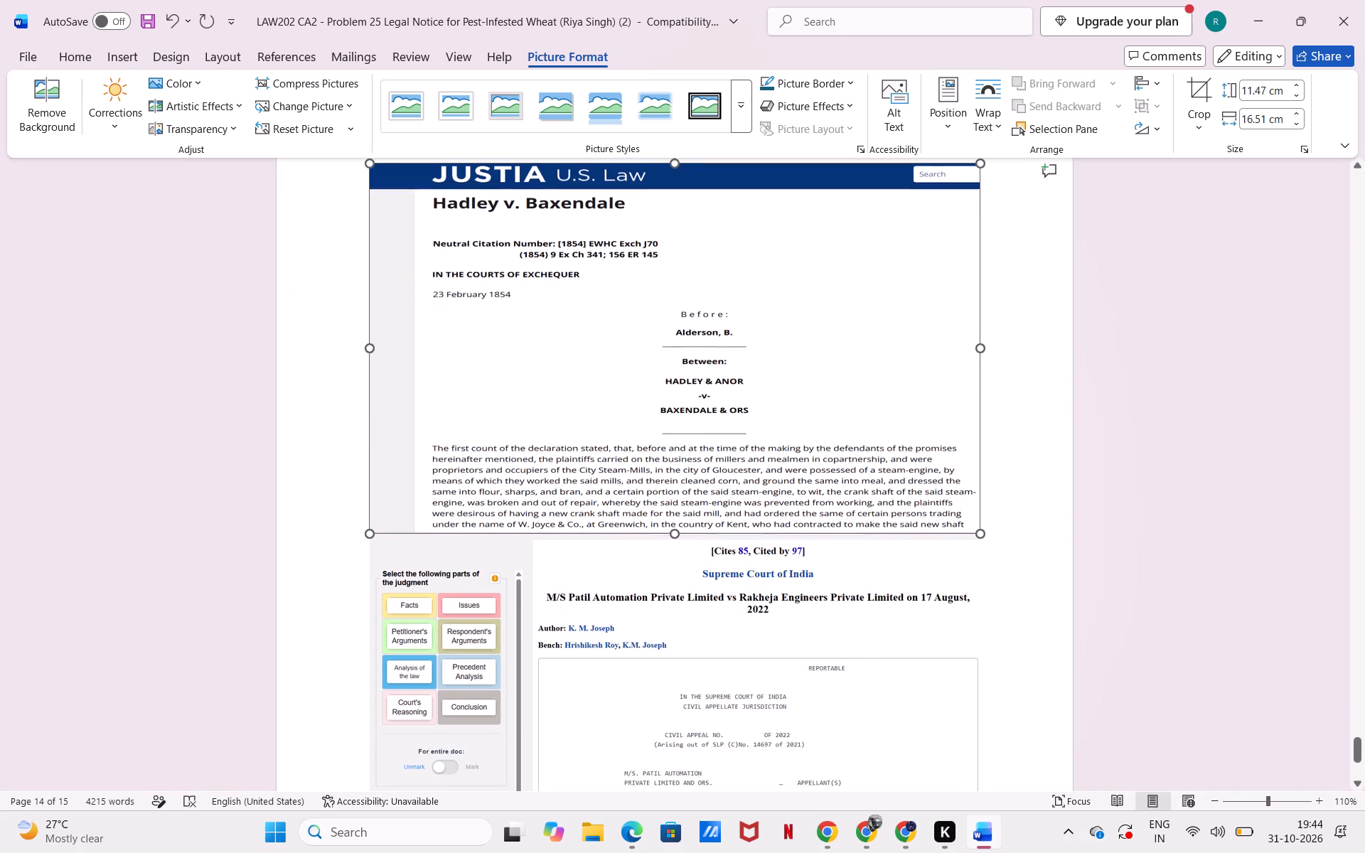
pyautogui.moveTo(679, 530); pyautogui.dragTo(691, 559)
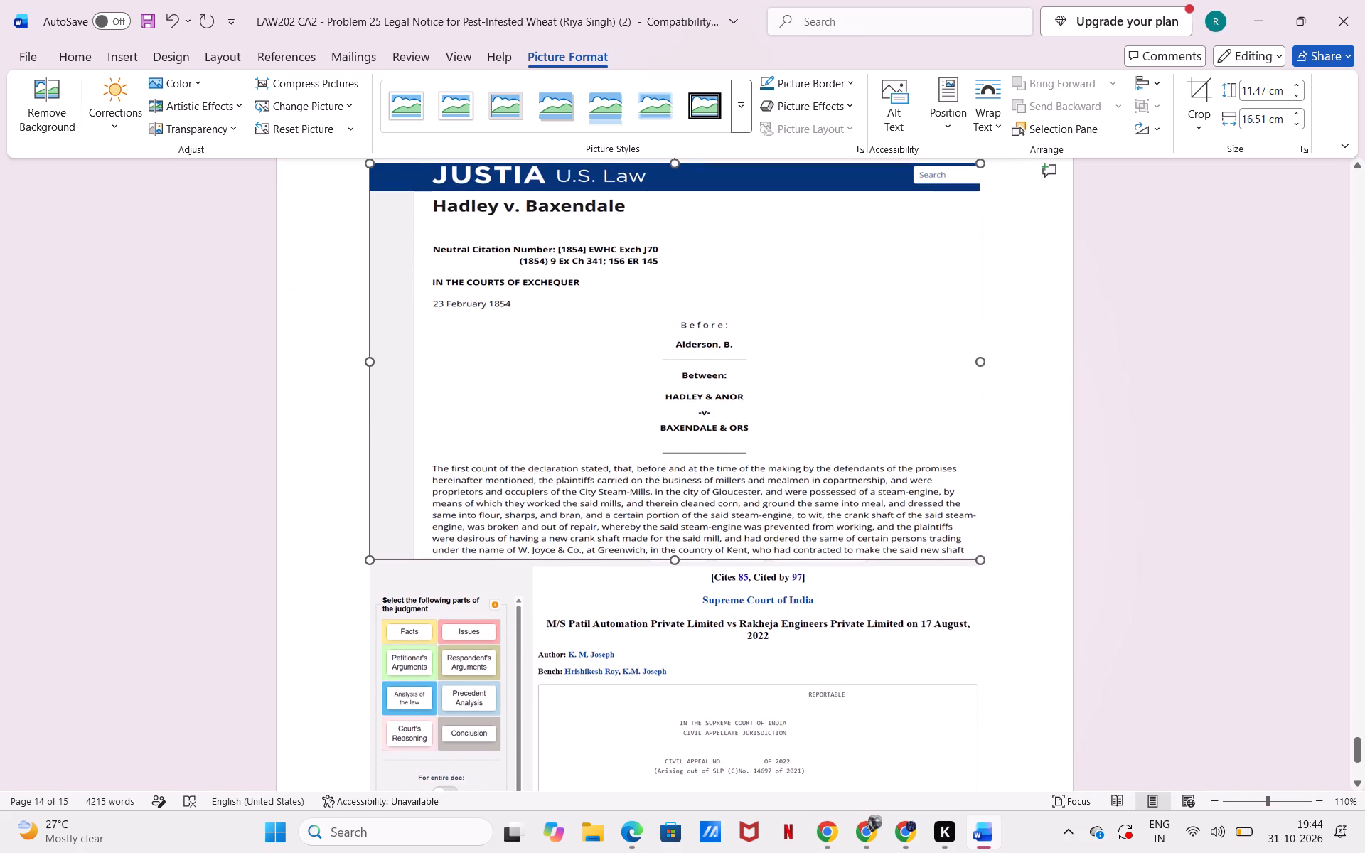
pyautogui.click(1066, 475)
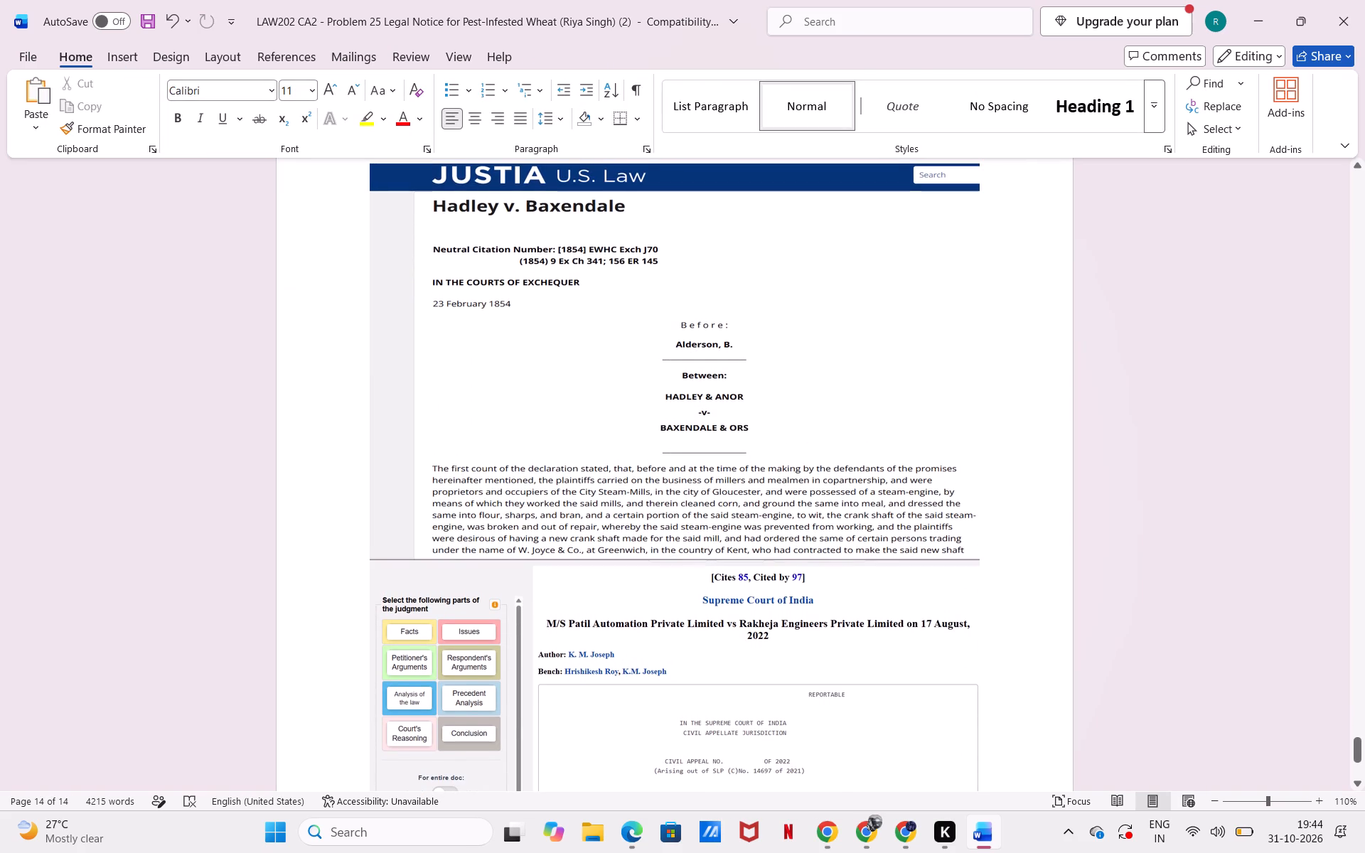
pyautogui.scroll(2, 838, 459)
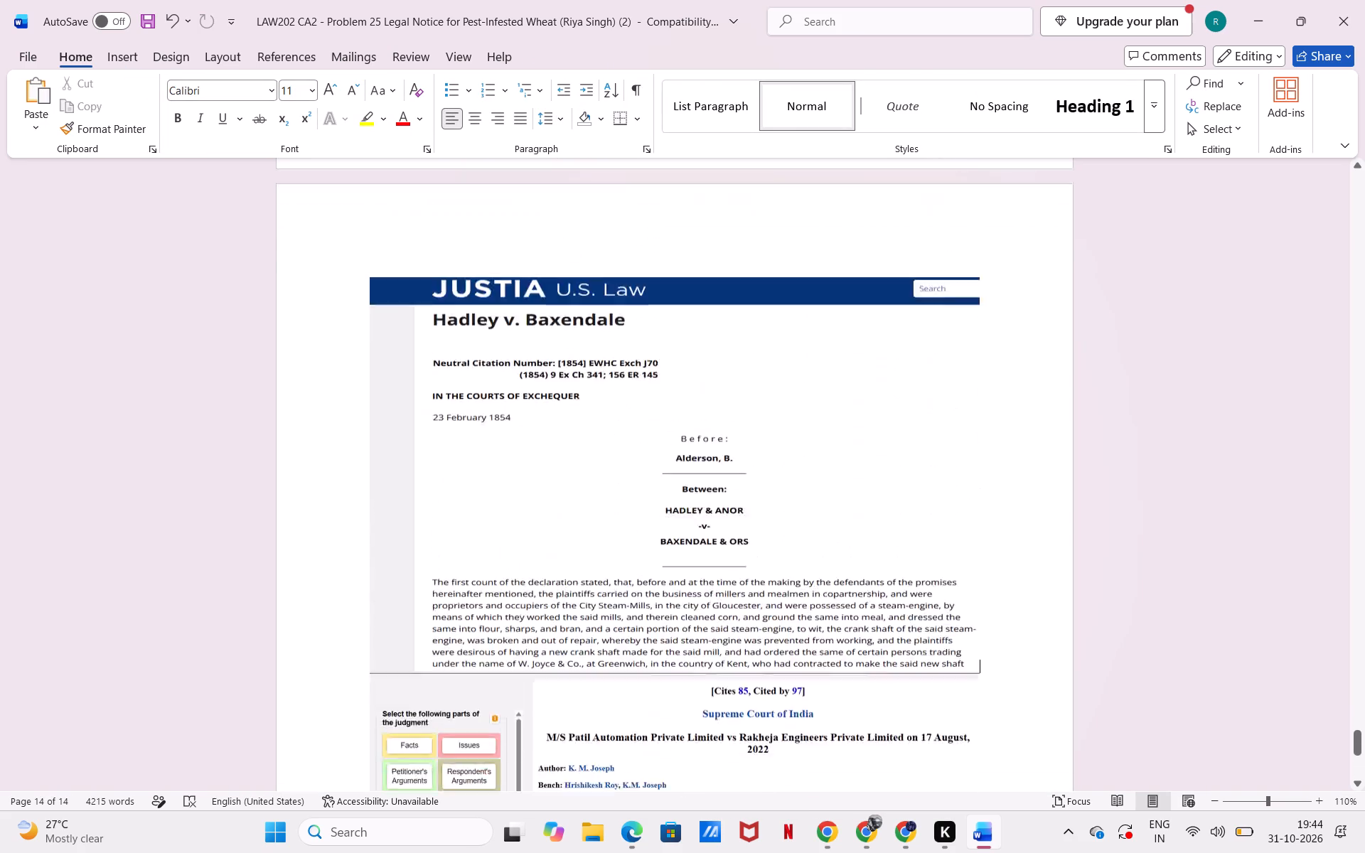